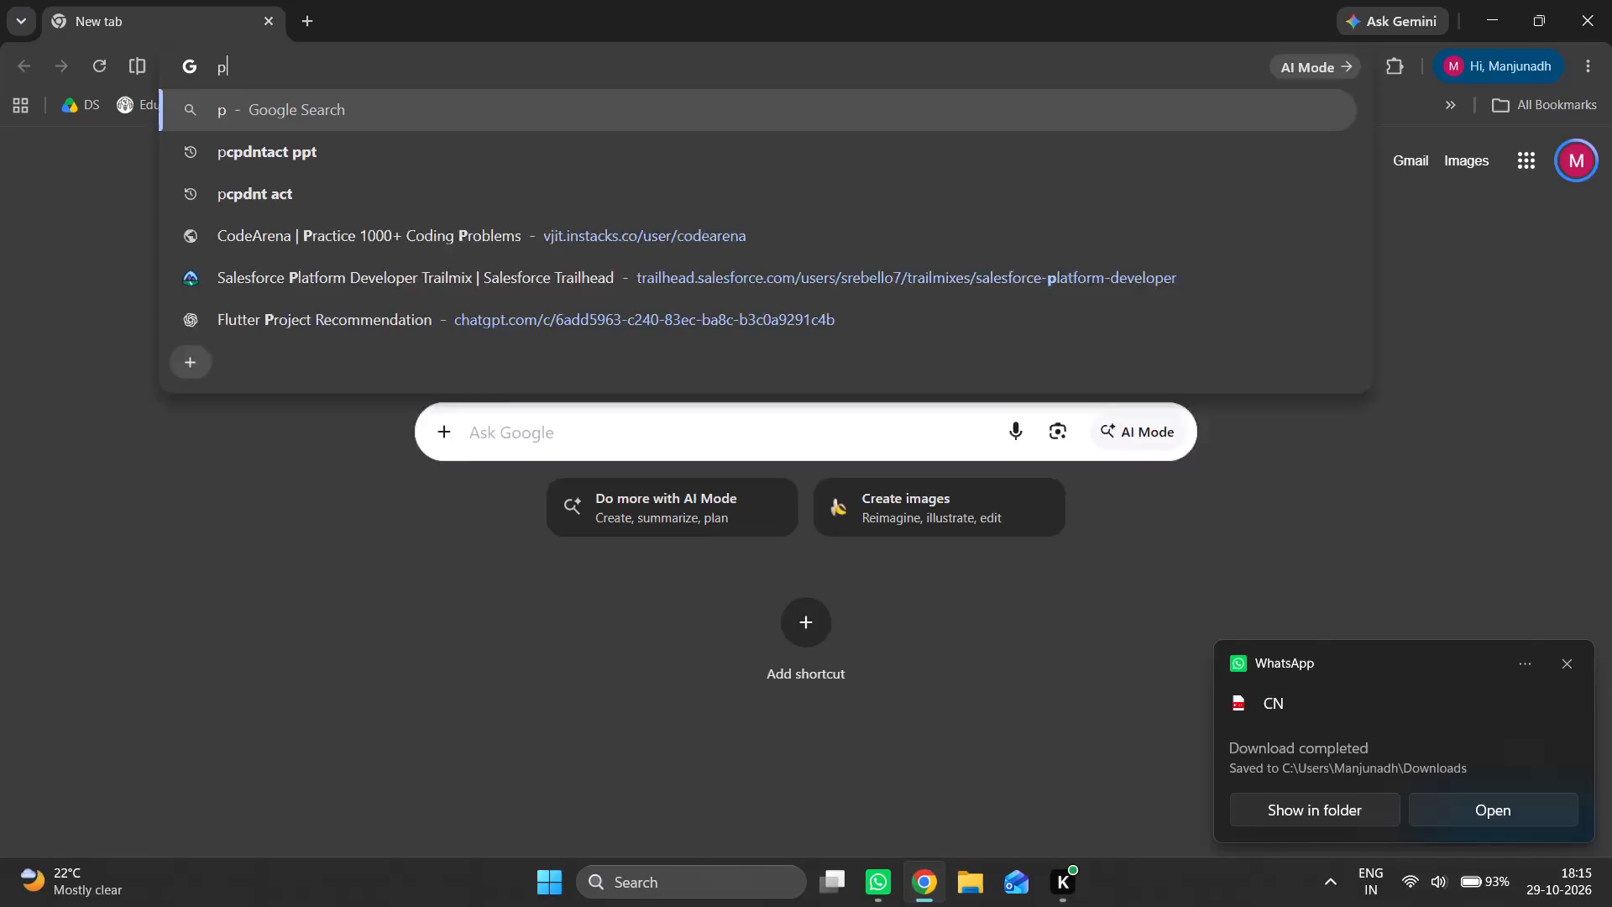
Search the web for "pdf to word" and open the iLovePDF converter page.
key("BackSpace")
type("pdf to")
key("space")
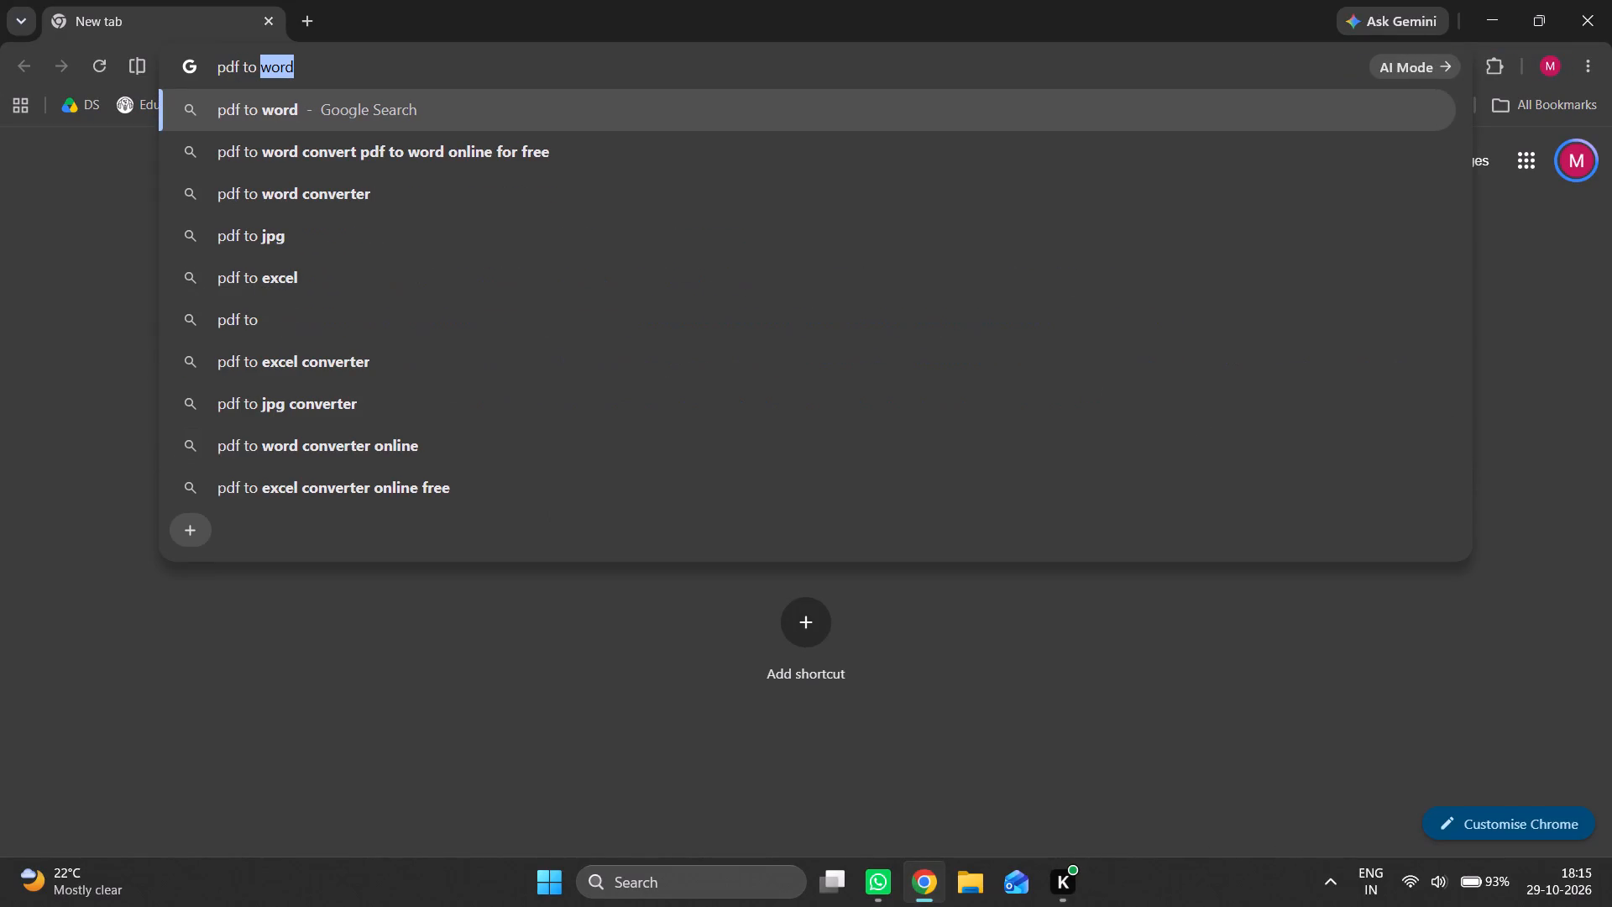
type("word")
key("Return")
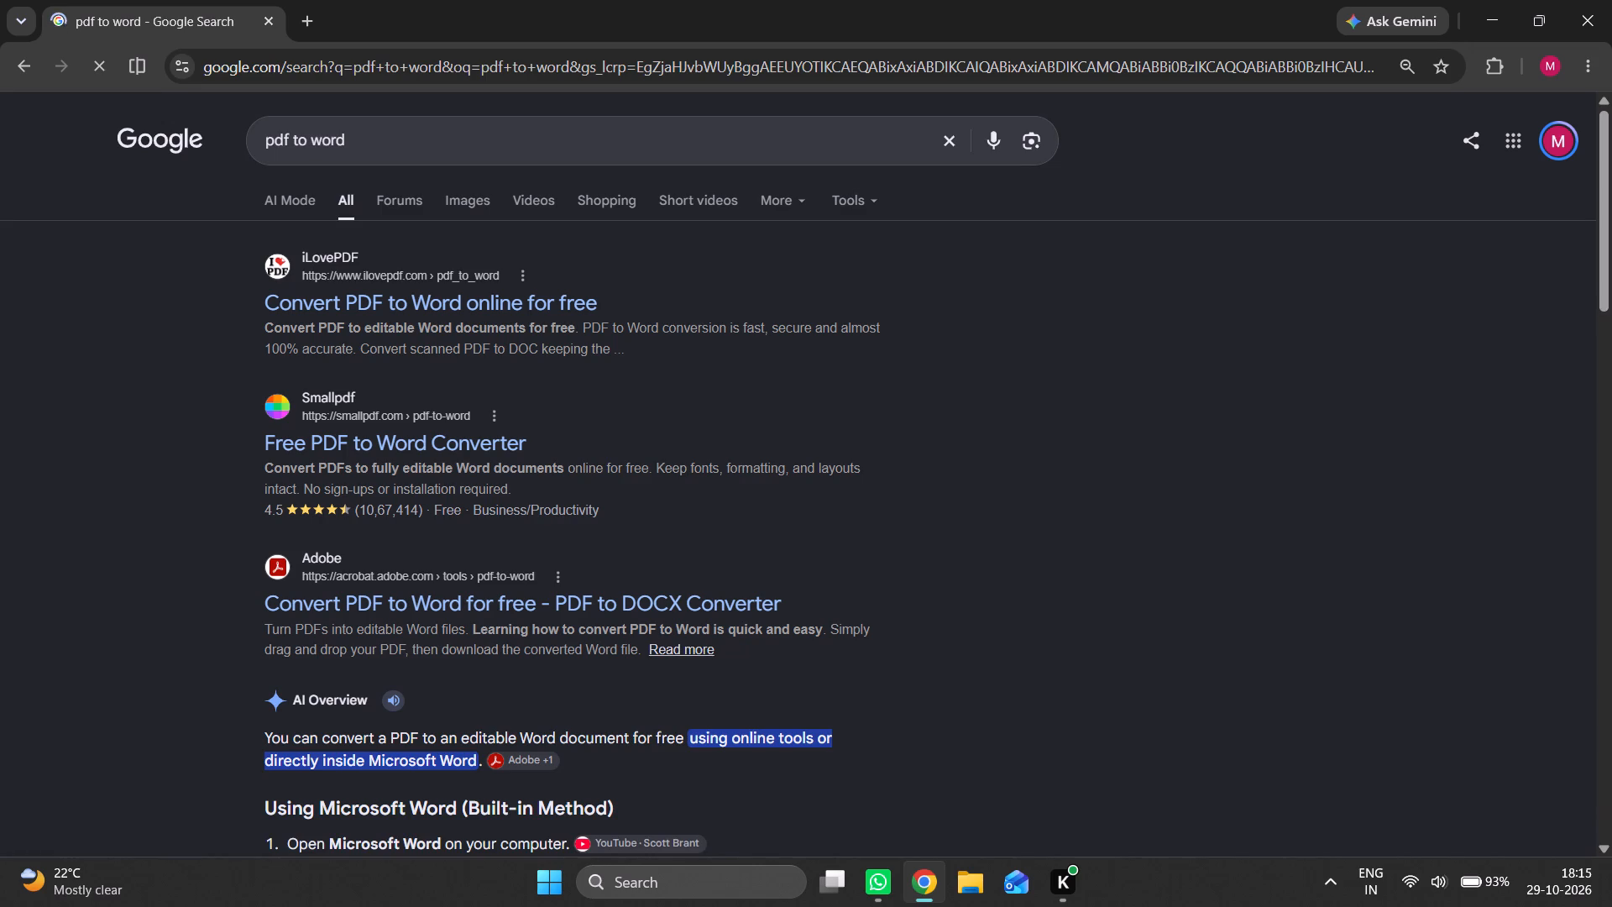
left_click(415, 297)
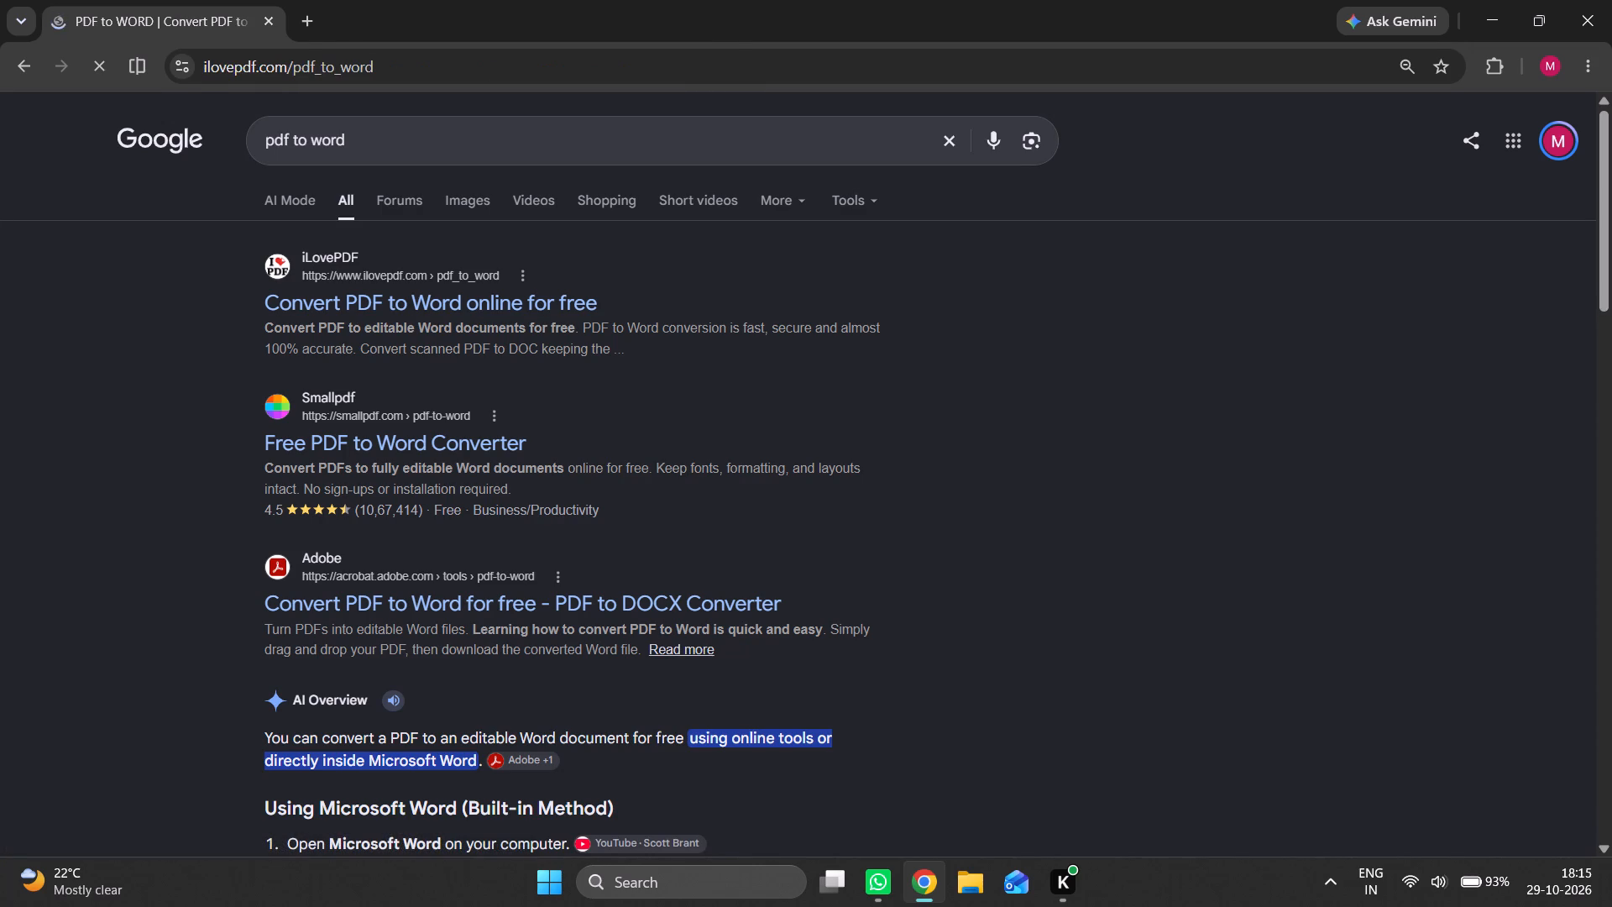
Load the CN PDF from the Downloads folder into the PDF to Word converter.
left_click(800, 334)
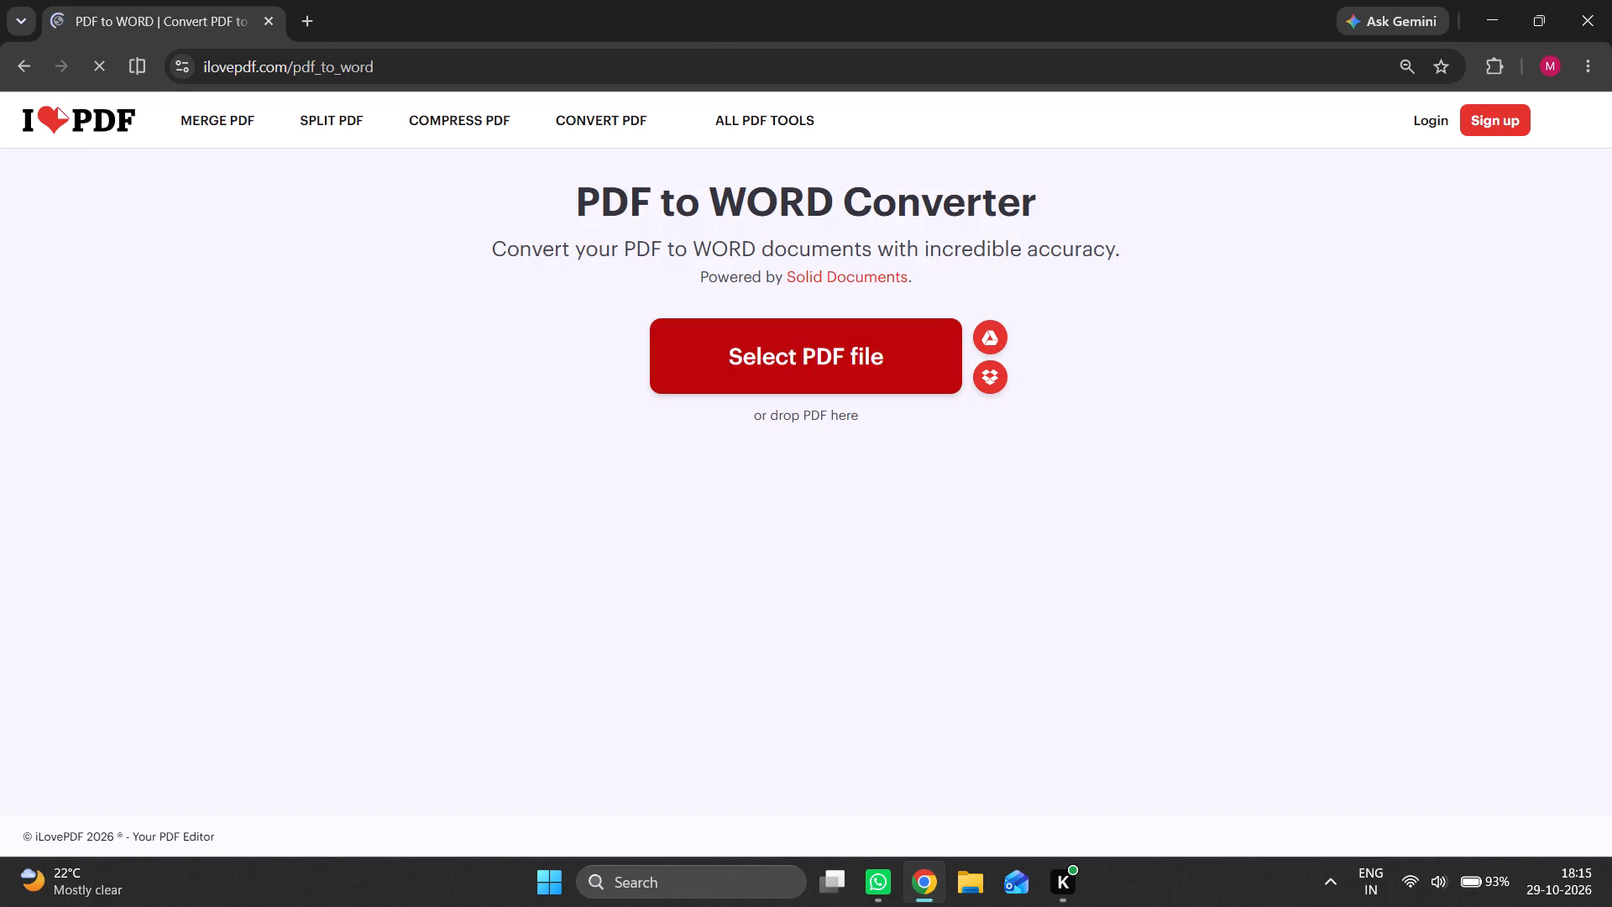
left_click(855, 355)
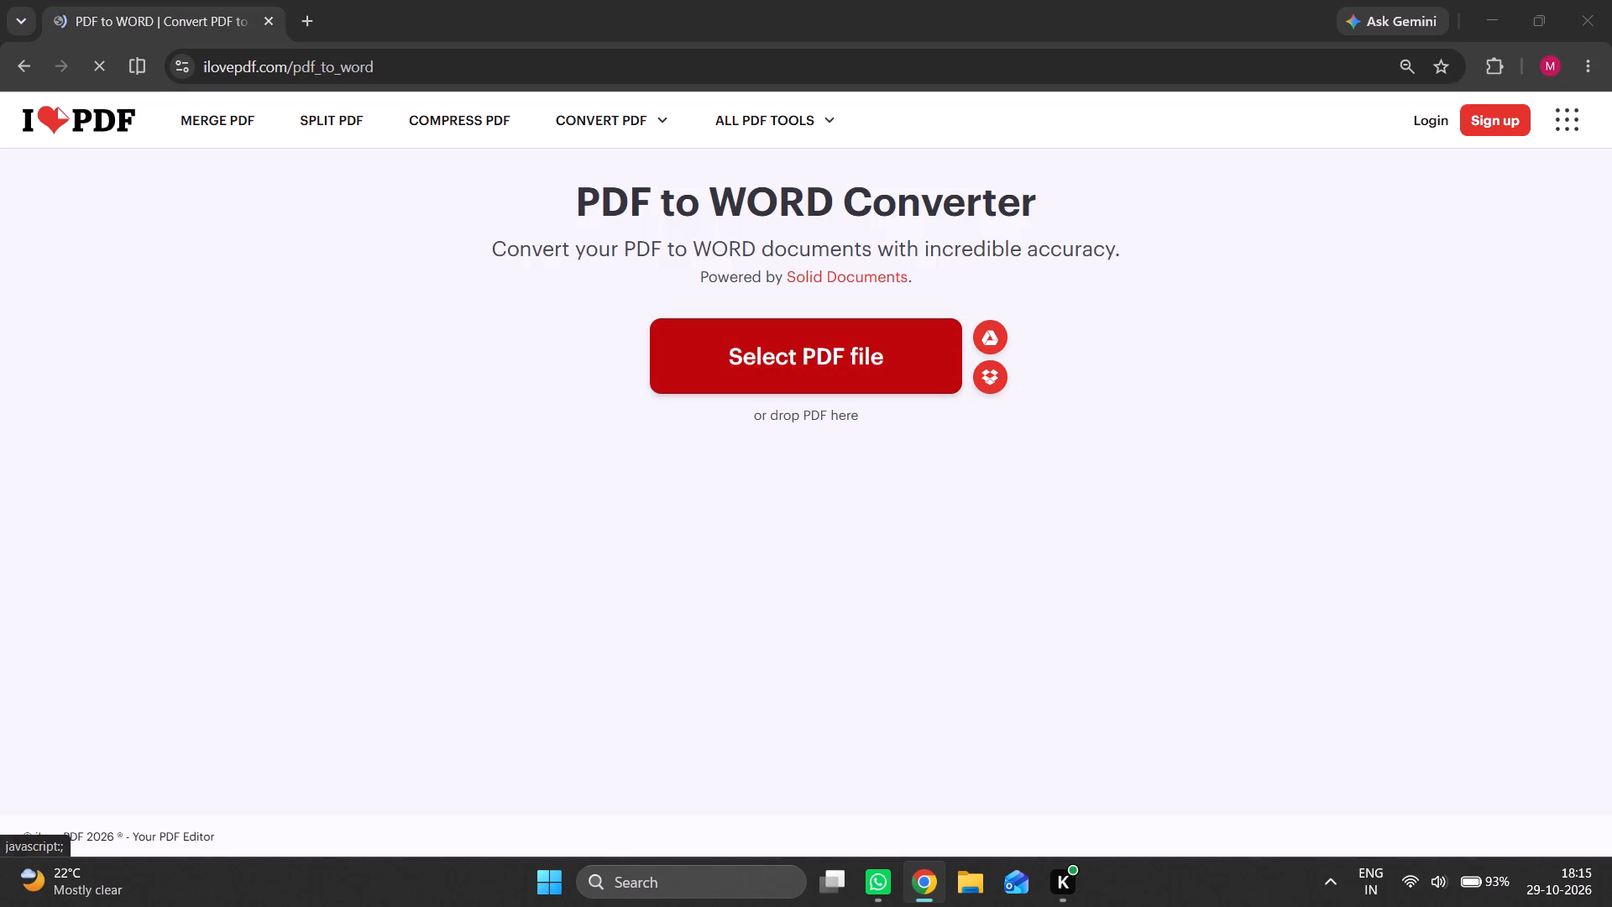
left_click(89, 253)
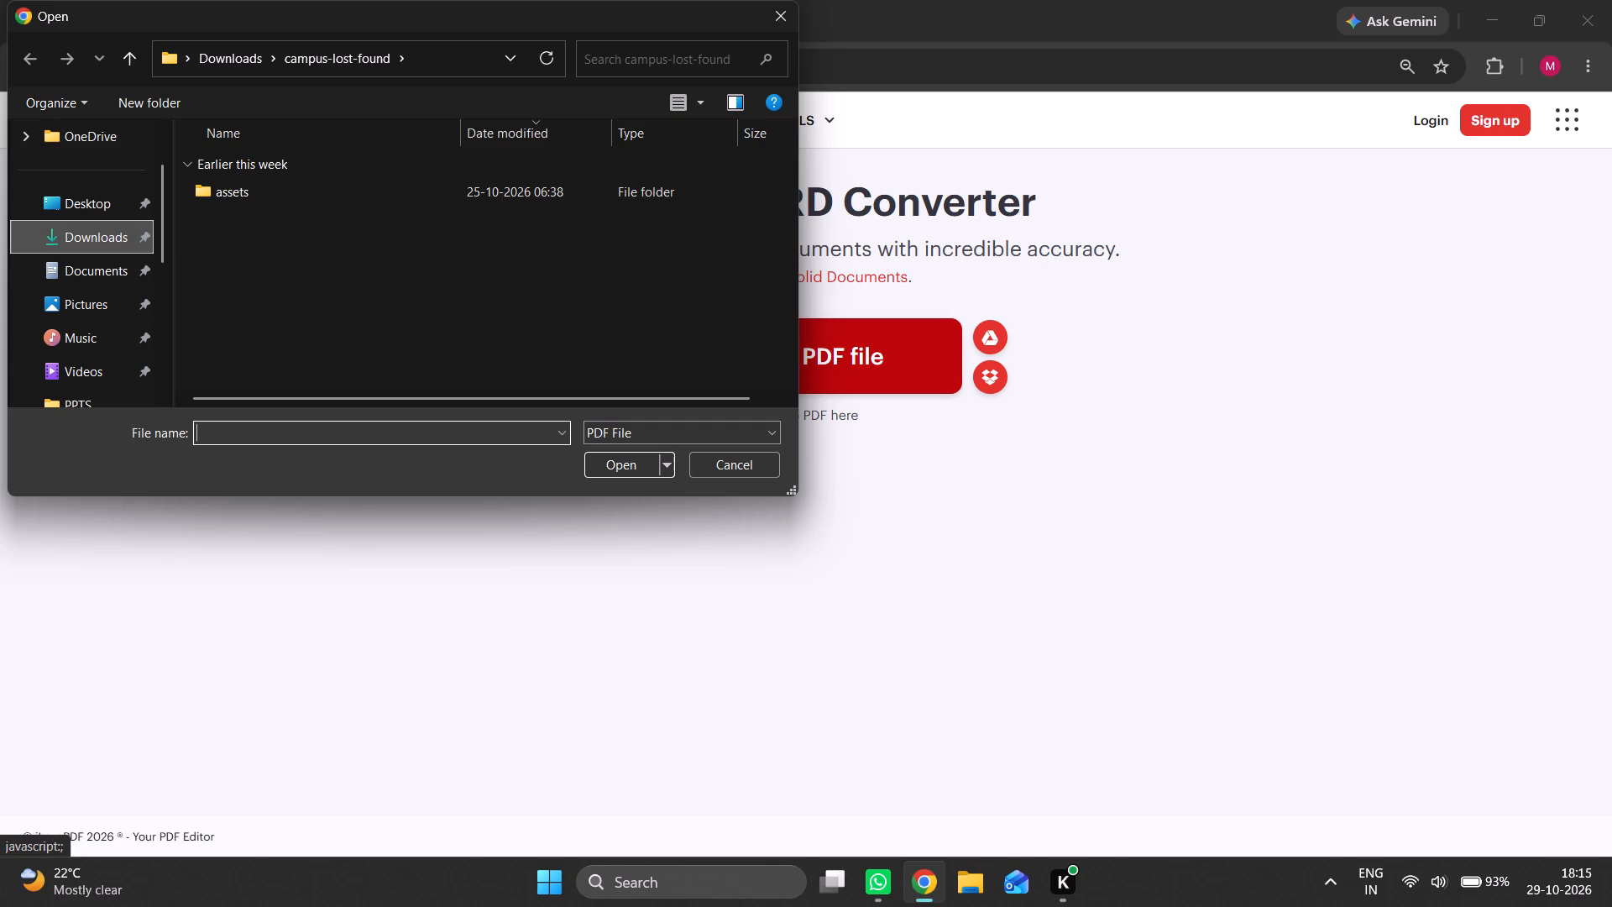
left_click(95, 225)
left_click(285, 193)
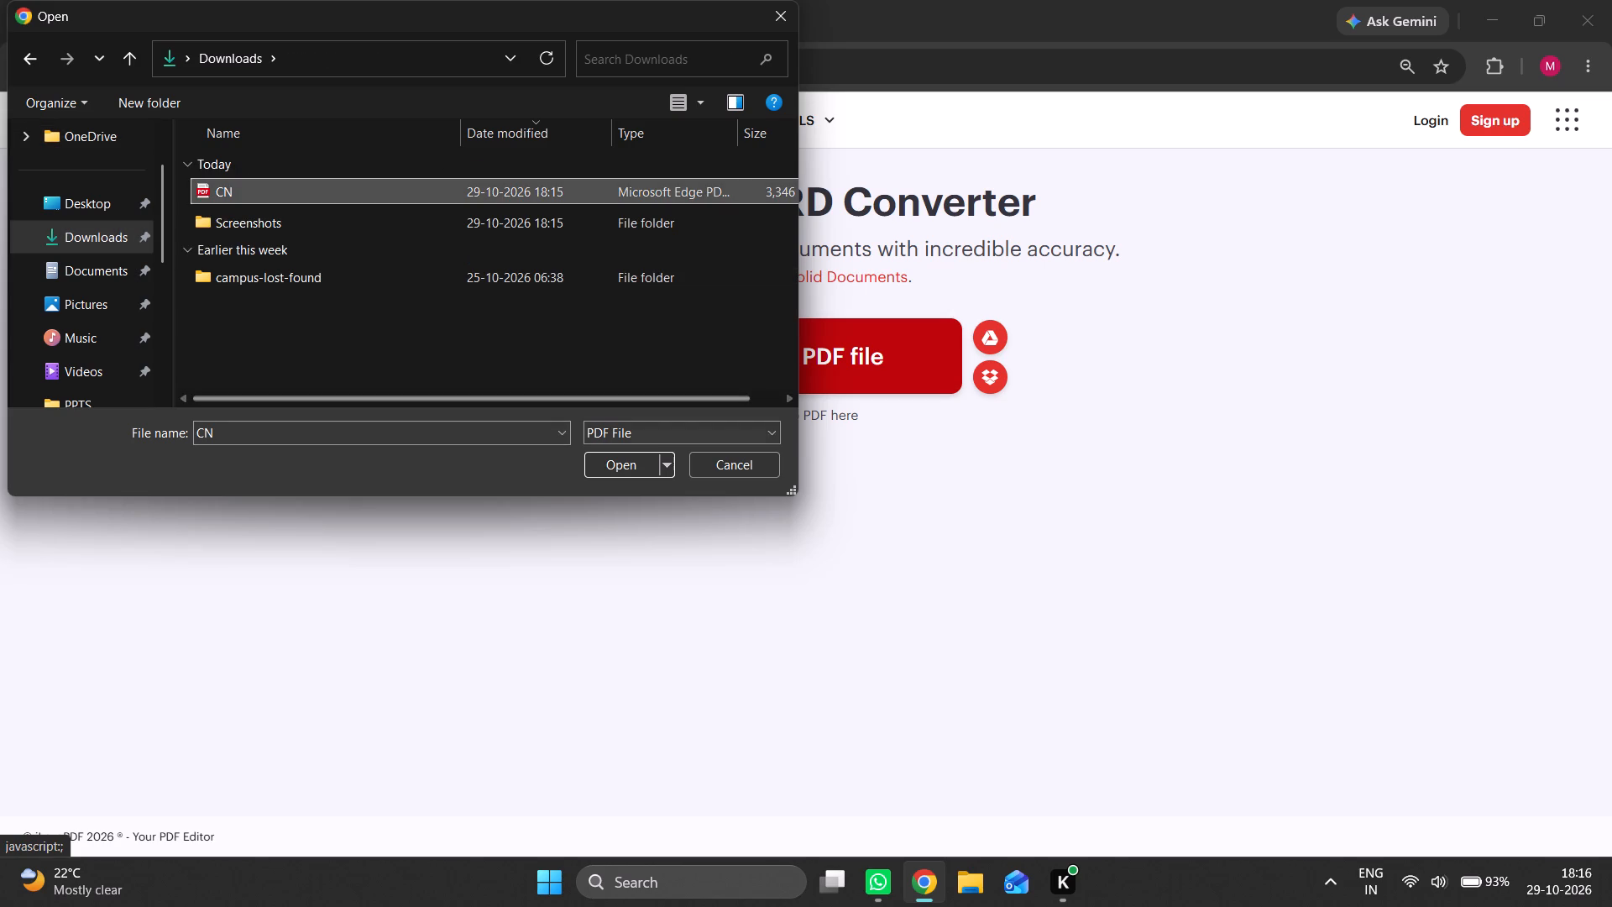
left_click(628, 458)
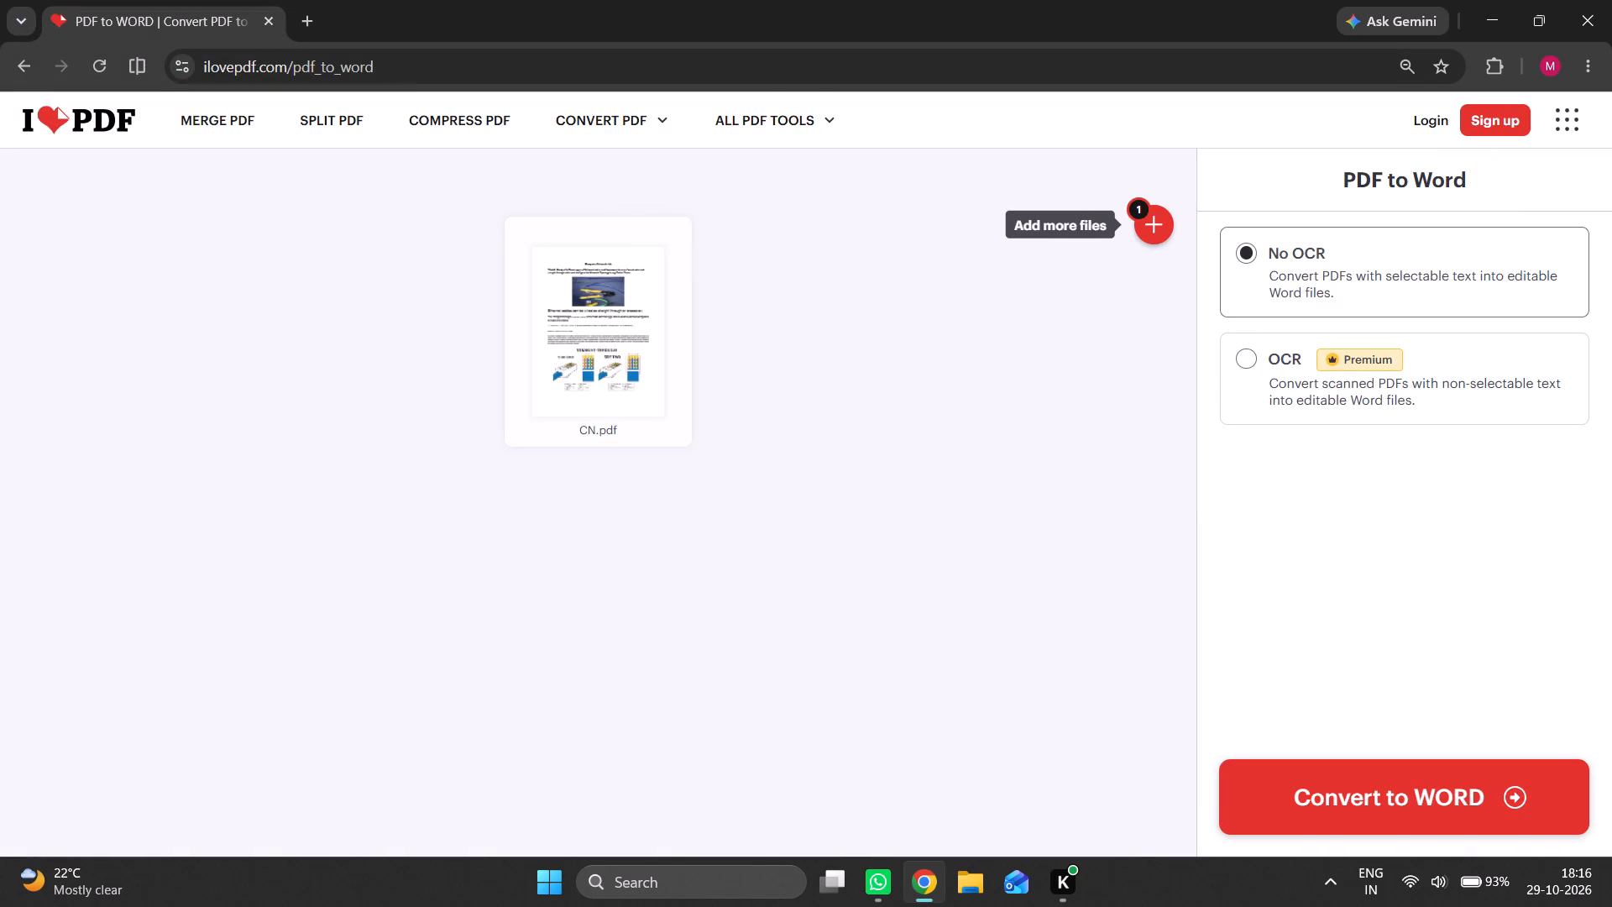
left_click(1424, 784)
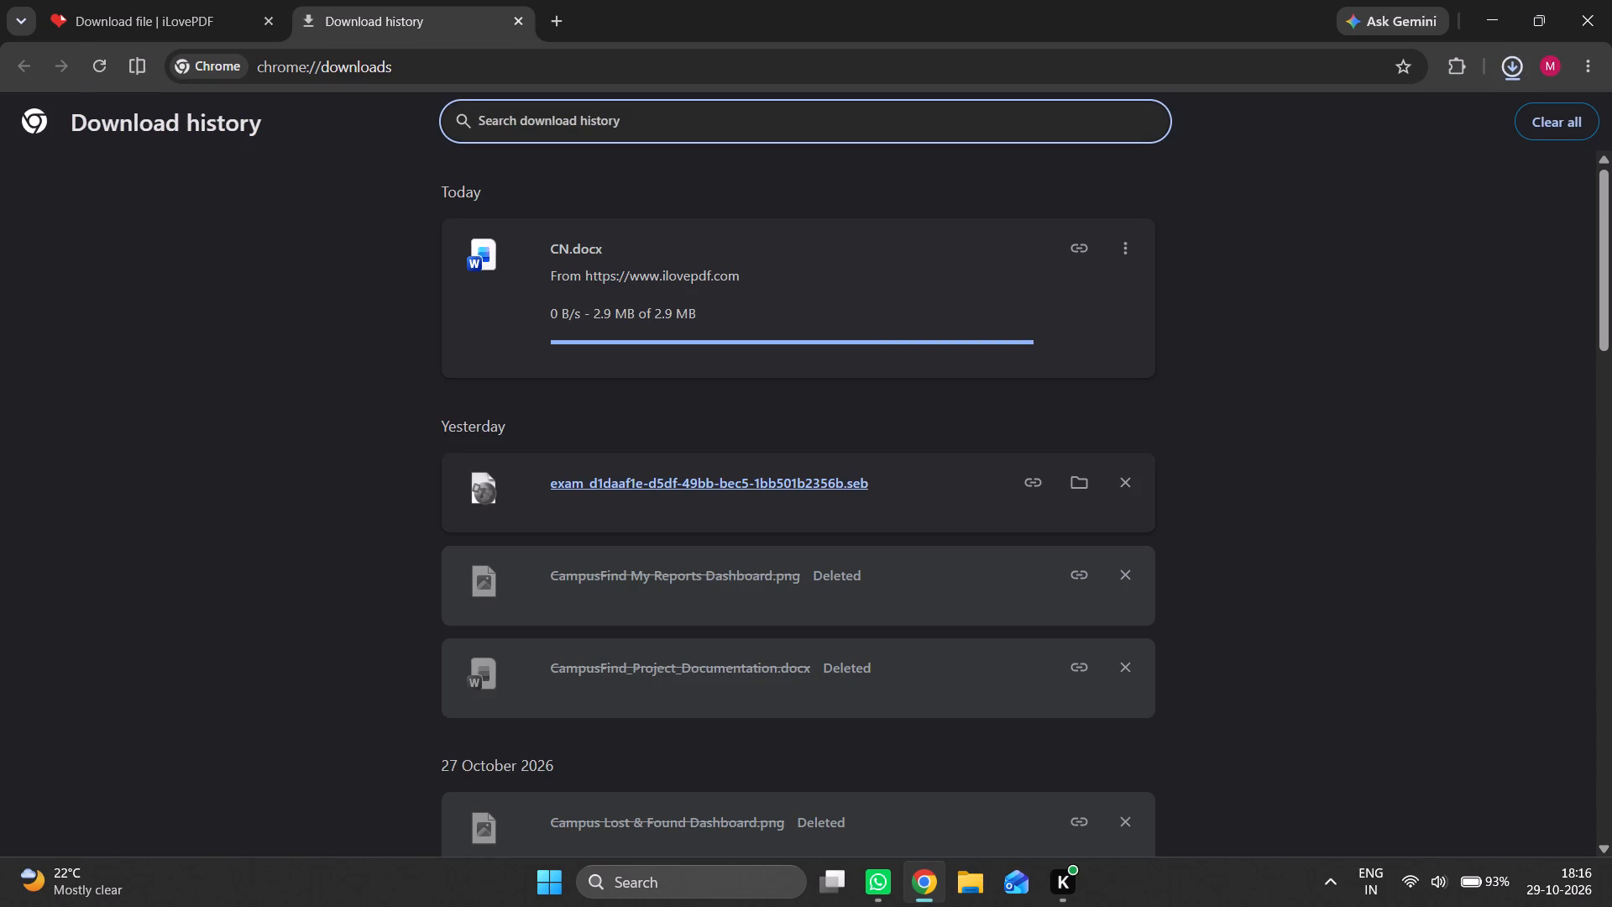
left_click(1122, 510)
left_click(1122, 511)
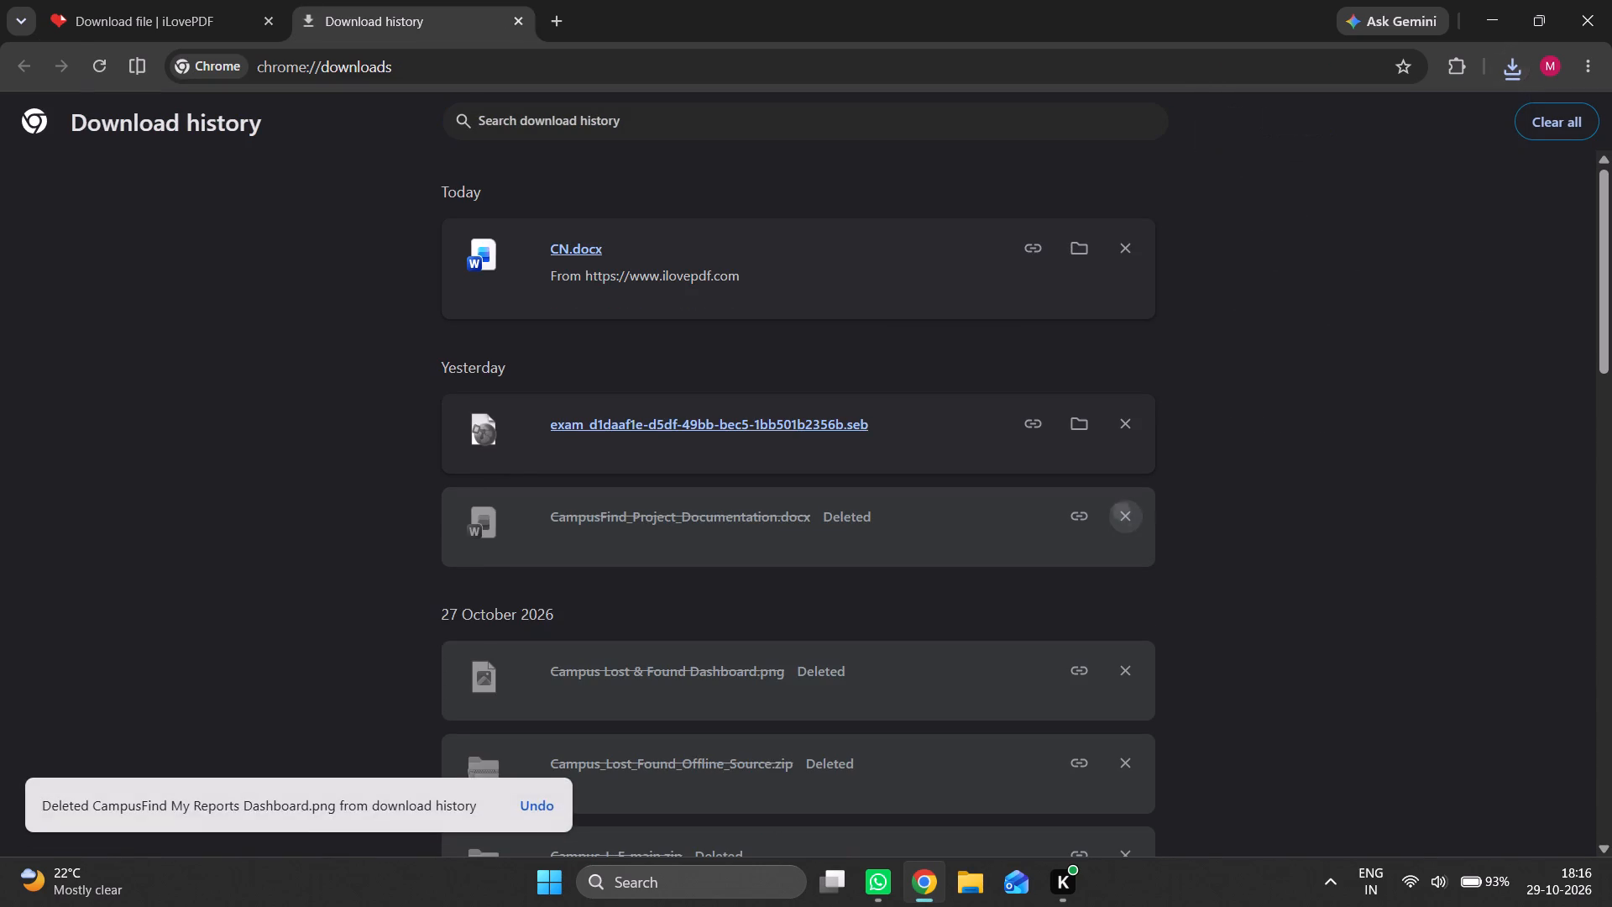
left_click(1123, 511)
left_click(1122, 574)
triple_click(1124, 585)
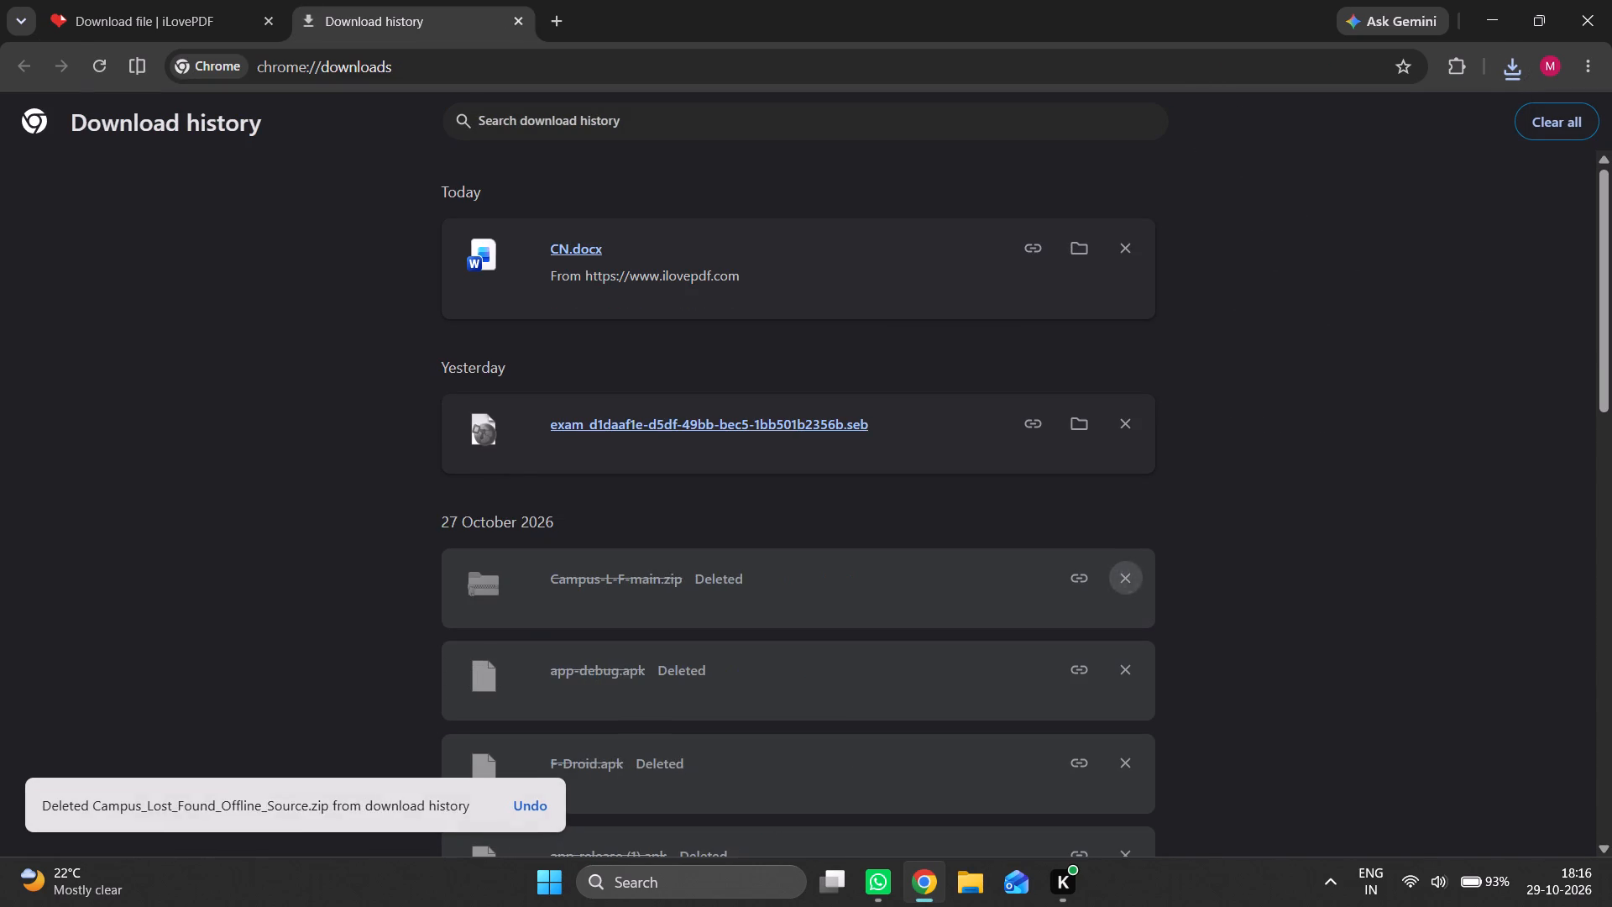
triple_click(1125, 585)
triple_click(1125, 585)
triple_click(1125, 585)
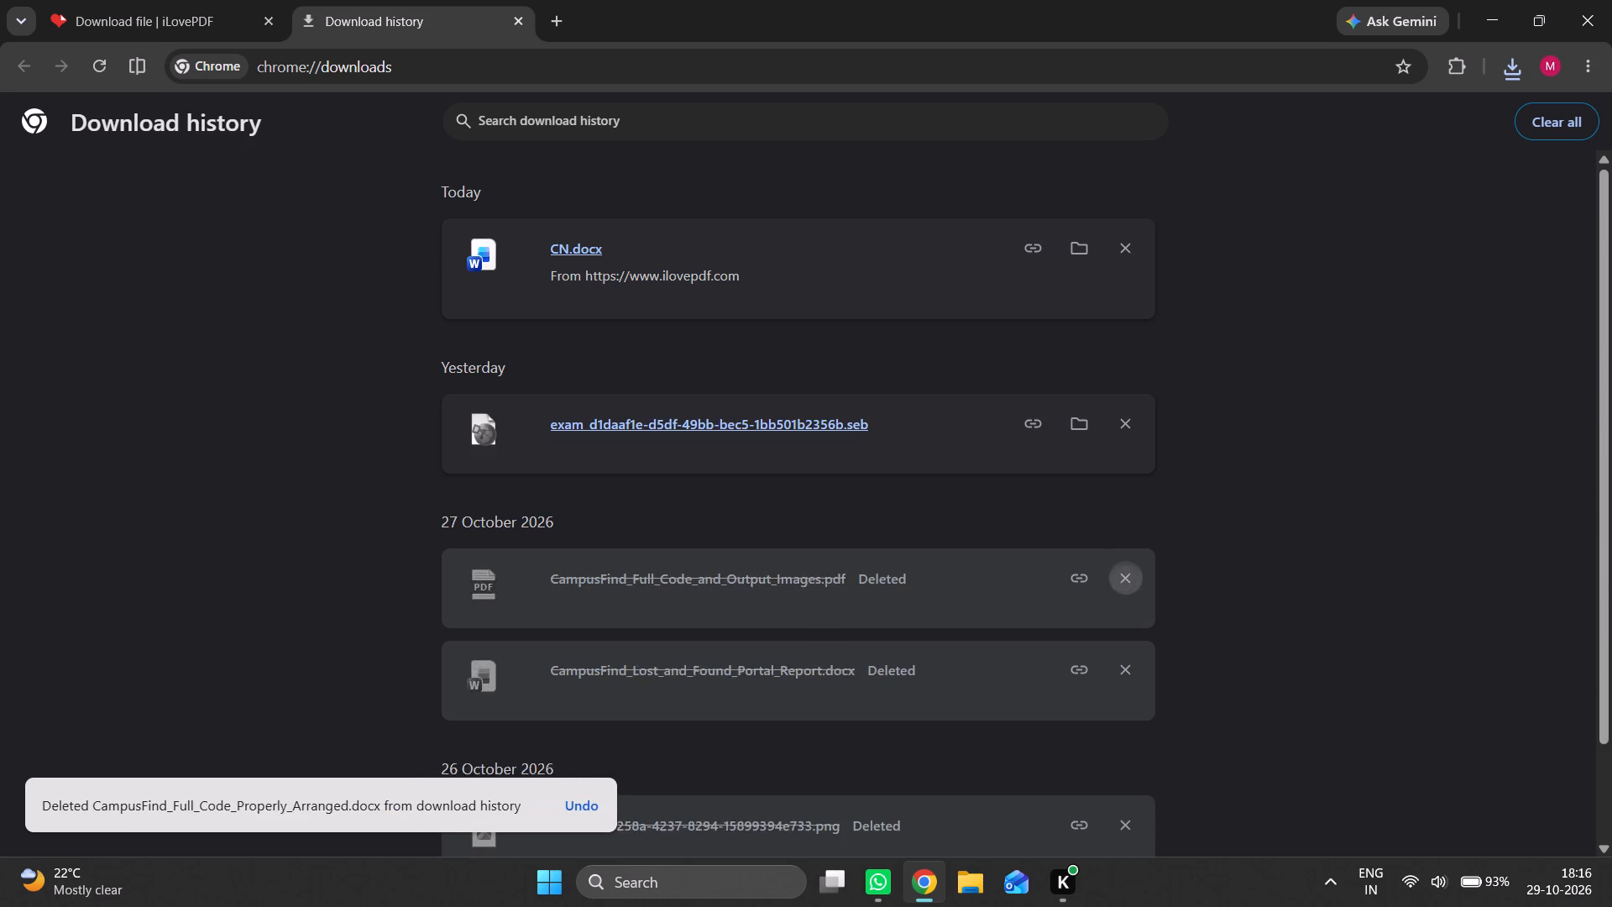
left_click(1124, 585)
left_click(1124, 585)
triple_click(1124, 585)
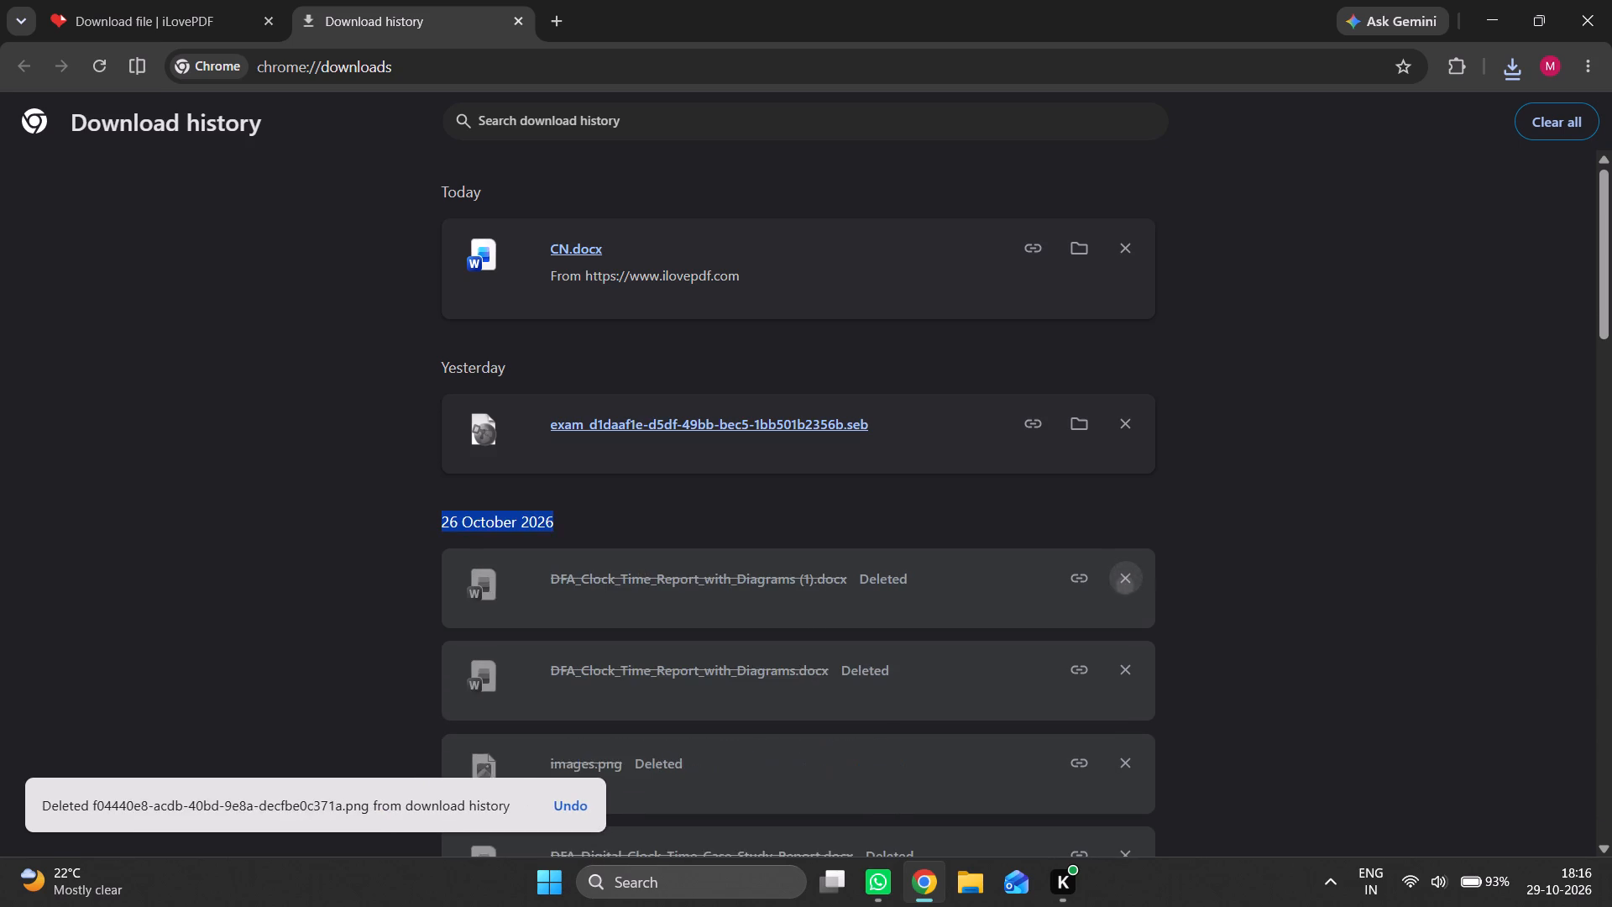
triple_click(1124, 585)
triple_click(1124, 585)
triple_click(1123, 585)
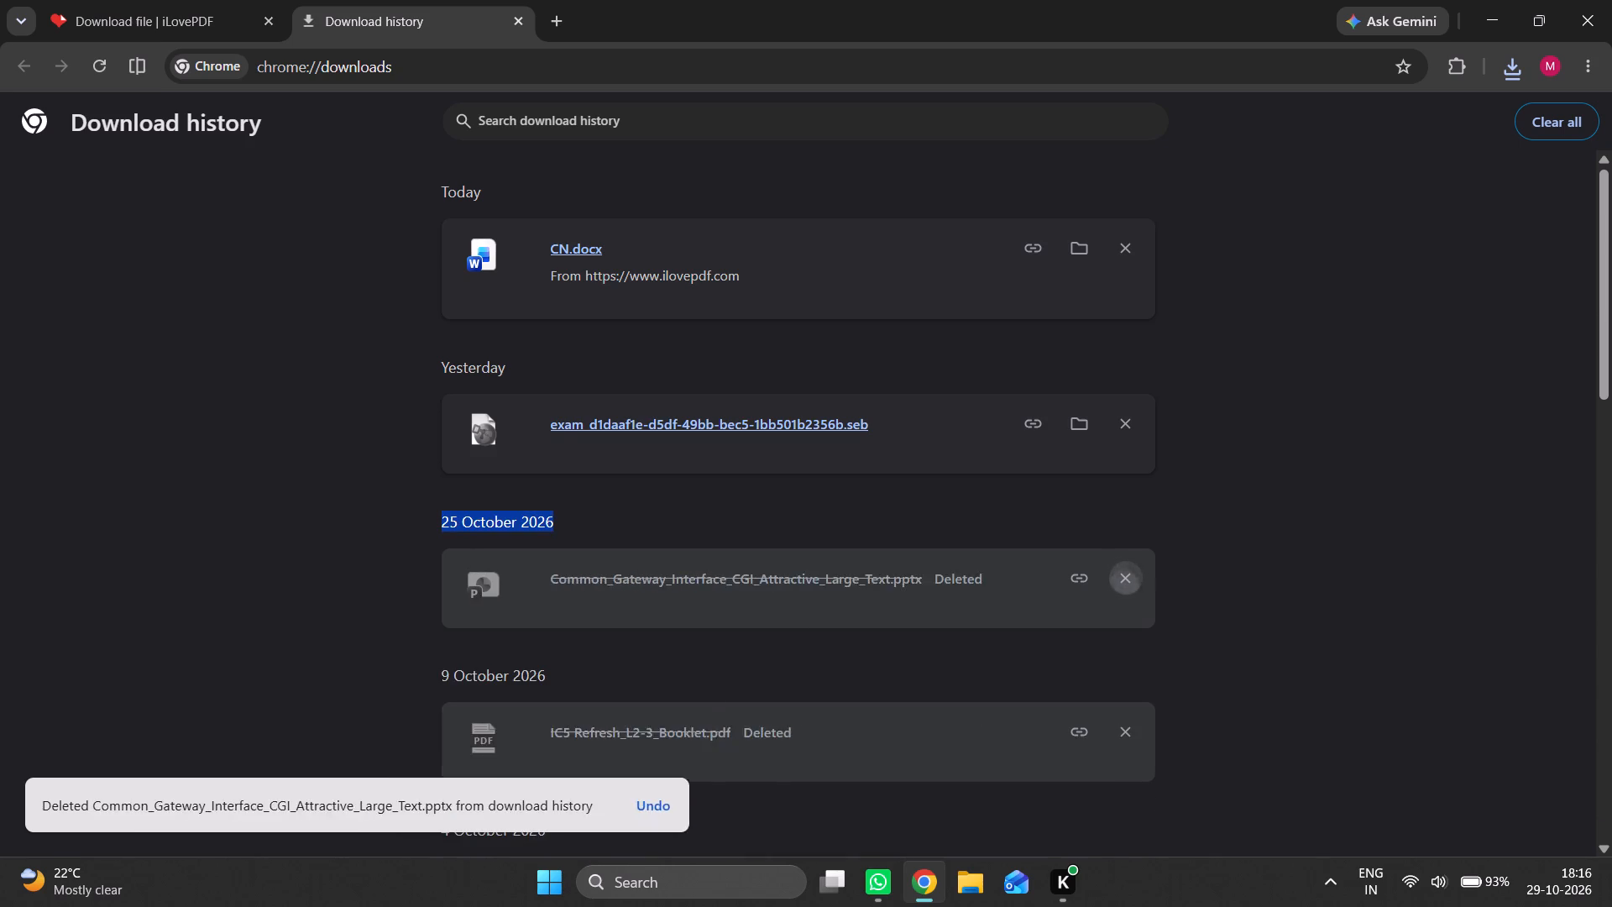
left_click(1123, 585)
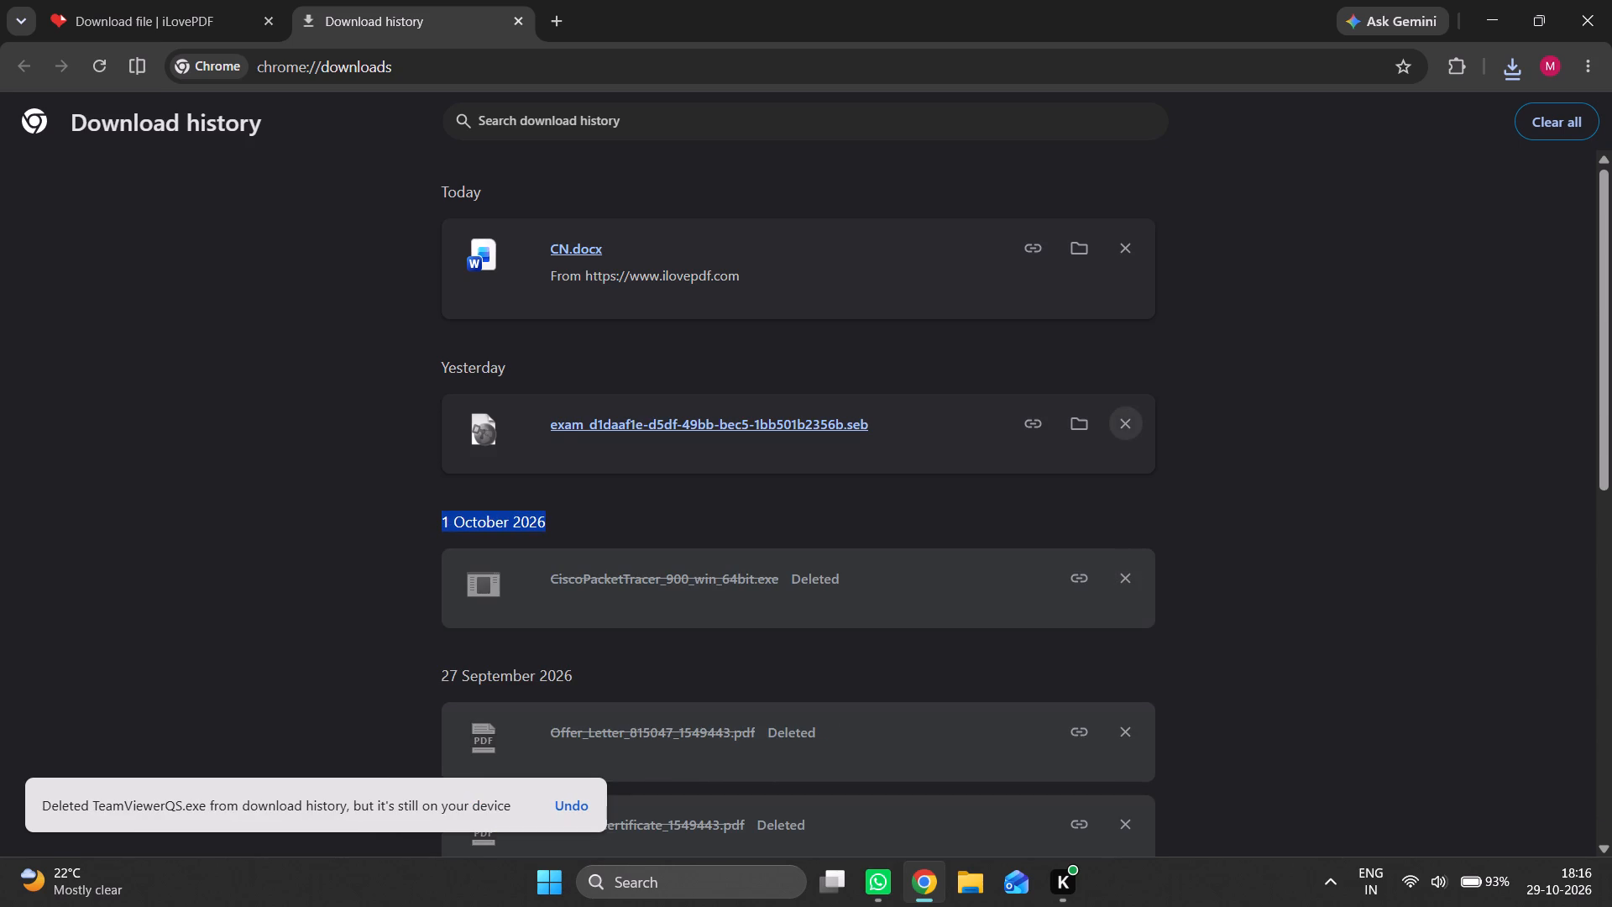
left_click(1139, 431)
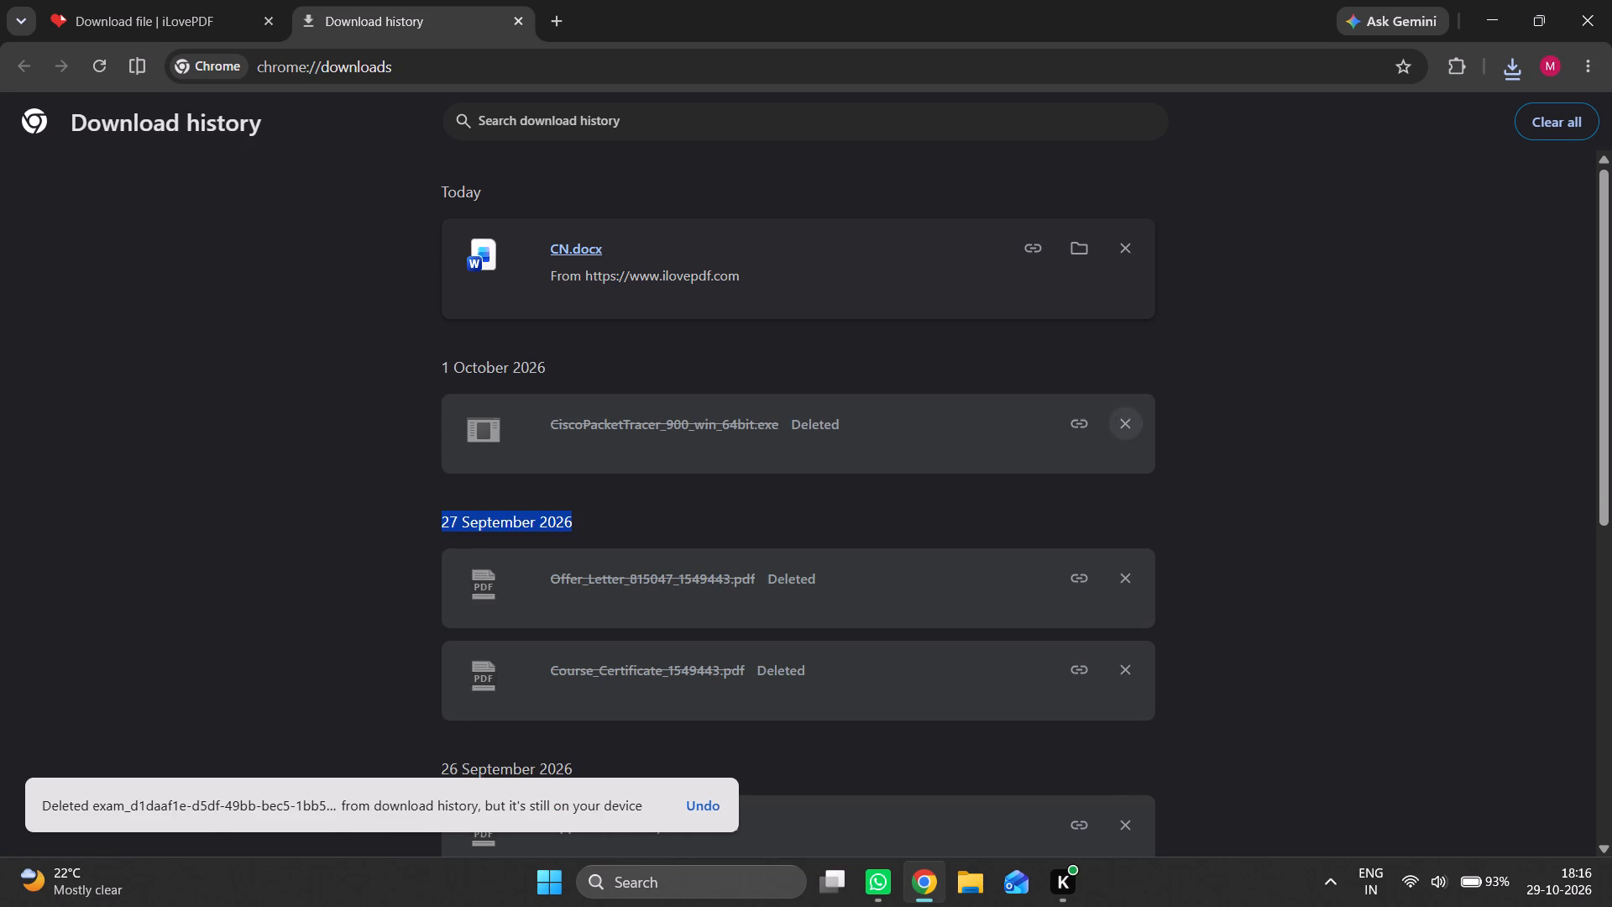
Open the downloaded CN.docx in Microsoft Word and enable editing.
left_click(567, 251)
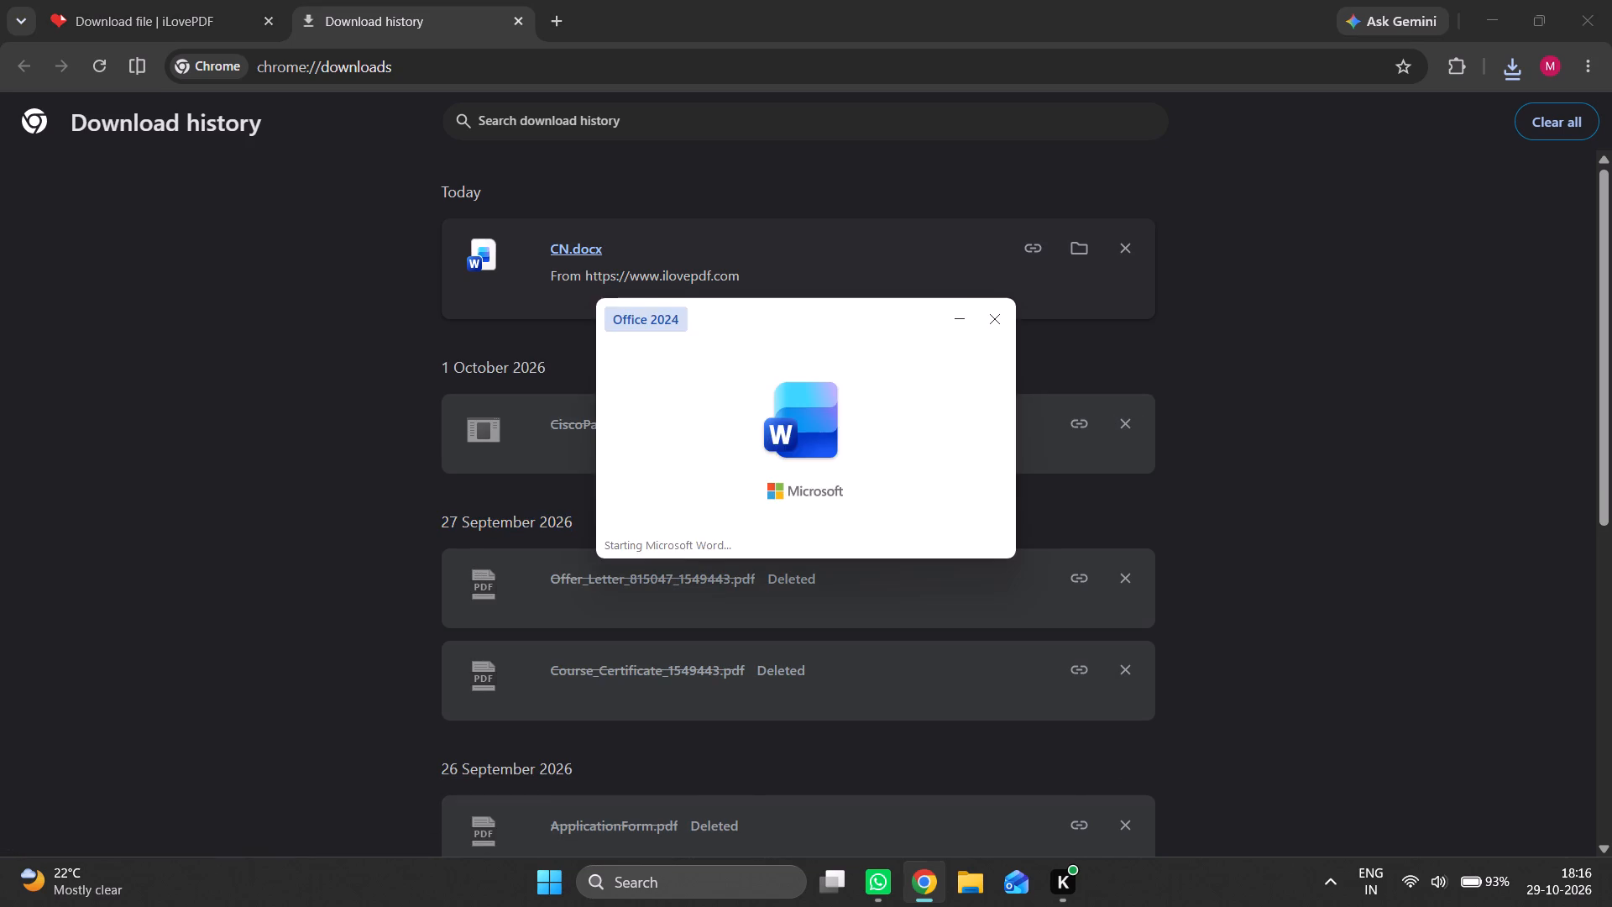
scroll(915, 425, "down", 3)
left_click(850, 101)
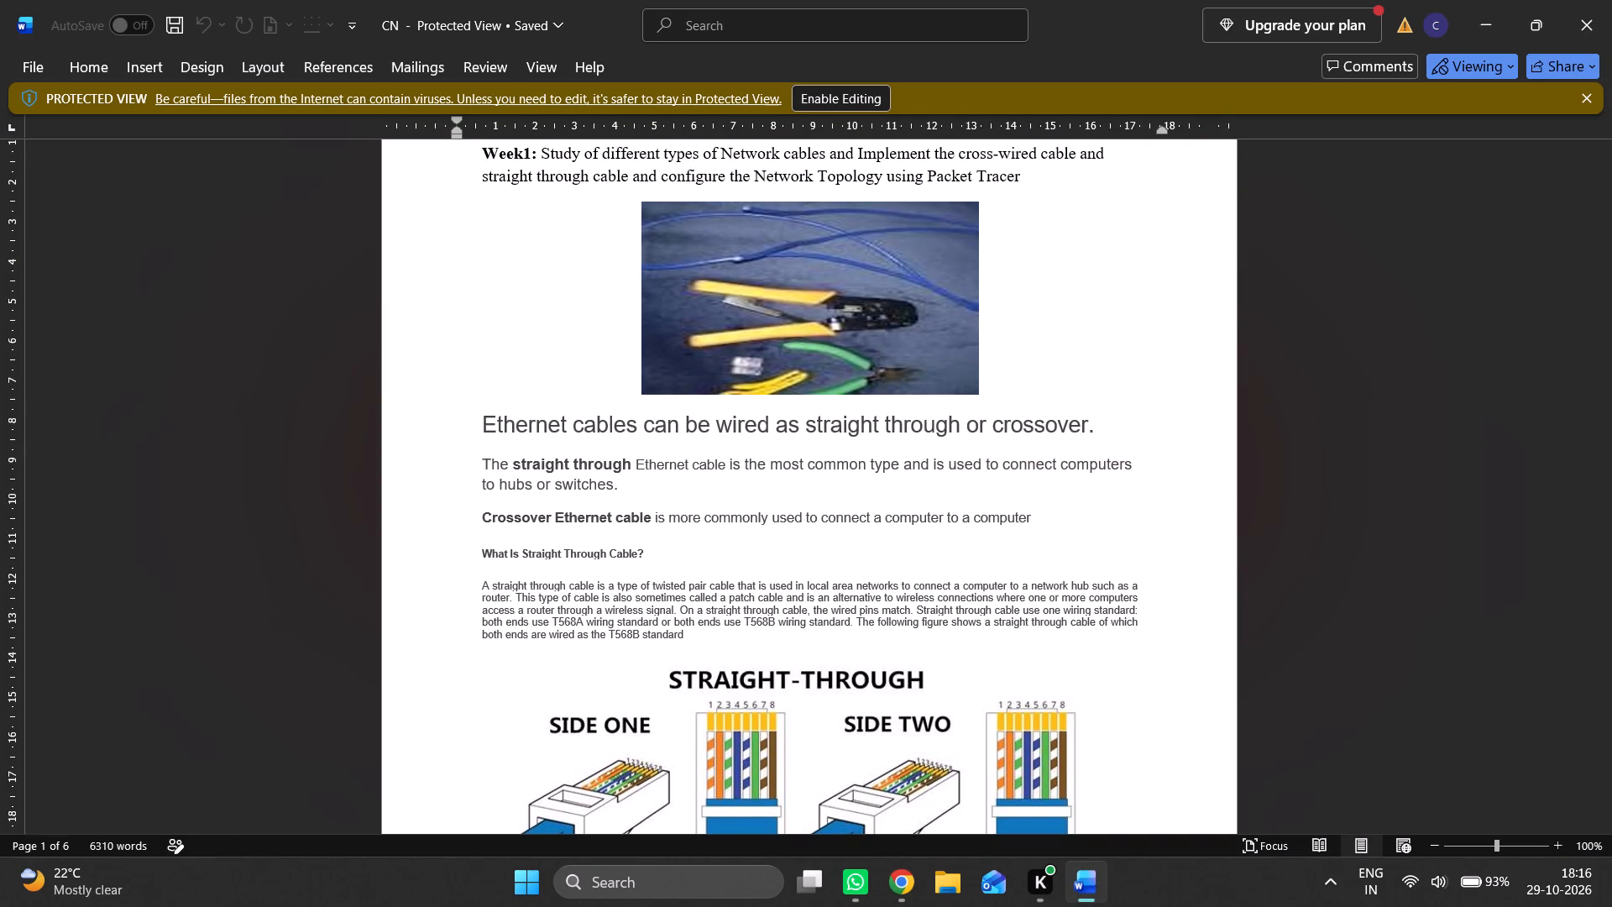
Look through the Computer Networks lab document from Week 1 to the Week 4 exercise, dismissing the OneDrive backup notification.
left_click(1604, 286)
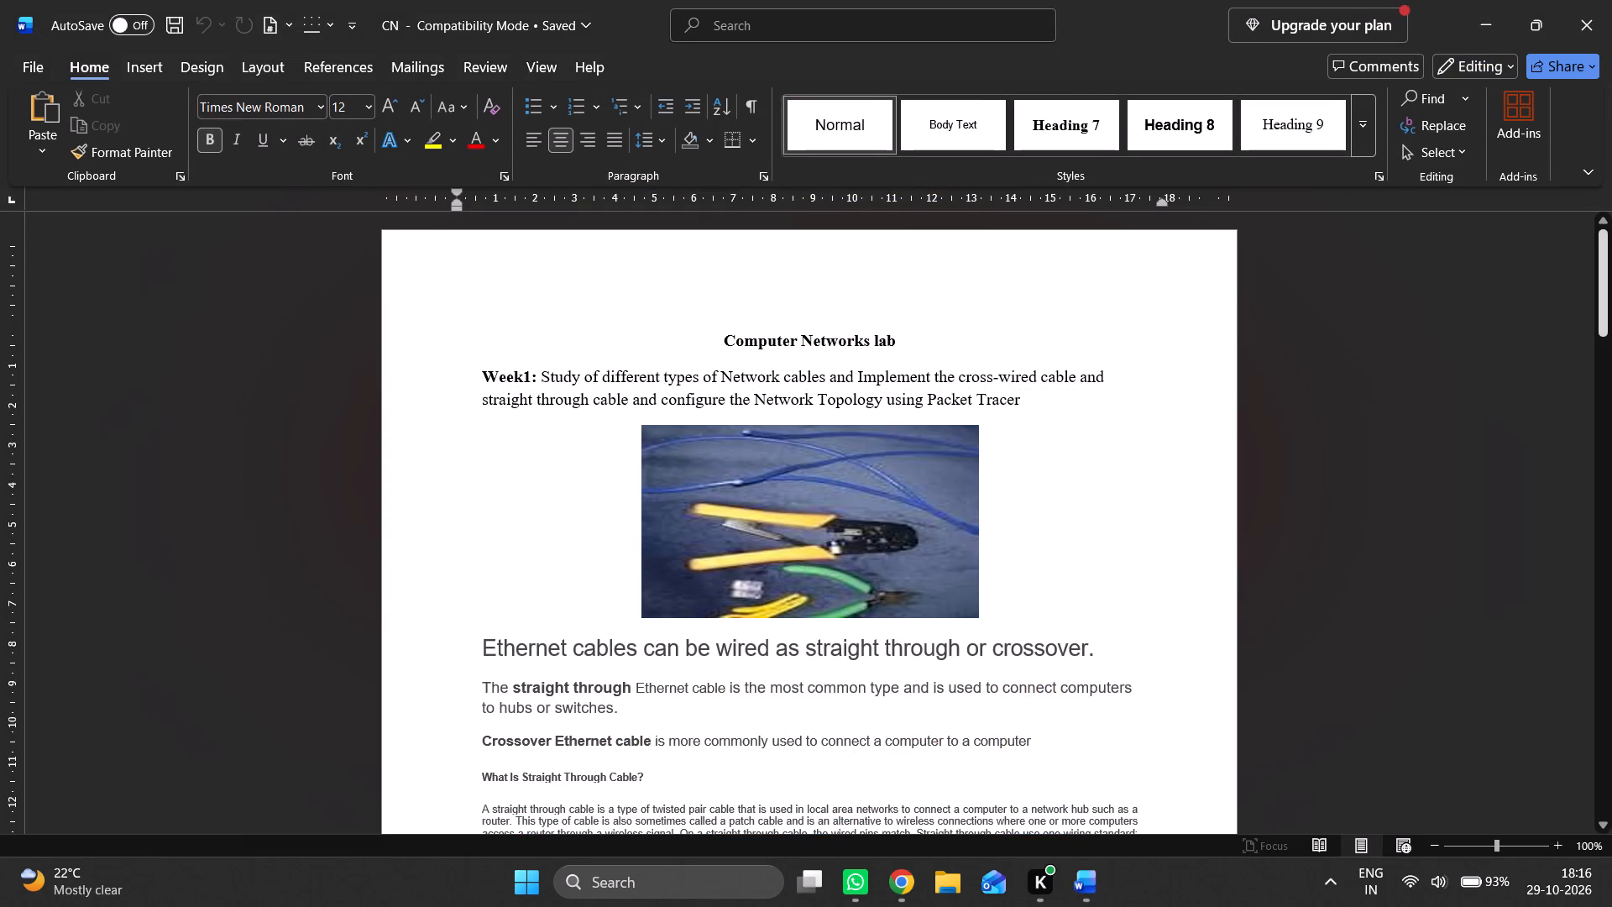
left_click(704, 542)
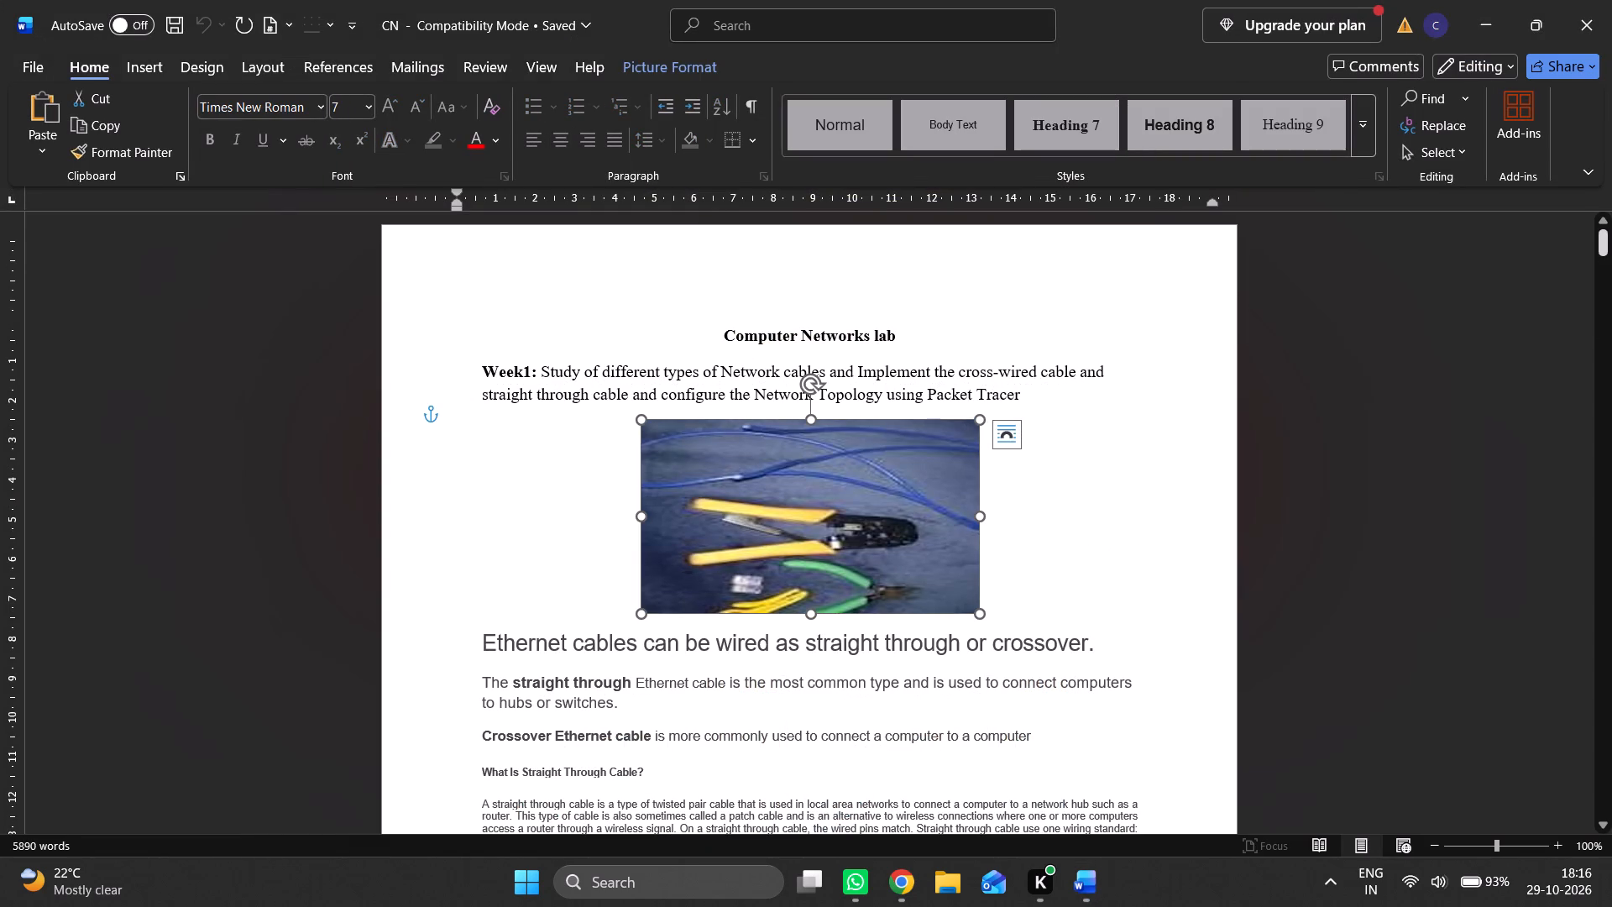
left_click_drag(1606, 245, 1611, 393)
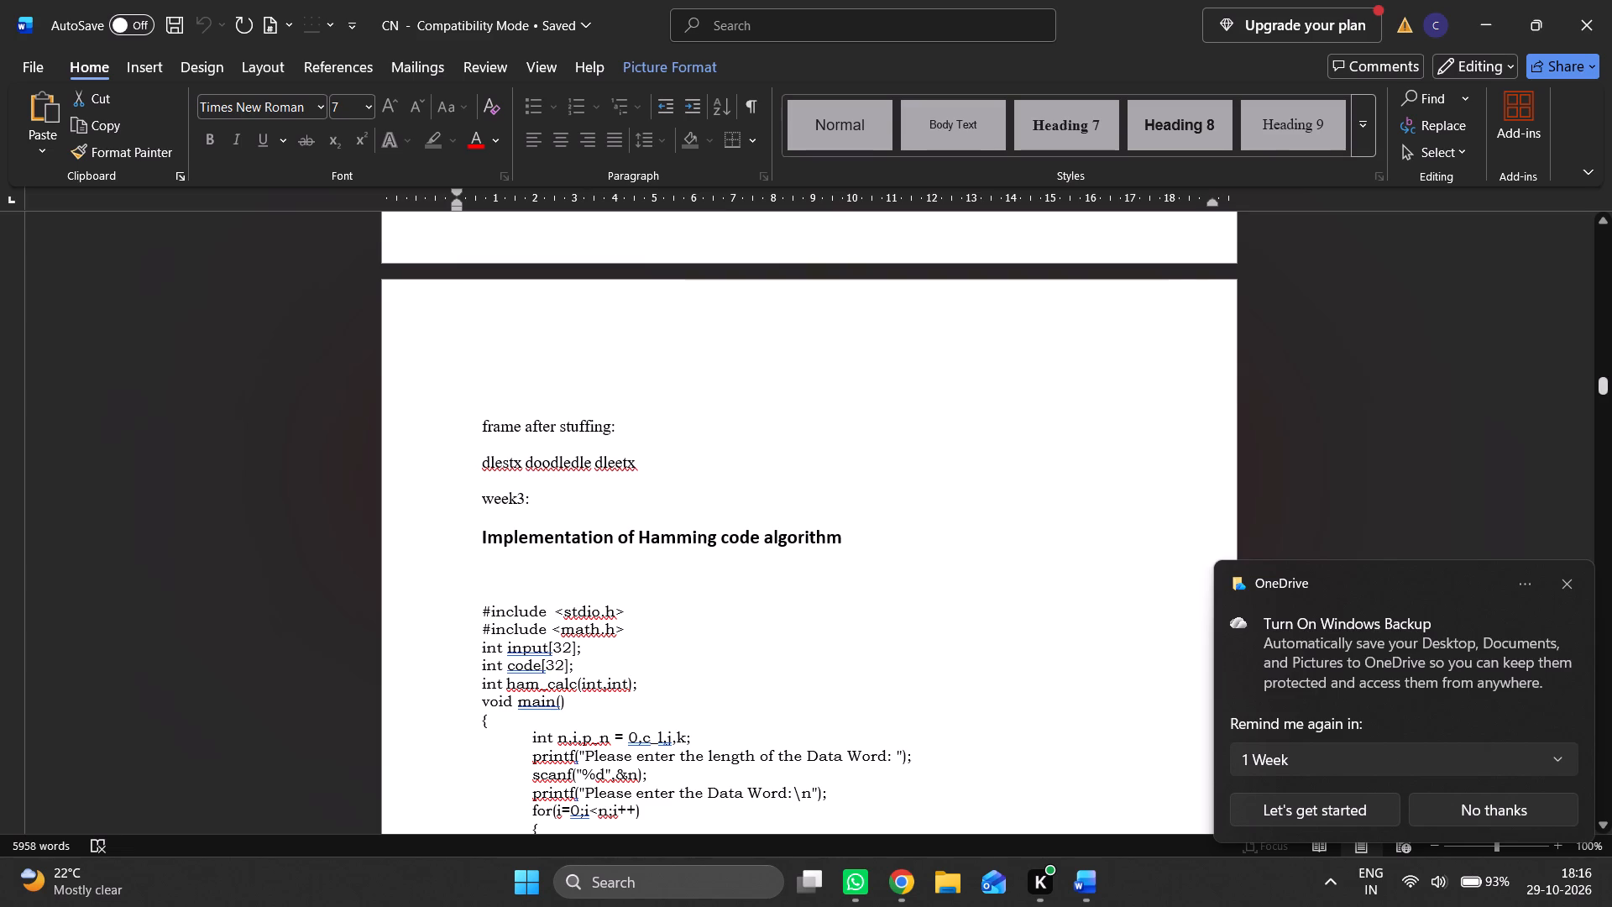
scroll(1385, 408, "down", 9)
left_click(1565, 585)
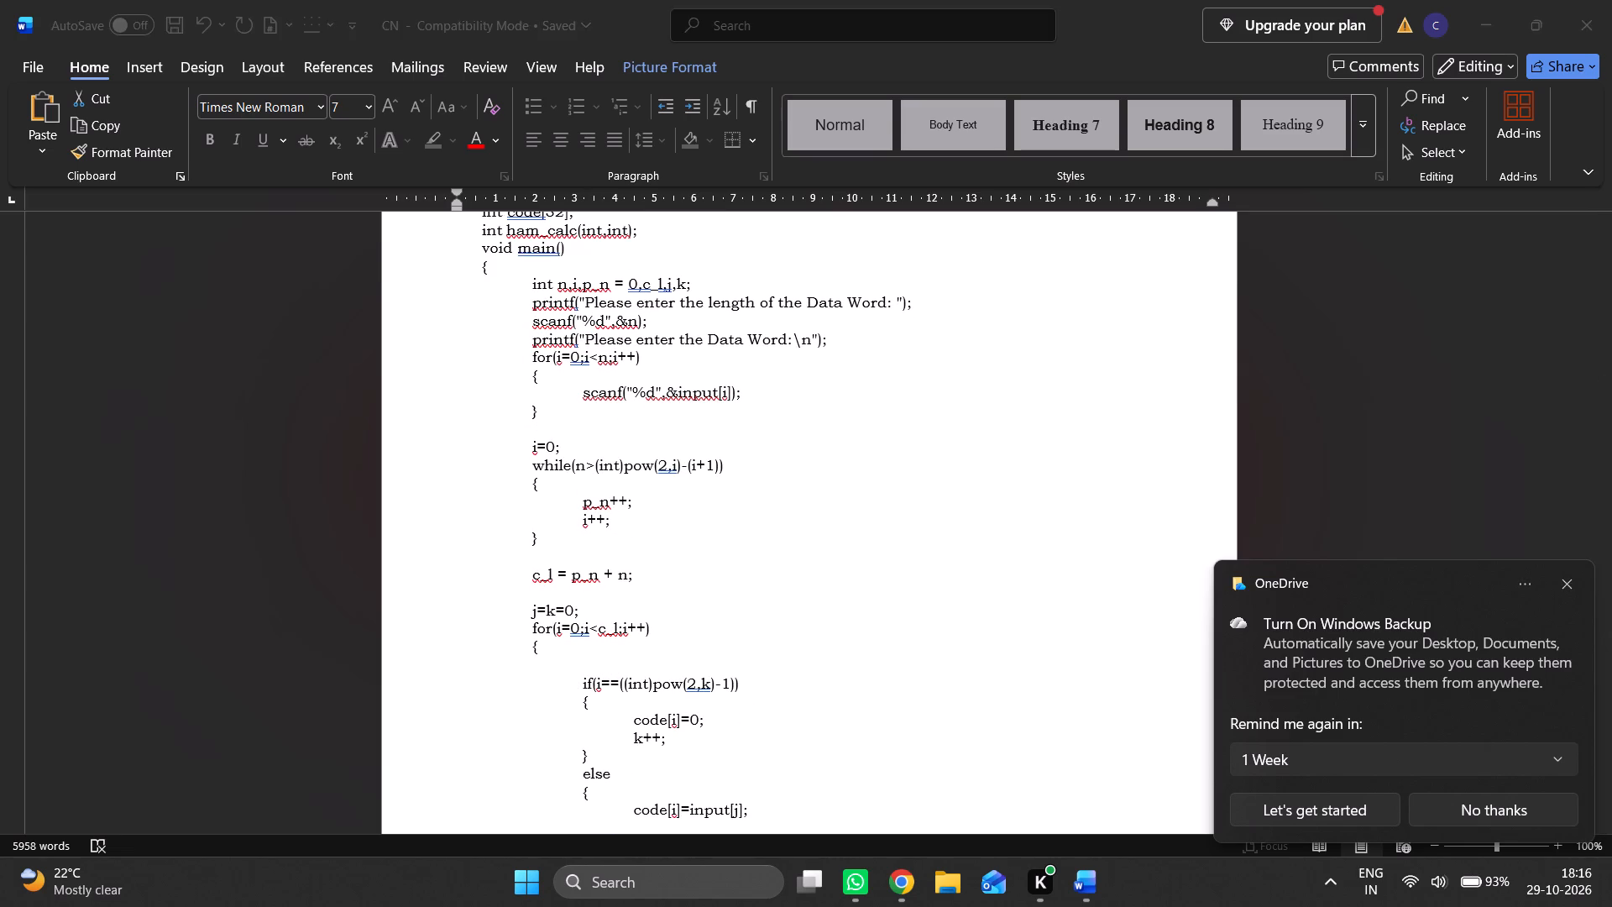
scroll(1165, 527, "down", 20)
scroll(1165, 527, "down", 10)
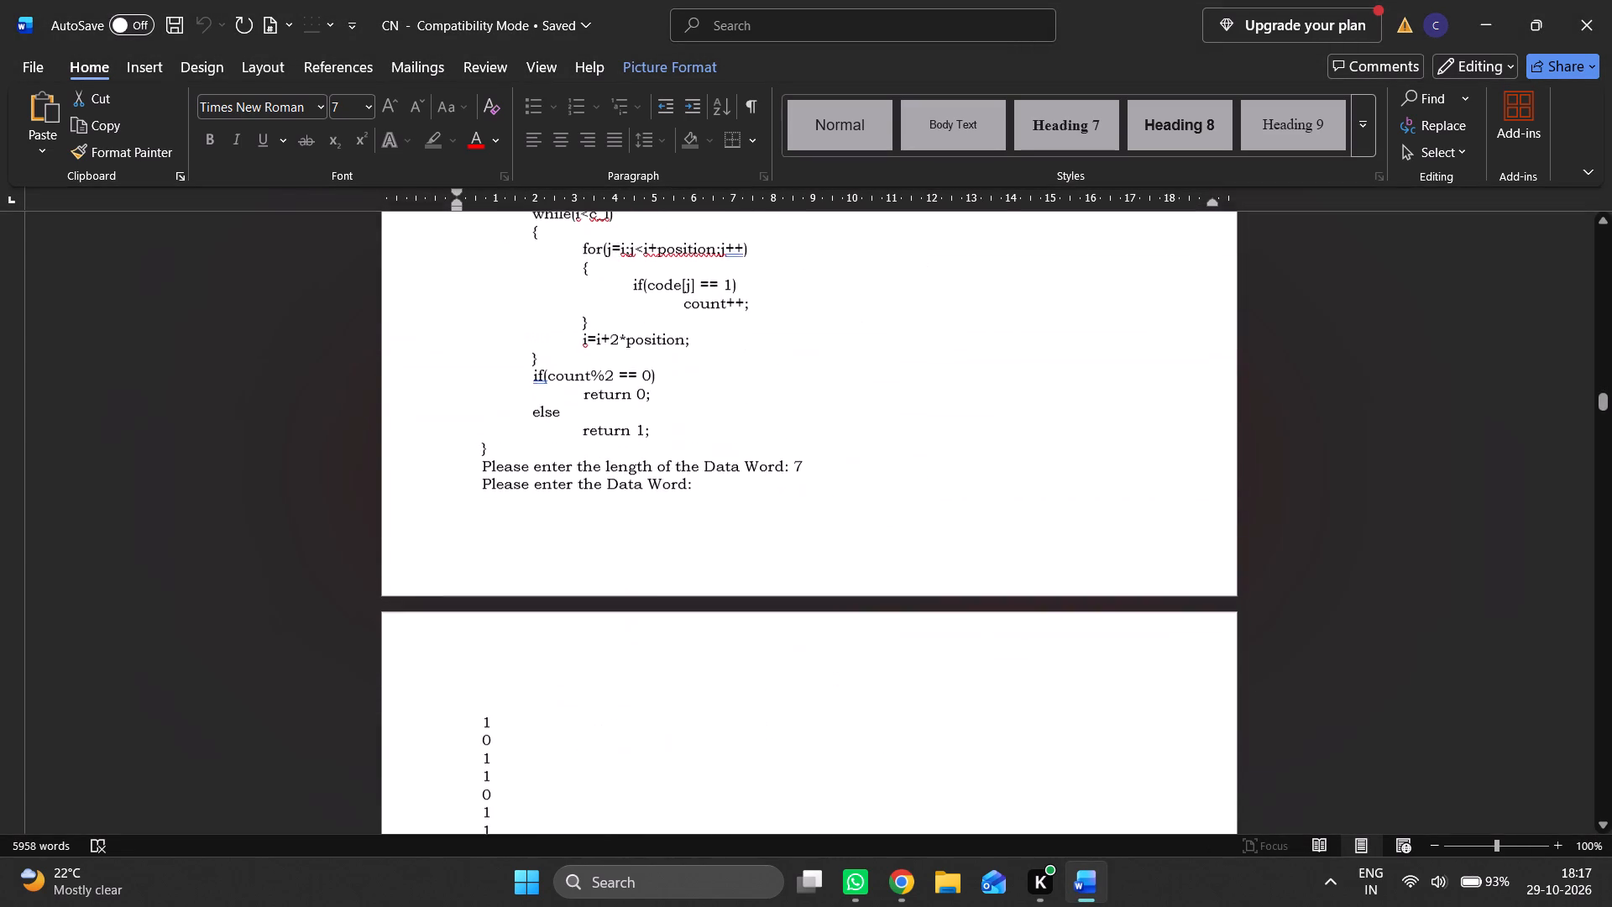
scroll(693, 623, "down", 13)
Turn on Energy saver in the Windows quick settings and return to the Word document.
left_click(1489, 905)
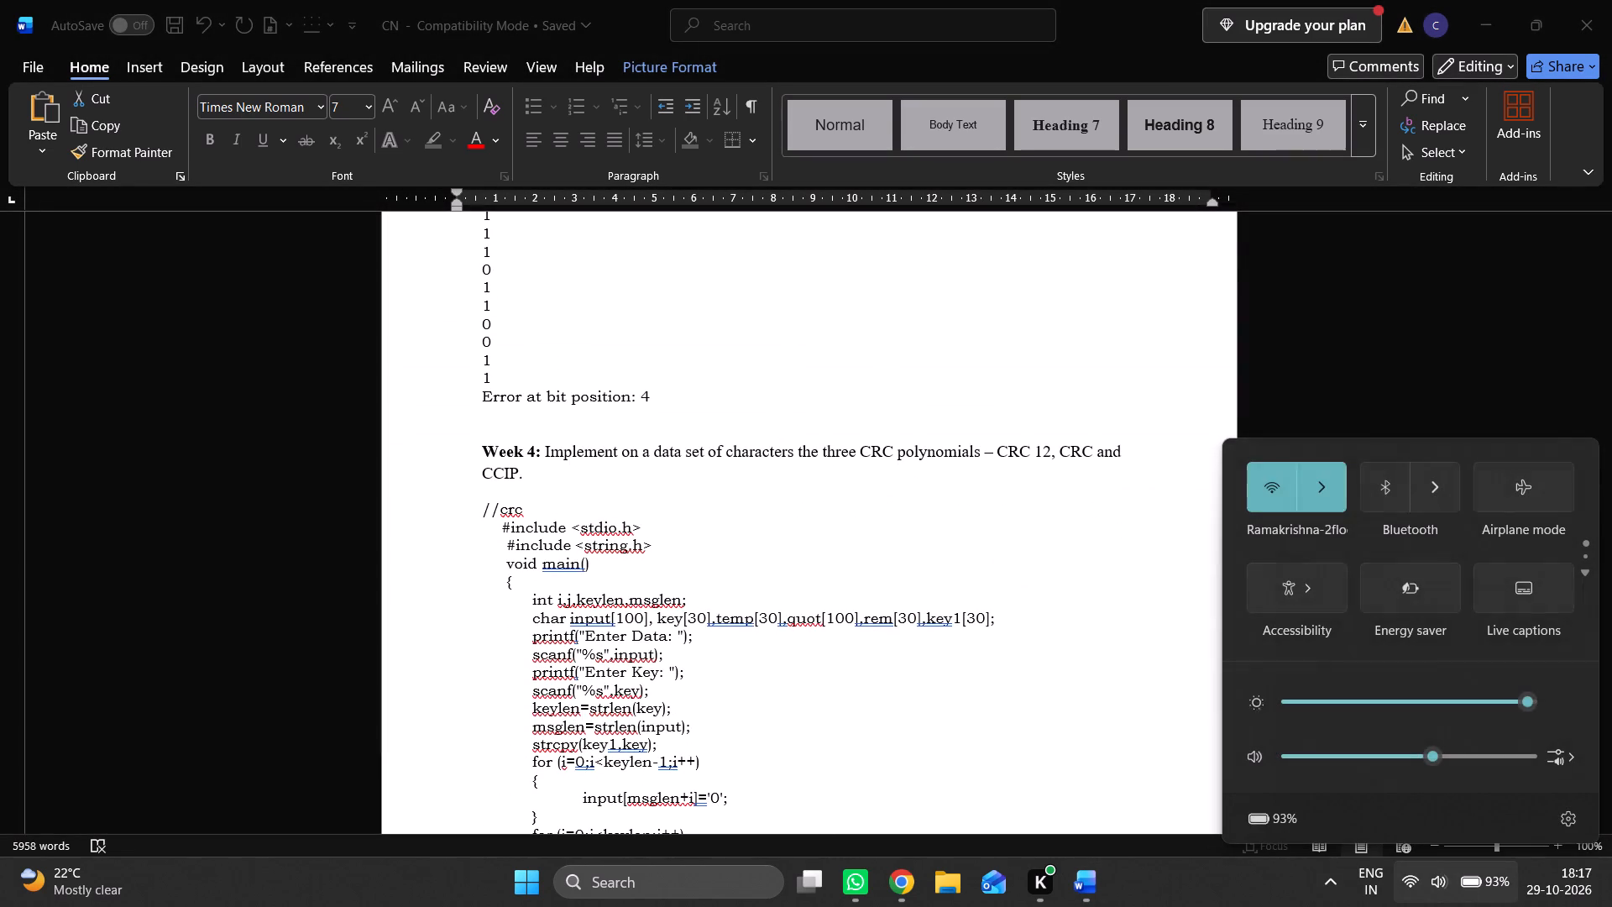
left_click(1411, 609)
left_click(1376, 389)
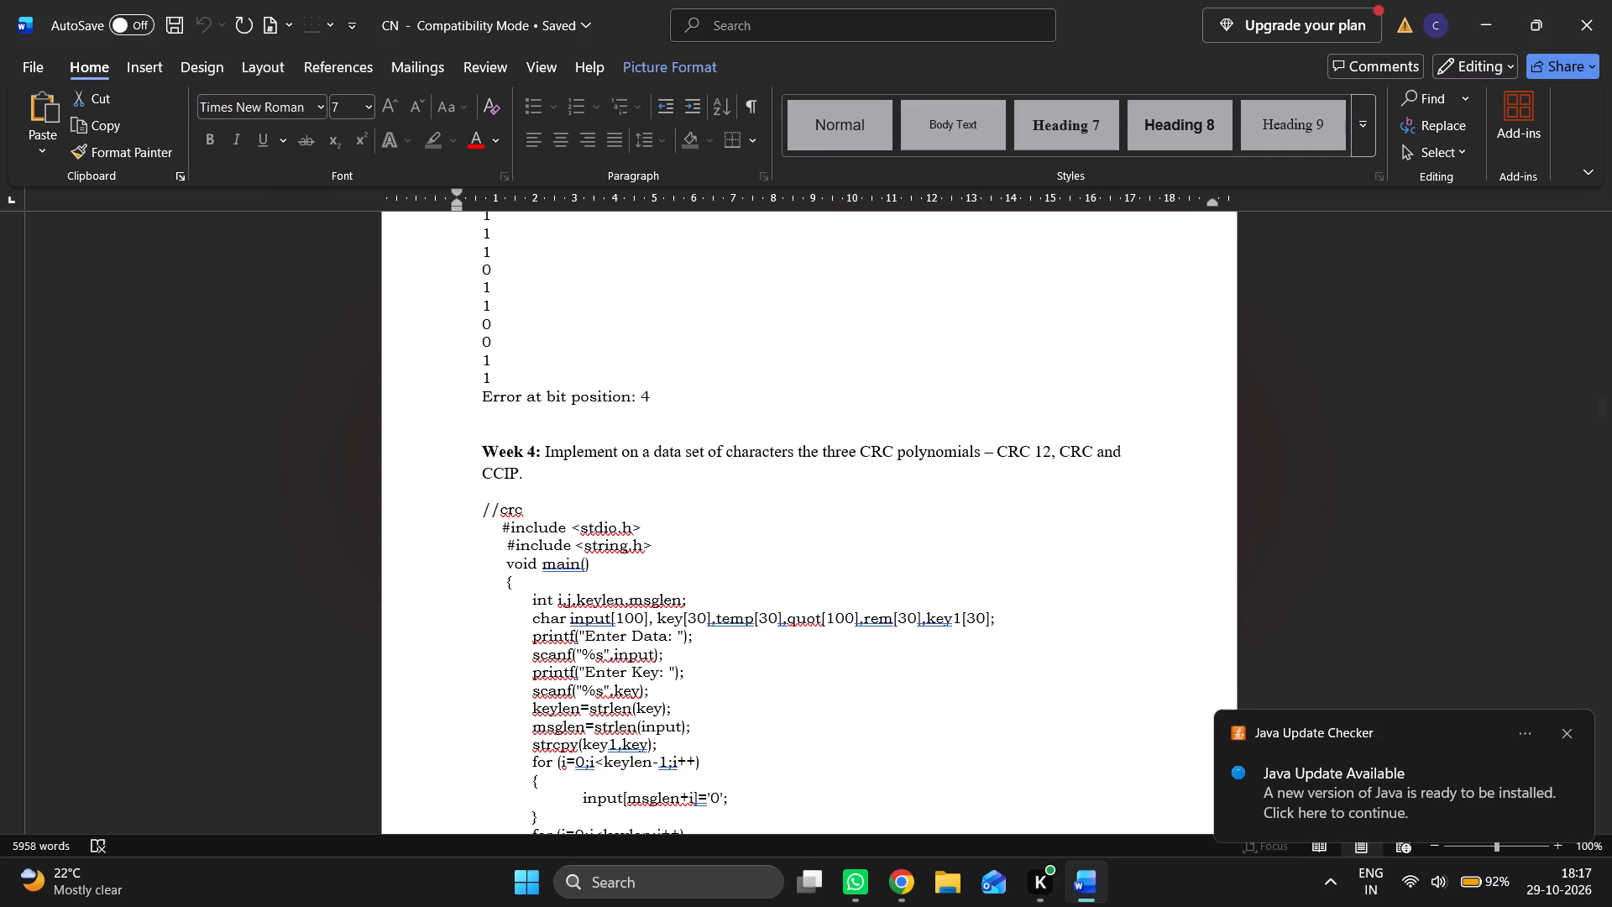
left_click(1559, 731)
scroll(777, 550, "down", 18)
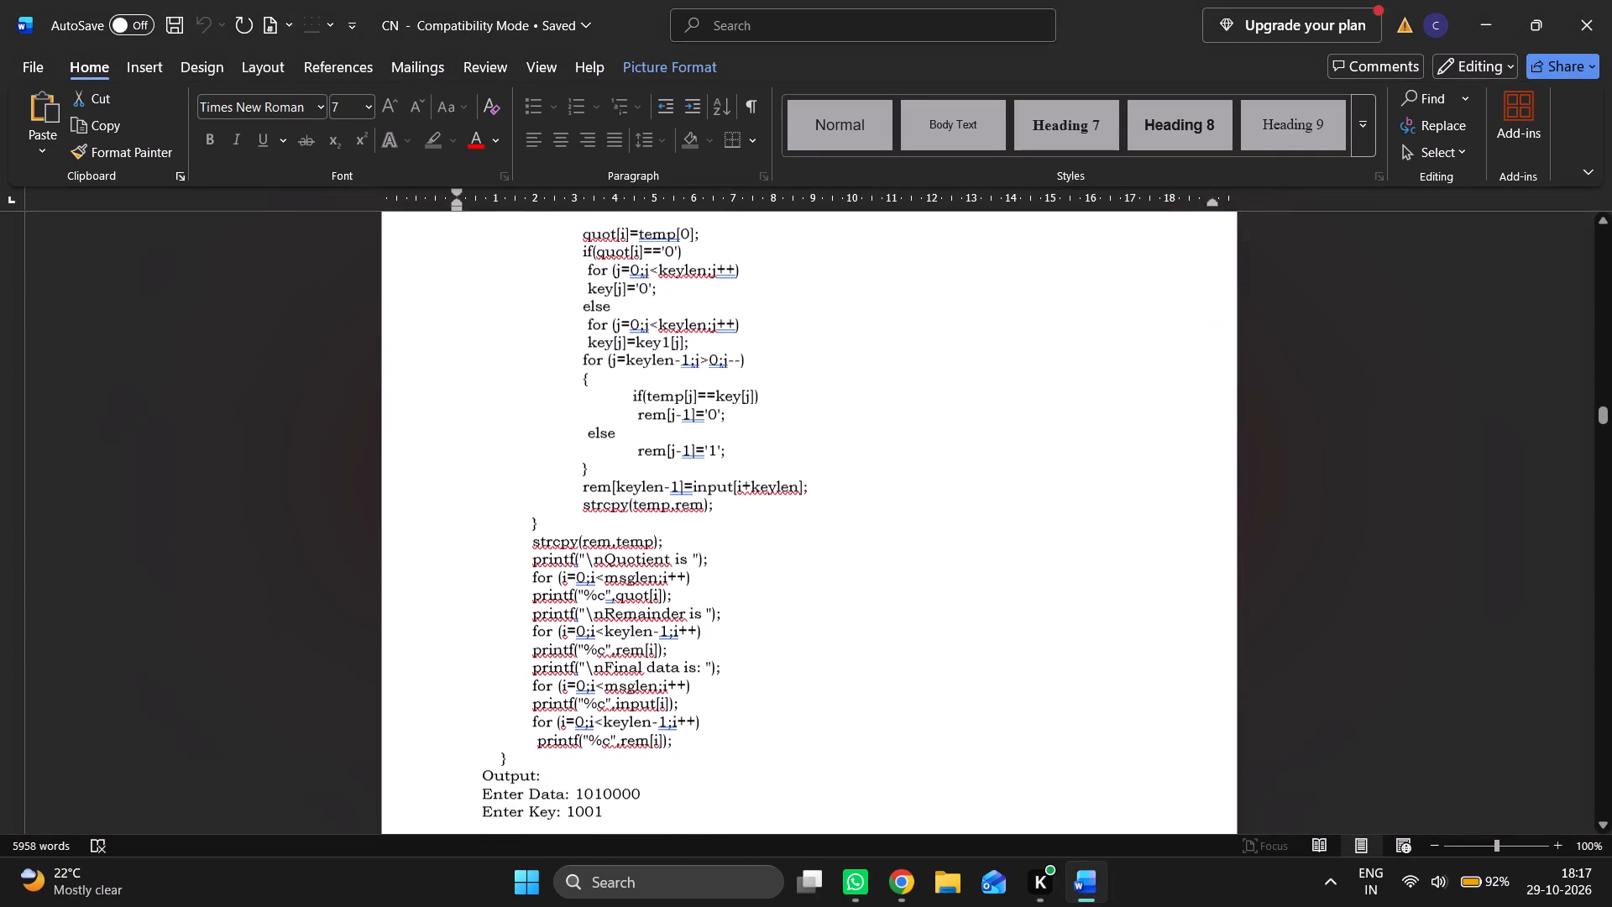
left_click_drag(1599, 416, 1595, 419)
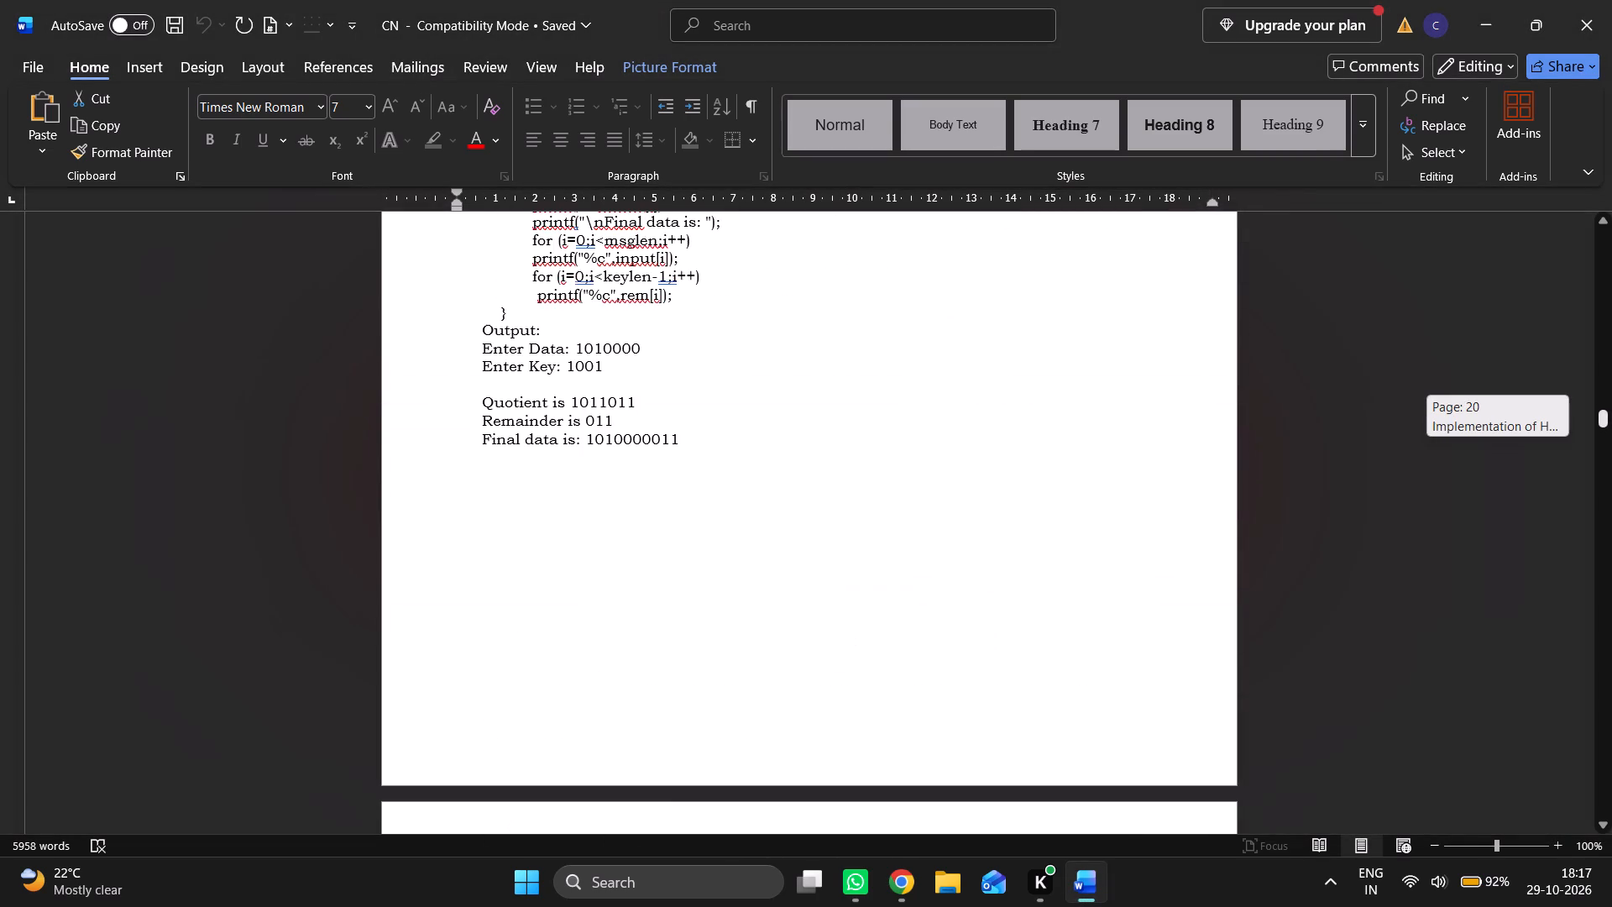
left_click_drag(1595, 419, 1597, 425)
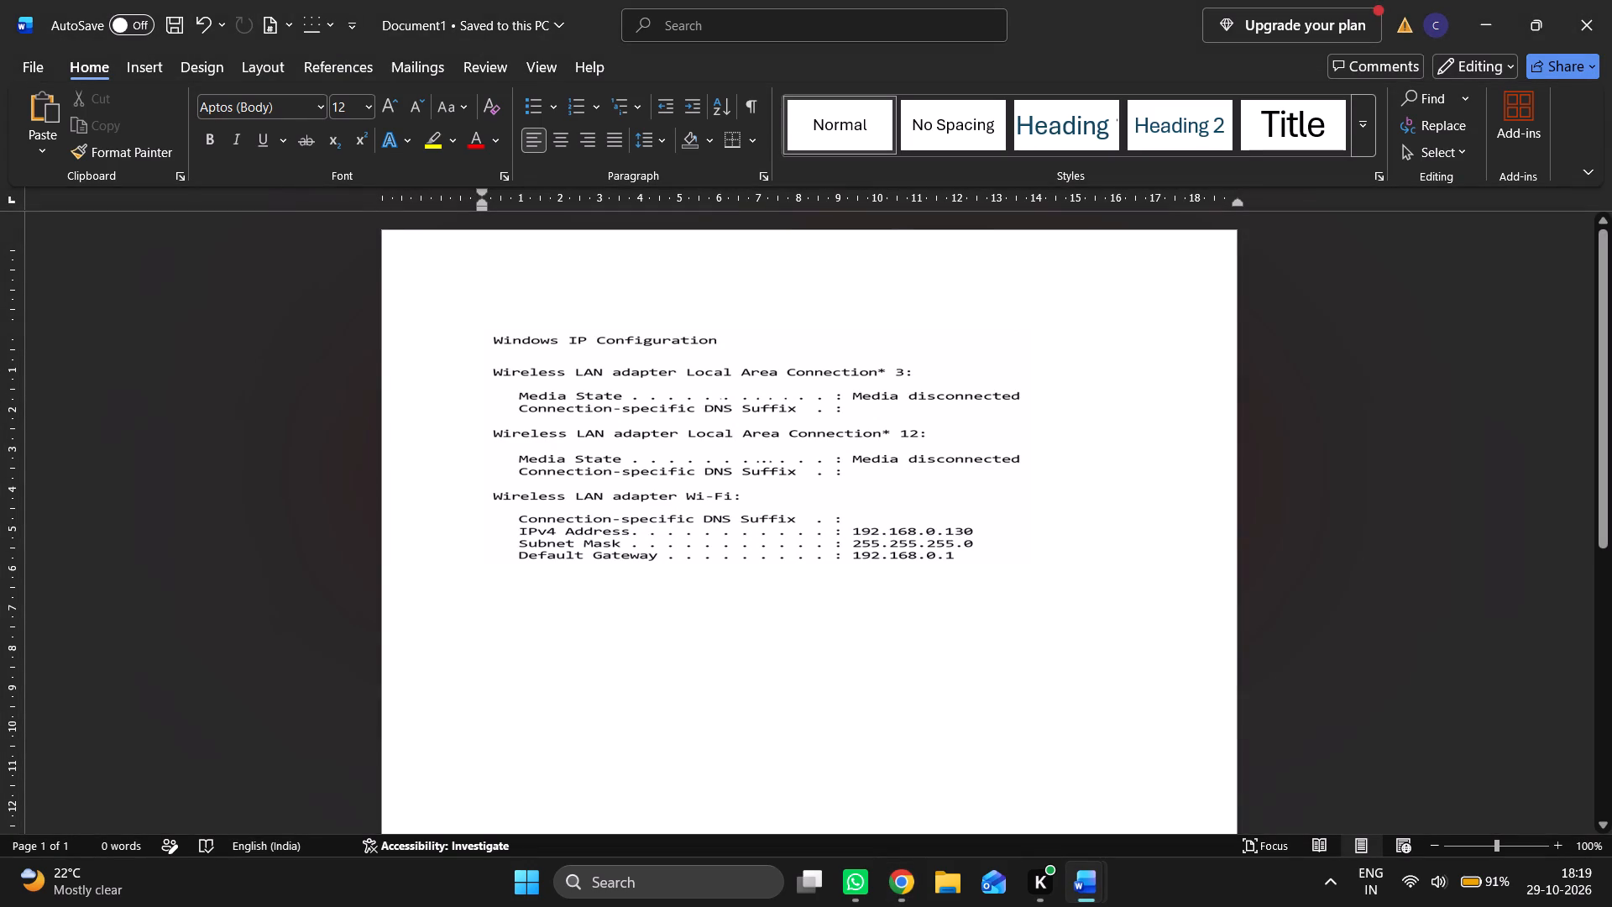
key("Return")
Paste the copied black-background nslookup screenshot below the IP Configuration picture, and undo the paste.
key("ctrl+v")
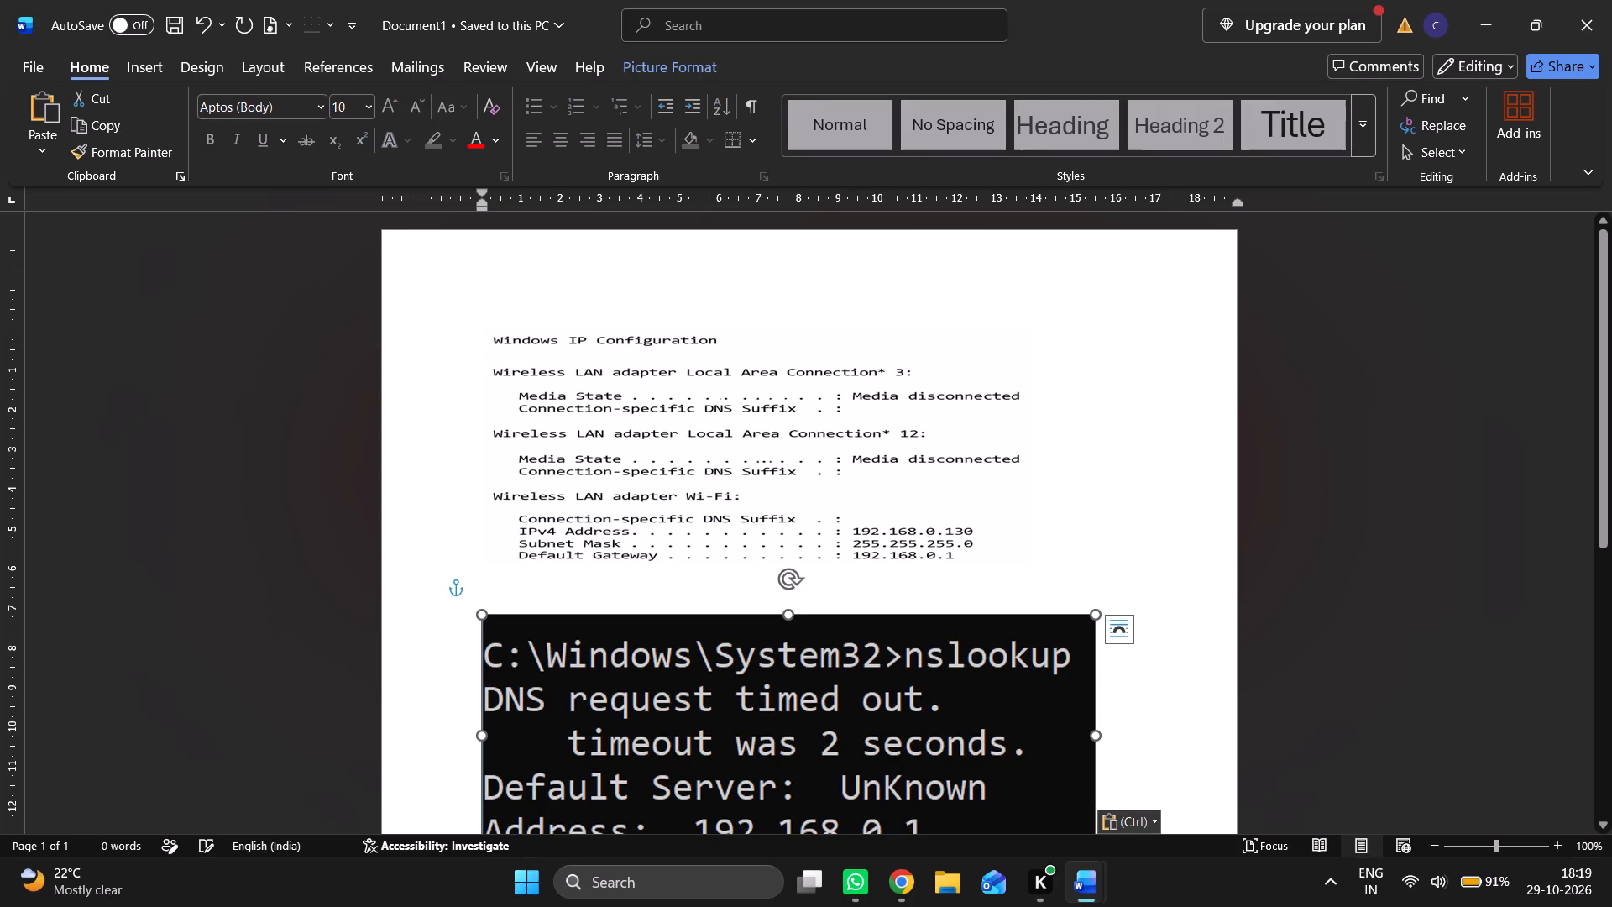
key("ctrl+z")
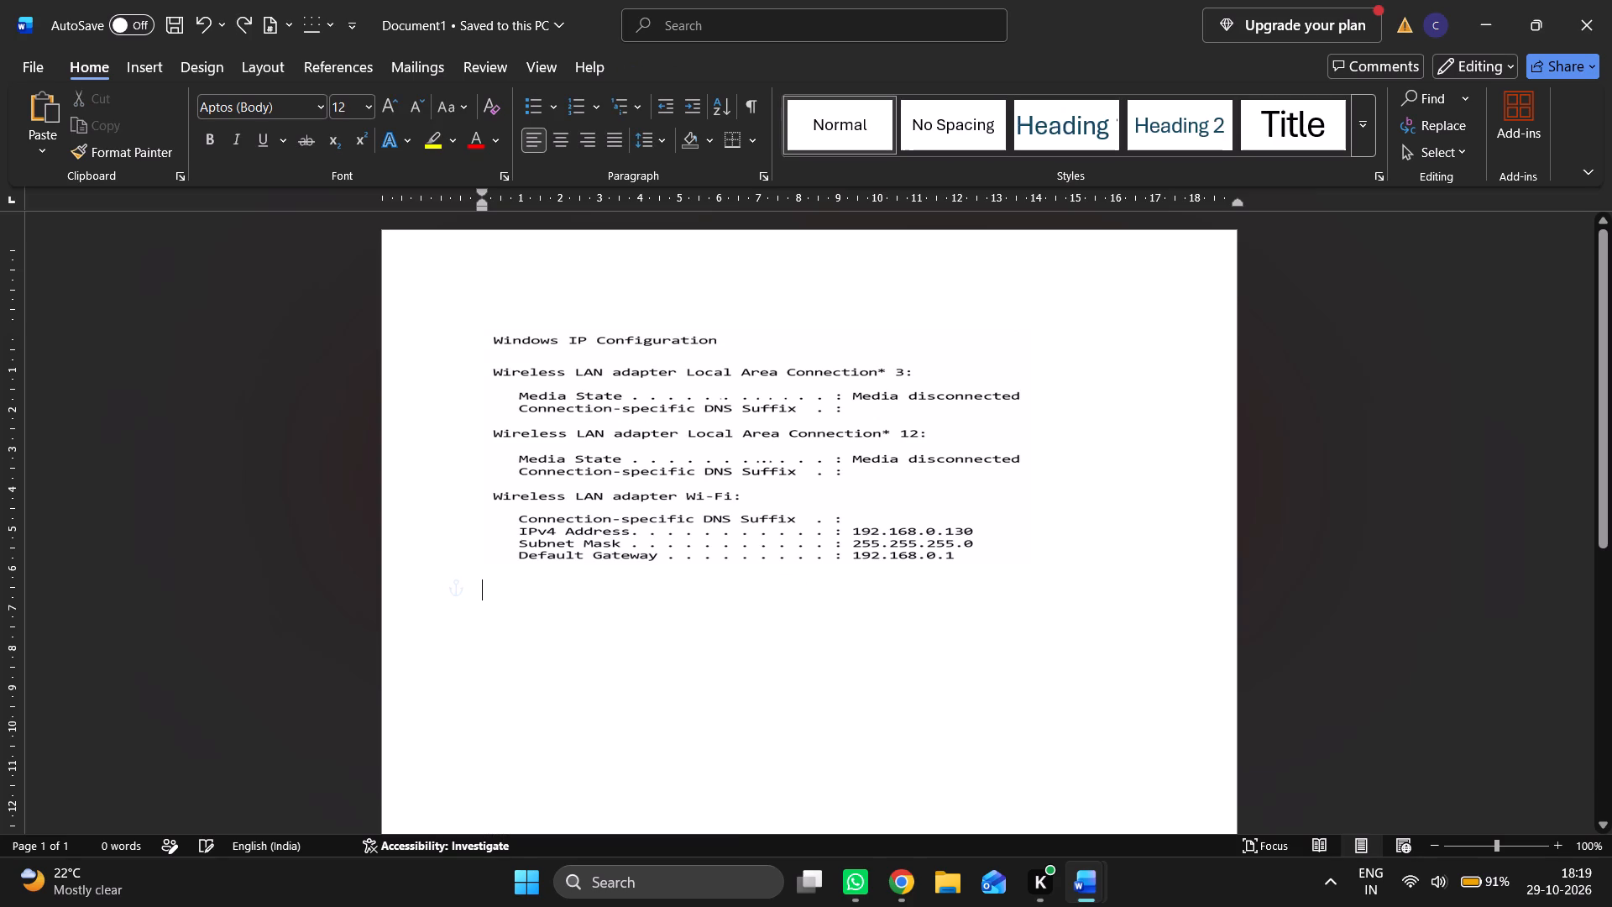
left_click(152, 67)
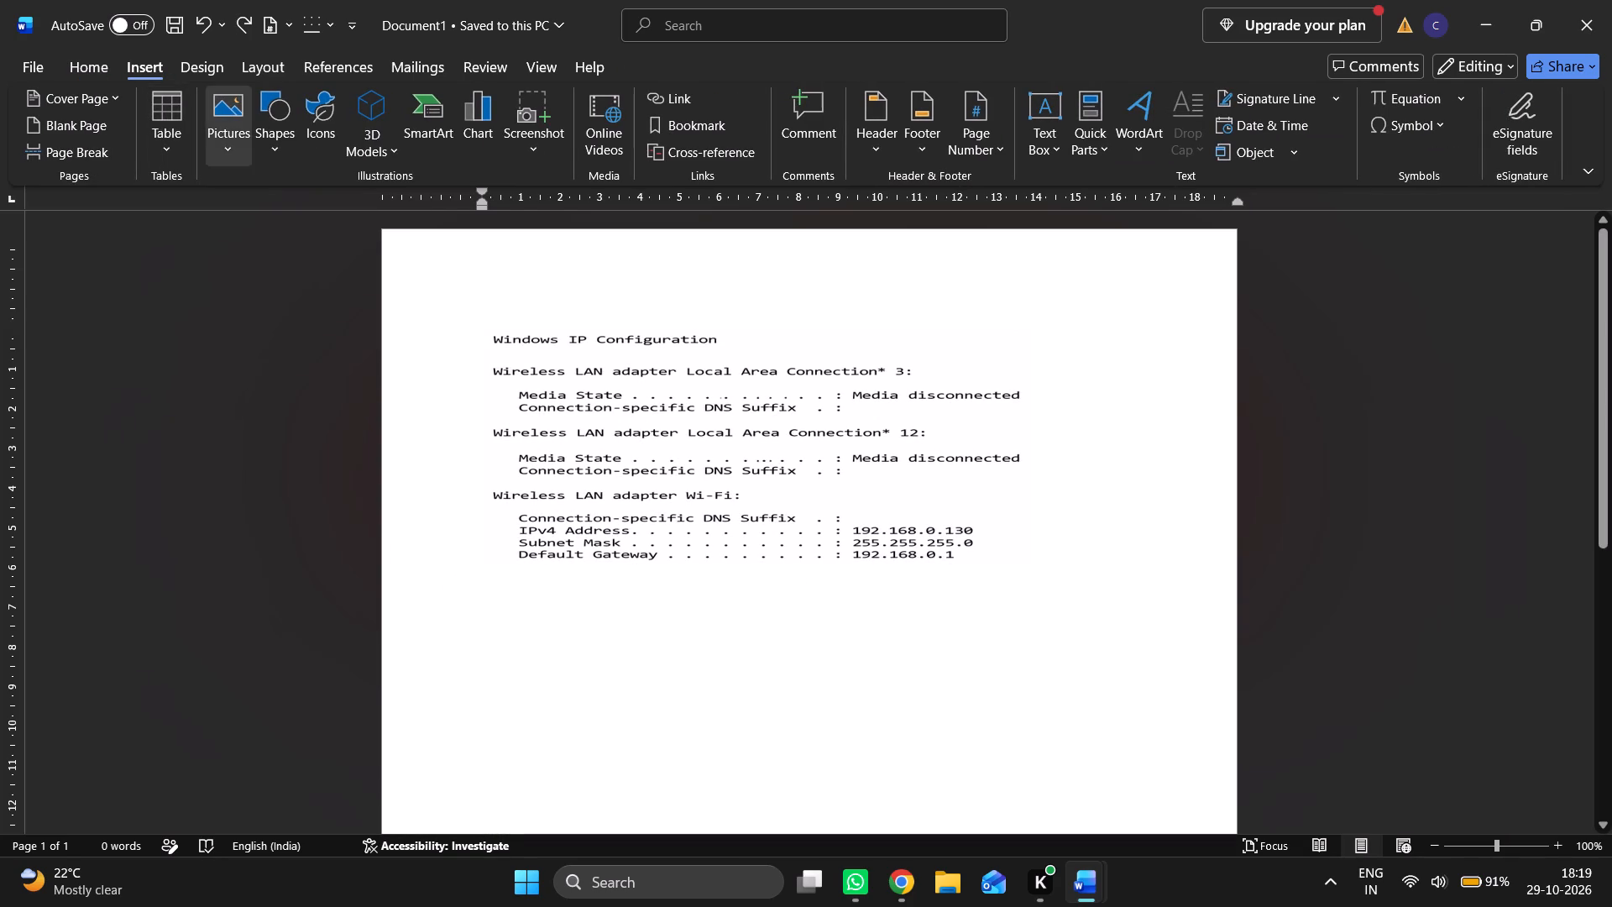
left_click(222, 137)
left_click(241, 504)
Copy the white-background nslookup image from ChatGPT in Chrome and paste it as a picture below the IP Configuration picture in Word.
key("alt+Tab")
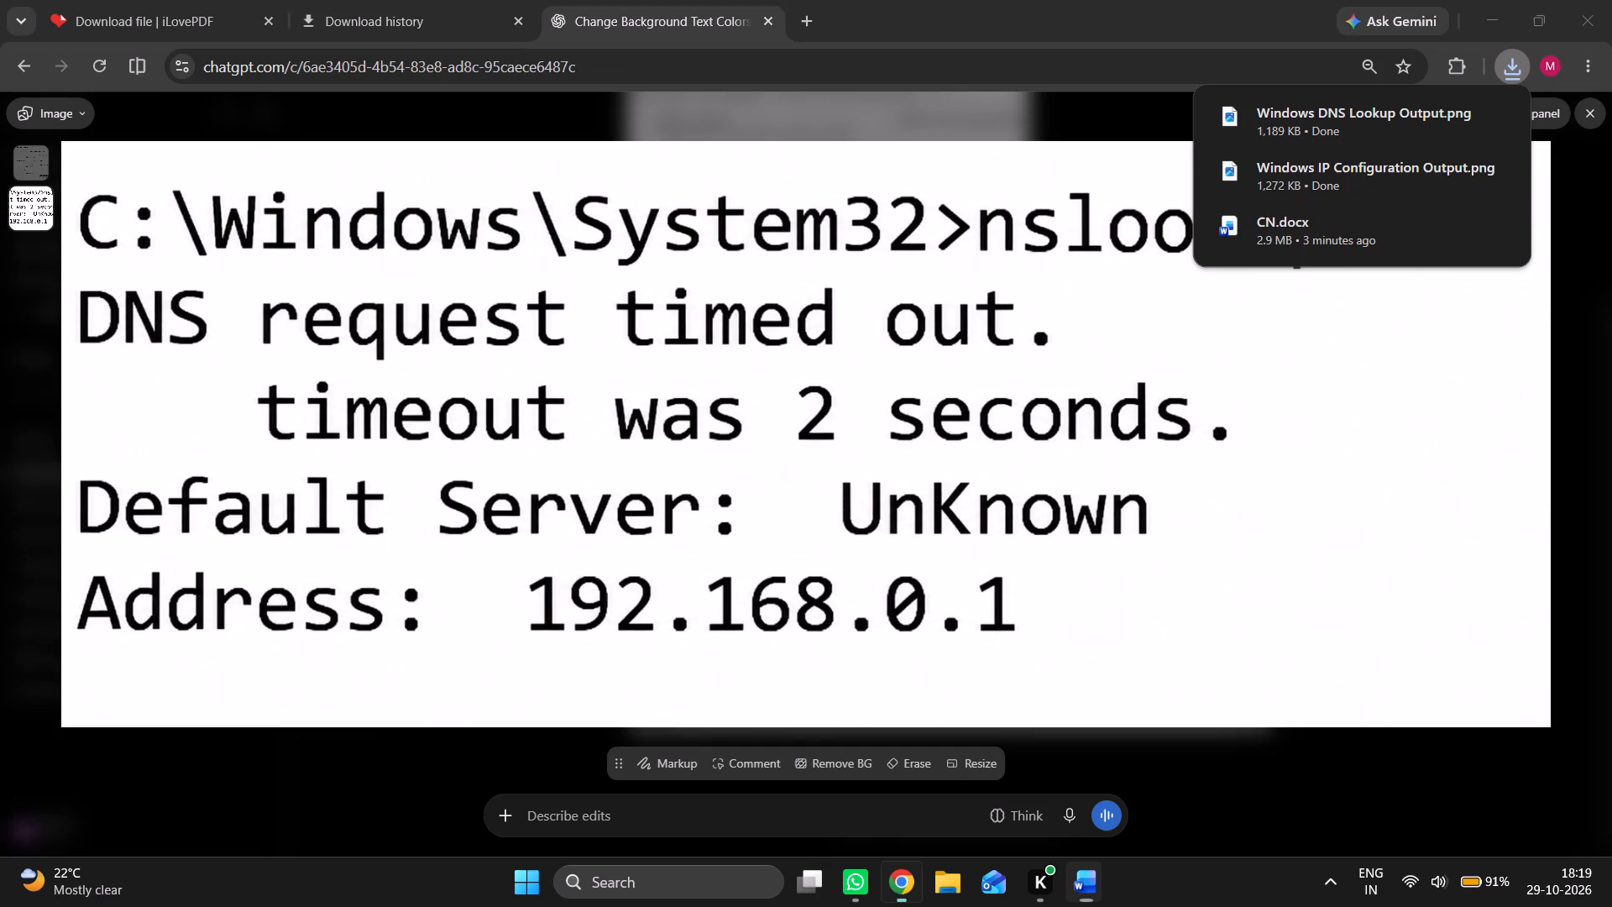
right_click(757, 399)
left_click(832, 485)
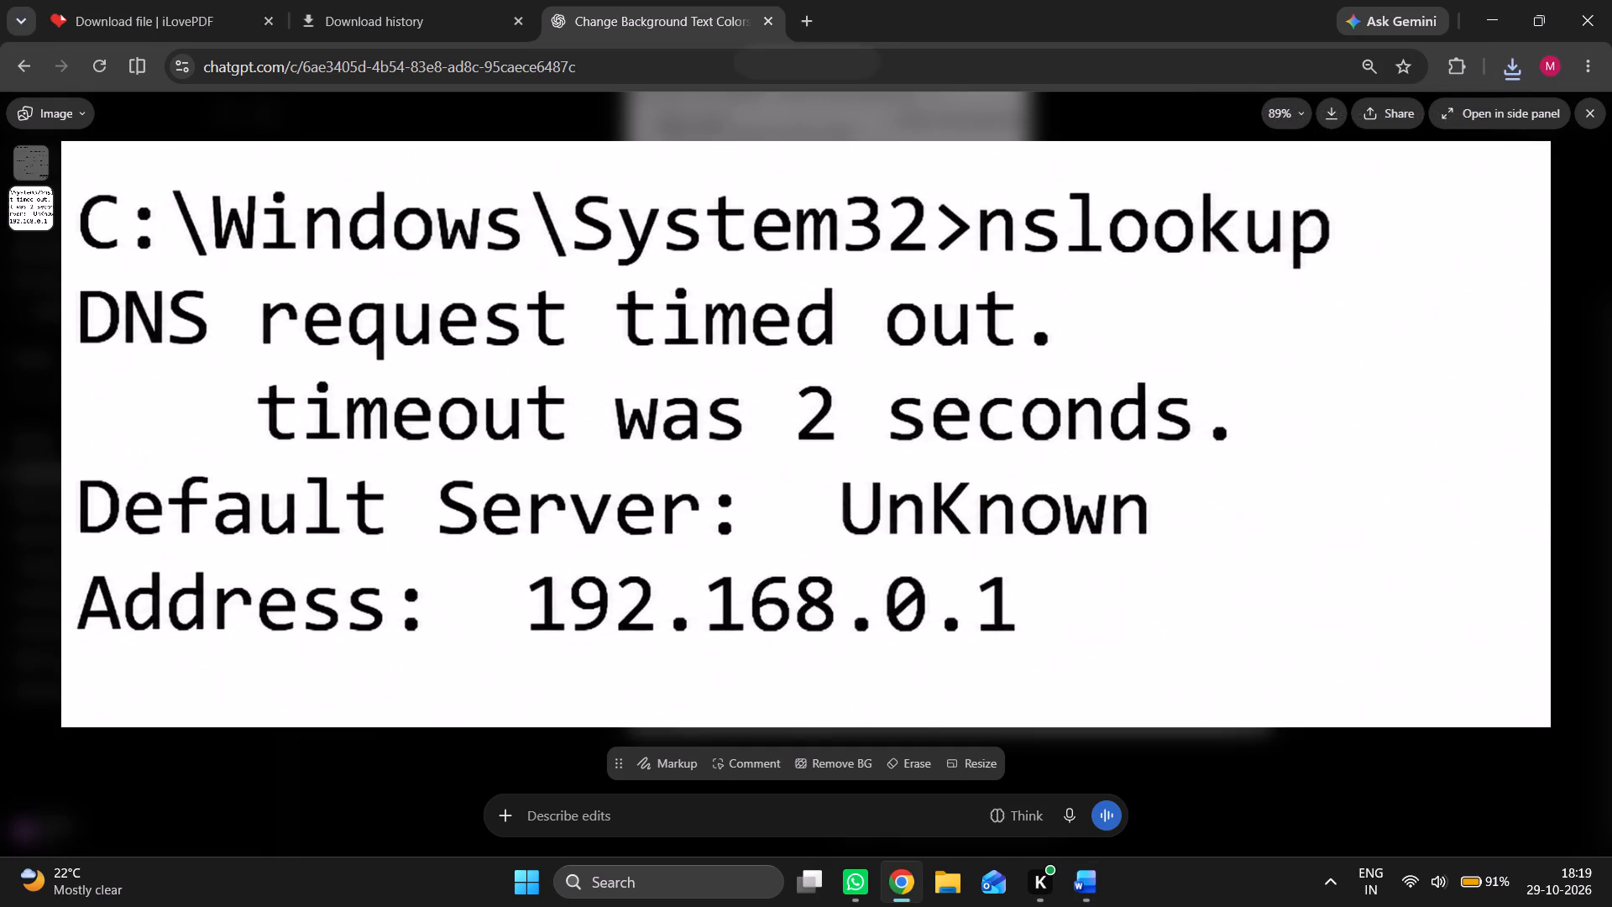
key("alt+Tab")
key("ctrl+v")
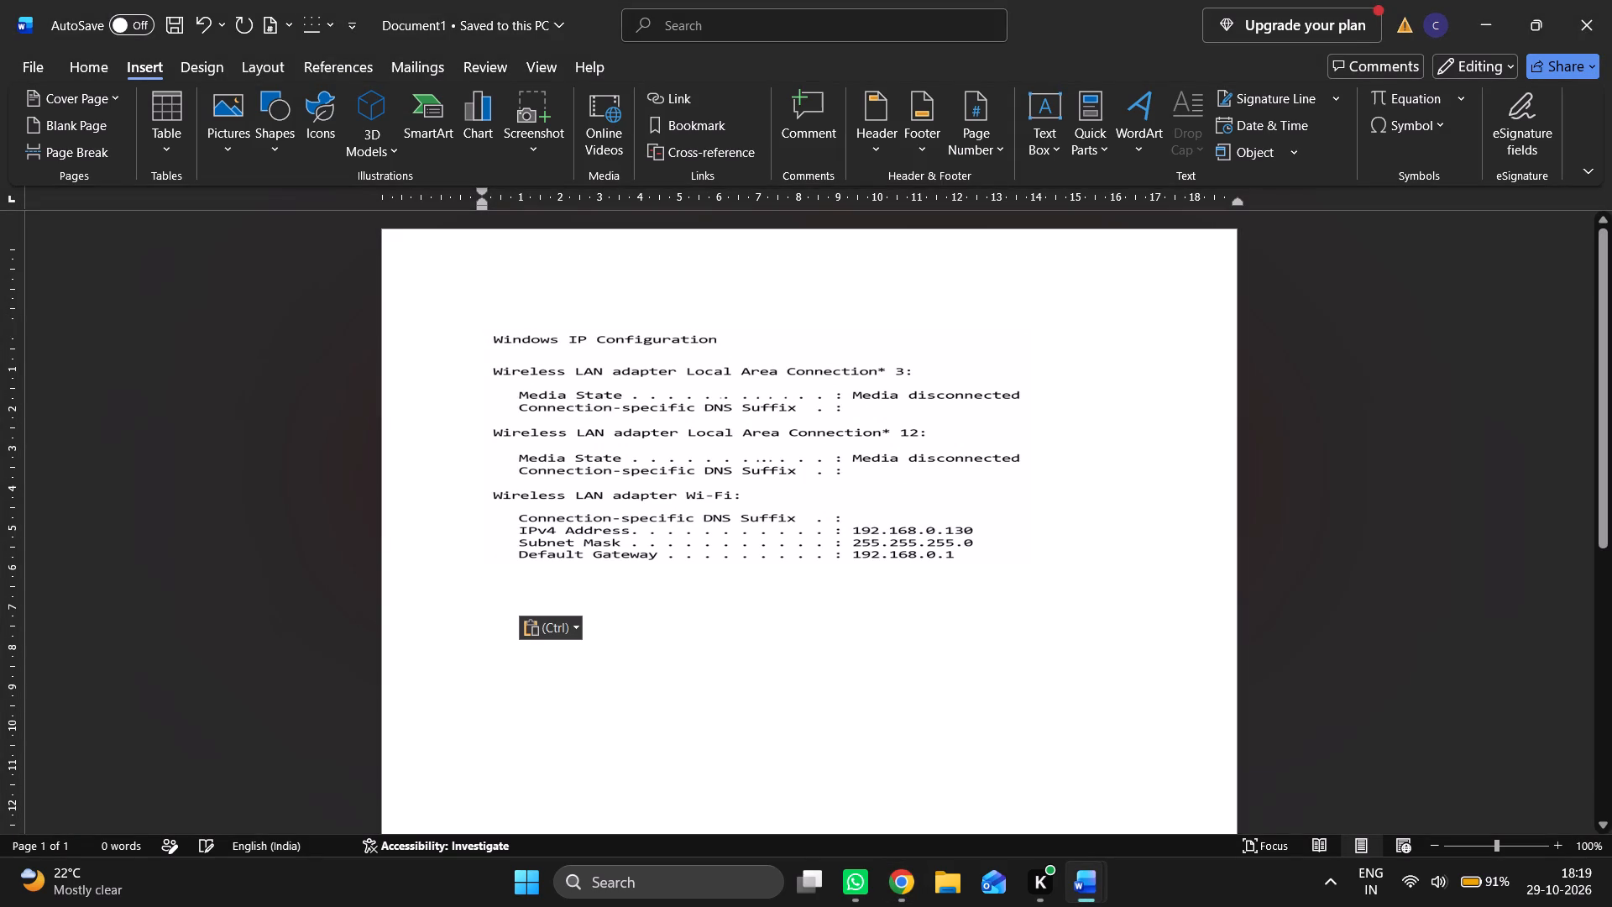
left_click(572, 629)
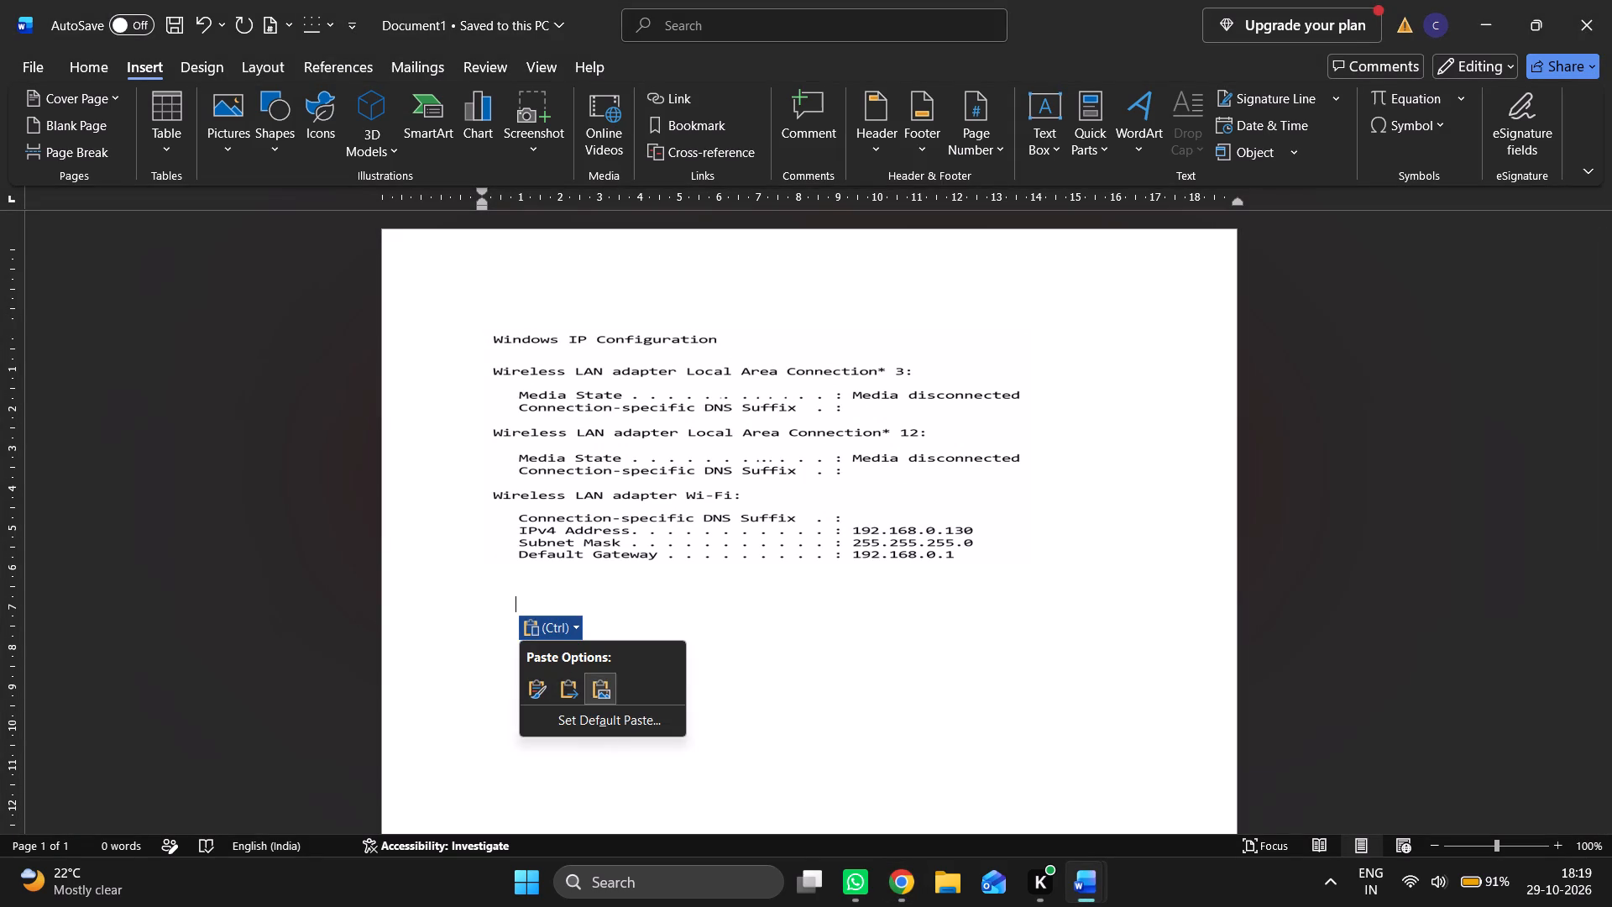
left_click(602, 687)
Reduce the pasted nslookup picture's width to about 15.8 cm, keeping its proportions, and deselect it.
left_click(792, 530)
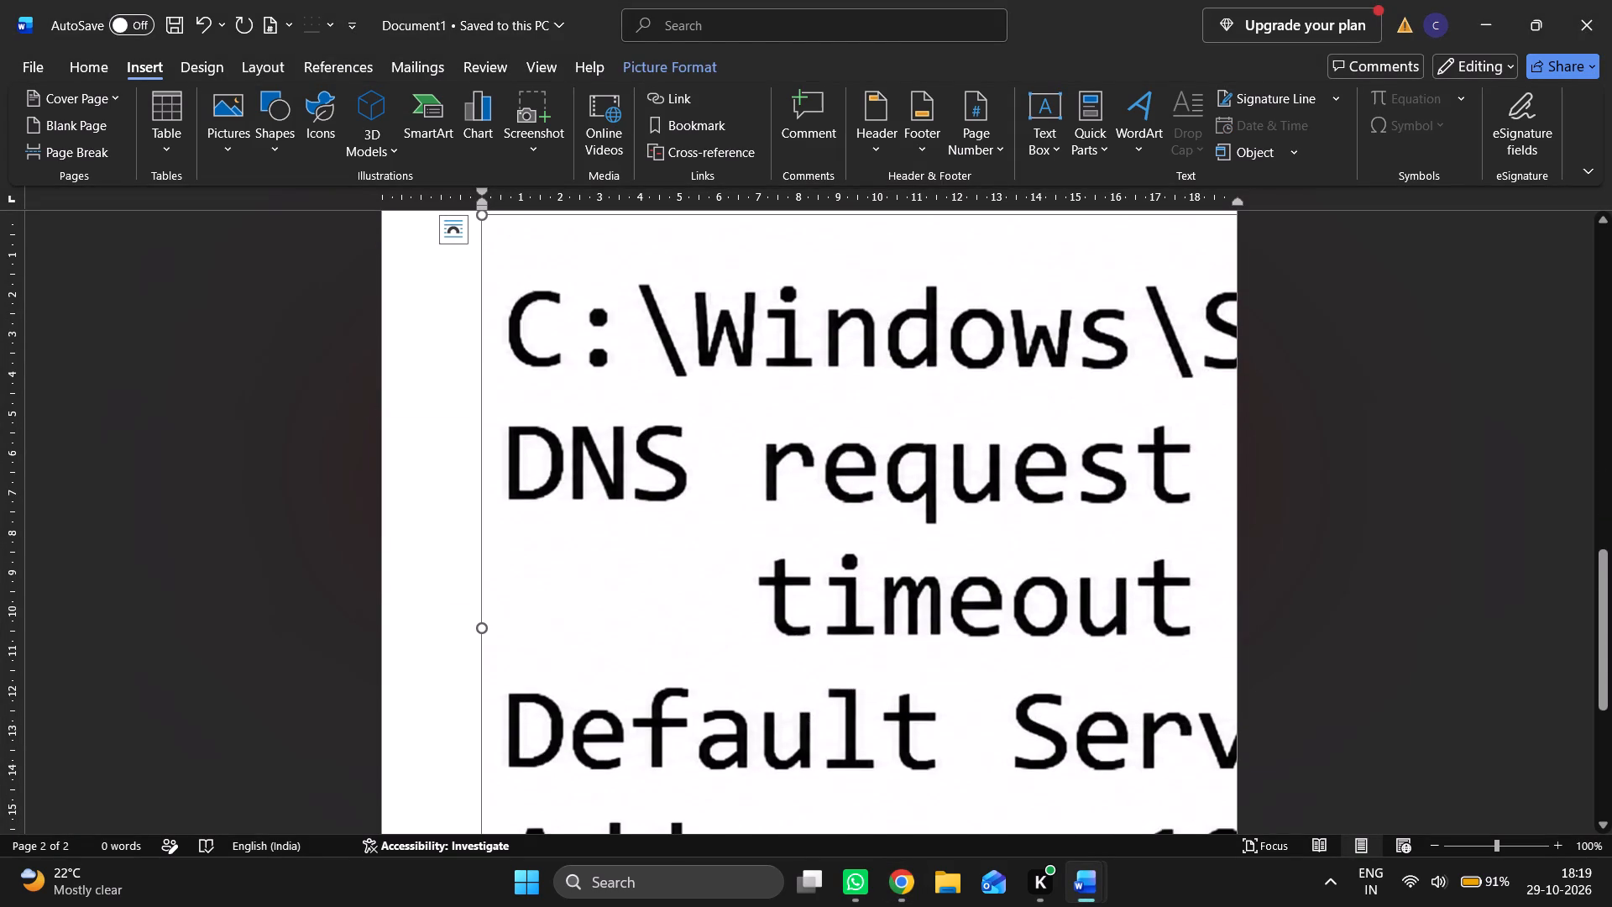
left_click(675, 67)
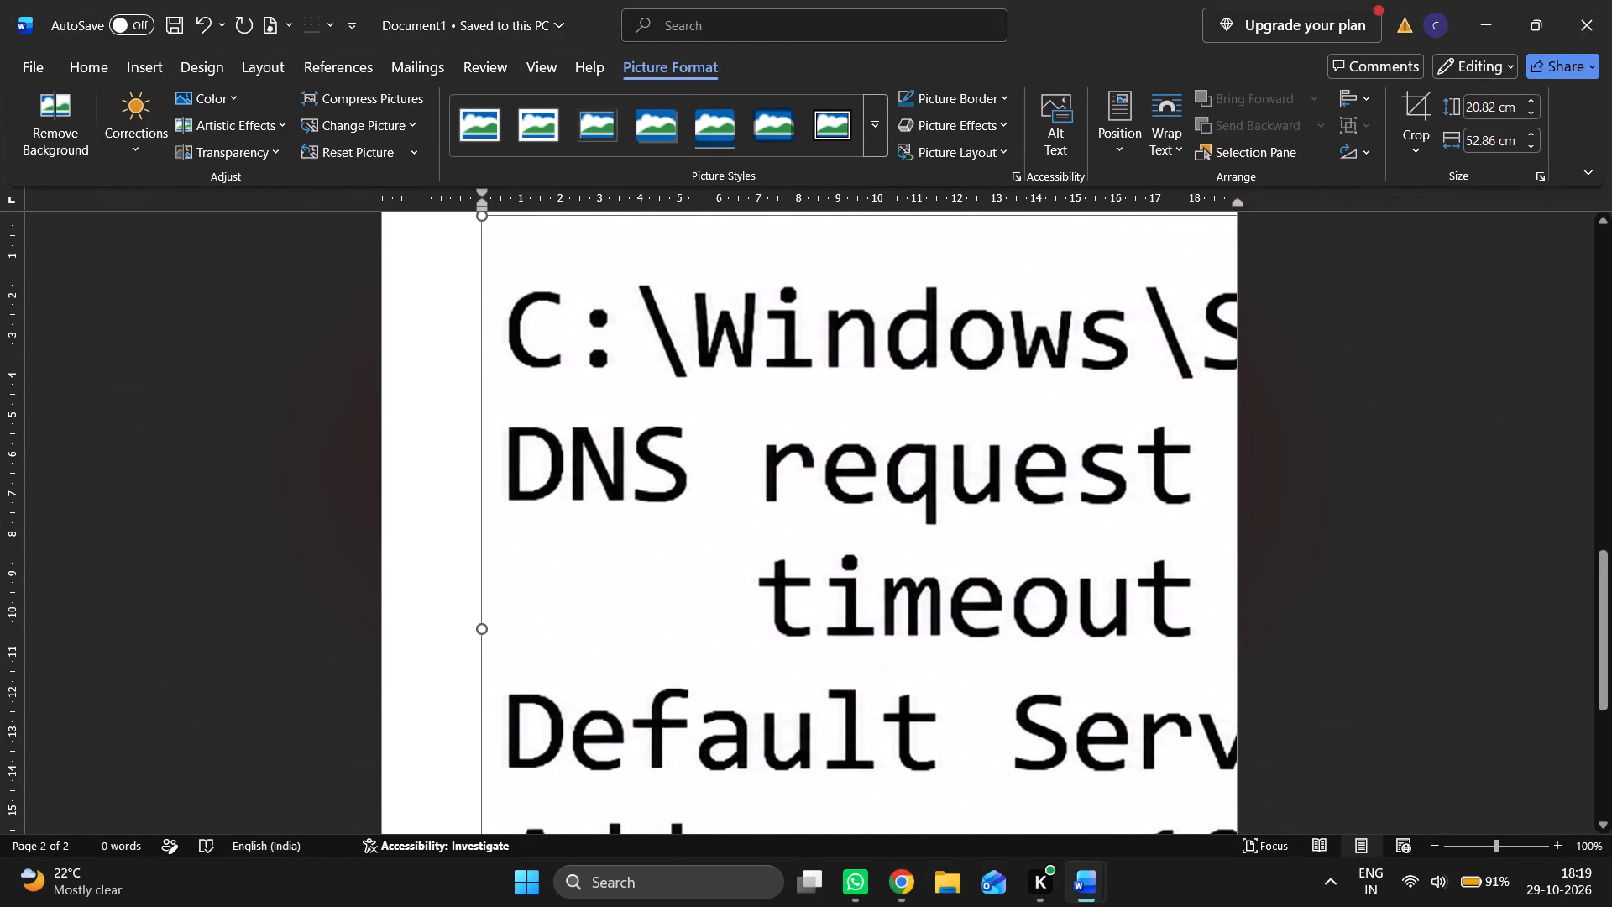
triple_click(1530, 145)
triple_click(1531, 145)
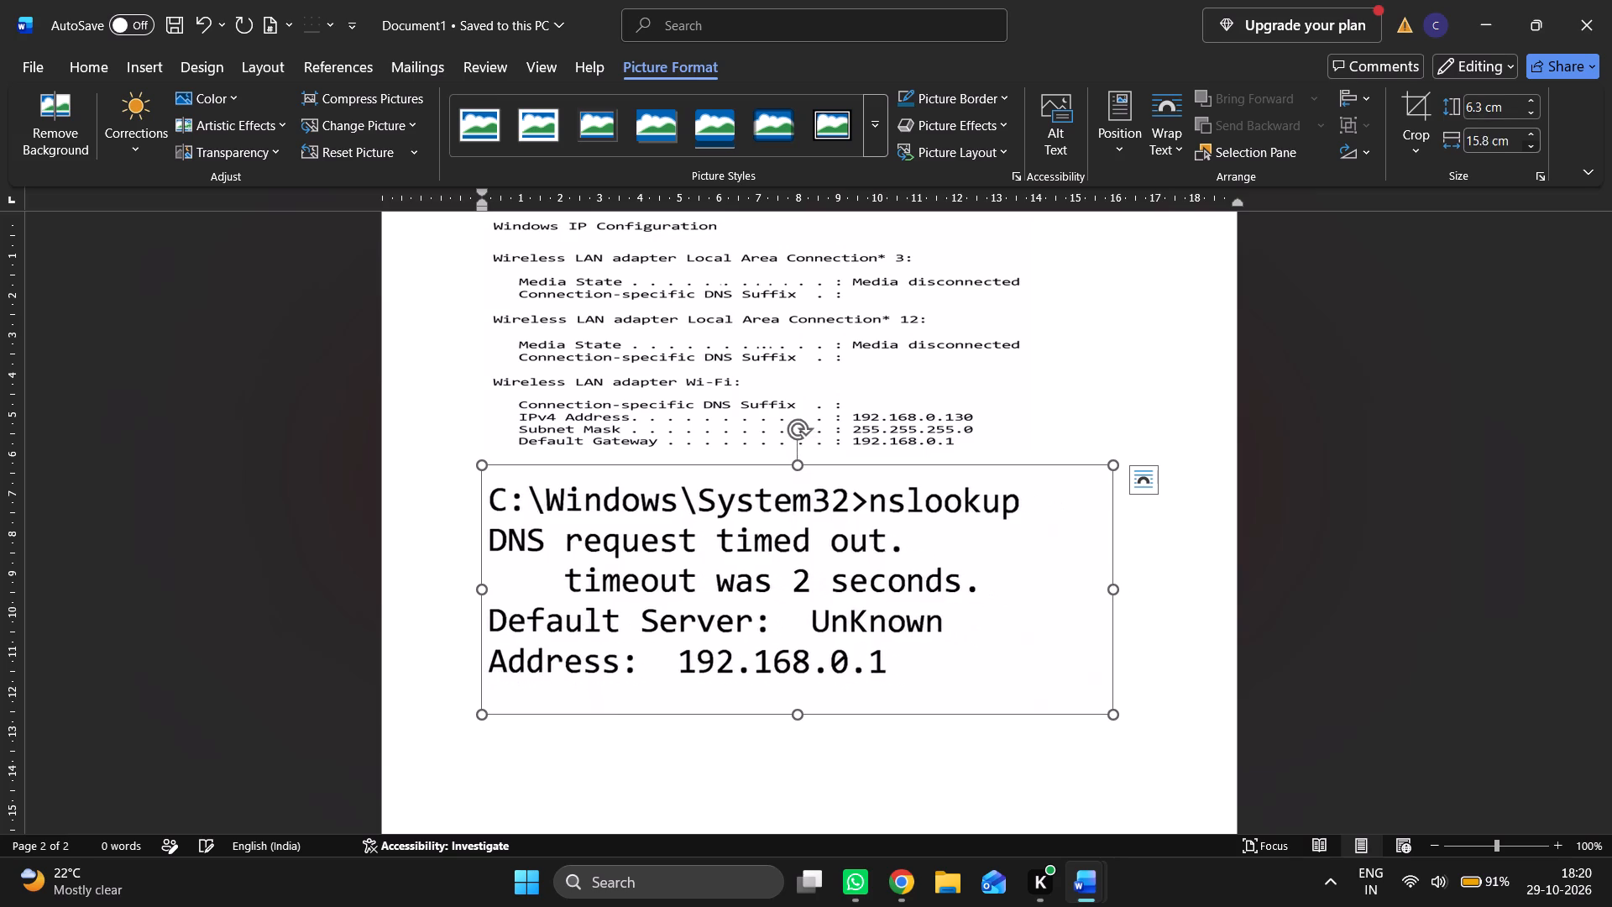
left_click(1383, 480)
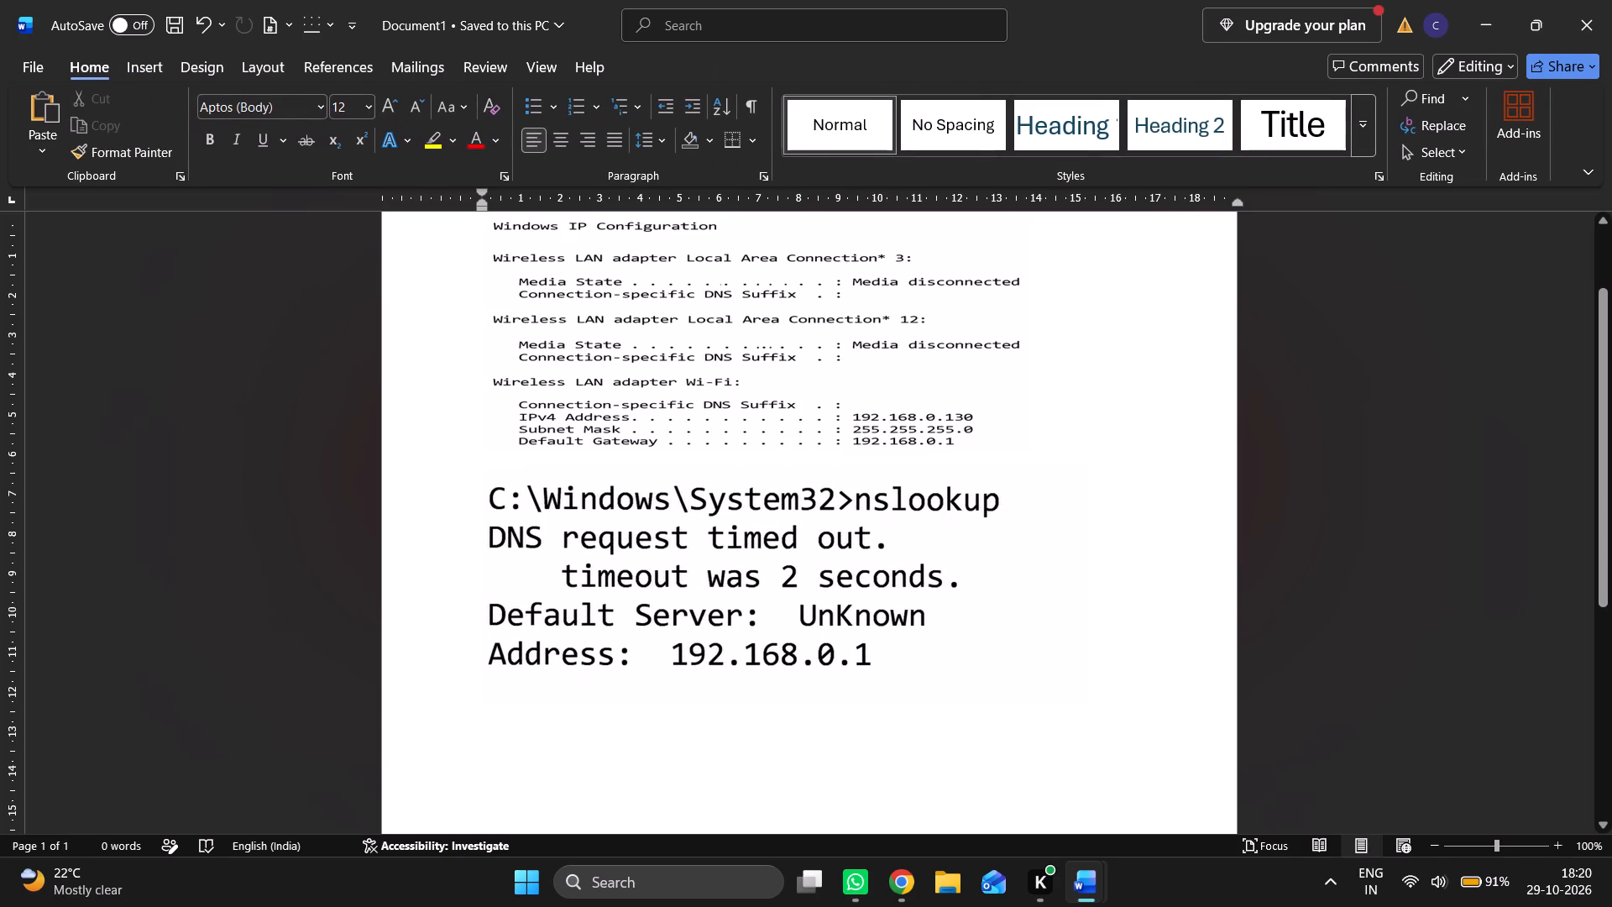
Shorten the nslookup picture vertically to a little over half its height, keeping its width, and deselect it.
left_click(689, 561)
left_click(1349, 374)
left_click(708, 574)
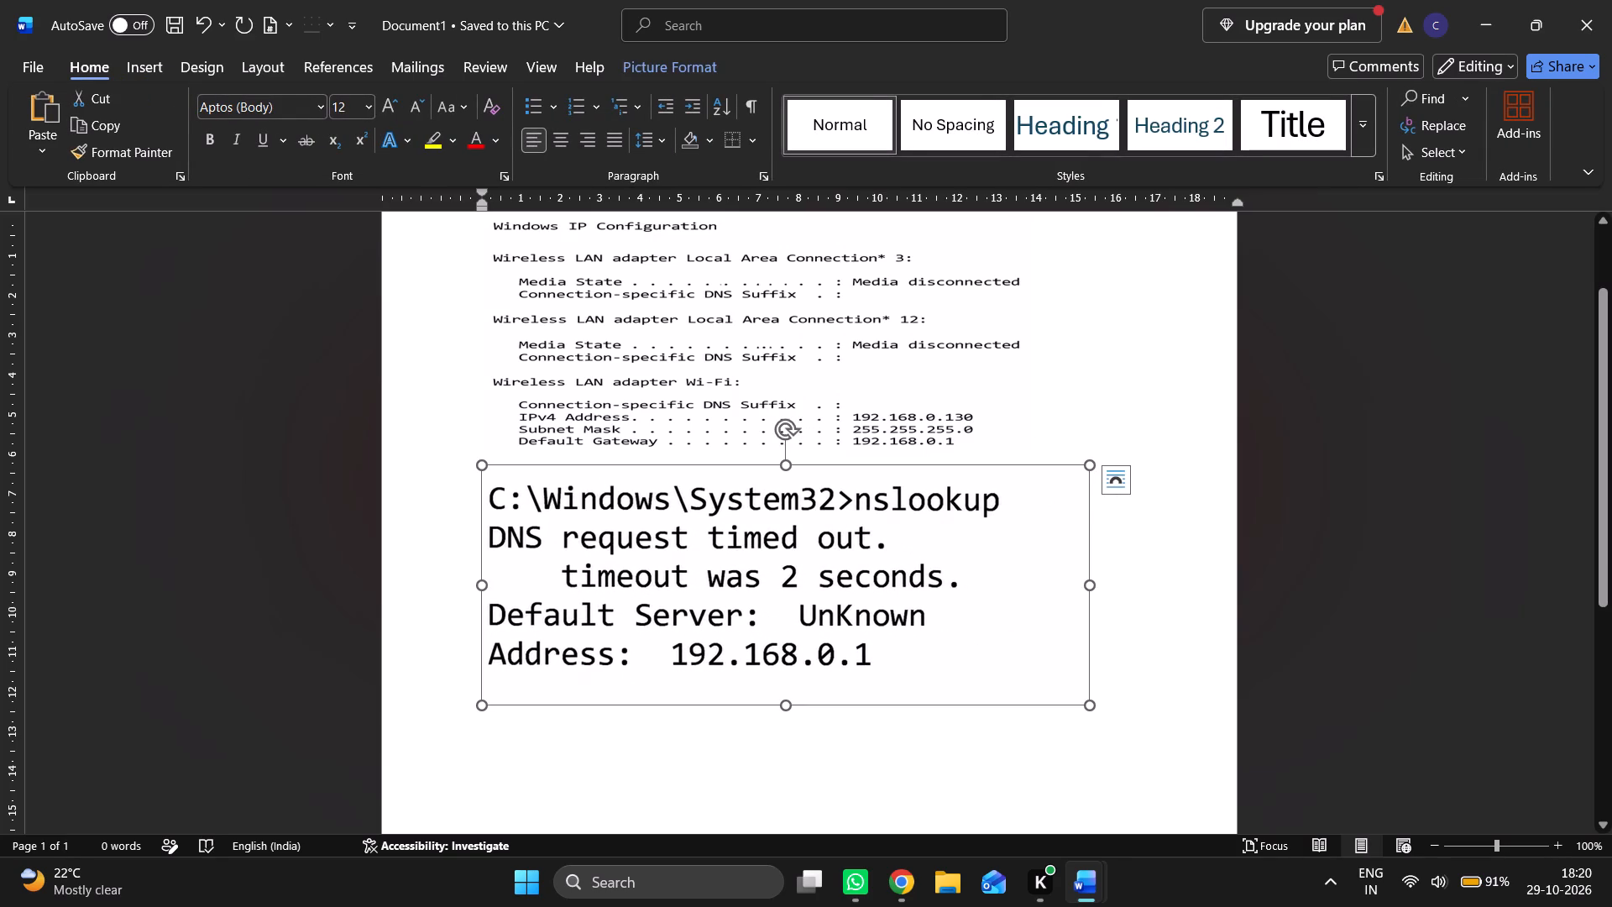
left_click_drag(788, 709, 800, 607)
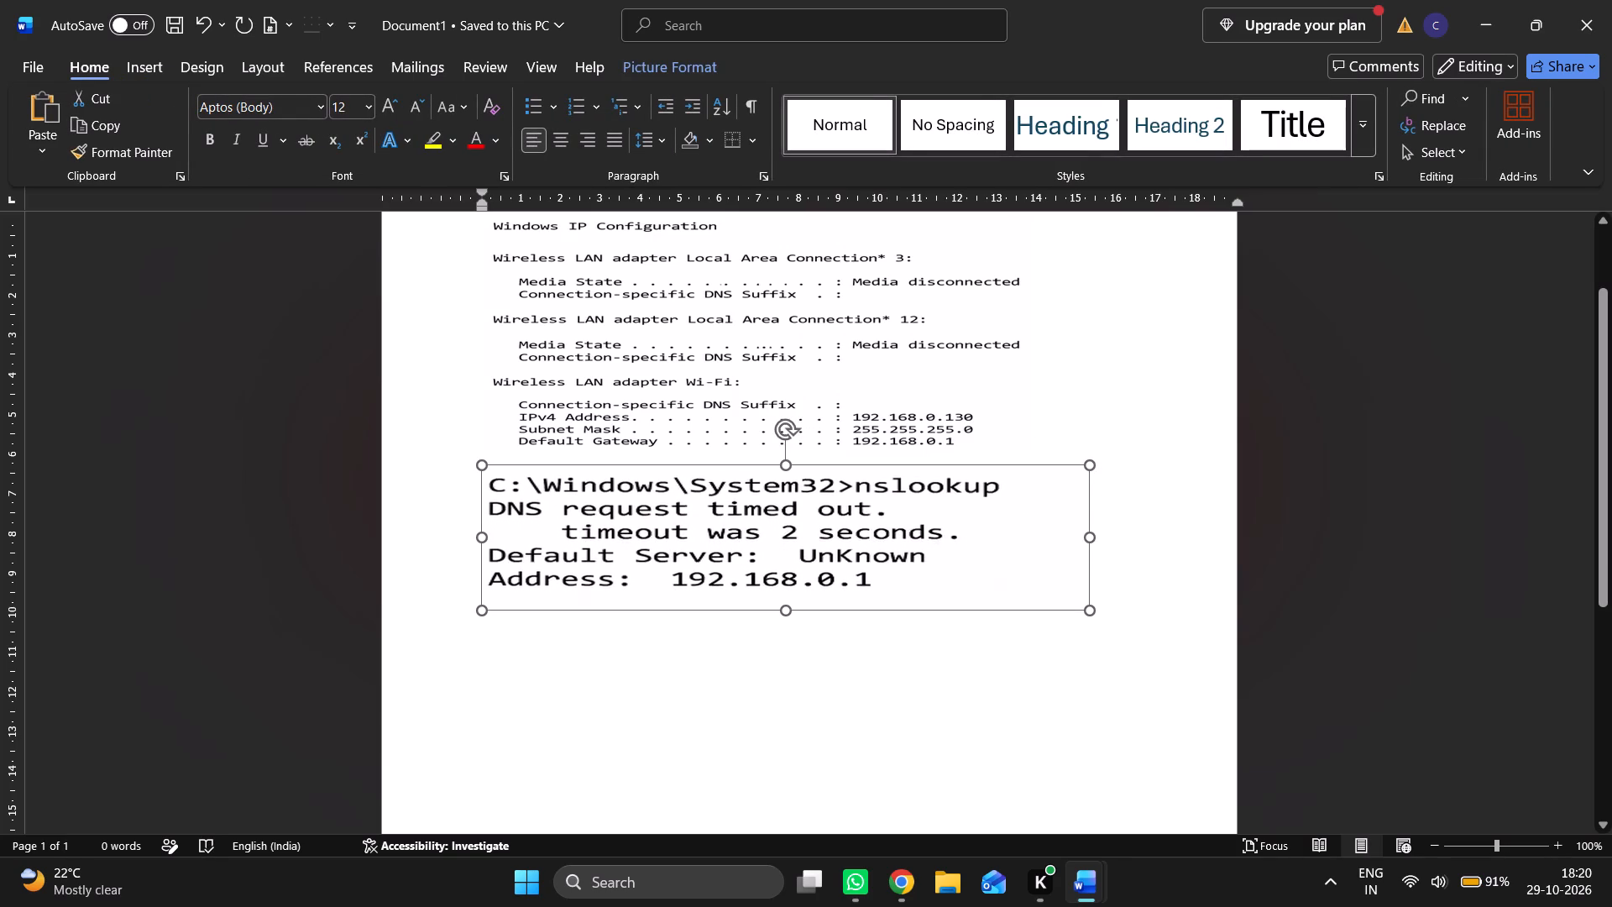
left_click_drag(800, 607, 802, 599)
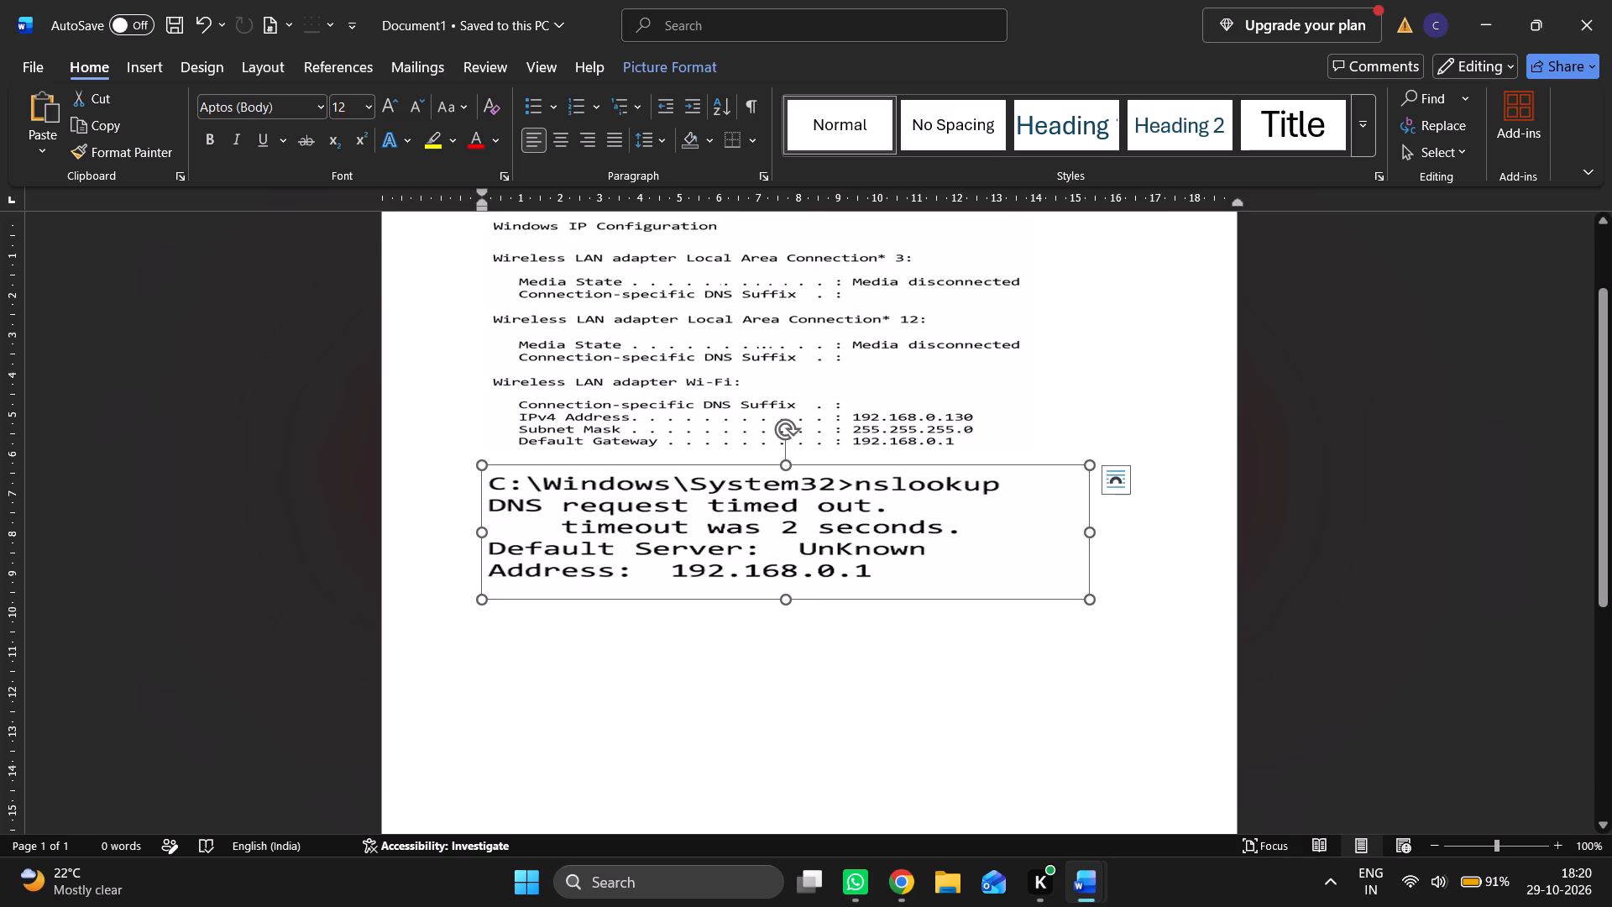
left_click(1359, 456)
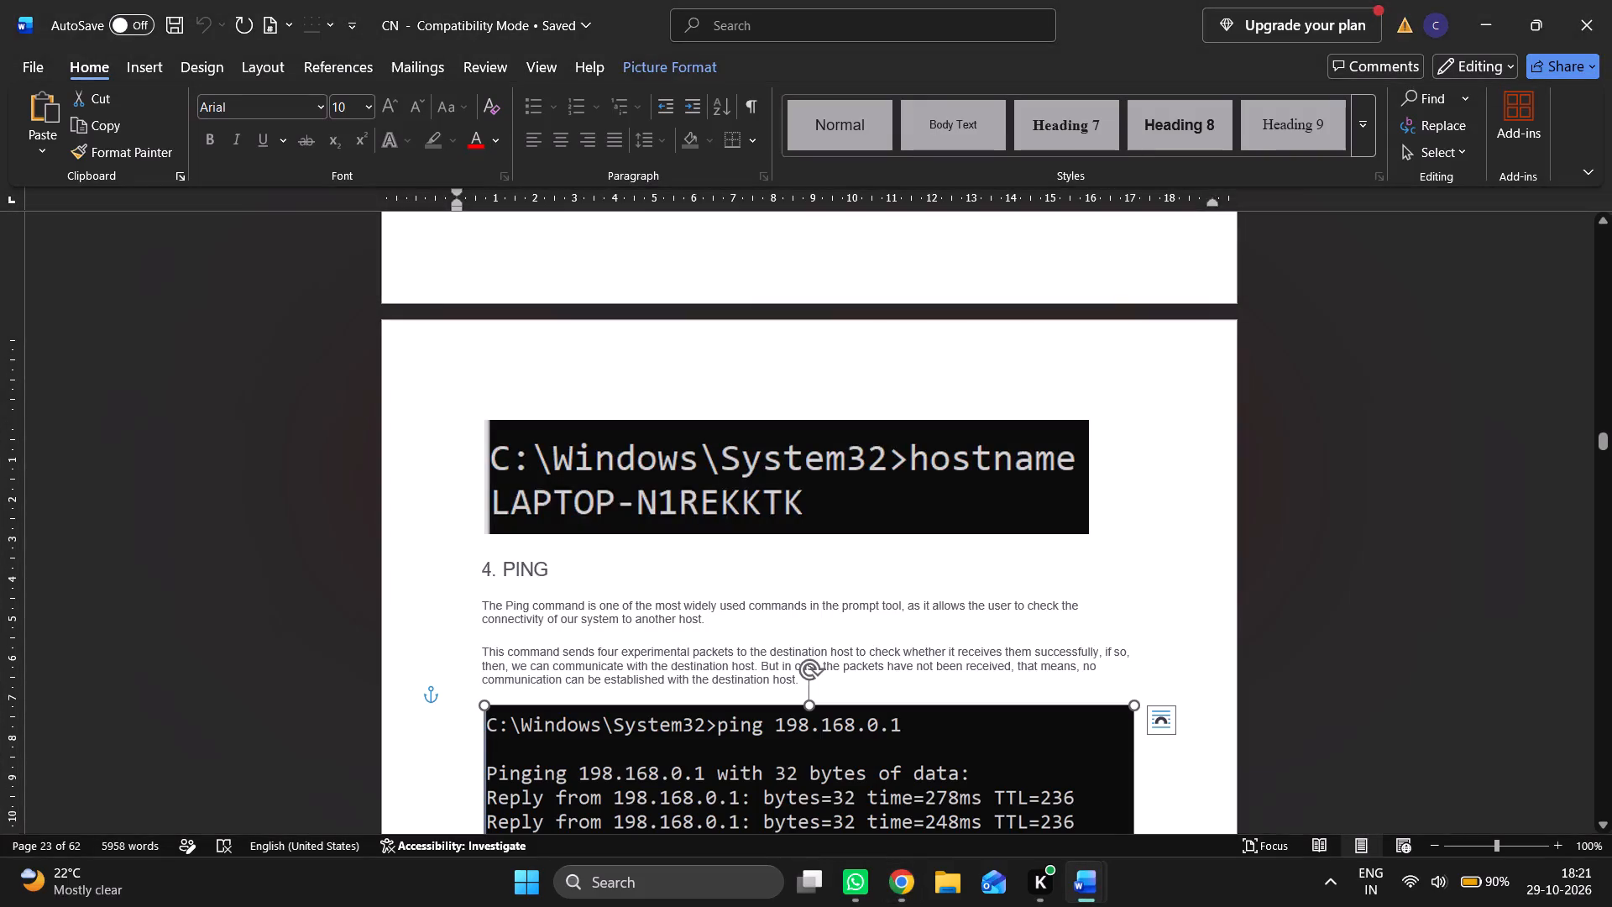
left_click(1189, 805)
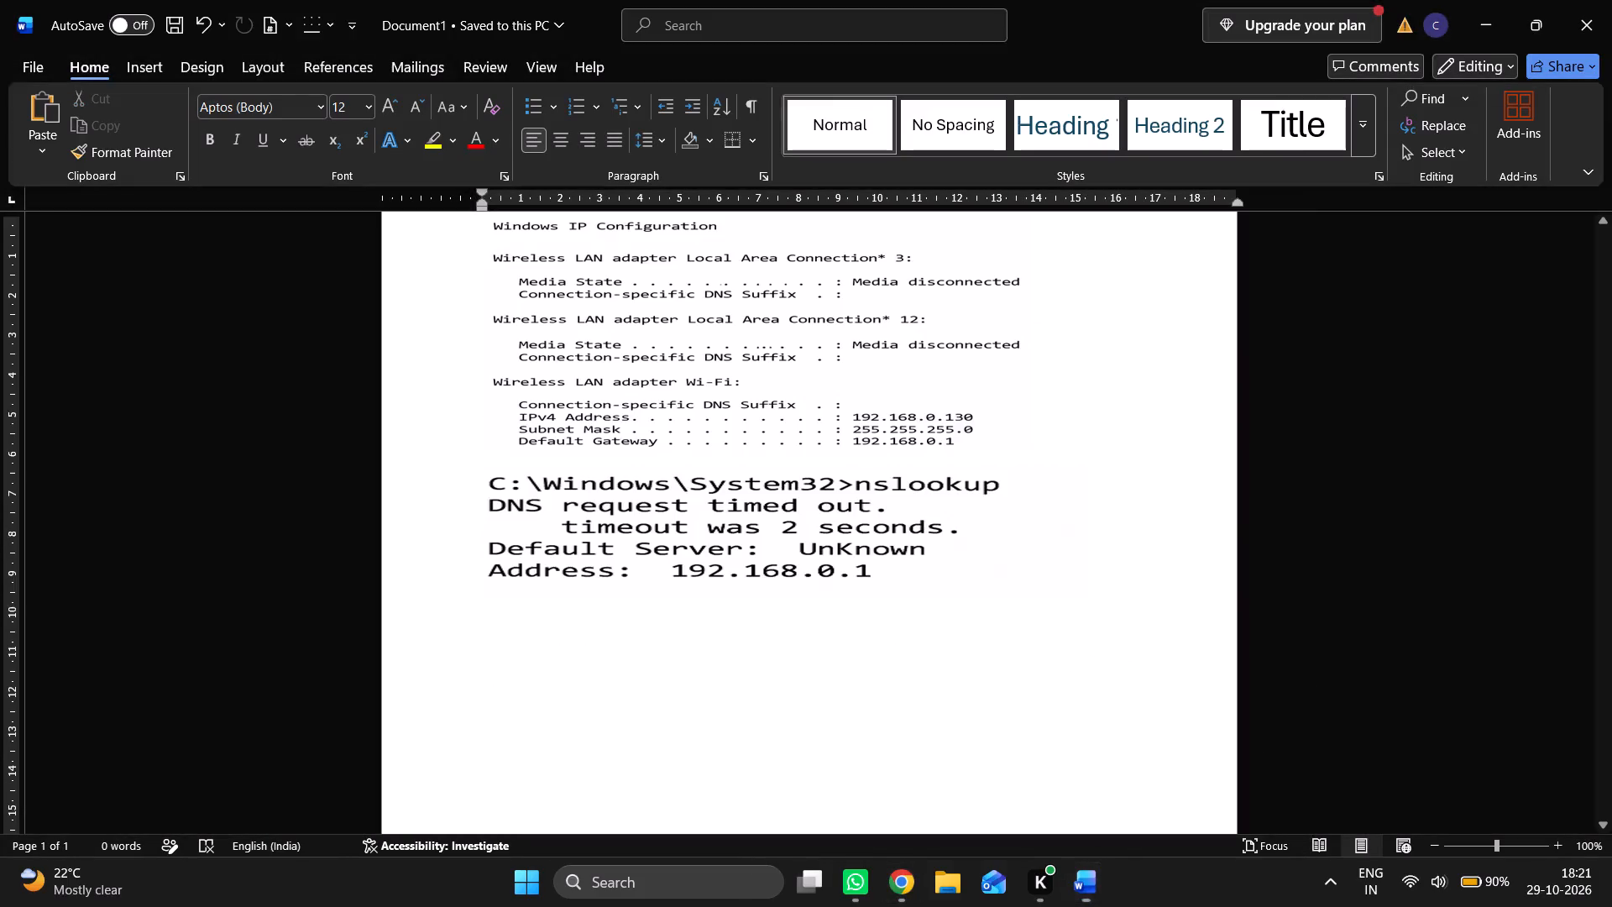
left_click(928, 579)
left_click(1119, 585)
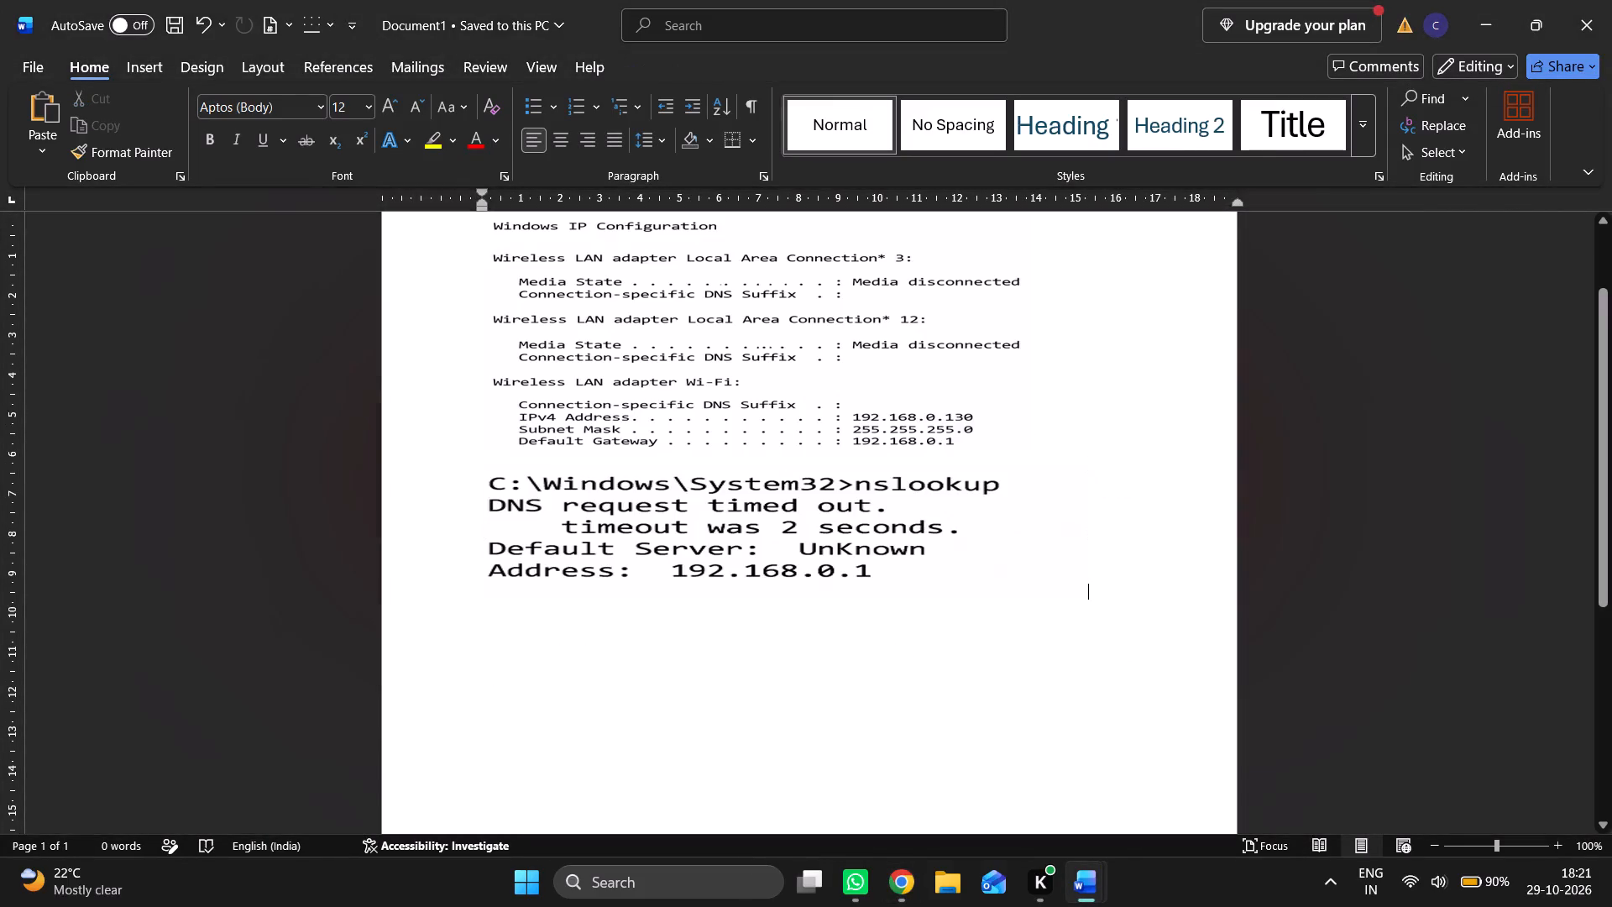
key("Return")
key("ctrl+v")
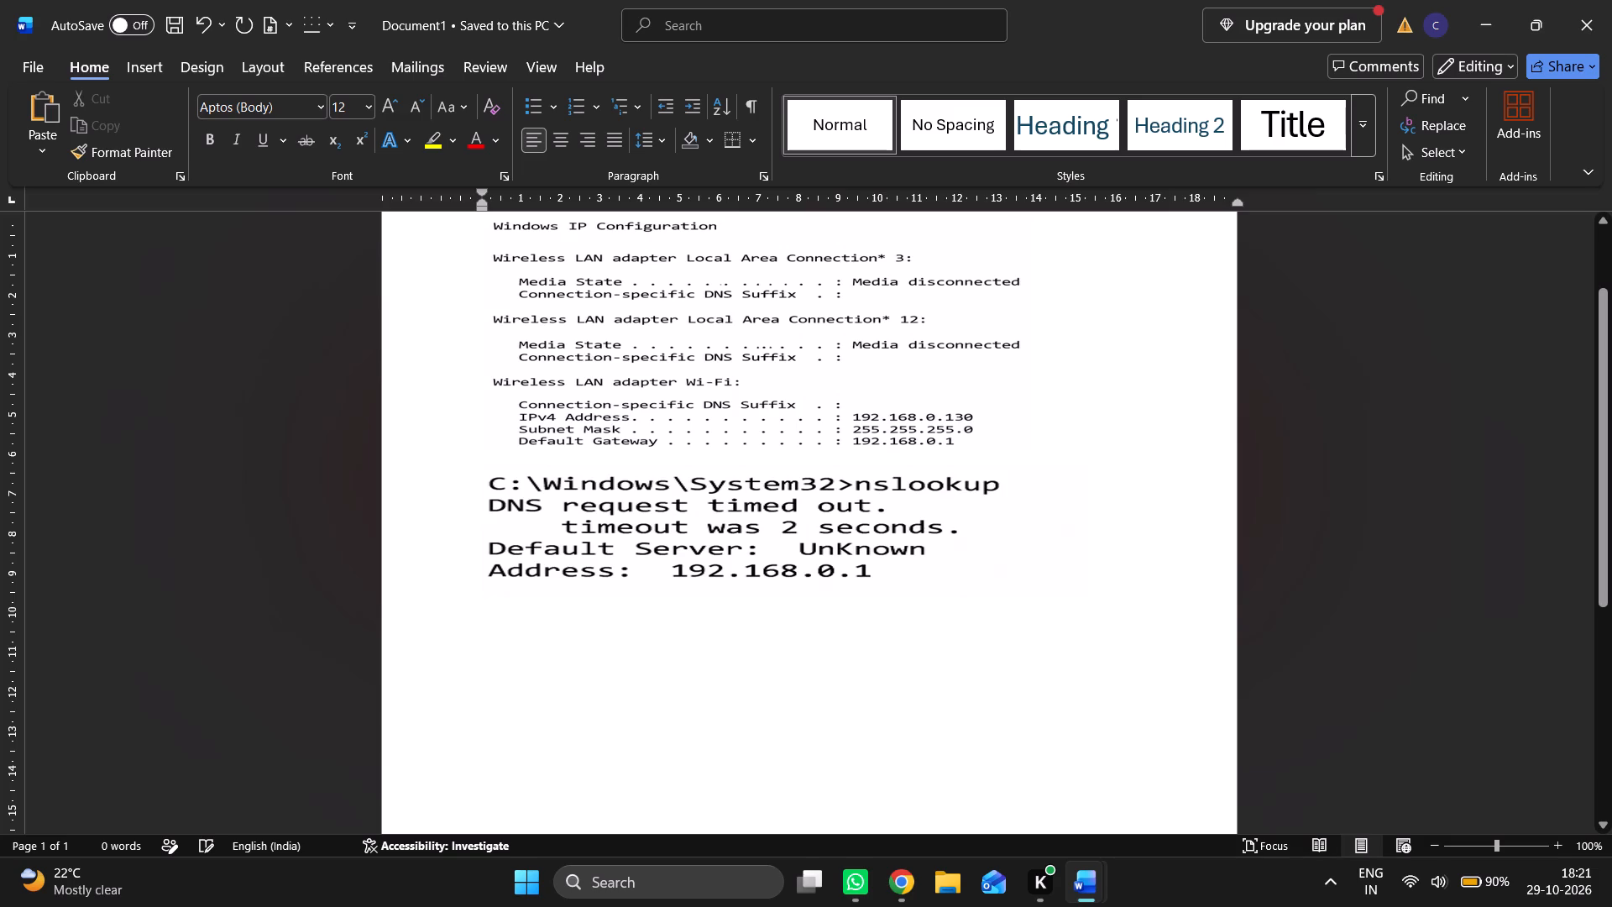
left_click(548, 660)
left_click(599, 724)
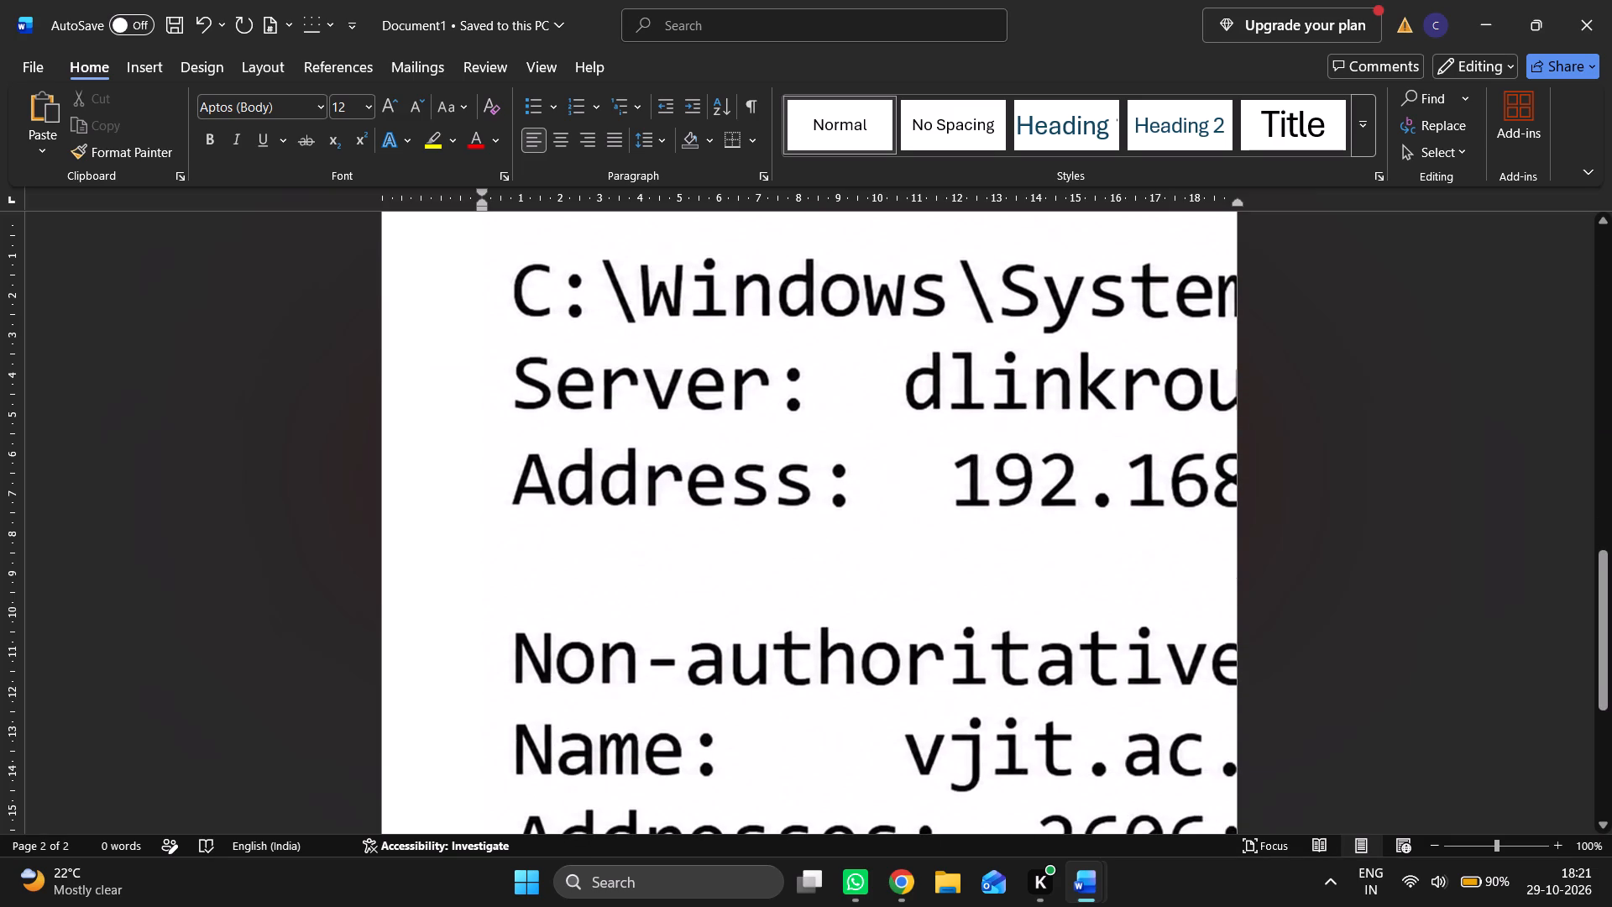
Set the width of the pasted nslookup vjit.ac.in picture in Document1 to 10.19 cm.
left_click(753, 550)
left_click(665, 55)
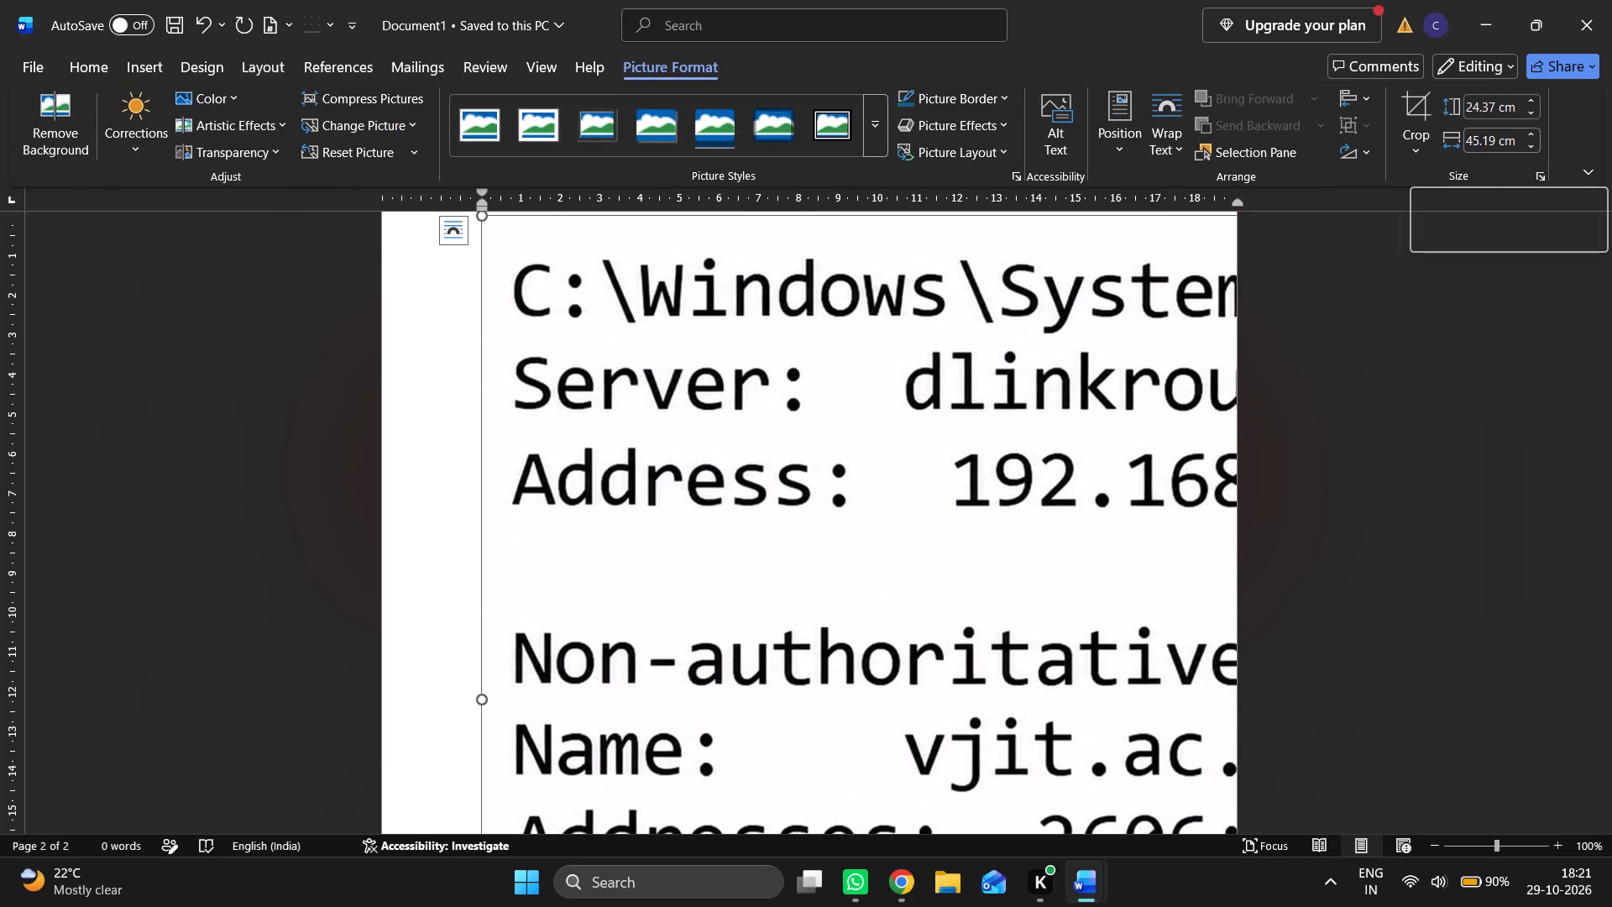
left_click(1481, 144)
left_click(1478, 147)
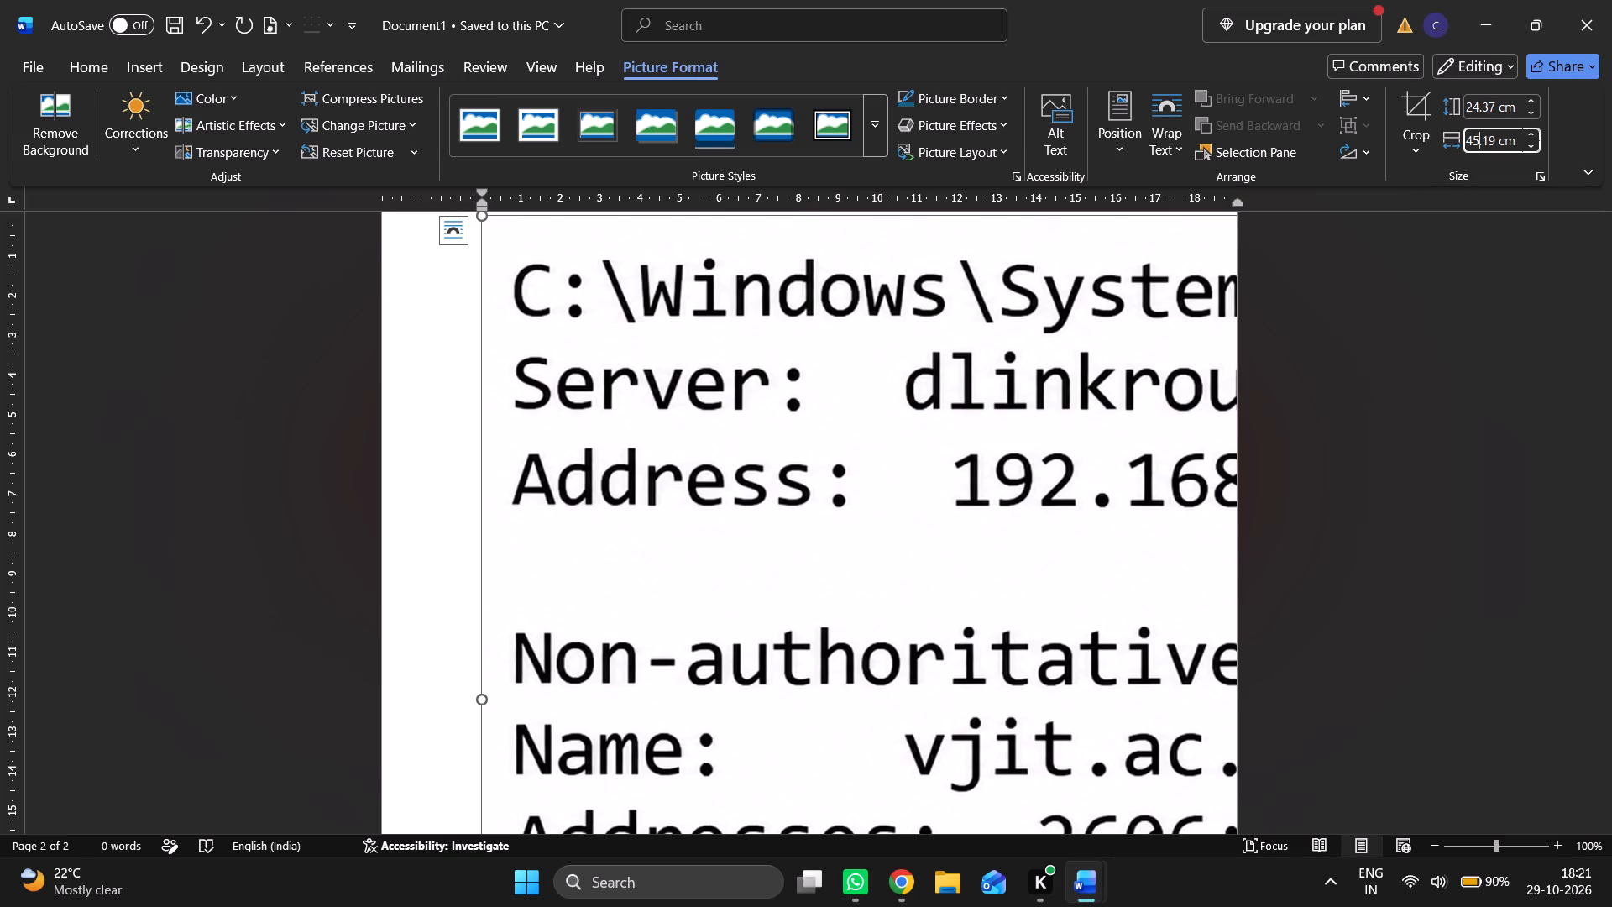
key("BackSpace")
key("BackSpace")
type("10")
key("Return")
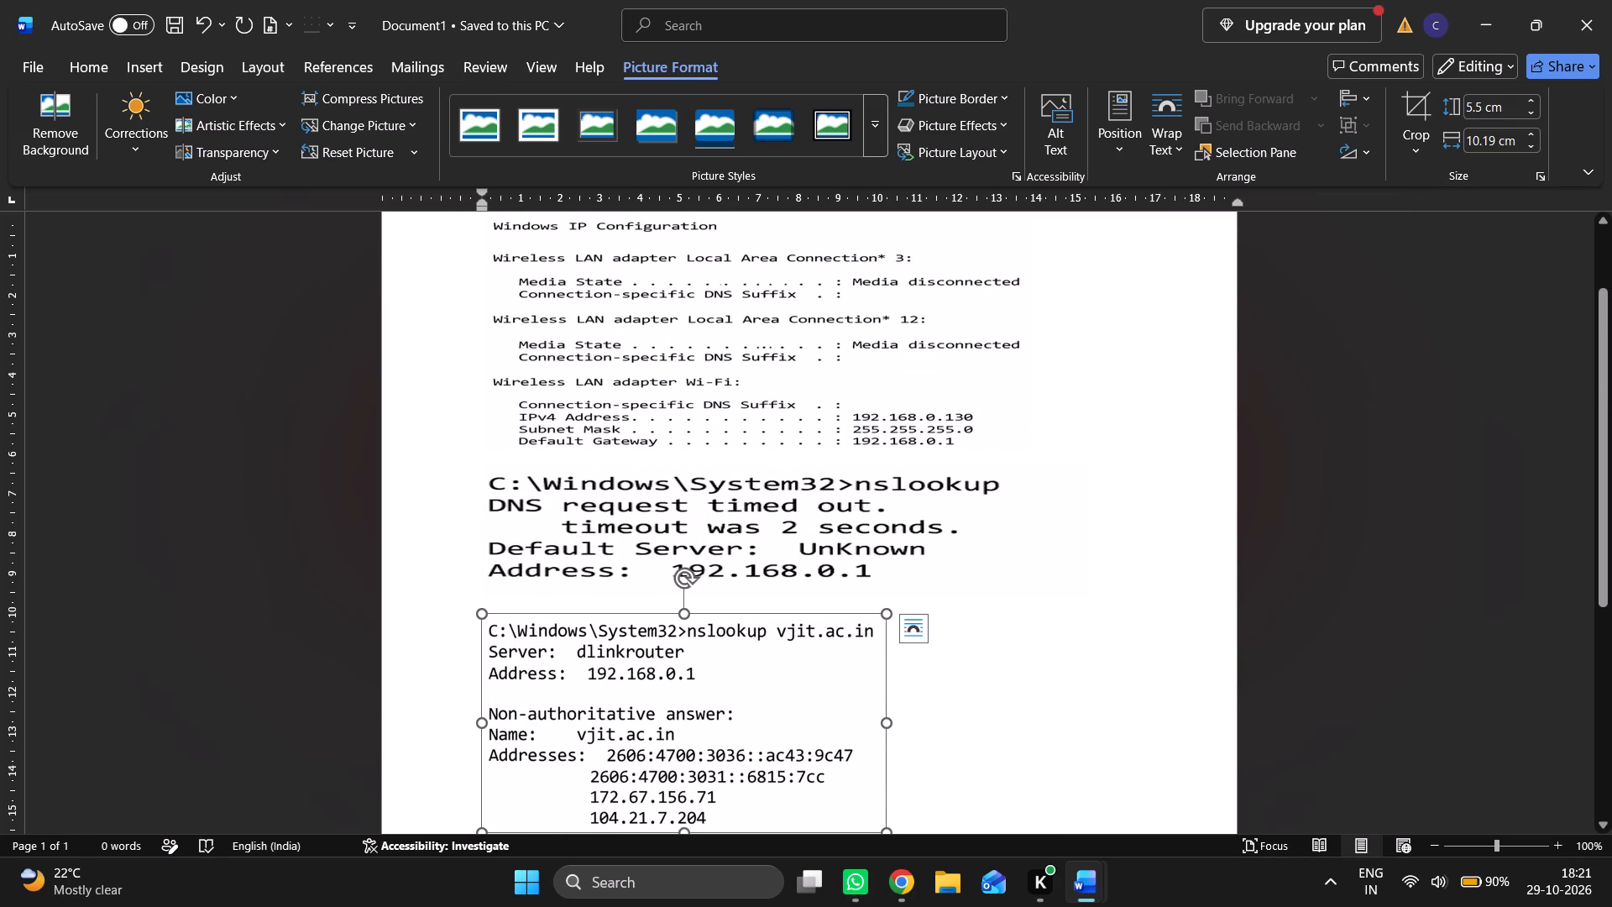
Reduce the nslookup vjit.ac.in picture's height to about 3.07 cm and stretch its width slightly.
left_click(1067, 663)
left_click(667, 680)
scroll(1232, 590, "down", 4)
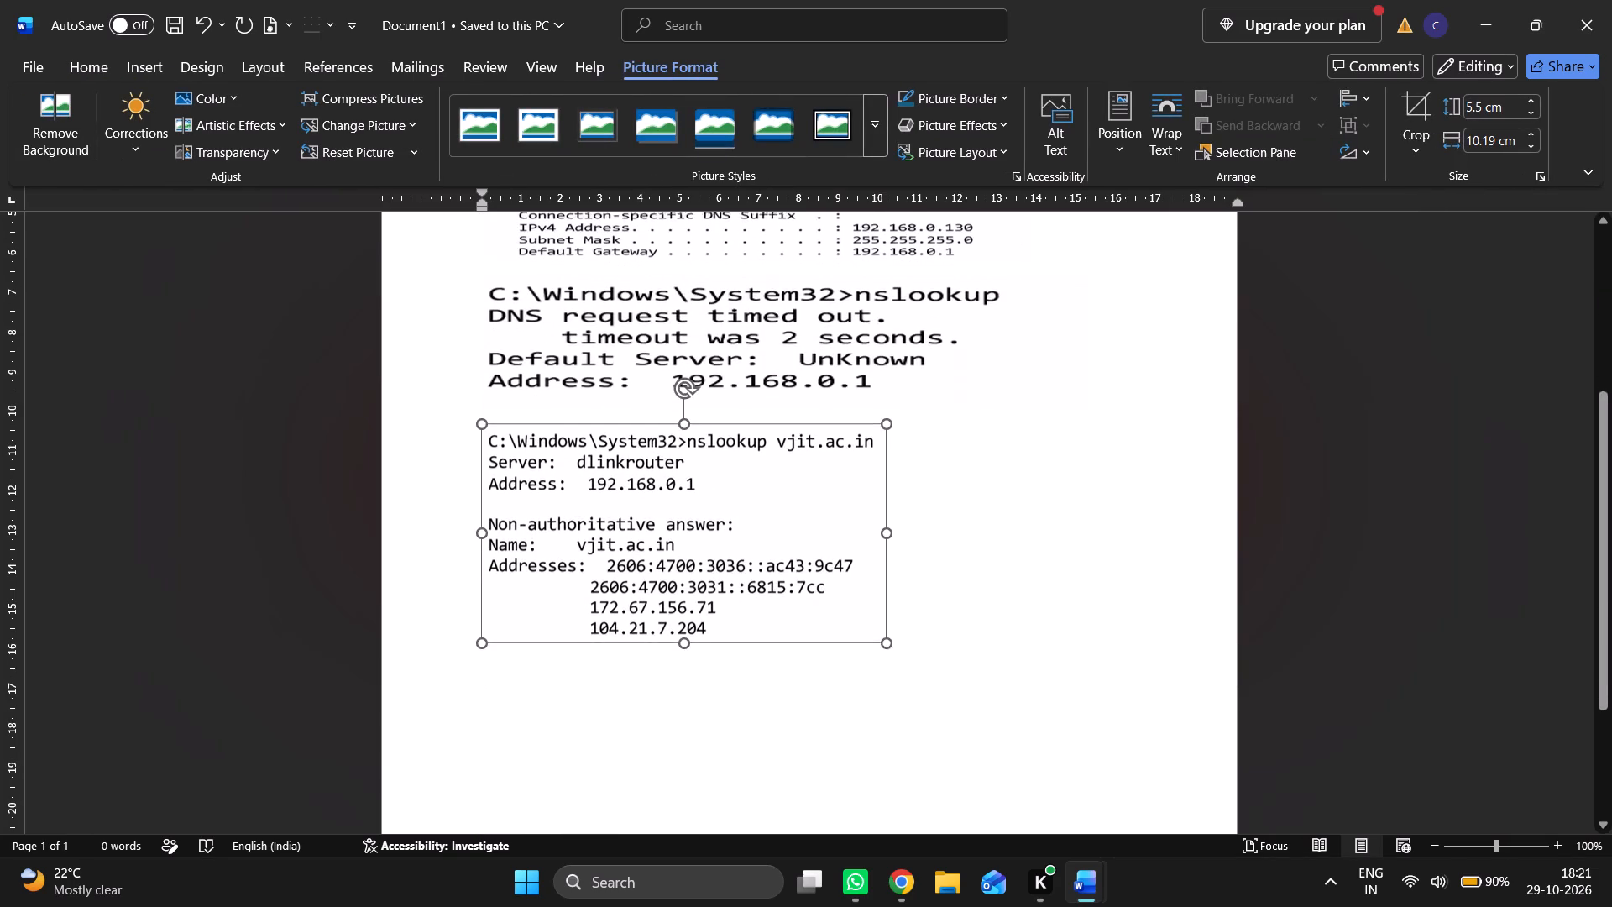
left_click_drag(685, 629, 693, 548)
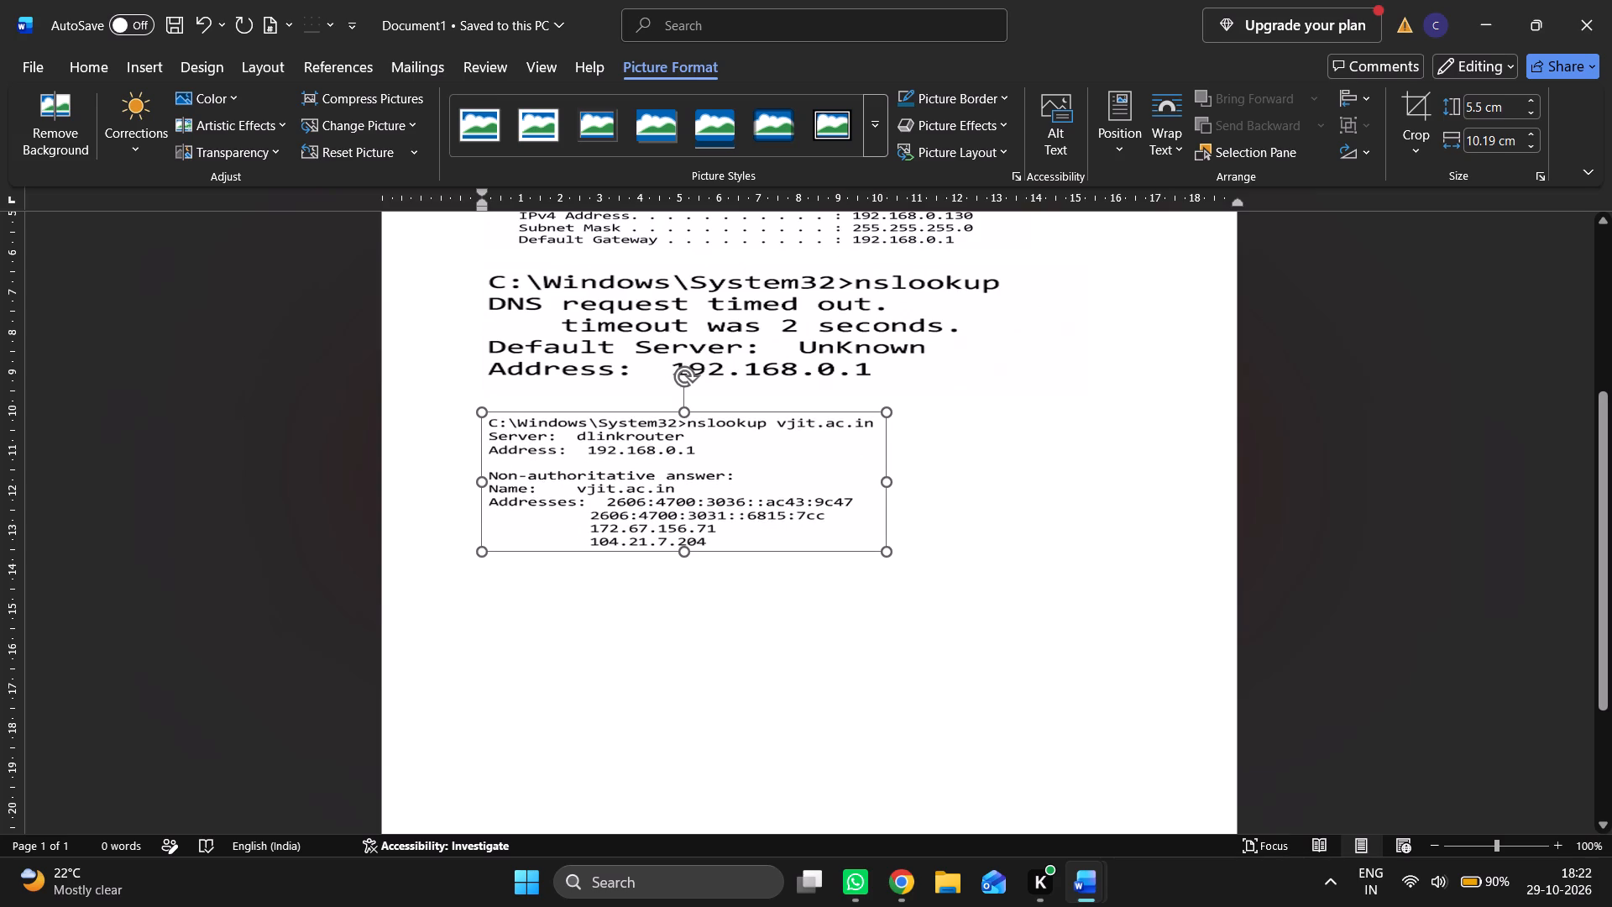
left_click_drag(693, 548, 698, 534)
left_click_drag(886, 474, 889, 474)
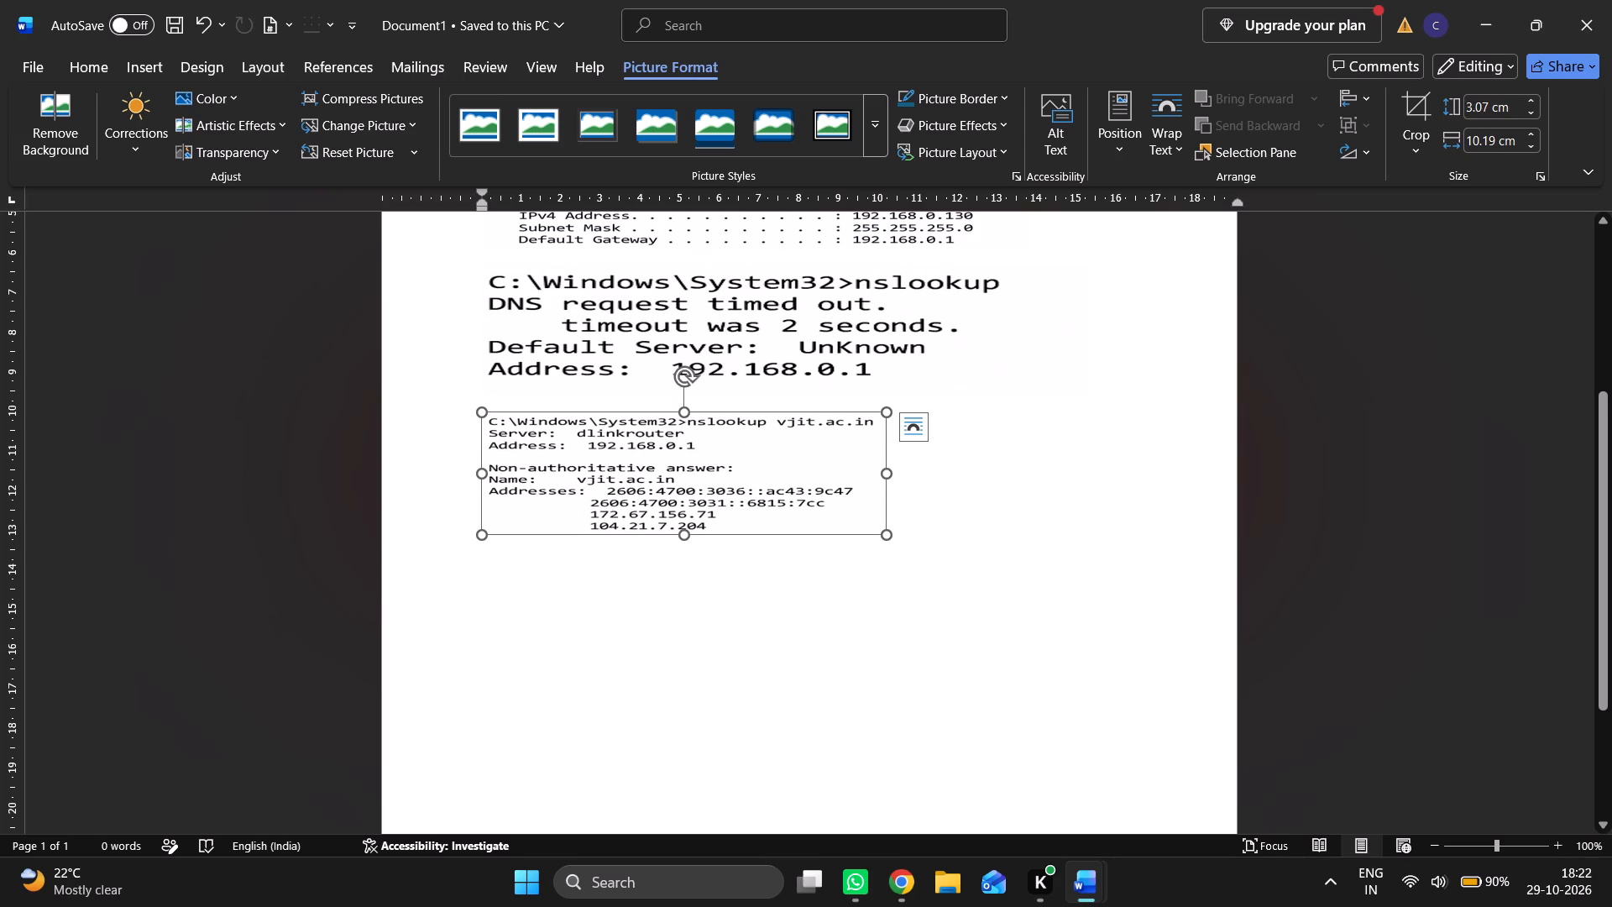
left_click_drag(889, 474, 936, 469)
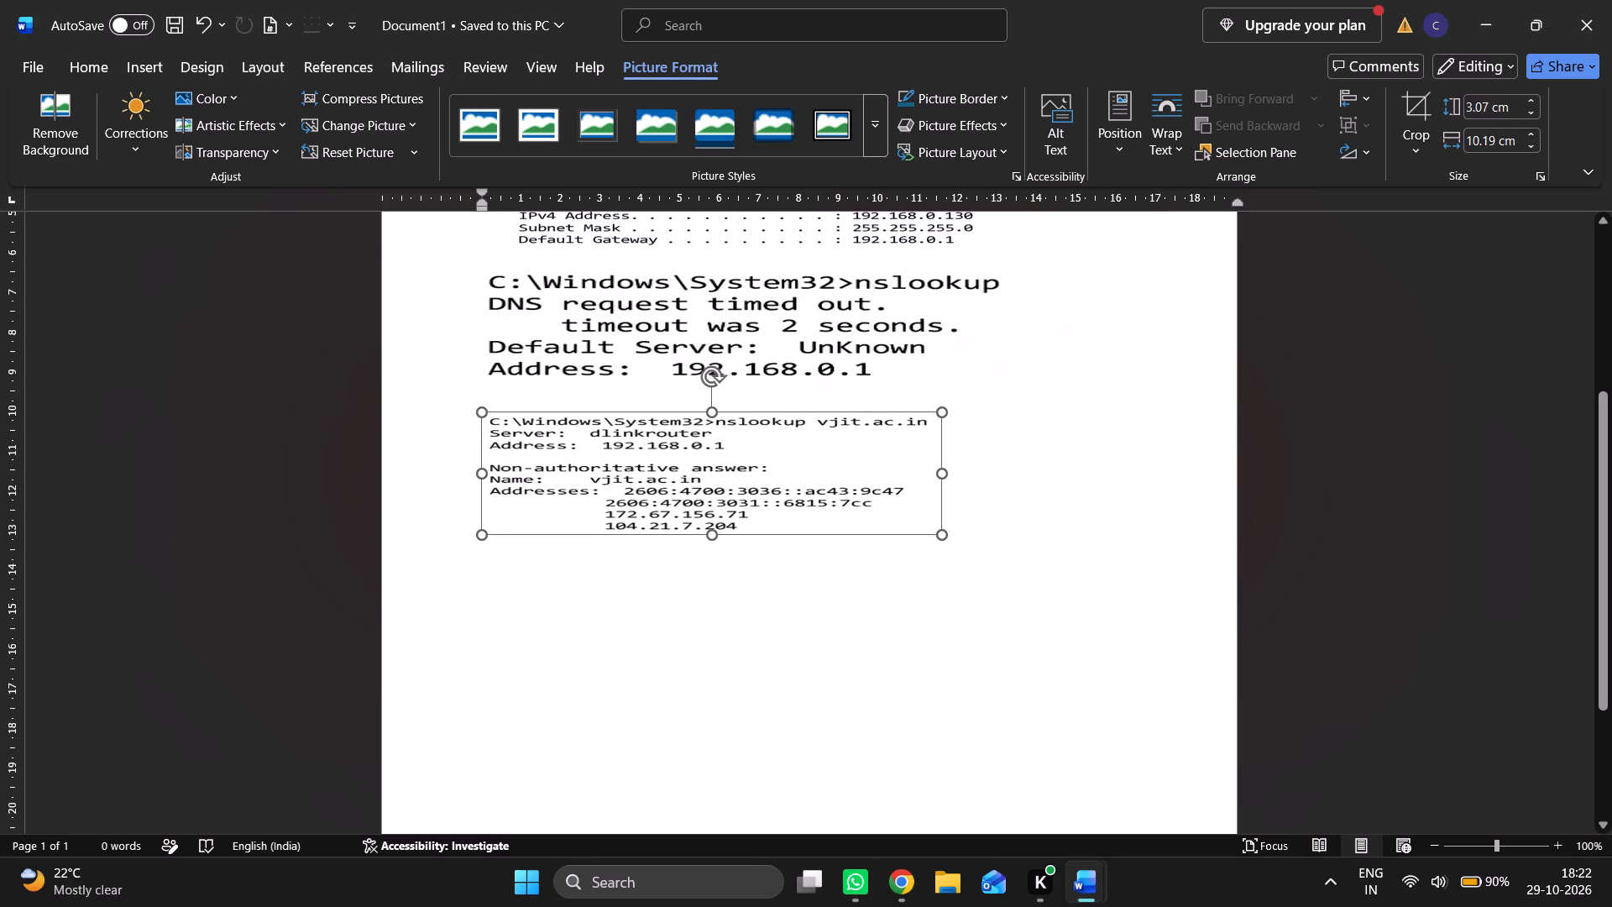
left_click_drag(936, 469, 902, 463)
Narrow the plain nslookup picture above it to about 12 cm wide, keeping its height.
left_click(809, 346)
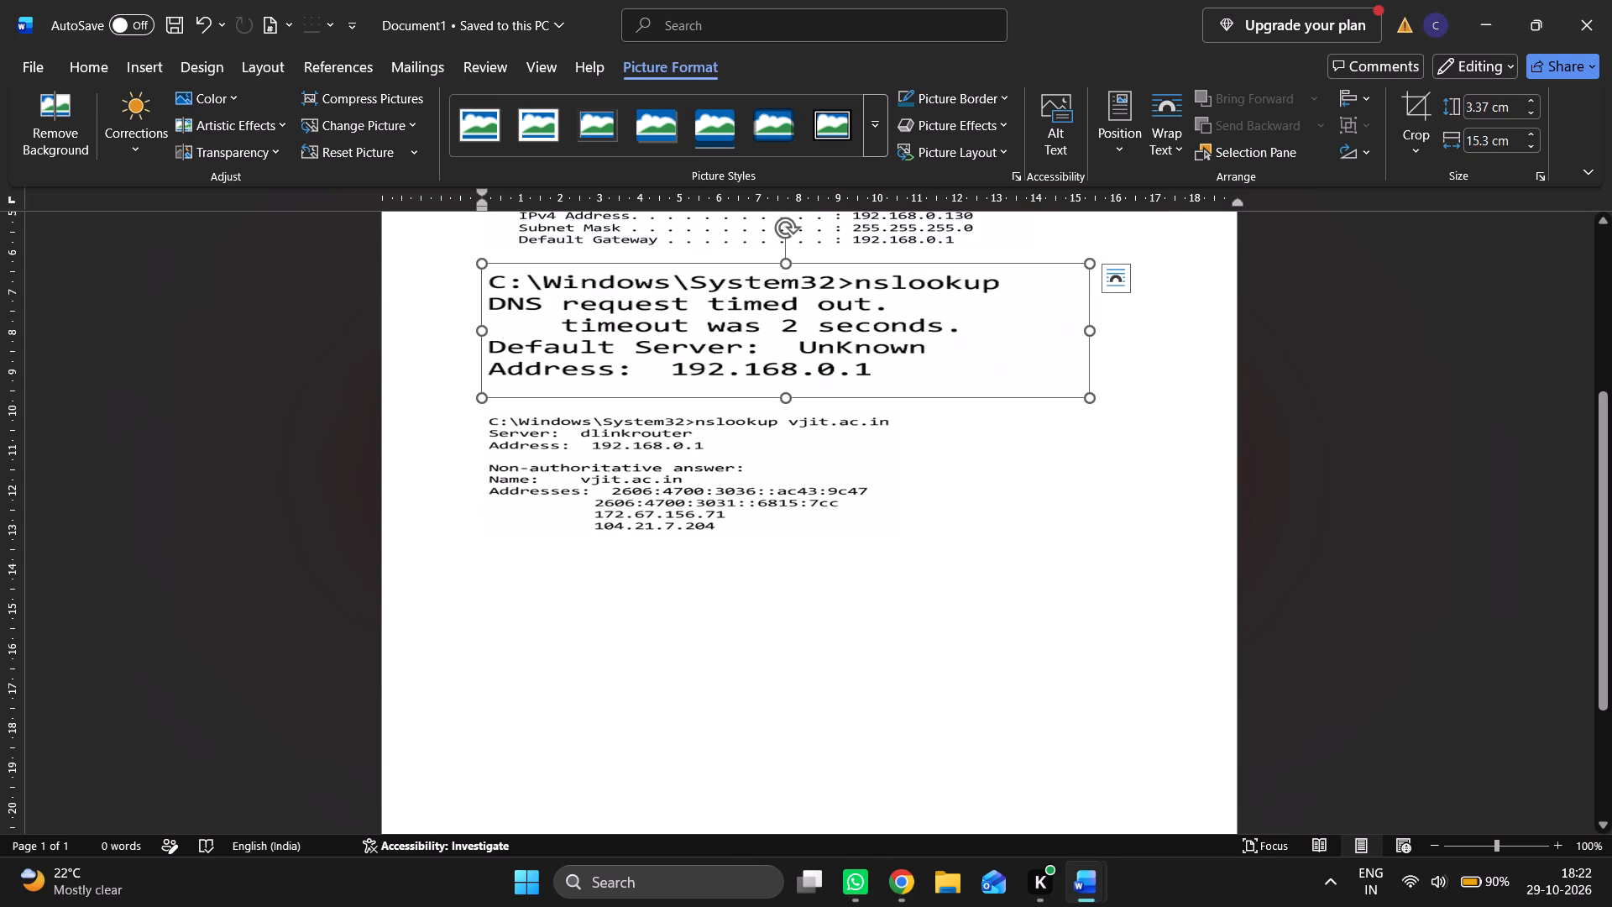
left_click_drag(1090, 328, 978, 338)
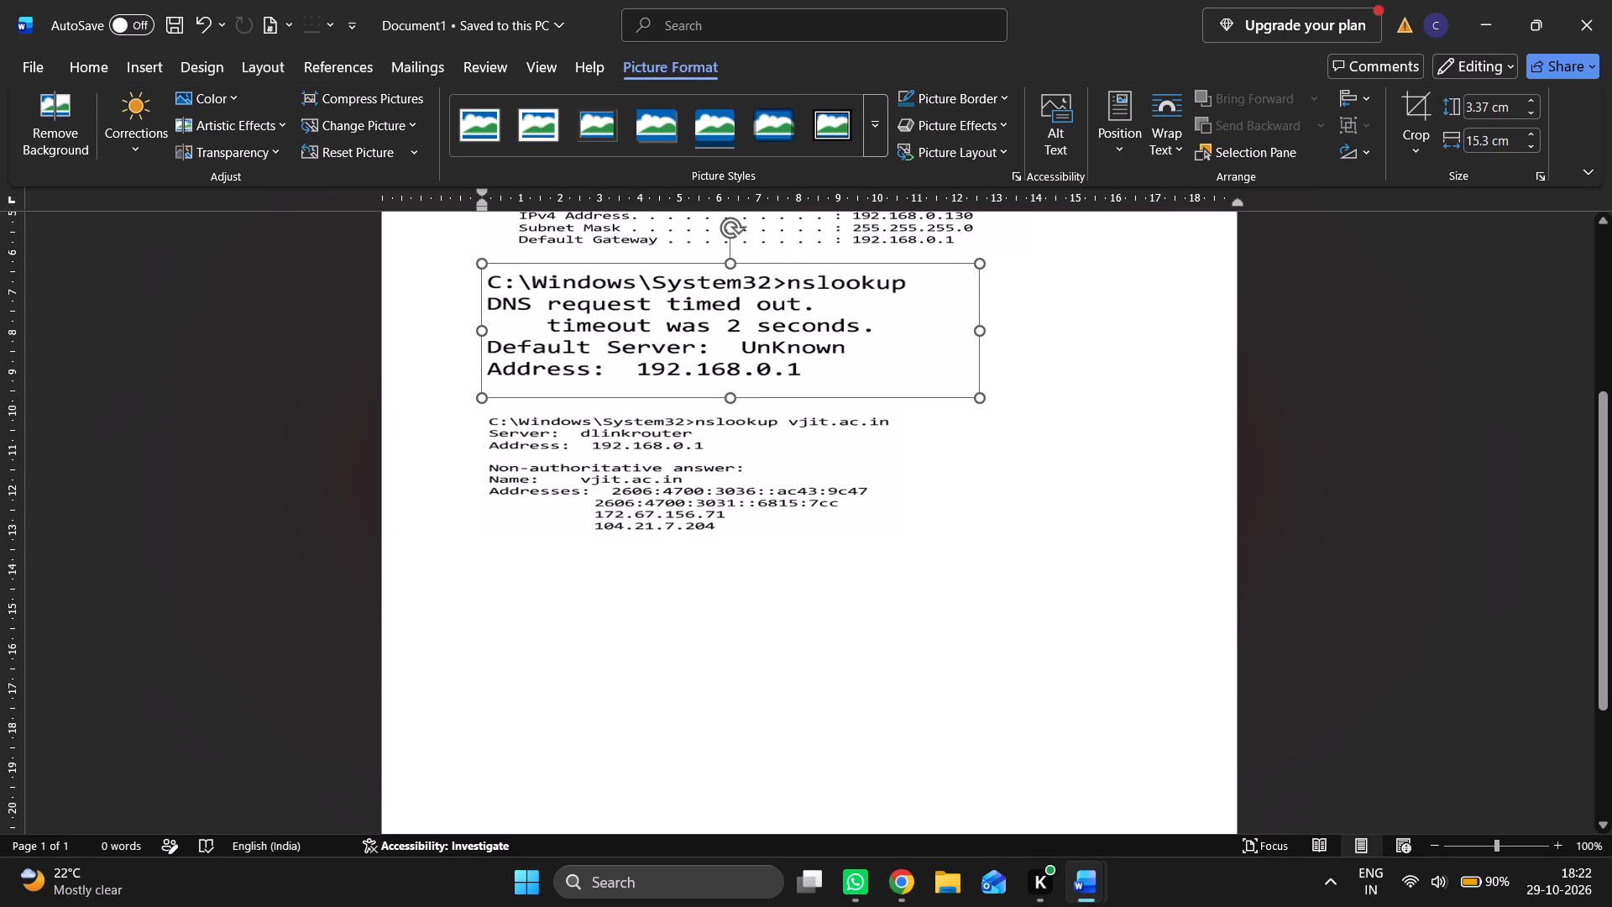
left_click_drag(978, 338, 955, 339)
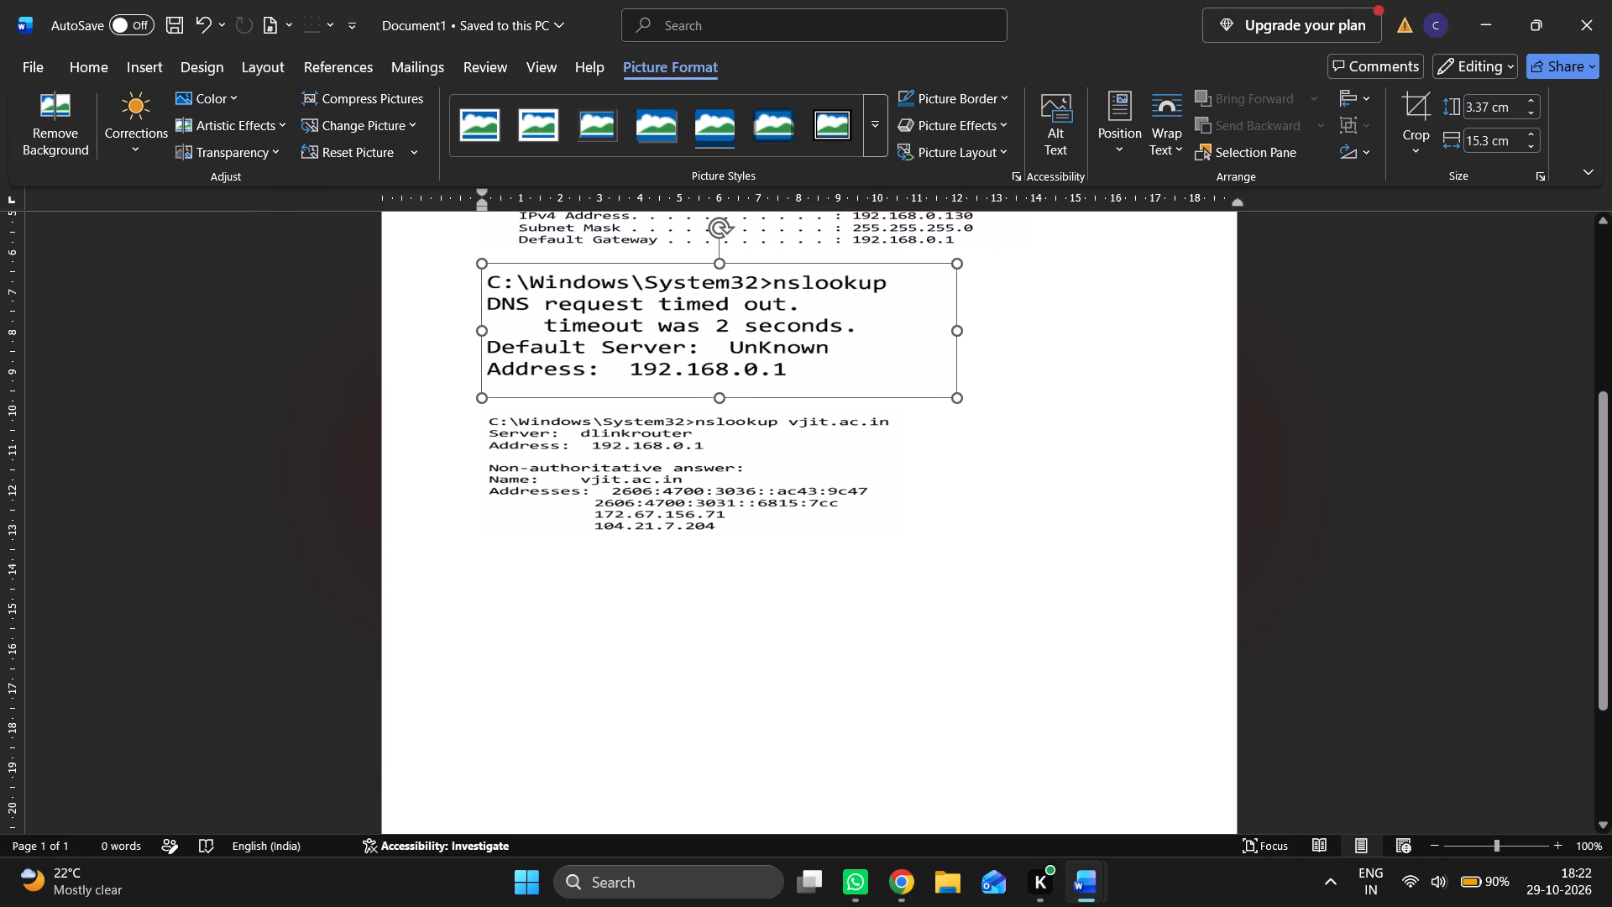
left_click_drag(955, 339, 954, 339)
left_click(517, 646)
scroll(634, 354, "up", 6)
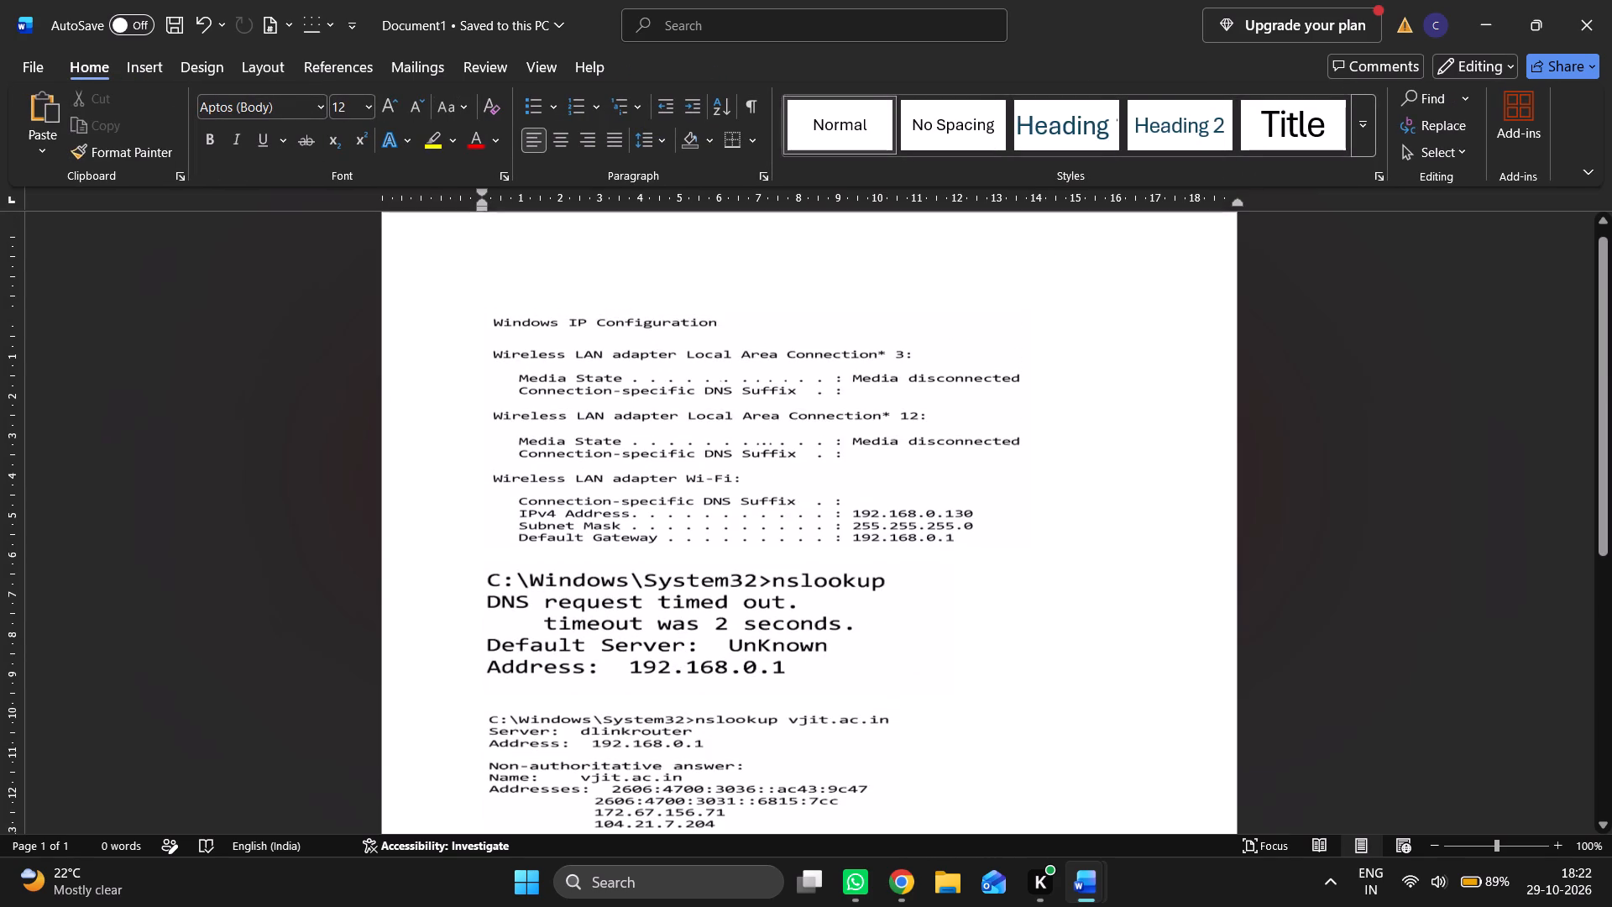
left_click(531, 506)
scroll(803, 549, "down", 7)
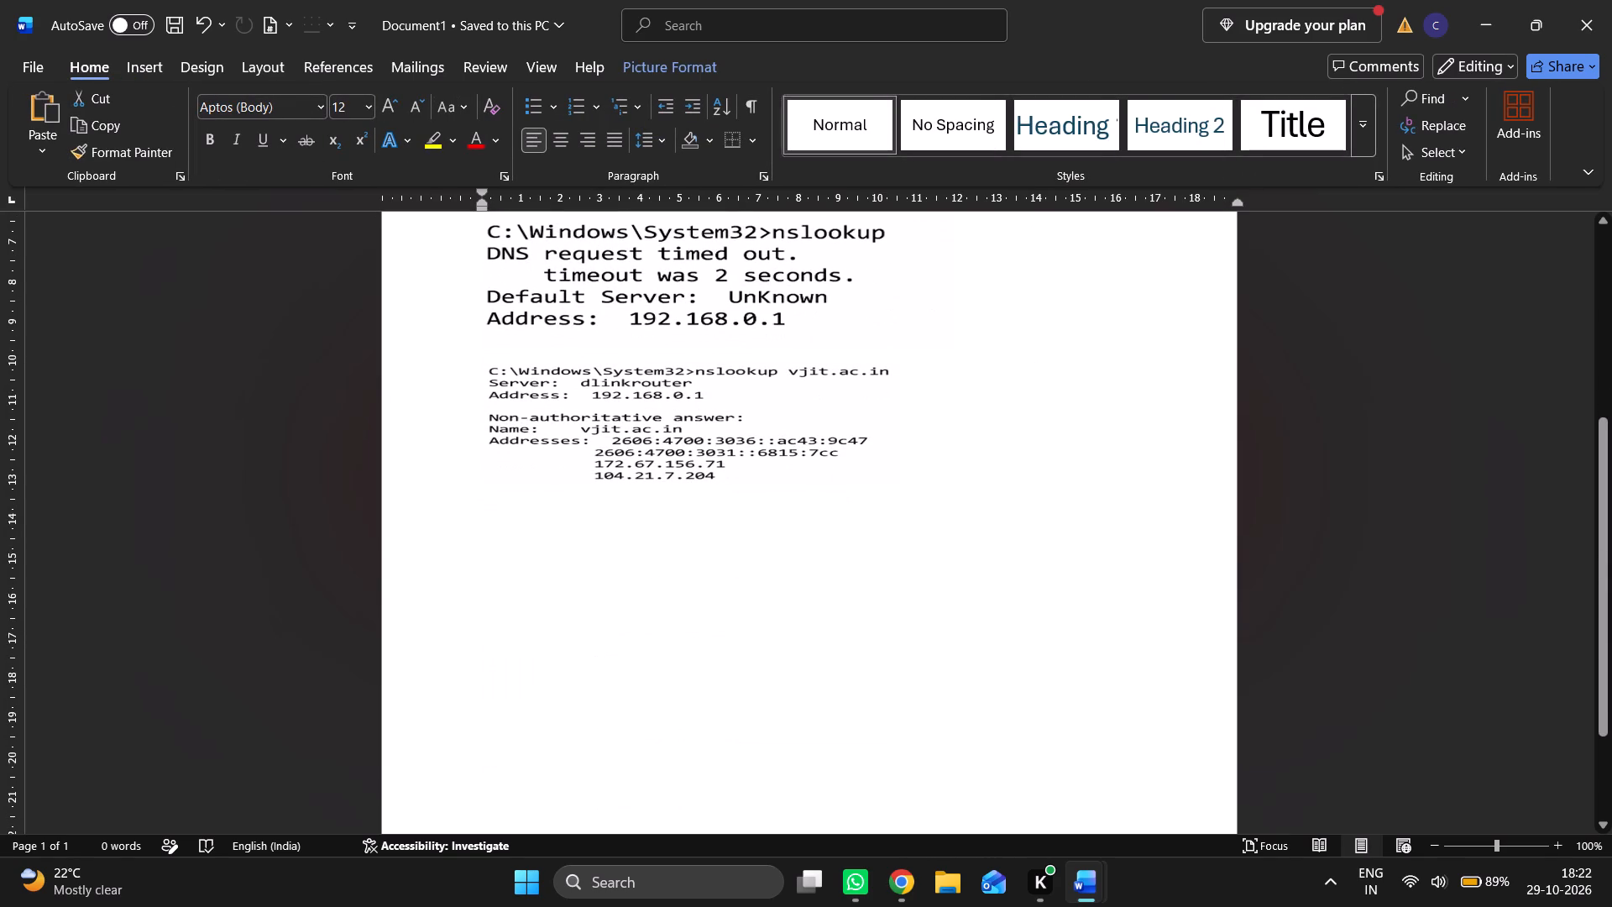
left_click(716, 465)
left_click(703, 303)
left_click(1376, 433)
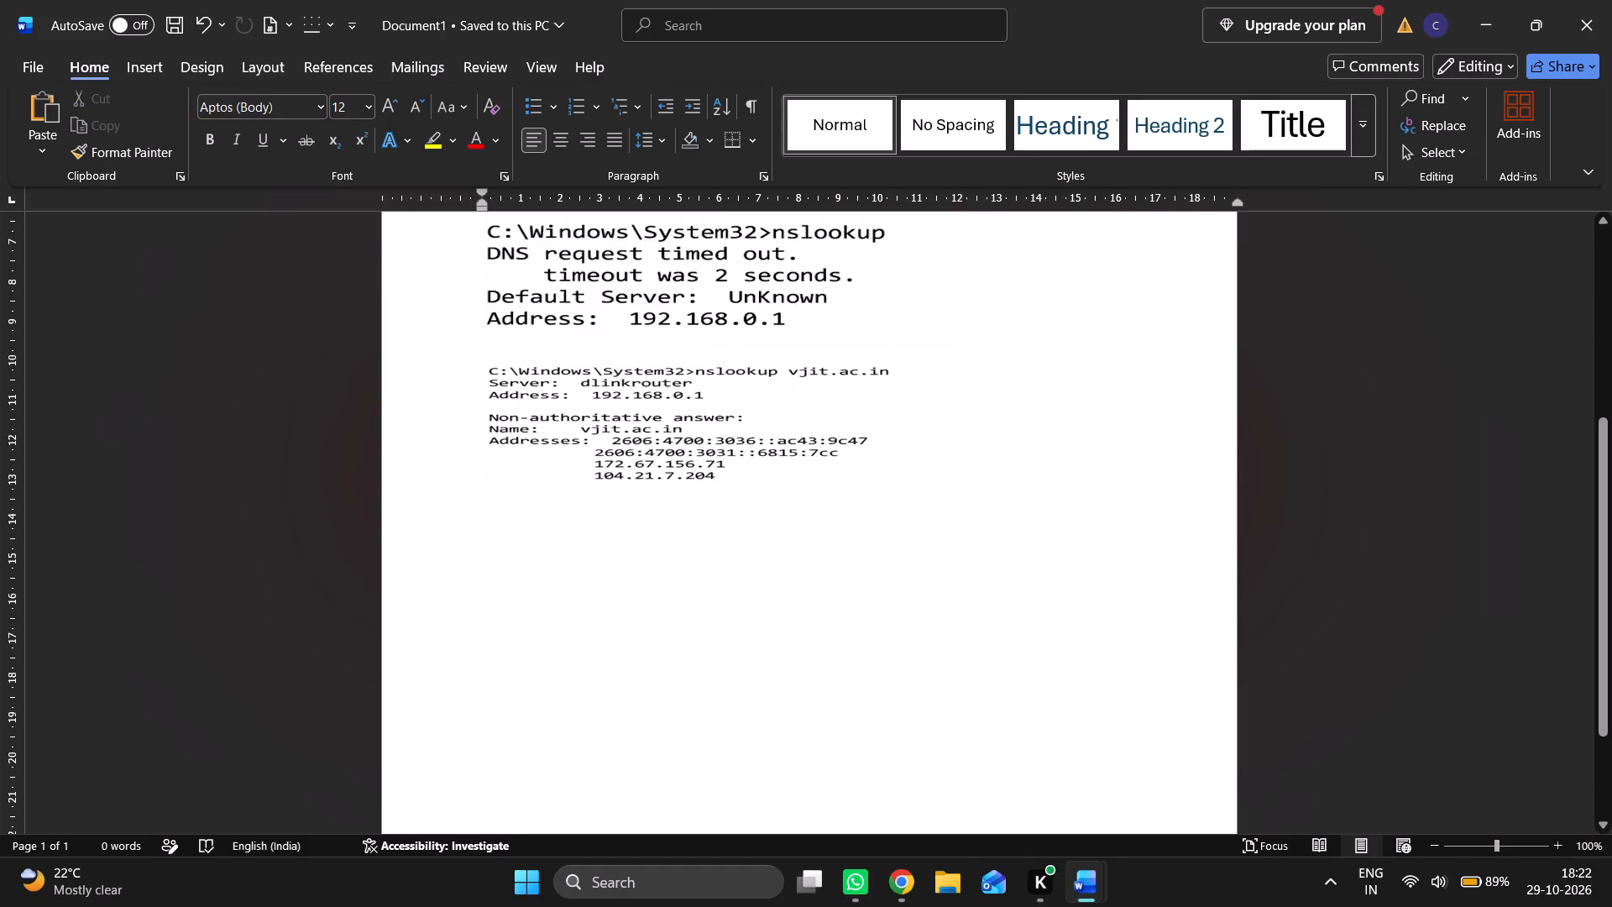
Switch to ChatGPT in Chrome and download the white-background hostname image.
key("alt+Tab")
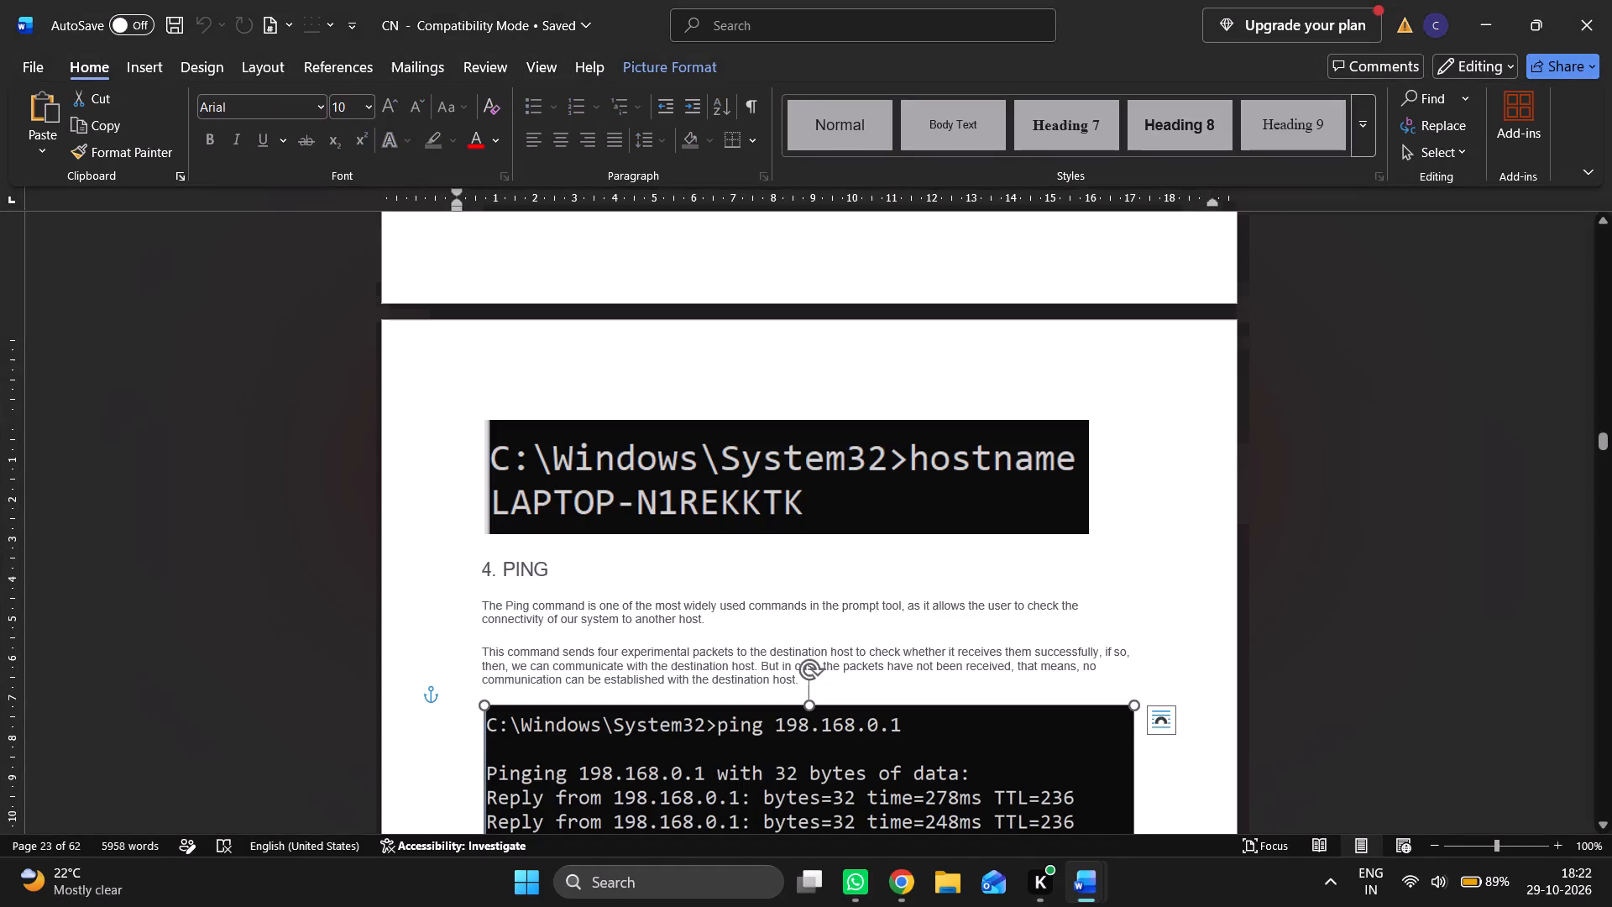
left_click(895, 884)
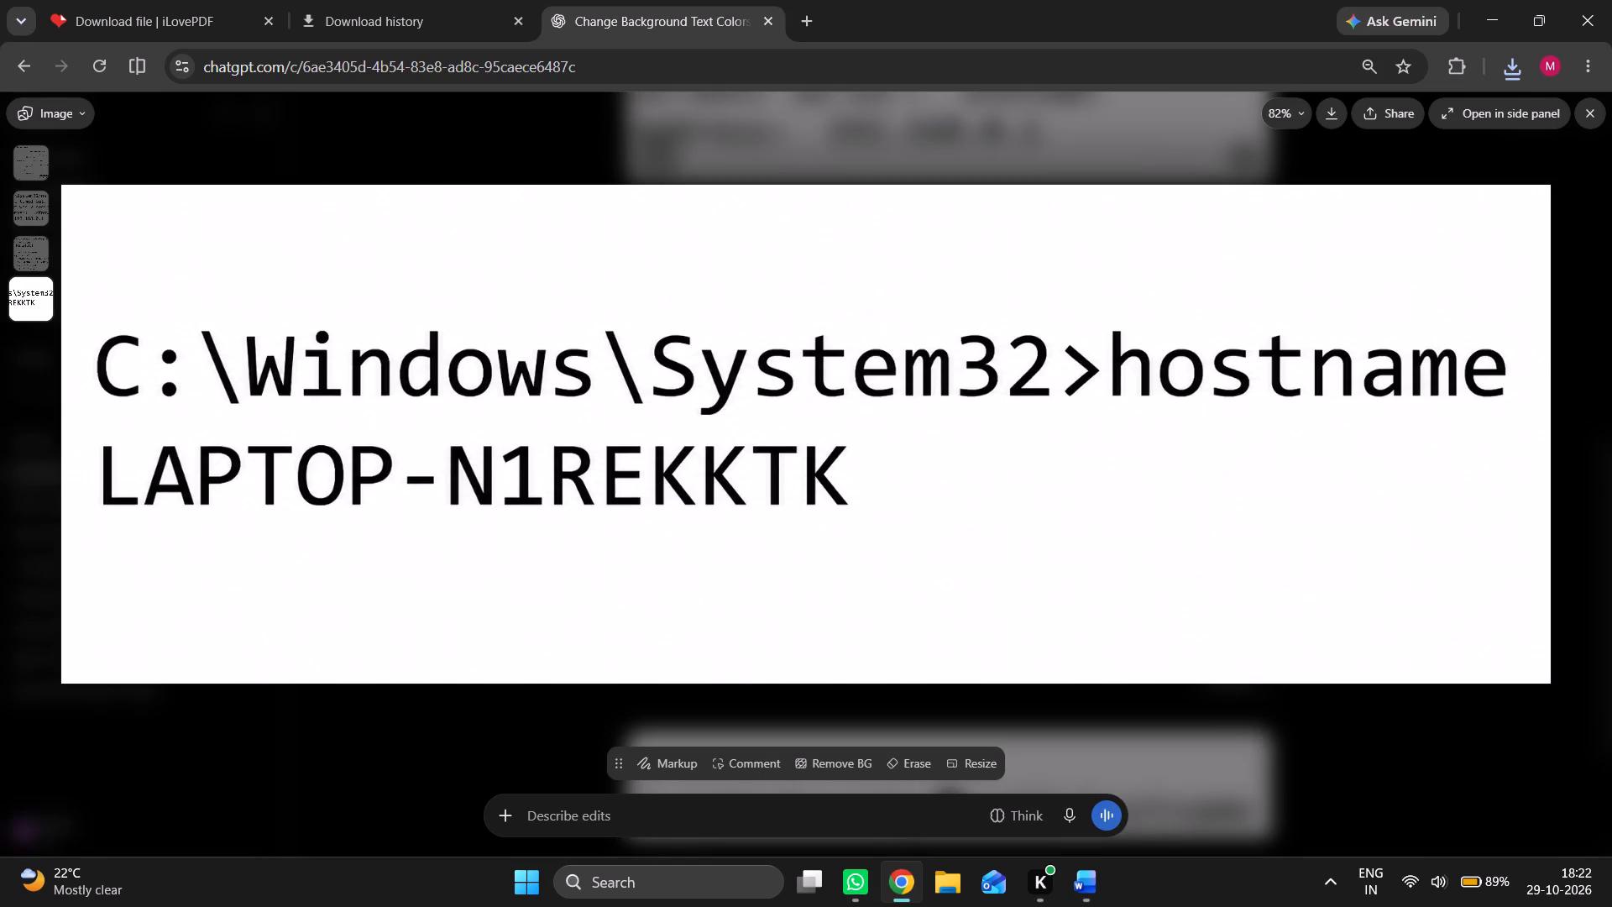
left_click(1326, 103)
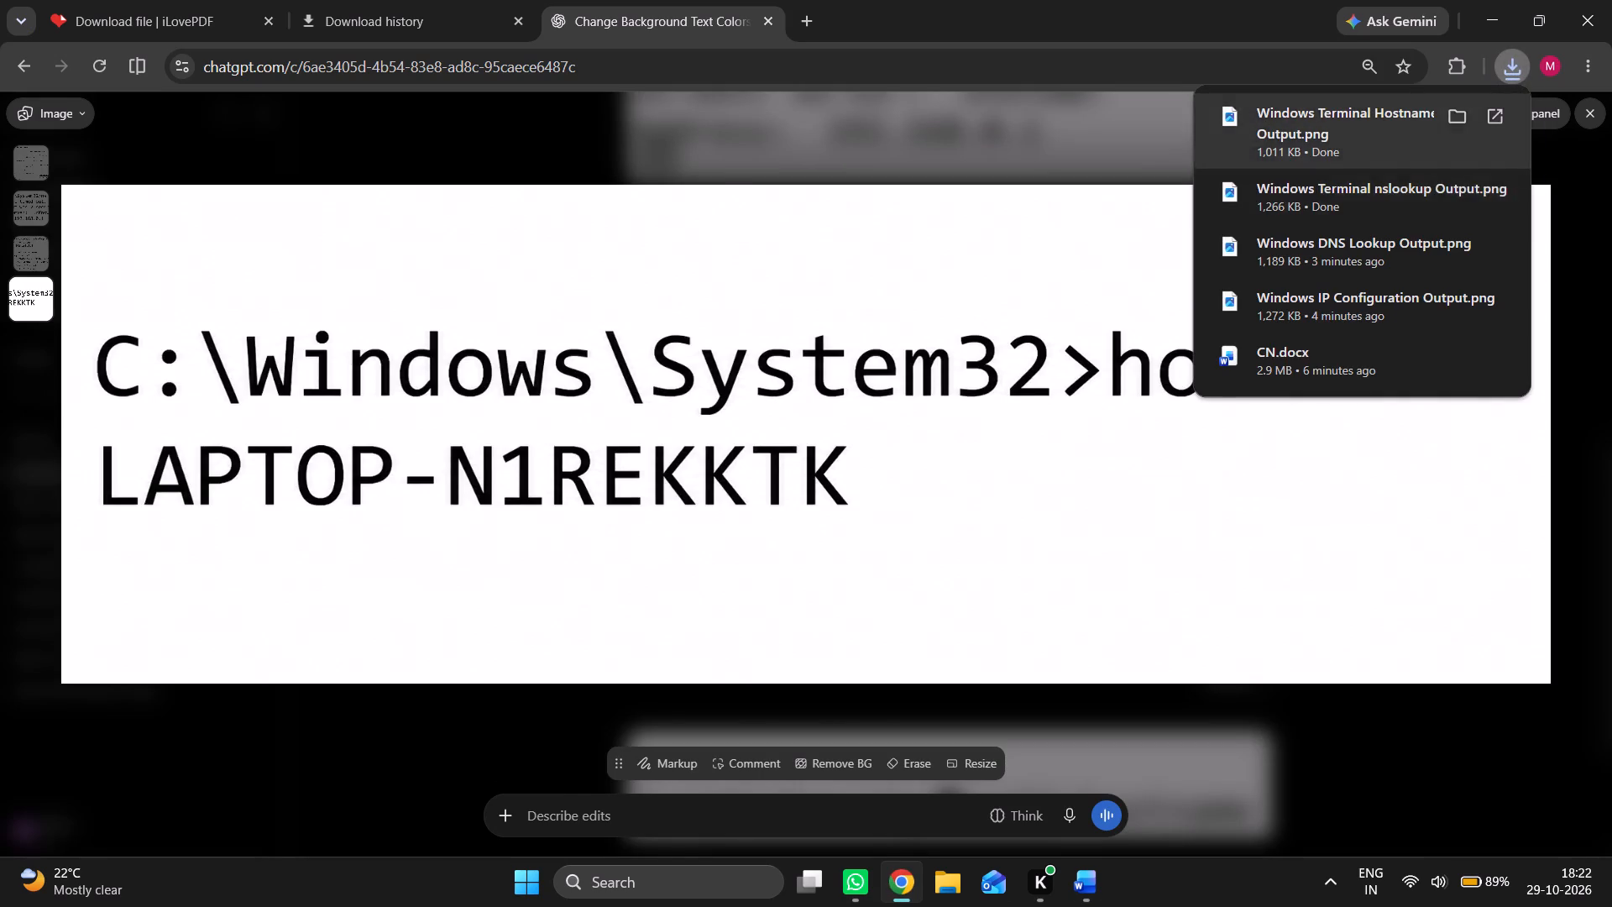
Copy the white-background hostname image from ChatGPT and switch to Document1 in Word.
key("alt+Tab")
key("alt+Tab")
right_click(872, 505)
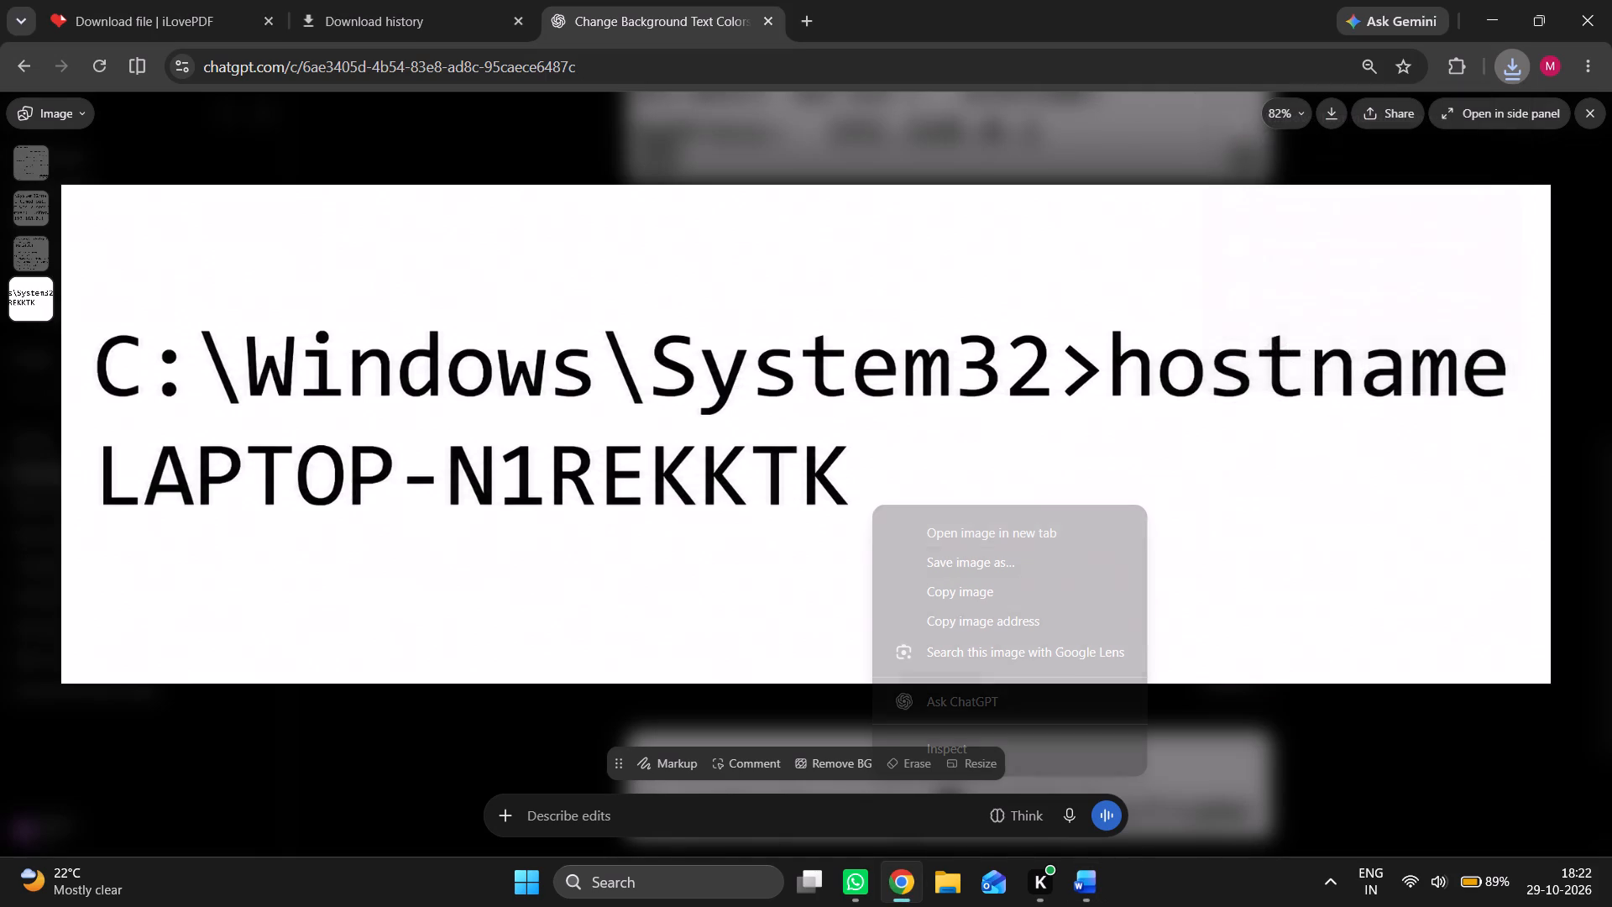
left_click(989, 589)
key("alt+Tab")
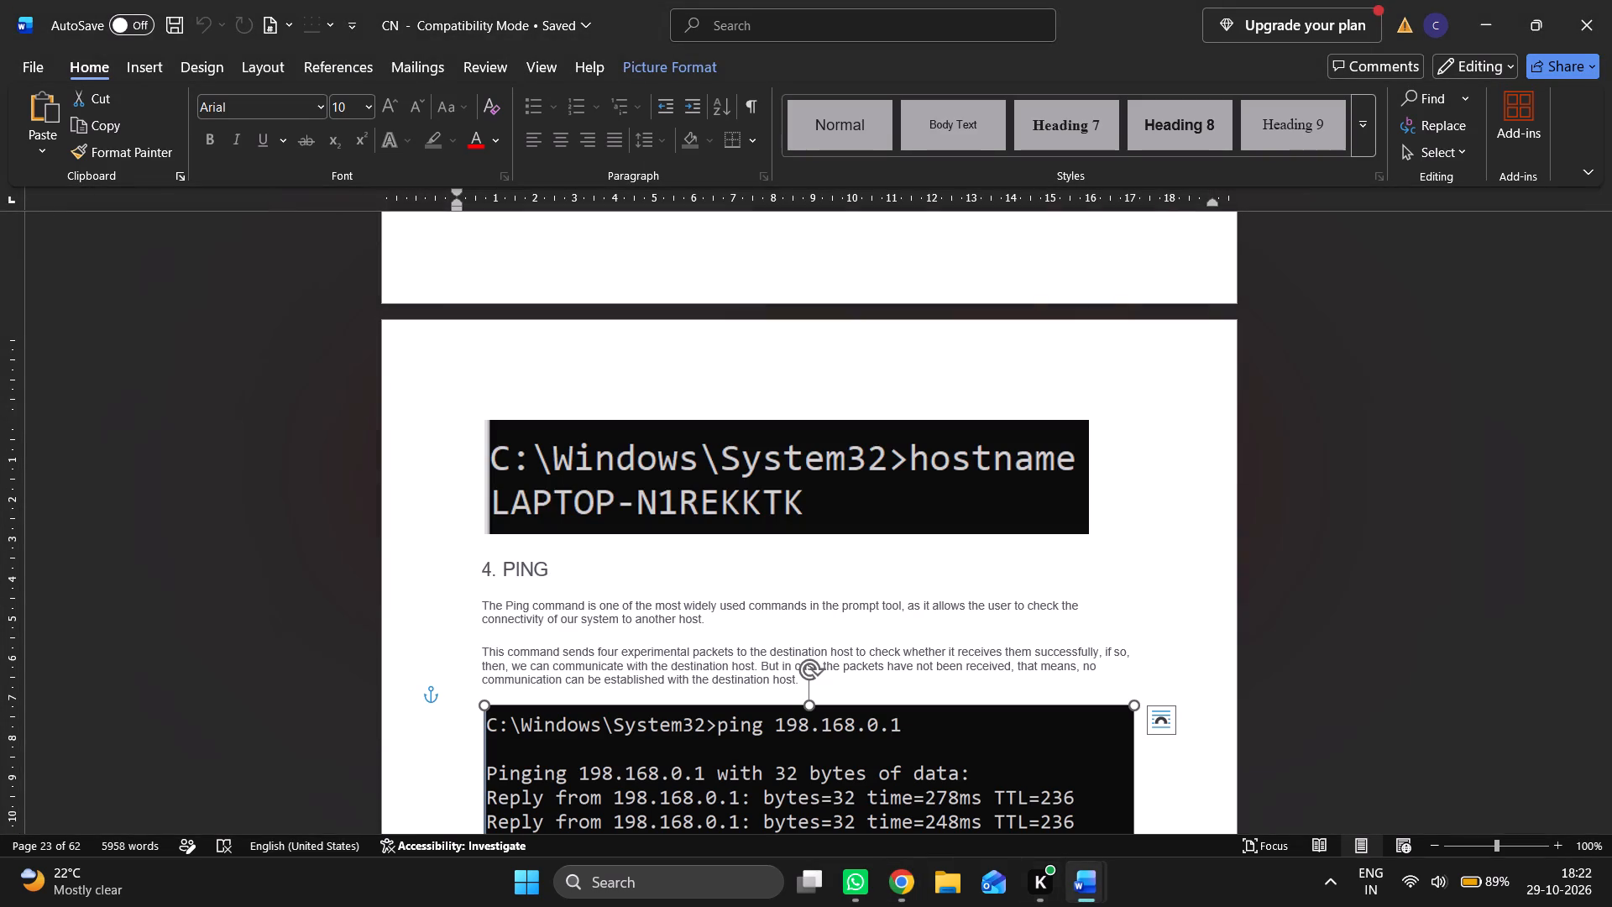
left_click(1081, 890)
left_click(1189, 789)
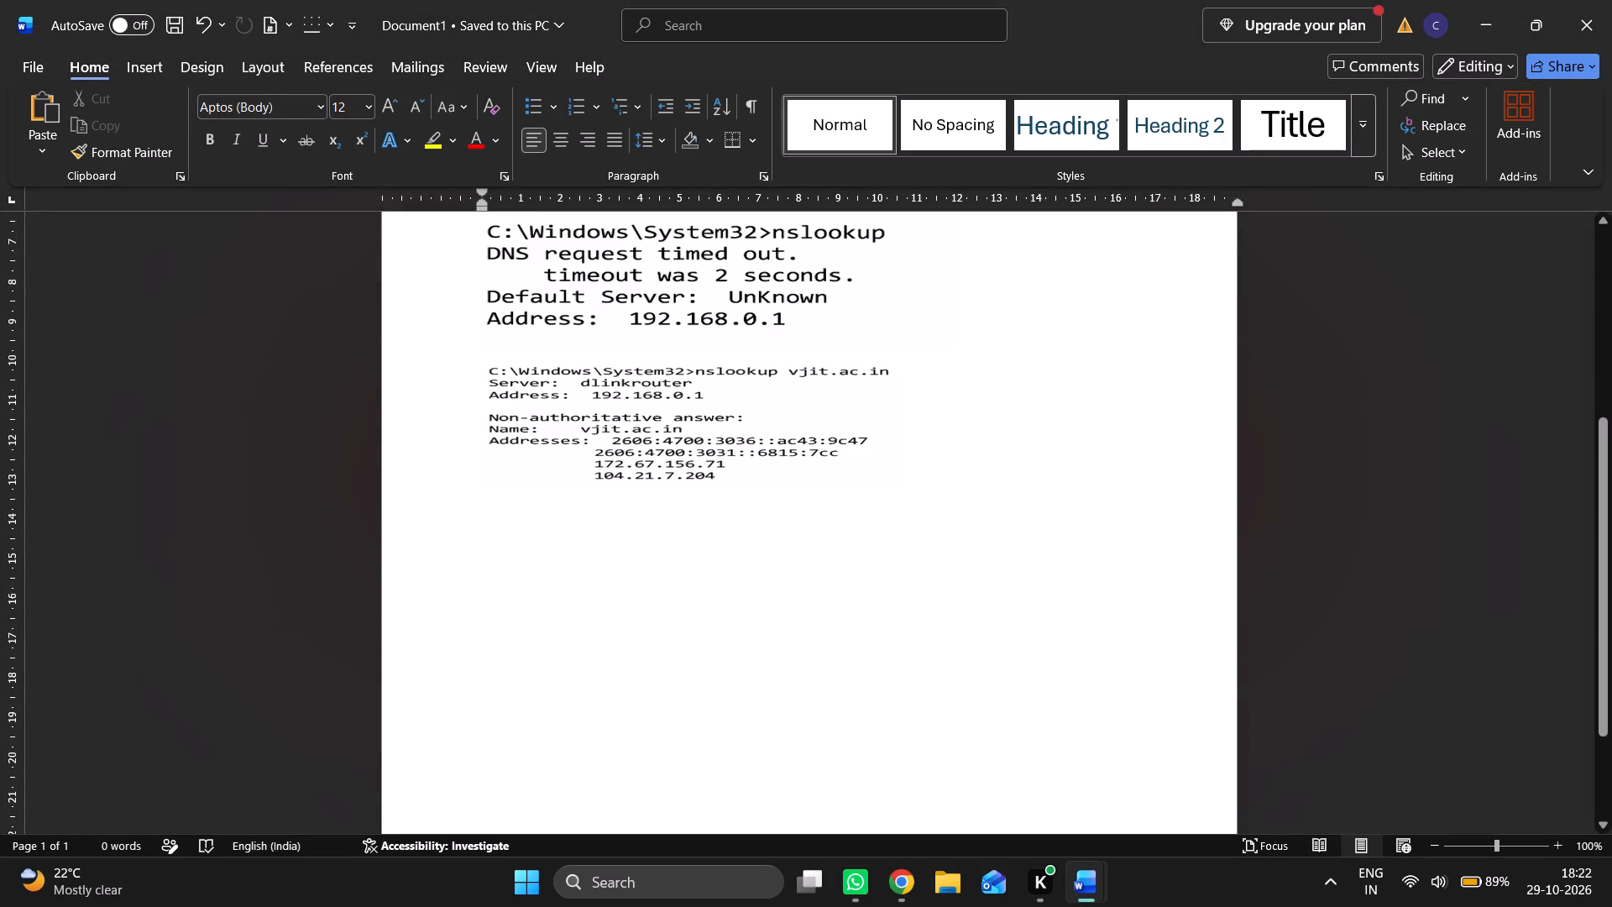
Paste the copied hostname image as a picture on a new line below the nslookup vjit.ac.in picture.
key("Return")
key("ctrl+v")
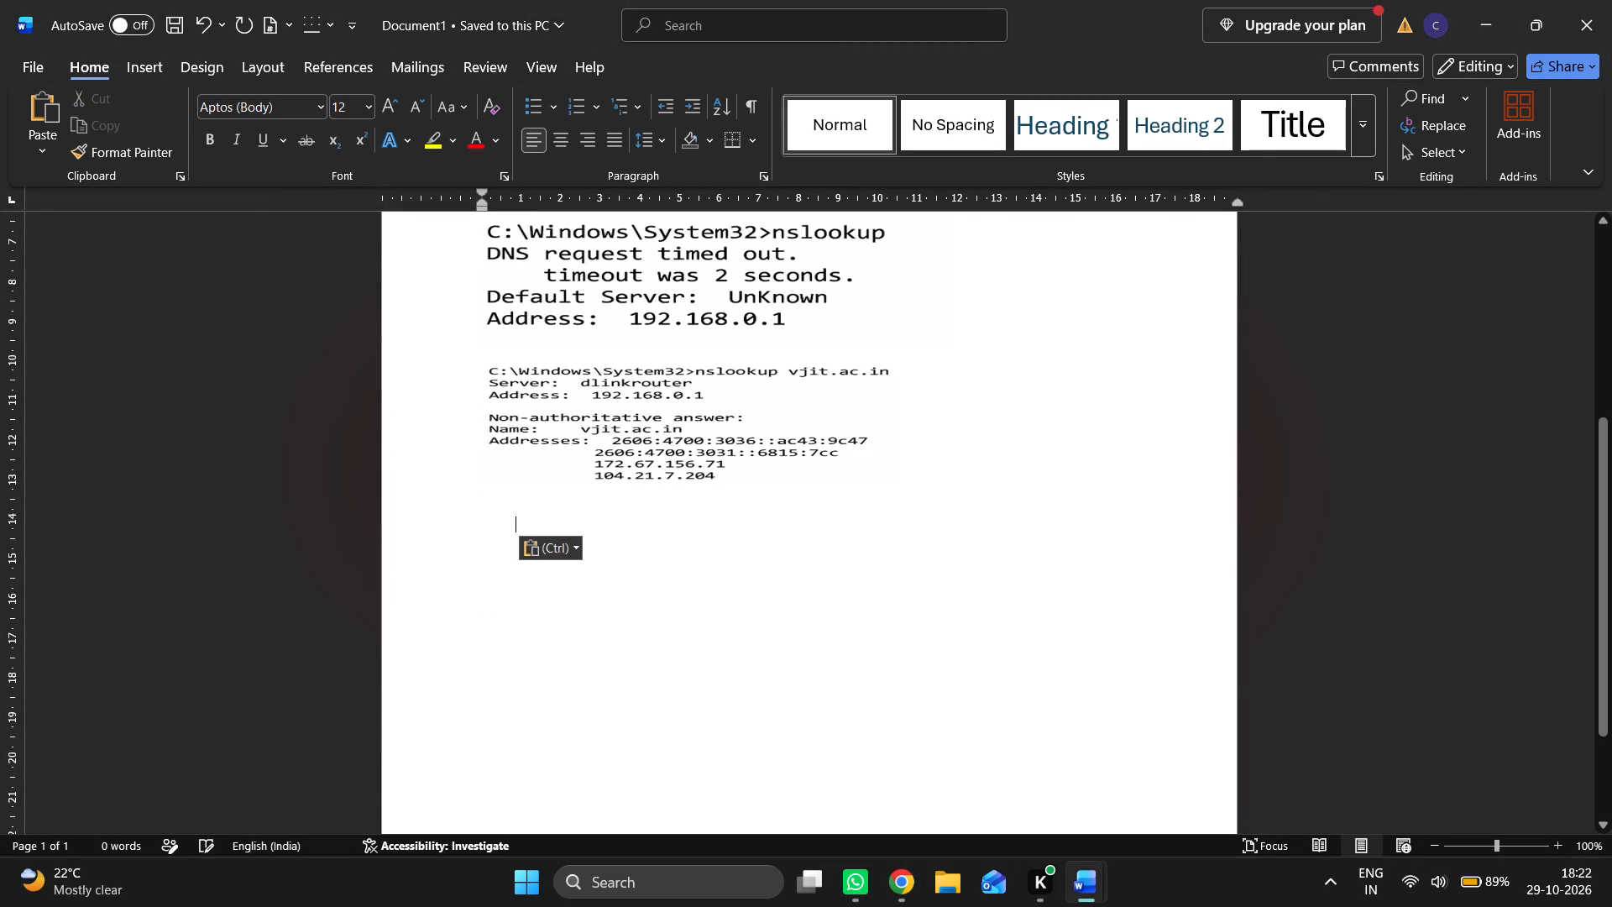
left_click(547, 549)
left_click(594, 608)
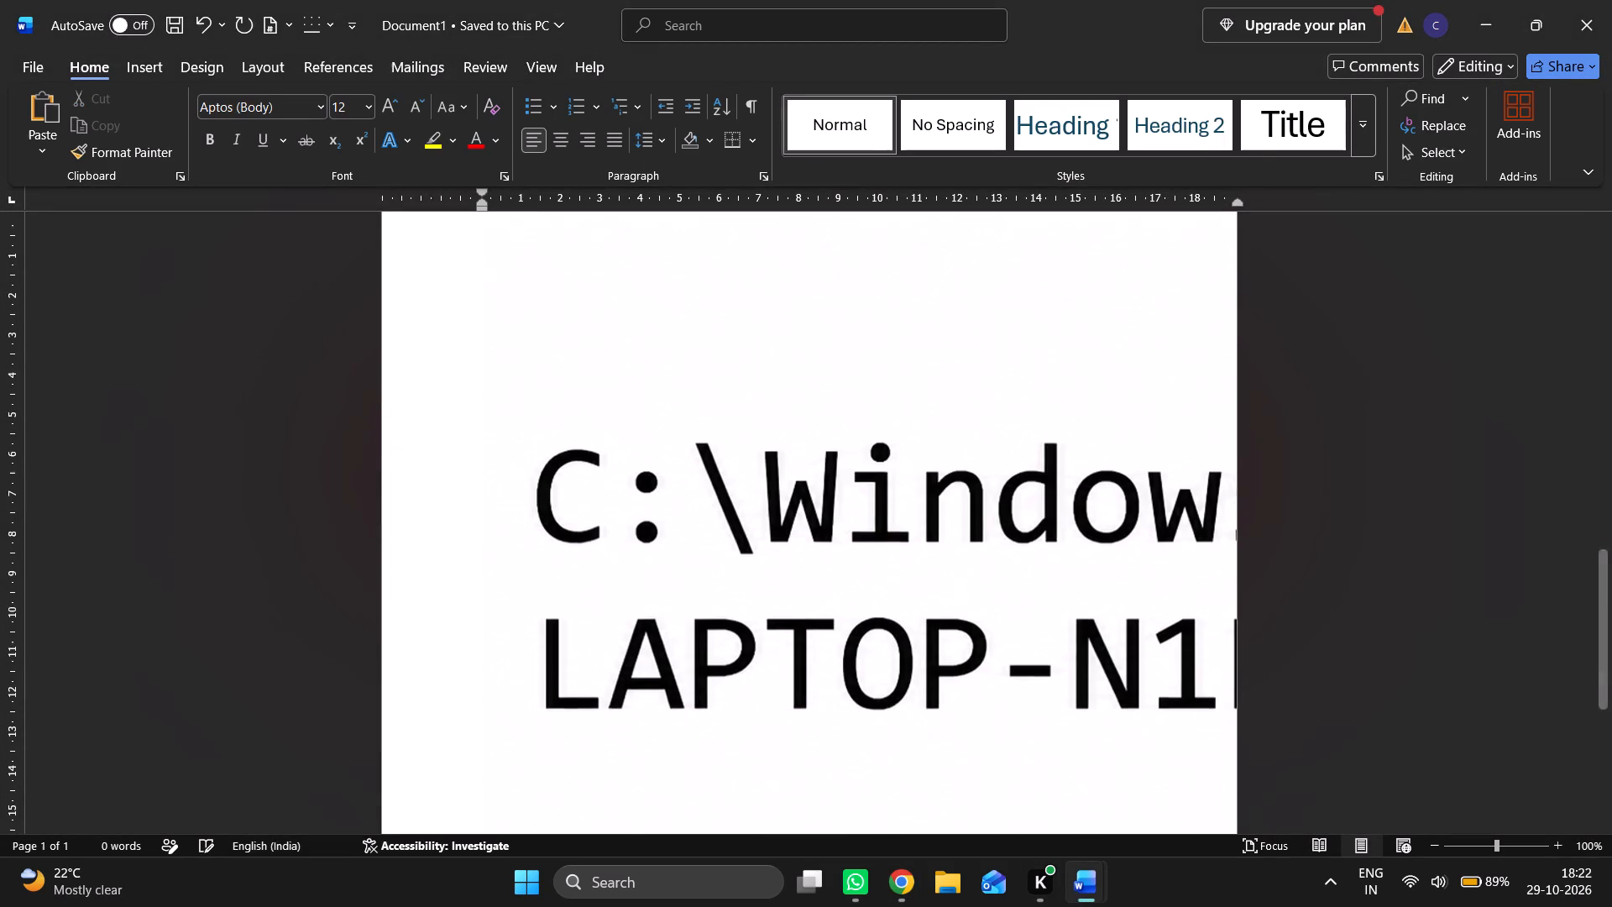
Set the pasted hostname picture's width to 10.31 cm, scaling its height proportionally.
left_click(834, 574)
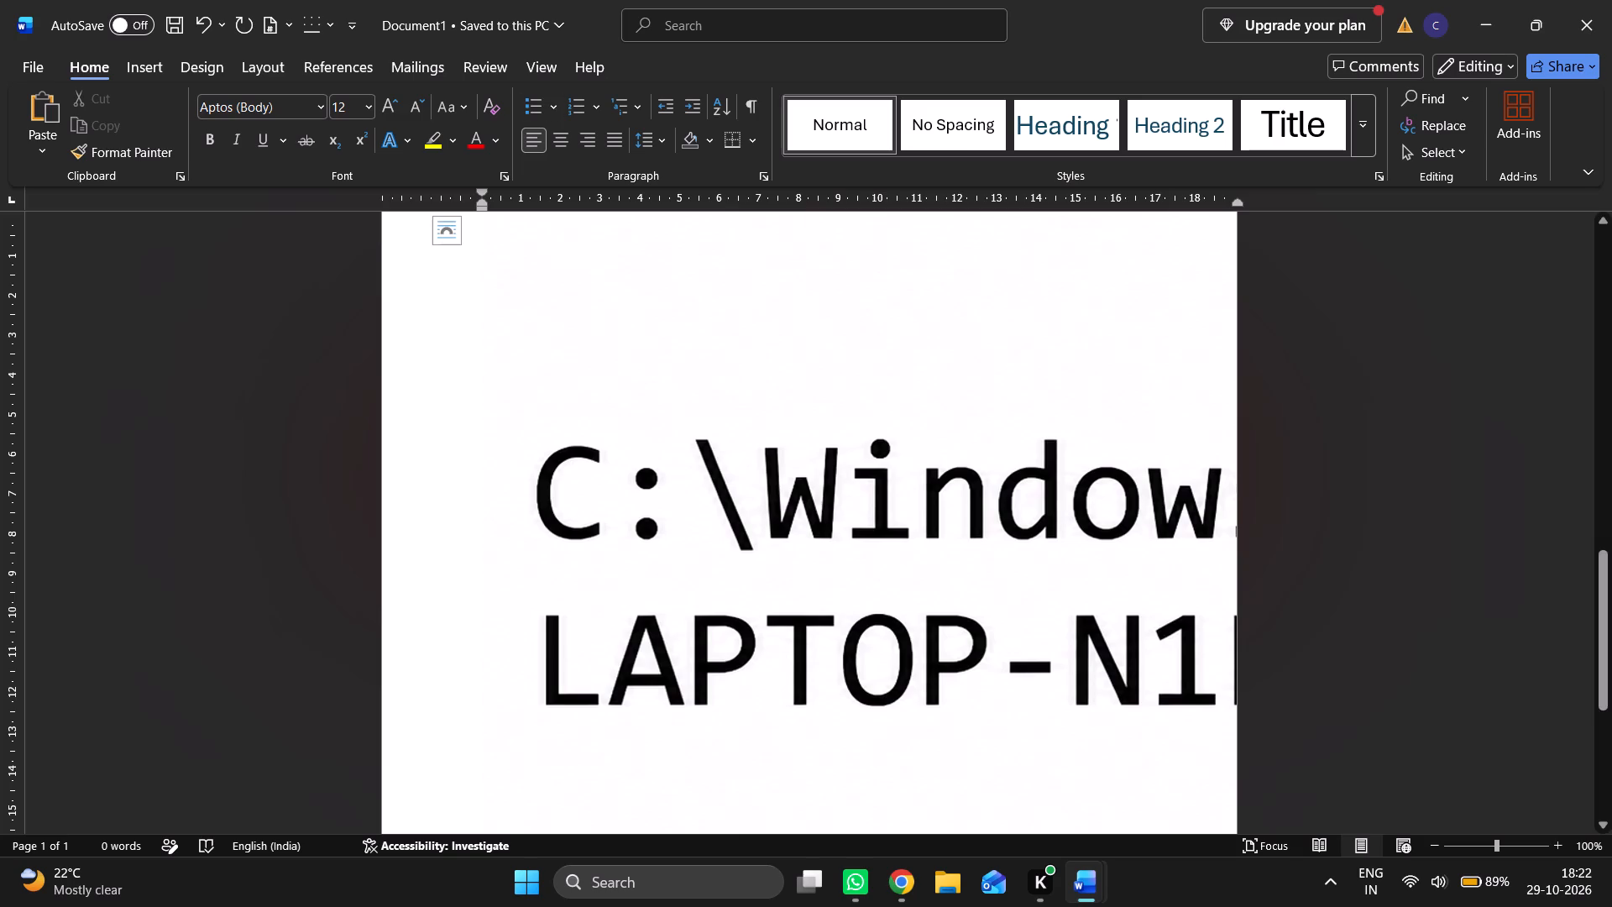
left_click(671, 70)
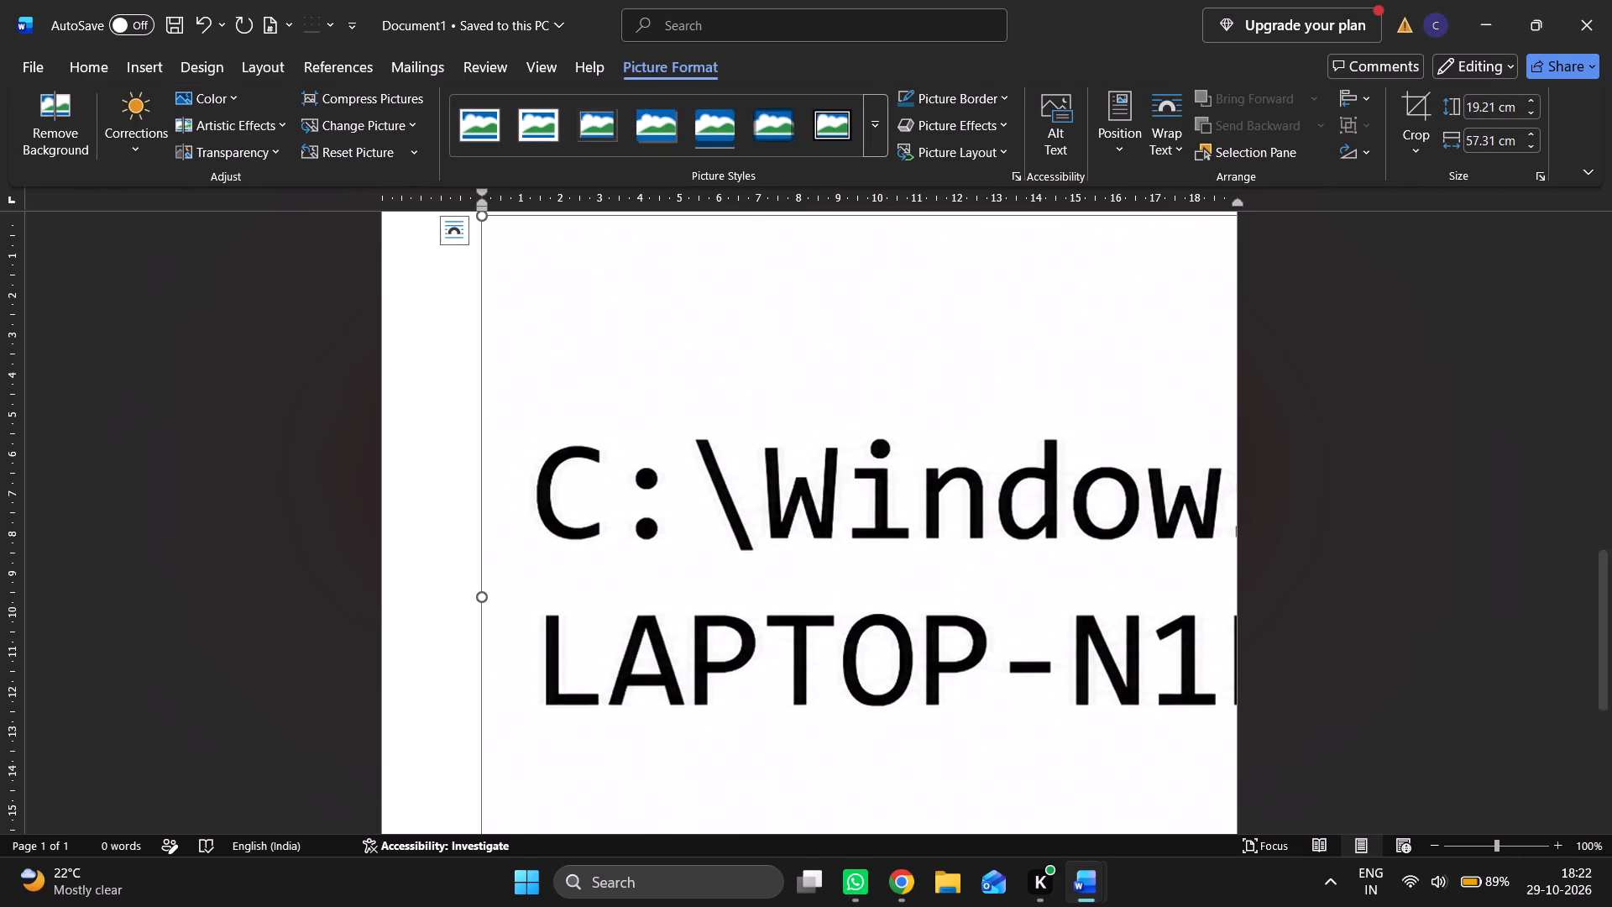
double_click(1473, 138)
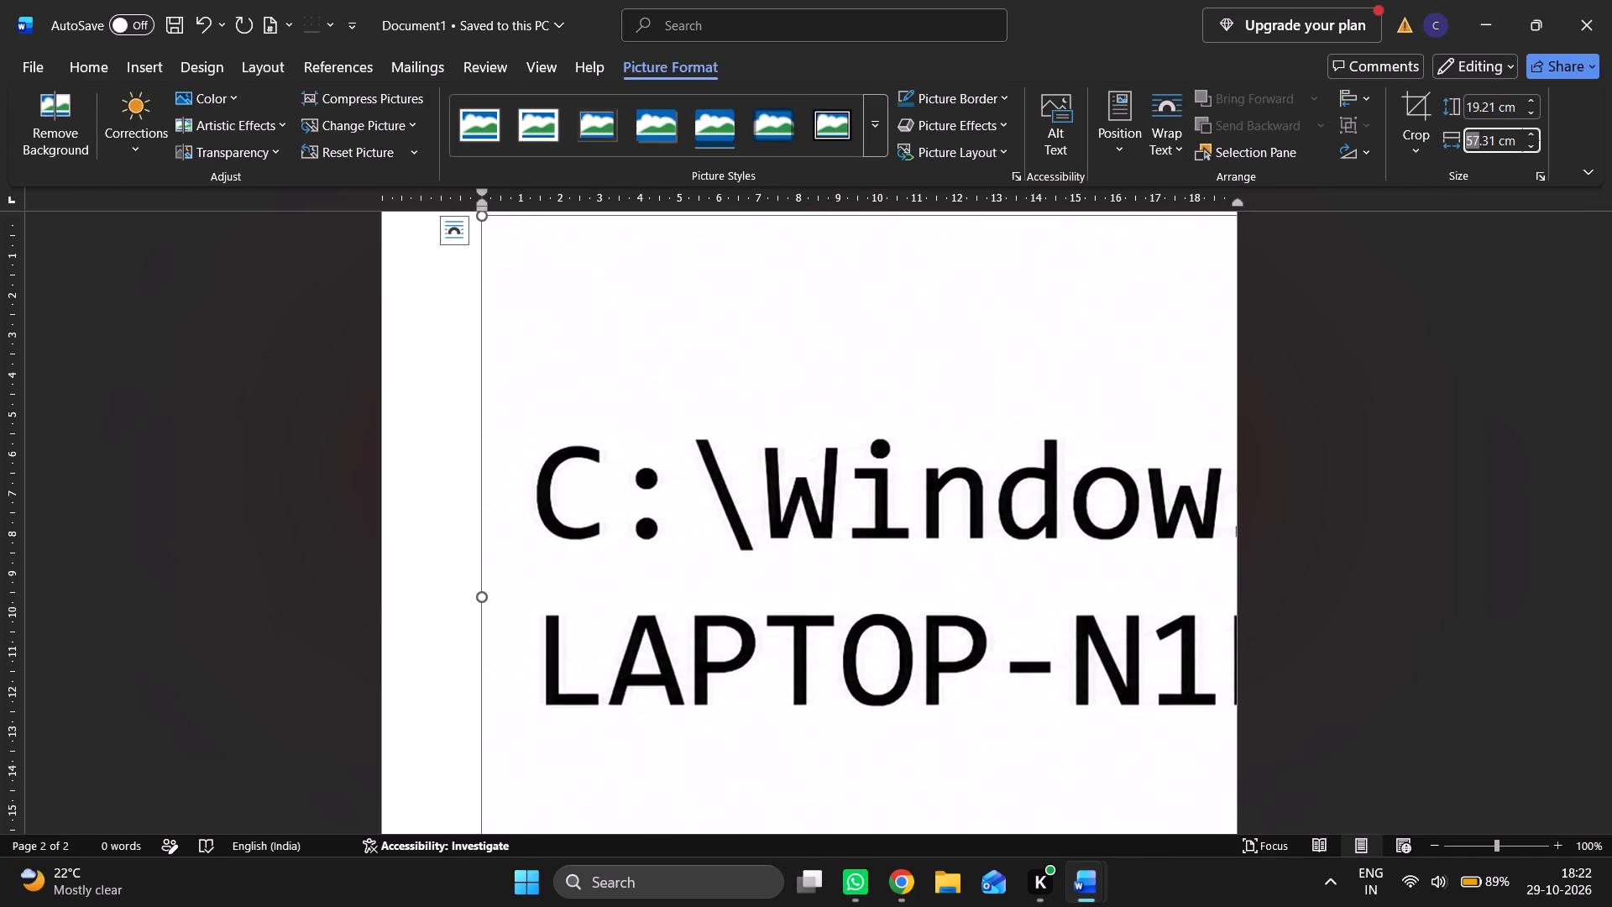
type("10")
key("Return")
scroll(1199, 437, "down", 3)
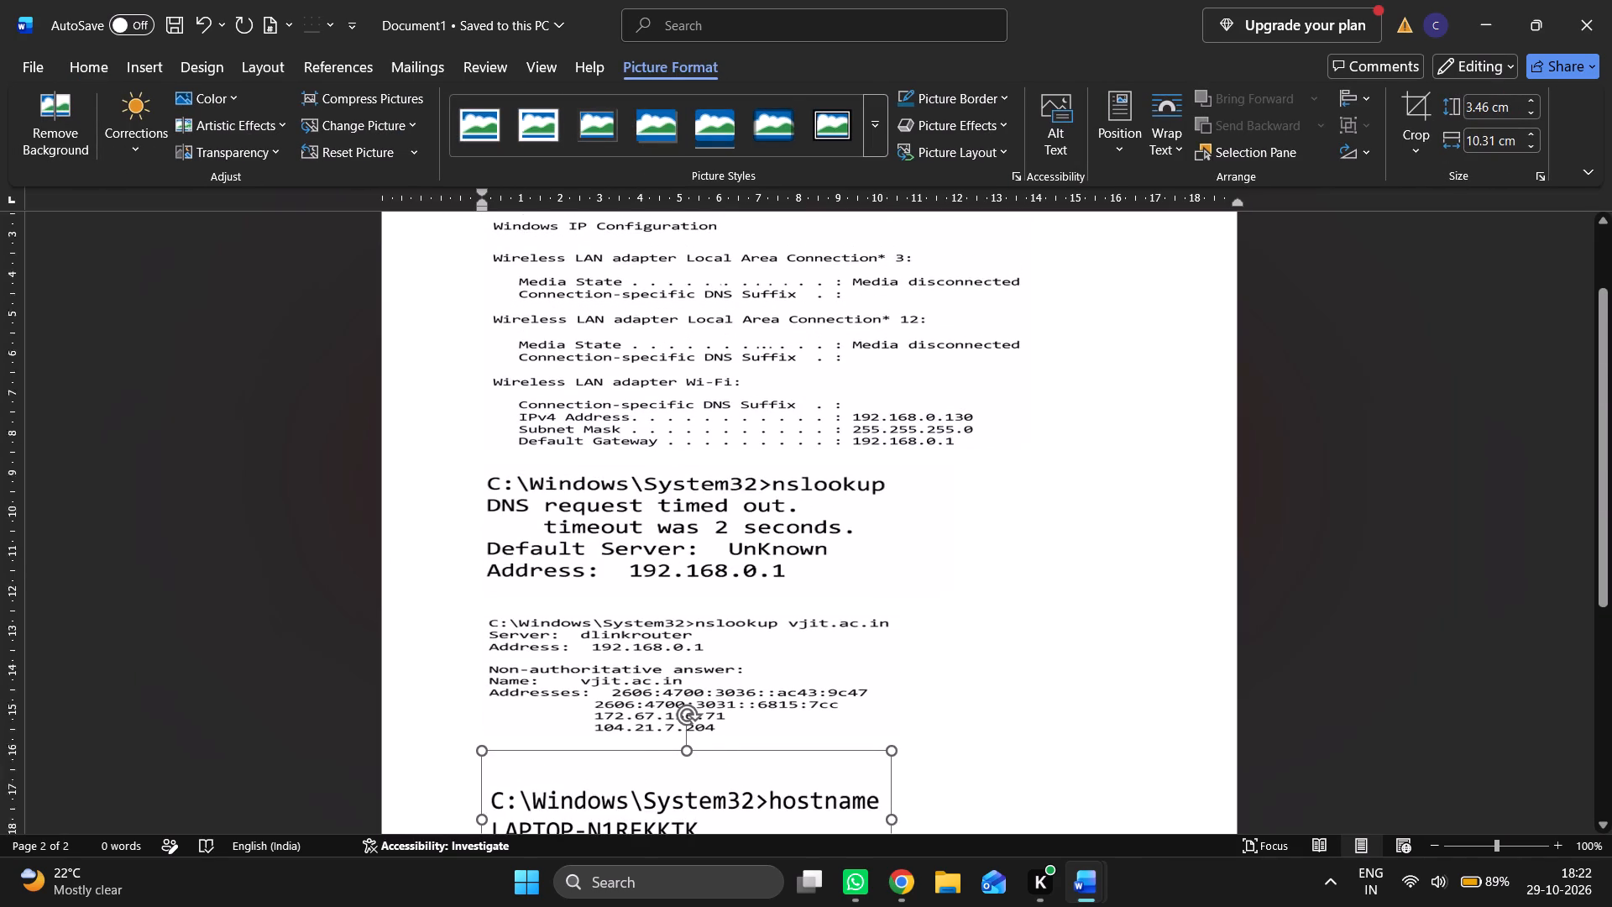
scroll(1174, 440, "down", 5)
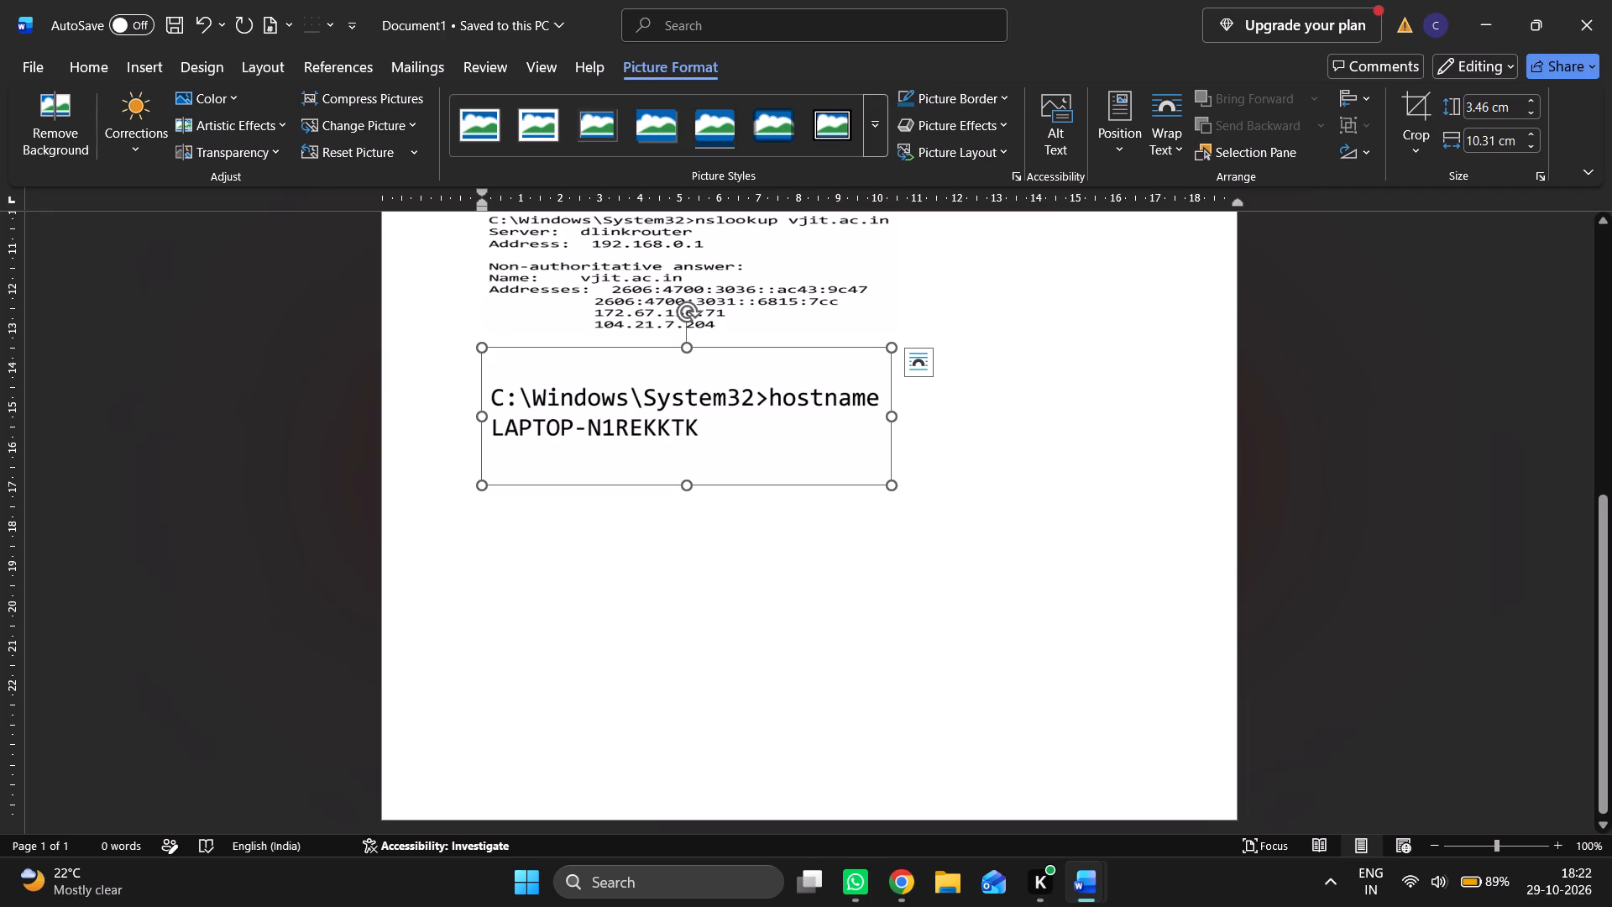
Reduce the hostname picture's height to about 2.4 cm, keeping its width.
left_click(1403, 128)
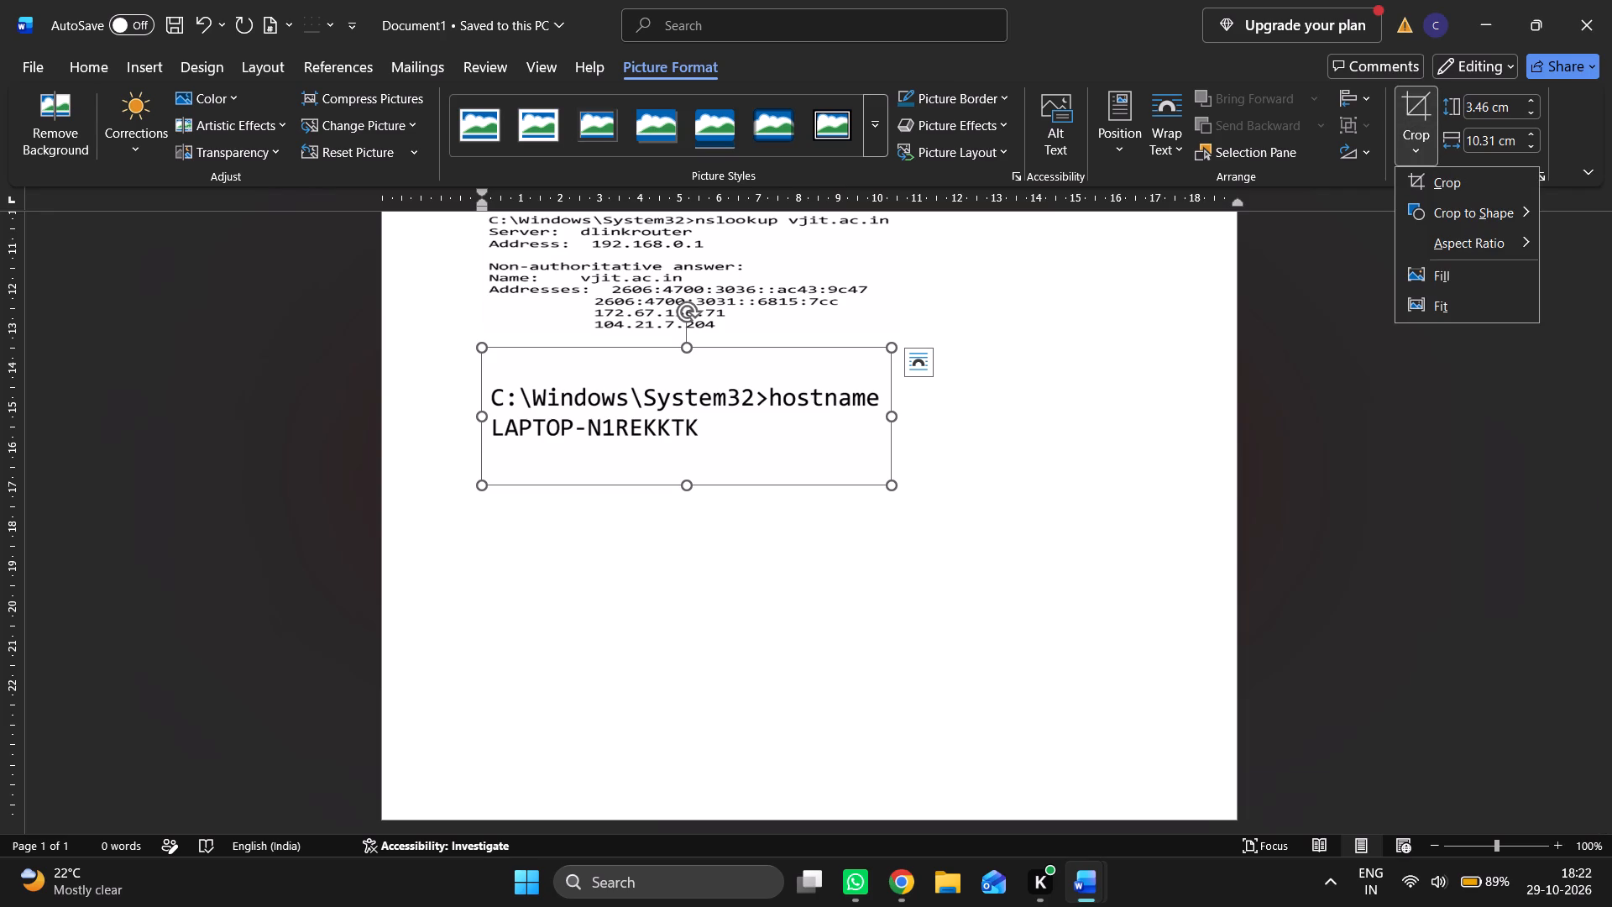
left_click_drag(684, 343, 688, 375)
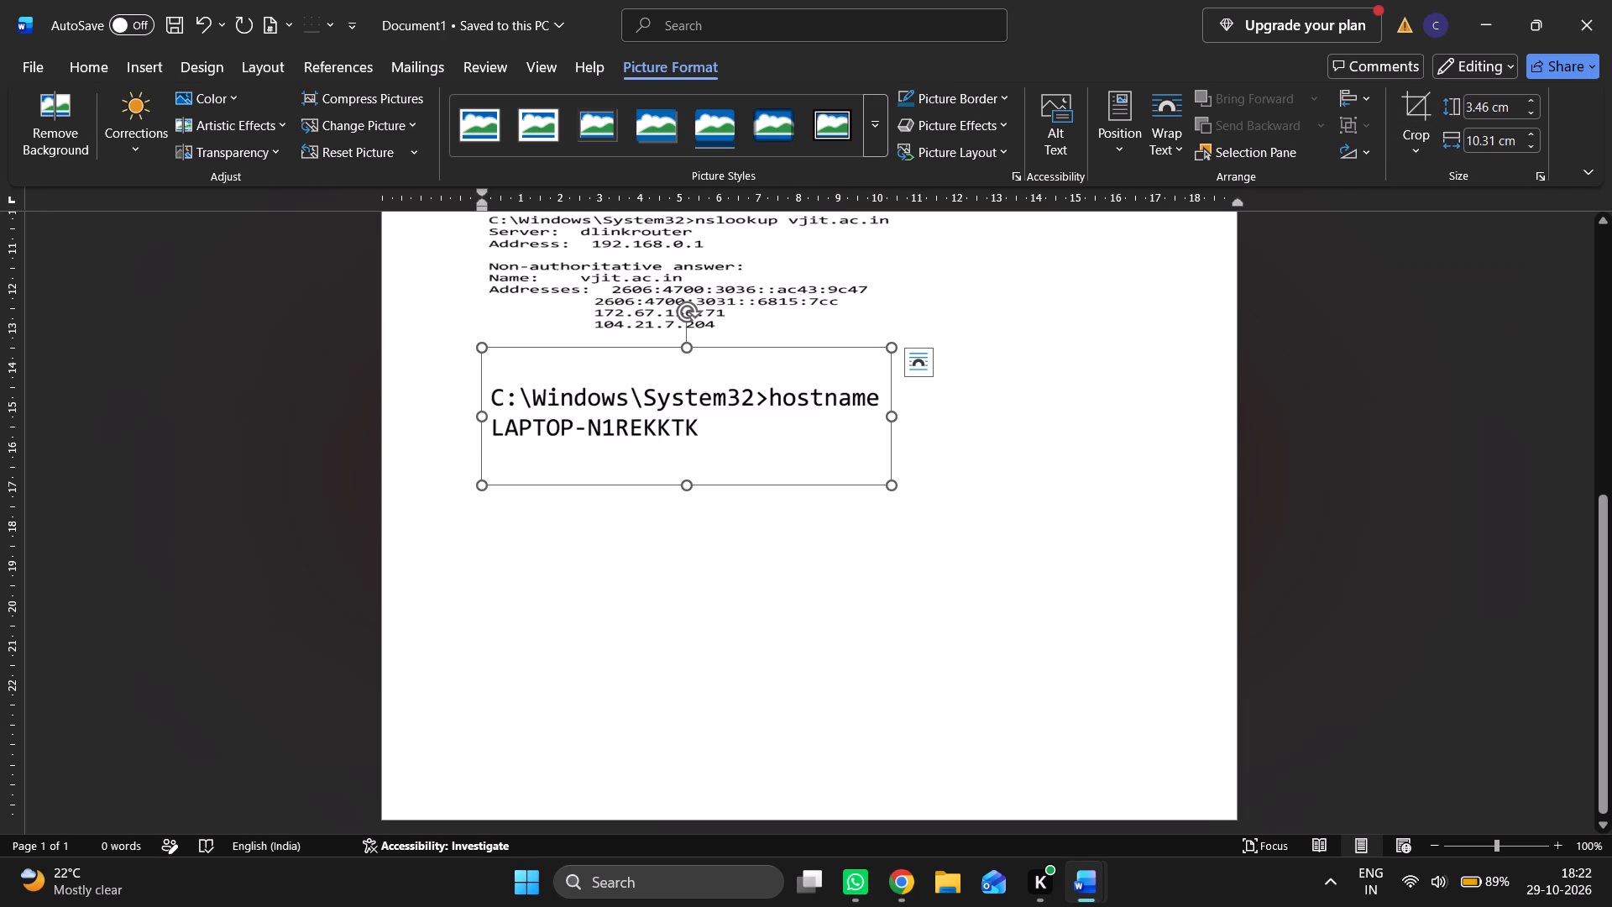
left_click_drag(686, 348, 697, 390)
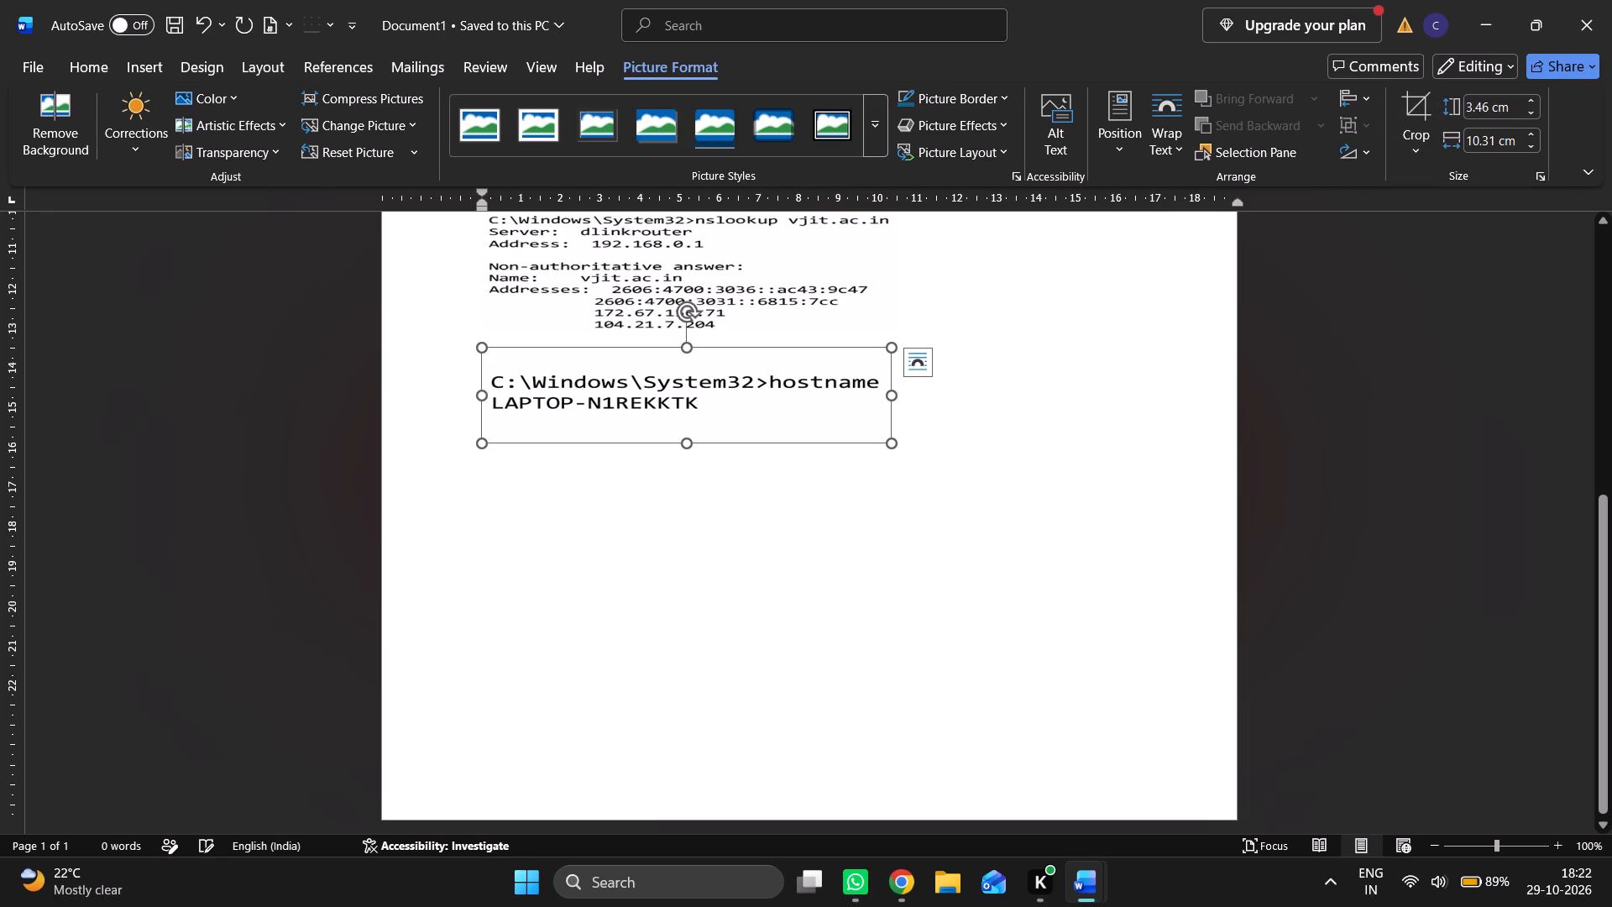
Start cropping the hostname picture below the nslookup vjit.ac.in output.
left_click(1419, 128)
left_click(1431, 182)
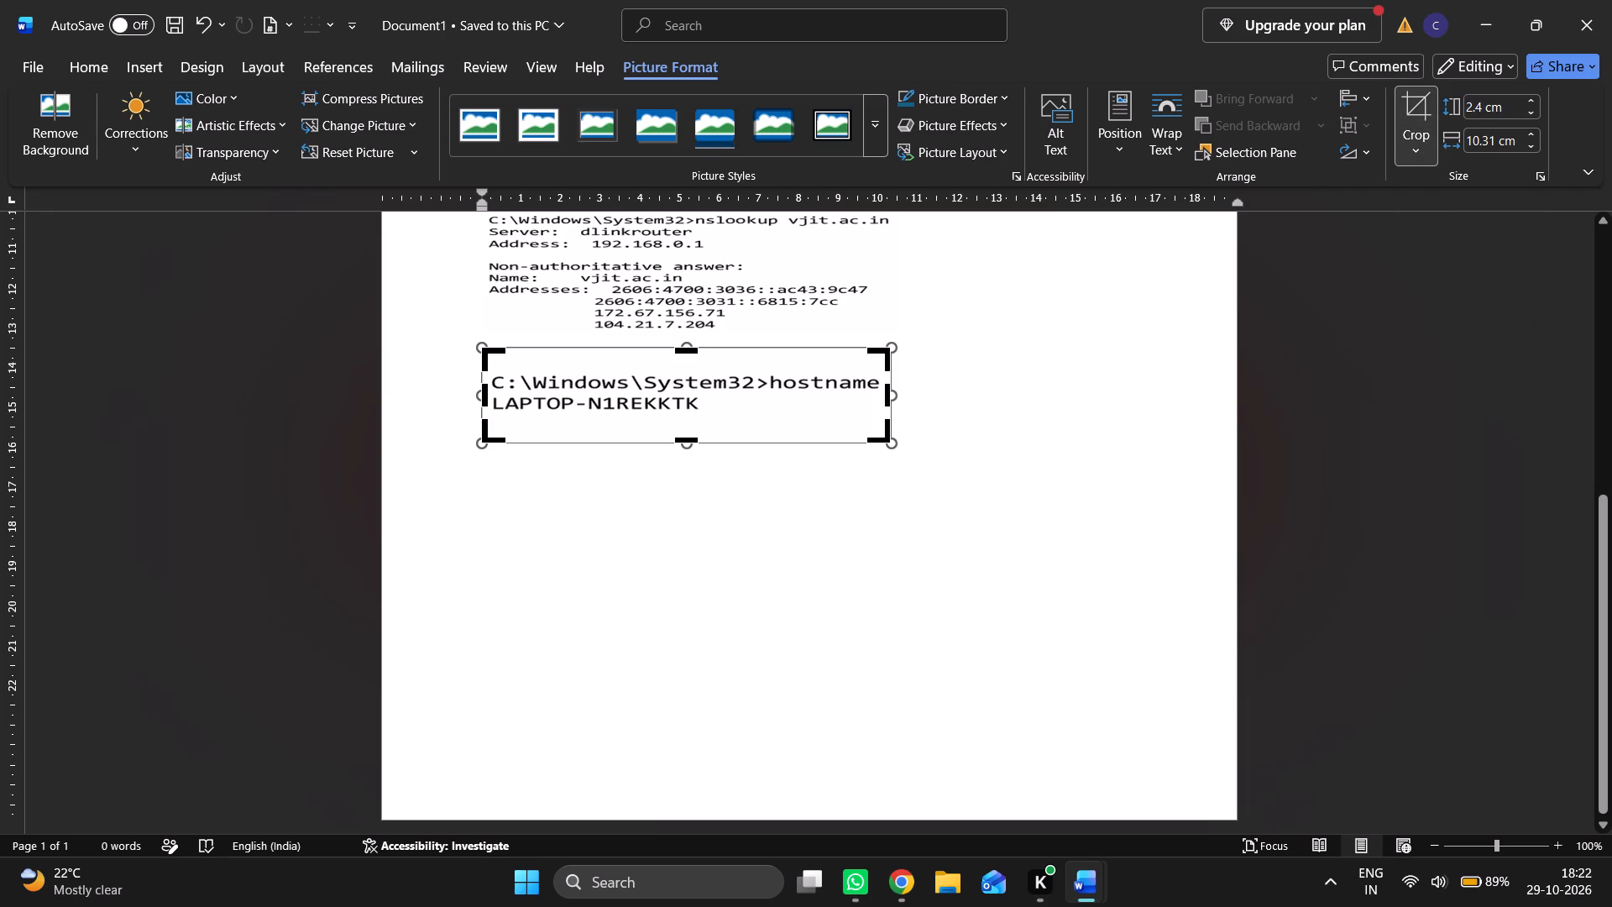
Crop the blank strips above and below the hostname picture's text to about 1.4 cm high, and add a new line below it.
left_click_drag(691, 353, 691, 366)
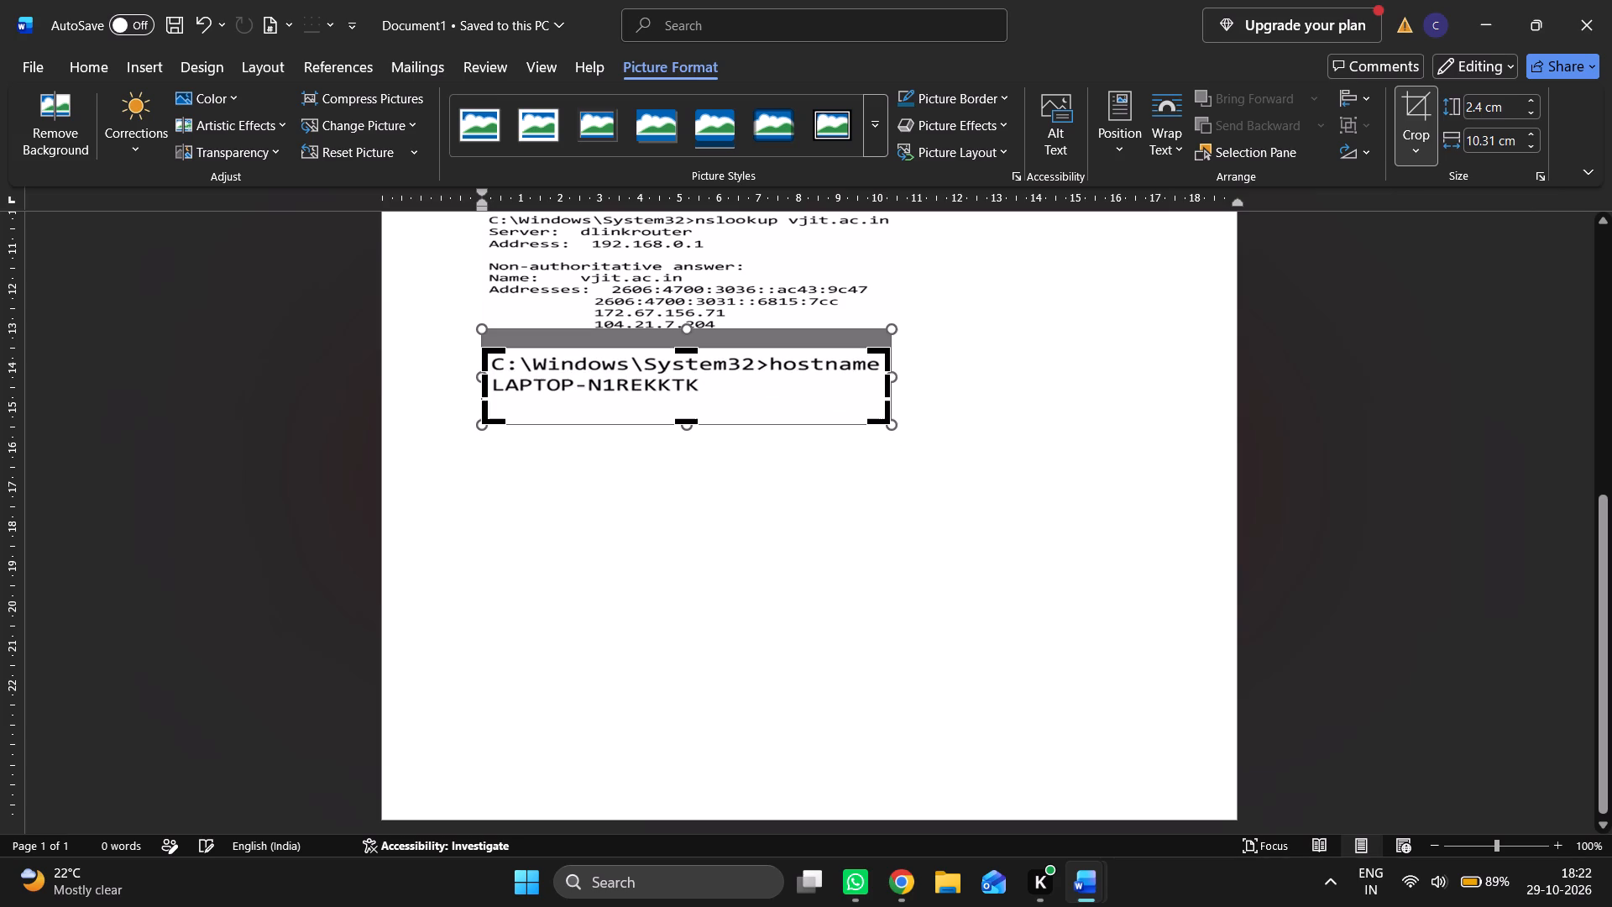
left_click_drag(687, 424, 687, 421)
left_click_drag(687, 421, 689, 403)
left_click(987, 479)
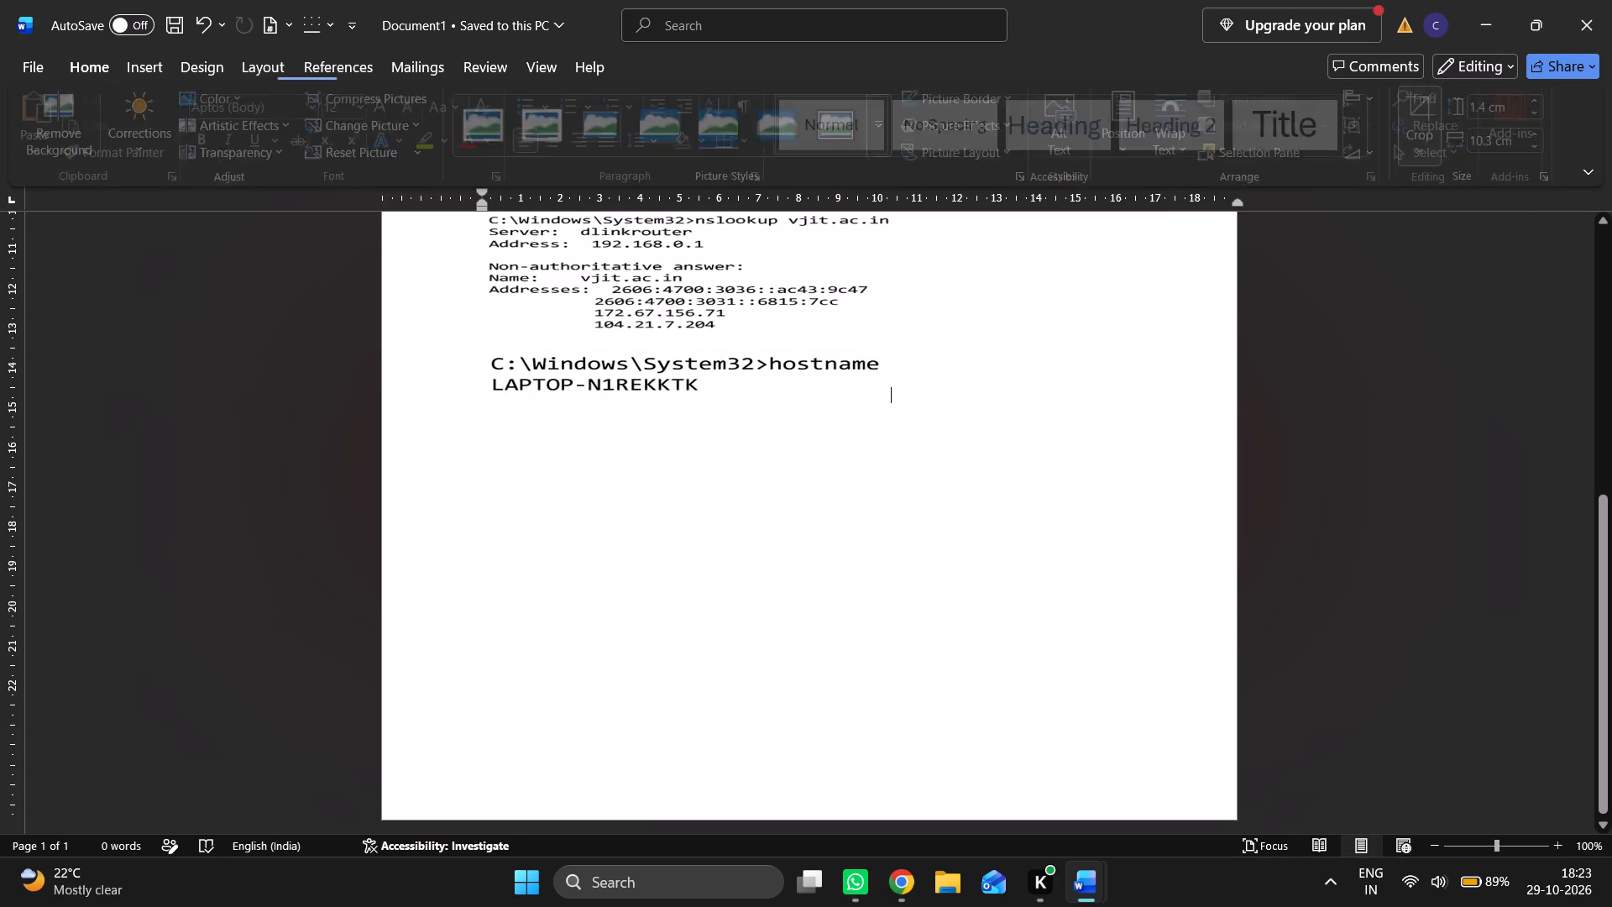
left_click(720, 357)
left_click(714, 380)
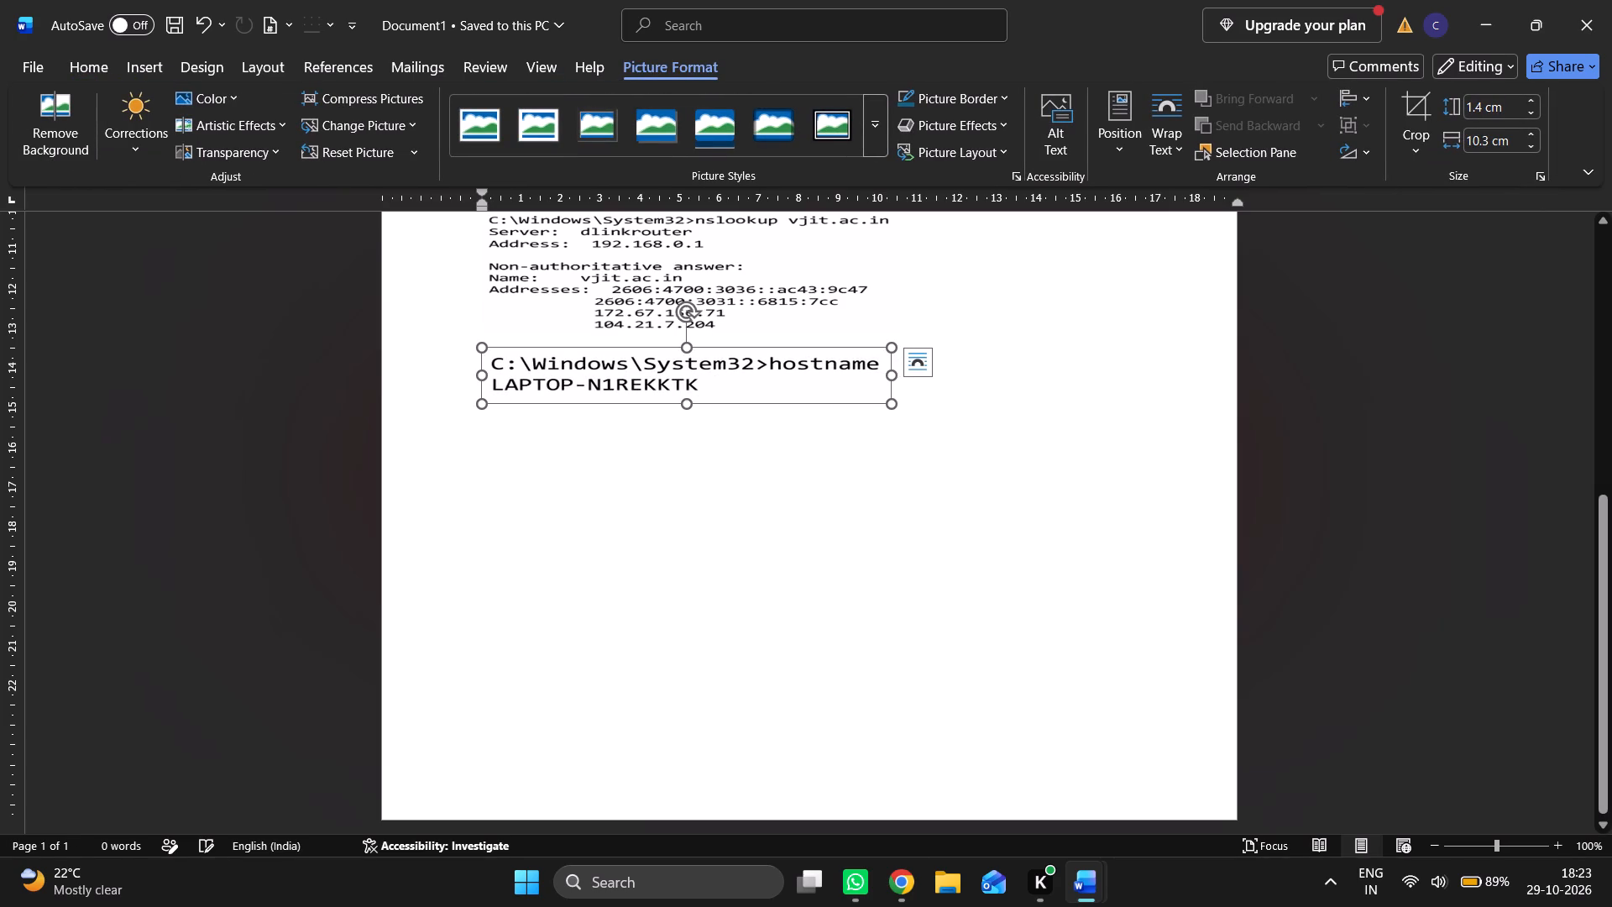
left_click(1525, 395)
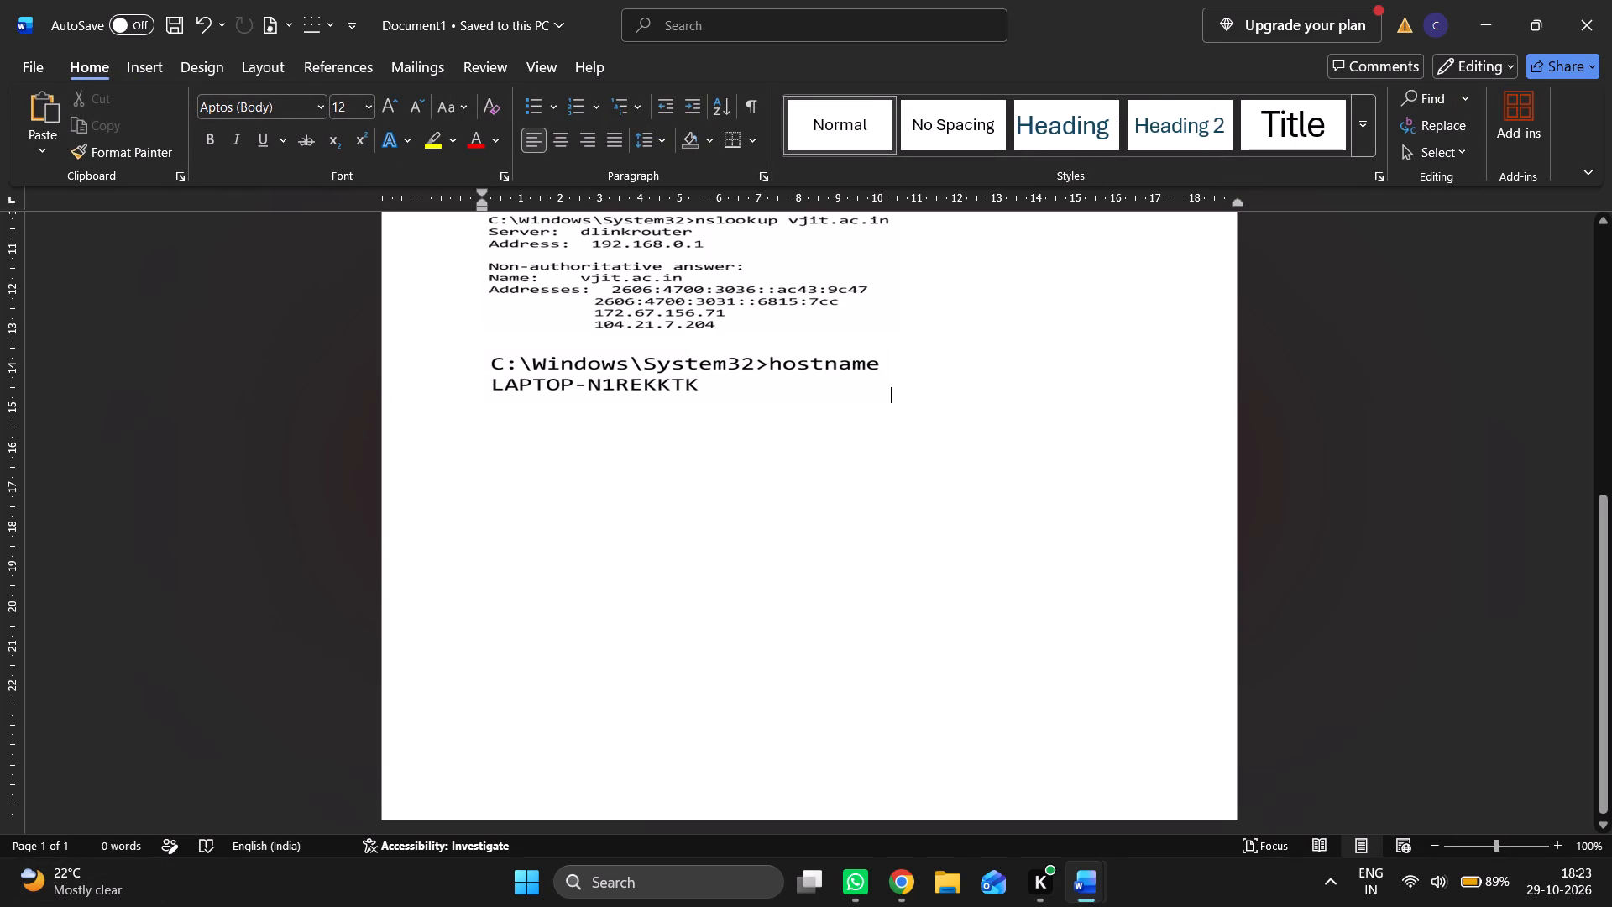
key("Return")
key("alt+Tab")
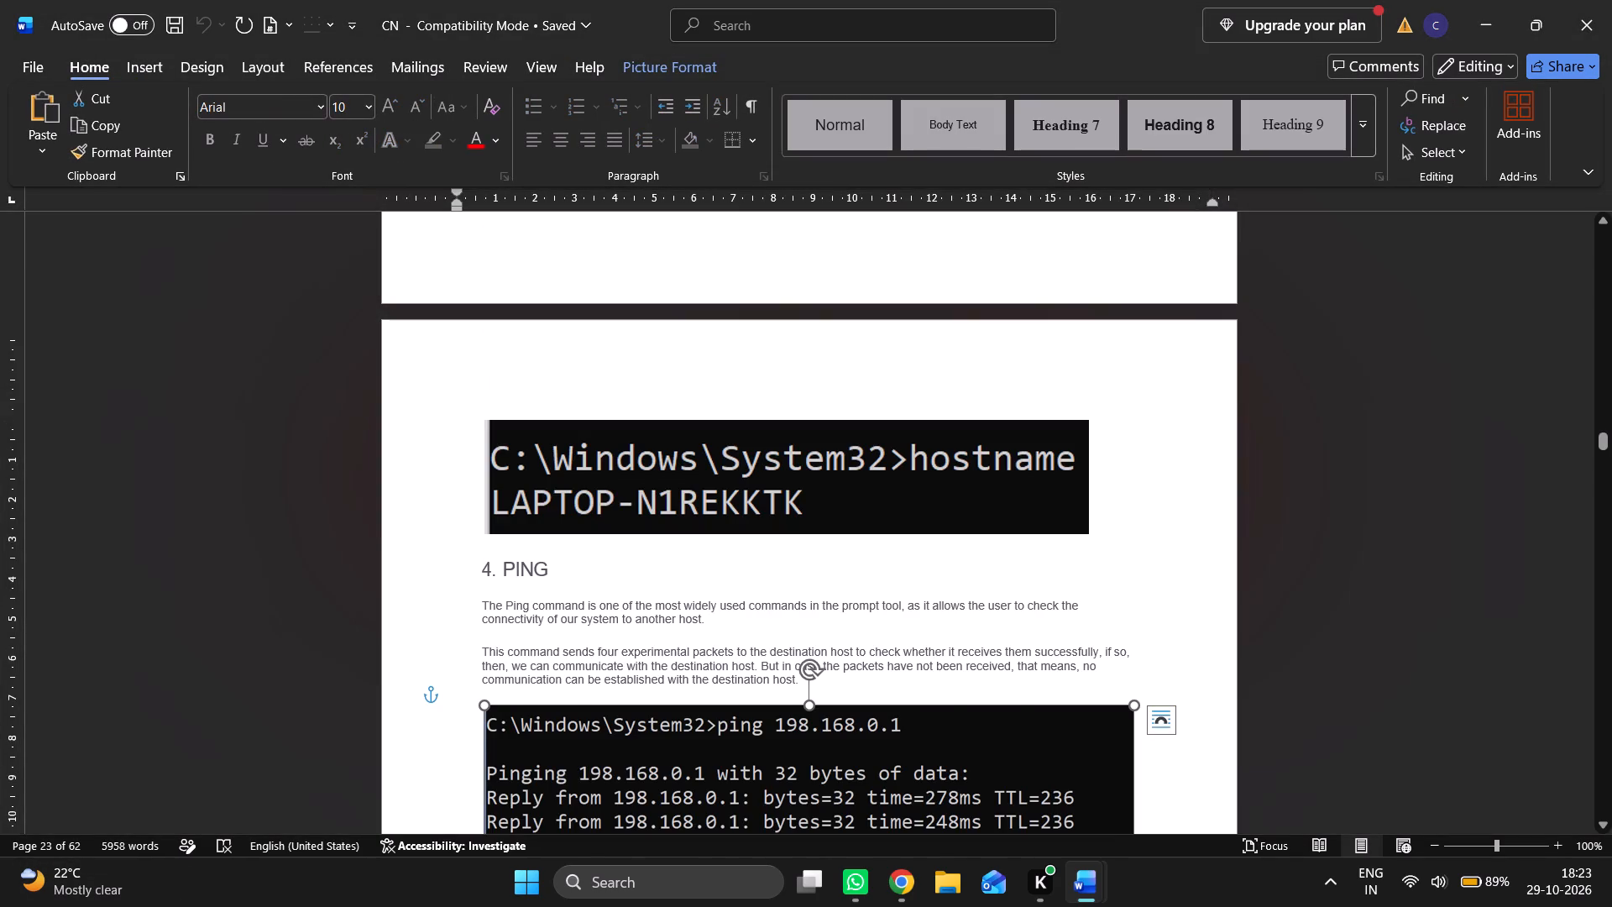
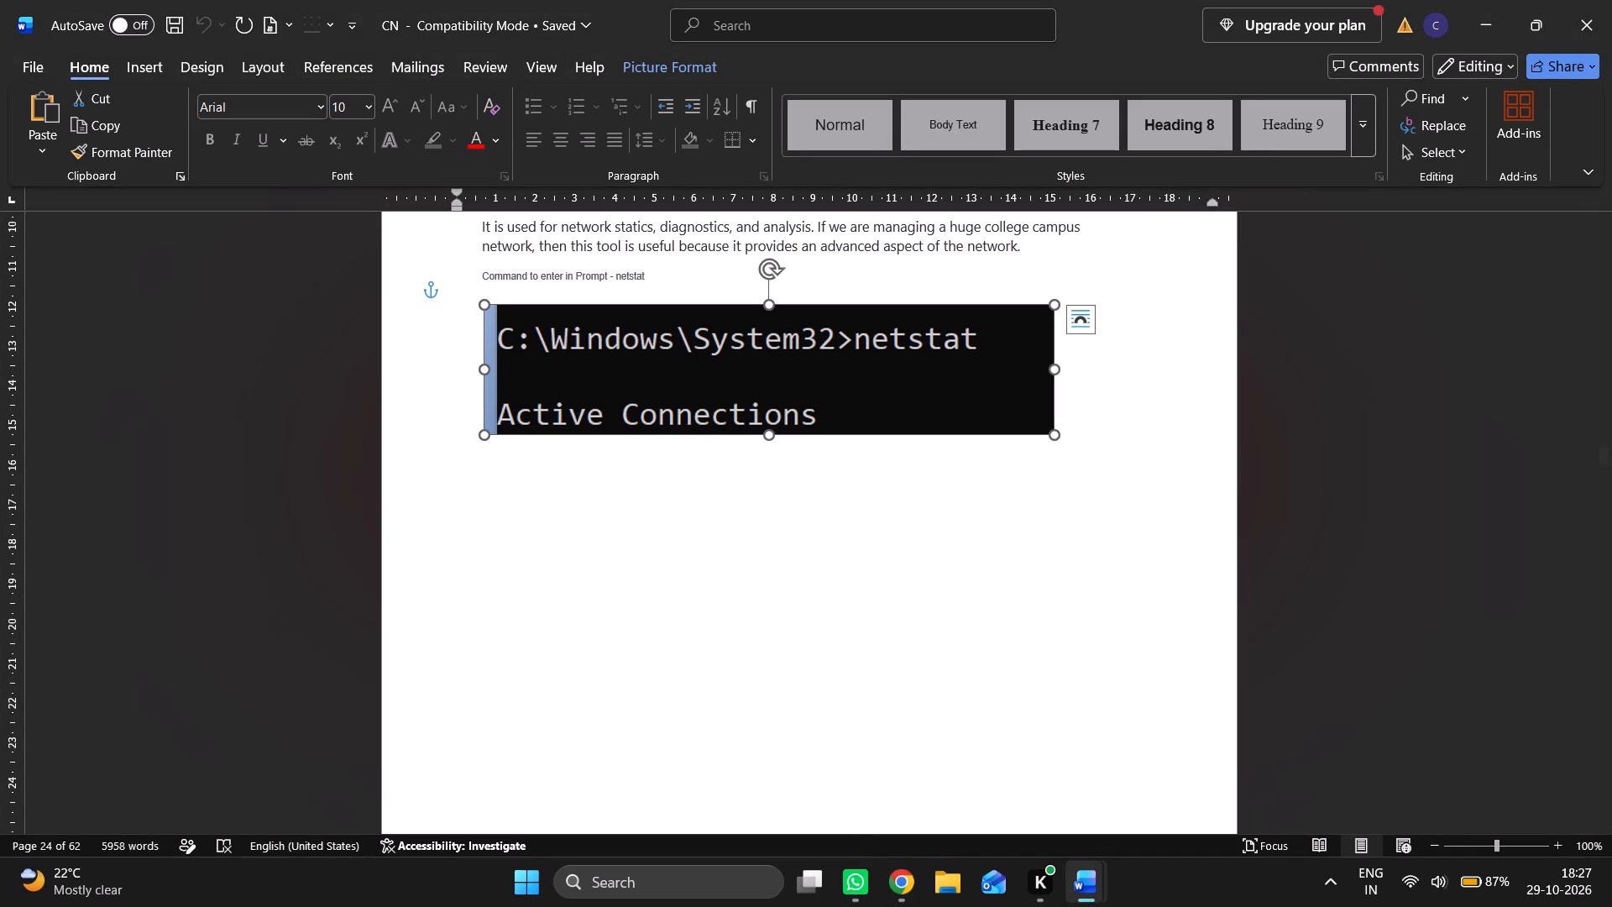
left_click(1277, 815)
key("ctrl+v")
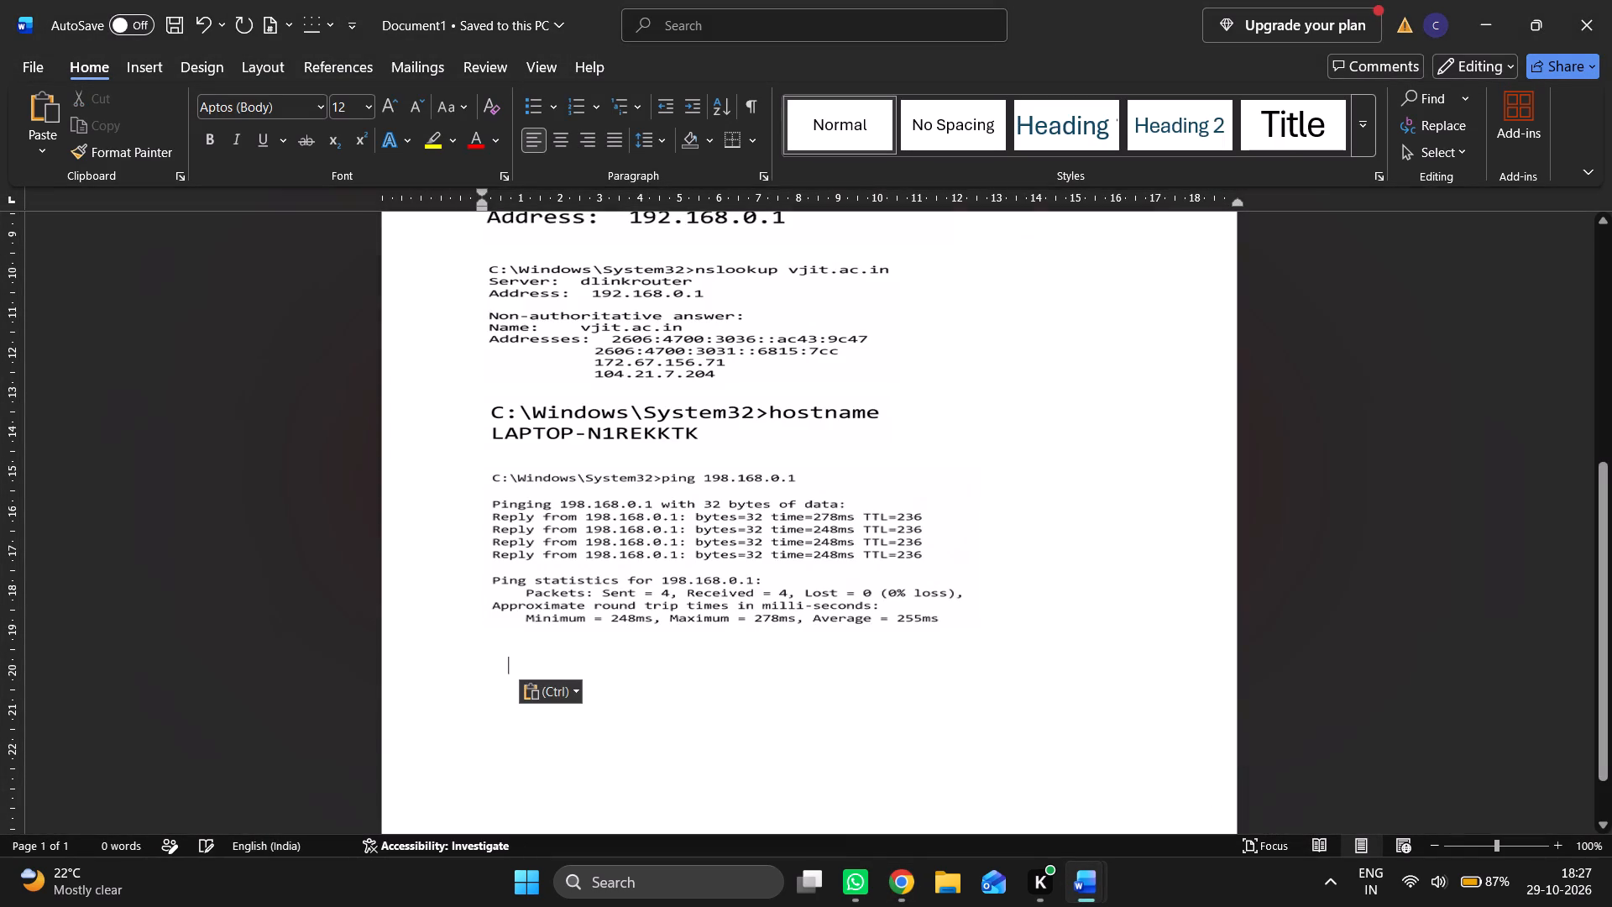
left_click(564, 689)
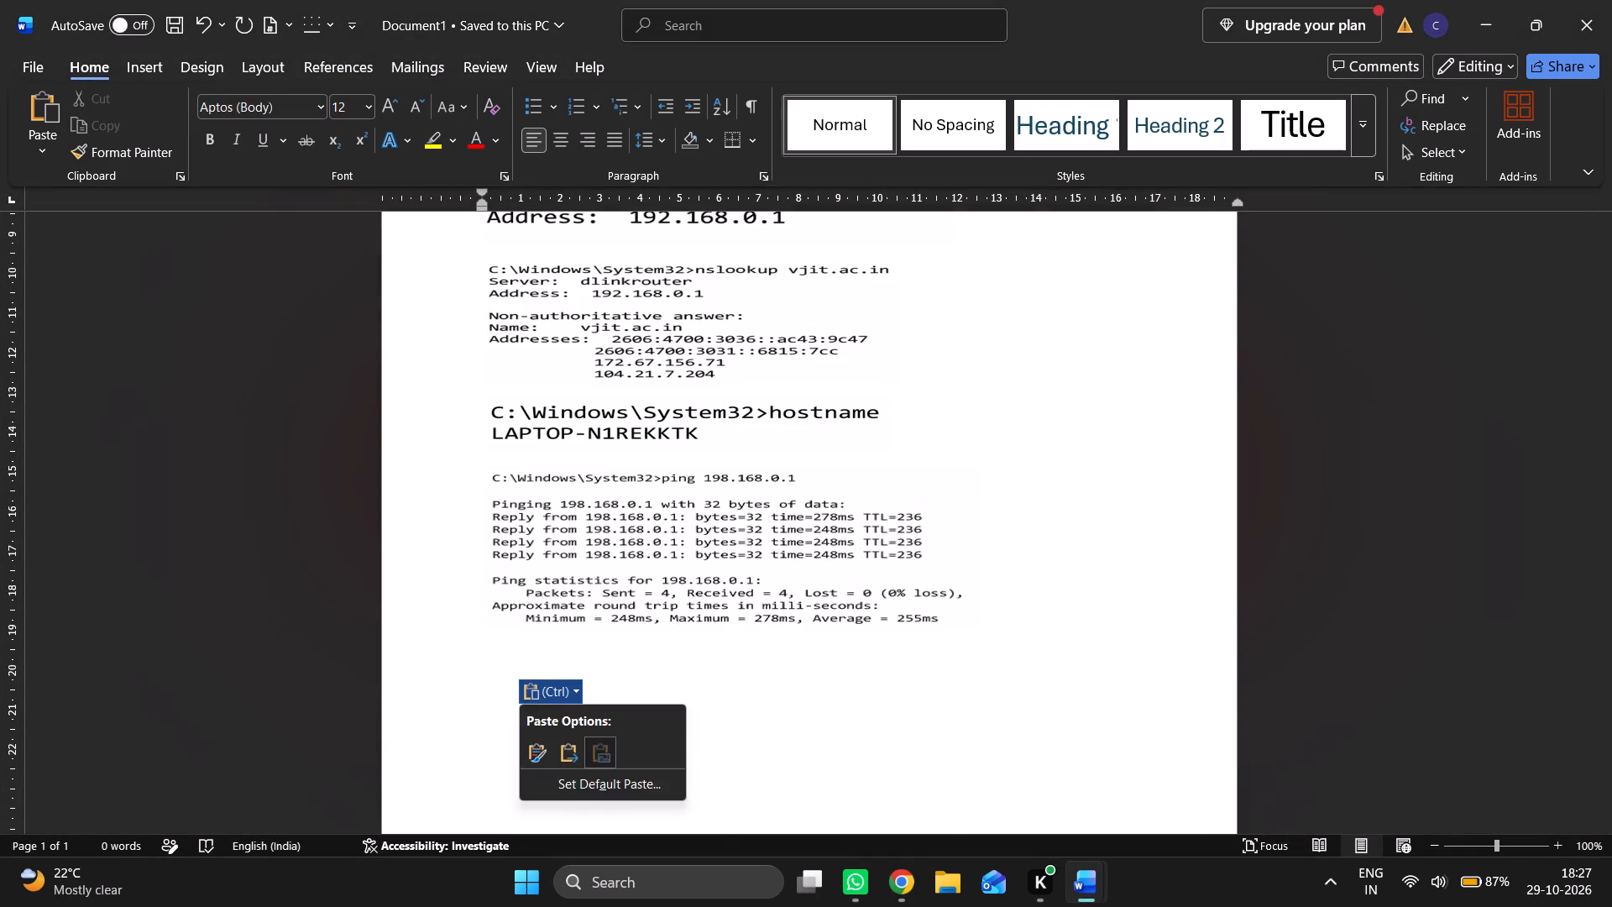
left_click(592, 745)
Resize the tracert picture to 10.32 cm wide and squash its height to about 2.4 cm.
left_click(874, 515)
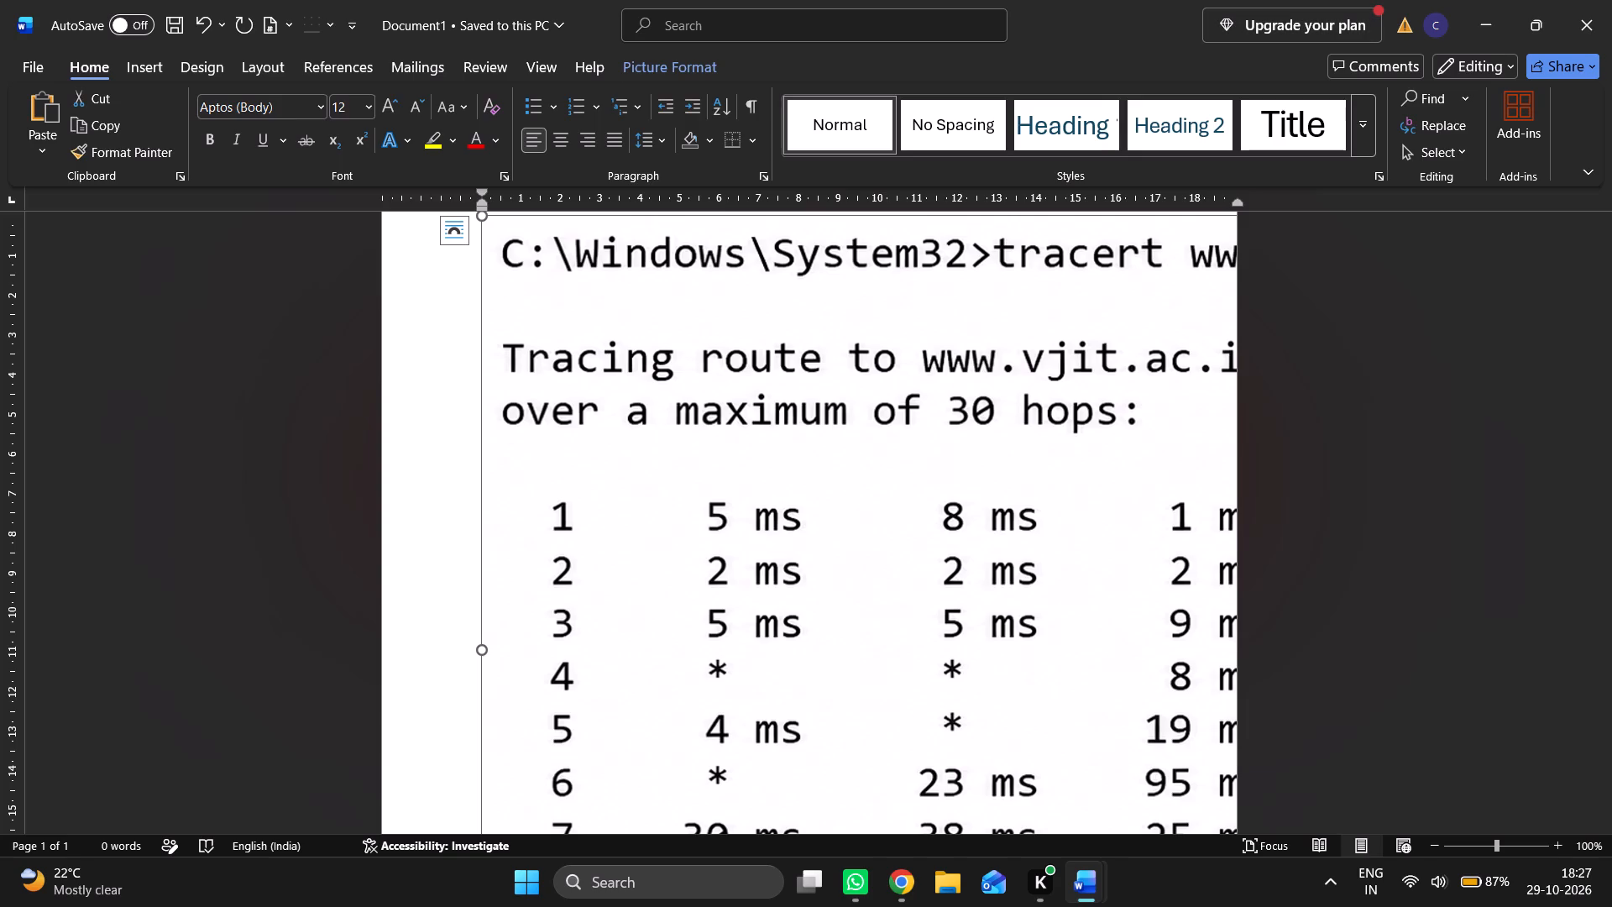
left_click(678, 68)
double_click(1469, 141)
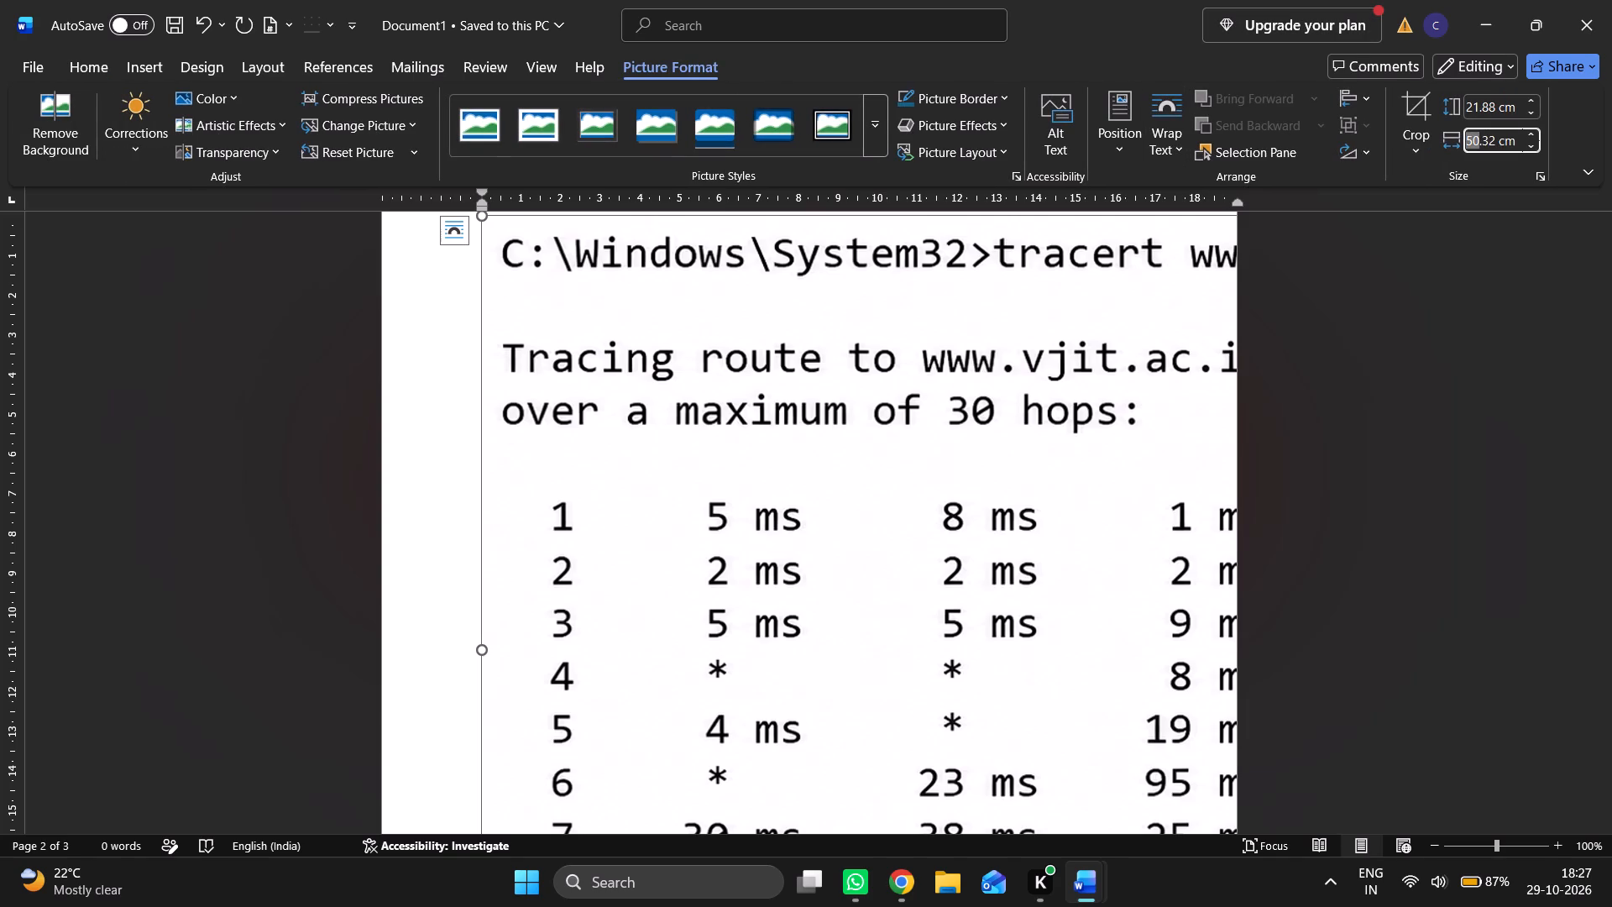
type("10")
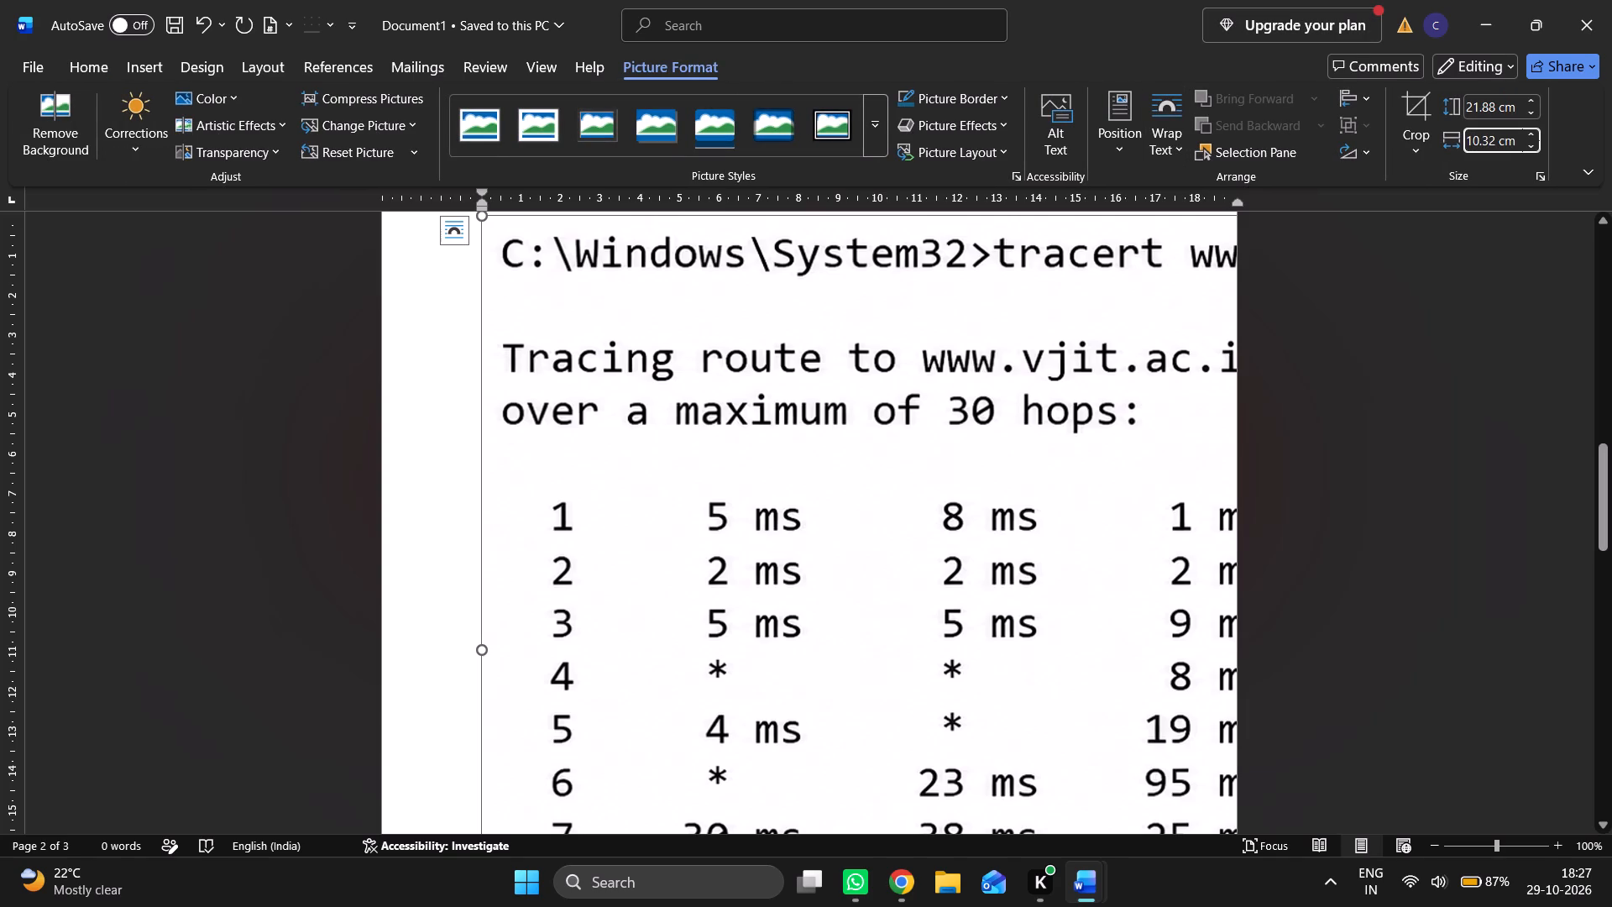
key("Return")
scroll(819, 453, "up", 7)
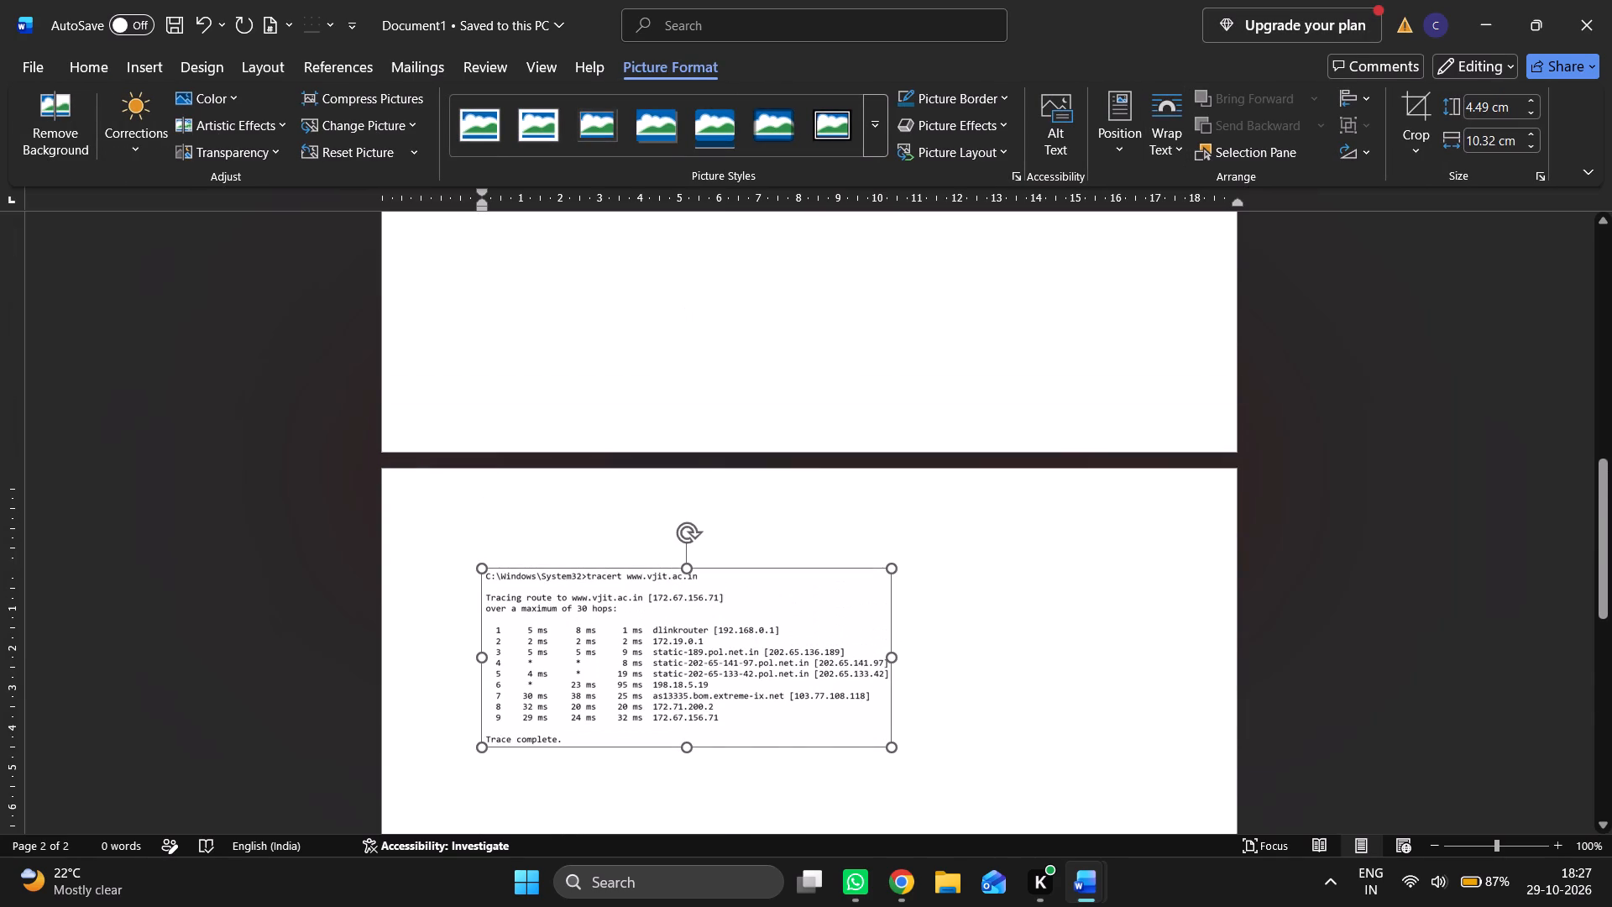
scroll(817, 452, "up", 8)
scroll(815, 452, "down", 8)
left_click_drag(687, 746, 694, 712)
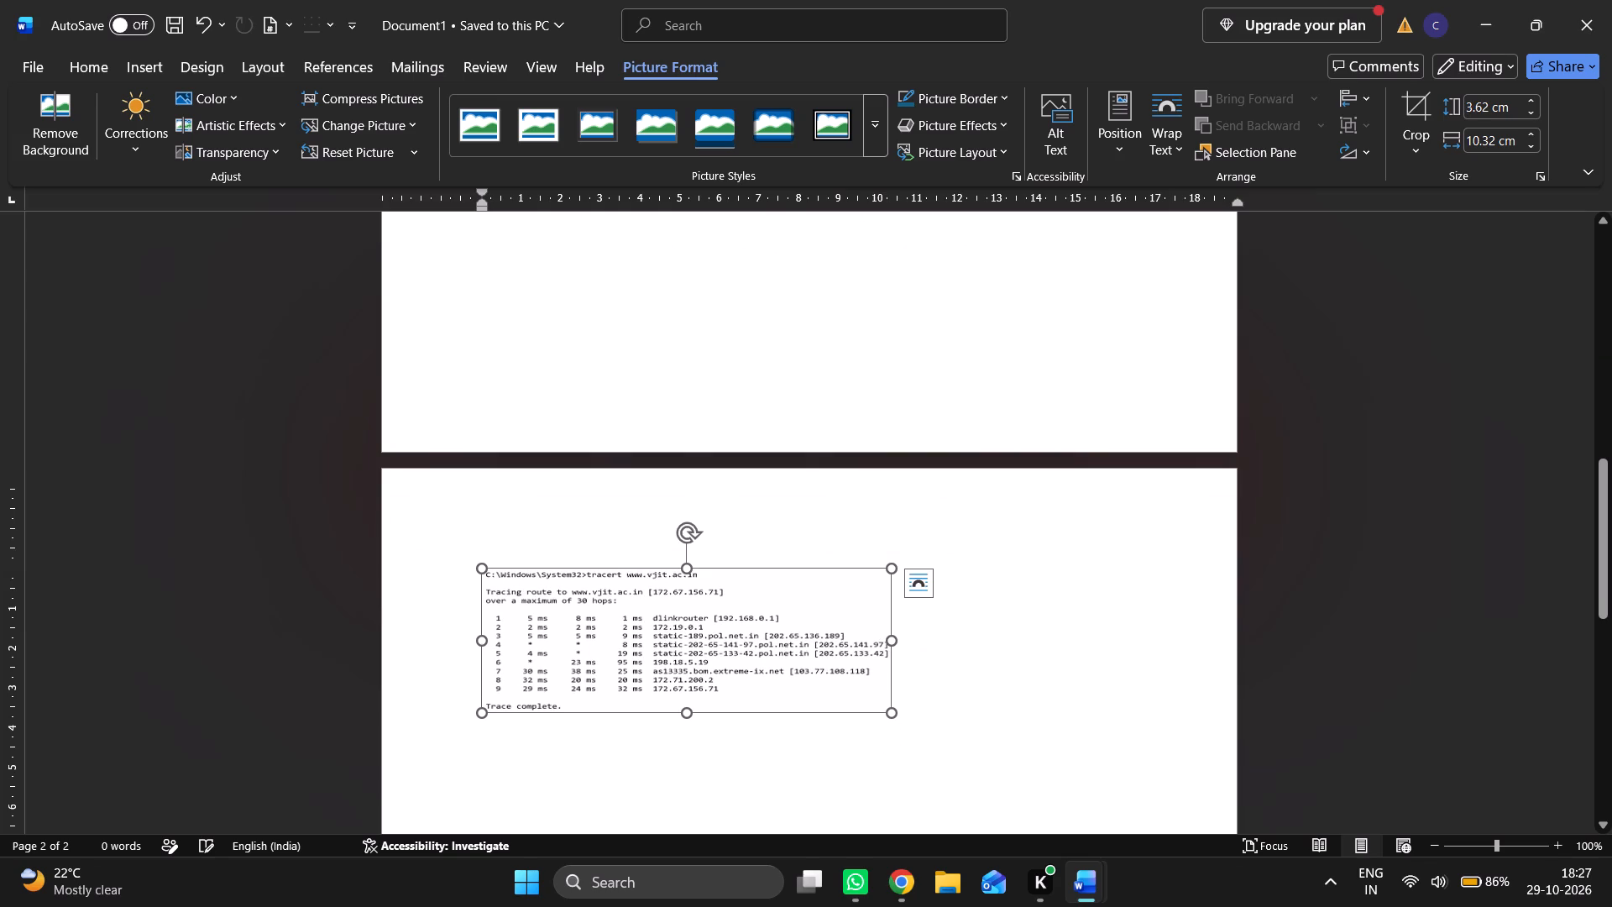
left_click_drag(688, 714, 688, 713)
left_click_drag(688, 713, 693, 661)
Reduce the hostname picture's height to about 1.1 cm while keeping its width.
scroll(753, 428, "up", 7)
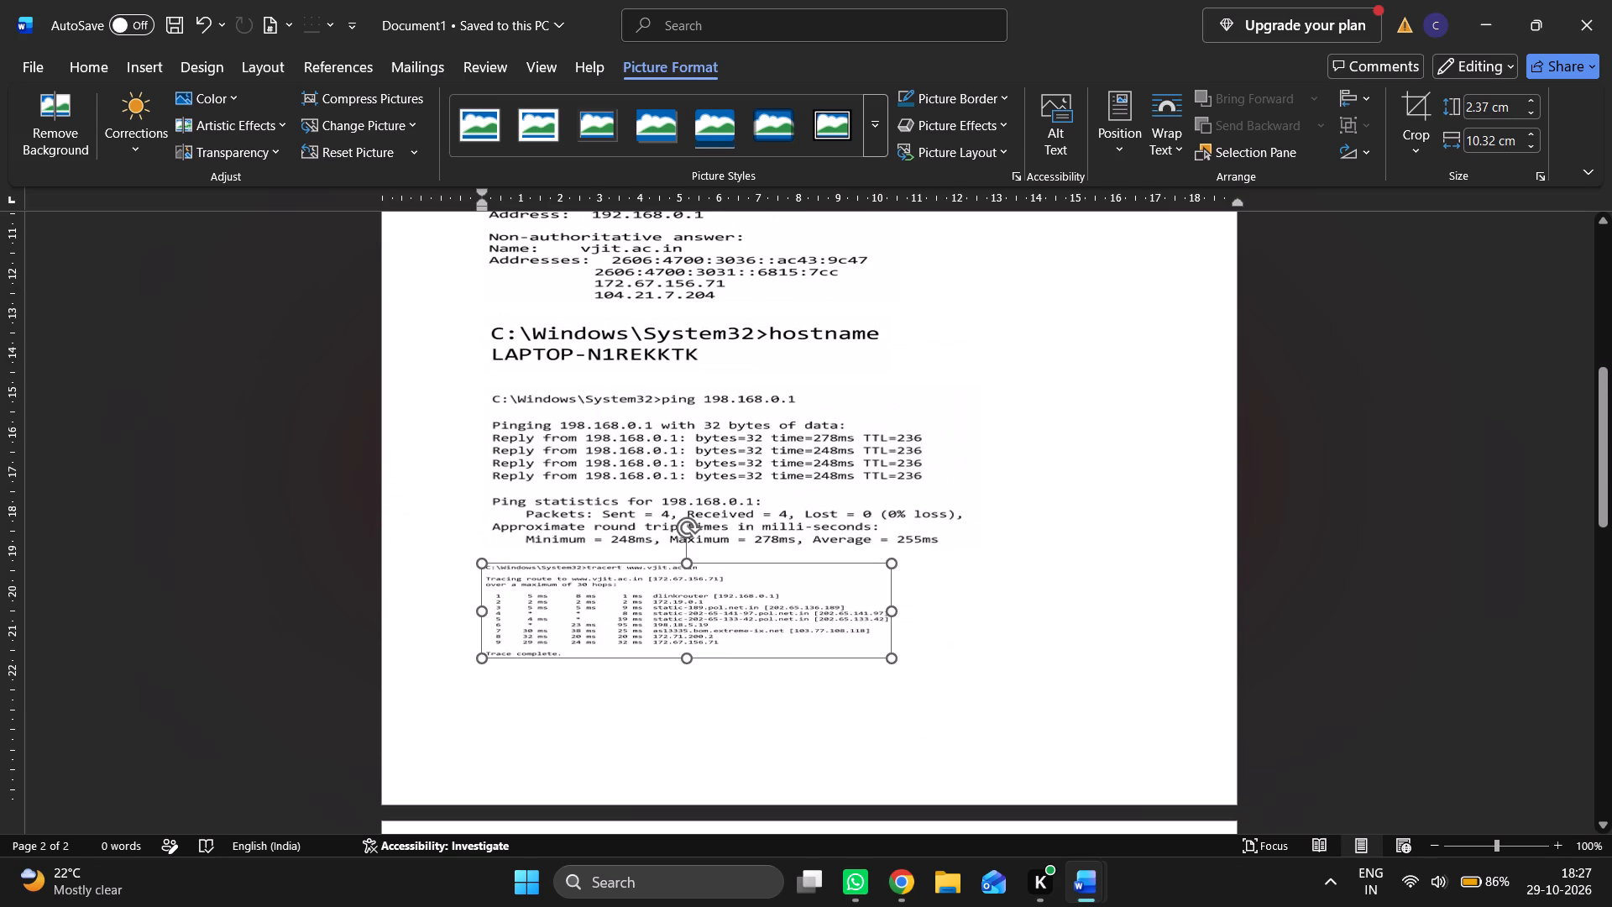
left_click(699, 464)
left_click(694, 338)
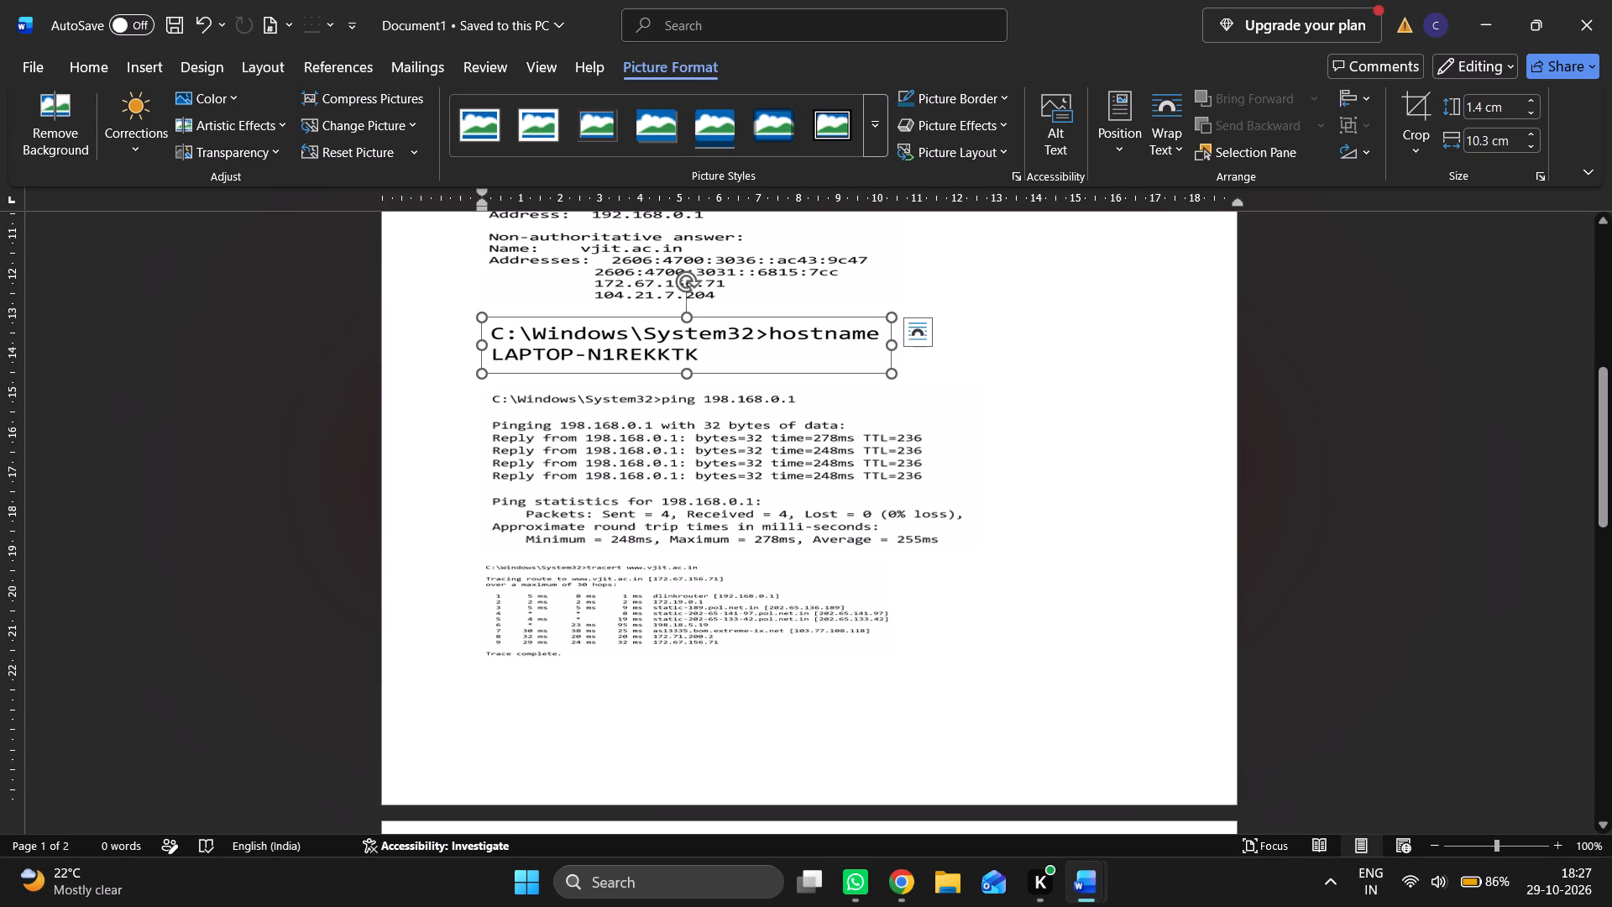
left_click_drag(687, 373, 691, 363)
Stretch the tracert picture vertically to about 3.8 cm high below the ping picture.
left_click(694, 618)
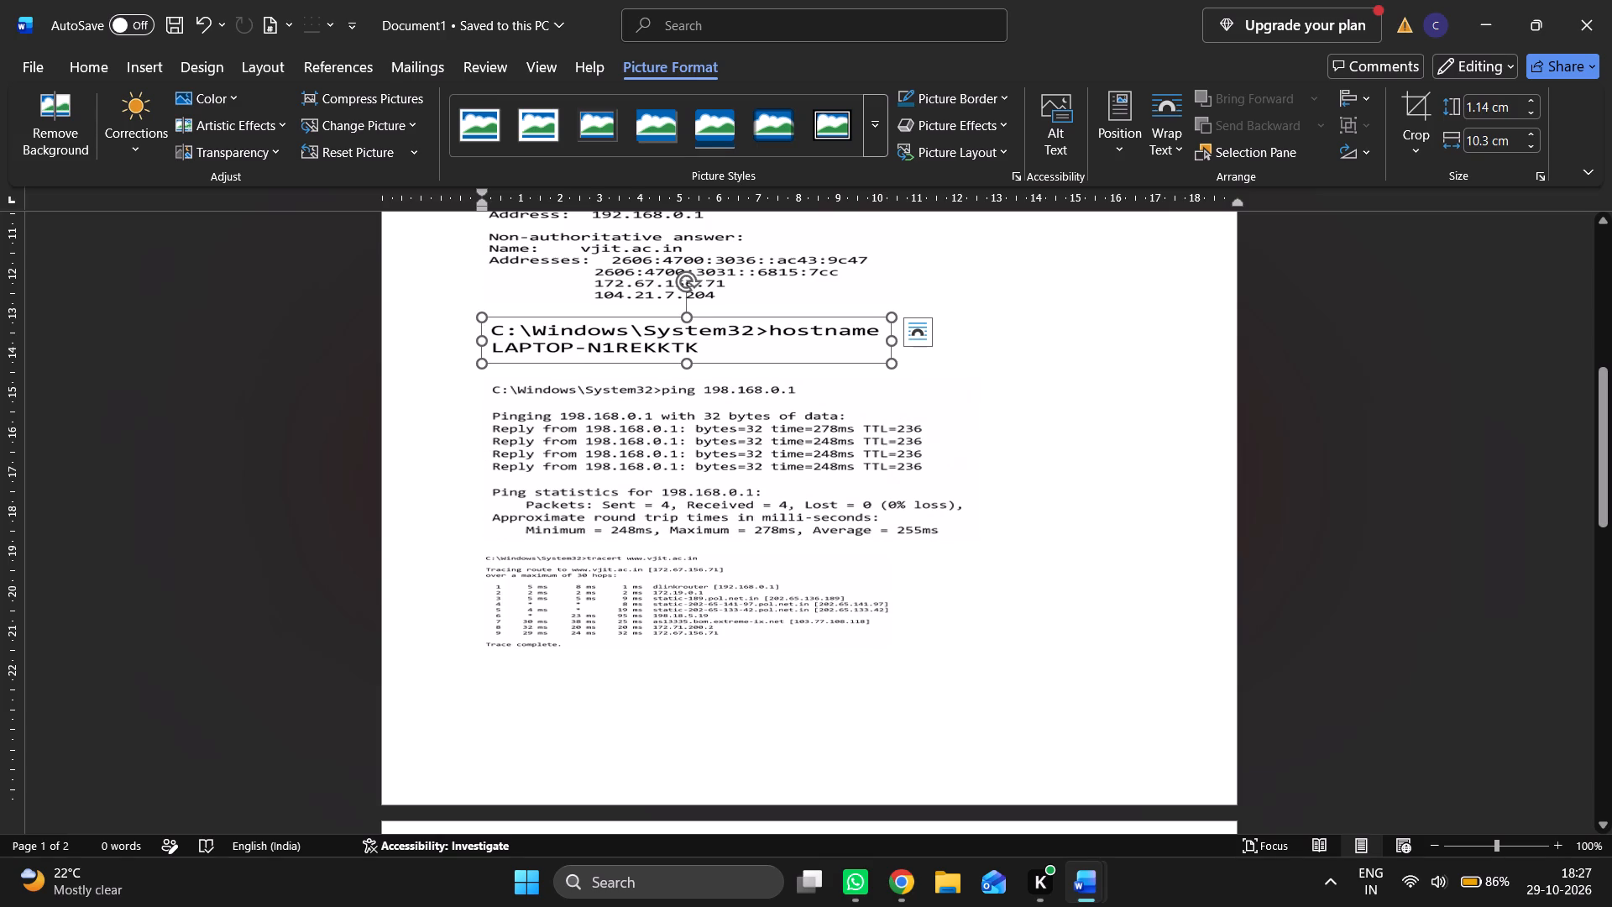
left_click_drag(685, 653, 700, 710)
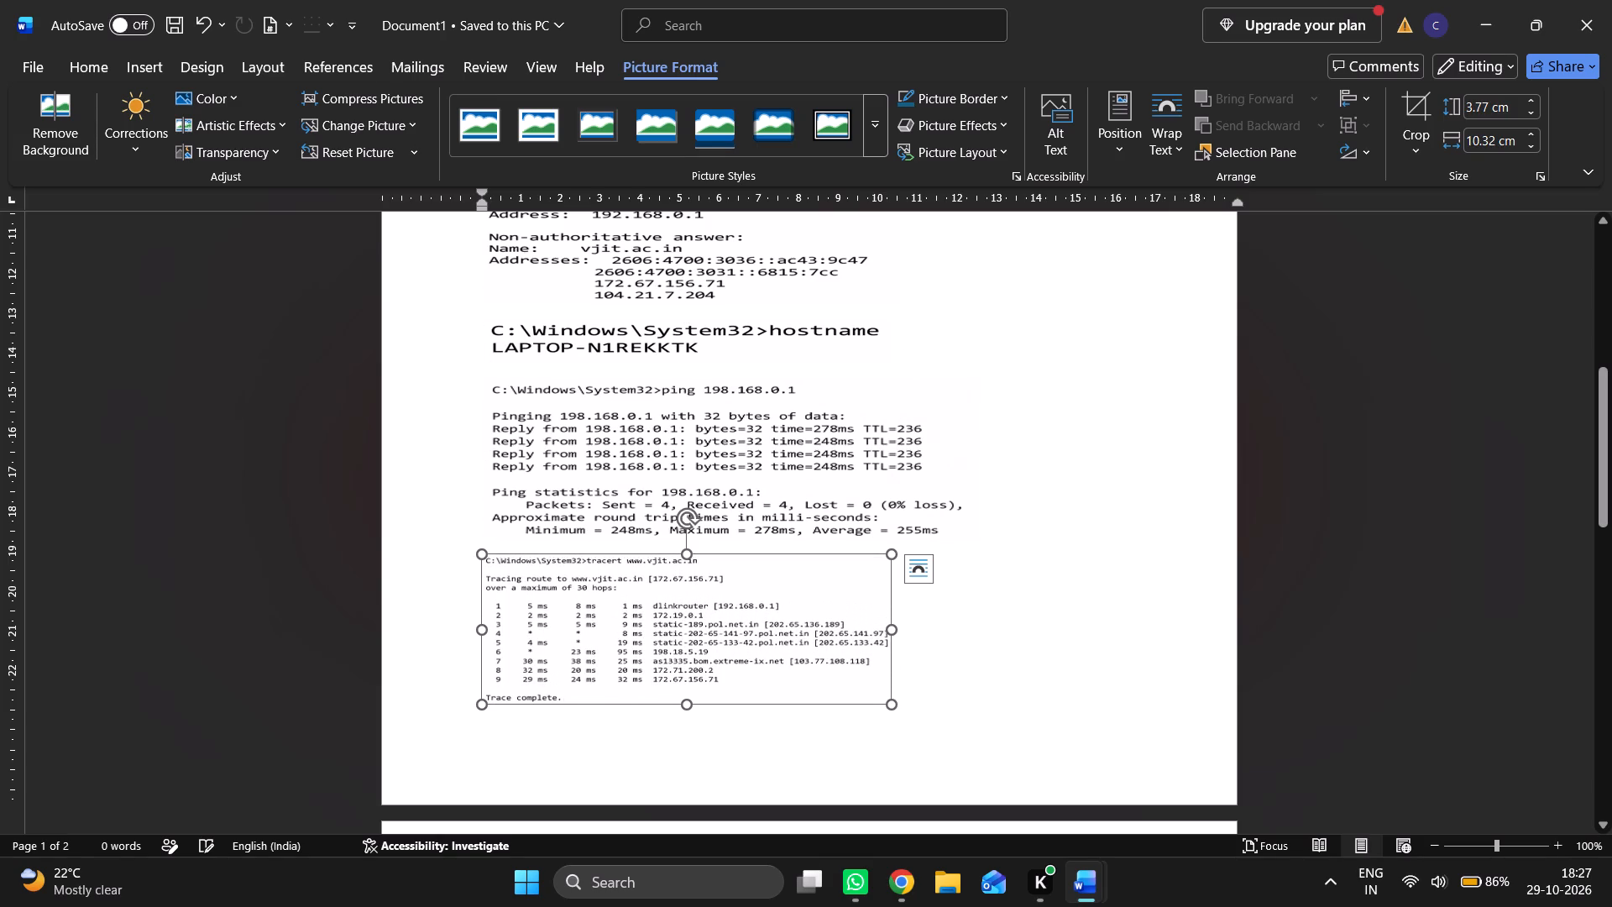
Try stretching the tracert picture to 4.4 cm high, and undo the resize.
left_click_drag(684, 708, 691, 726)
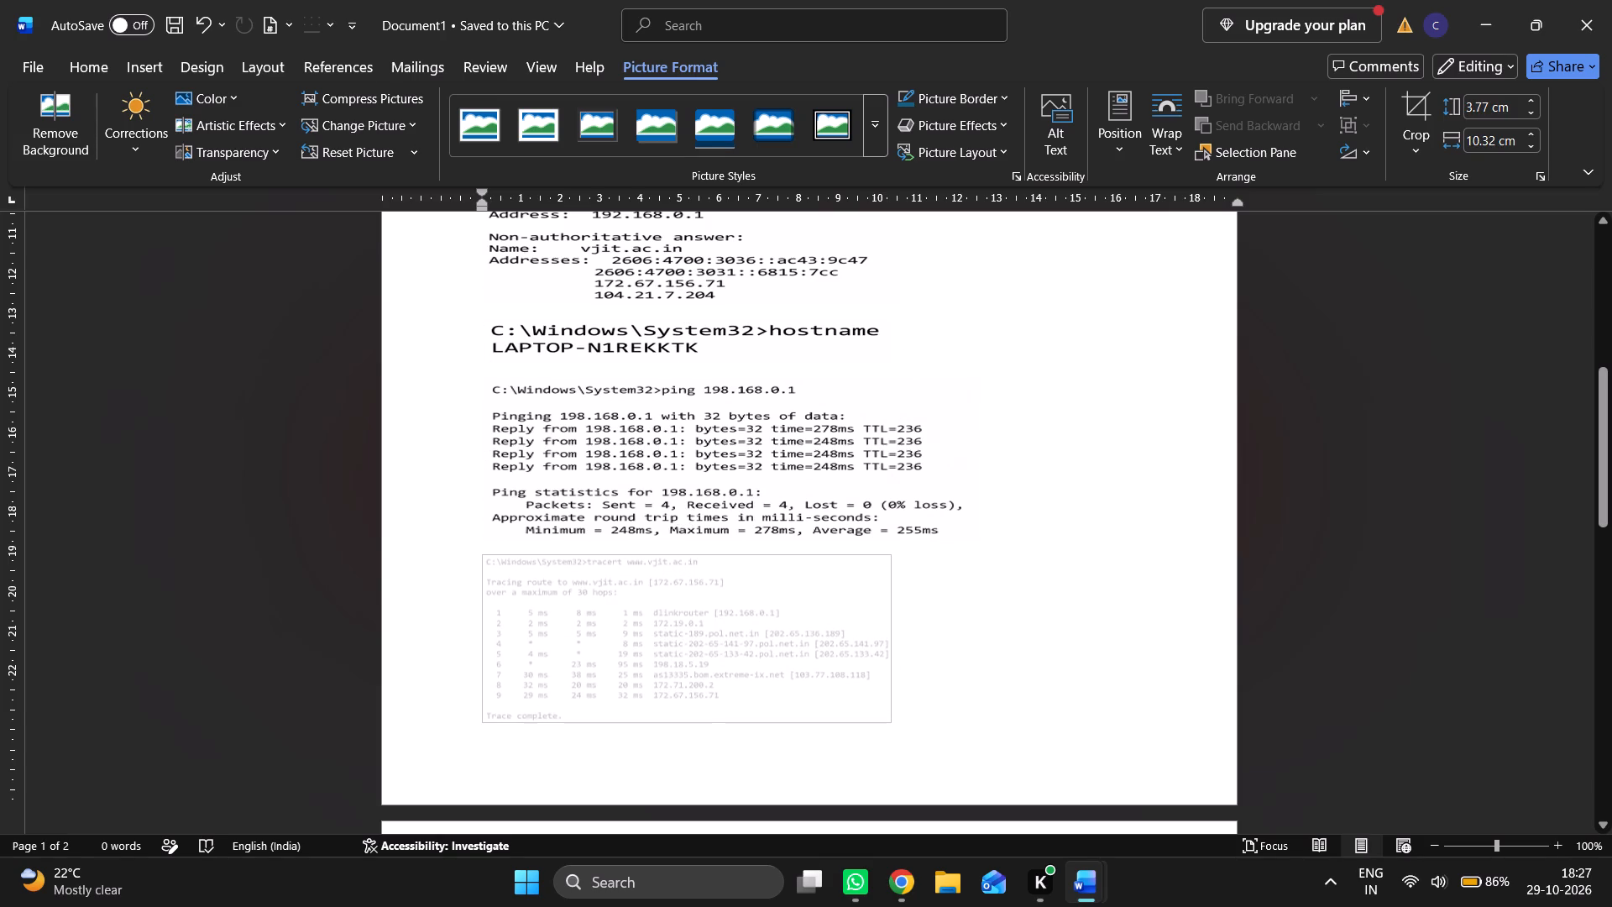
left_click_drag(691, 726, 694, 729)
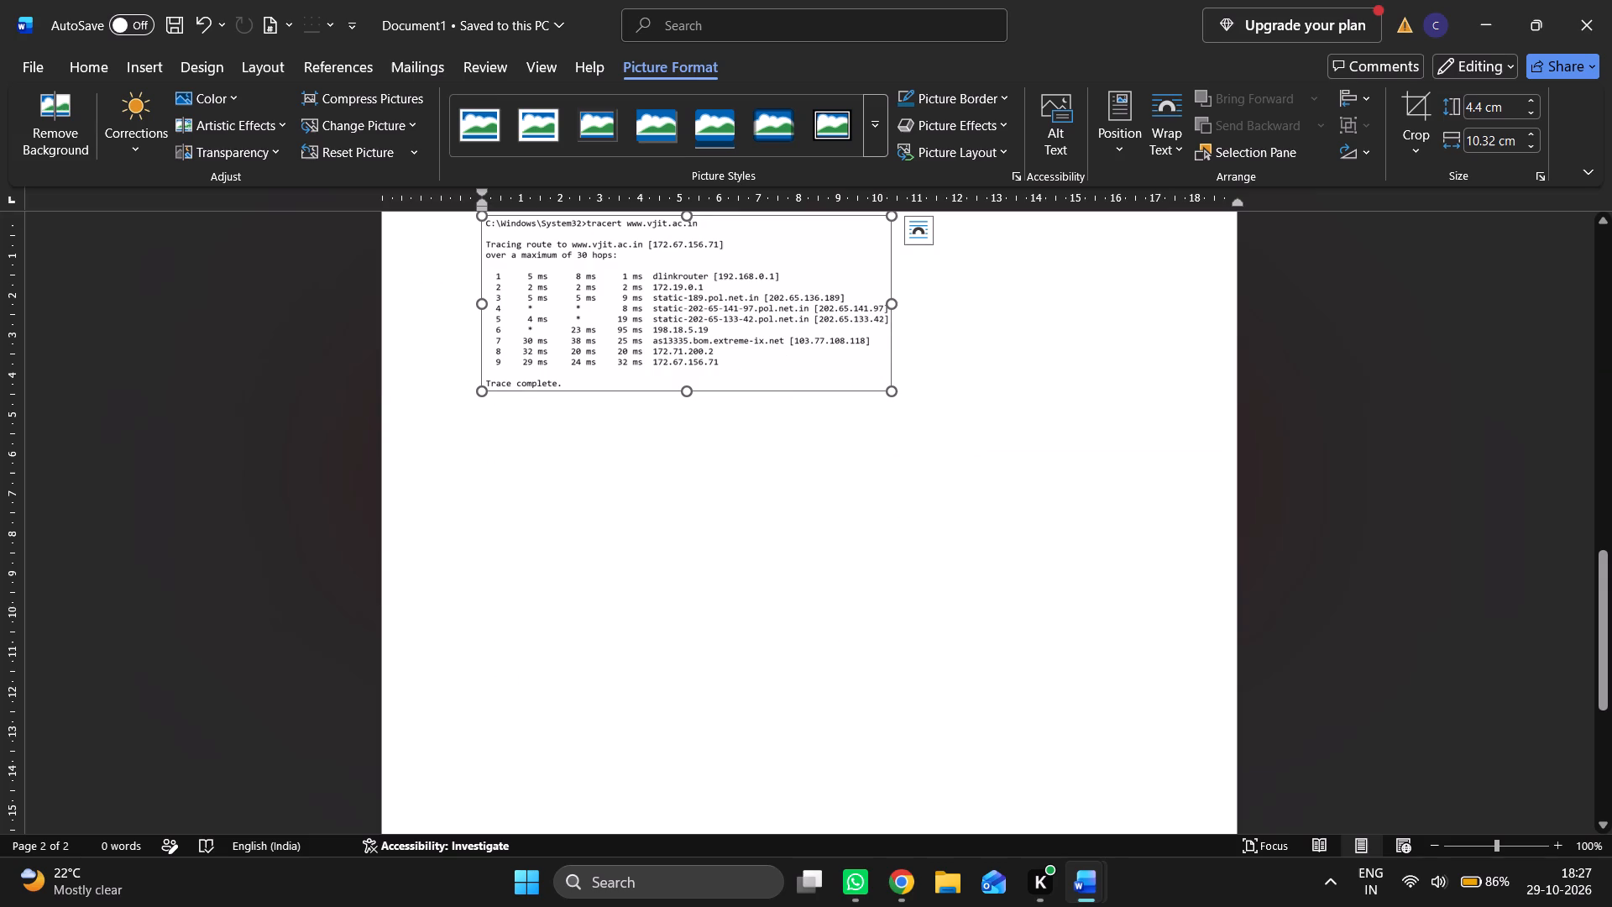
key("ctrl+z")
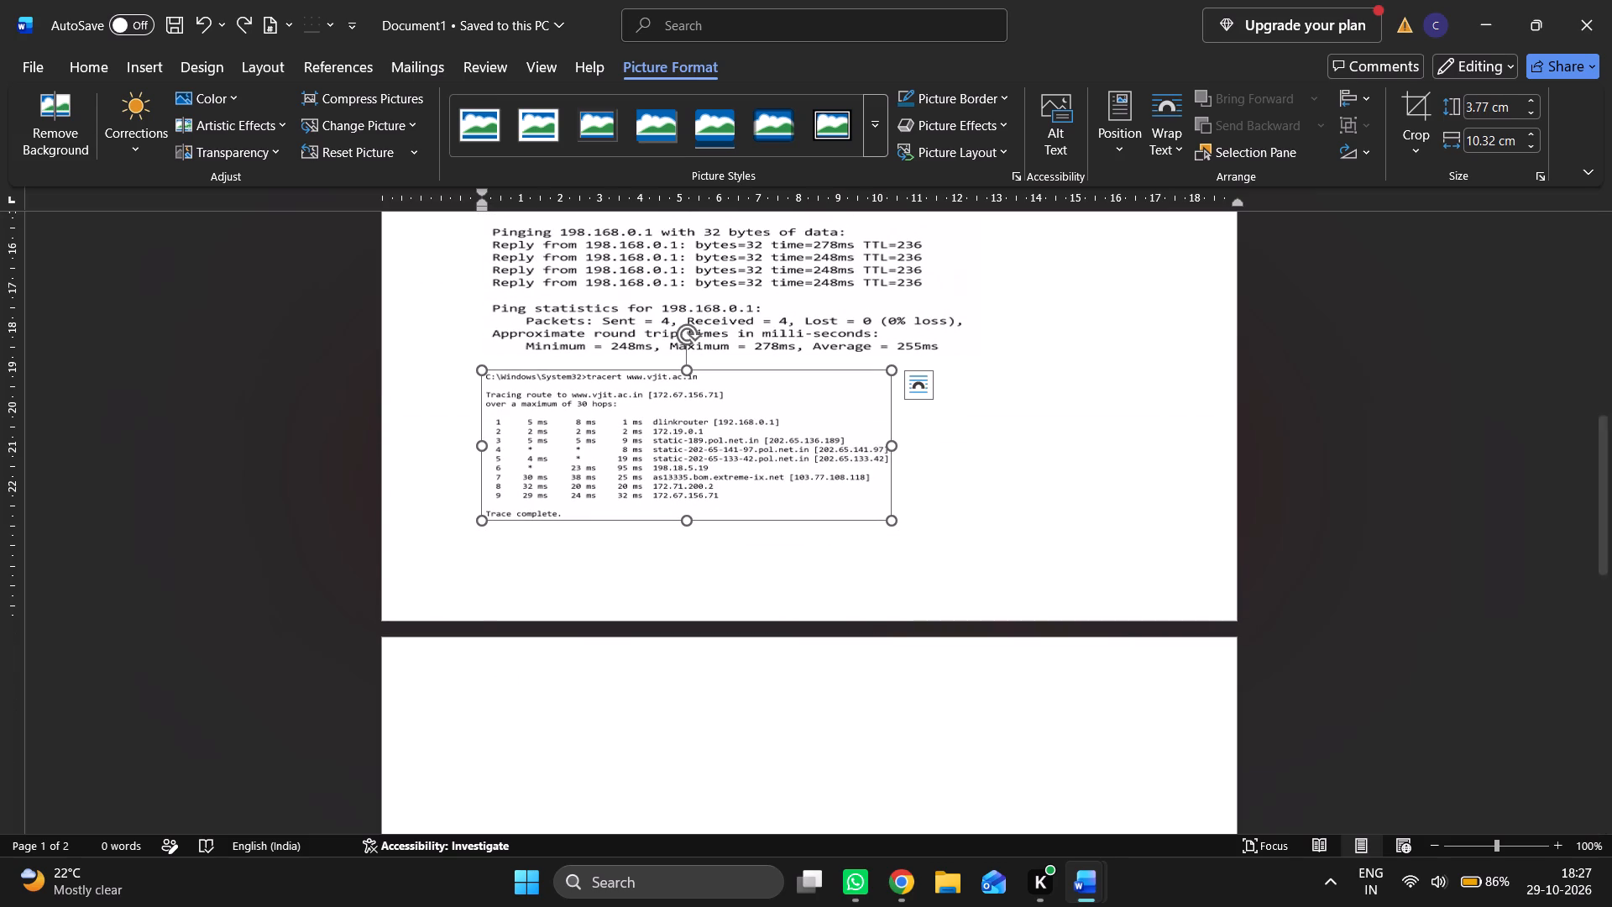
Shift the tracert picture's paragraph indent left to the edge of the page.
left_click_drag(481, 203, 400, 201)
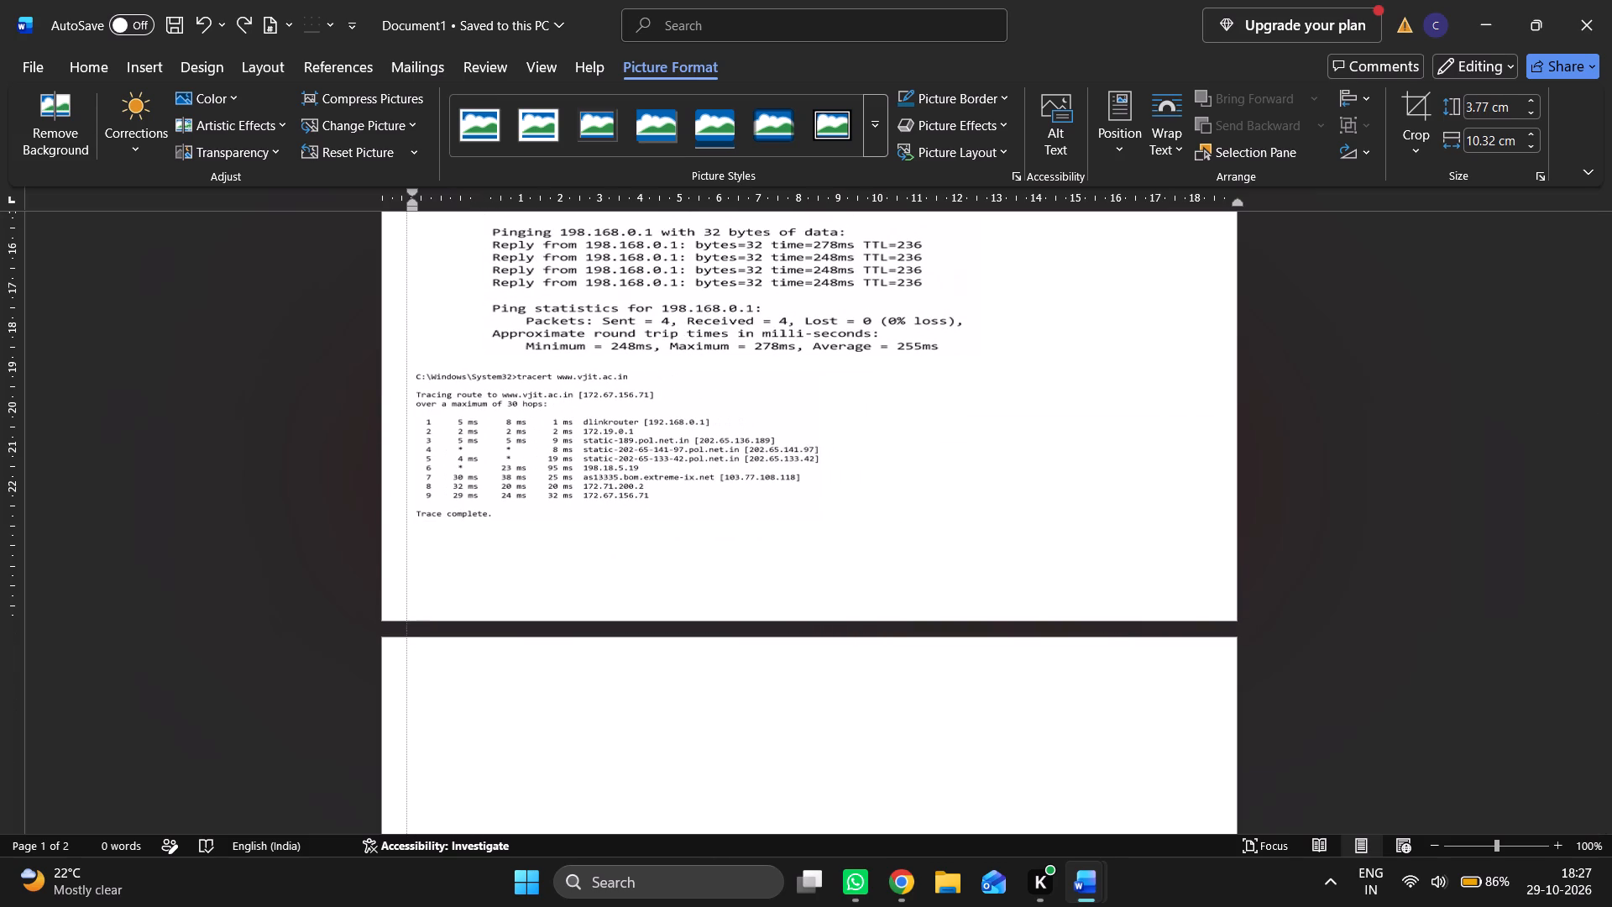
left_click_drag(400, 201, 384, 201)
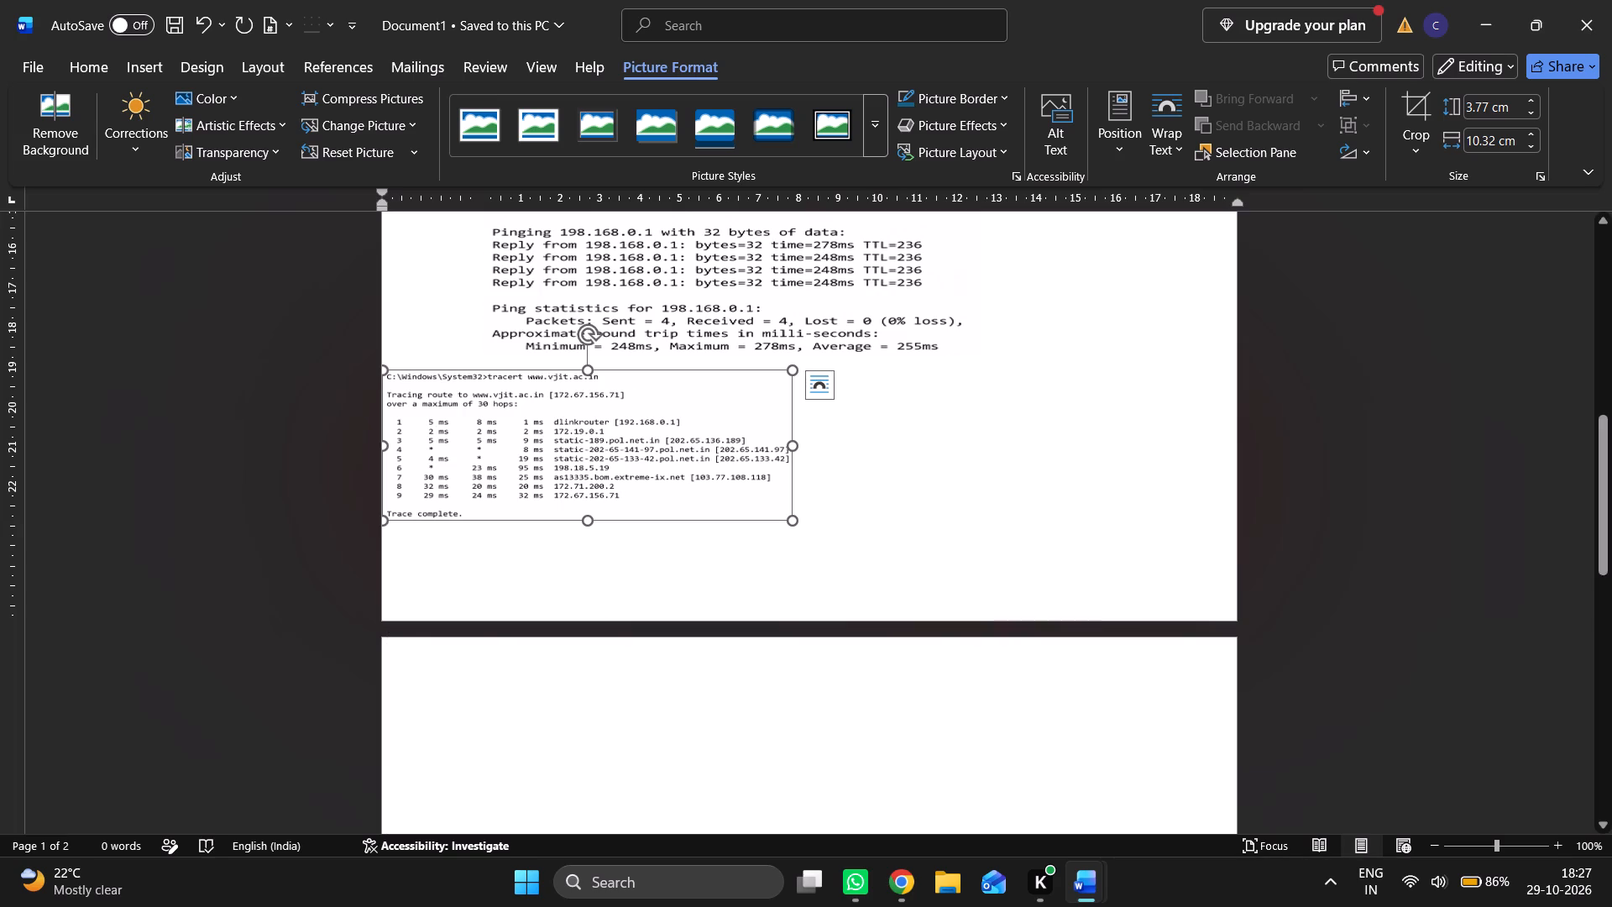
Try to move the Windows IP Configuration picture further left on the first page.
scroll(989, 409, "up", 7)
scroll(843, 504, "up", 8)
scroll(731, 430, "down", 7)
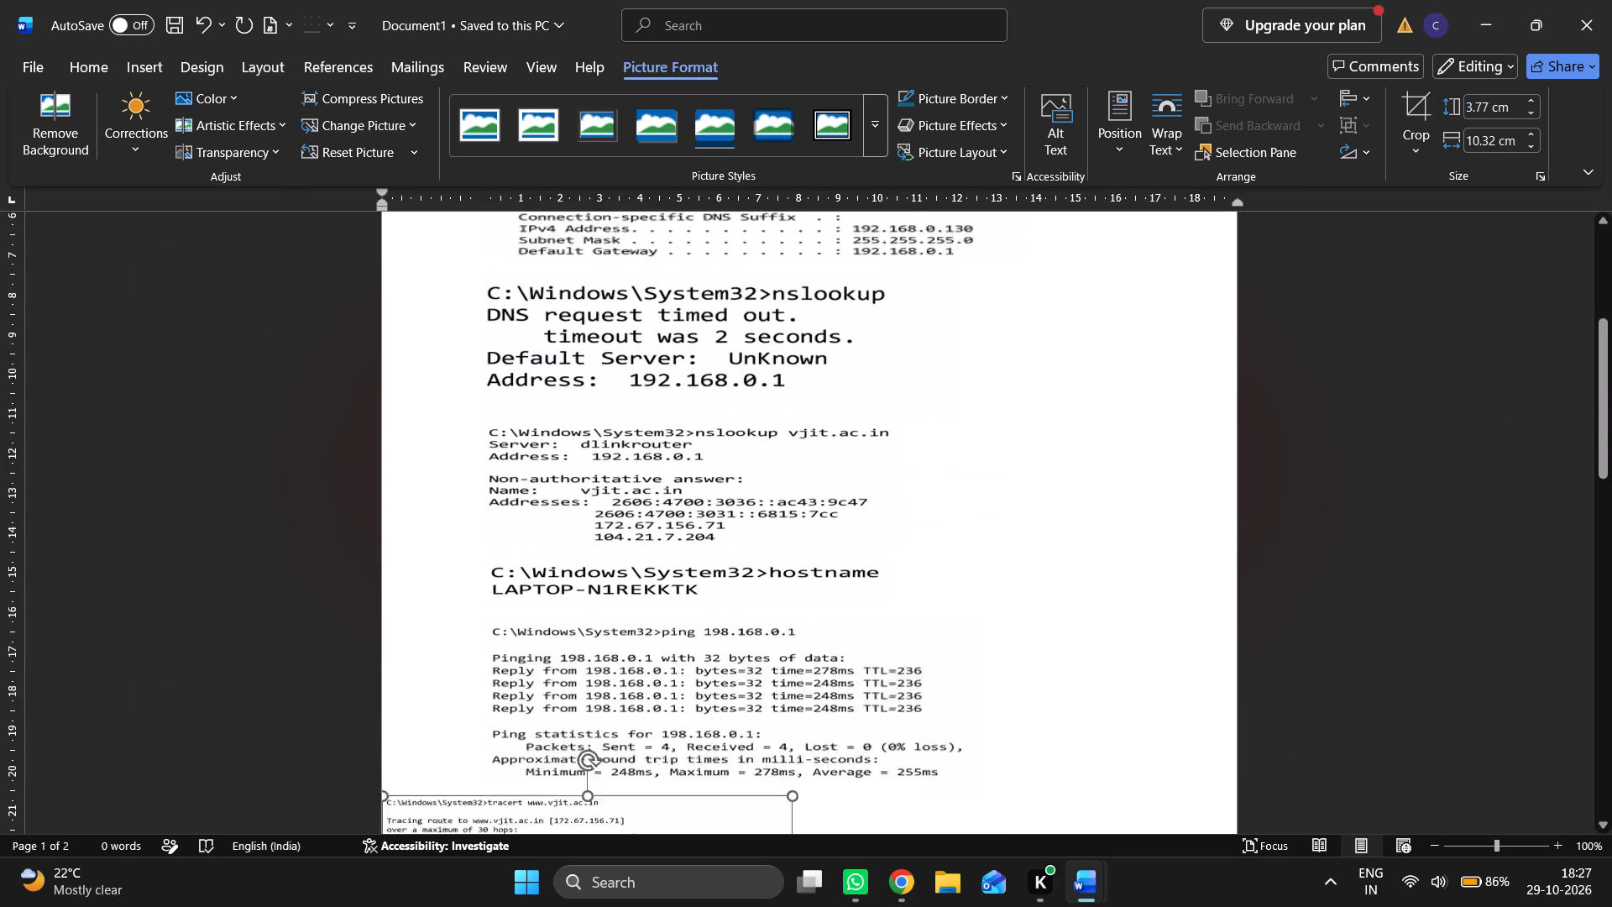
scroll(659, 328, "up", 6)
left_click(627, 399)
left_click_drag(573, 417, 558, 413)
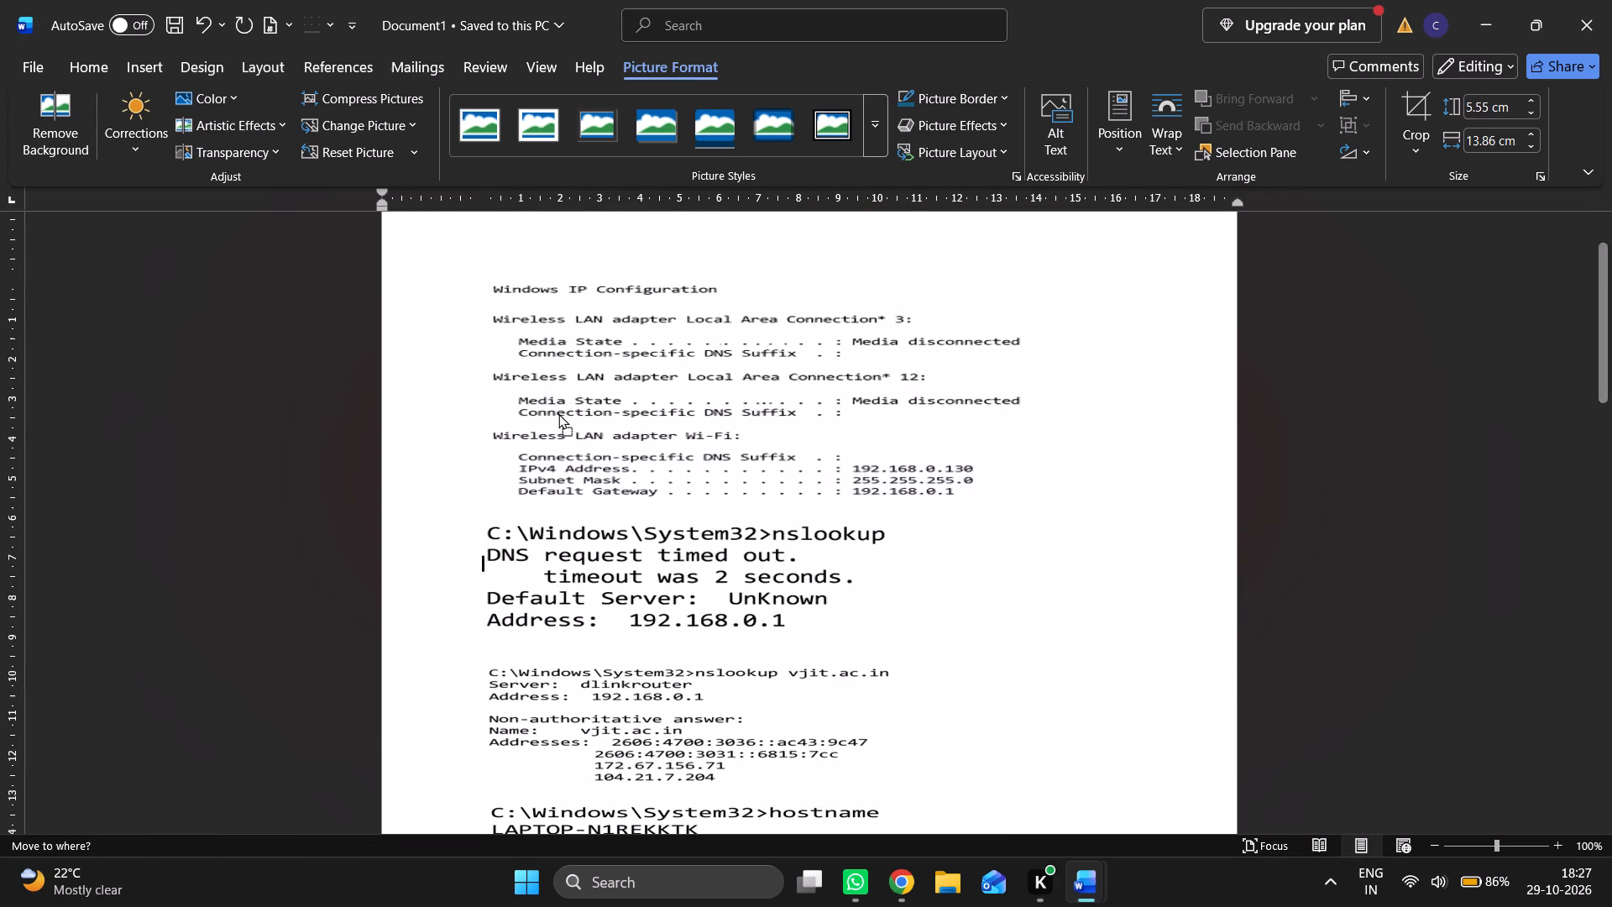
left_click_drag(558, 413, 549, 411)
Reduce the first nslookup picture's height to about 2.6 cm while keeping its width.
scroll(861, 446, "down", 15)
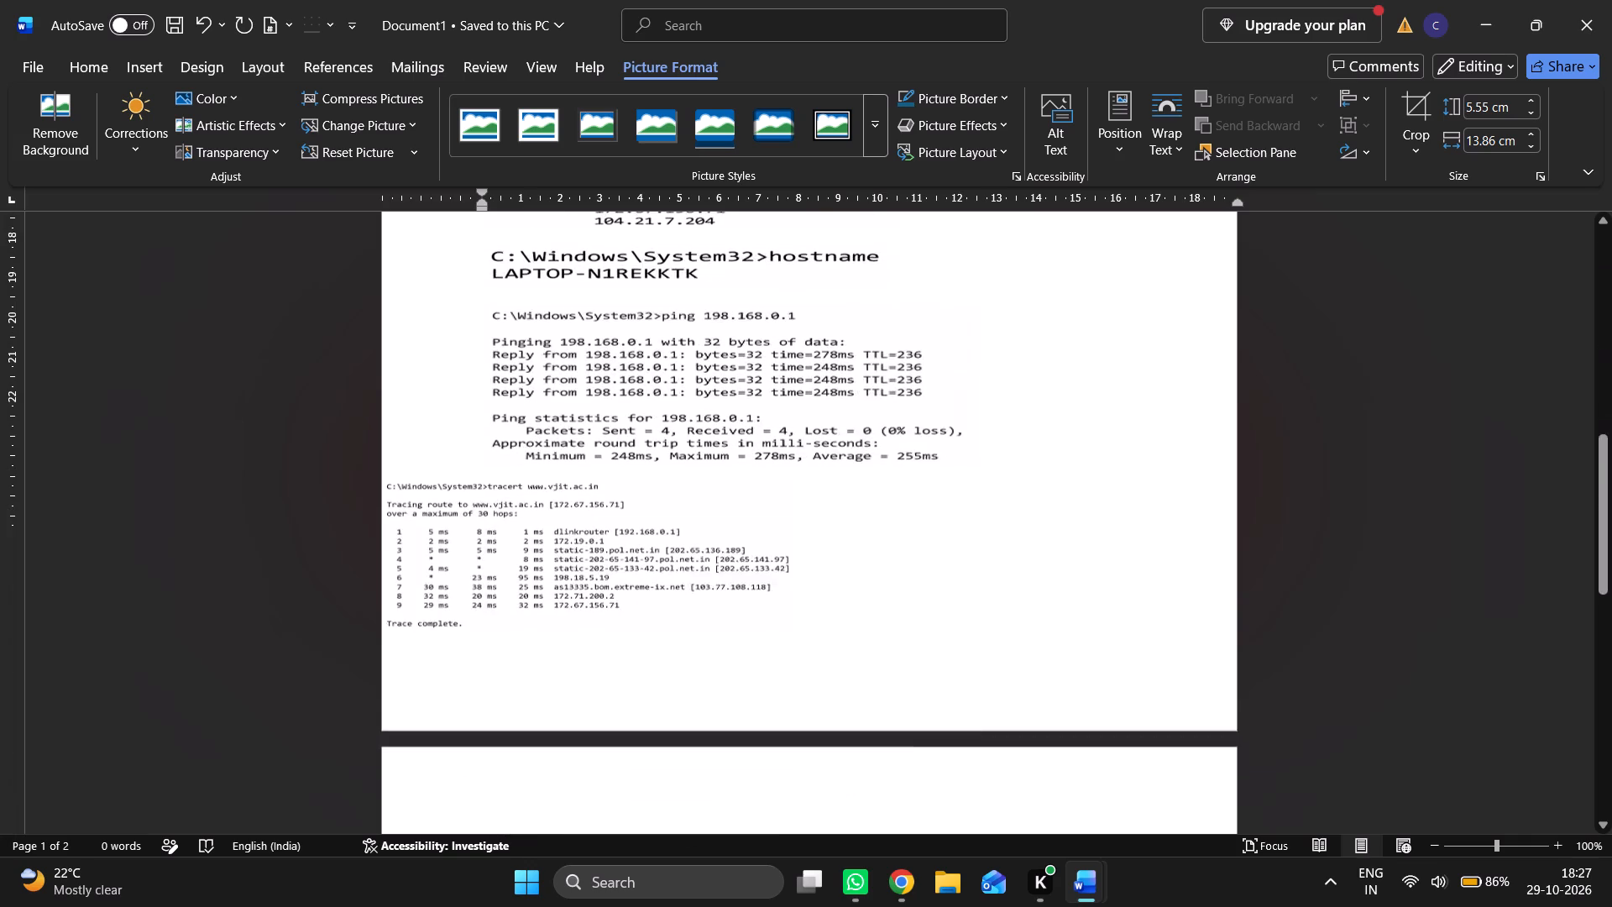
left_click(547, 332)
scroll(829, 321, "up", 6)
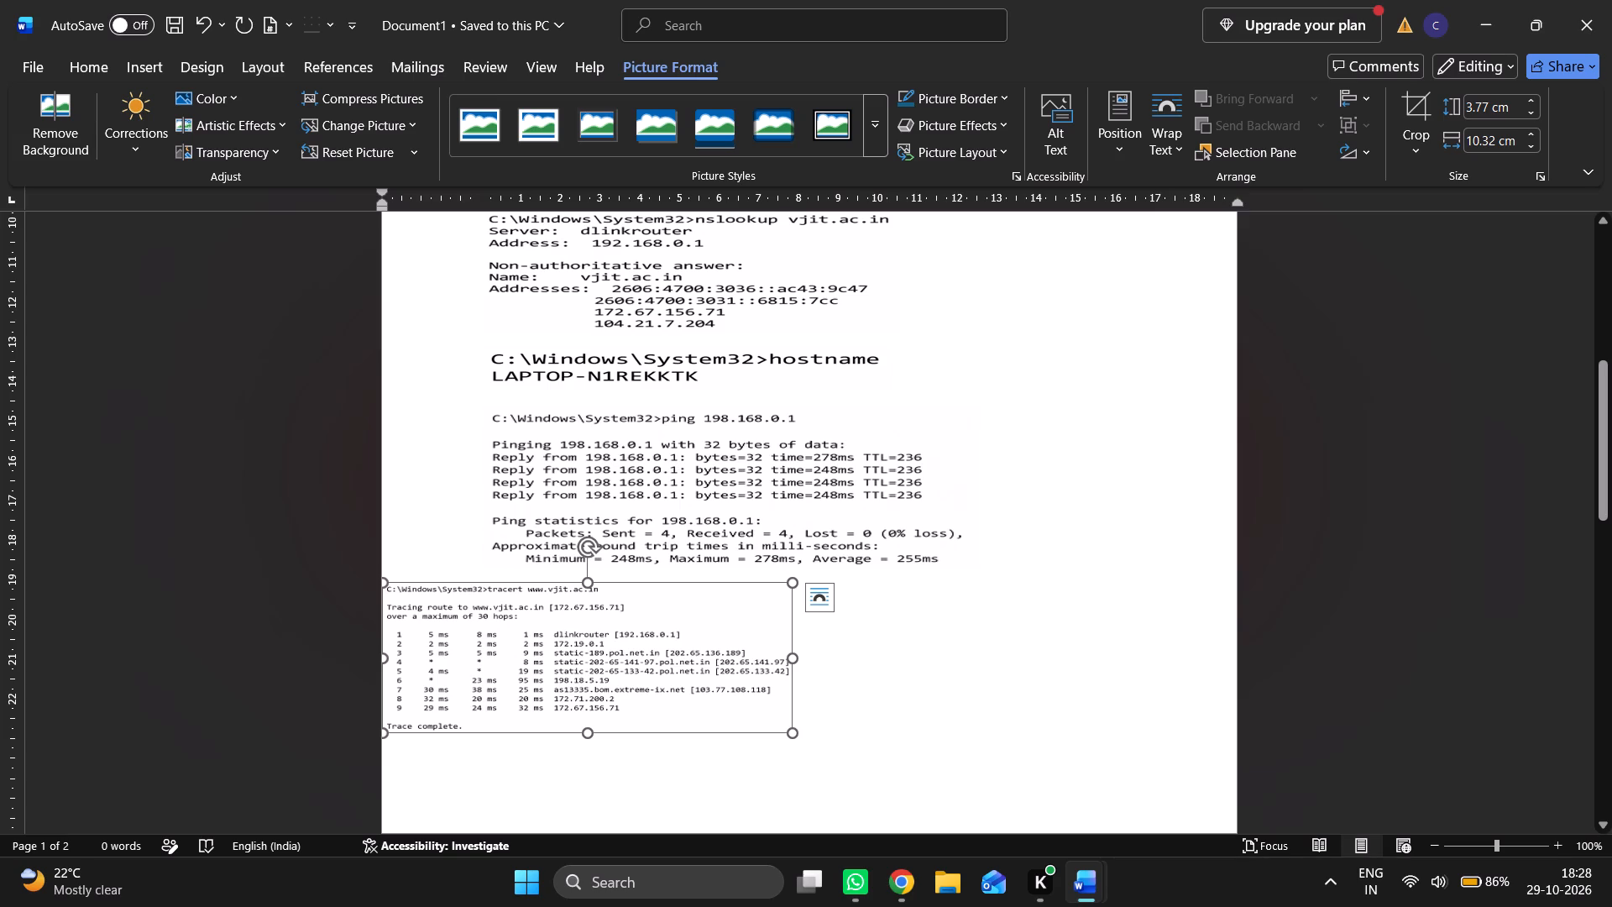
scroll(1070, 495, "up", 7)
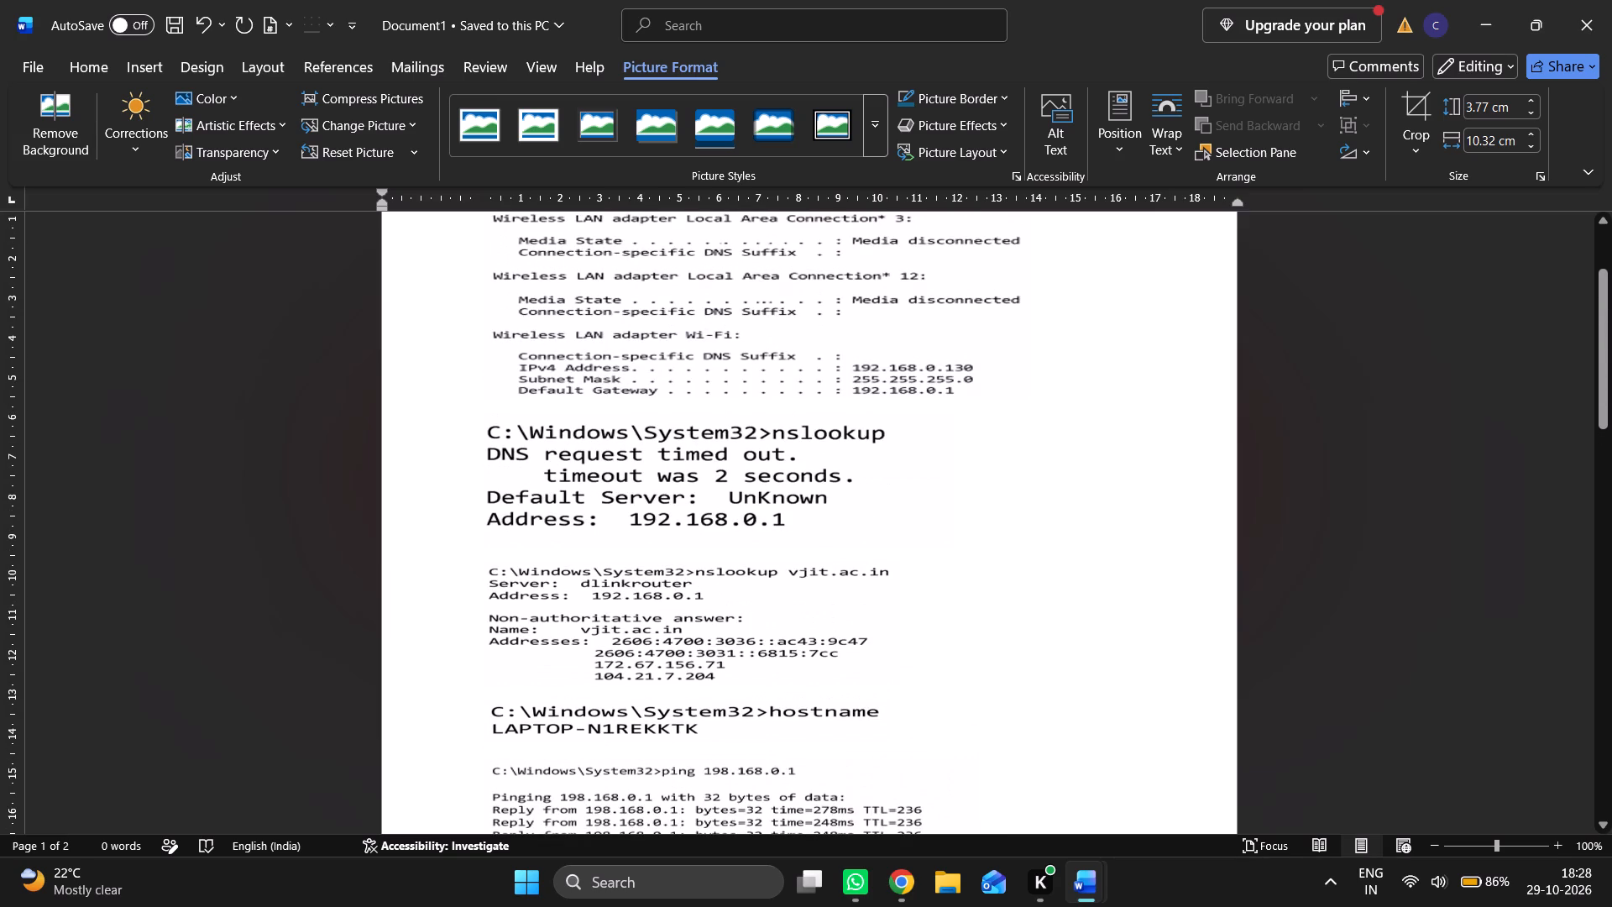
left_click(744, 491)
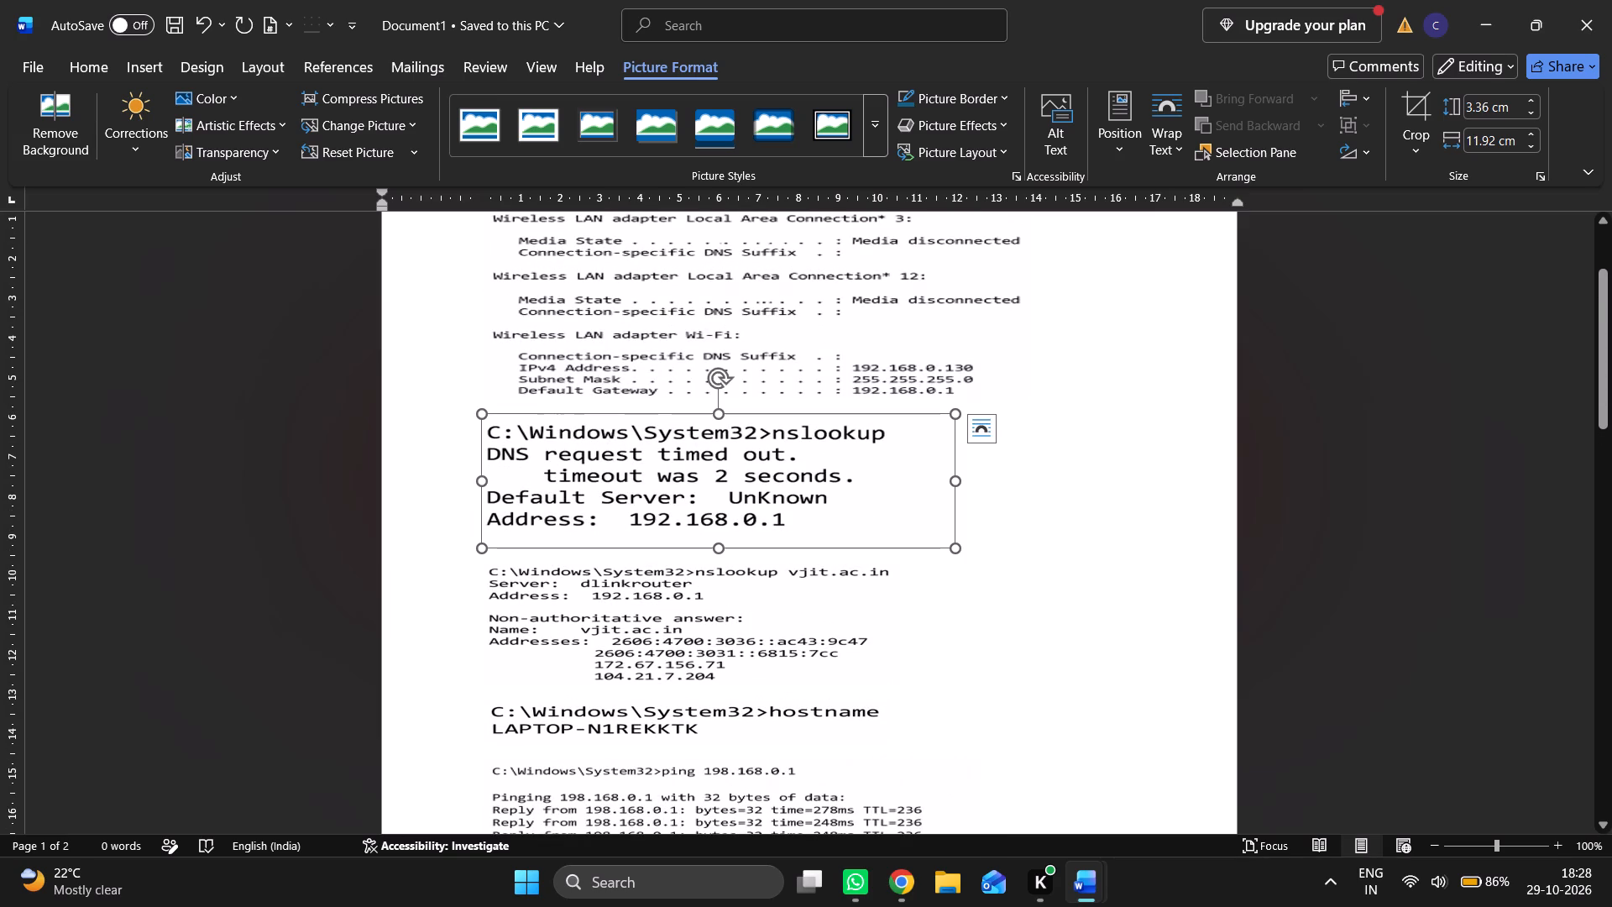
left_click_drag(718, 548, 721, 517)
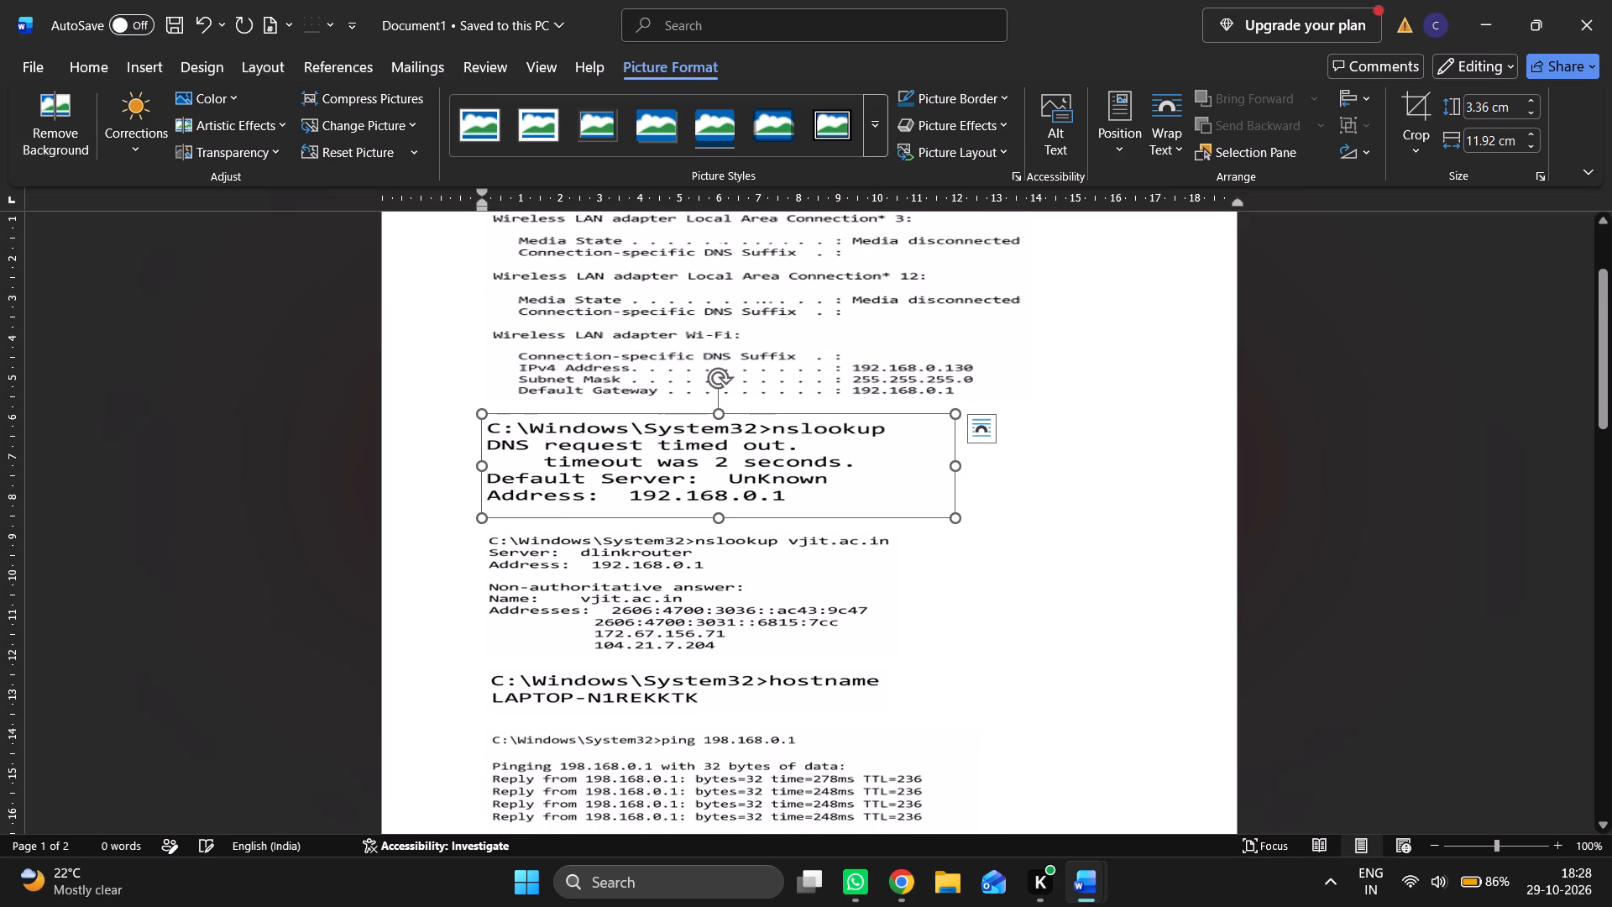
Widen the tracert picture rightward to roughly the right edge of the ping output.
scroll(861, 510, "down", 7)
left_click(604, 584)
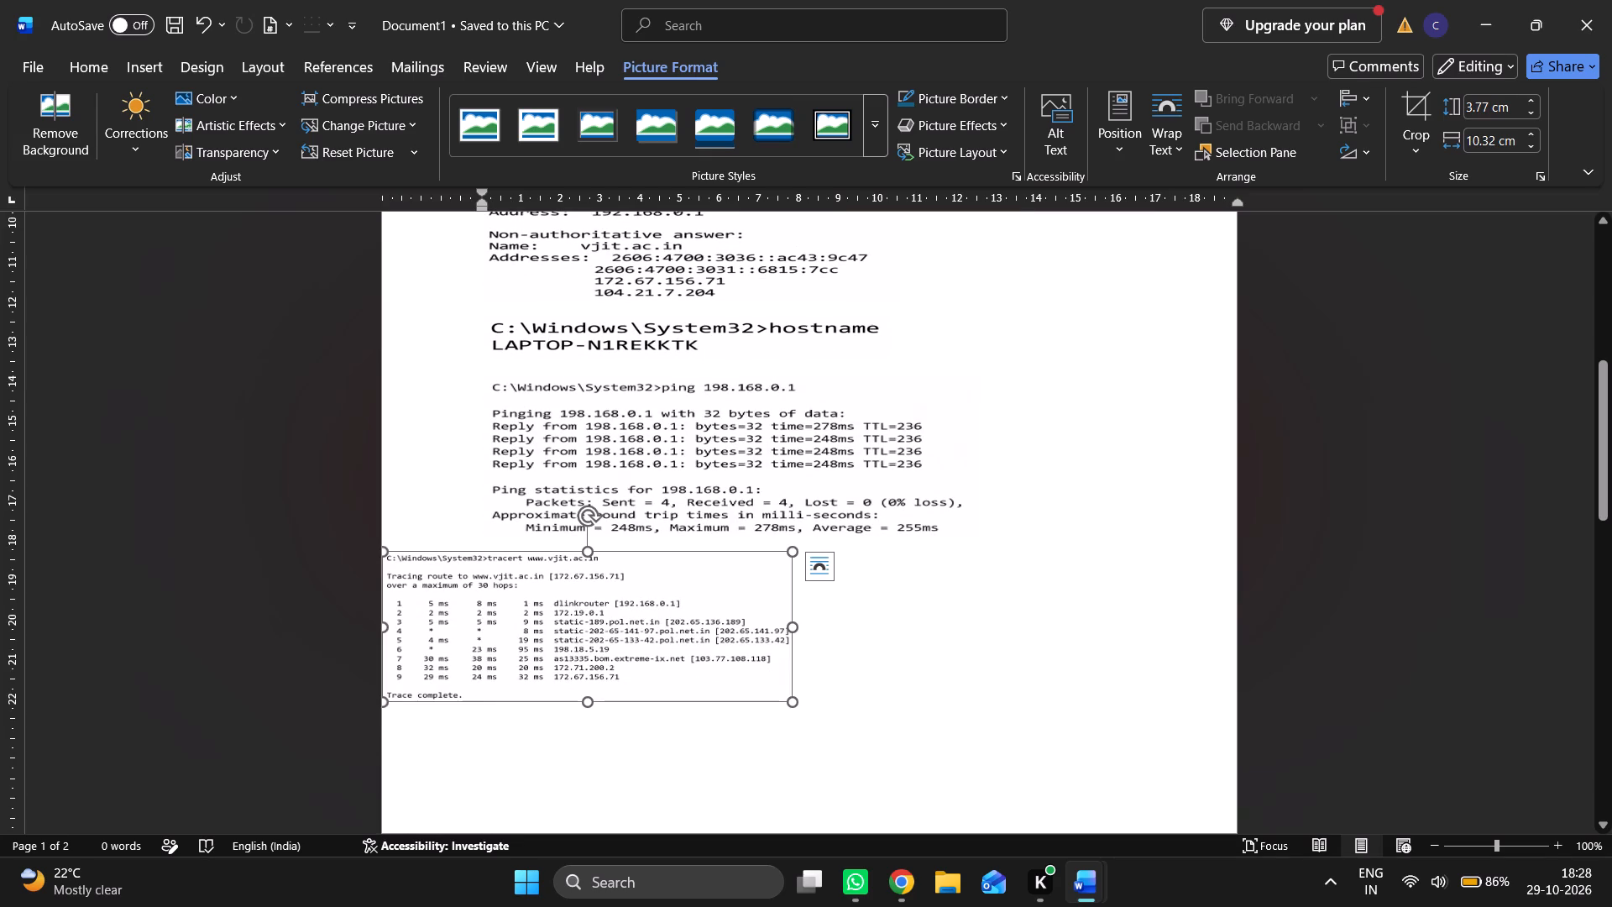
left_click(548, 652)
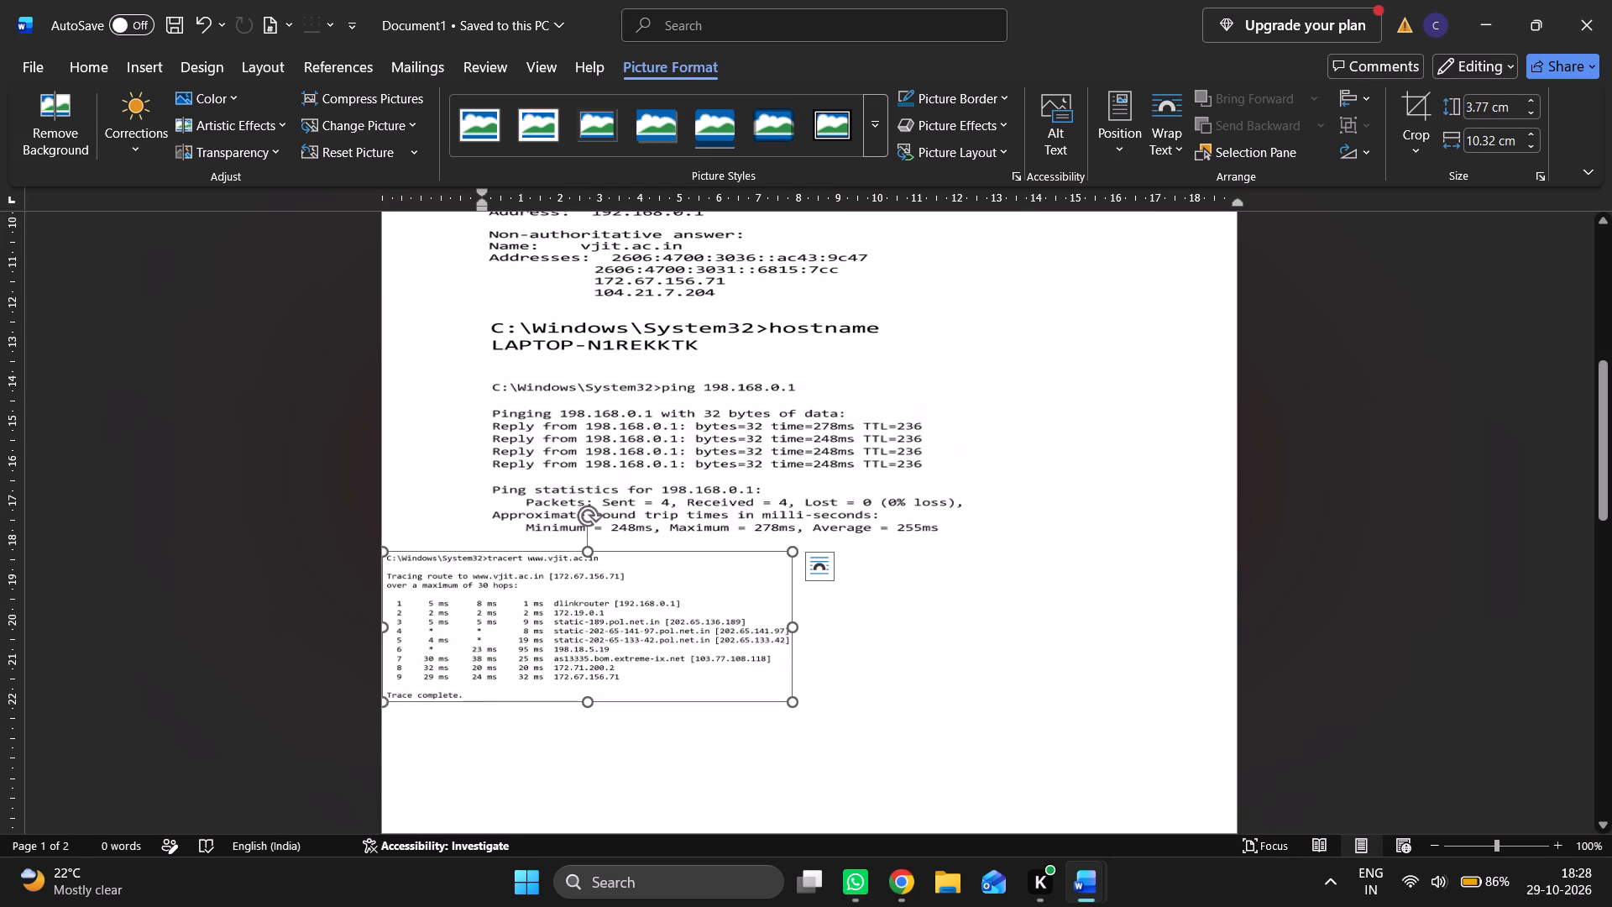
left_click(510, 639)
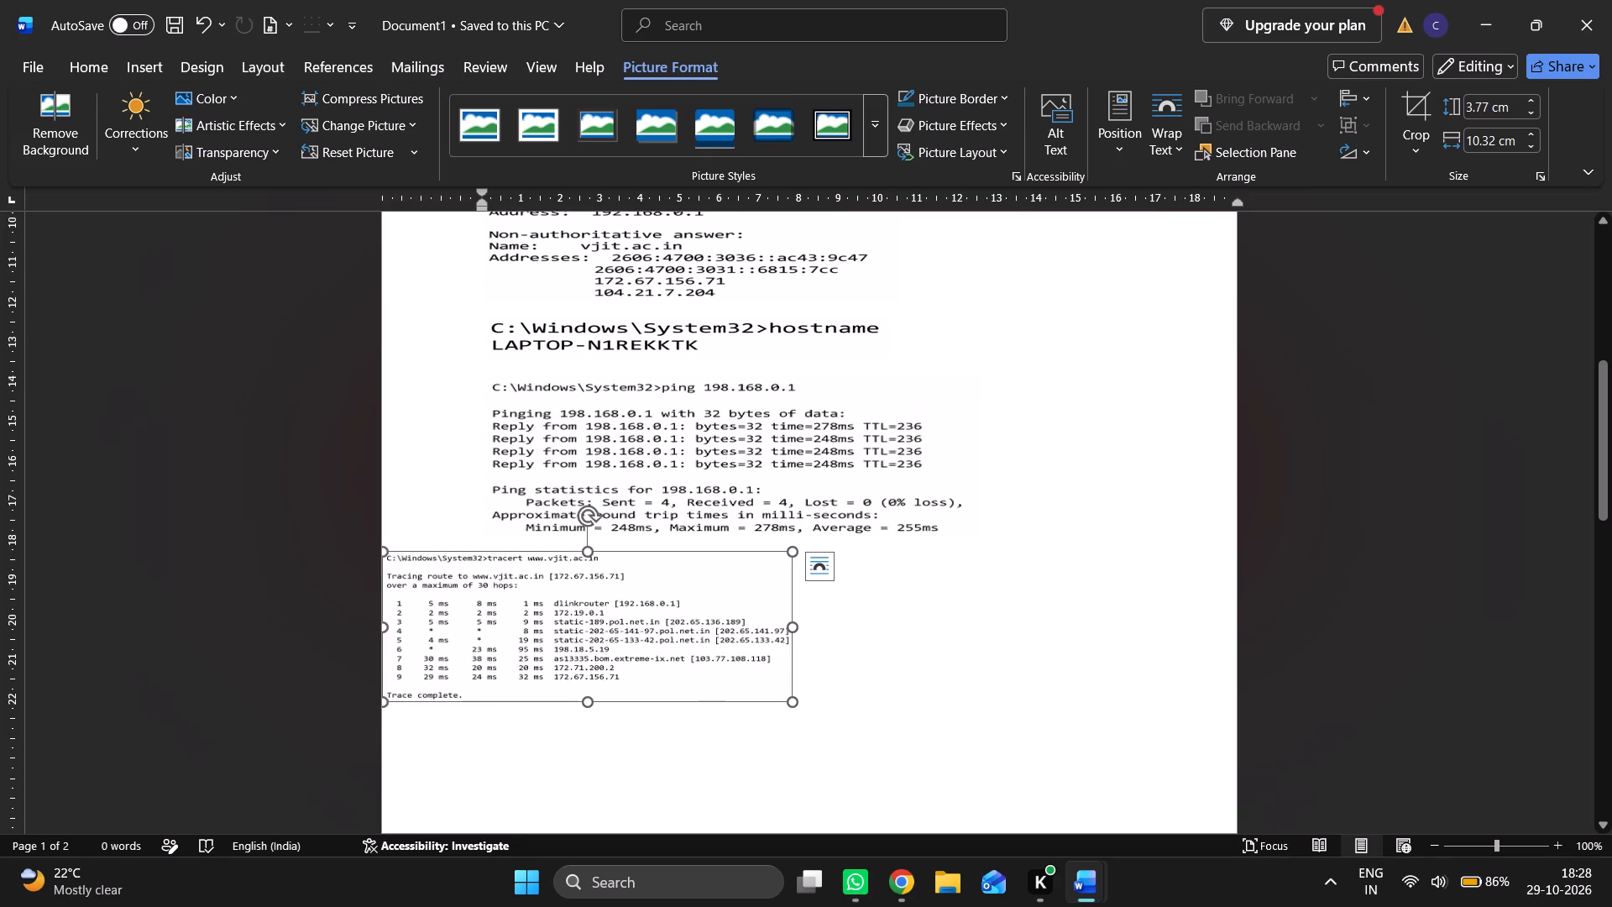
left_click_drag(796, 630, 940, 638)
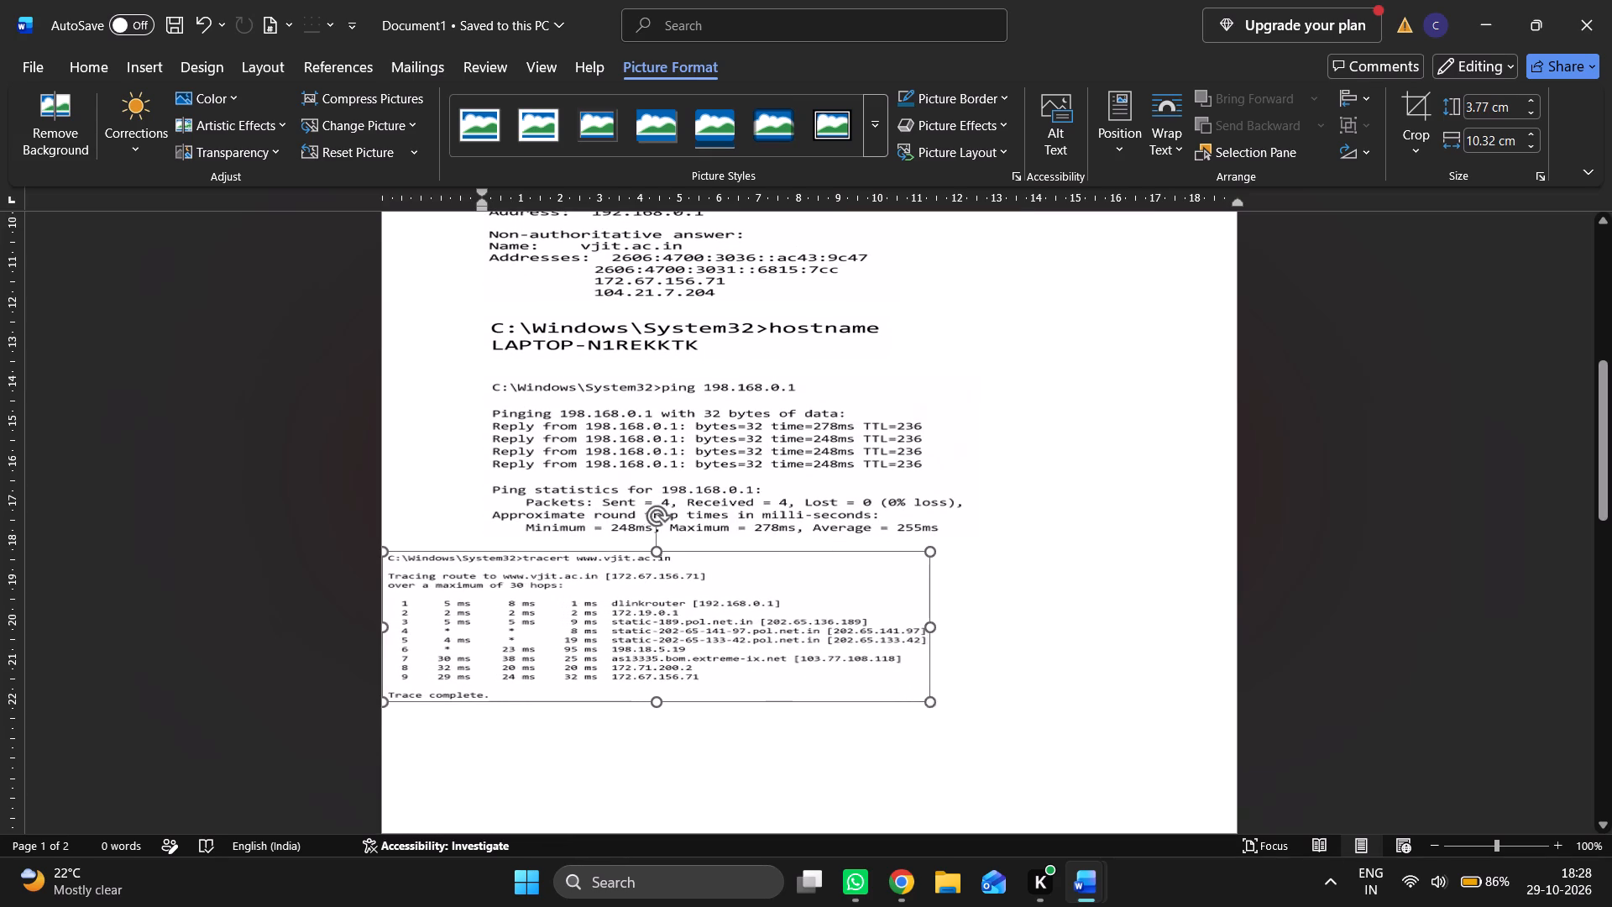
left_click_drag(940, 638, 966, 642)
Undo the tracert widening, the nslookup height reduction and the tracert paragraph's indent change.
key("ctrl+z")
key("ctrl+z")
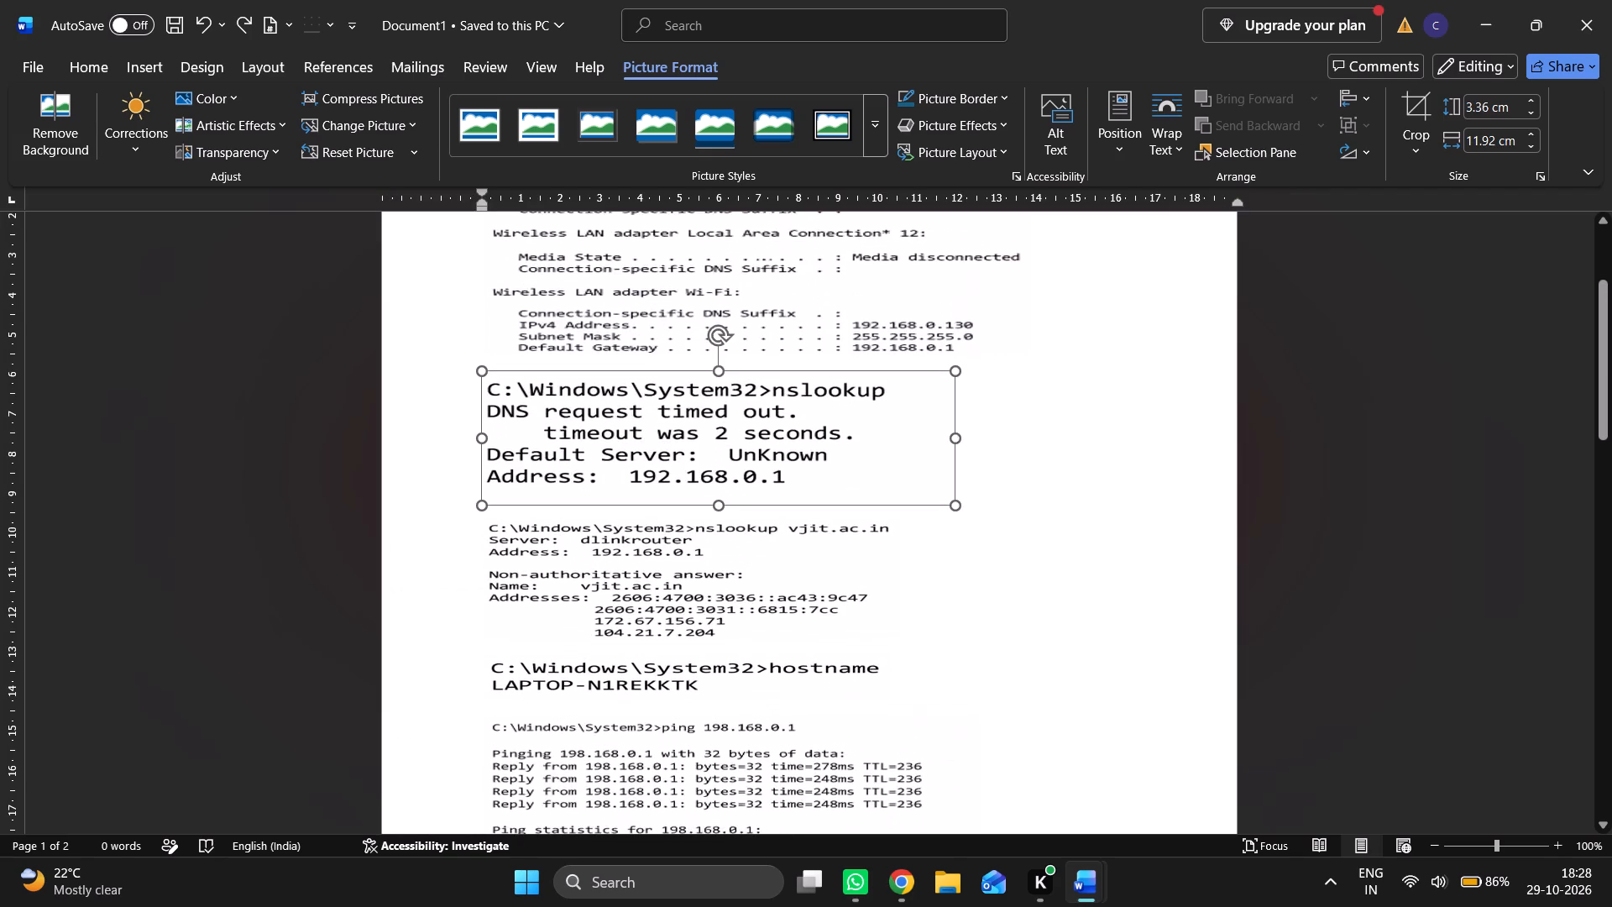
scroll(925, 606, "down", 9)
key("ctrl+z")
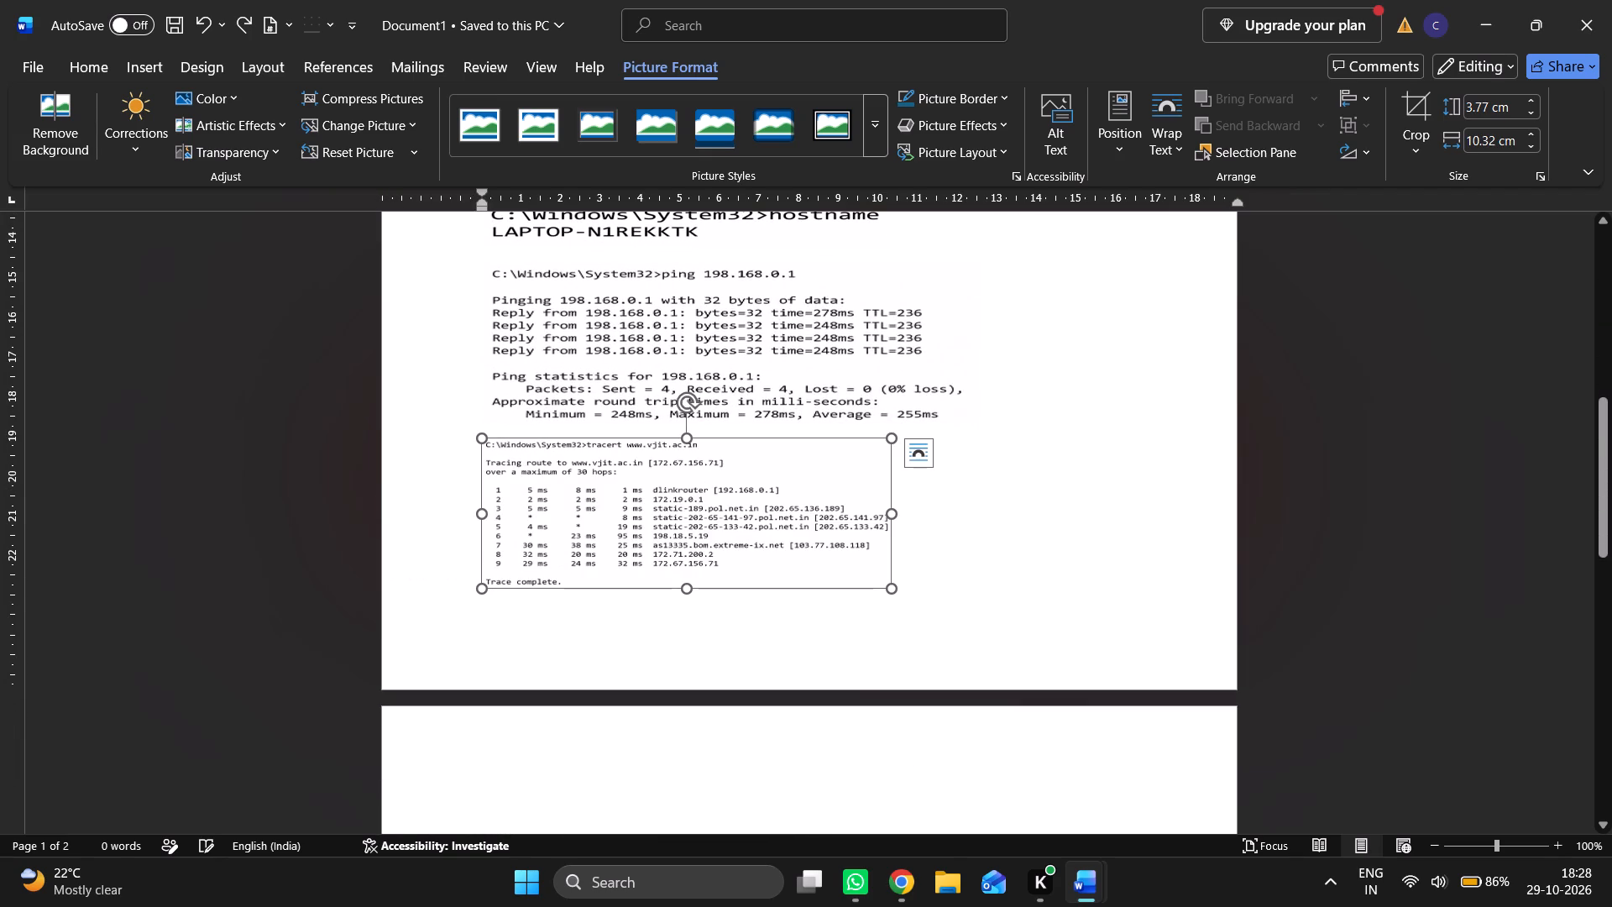
Reduce the first nslookup picture's height to 2.5 cm while keeping its width.
scroll(866, 507, "up", 9)
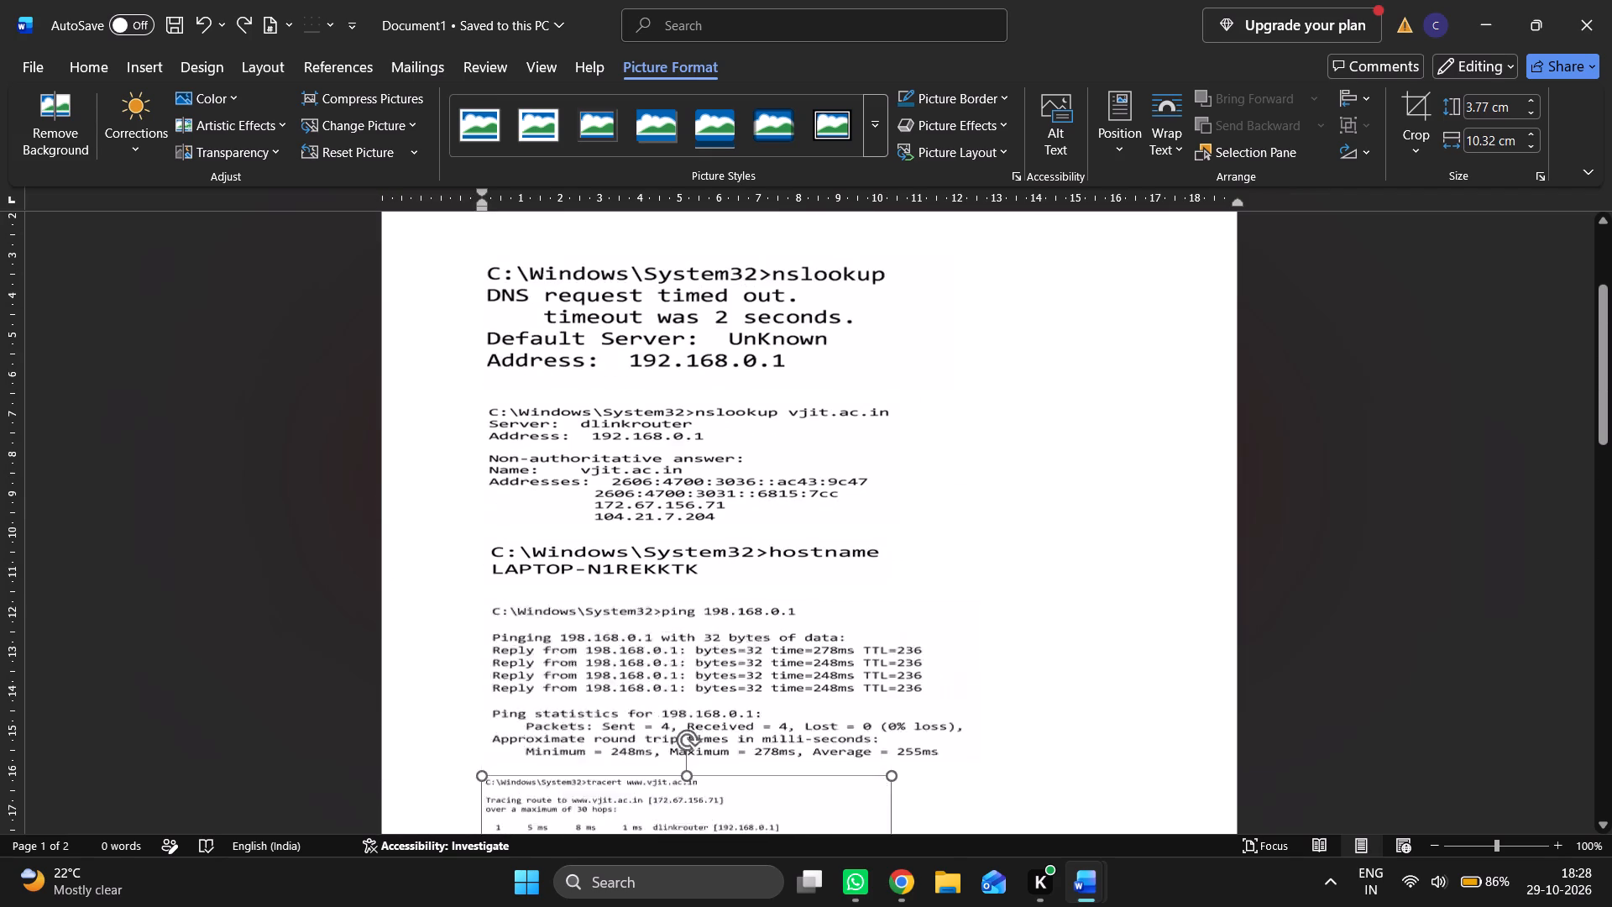
left_click(719, 406)
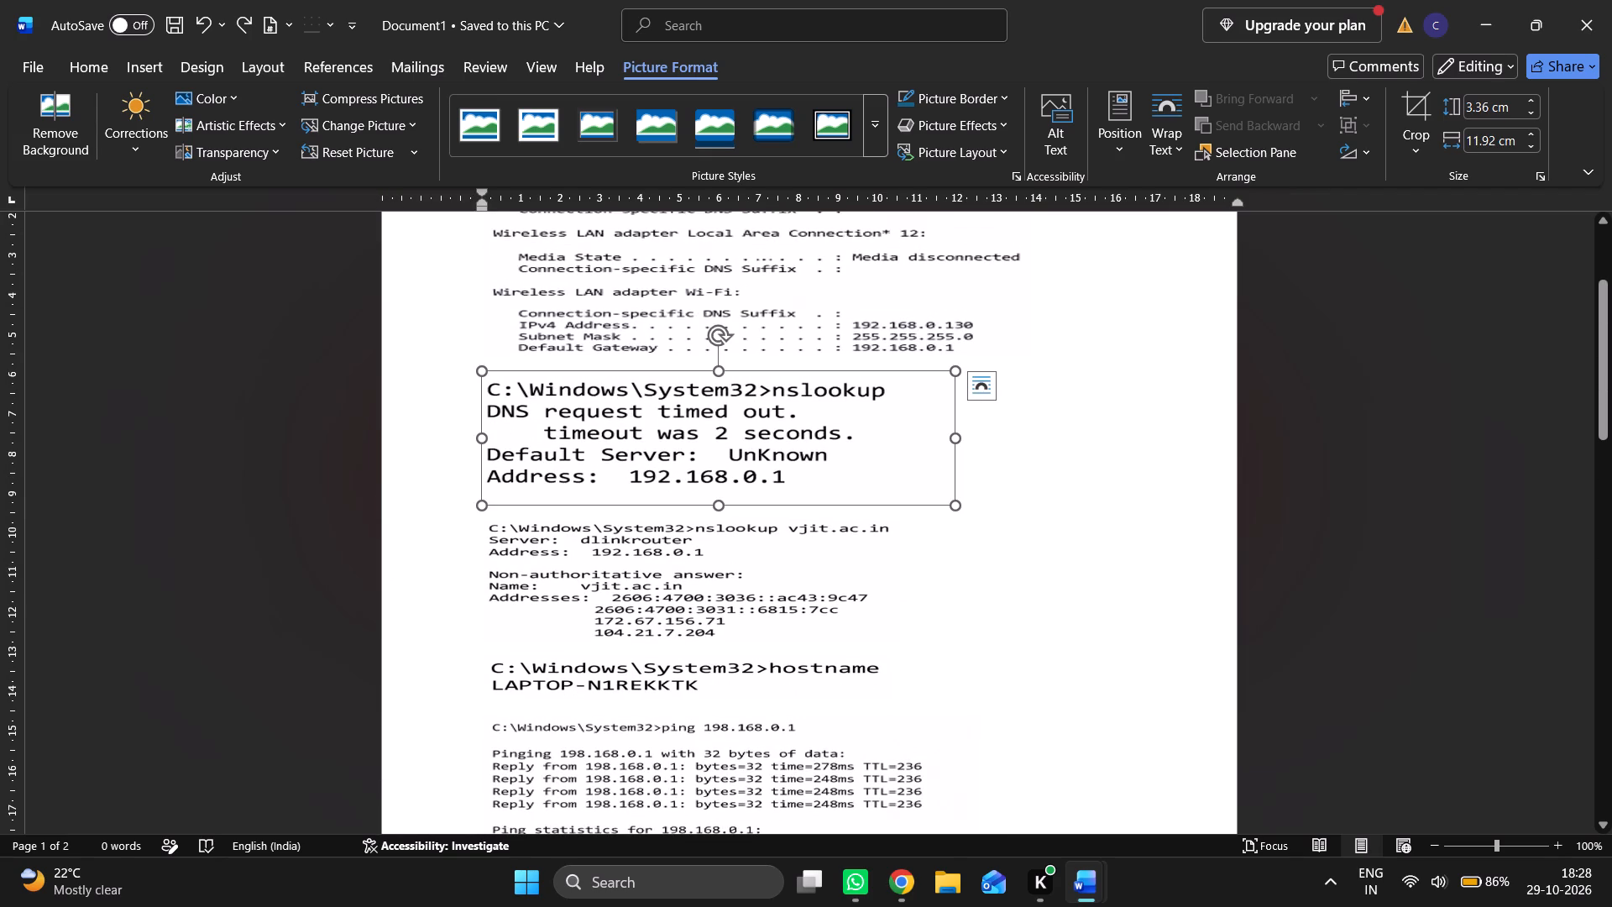
left_click_drag(721, 506, 725, 470)
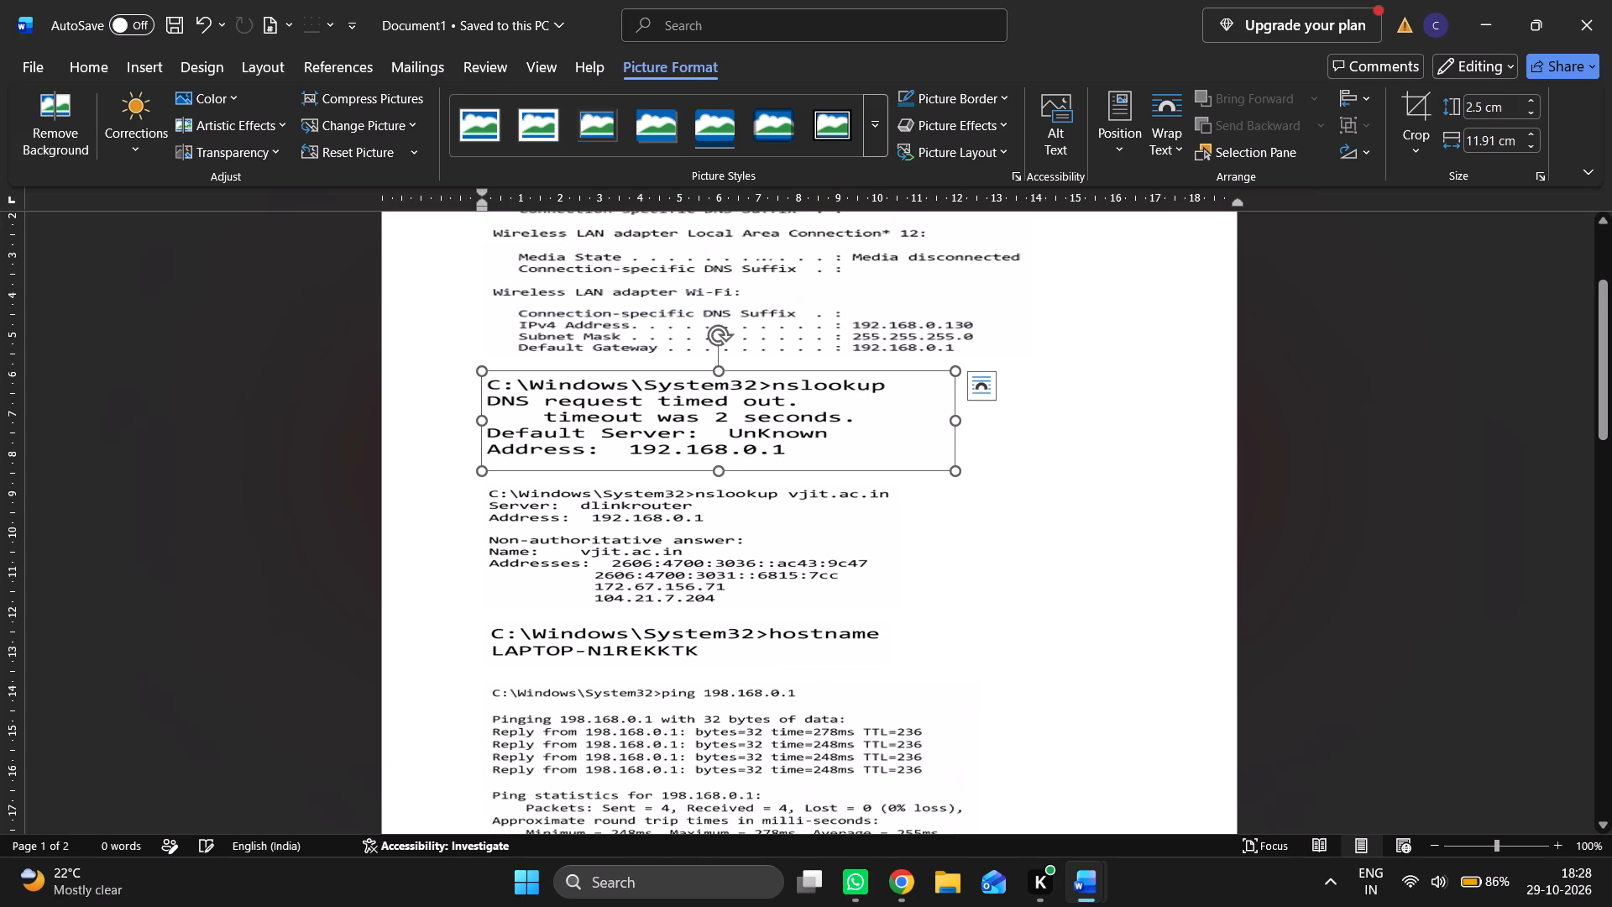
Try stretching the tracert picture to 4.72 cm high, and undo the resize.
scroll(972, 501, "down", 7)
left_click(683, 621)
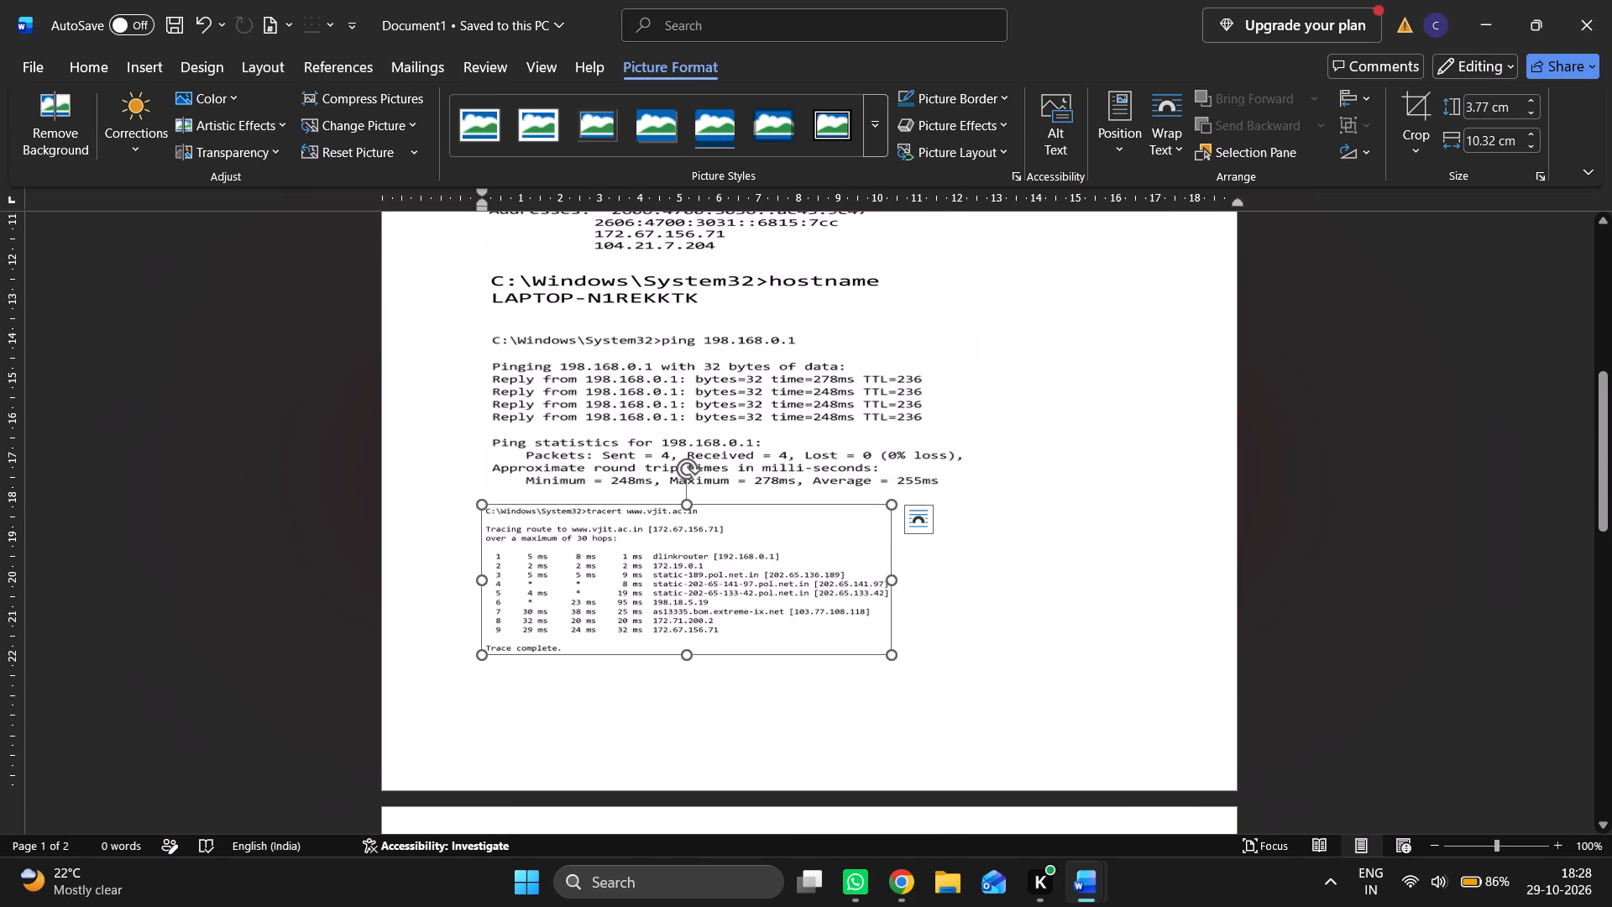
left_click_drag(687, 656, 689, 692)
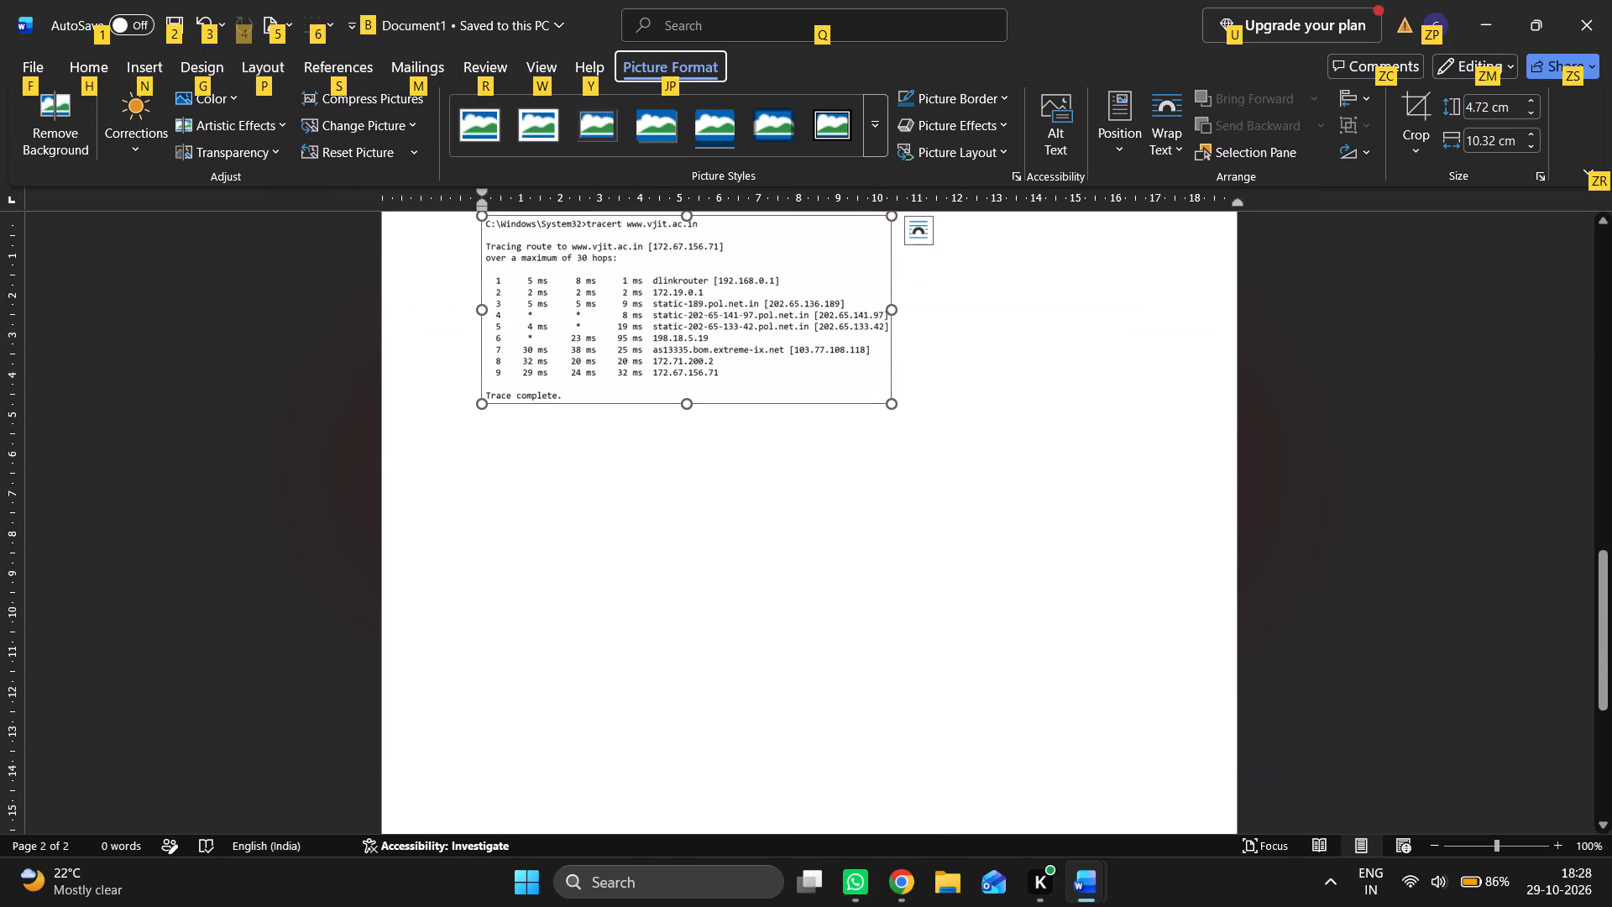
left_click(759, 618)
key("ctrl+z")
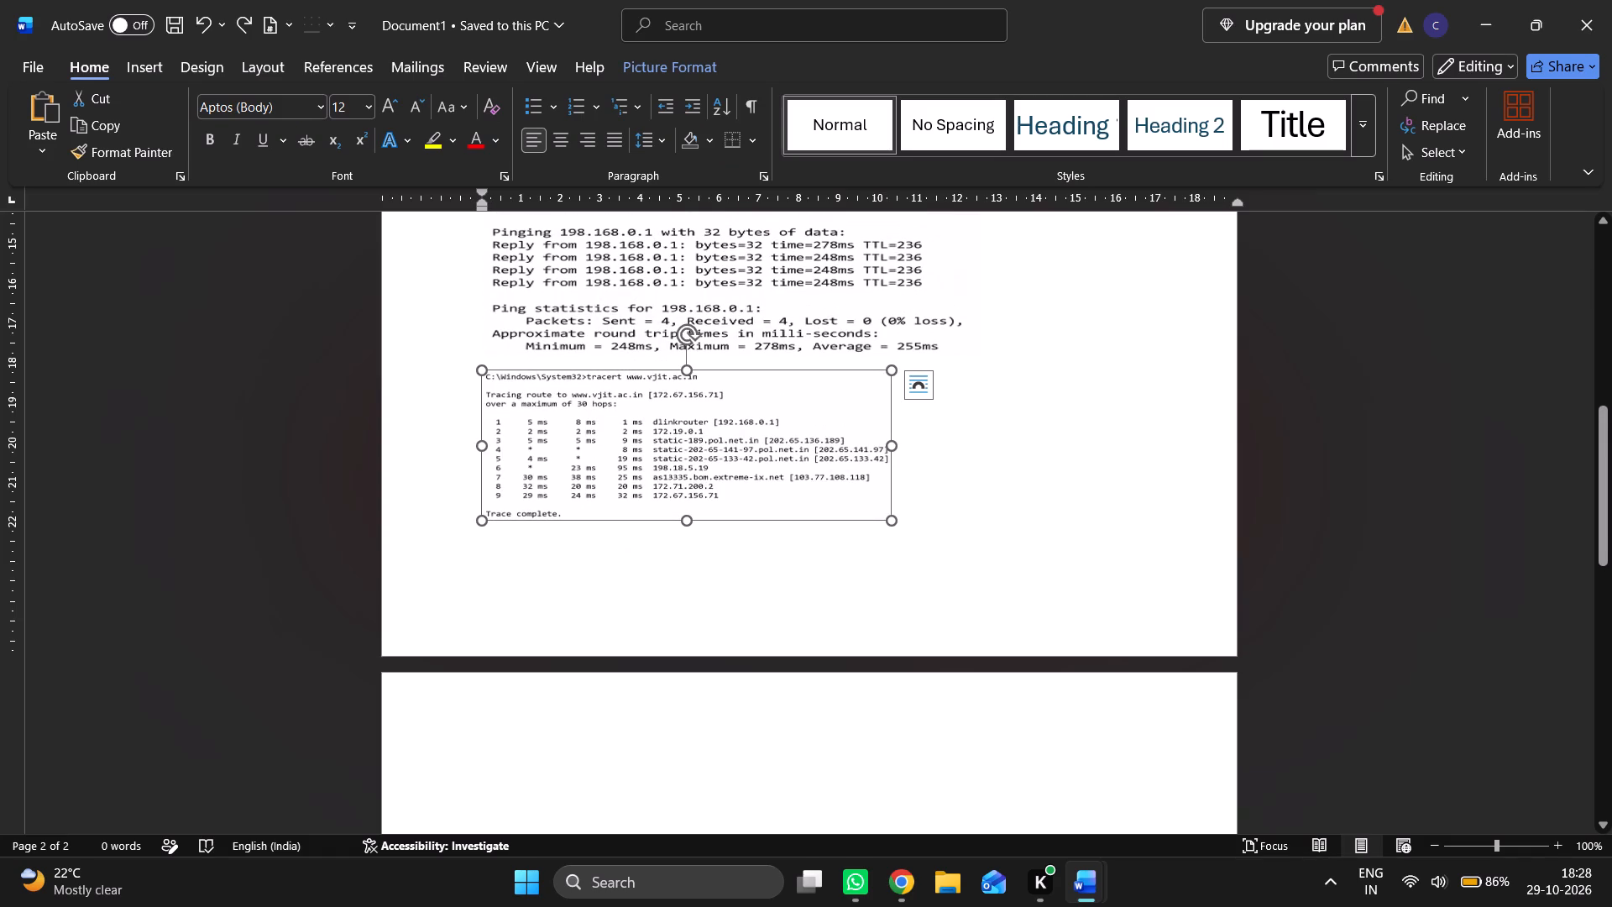
Enlarge the tracert picture to about 4.6 cm high and 12.3 cm wide, keeping it below the ping picture on the first page.
left_click_drag(688, 524, 684, 563)
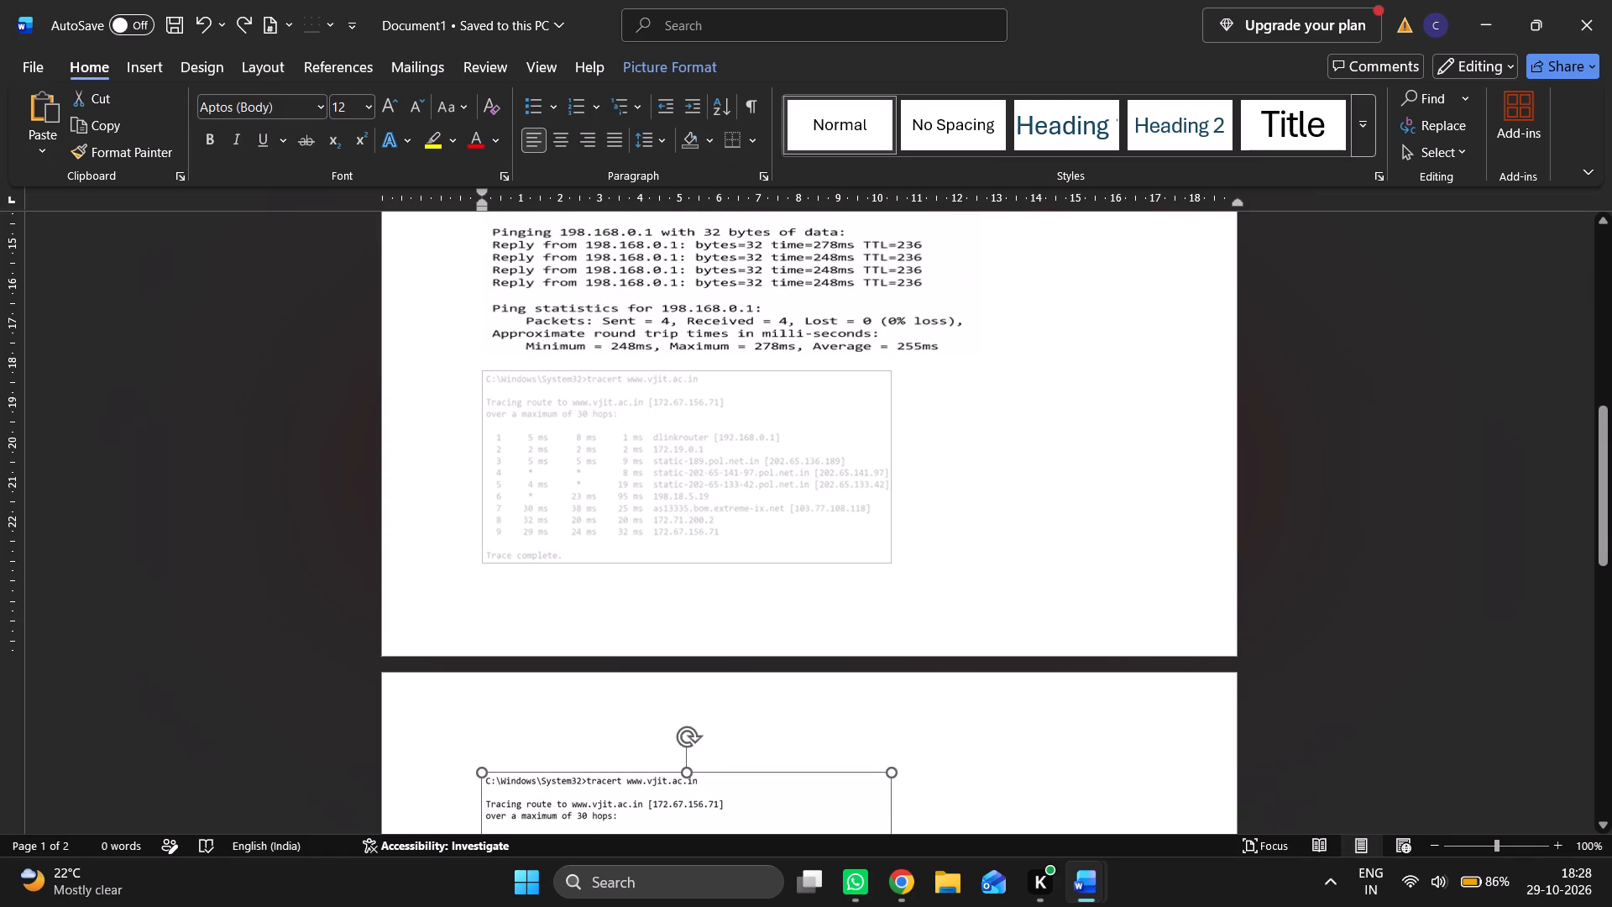
left_click_drag(684, 563, 688, 552)
left_click_drag(892, 462, 905, 464)
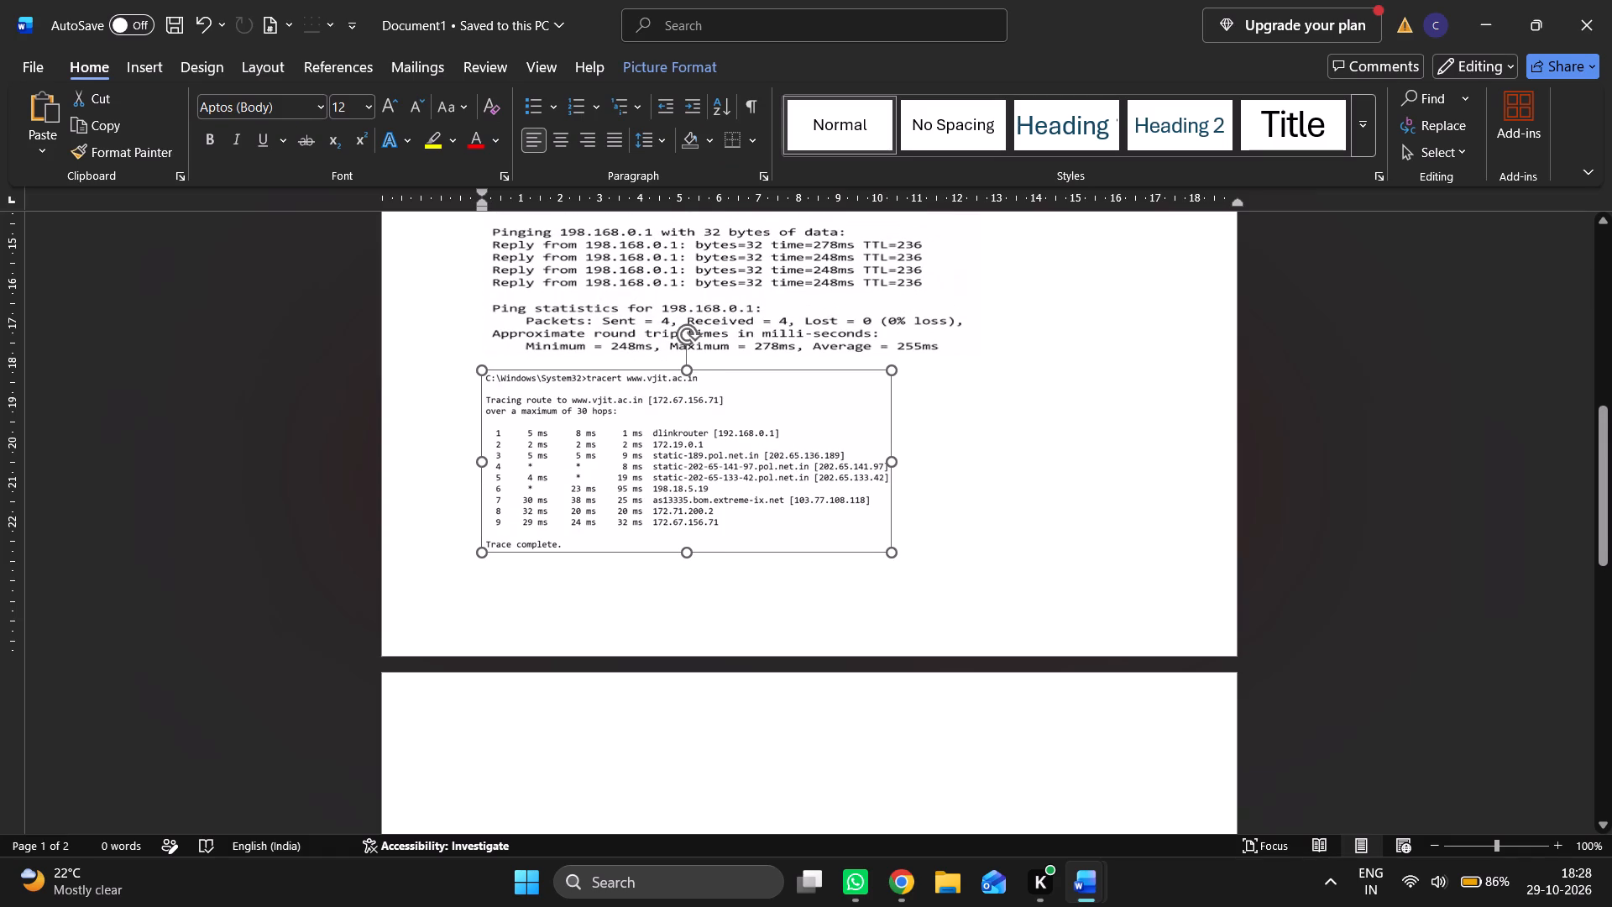
left_click_drag(905, 464, 970, 473)
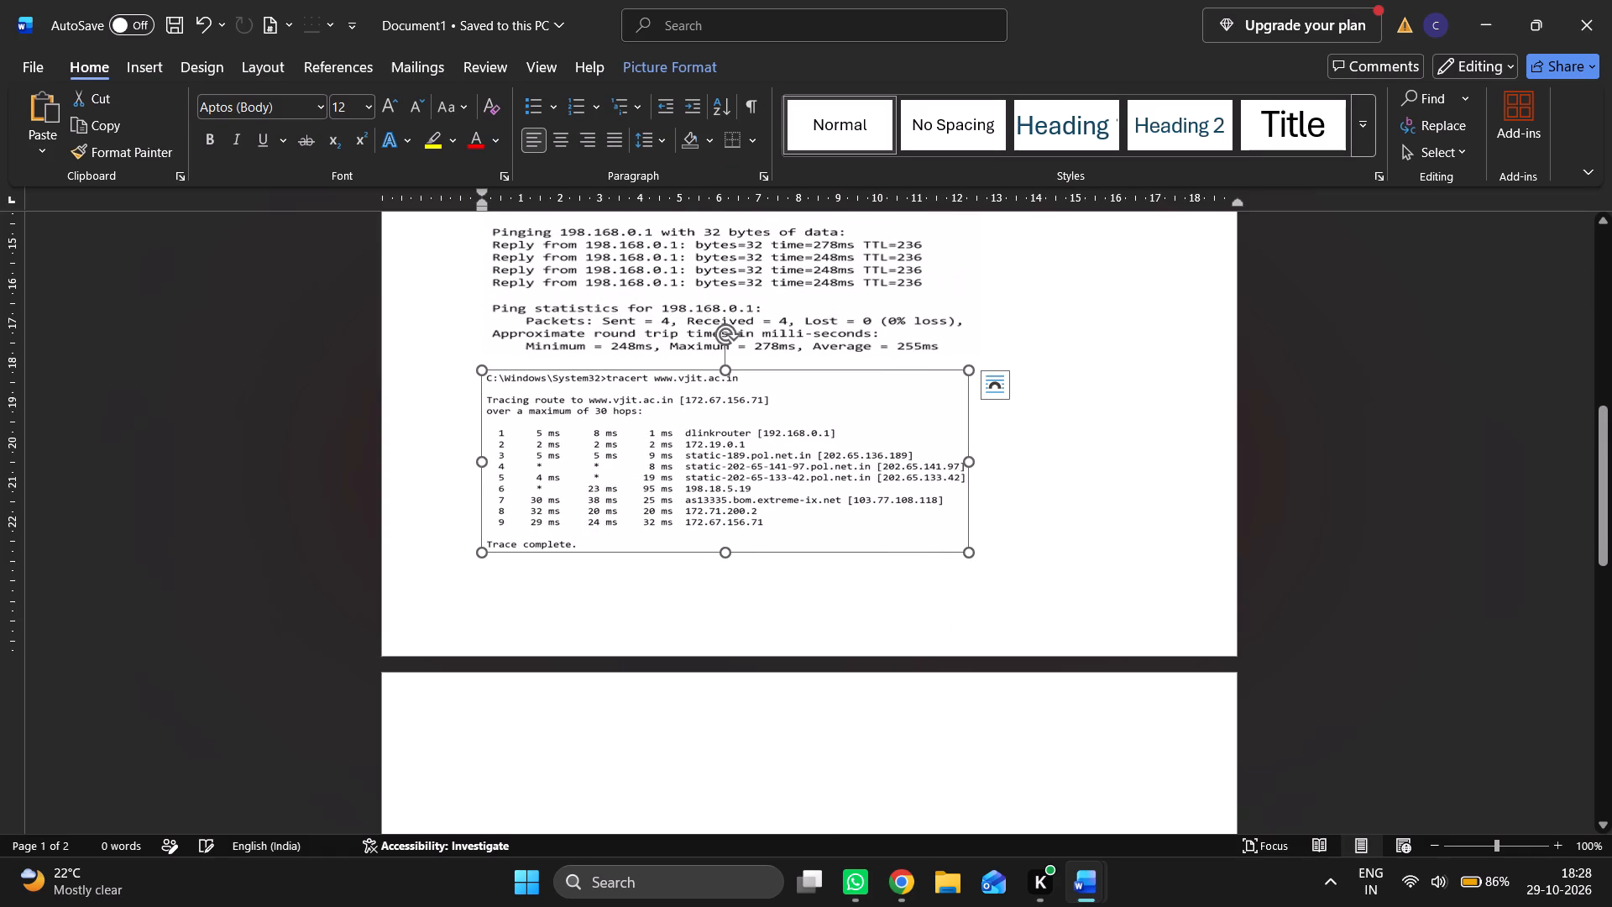
left_click(1071, 418)
Reduce the first nslookup picture's height to about 2.3 cm while keeping its width.
scroll(1036, 464, "down", 9)
scroll(1036, 464, "up", 9)
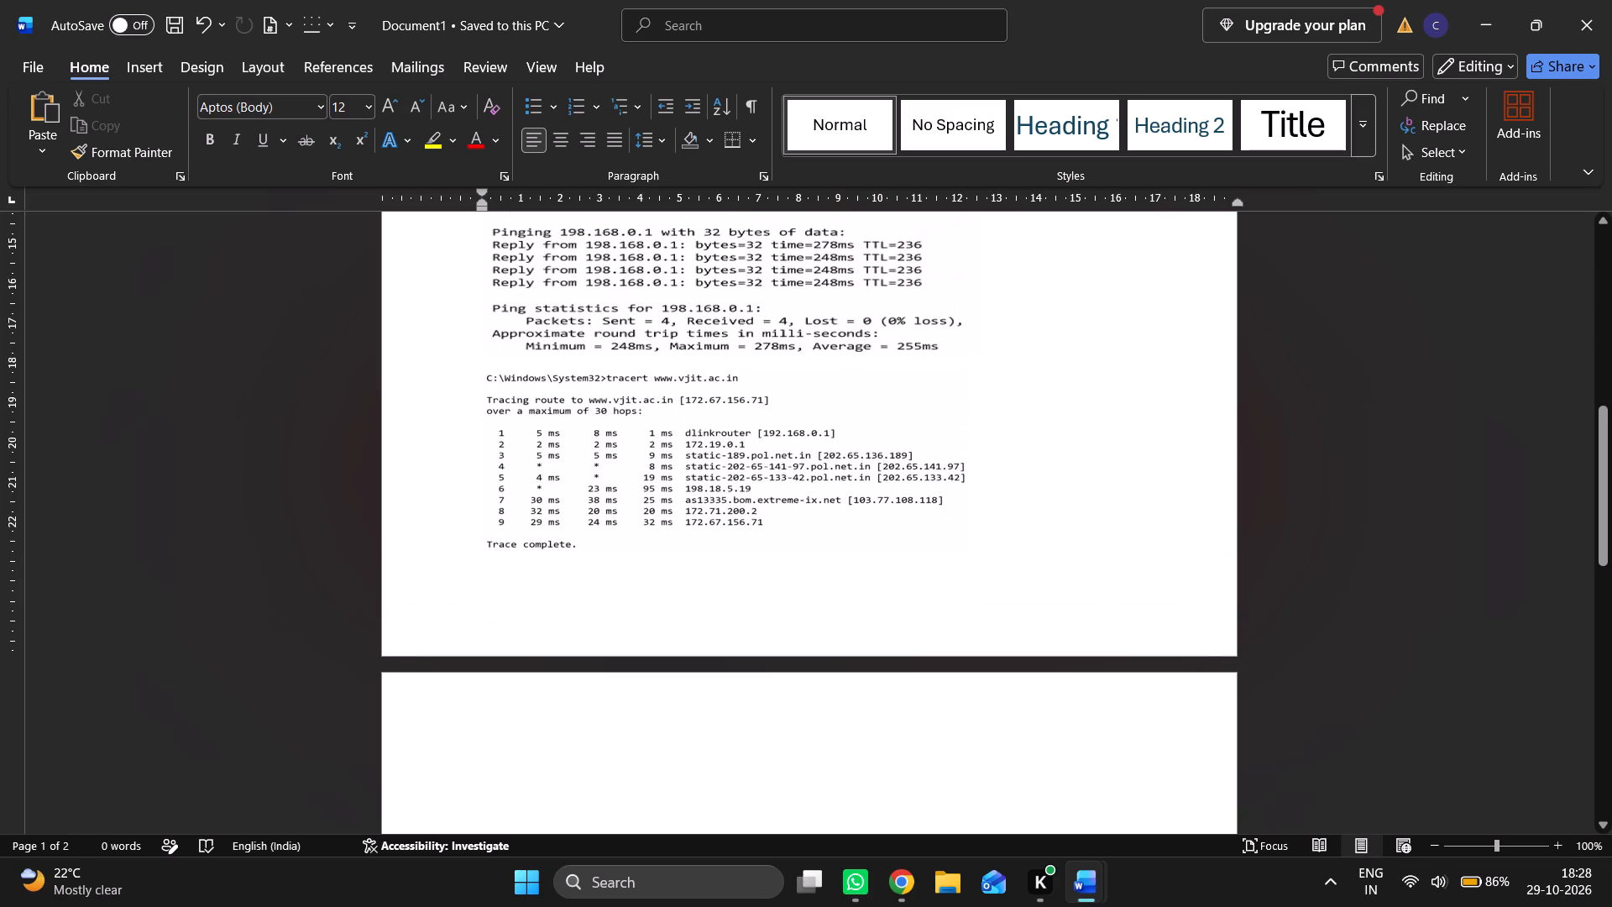
left_click(684, 404)
left_click(767, 291)
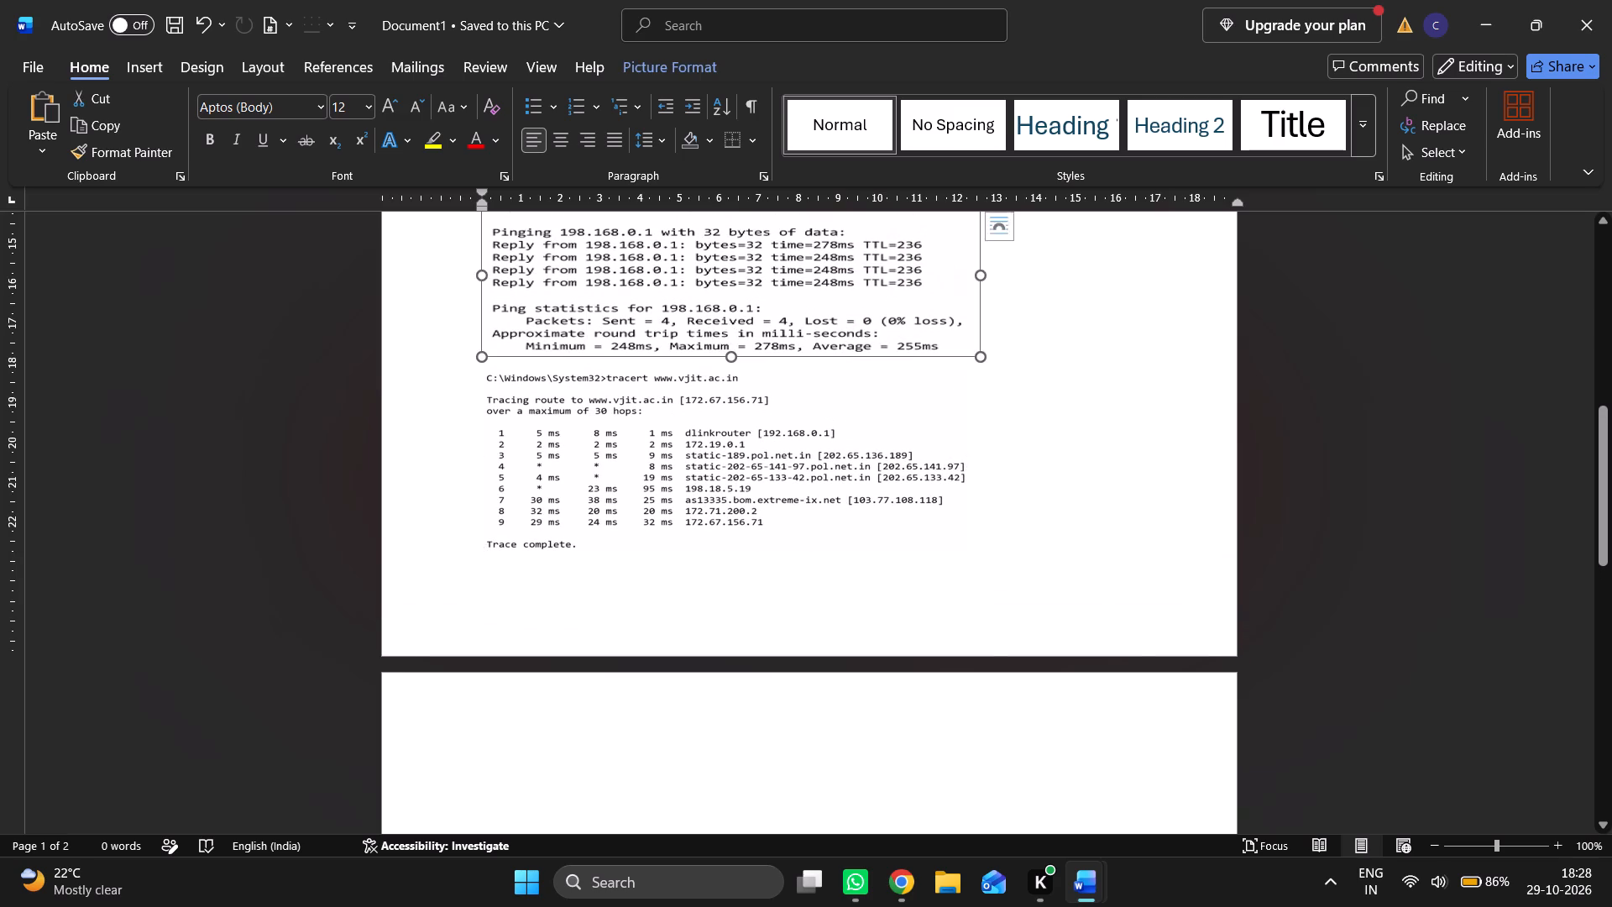
scroll(769, 315, "up", 8)
left_click(693, 562)
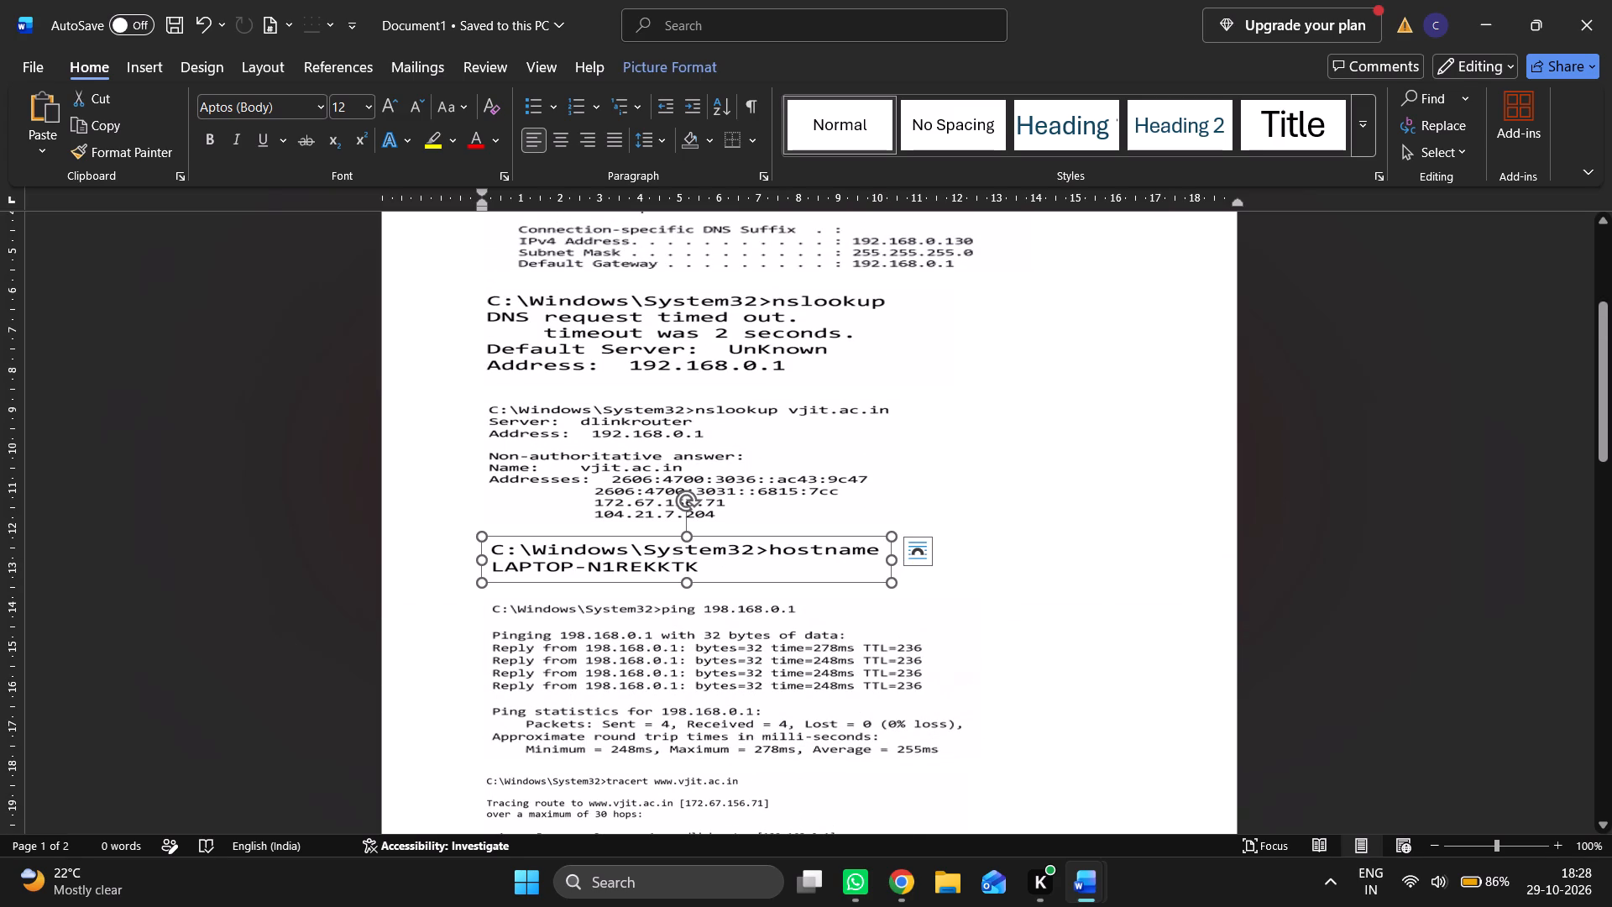
left_click(683, 439)
left_click(679, 325)
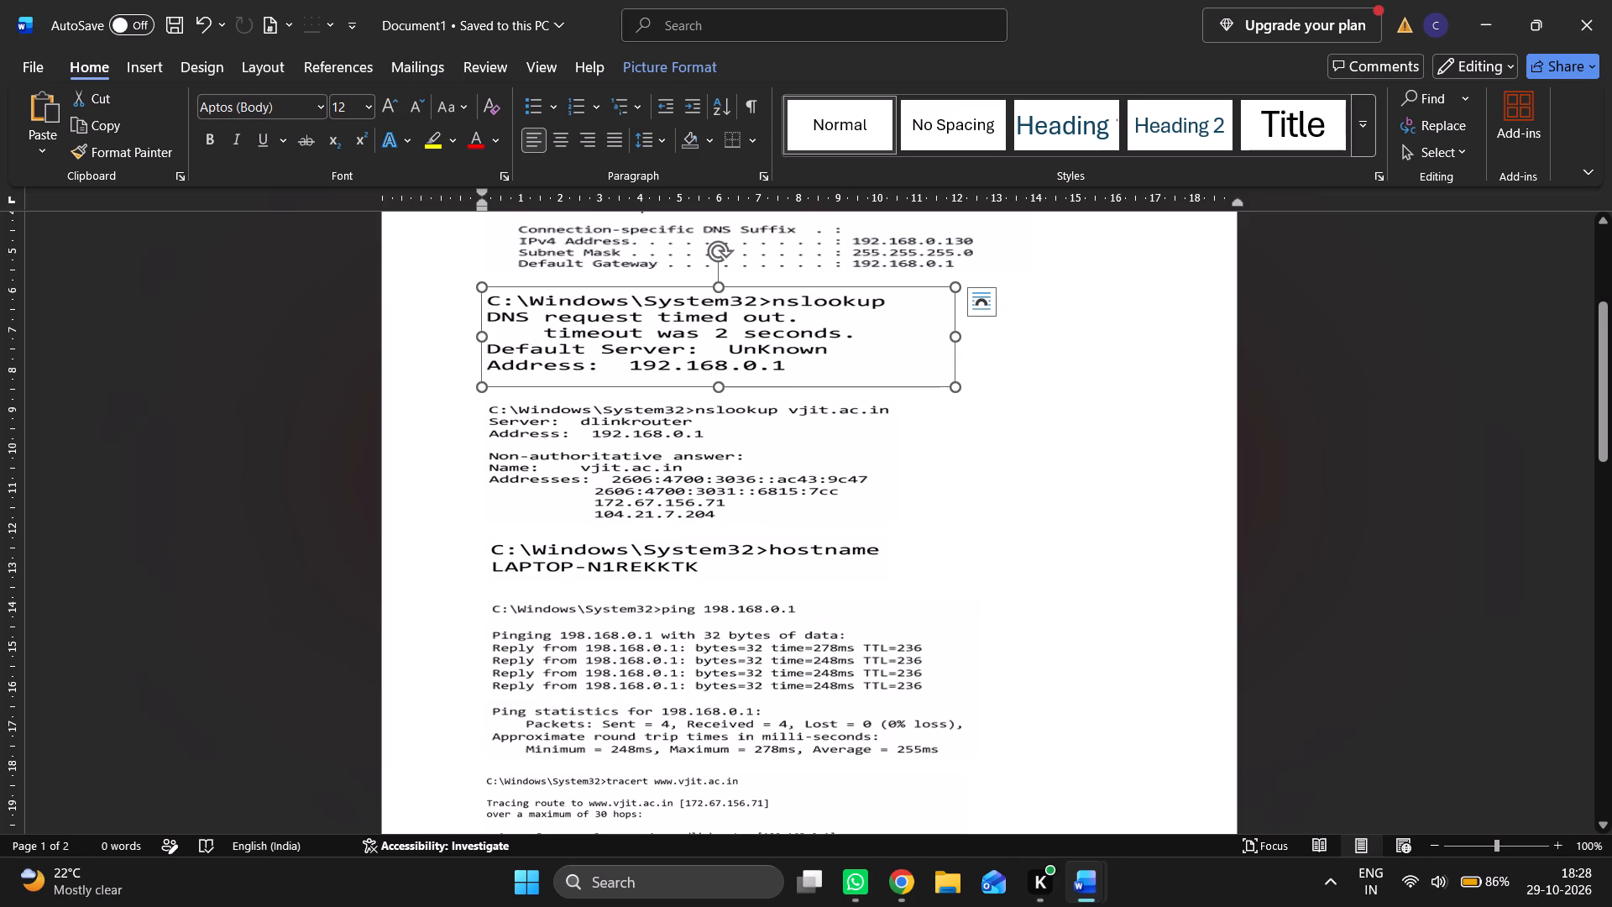
left_click_drag(719, 386, 715, 365)
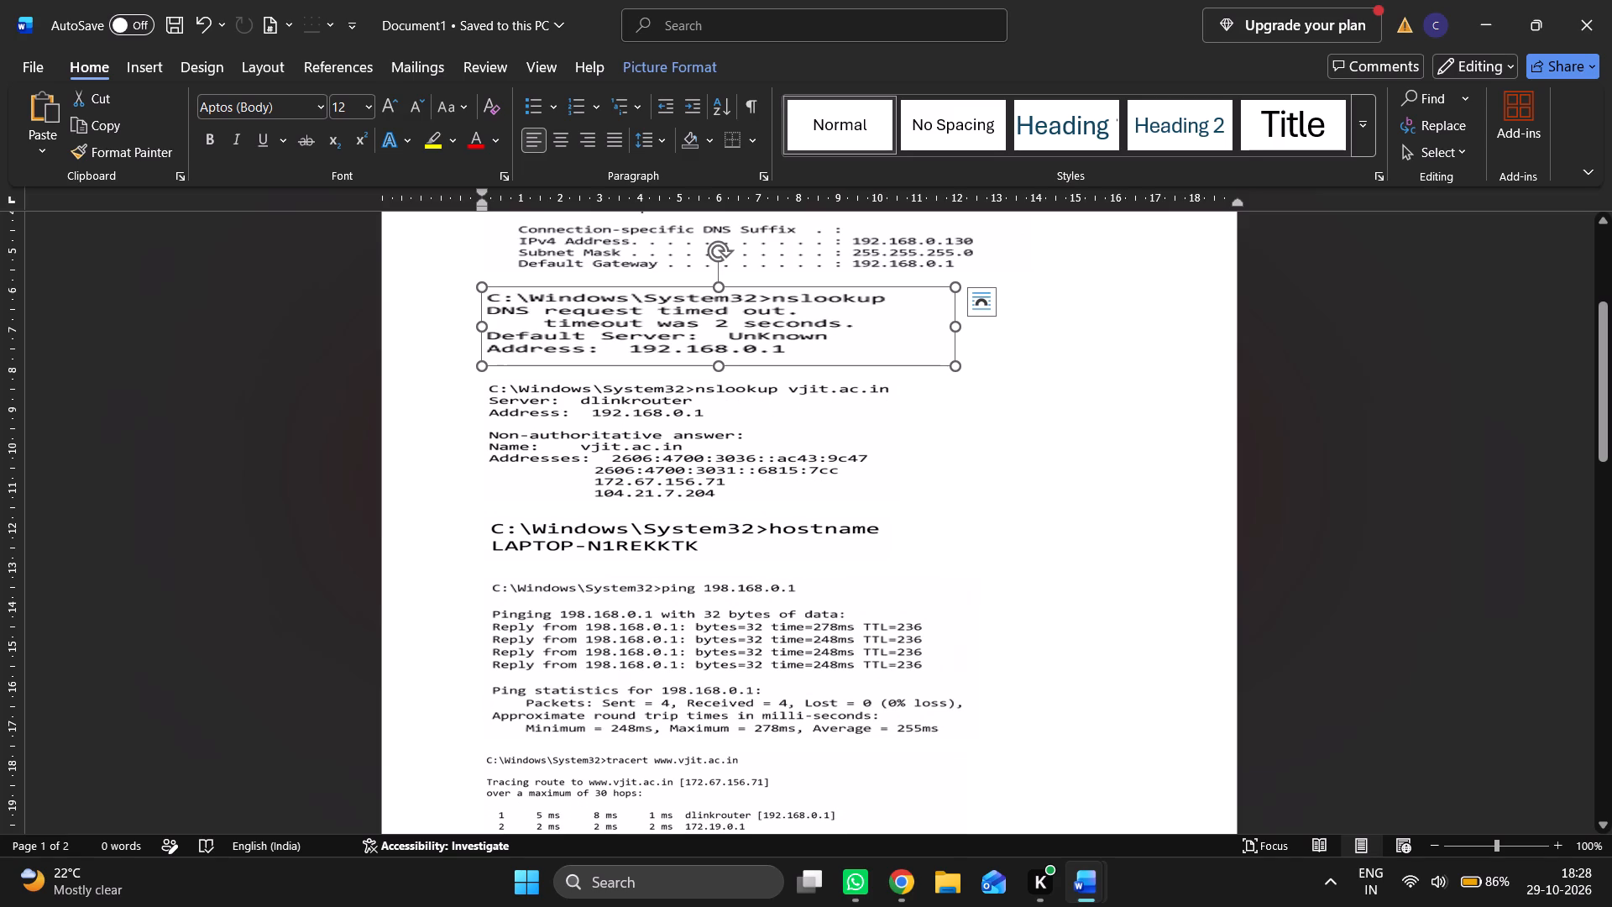
left_click_drag(720, 365, 723, 375)
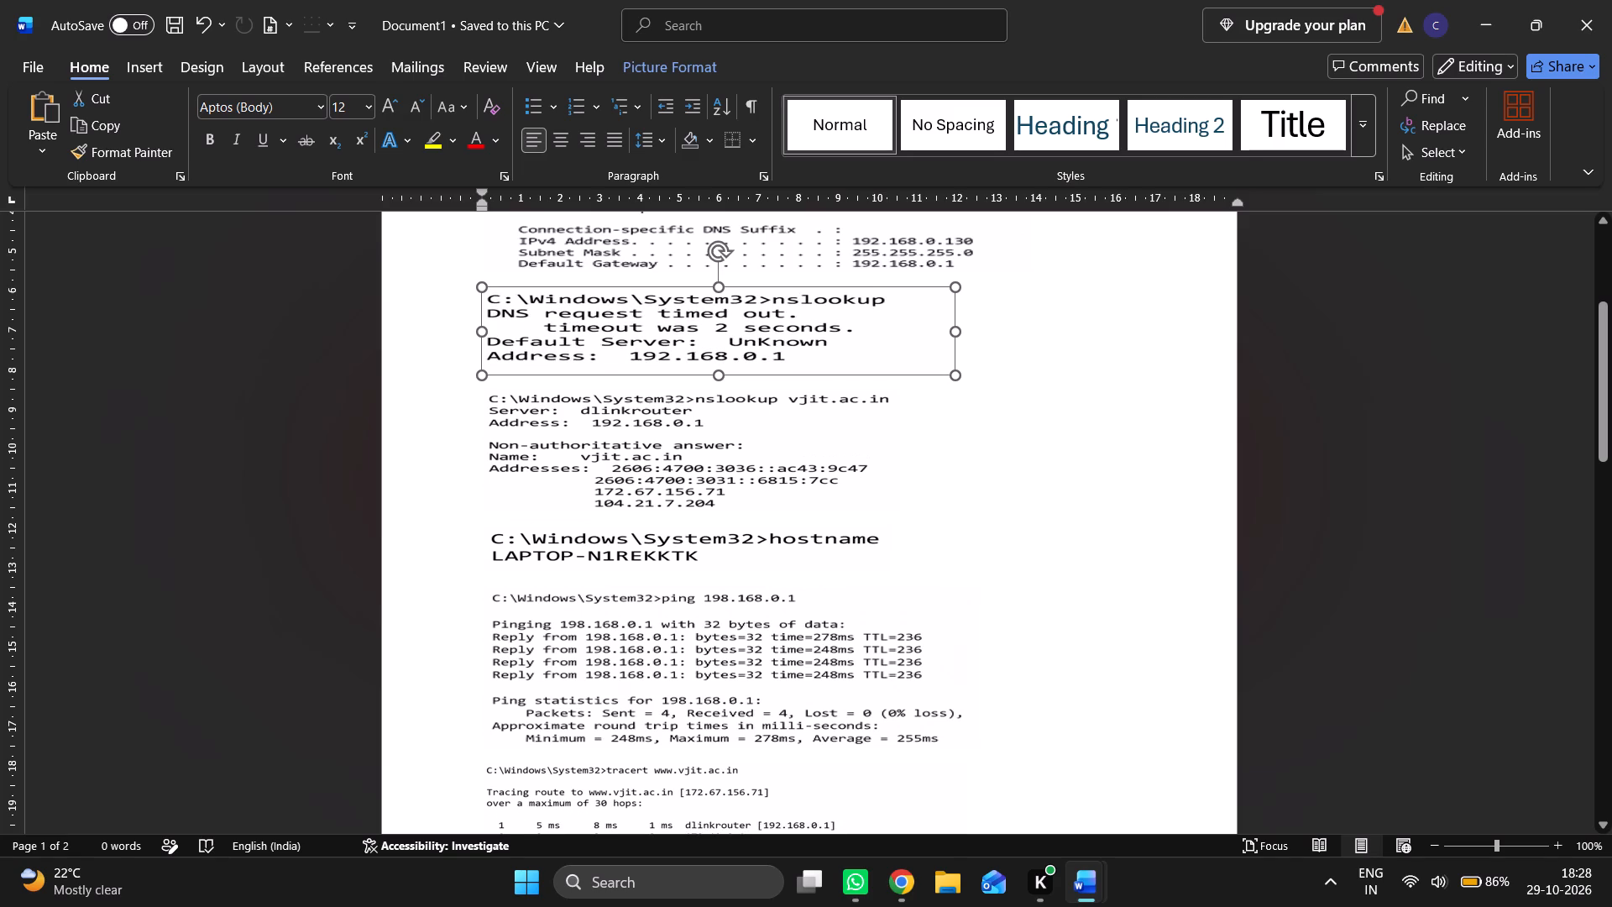
left_click_drag(723, 375, 725, 378)
Stretch the Windows IP Configuration picture vertically to about 6.1 cm high.
scroll(713, 301, "up", 7)
left_click(767, 458)
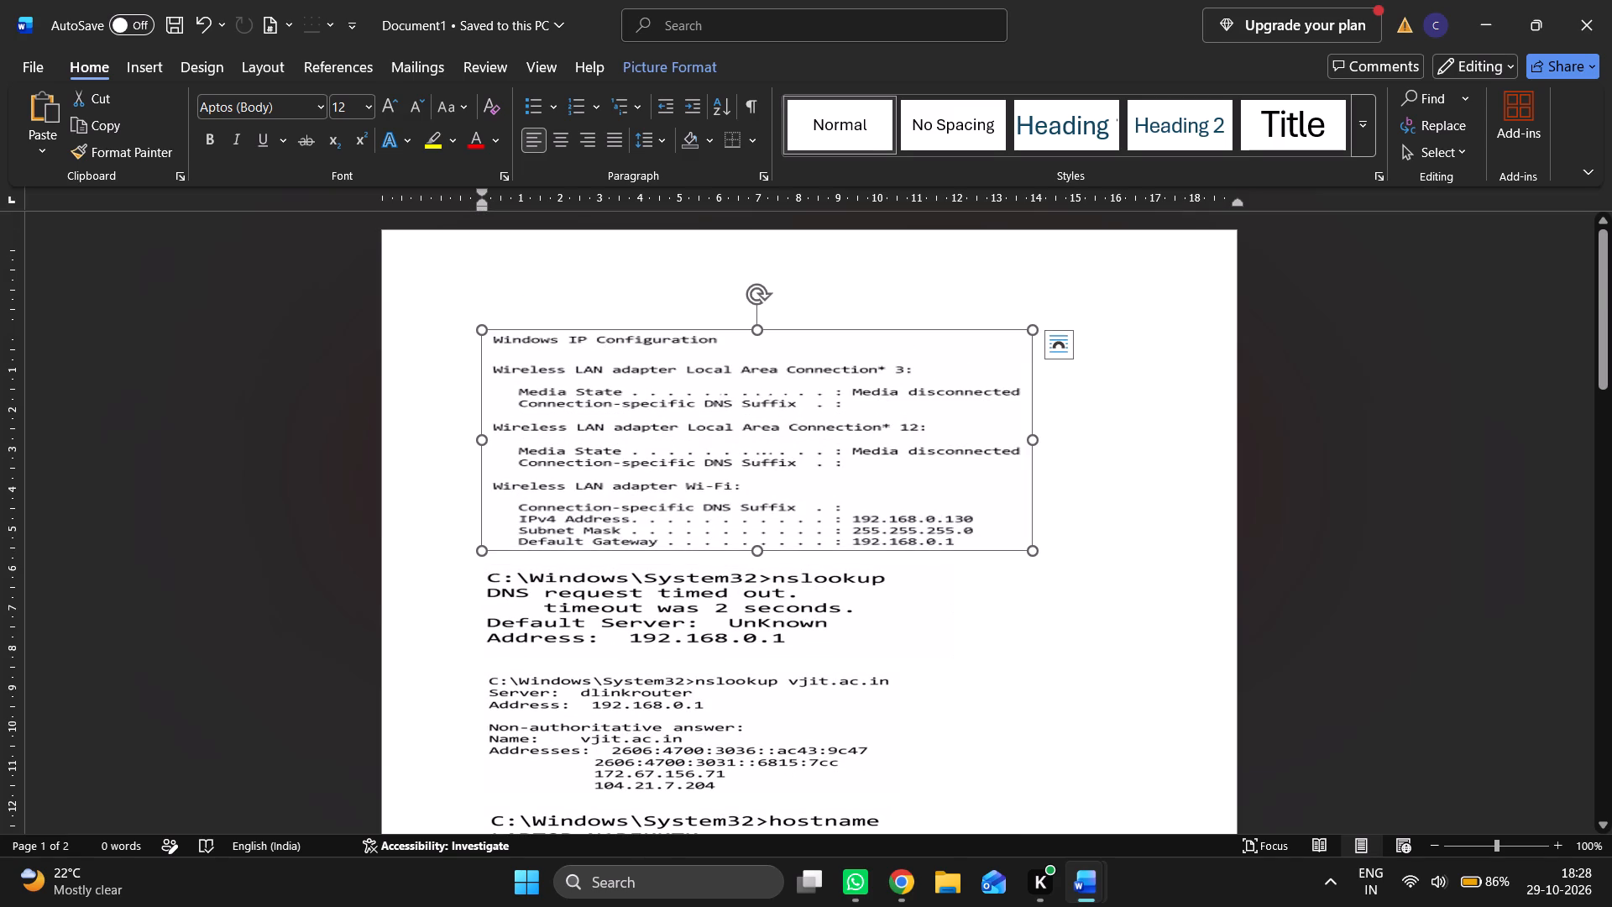
left_click_drag(758, 549, 761, 569)
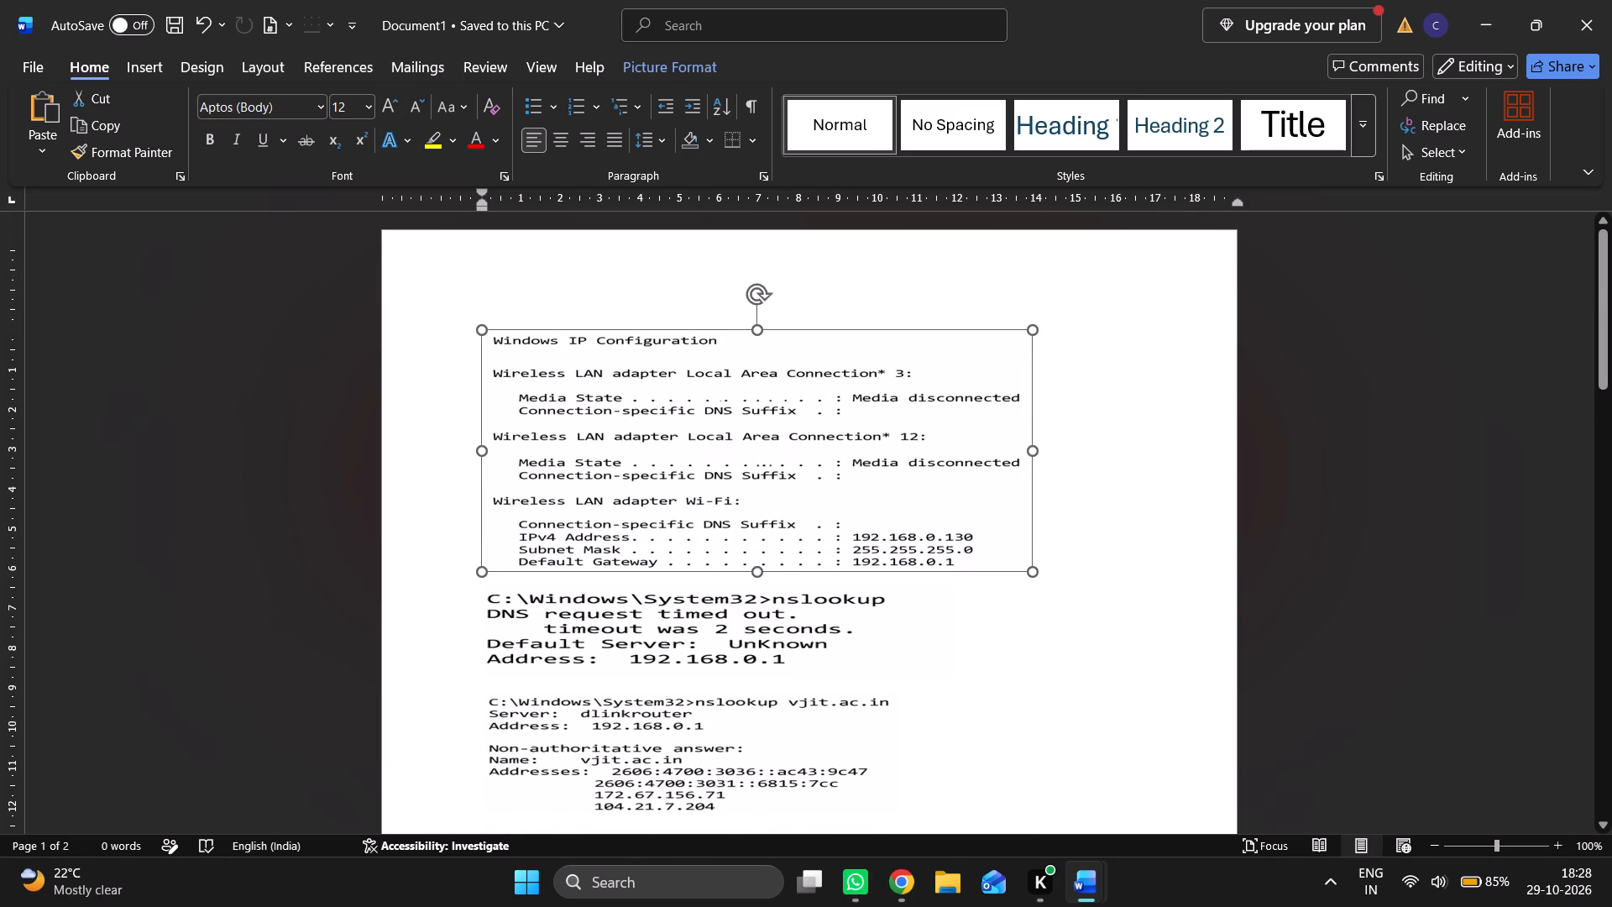
Slightly reduce the height of the Windows IP Configuration picture from its bottom edge.
left_click_drag(761, 569, 765, 560)
Slightly reduce the height of the tracert picture at the end of the first page.
scroll(790, 577, "down", 15)
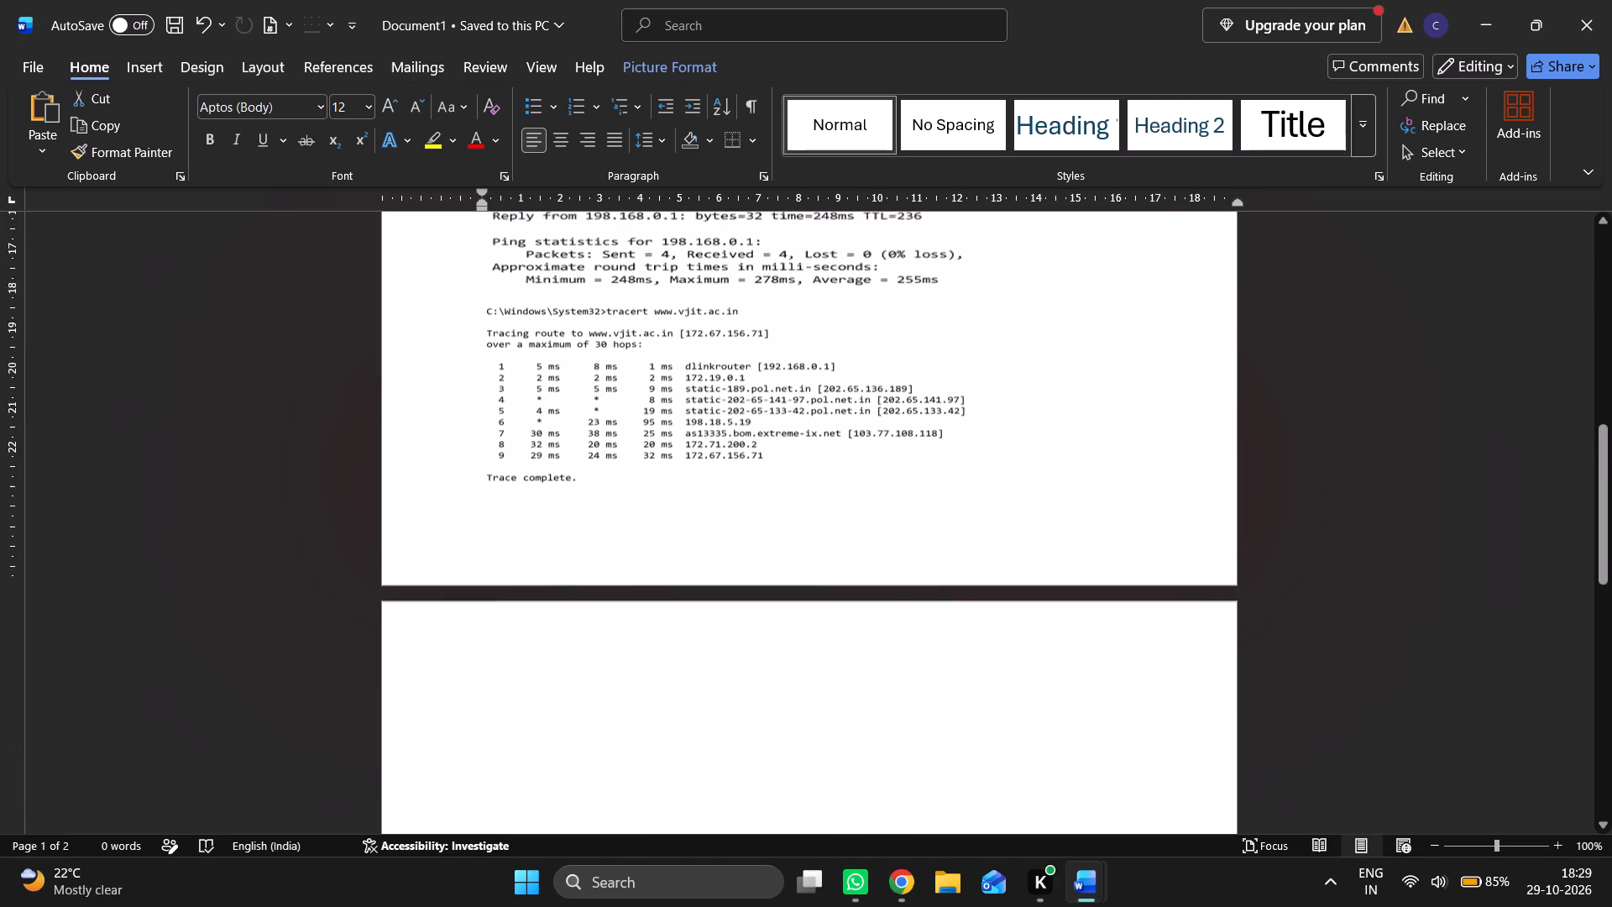
left_click(652, 378)
left_click_drag(727, 485, 729, 477)
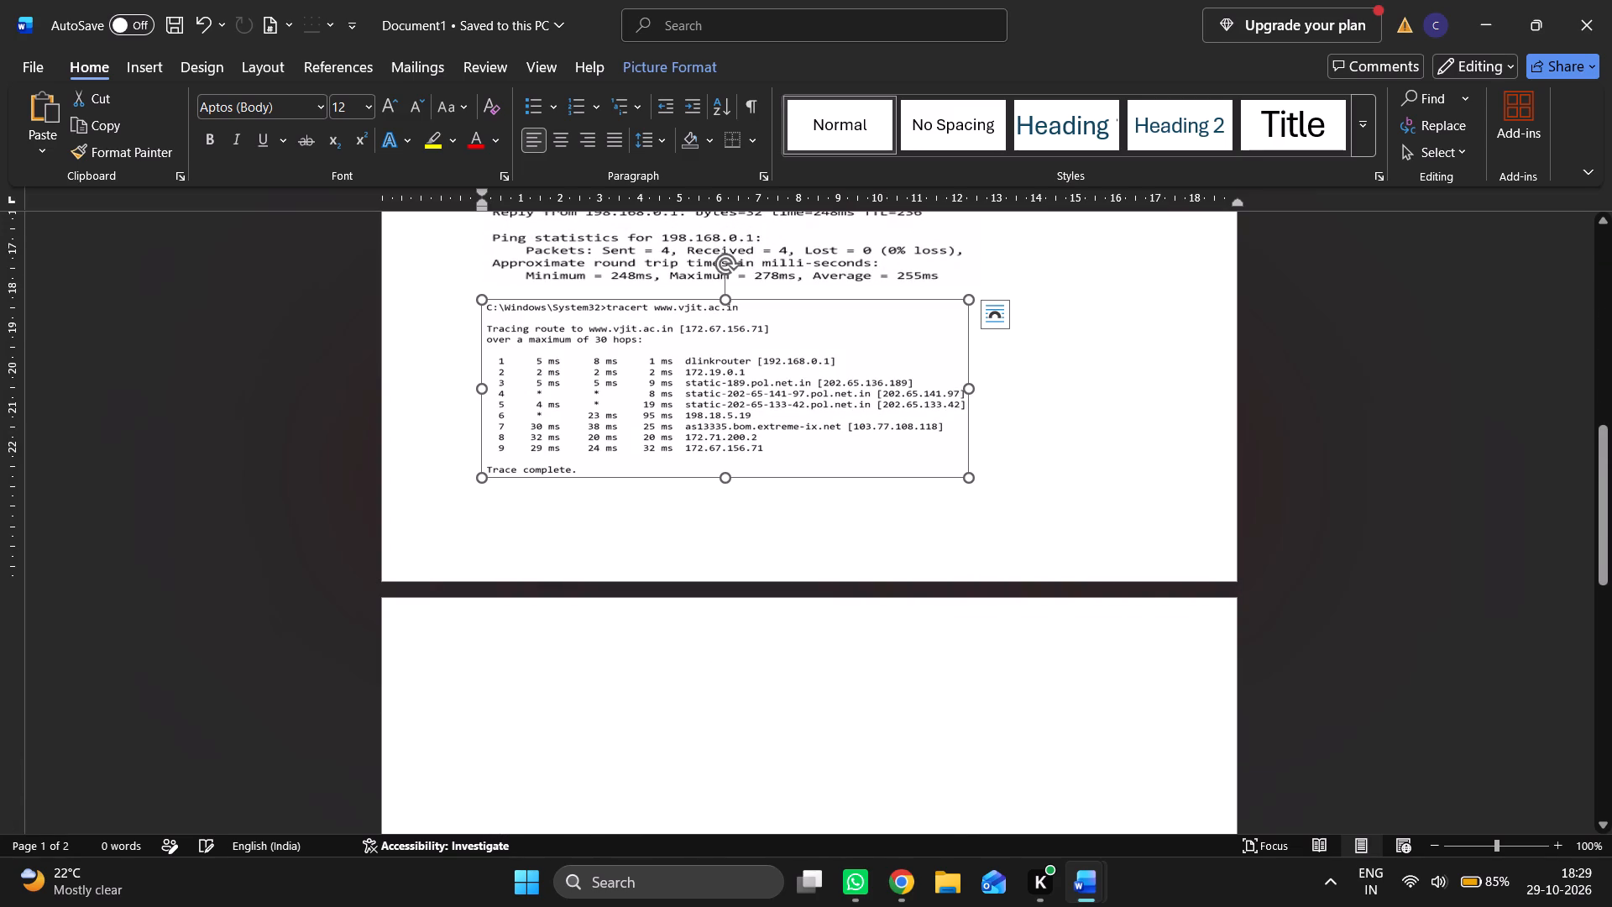
Start a new line after the tracert picture for the next picture.
left_click(1121, 437)
scroll(1106, 468, "up", 8)
scroll(1102, 463, "down", 6)
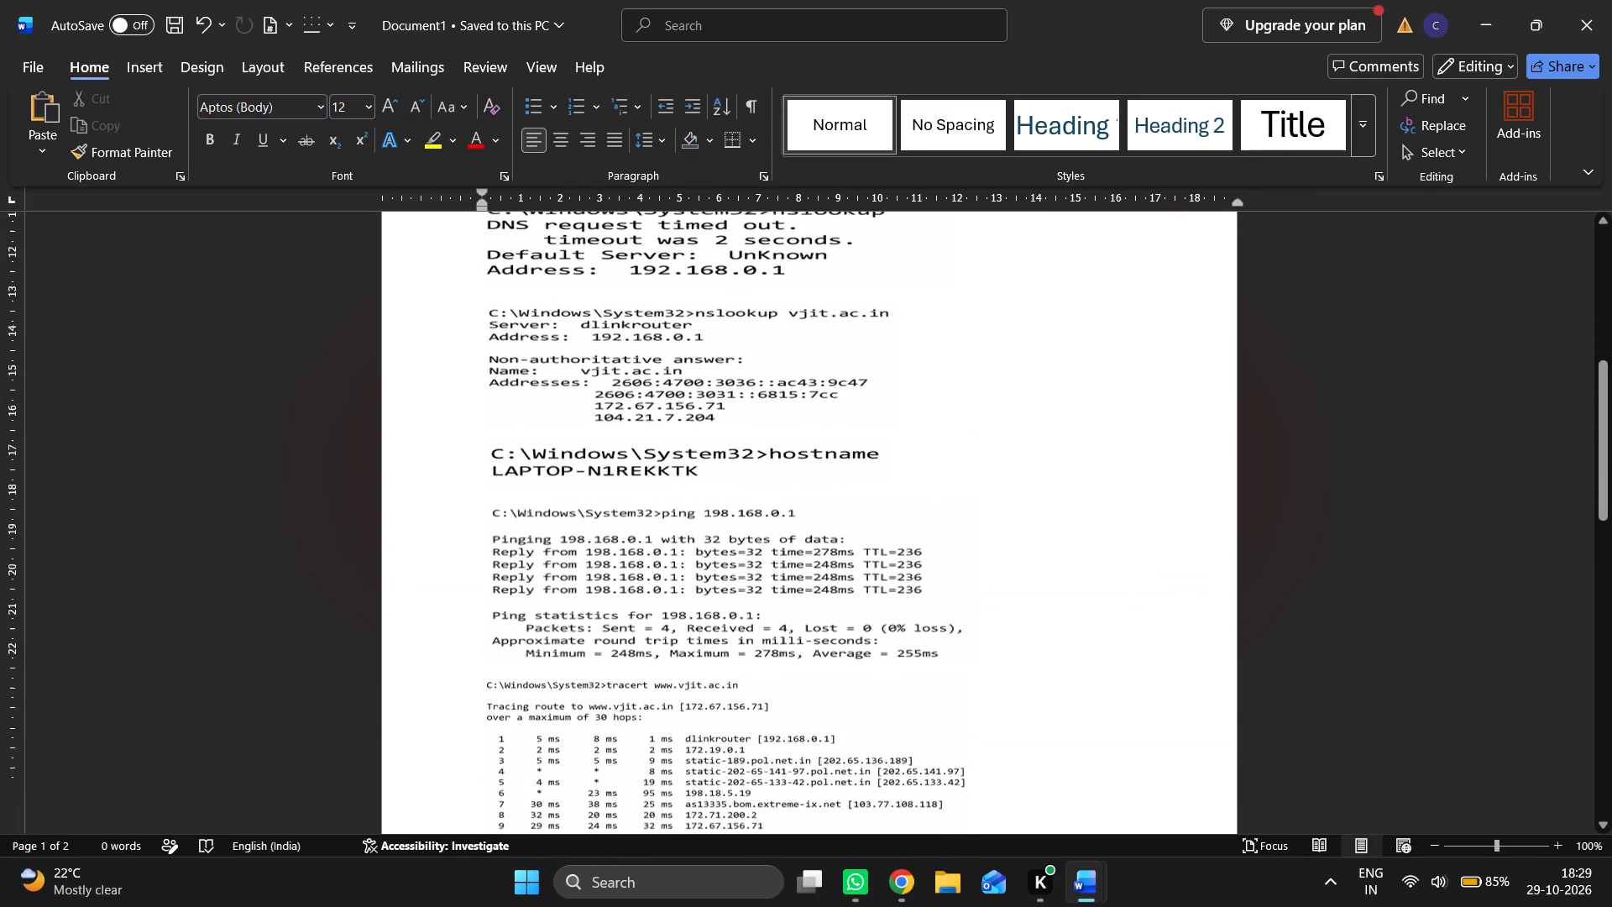
scroll(1076, 475, "down", 3)
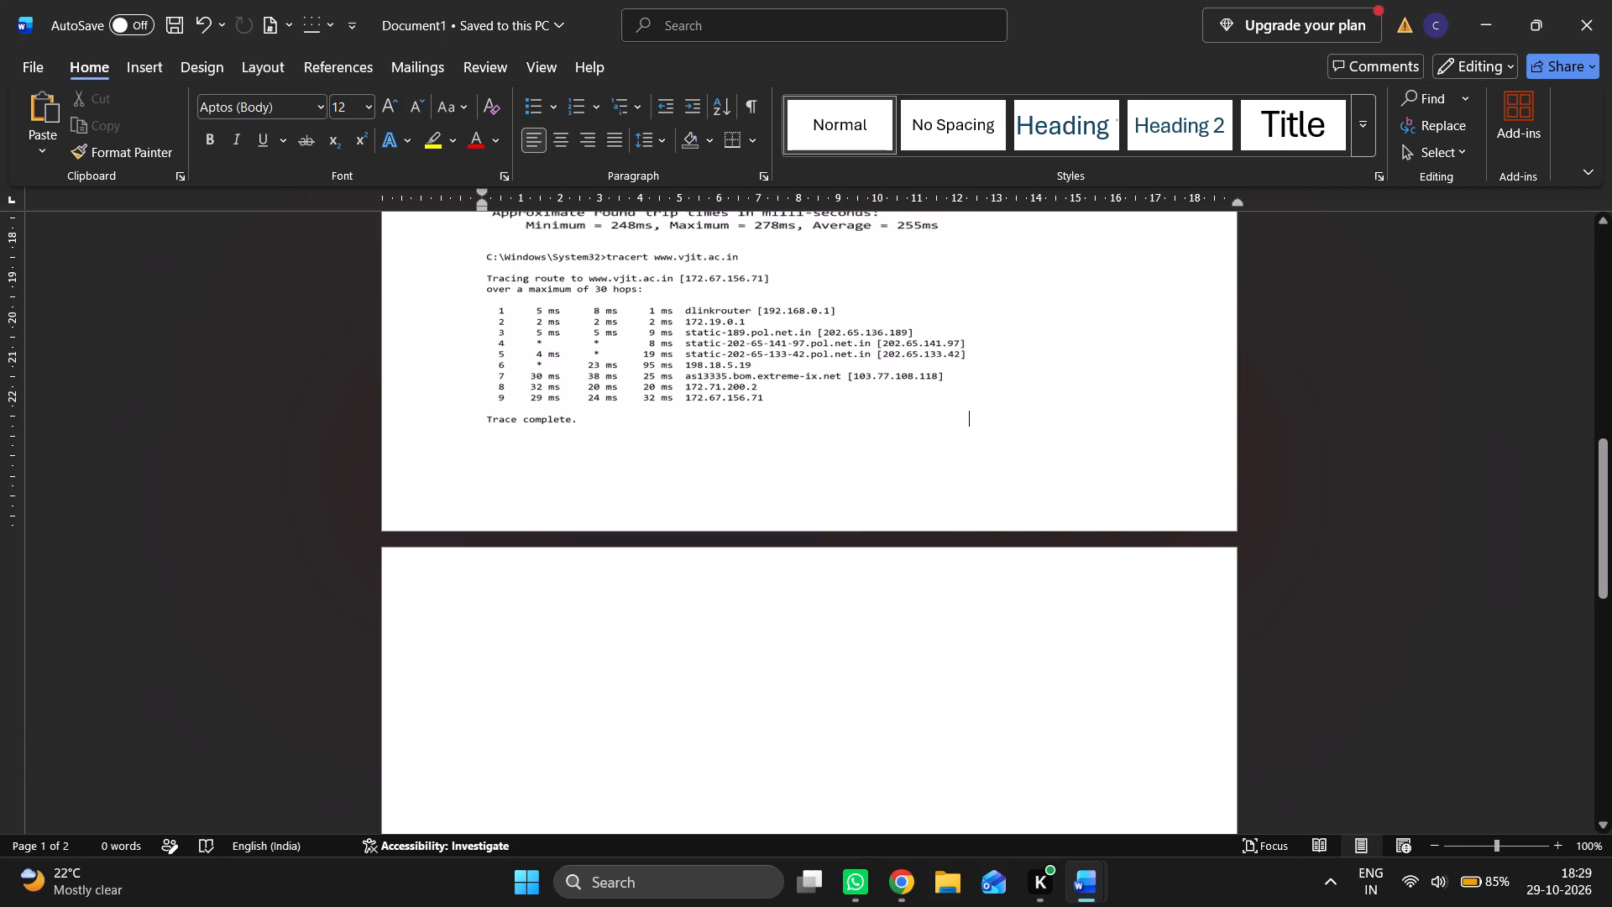
key("Return")
Copy the black-on-white netstat image from ChatGPT in Chrome and paste it on the new line in Document1.
key("alt+Tab")
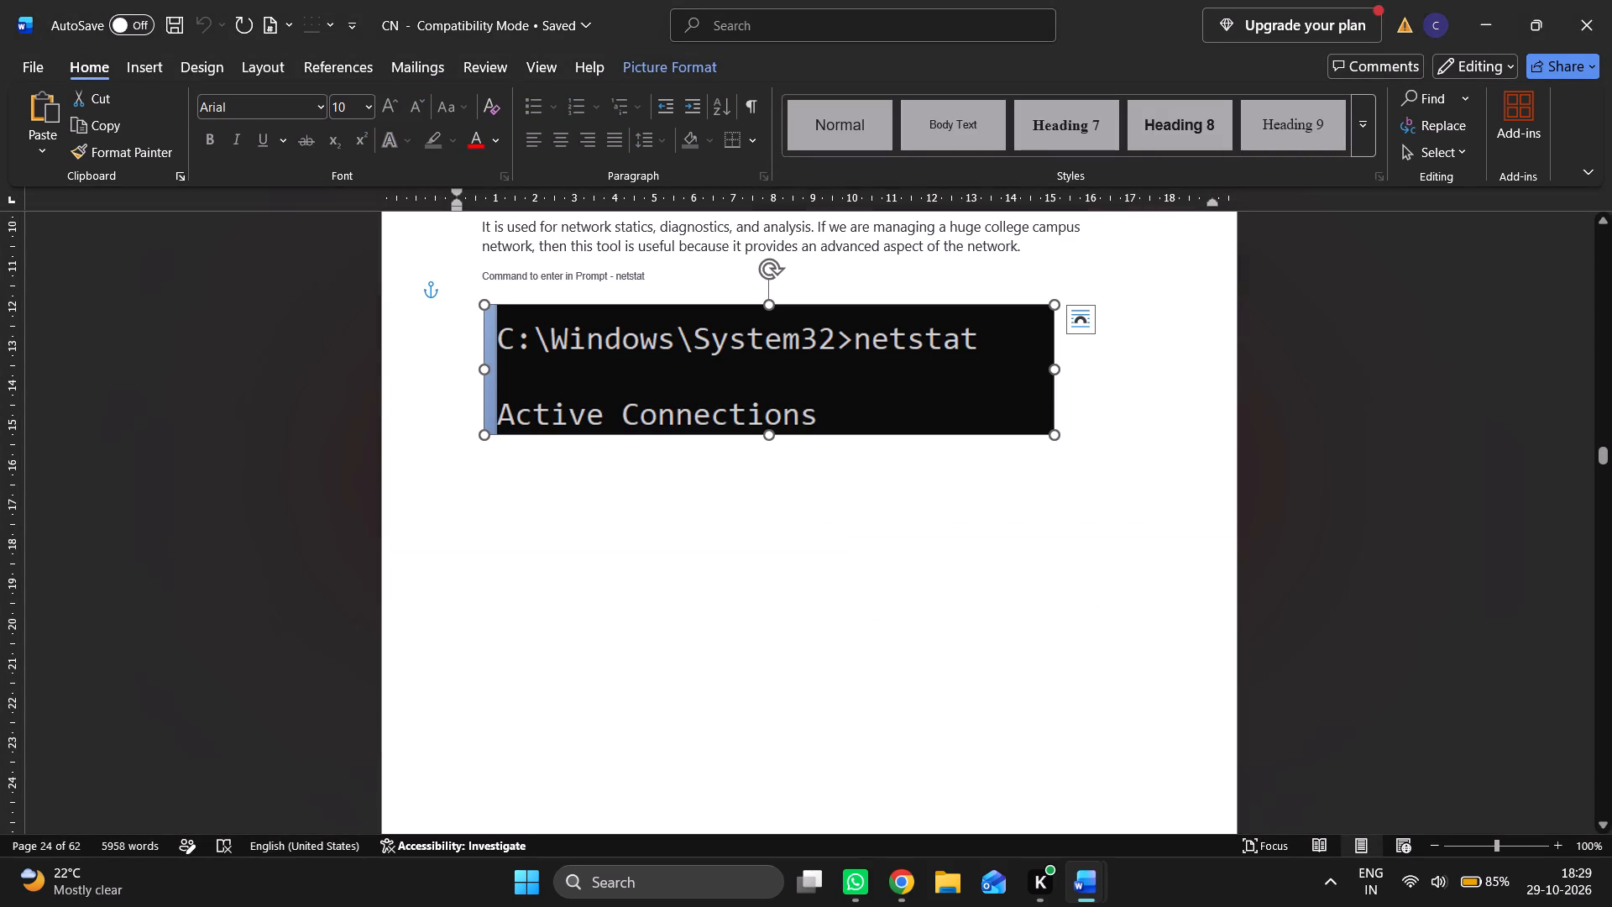
left_click(908, 882)
left_click(854, 0)
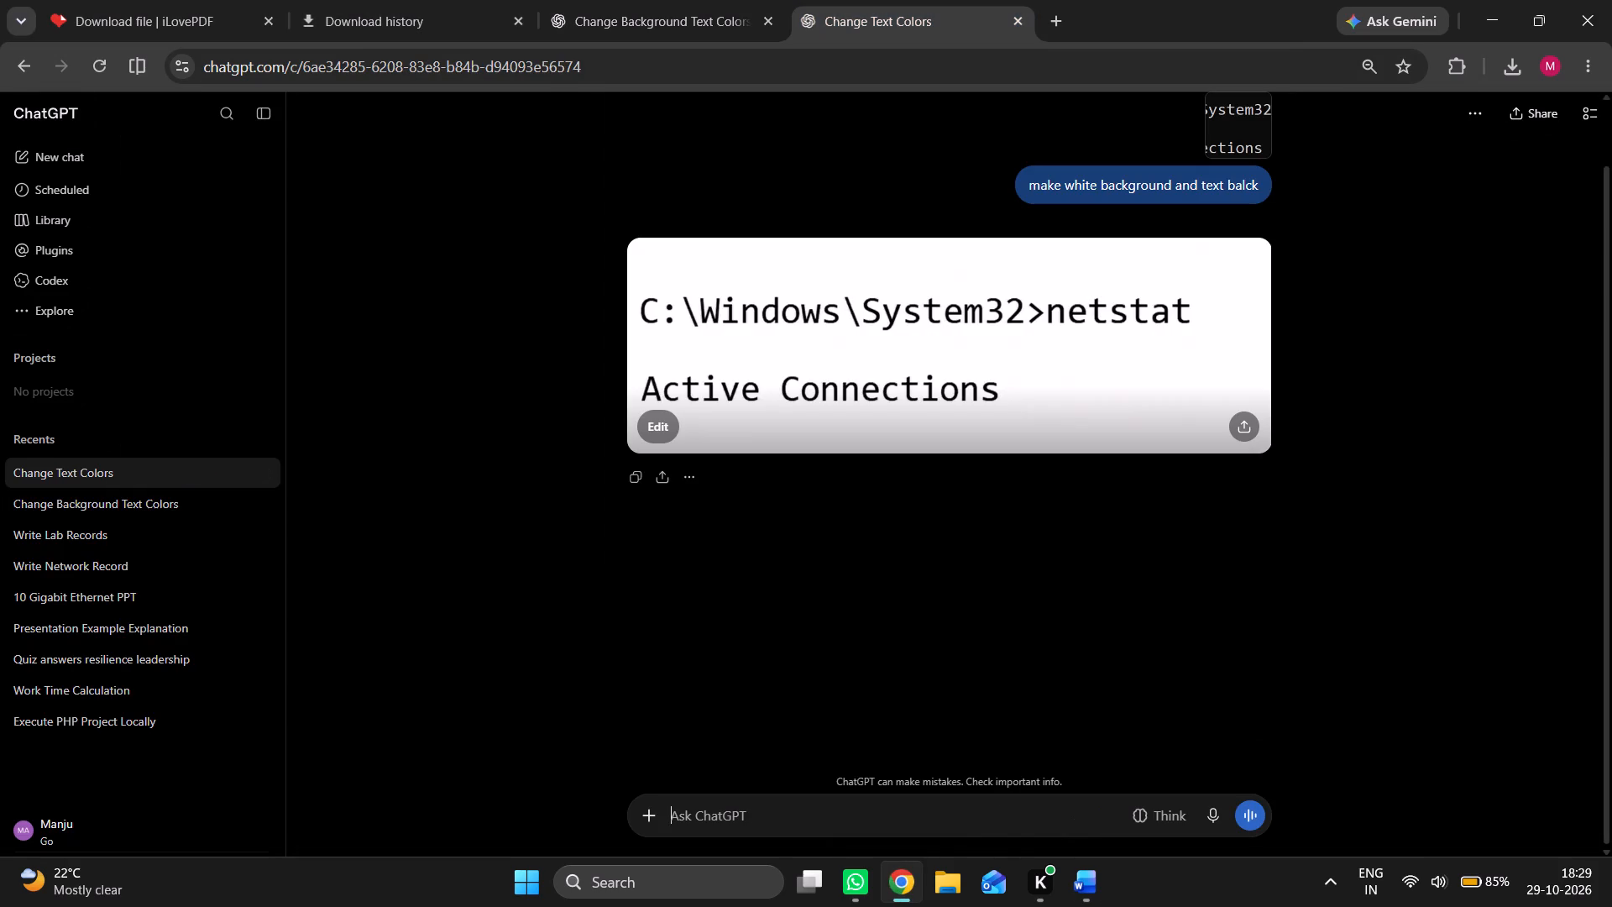
right_click(921, 316)
left_click(992, 408)
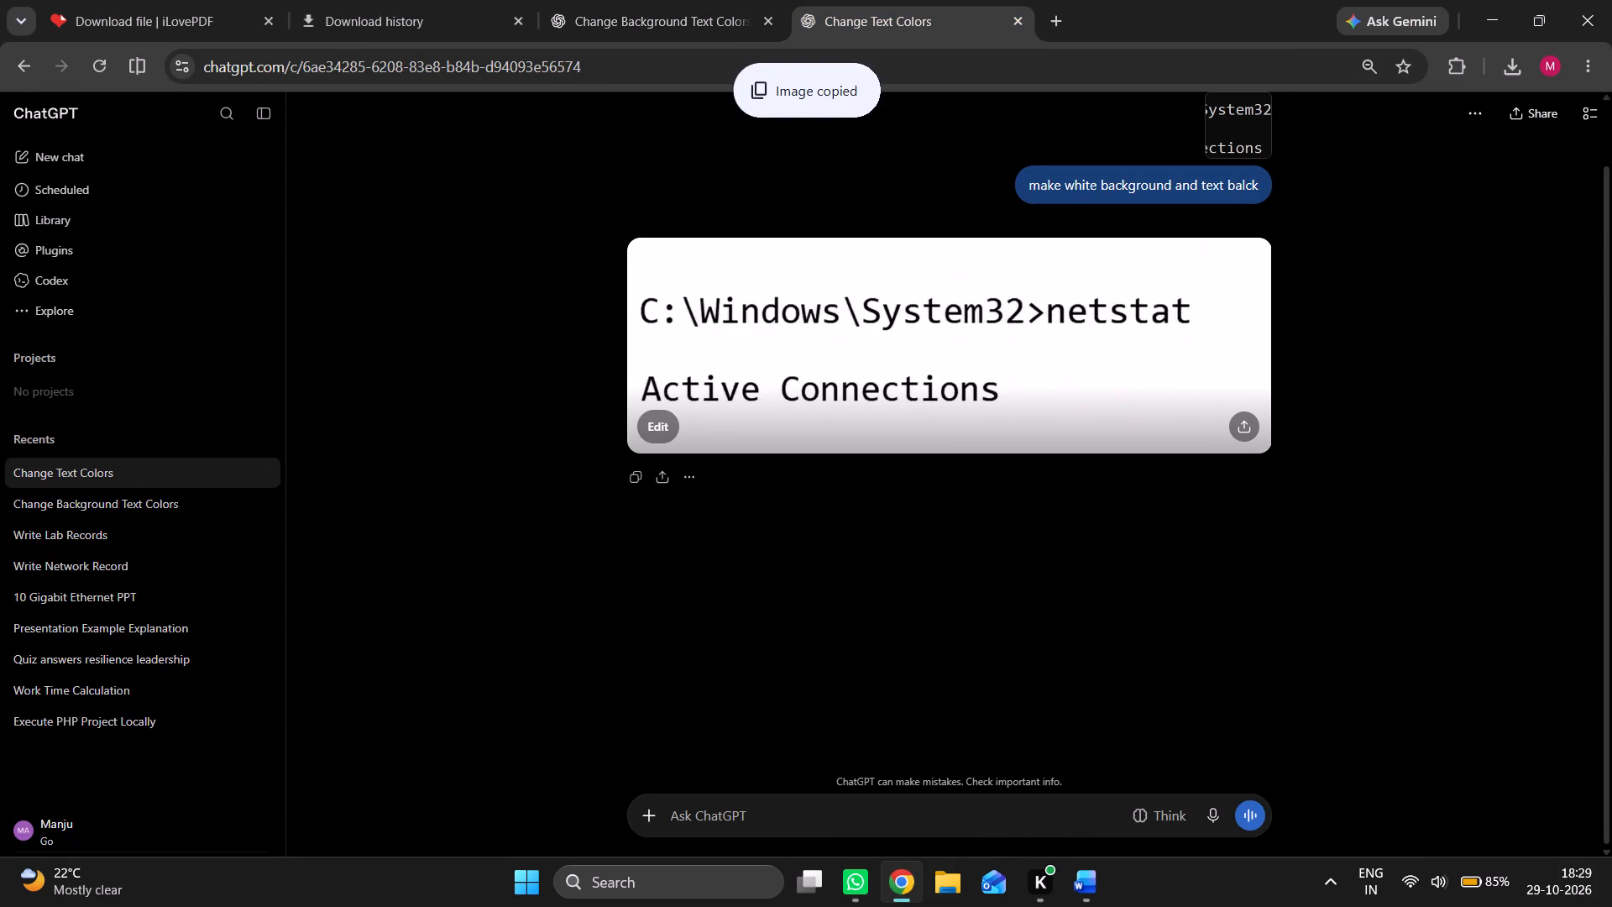
key("alt+Tab")
left_click(1096, 904)
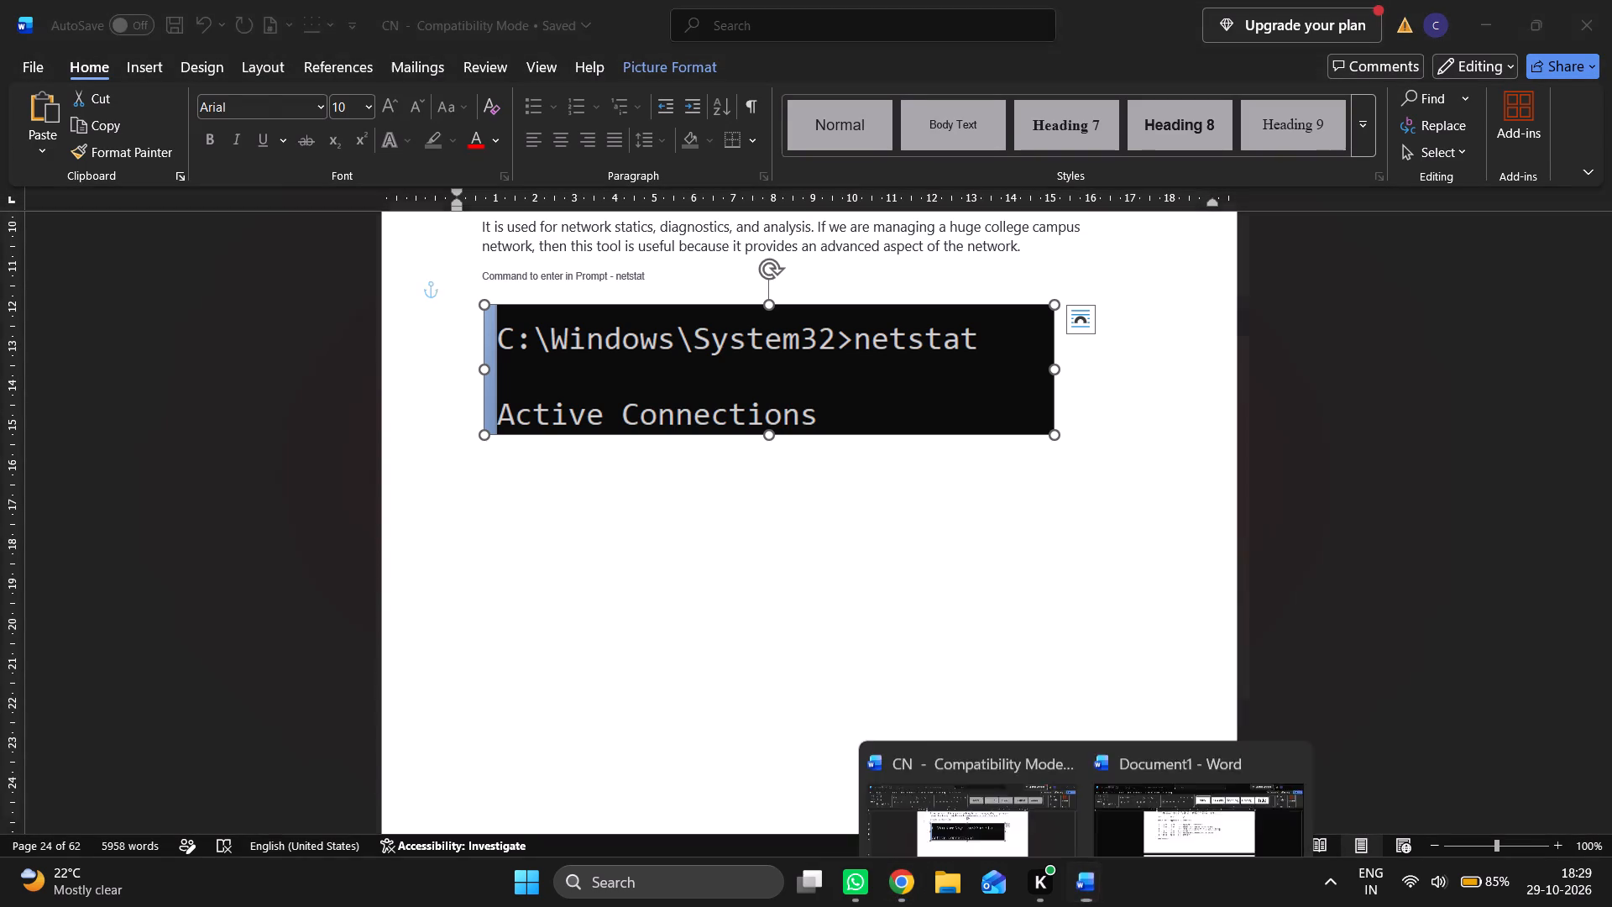
left_click(1175, 800)
key("ctrl+v")
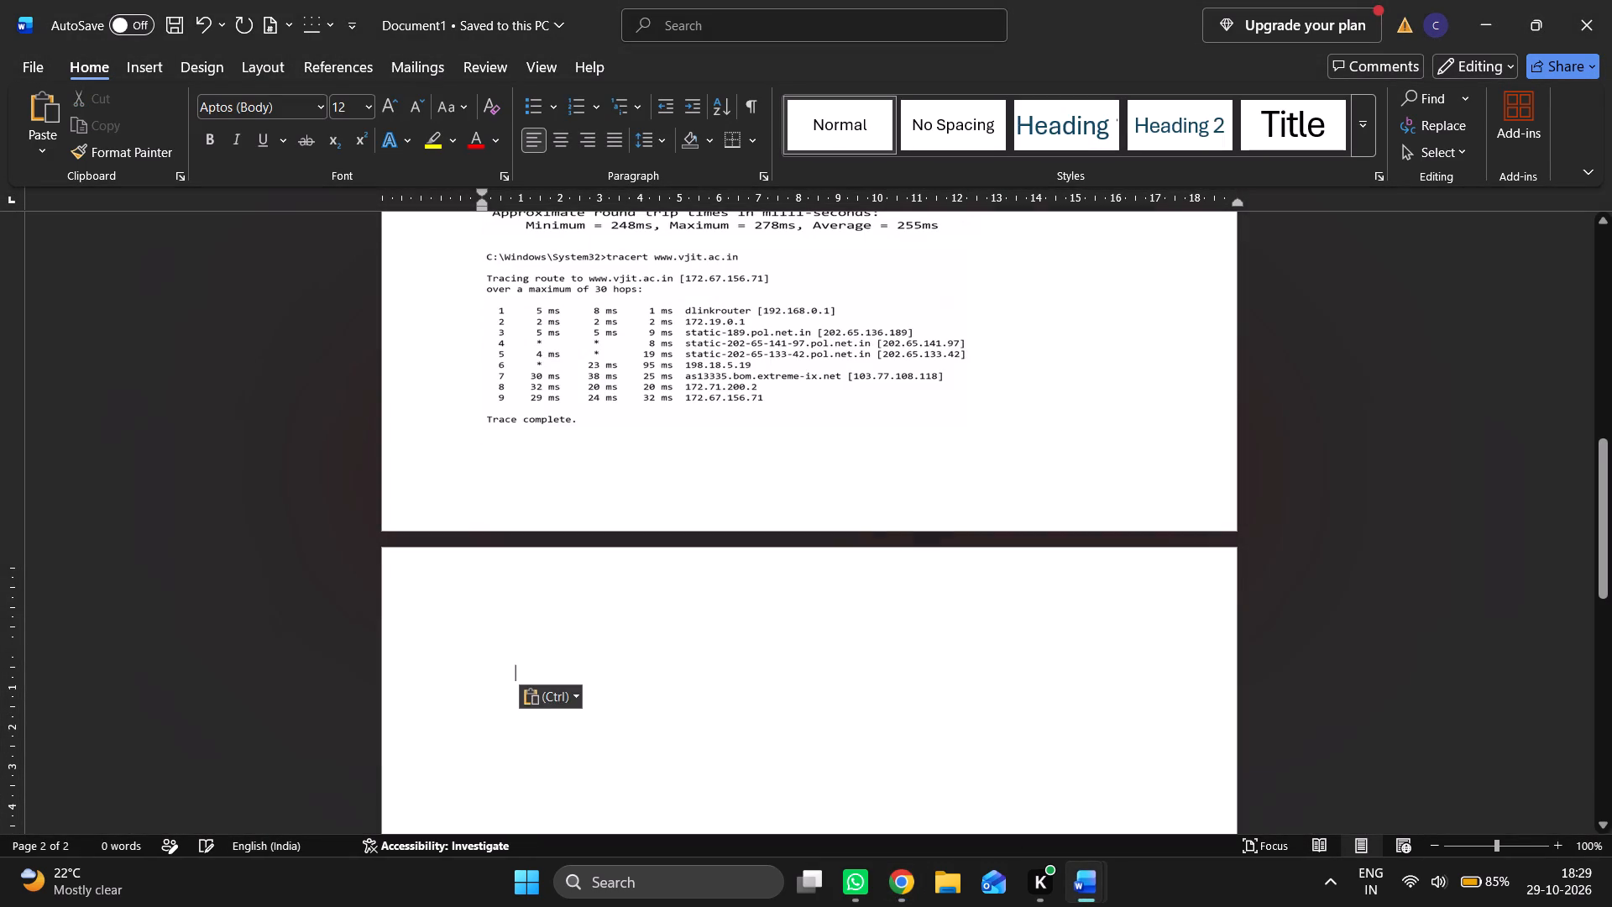
left_click(543, 706)
left_click(588, 752)
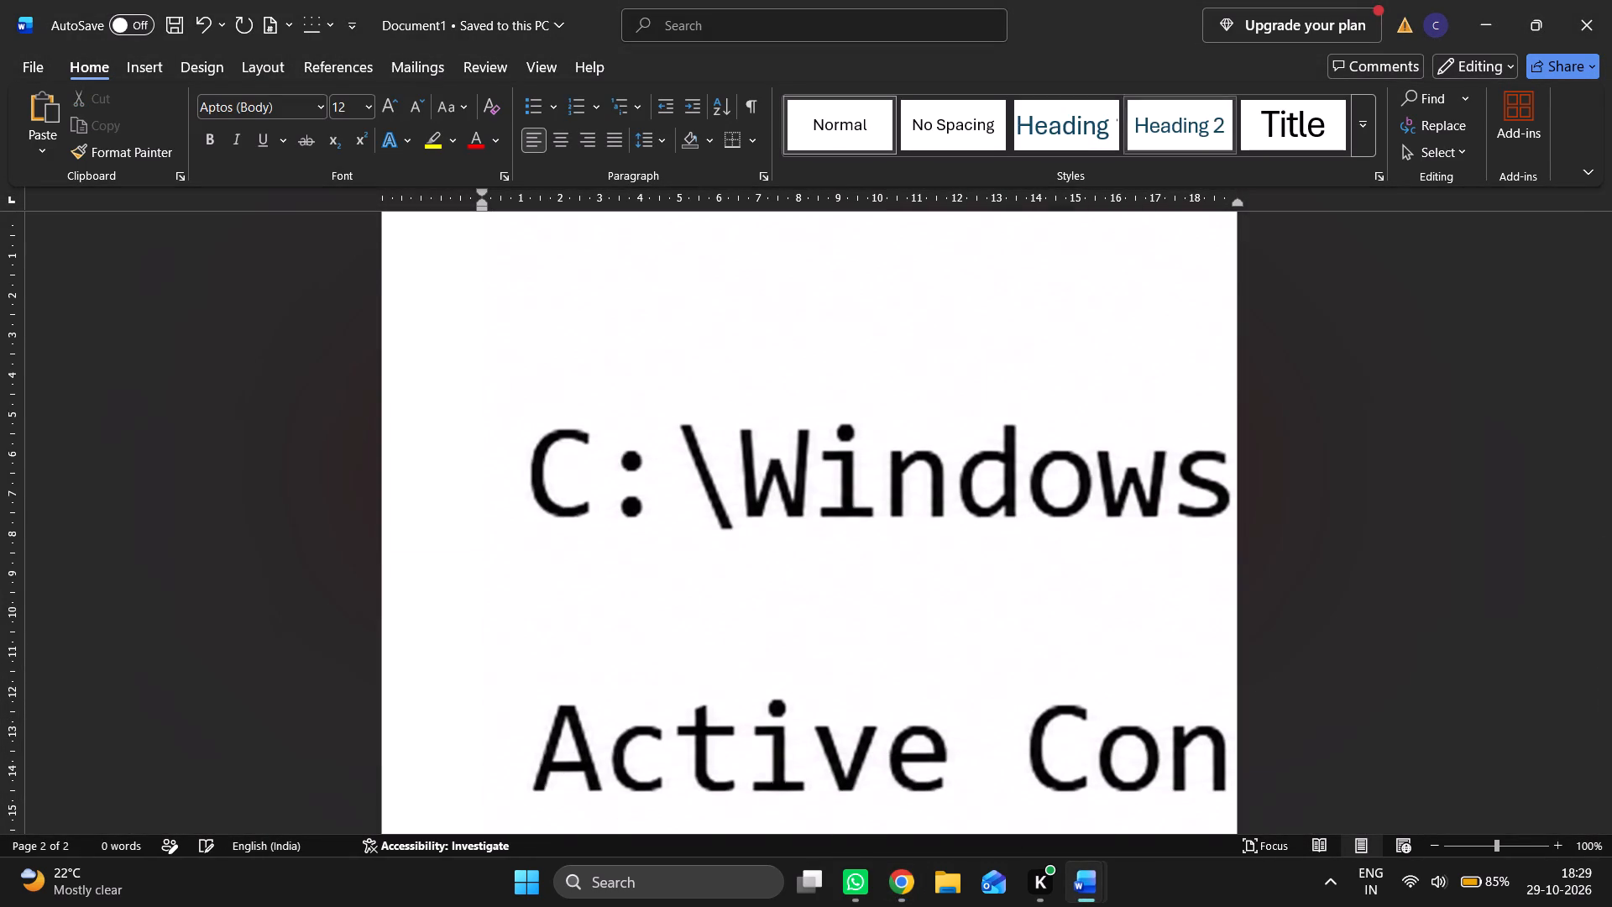
Set the pasted netstat picture's width to 10.42 cm.
left_click(935, 597)
left_click(678, 63)
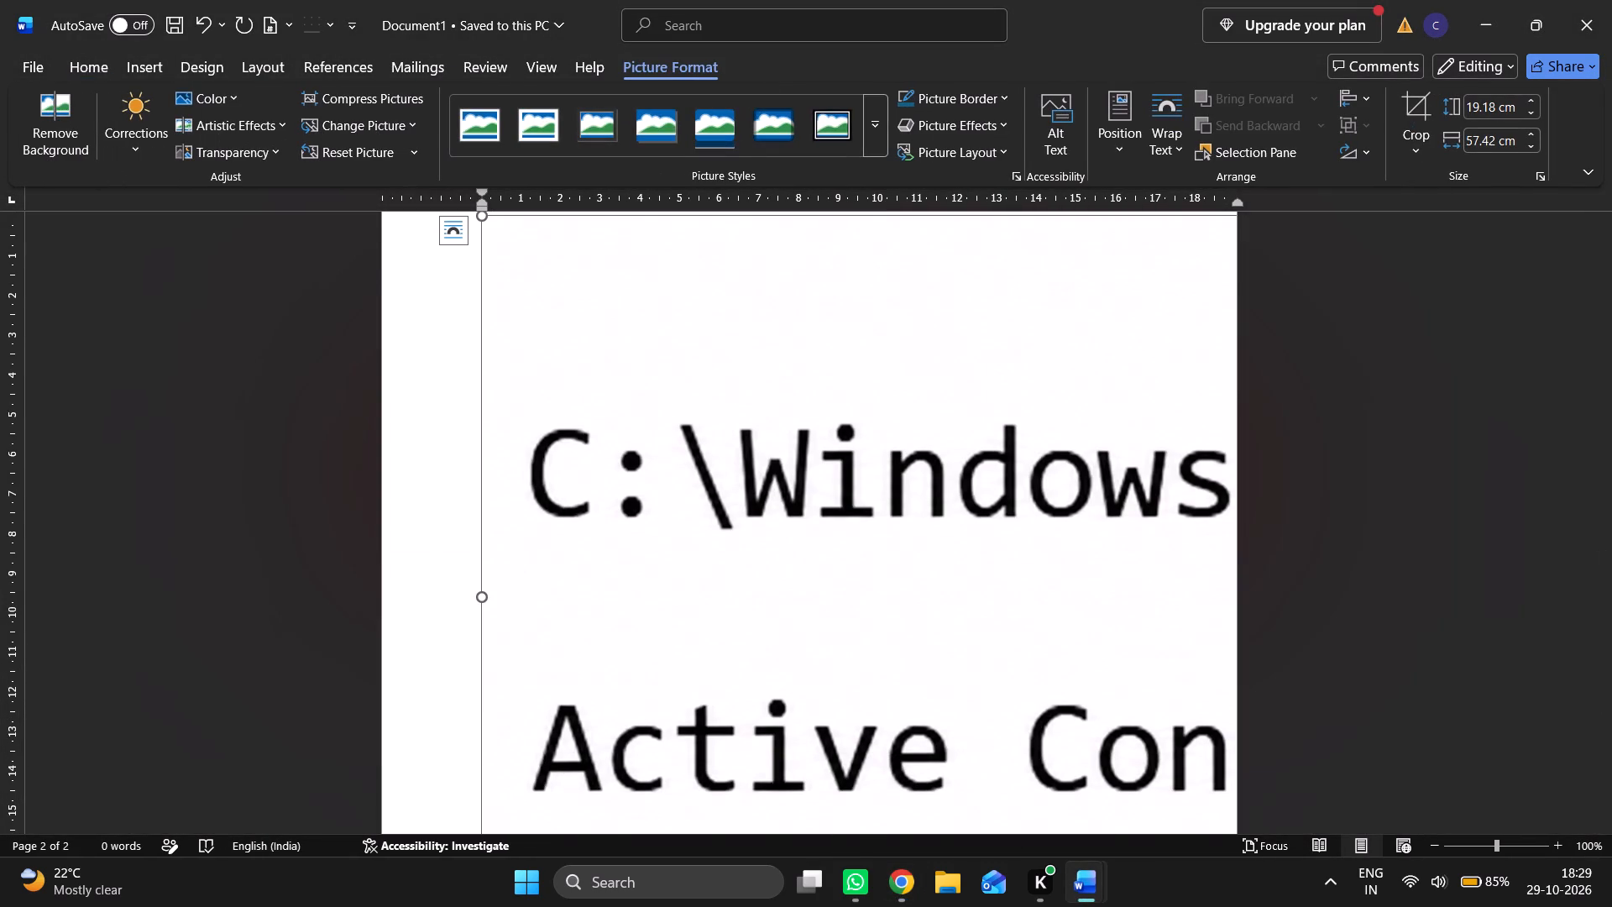
double_click(1476, 137)
key("1")
key("0")
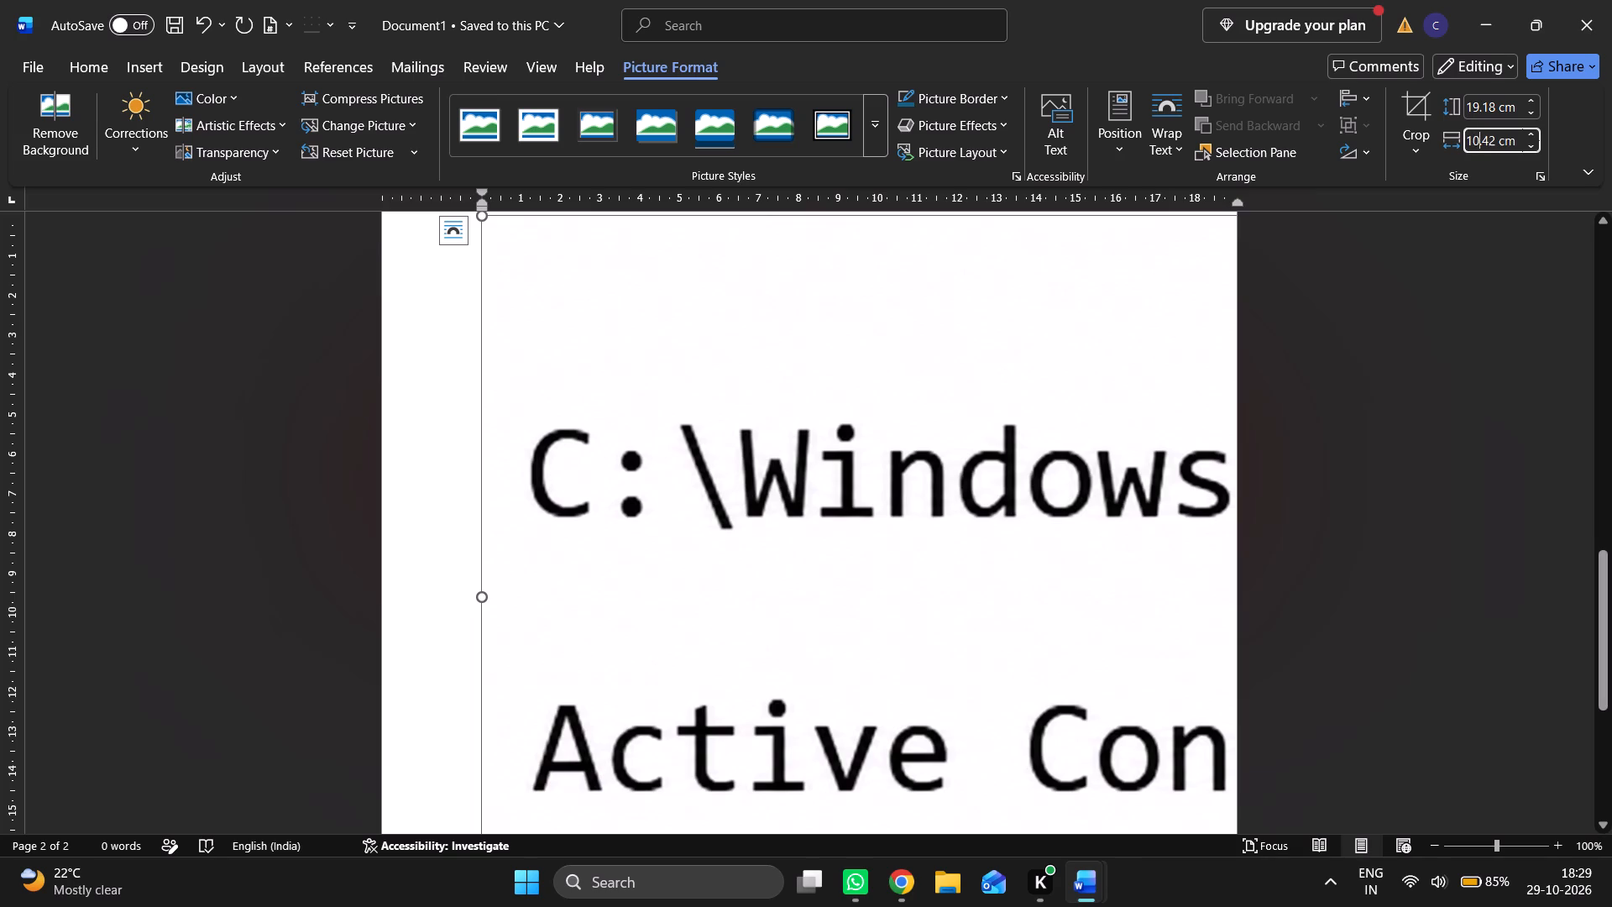
key("Return")
scroll(791, 397, "up", 6)
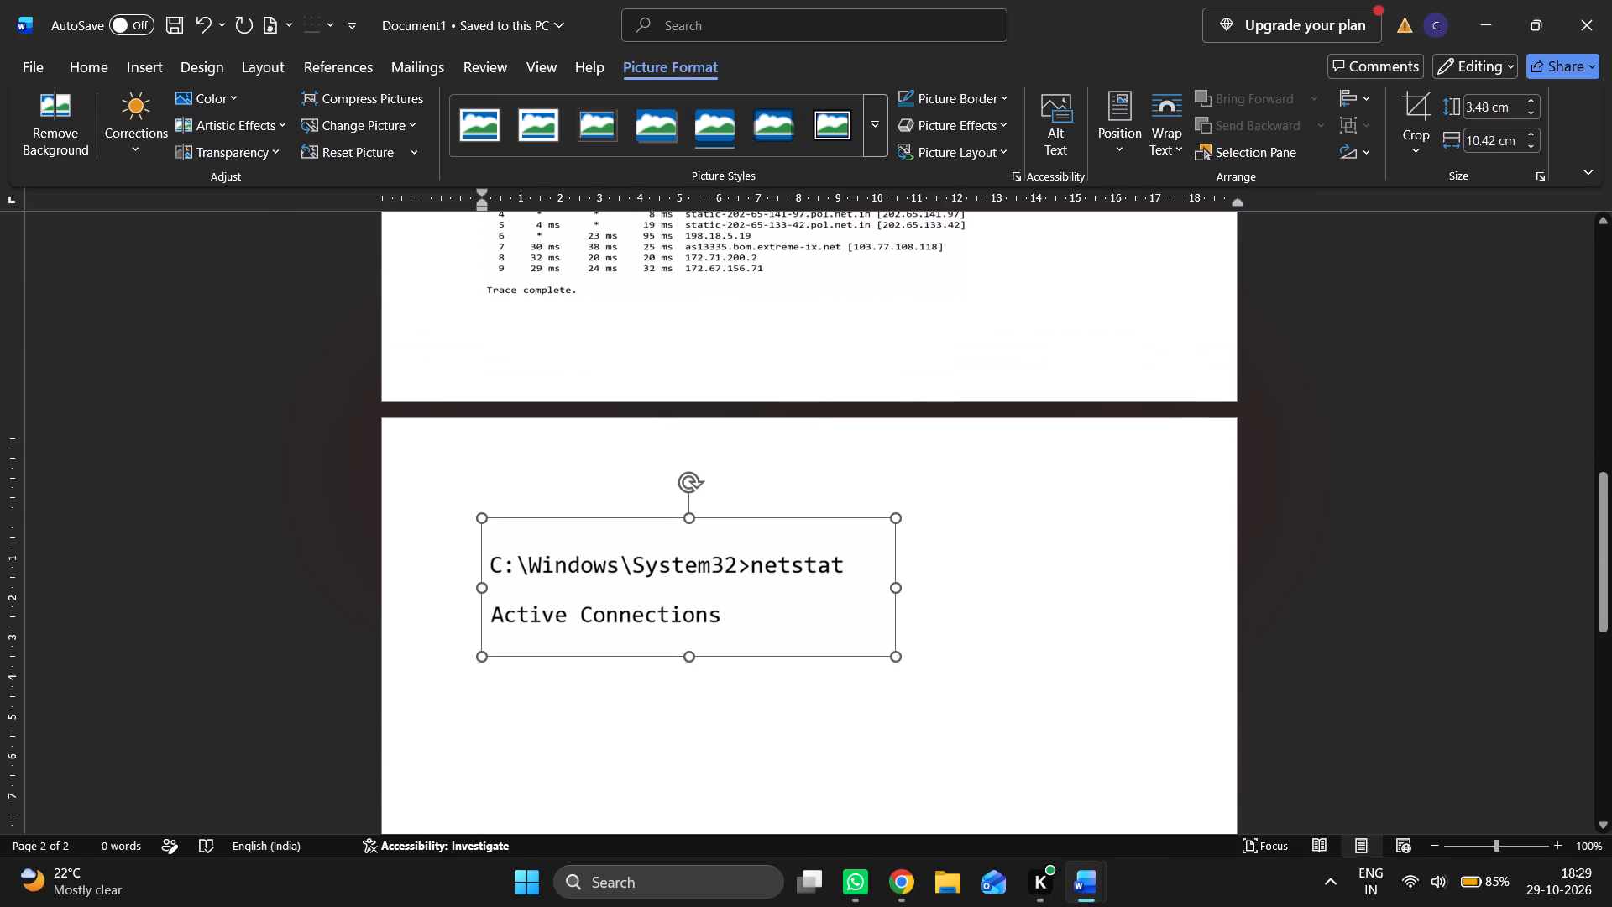
With the Crop tool, squash the netstat image vertically from its top edge to about half the height of its crop frame.
left_click(696, 611)
left_click(1427, 136)
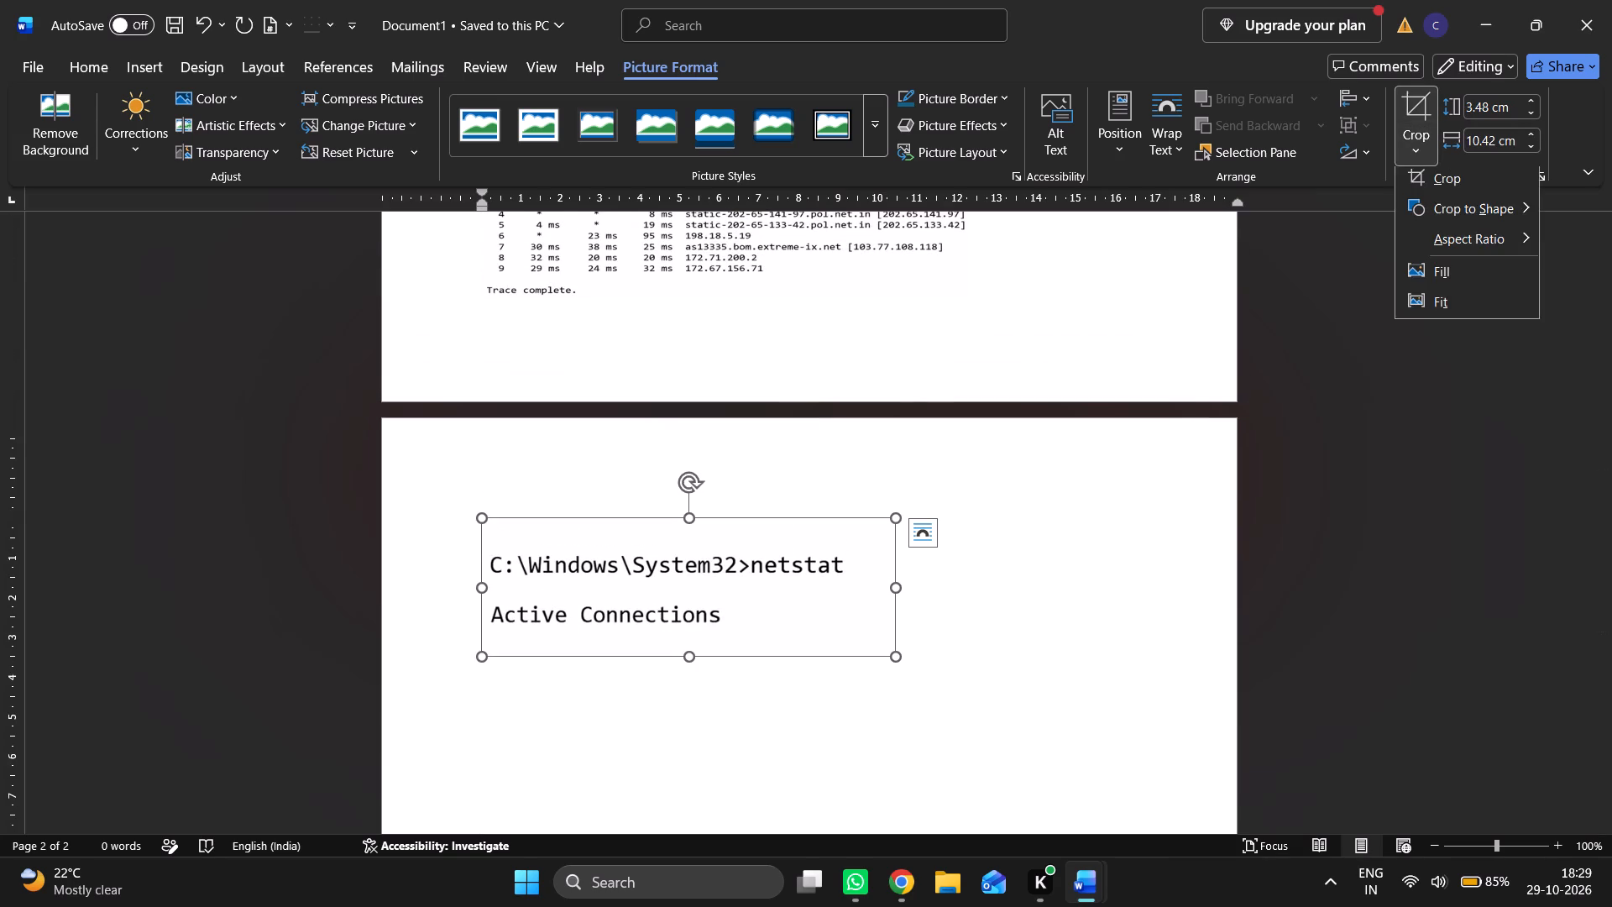
left_click(1426, 187)
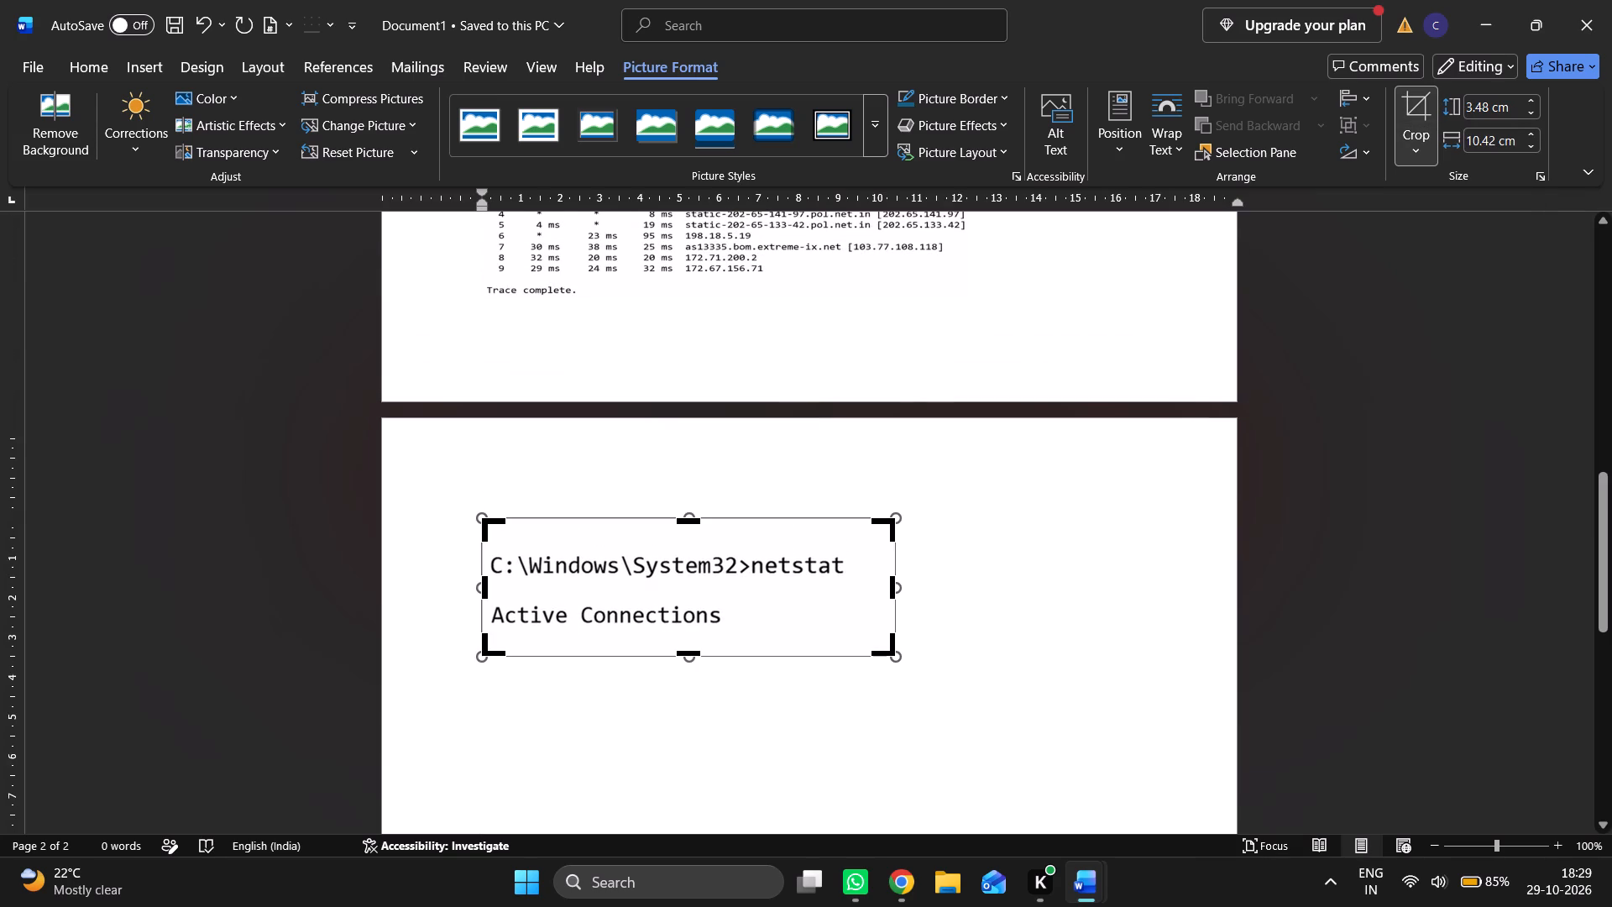
left_click_drag(689, 515, 690, 543)
left_click_drag(687, 543, 688, 544)
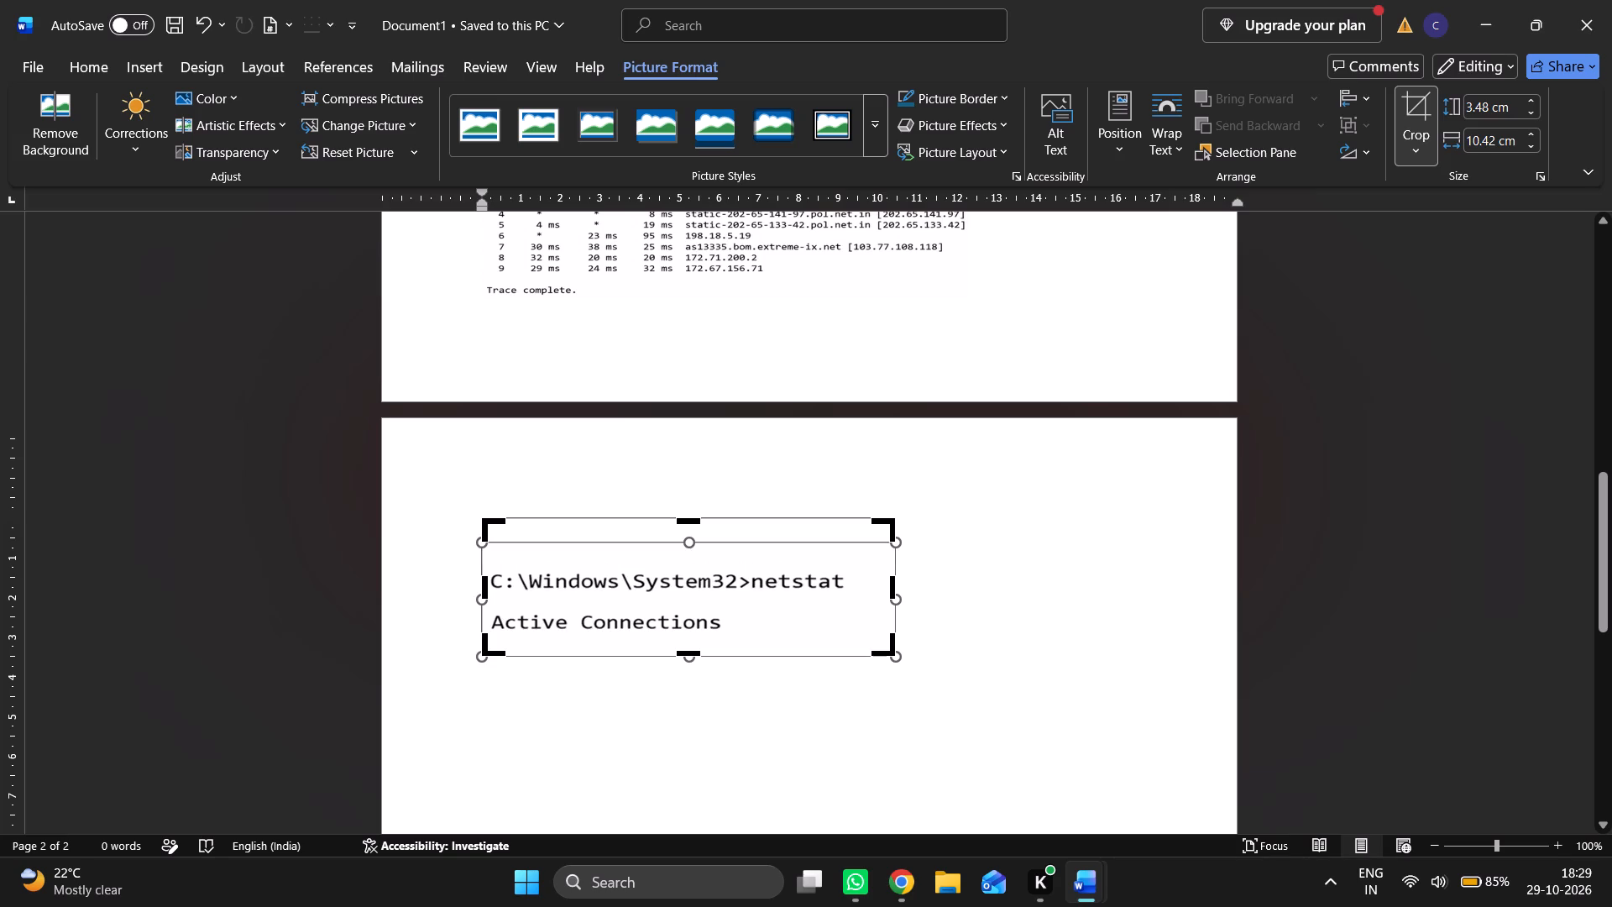
left_click_drag(688, 544, 691, 557)
left_click_drag(691, 557, 690, 559)
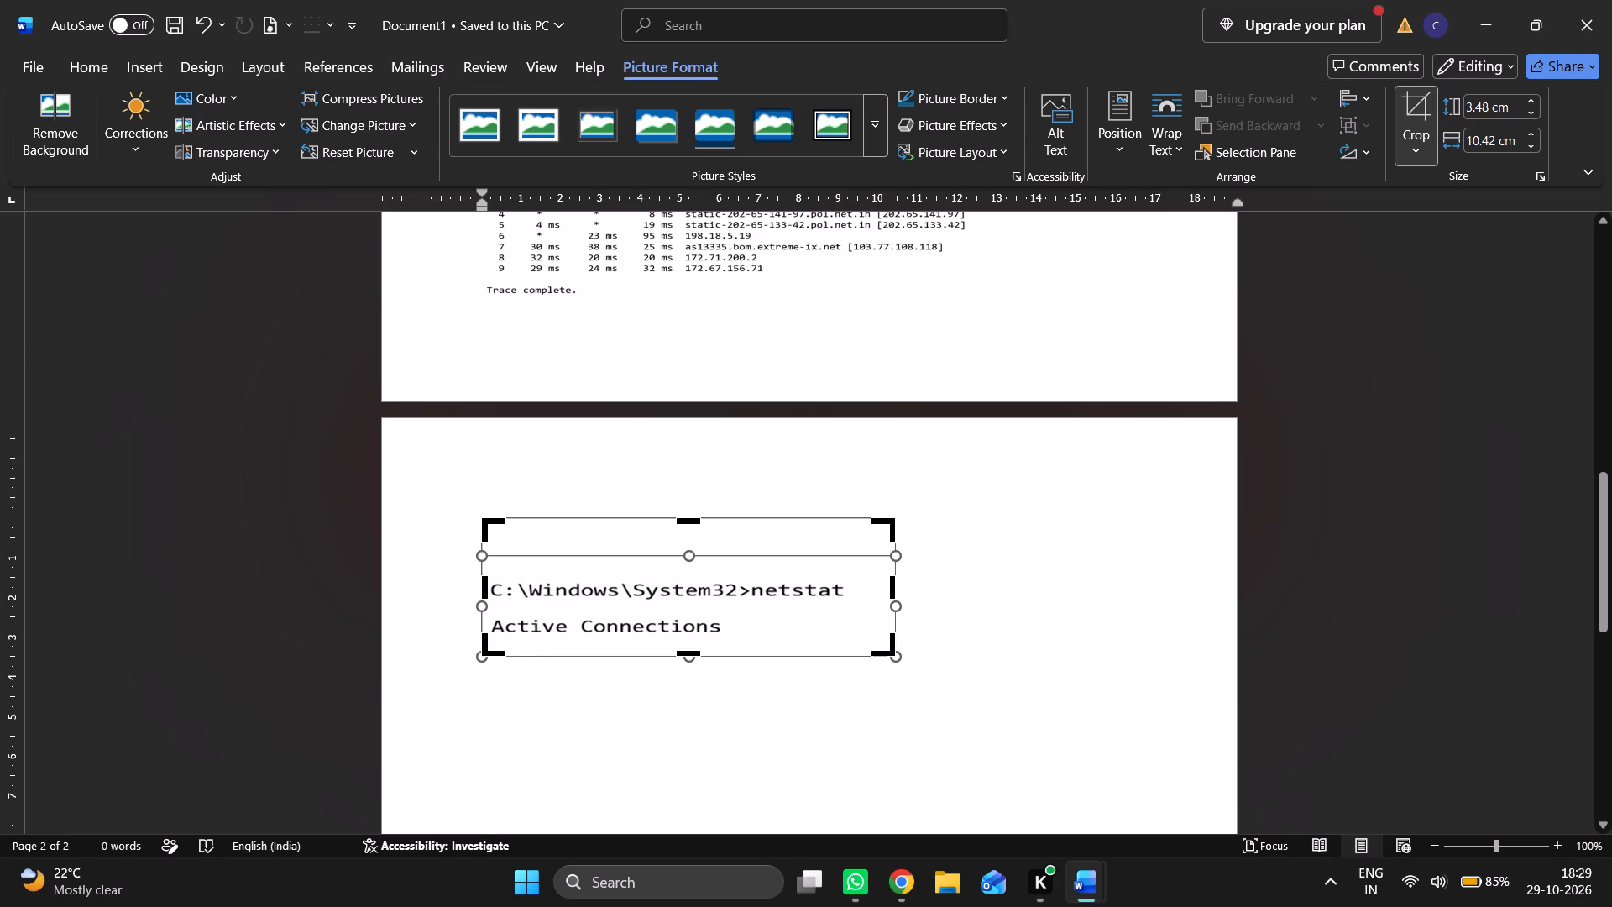
left_click_drag(690, 559, 689, 586)
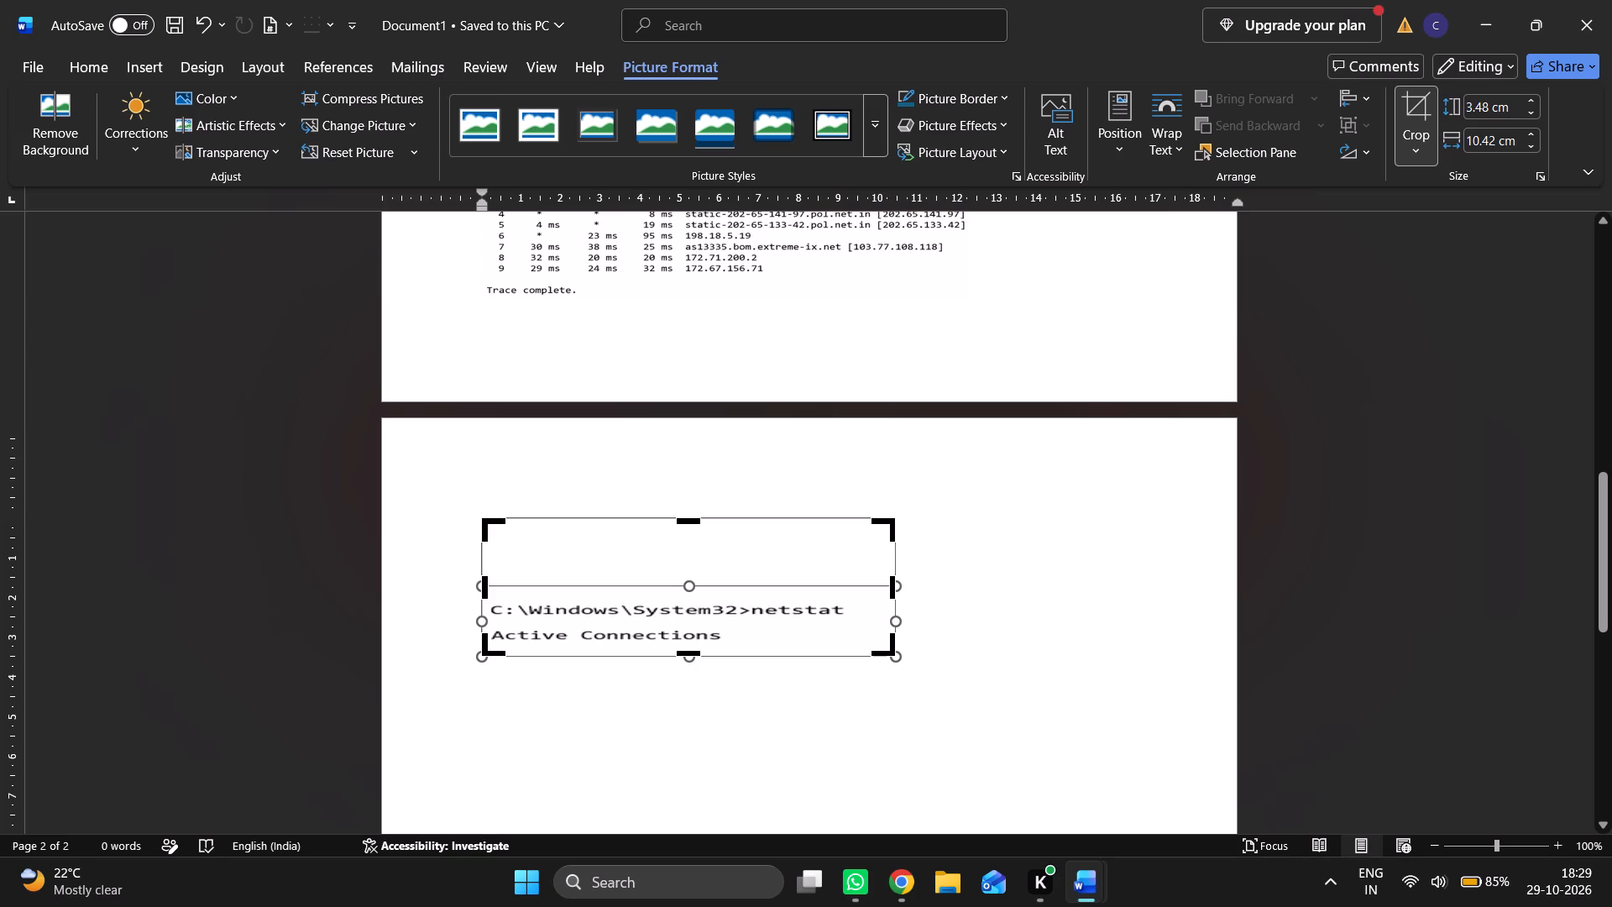
left_click(988, 624)
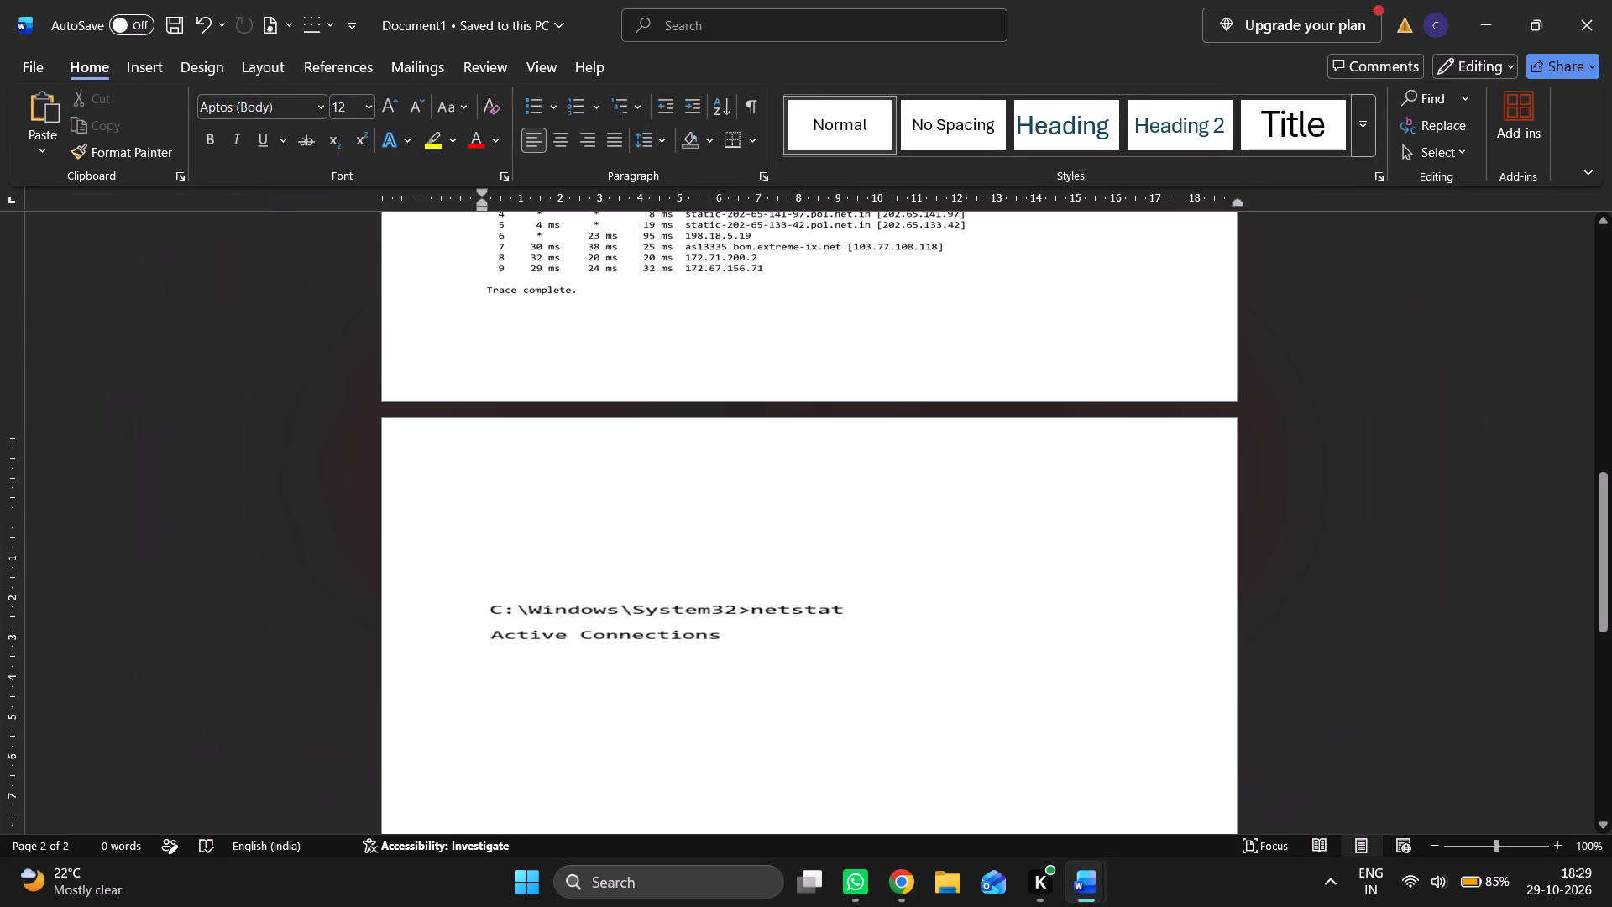
Crop away the blank area above the netstat text, leaving the picture about 1.47 cm high.
left_click(770, 615)
left_click(661, 592)
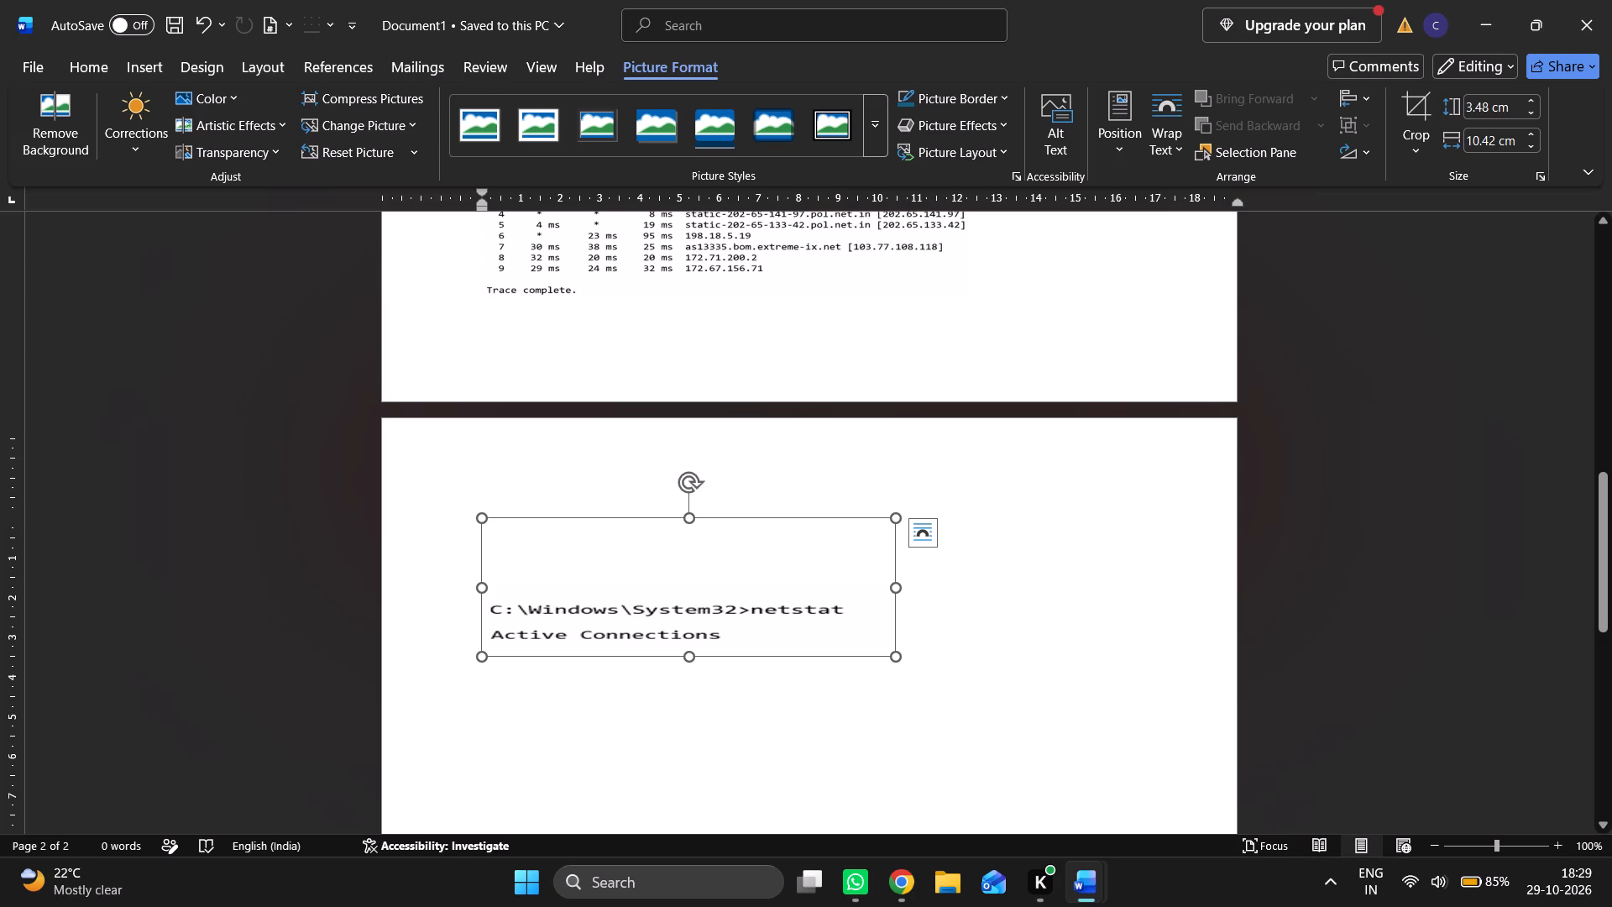
left_click(1414, 153)
left_click(1434, 186)
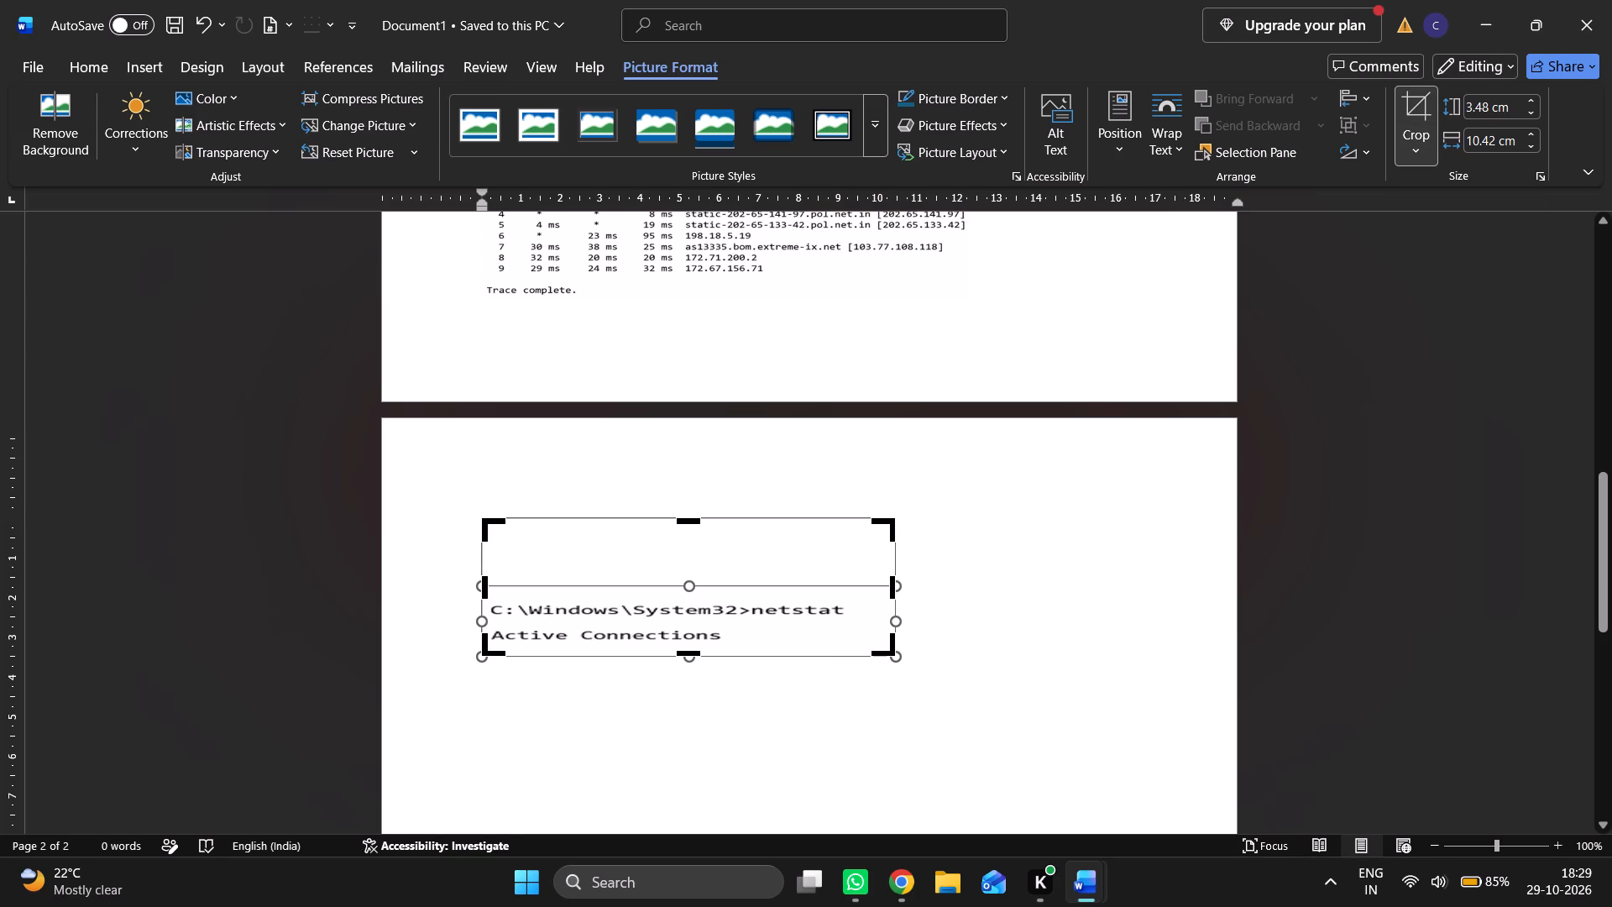
left_click_drag(696, 519, 702, 600)
left_click(724, 556)
left_click(768, 684)
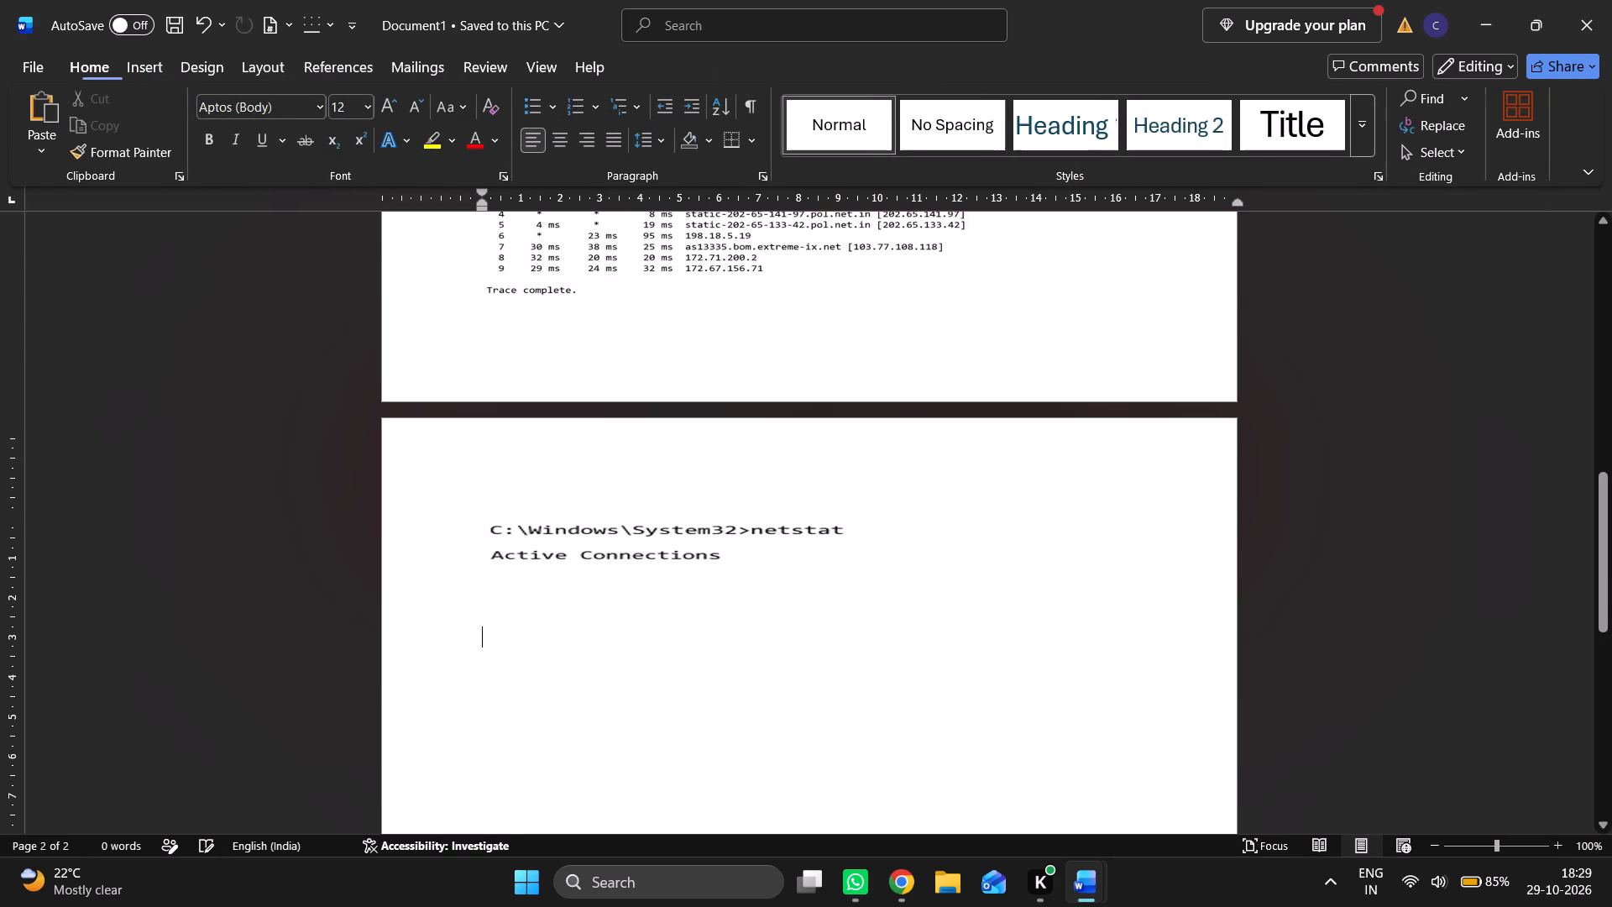
Stretch the cropped netstat picture downward to about 1.86 cm high while keeping its width.
left_click(662, 546)
left_click_drag(662, 545, 653, 522)
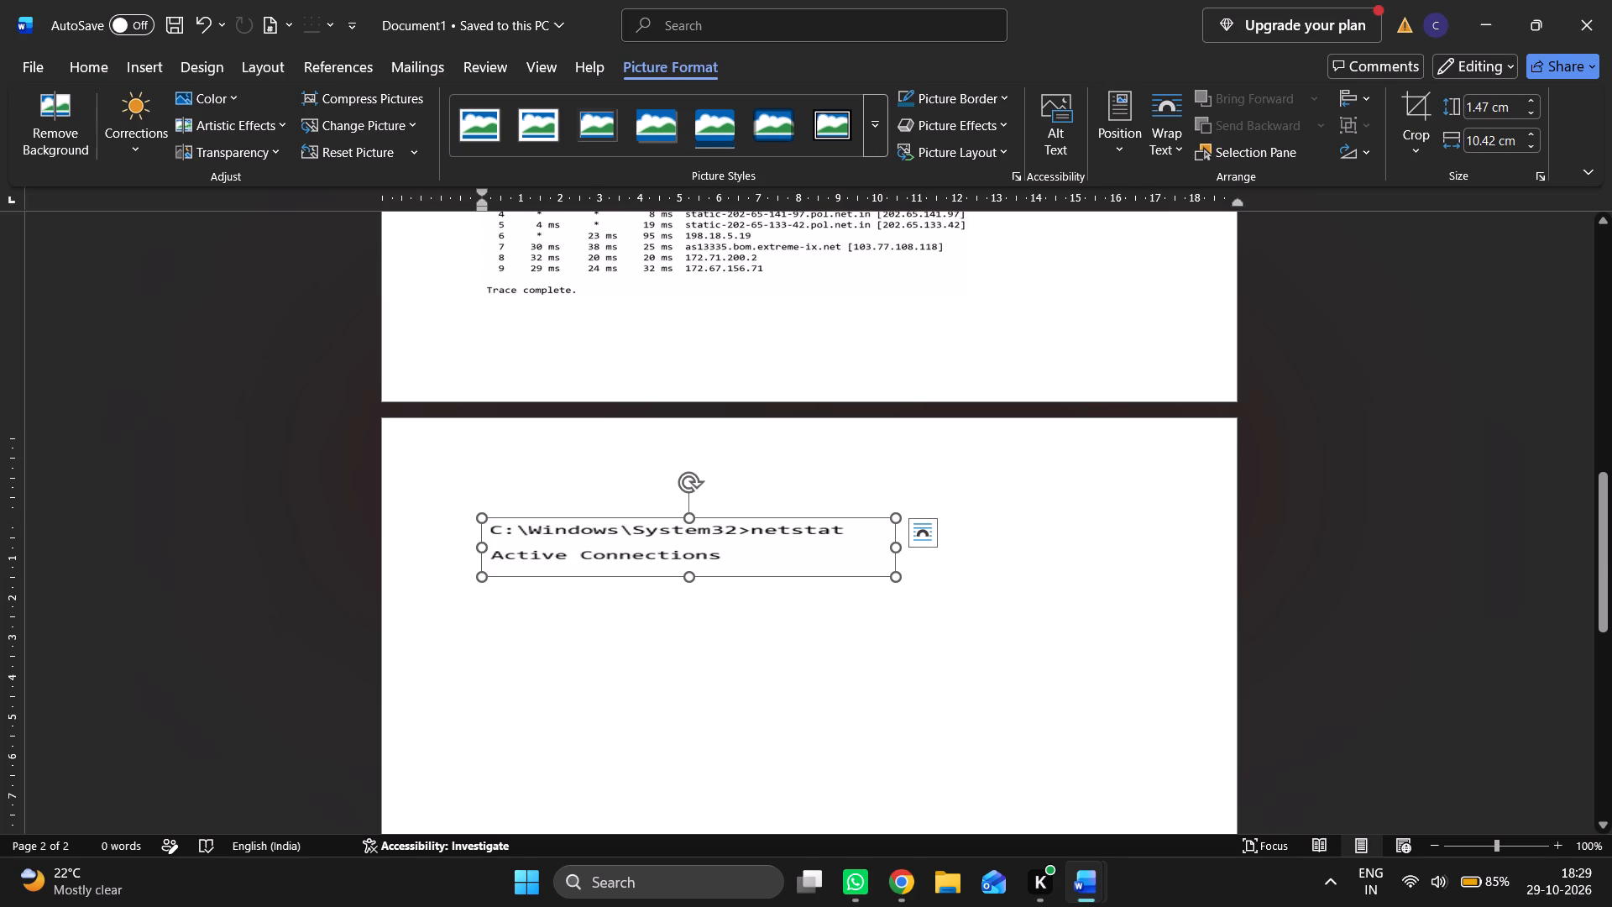
left_click(472, 521)
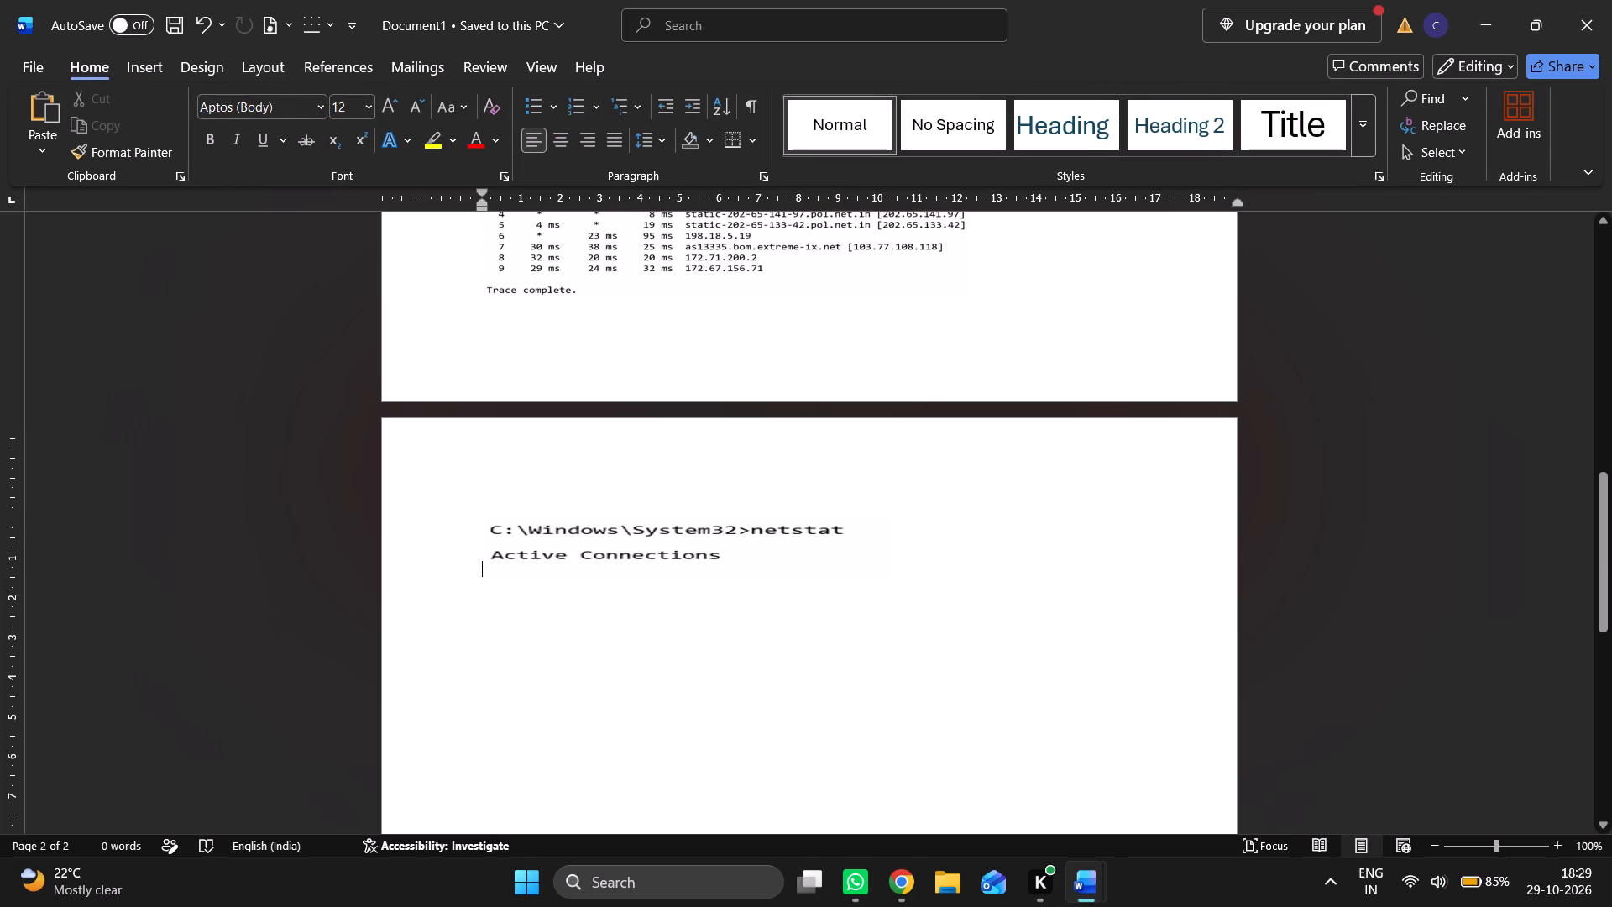
left_click(710, 536)
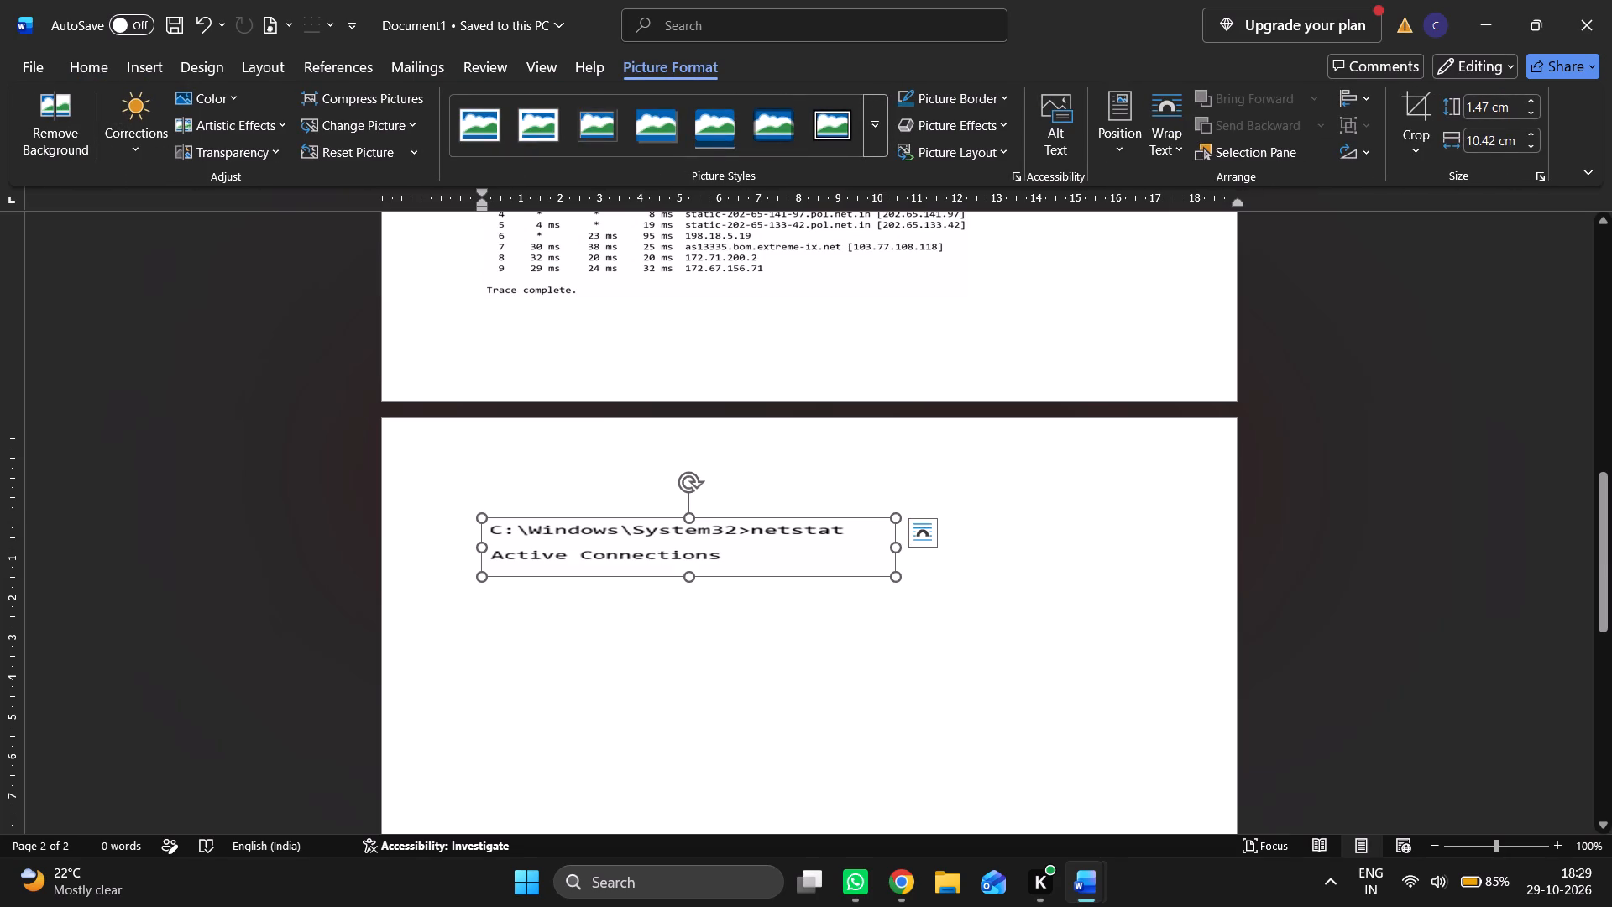
left_click_drag(692, 574, 690, 592)
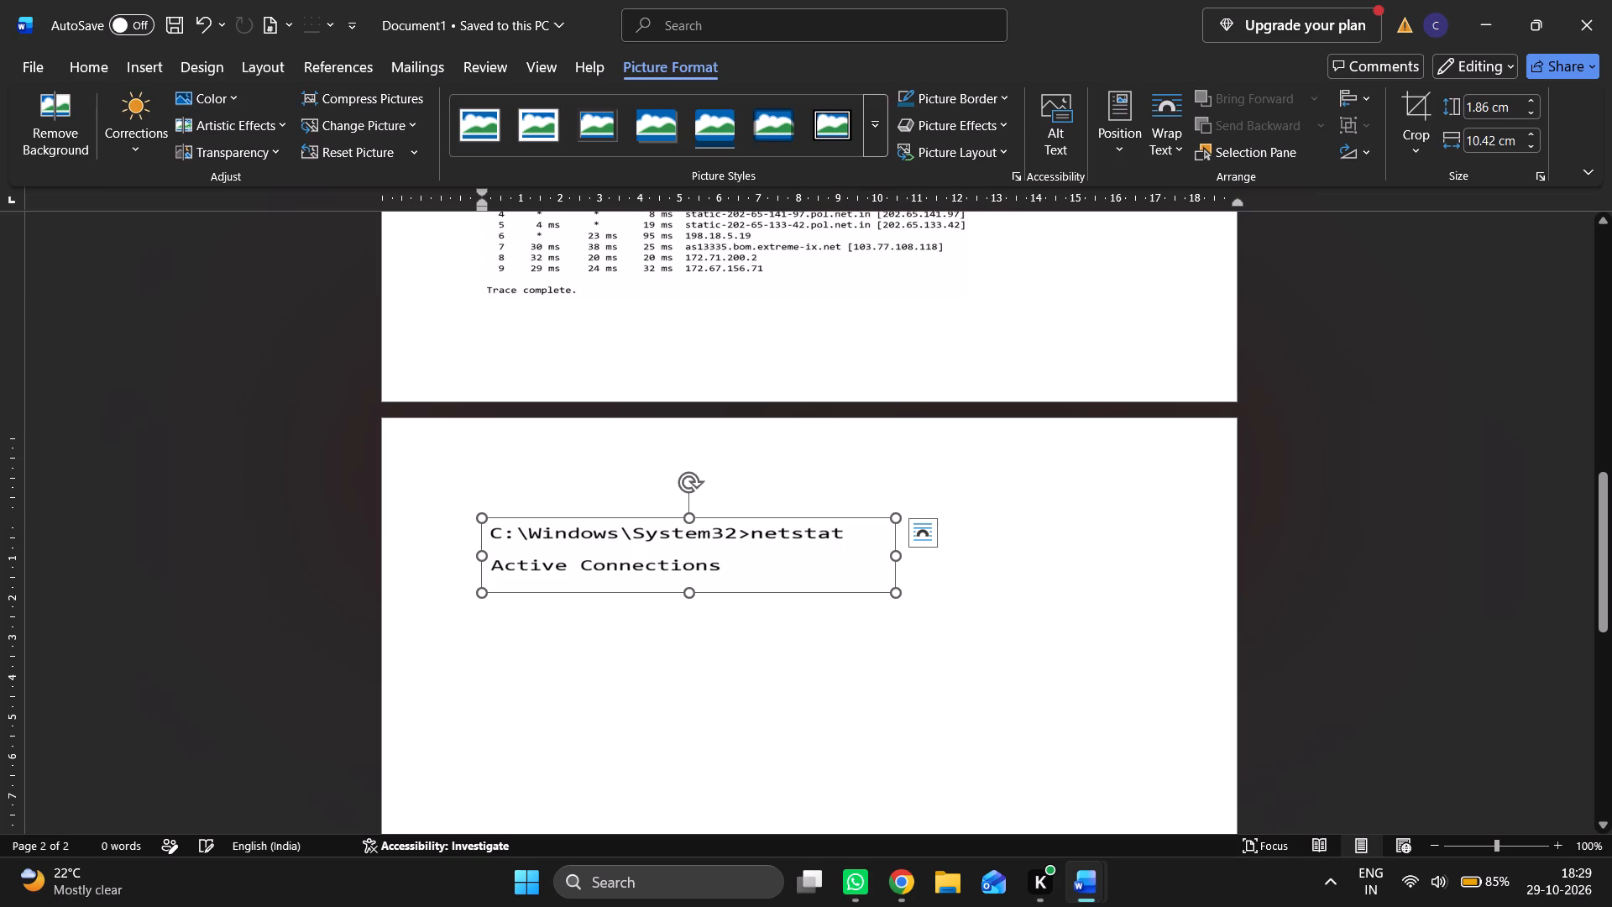
Clear the empty line below the netstat picture and start a new line directly after the picture.
left_click(739, 670)
key("BackSpace")
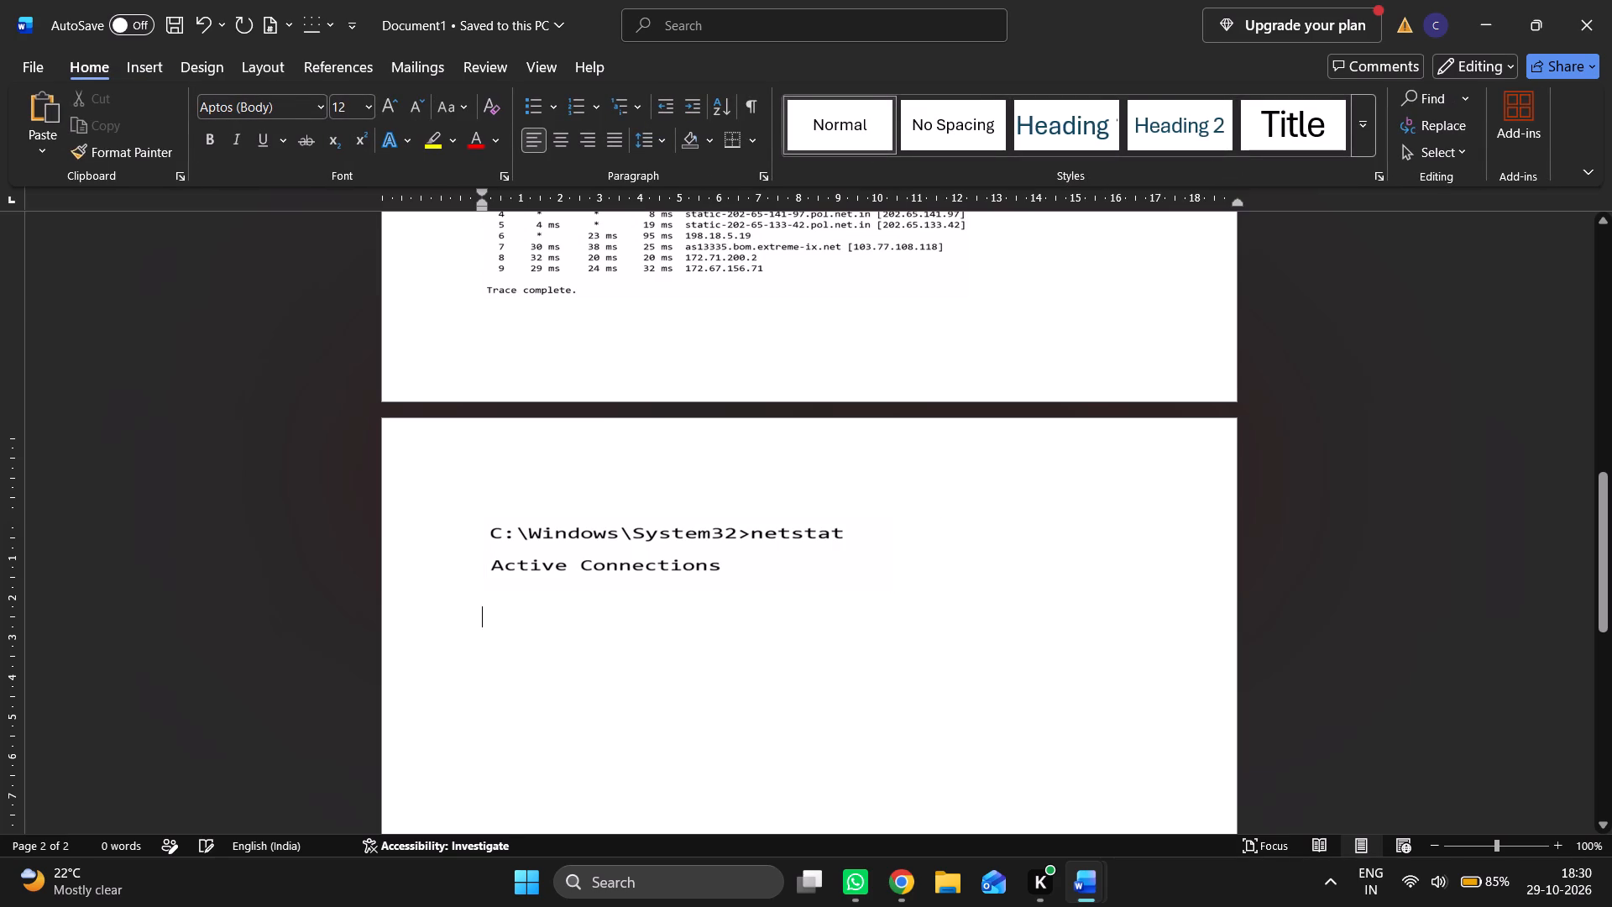
key("BackSpace")
left_click(771, 550)
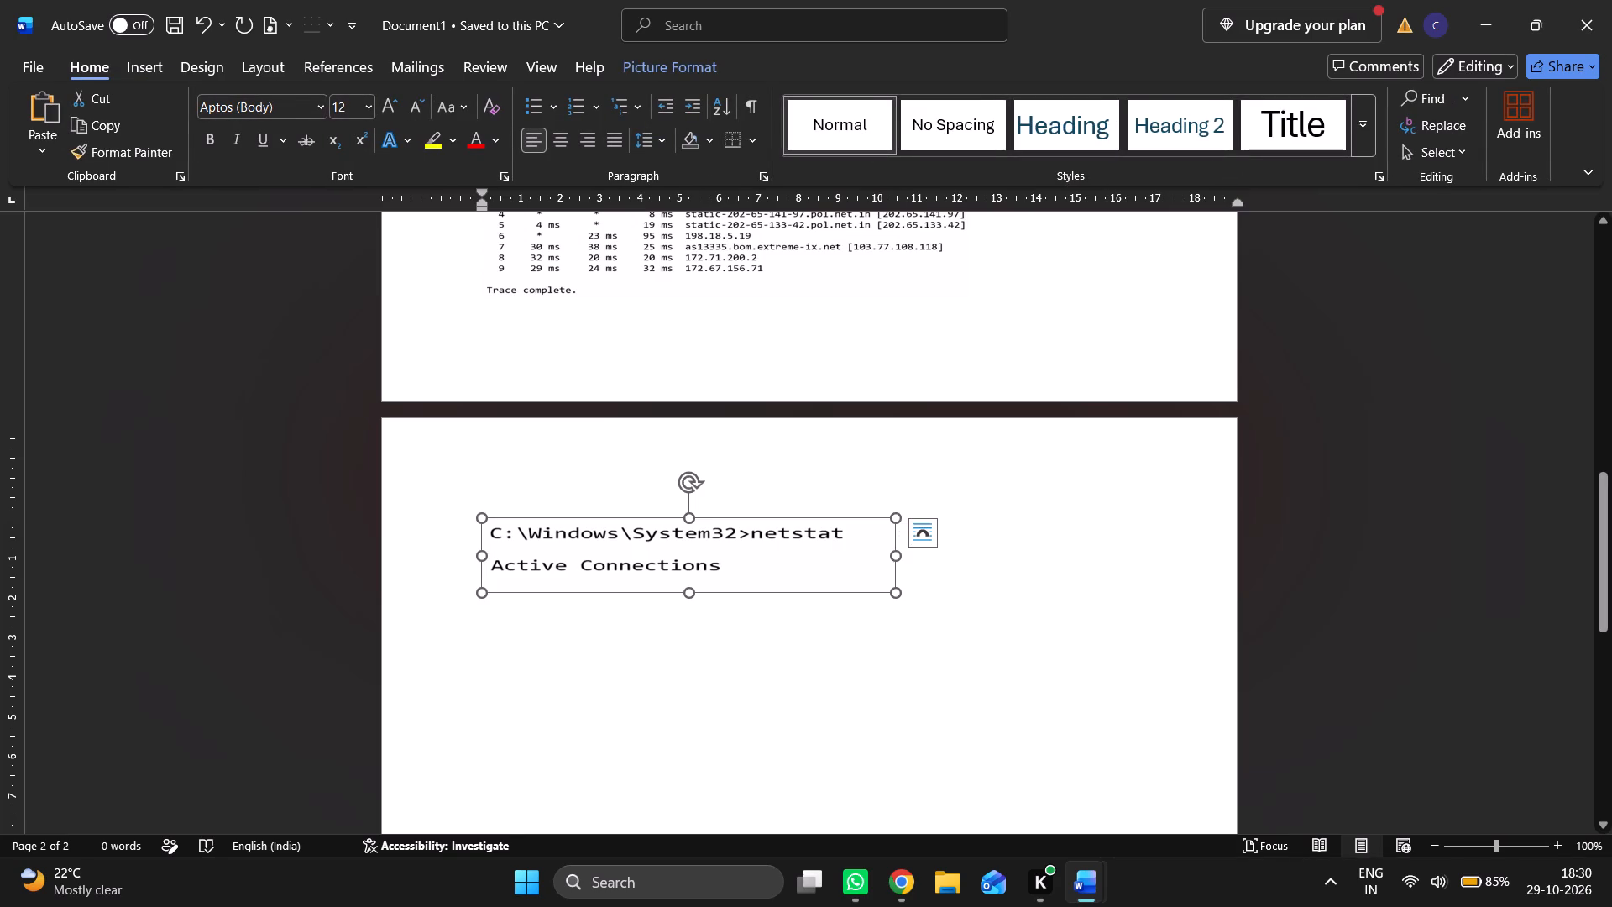
left_click(934, 592)
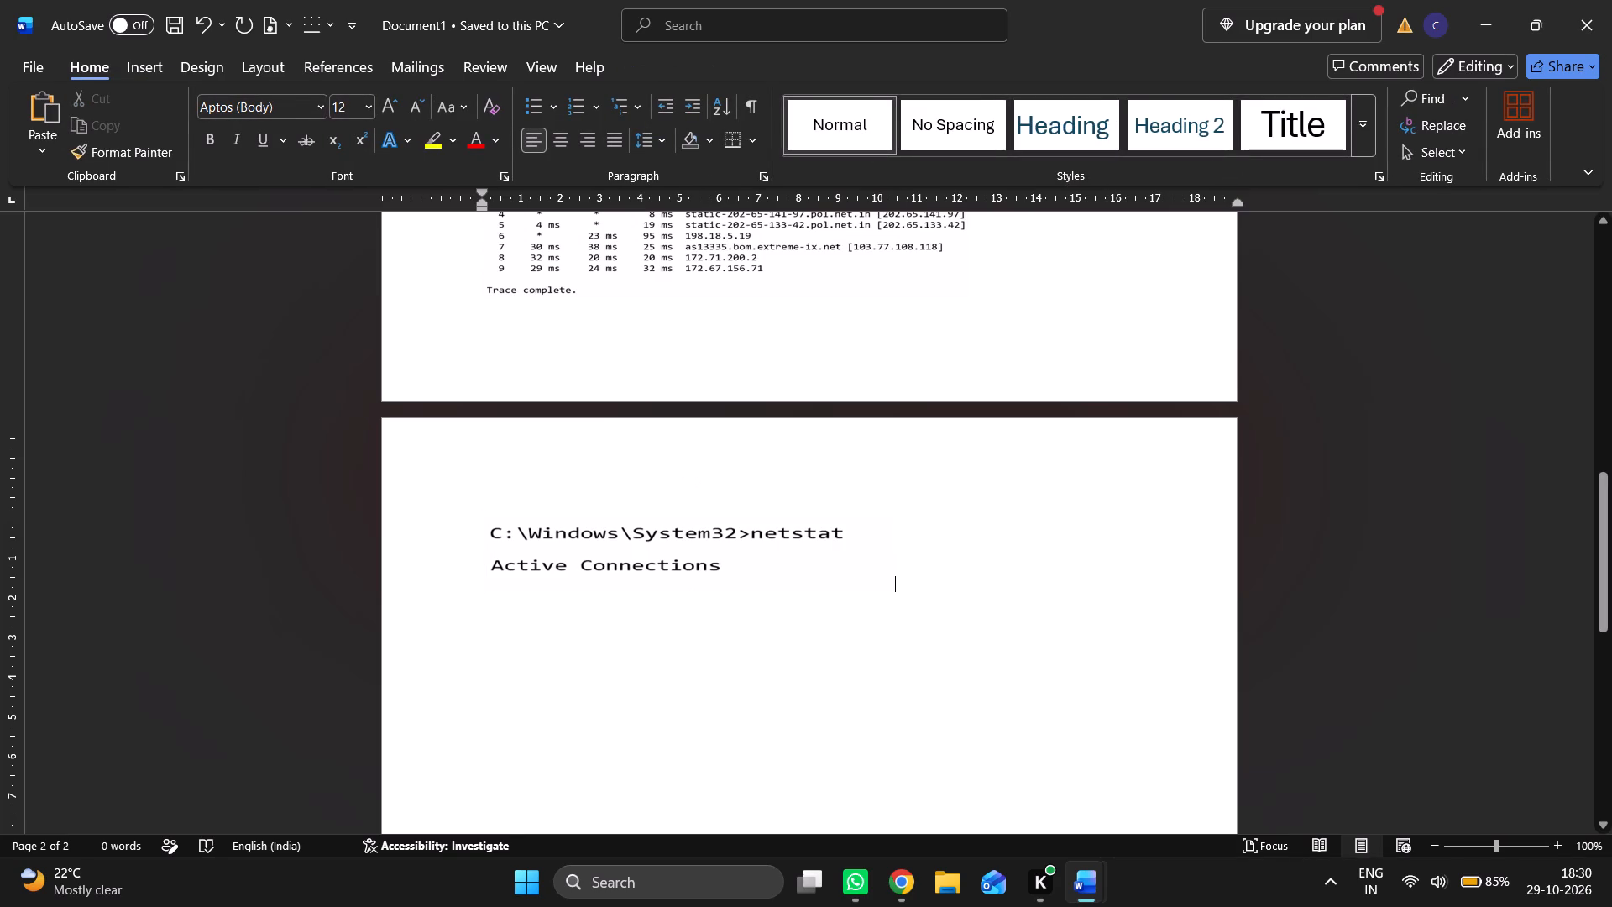
key("Return")
Switch to the CN document and copy the TCP connections table picture above the arp section.
key("alt+Tab")
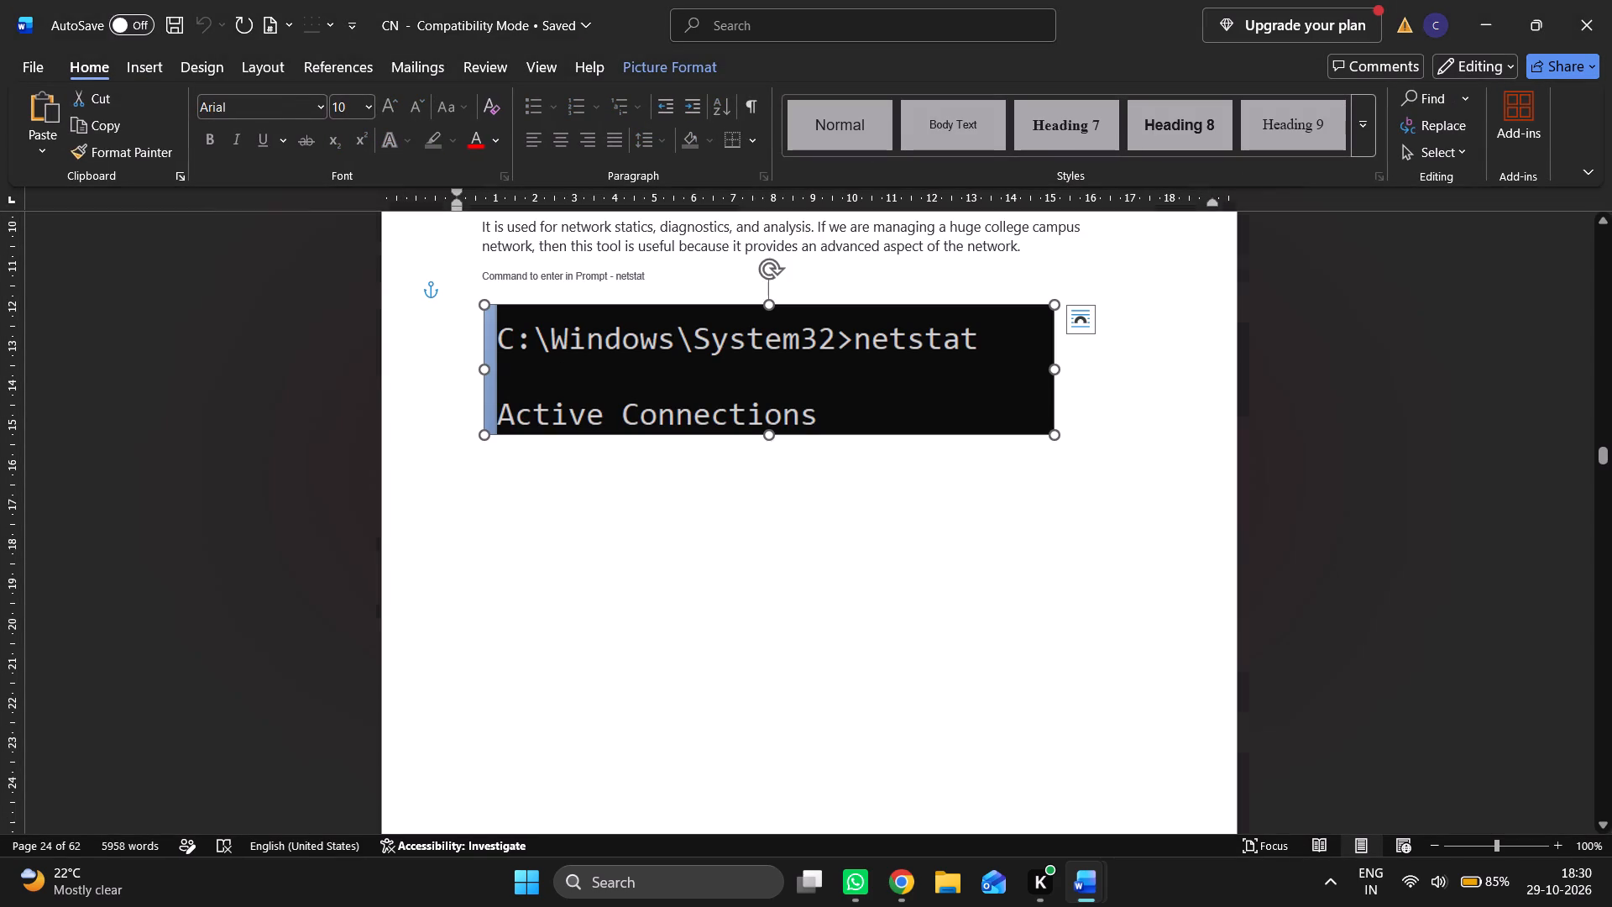
scroll(785, 628, "down", 18)
scroll(789, 598, "up", 10)
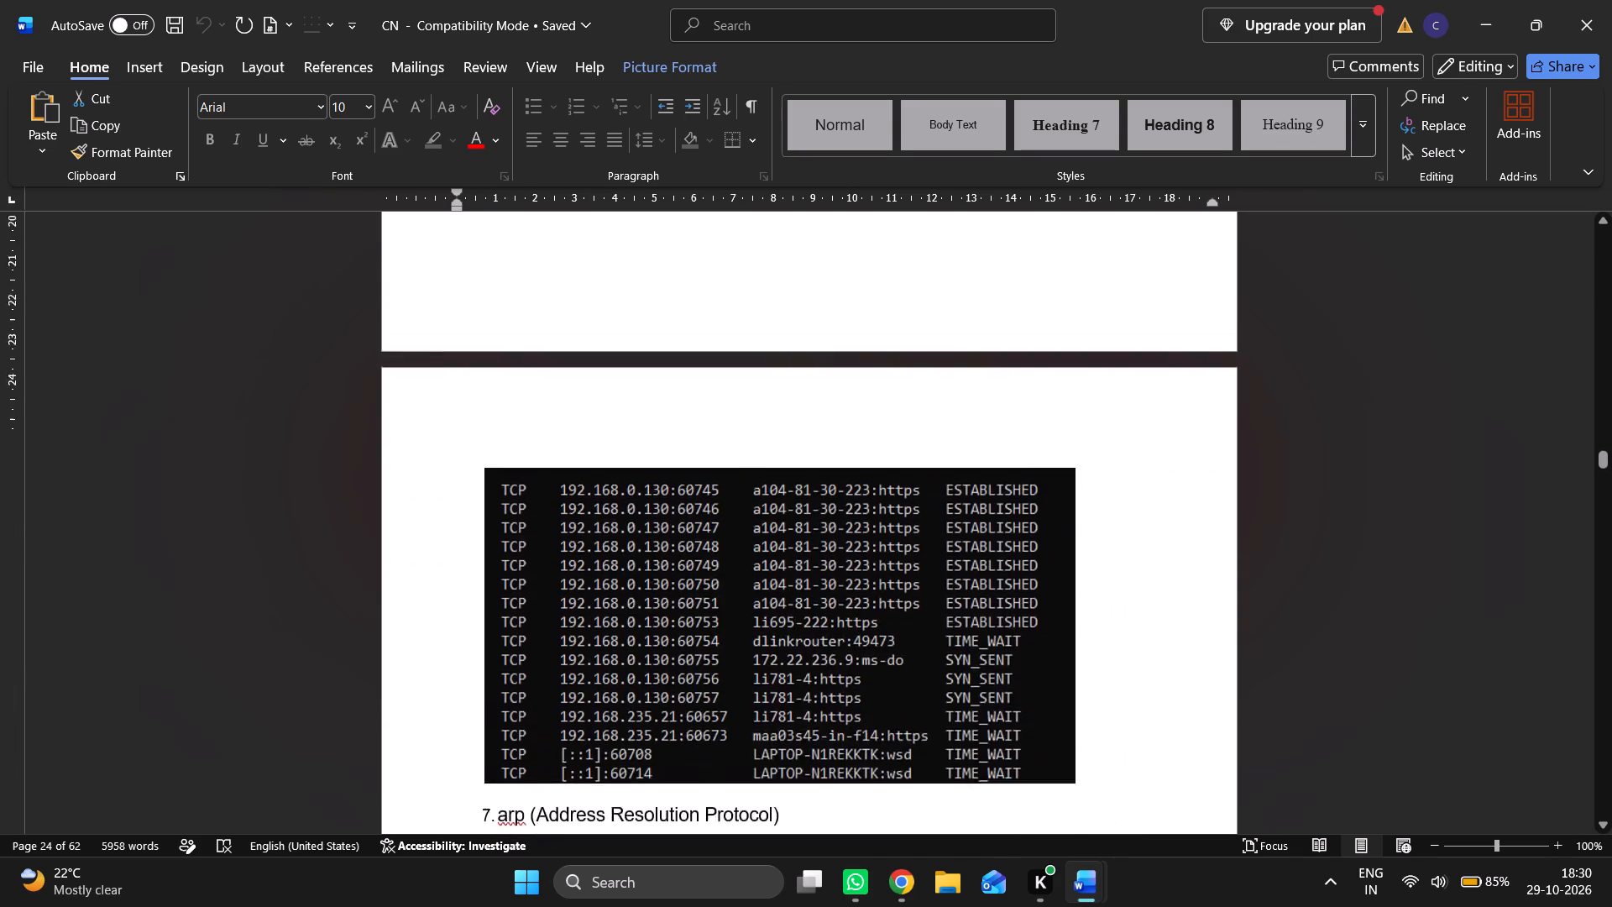
scroll(780, 590, "up", 19)
scroll(780, 589, "down", 20)
scroll(780, 589, "down", 2)
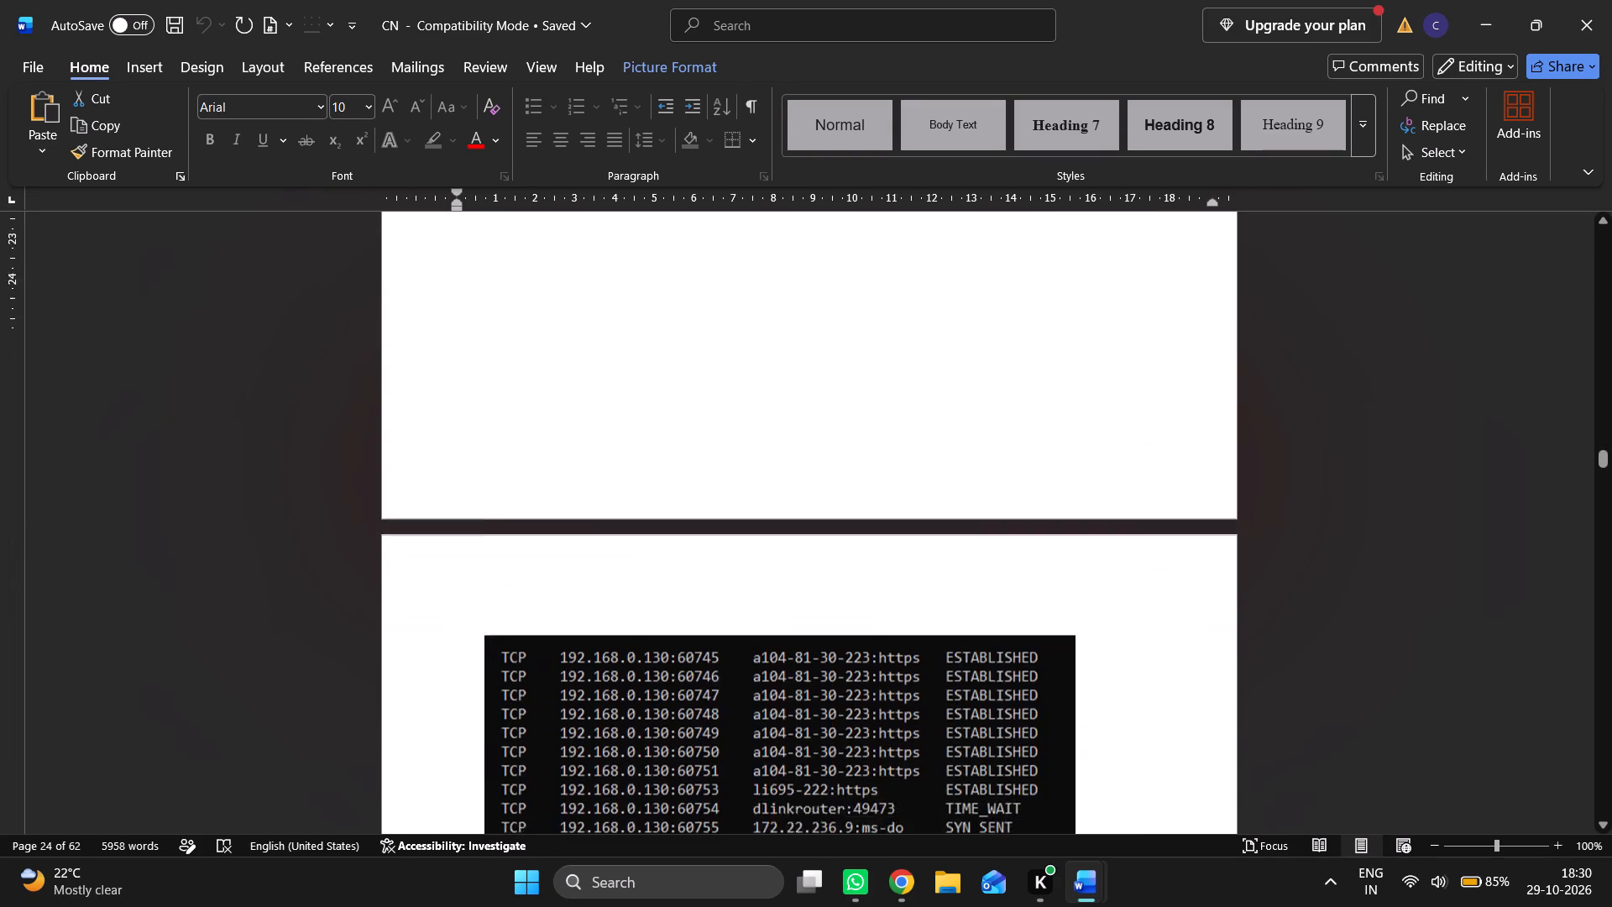
scroll(781, 572, "down", 2)
left_click(697, 501)
right_click(697, 501)
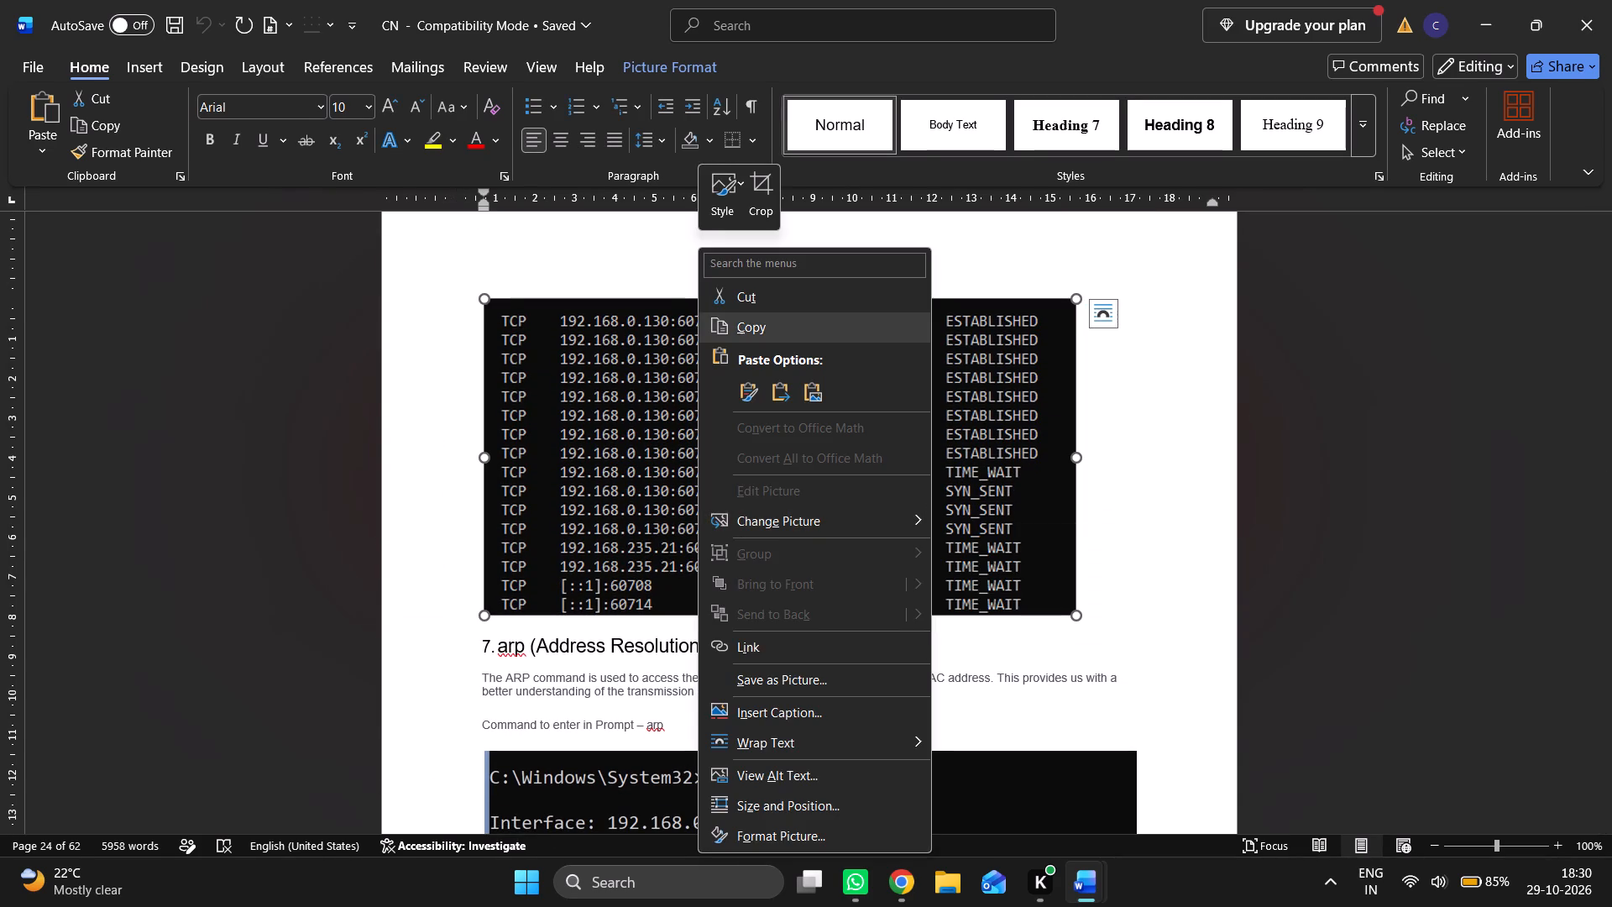
left_click(767, 333)
key("alt+Tab")
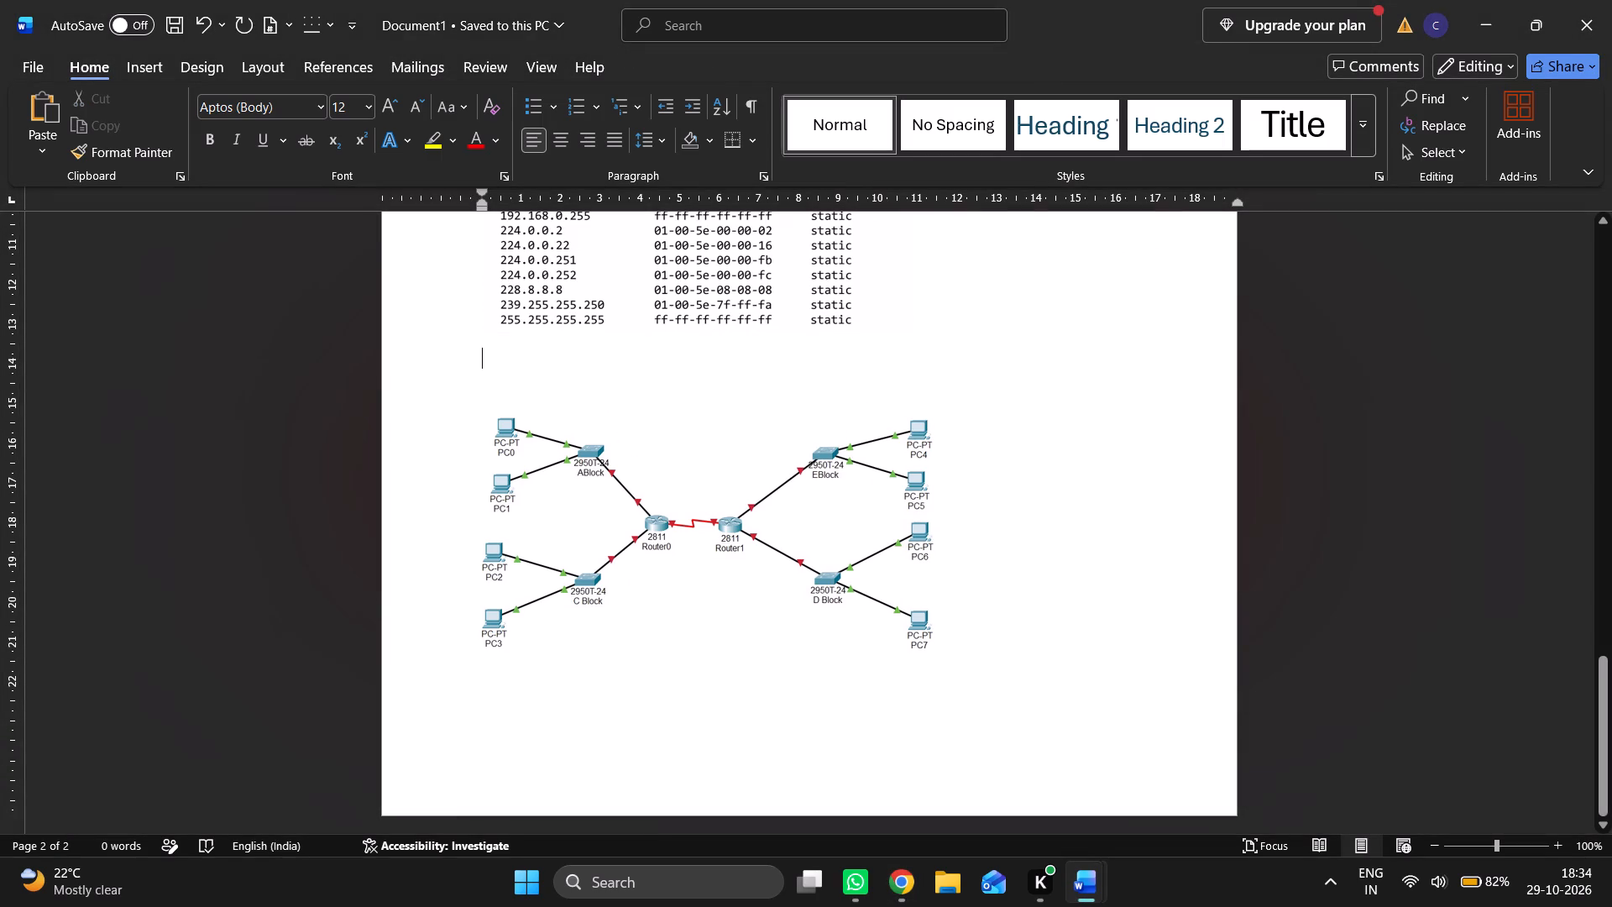
key("alt+Tab")
right_click(655, 473)
left_click(768, 569)
key("alt+Tab")
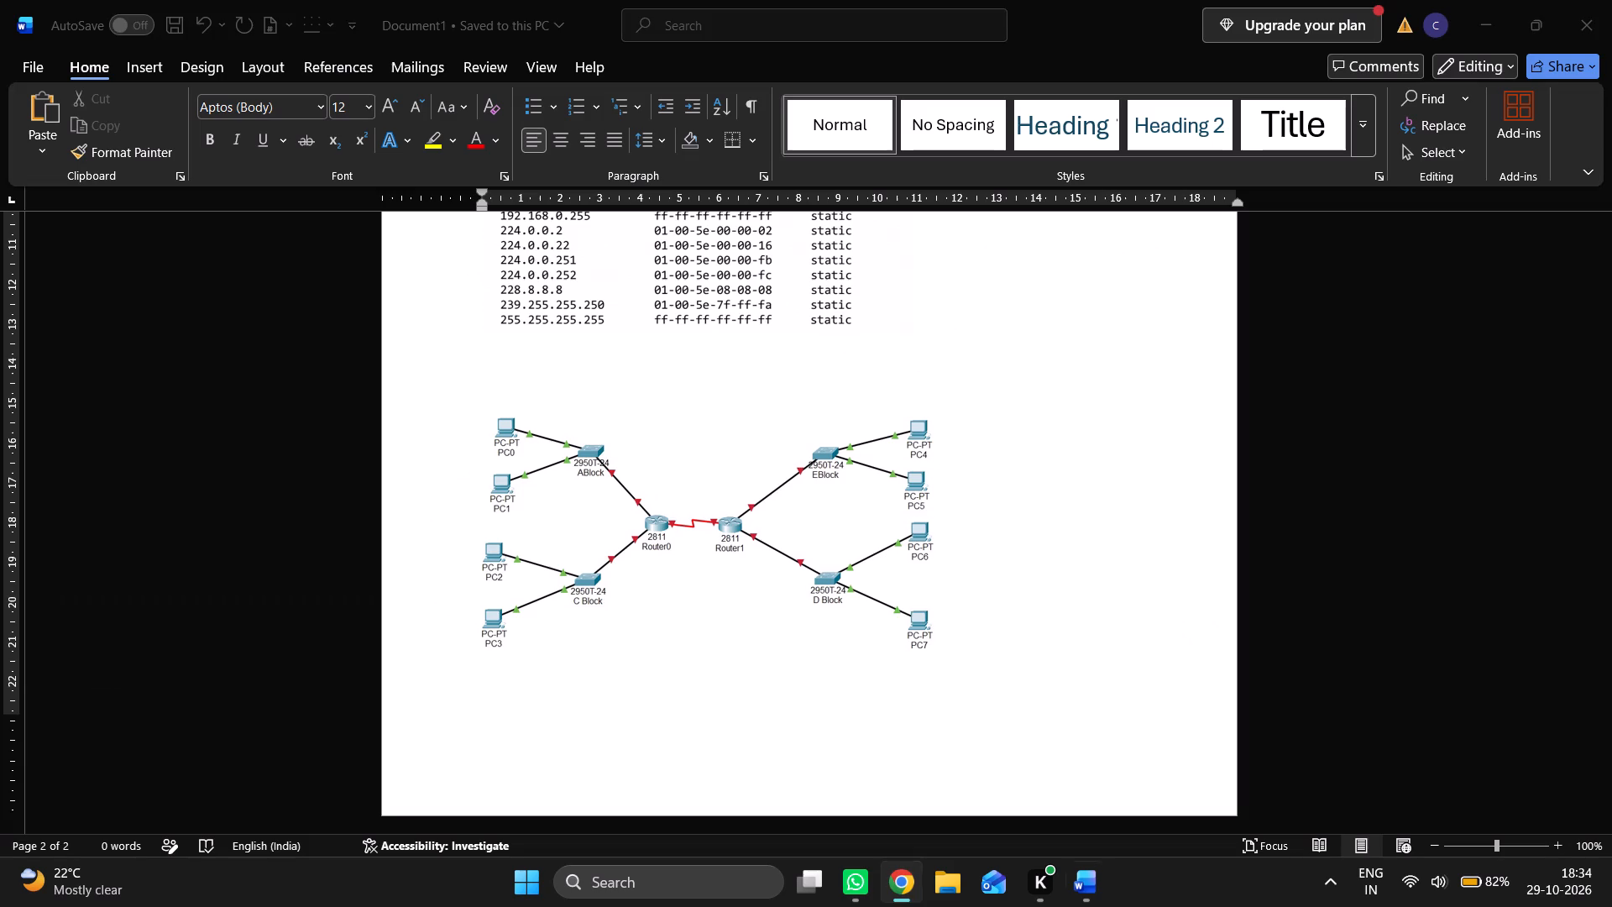
right_click(526, 368)
left_click(646, 513)
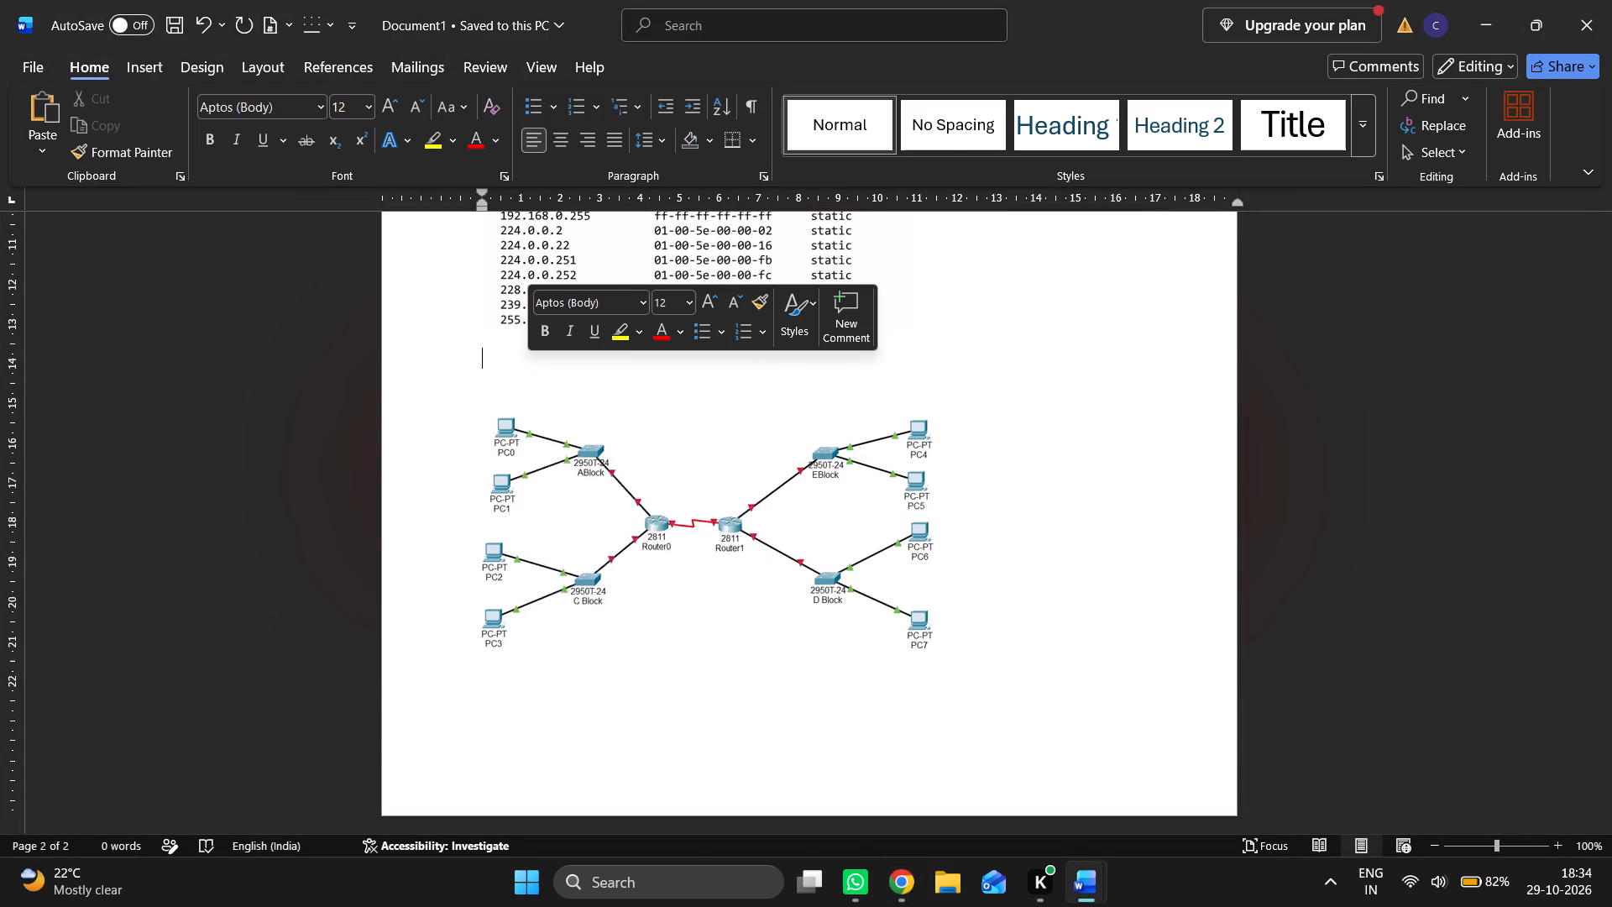
Set the width of the pasted getmac picture to 10.47 cm.
scroll(657, 475, "down", 15)
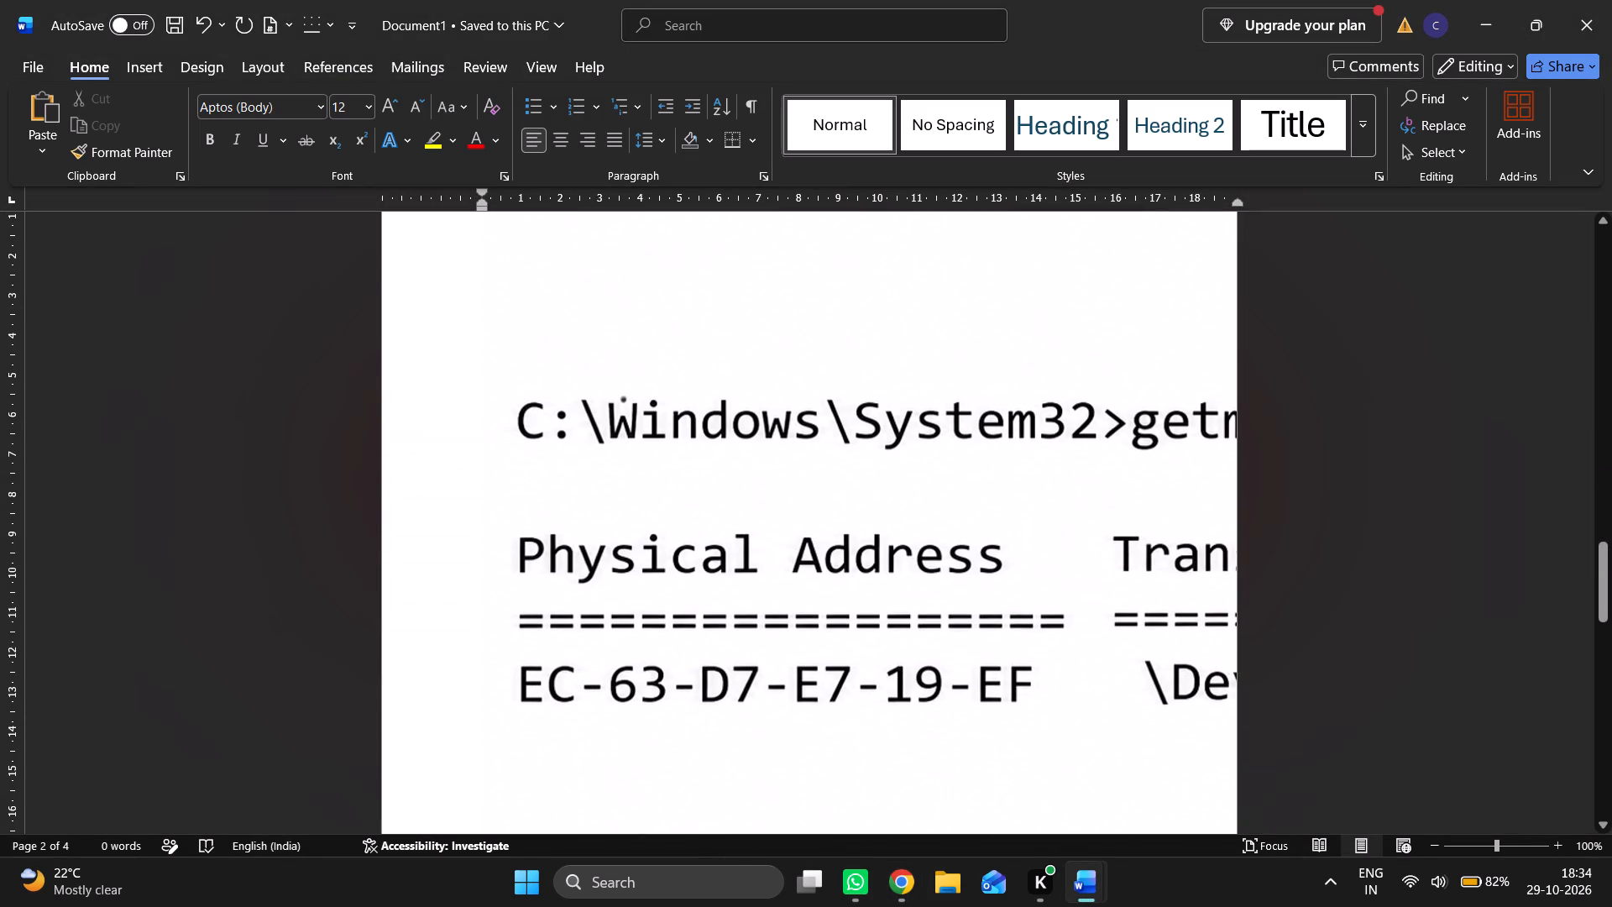
left_click(714, 518)
left_click(686, 72)
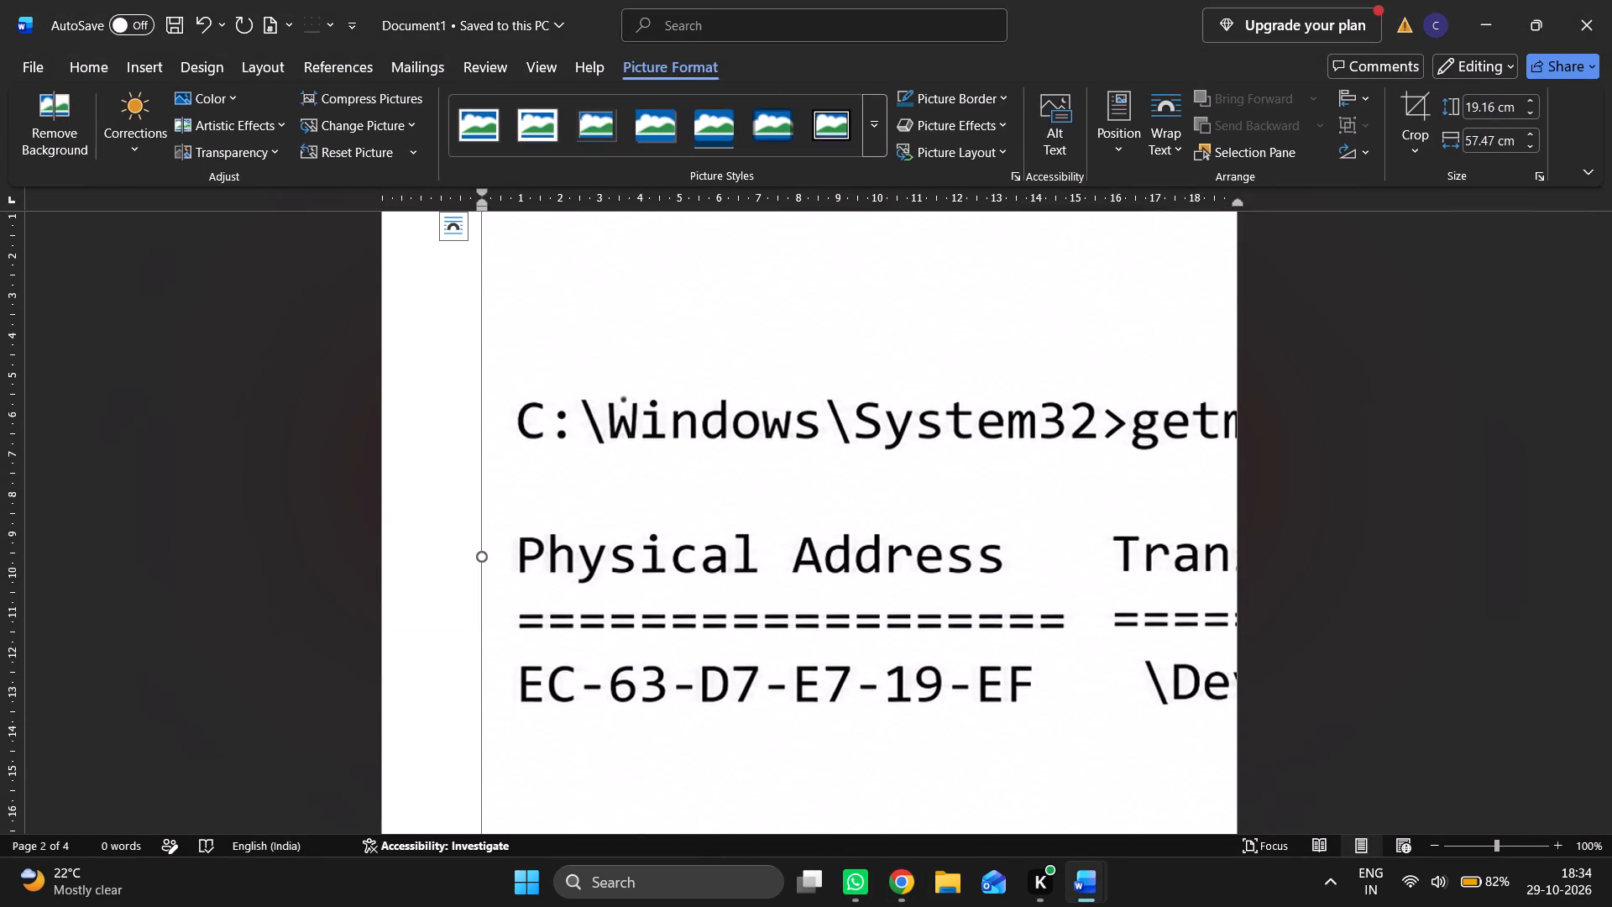
left_click(1479, 138)
double_click(1471, 142)
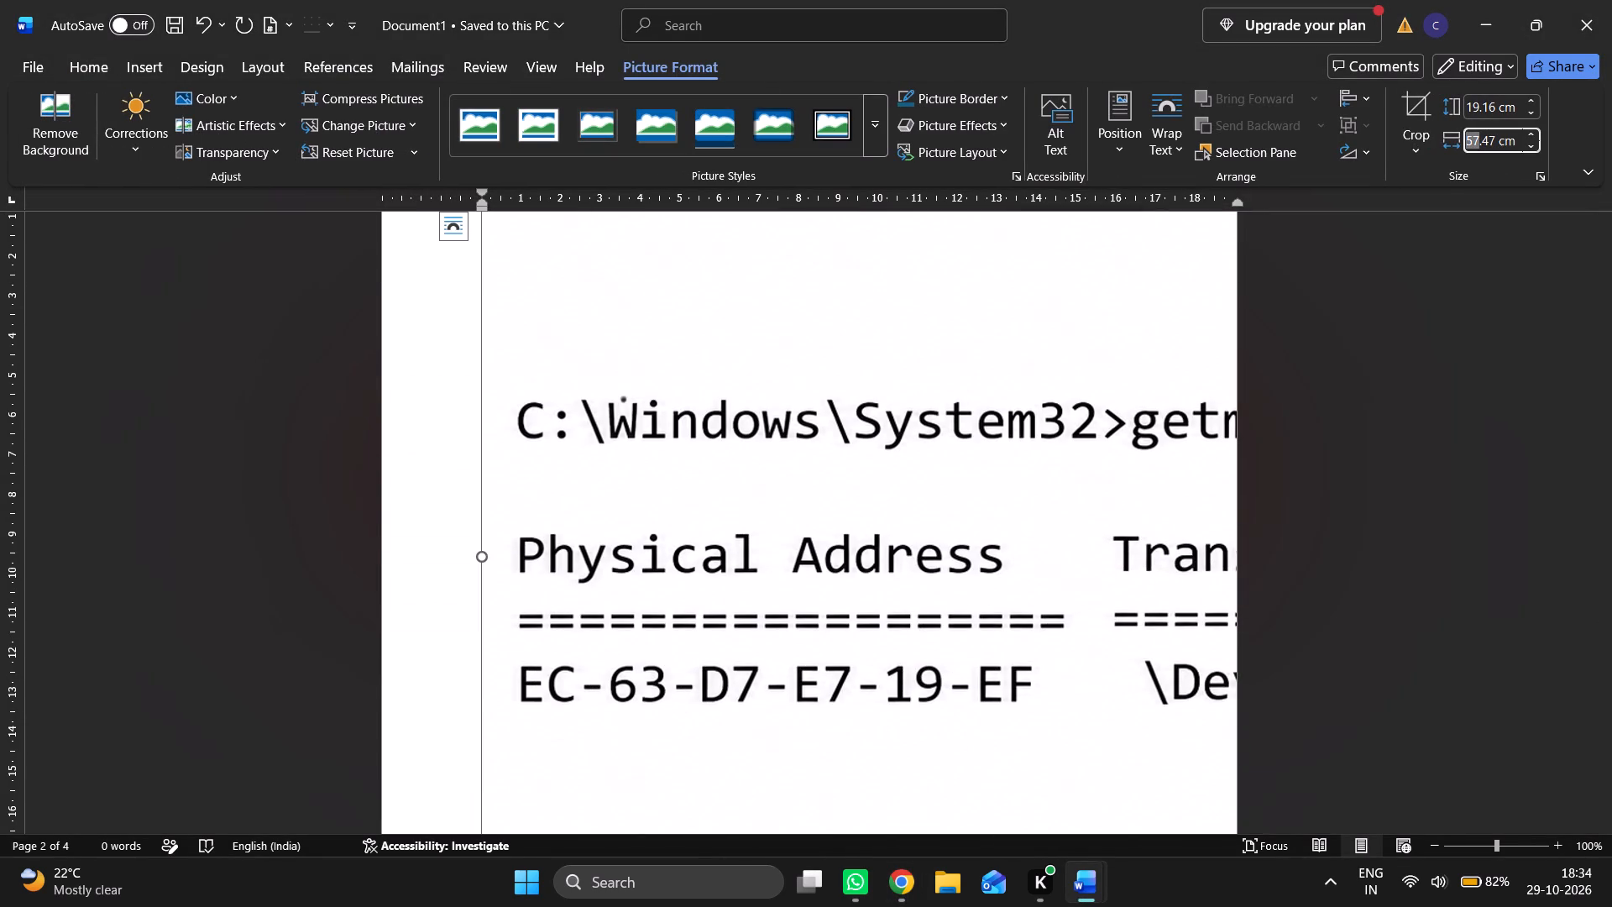
type("10")
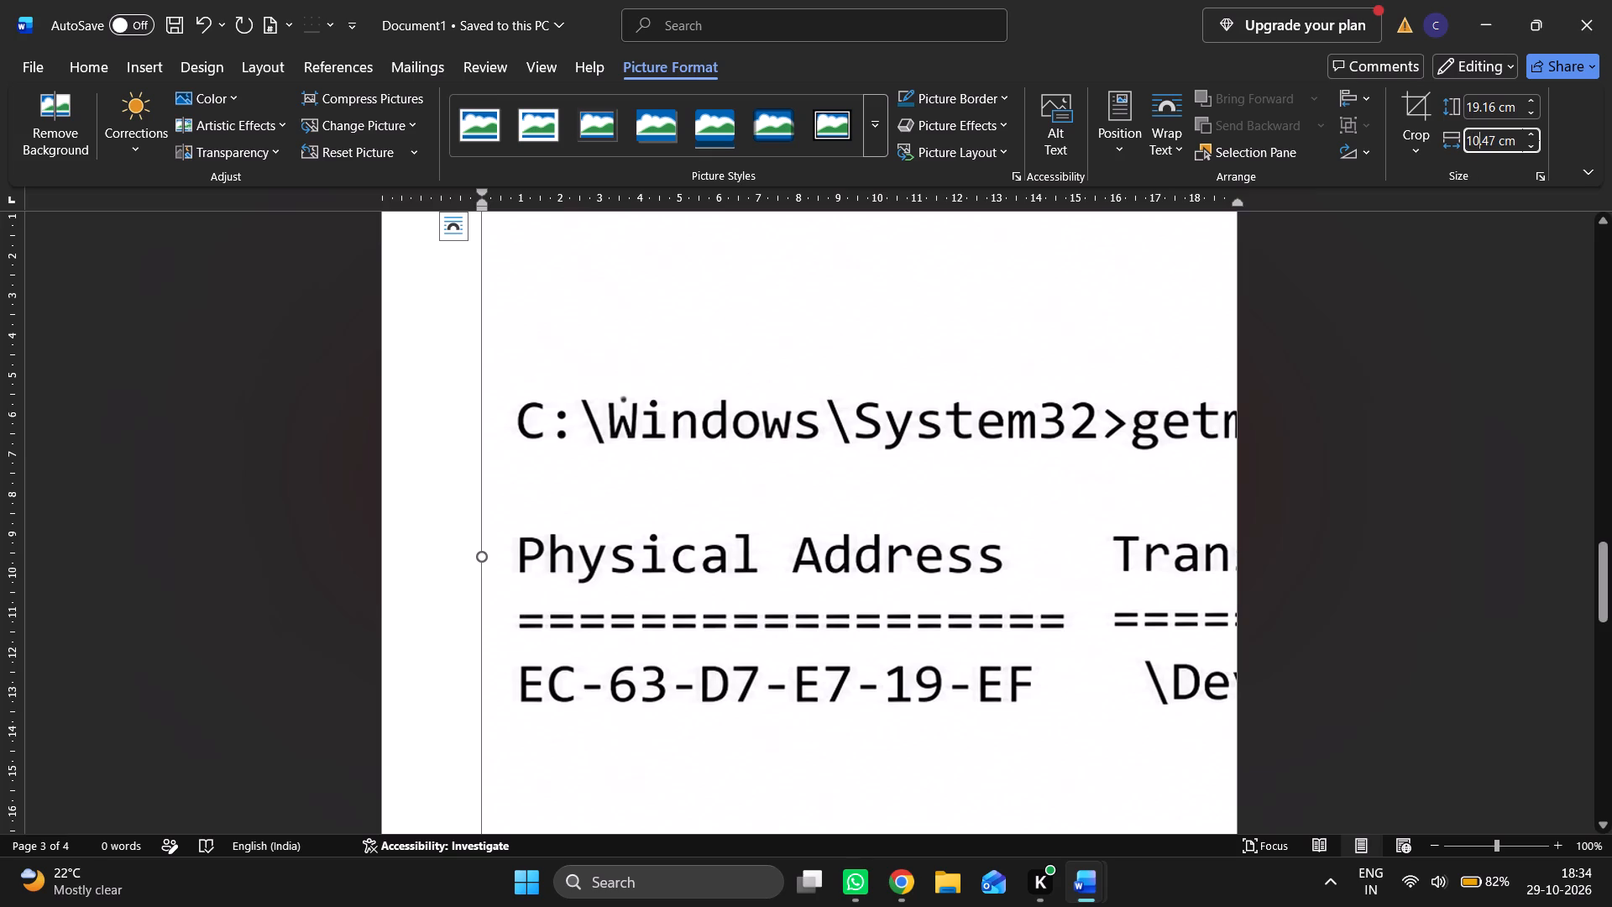
left_click(1395, 377)
Crop the blank areas above and below the text of the getmac picture, leaving it about 1.8 cm tall.
scroll(872, 381, "up", 16)
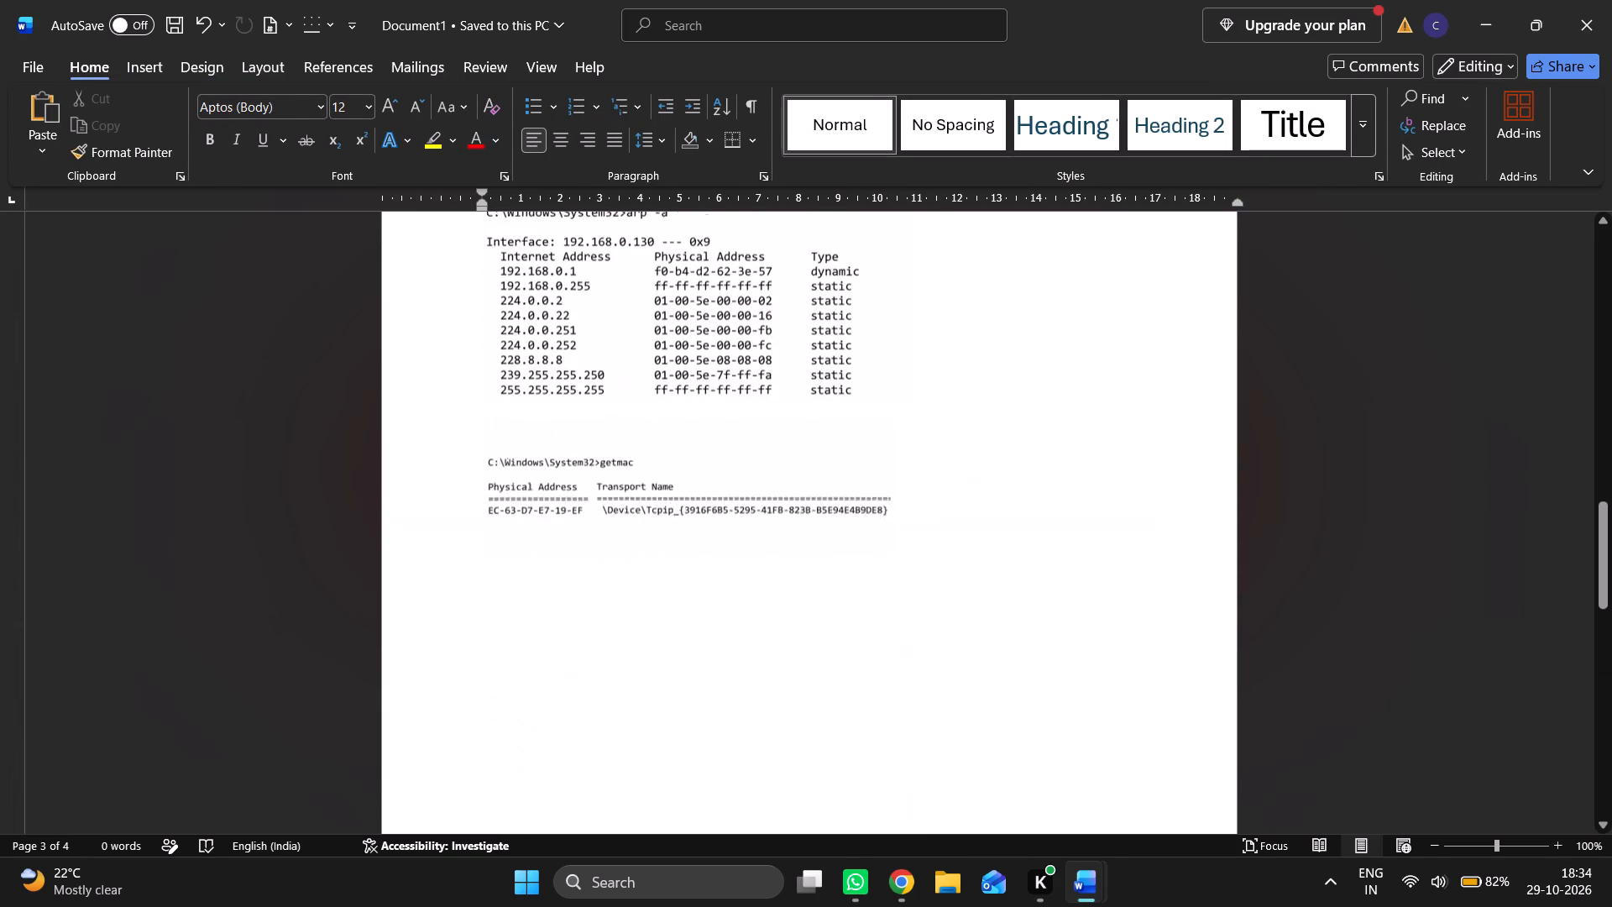
scroll(872, 385, "down", 5)
left_click(703, 304)
scroll(819, 324, "up", 5)
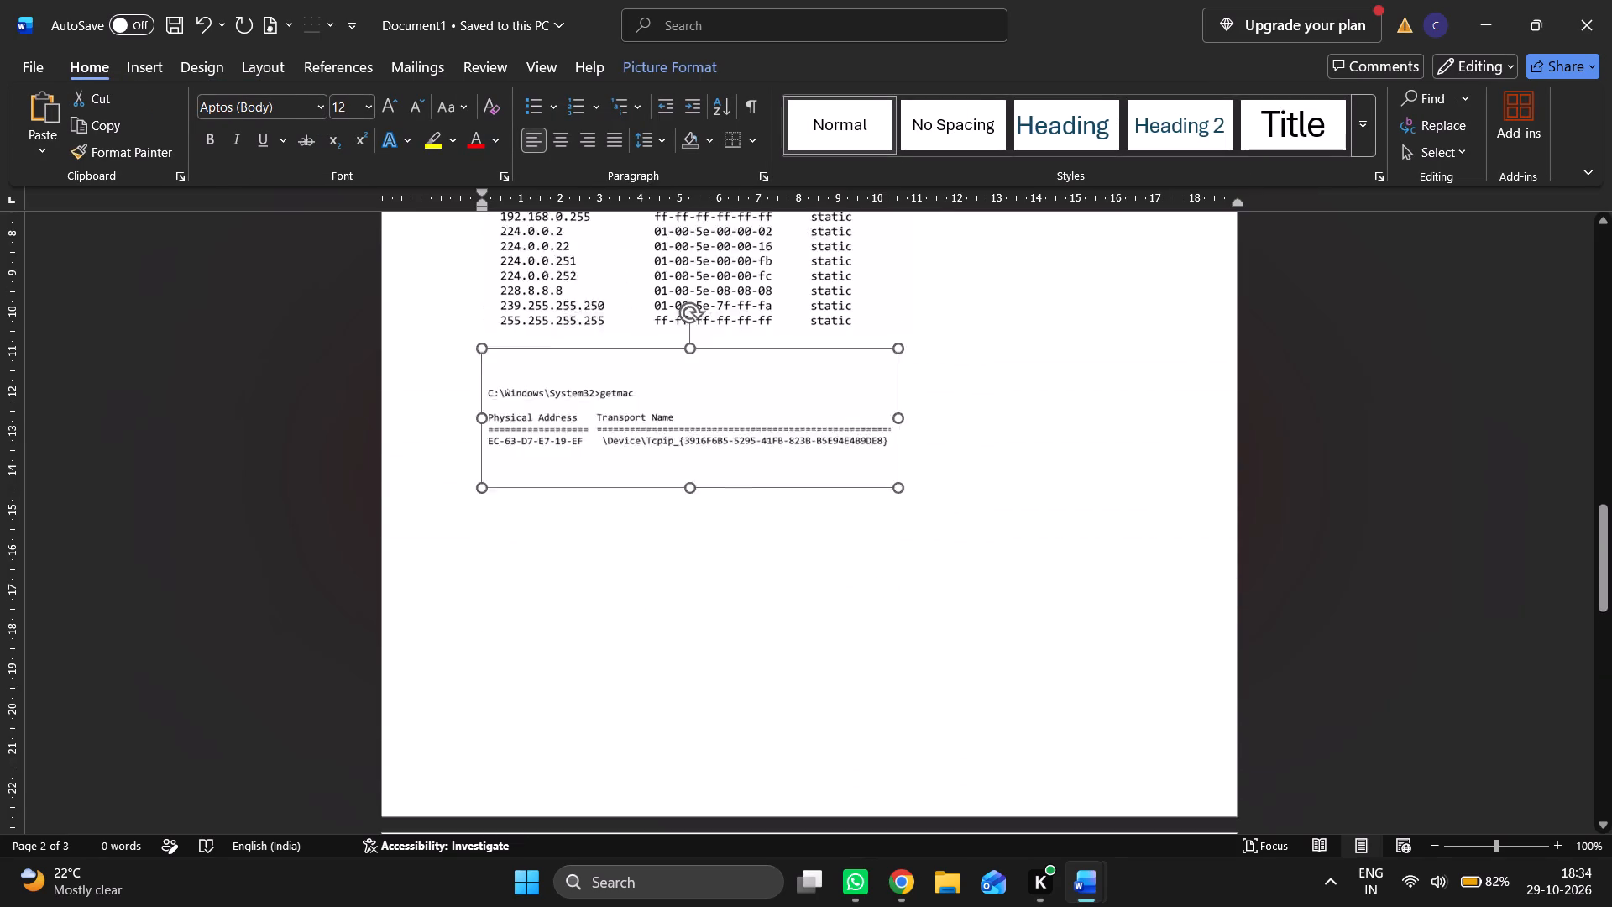
left_click(688, 63)
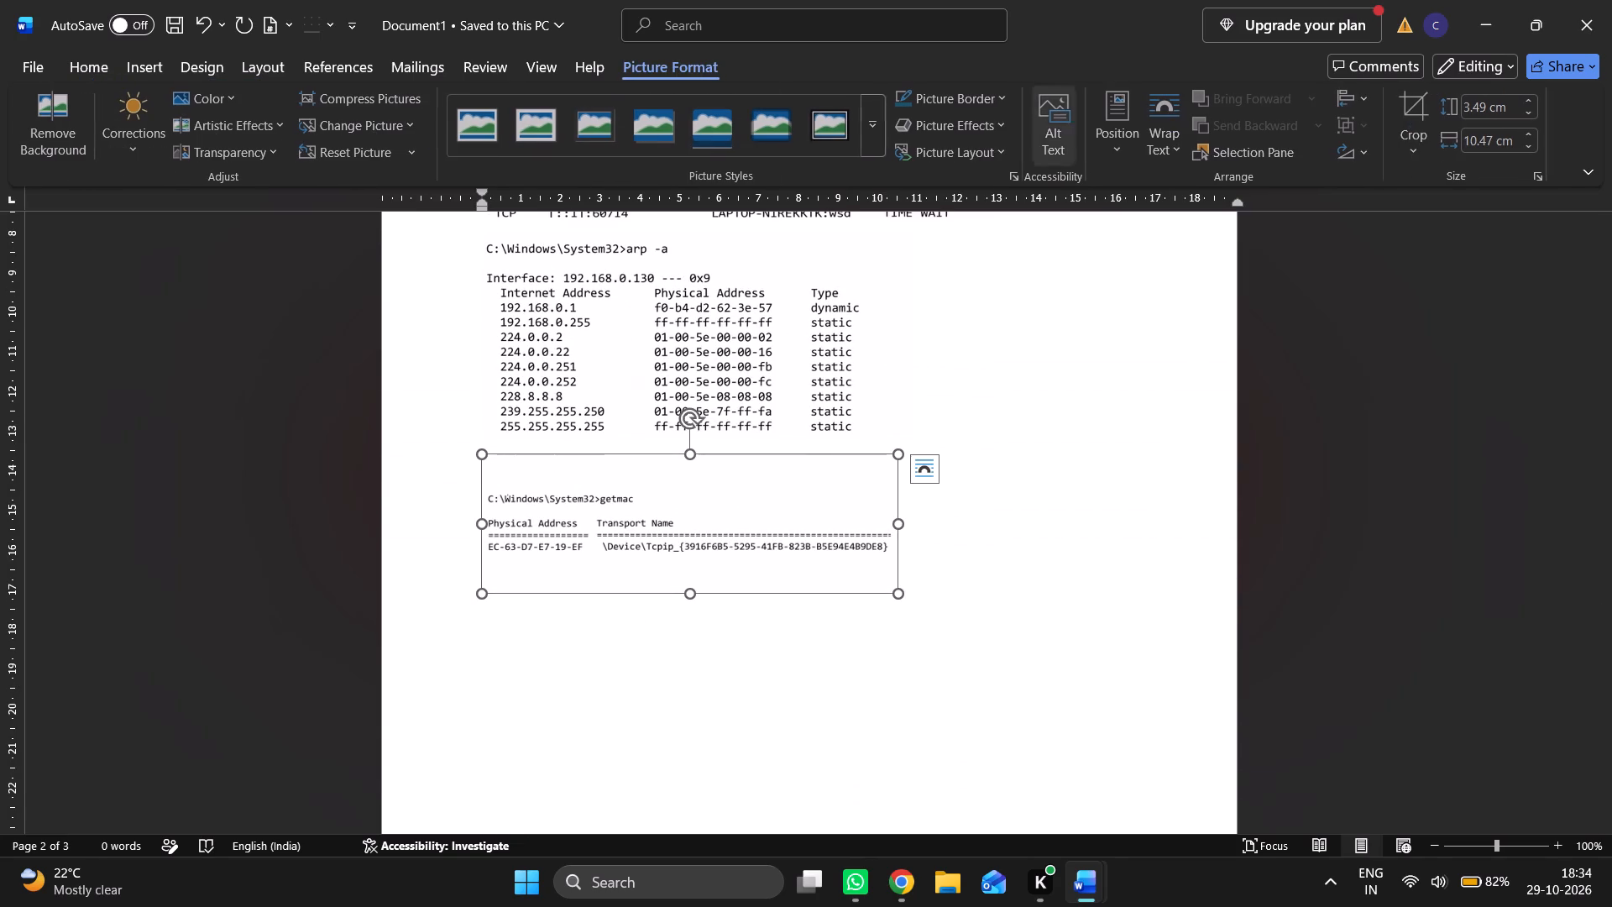
left_click(1417, 152)
left_click(1437, 186)
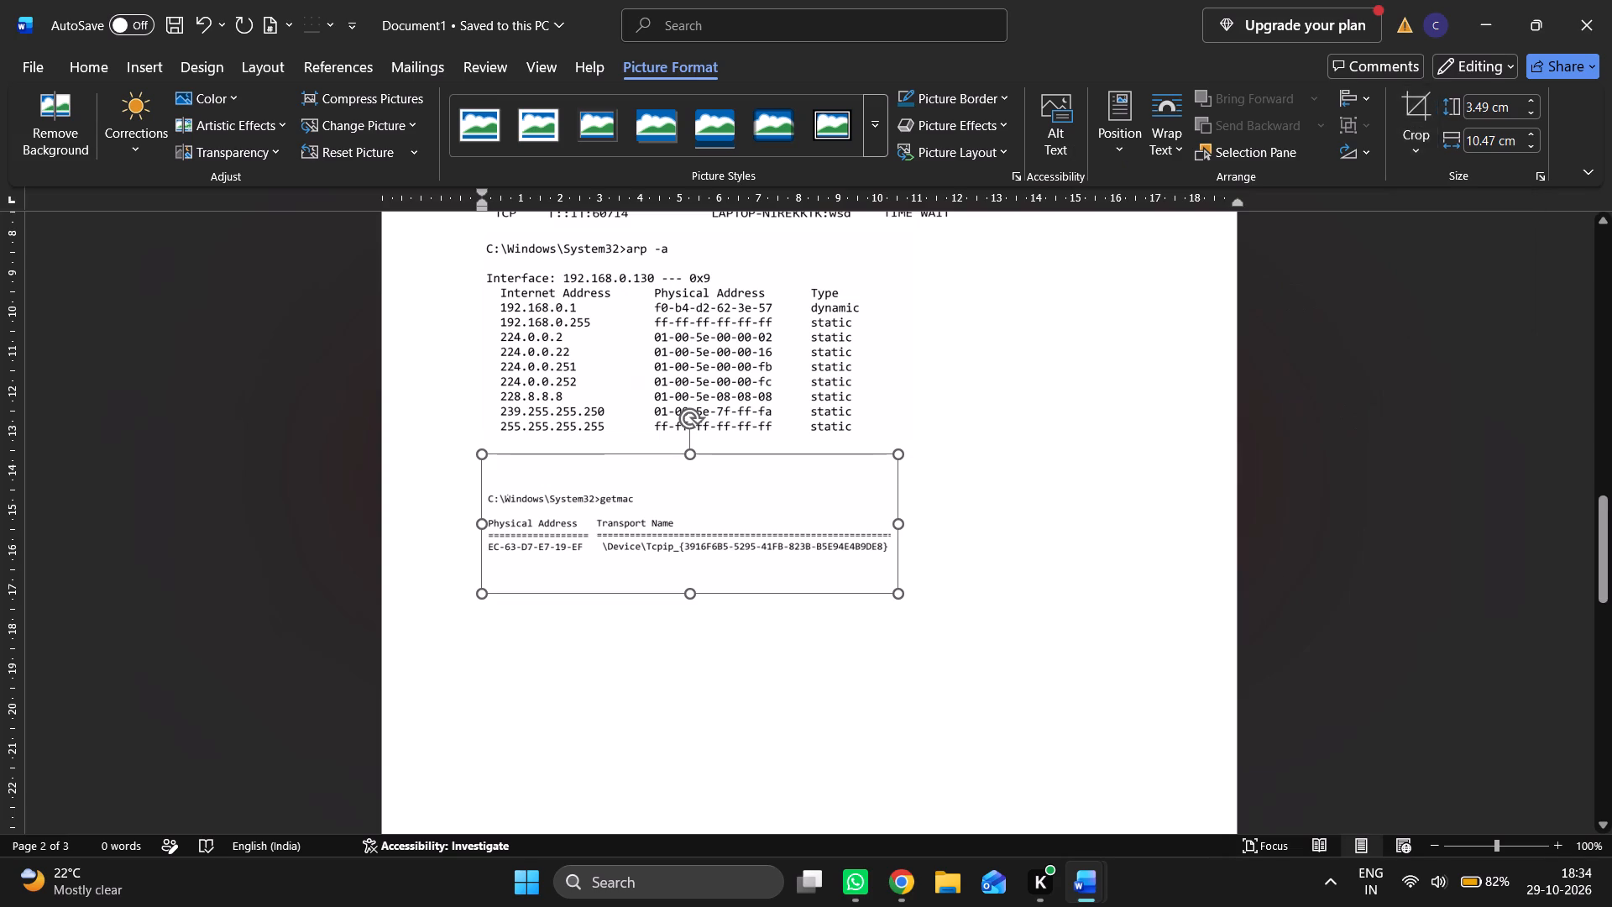
left_click(693, 454)
left_click_drag(693, 456, 696, 467)
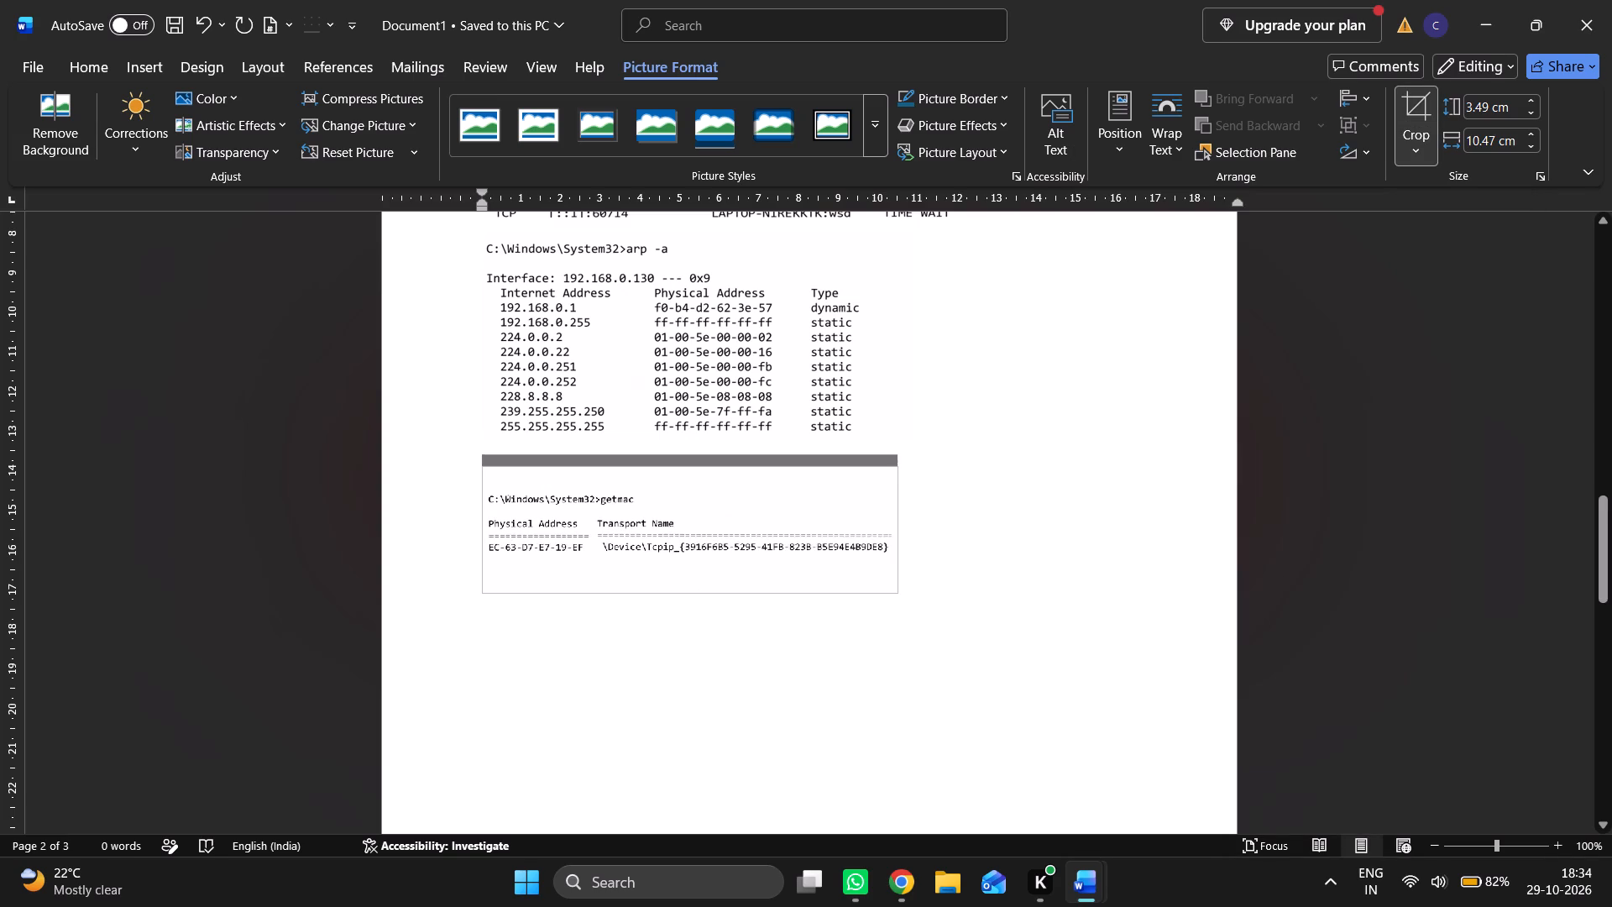
left_click_drag(696, 467, 698, 491)
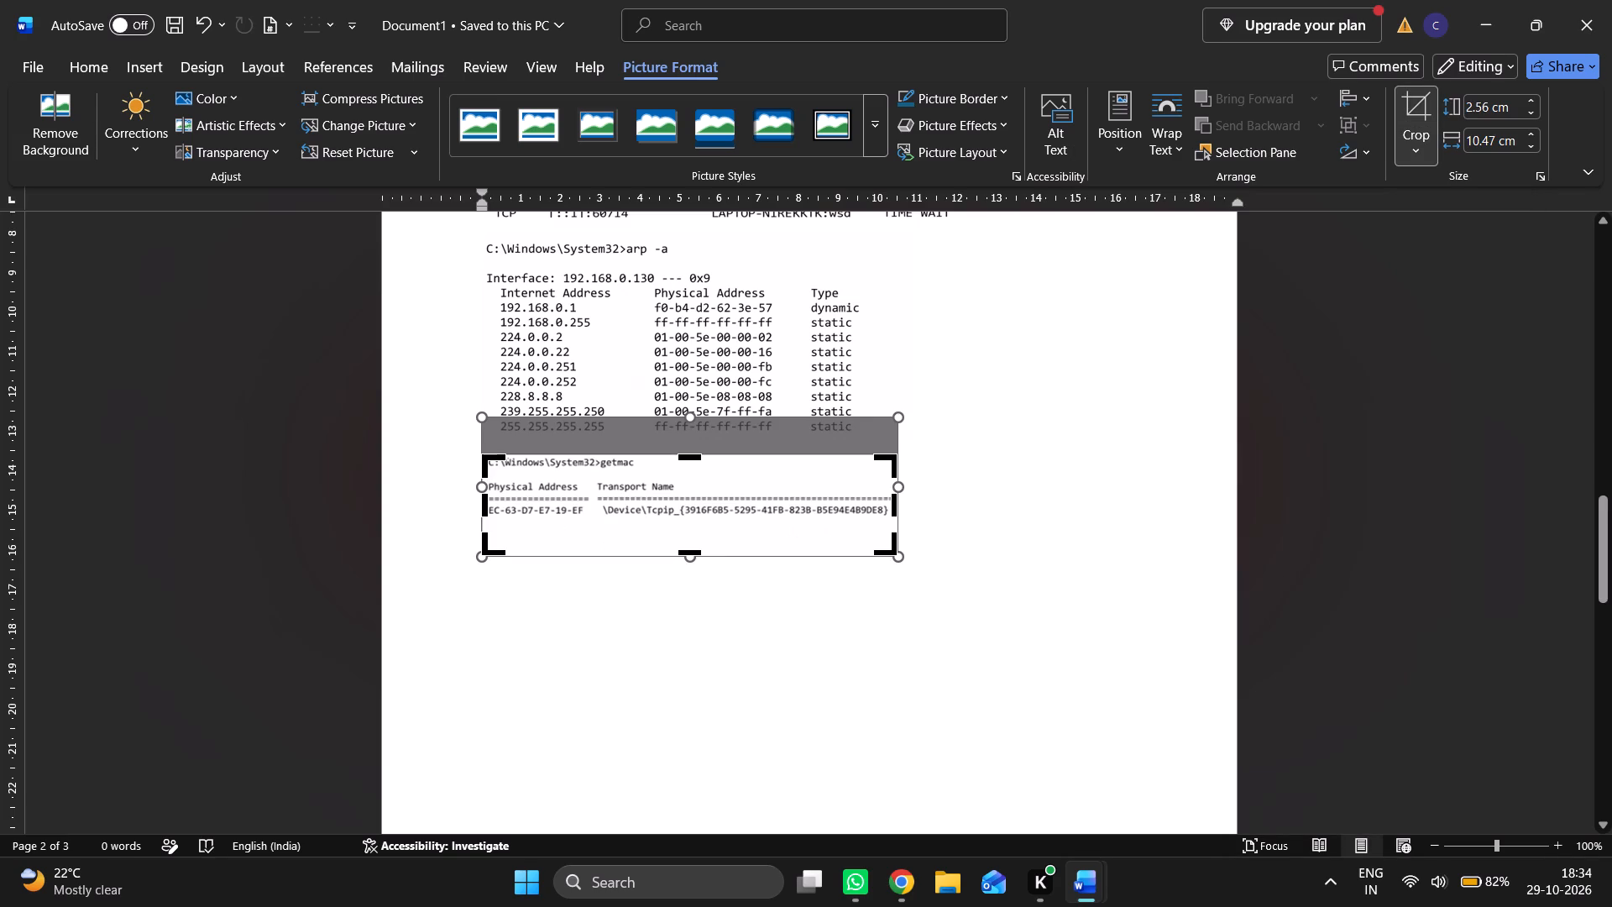
left_click_drag(691, 553, 694, 528)
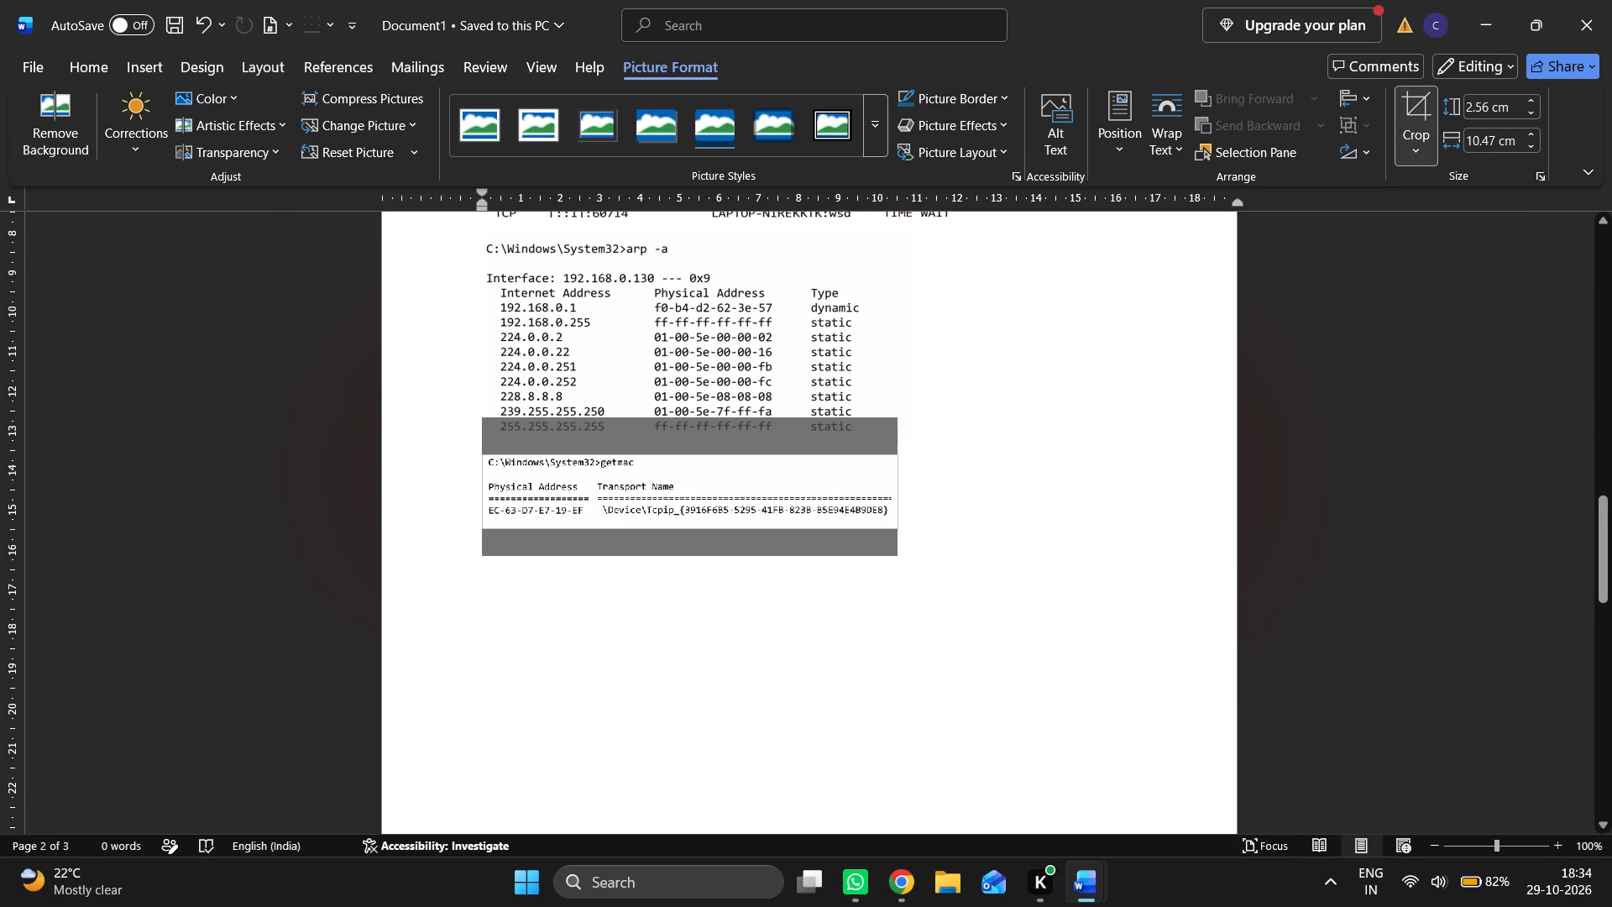
left_click_drag(694, 528, 697, 527)
left_click(1090, 441)
Stretch the cropped getmac picture to about 2.1 cm tall and 12.6 cm wide.
left_click(681, 514)
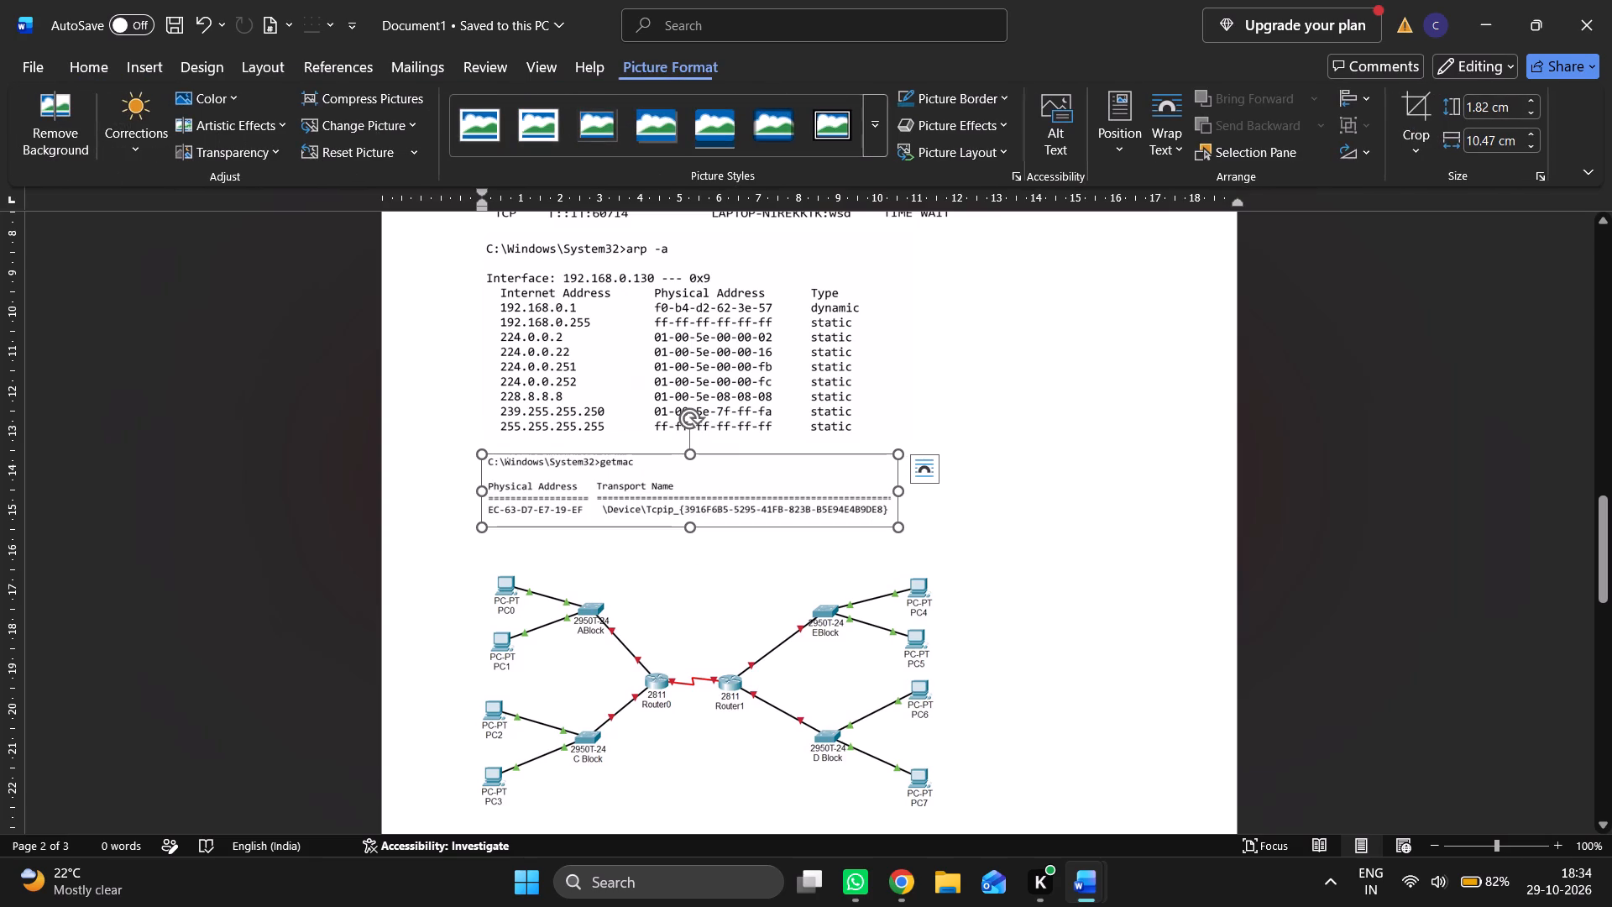
left_click_drag(691, 528, 697, 539)
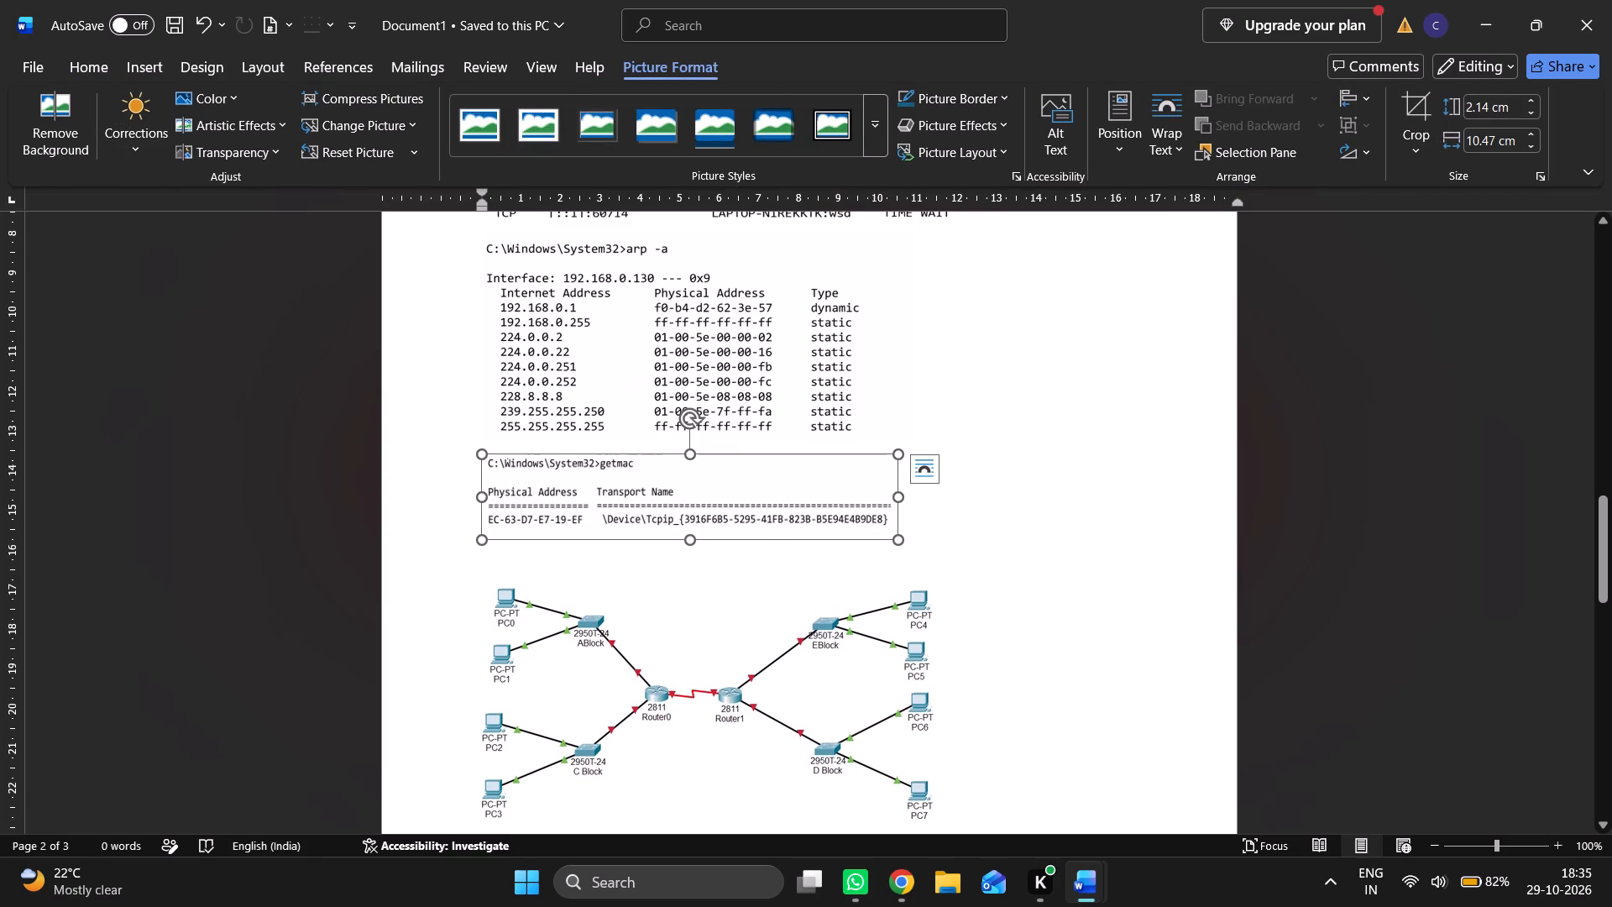
left_click_drag(898, 498, 981, 511)
left_click(1097, 548)
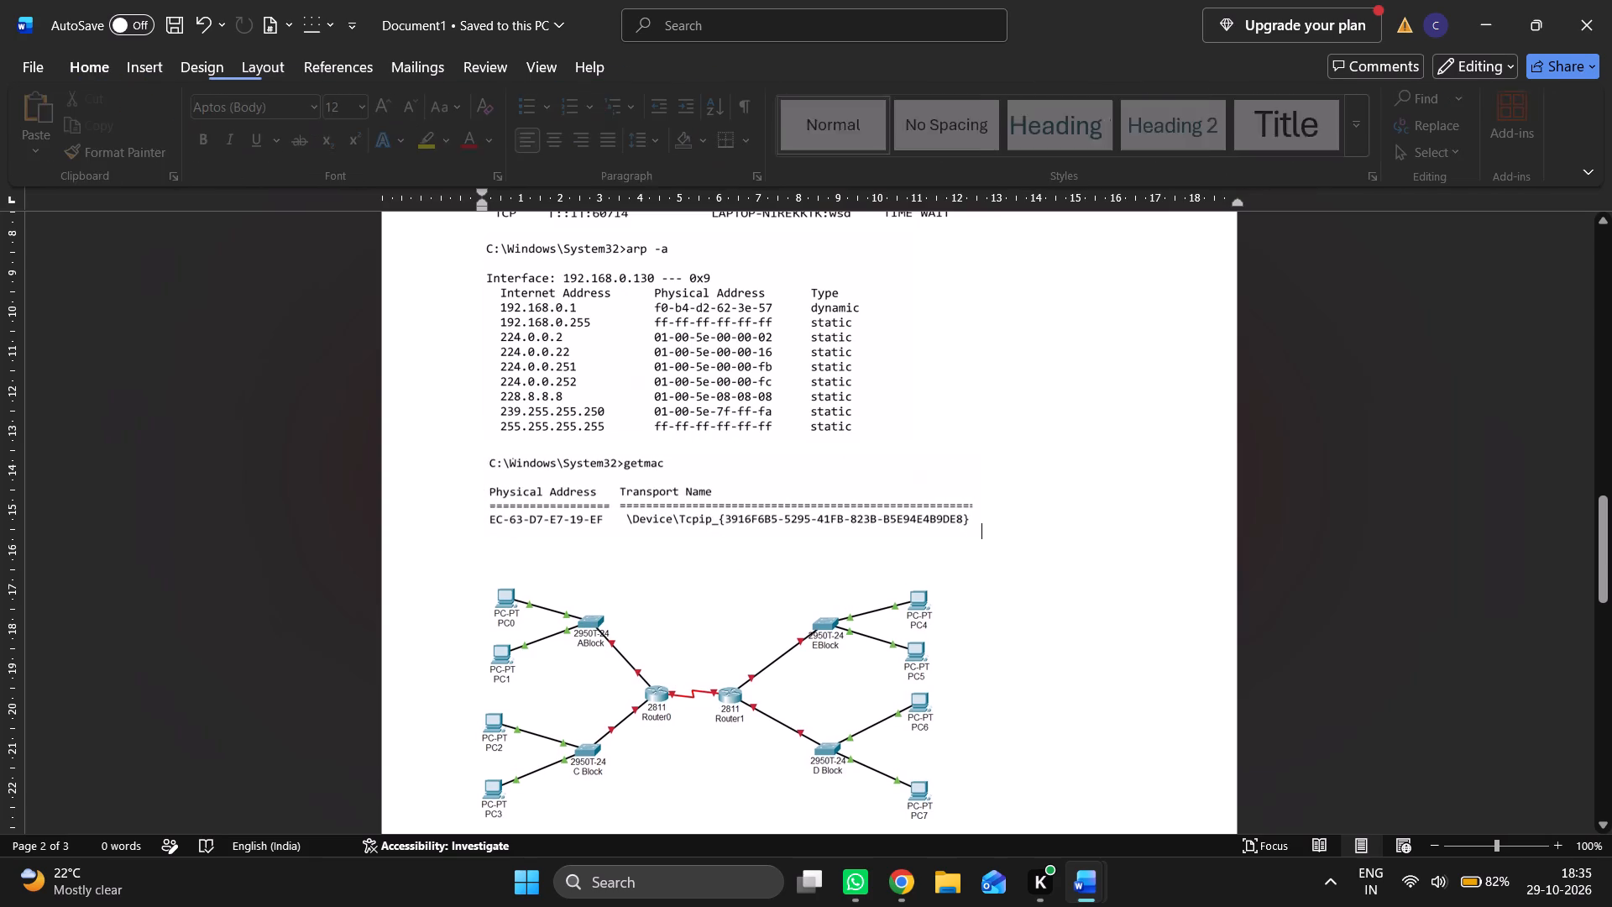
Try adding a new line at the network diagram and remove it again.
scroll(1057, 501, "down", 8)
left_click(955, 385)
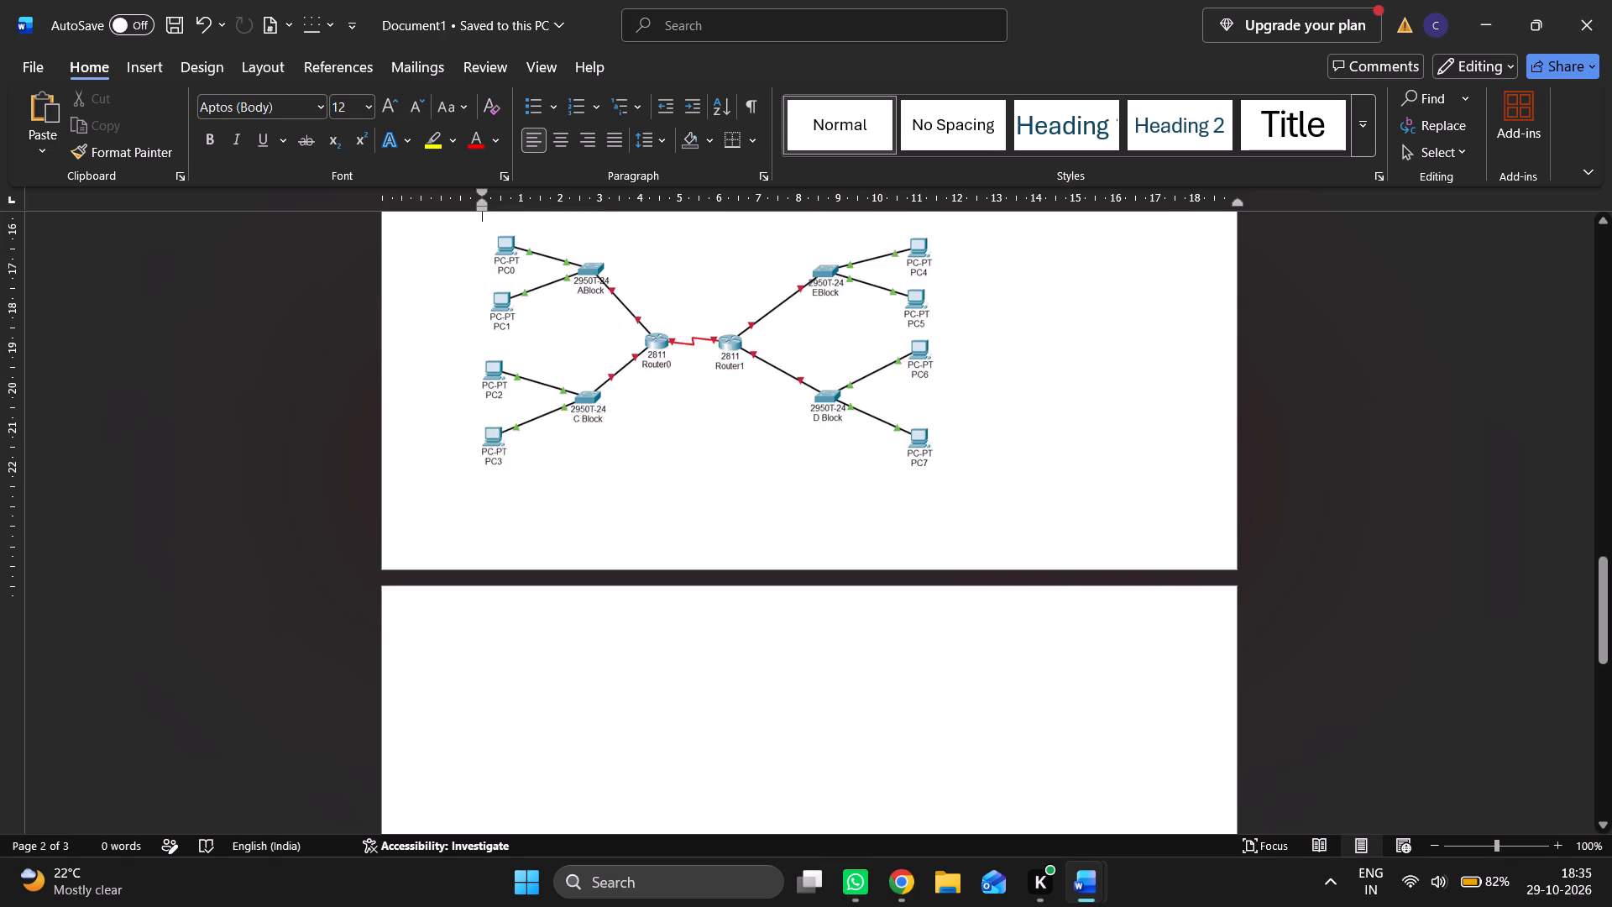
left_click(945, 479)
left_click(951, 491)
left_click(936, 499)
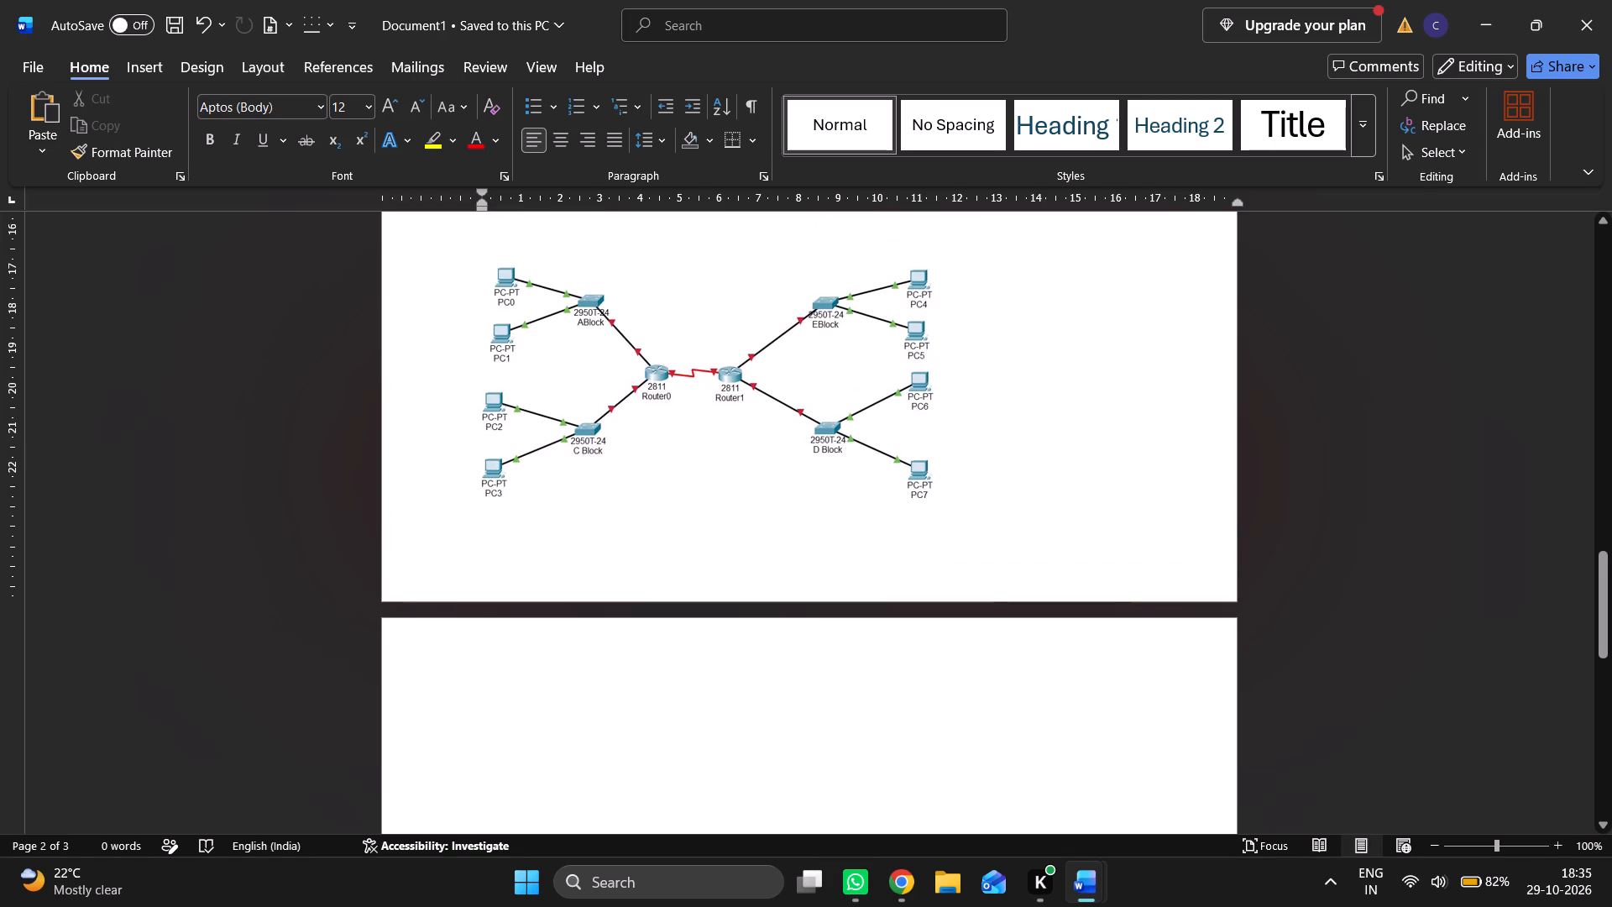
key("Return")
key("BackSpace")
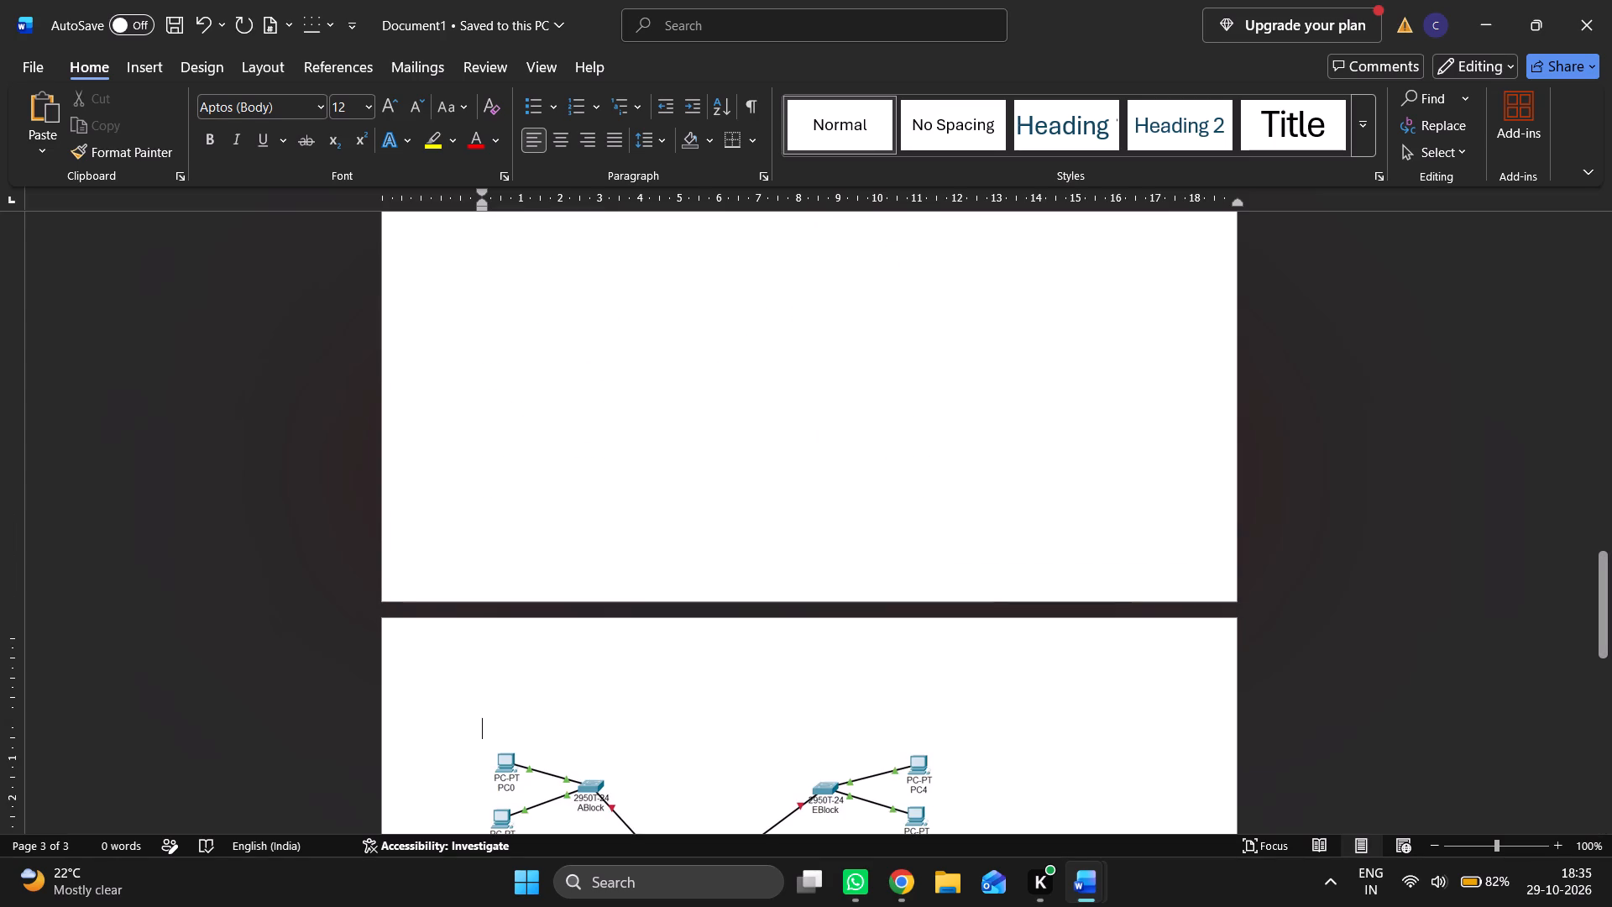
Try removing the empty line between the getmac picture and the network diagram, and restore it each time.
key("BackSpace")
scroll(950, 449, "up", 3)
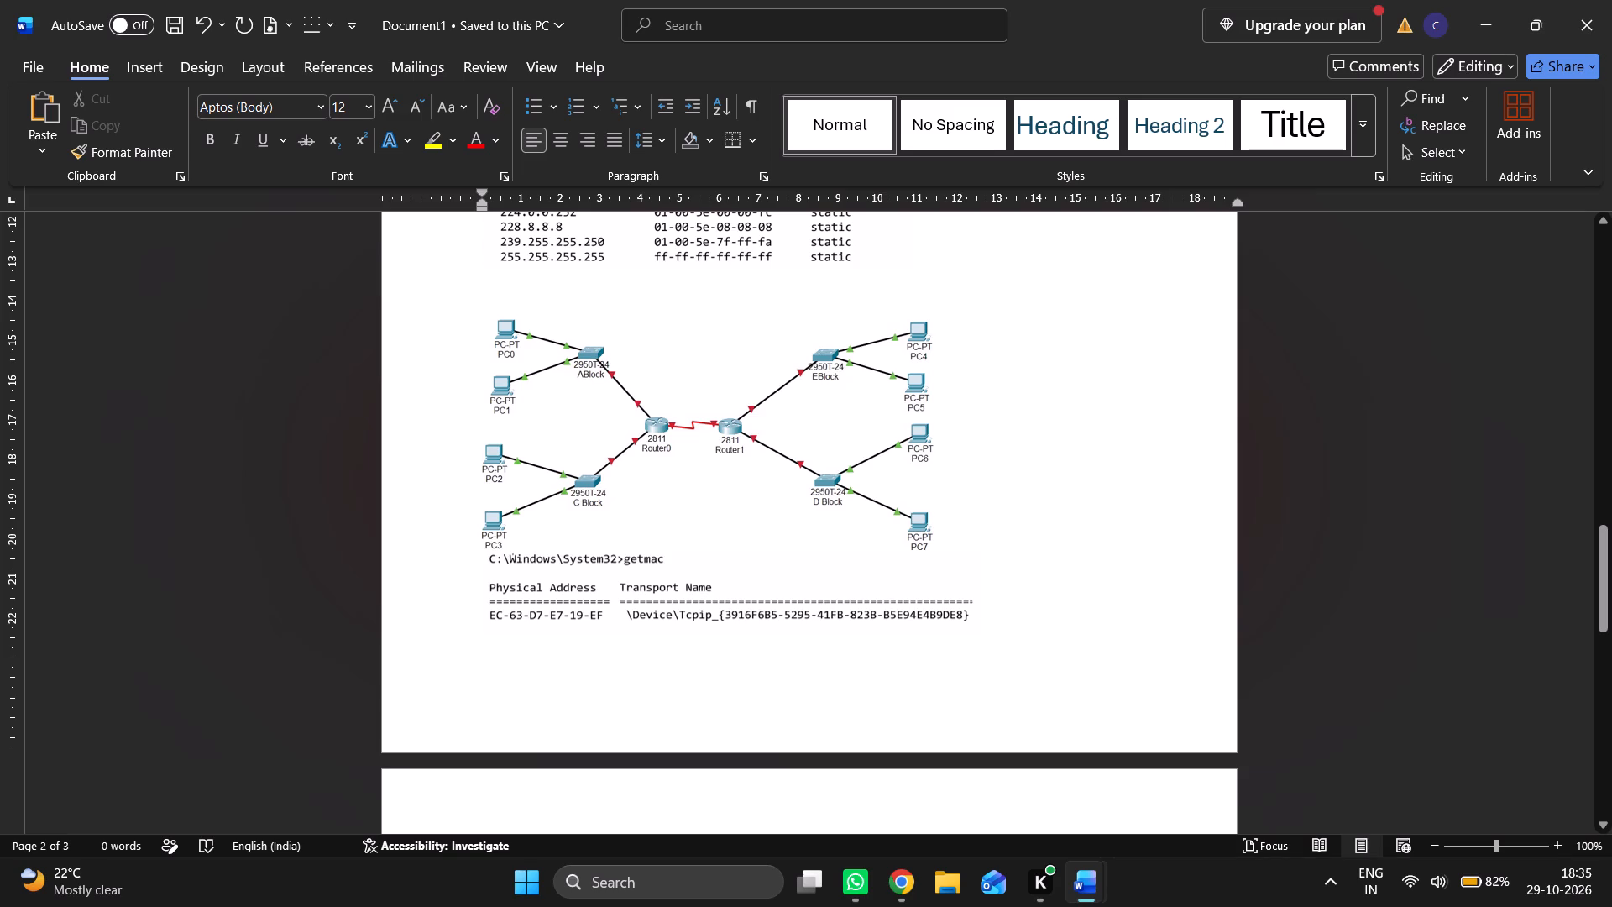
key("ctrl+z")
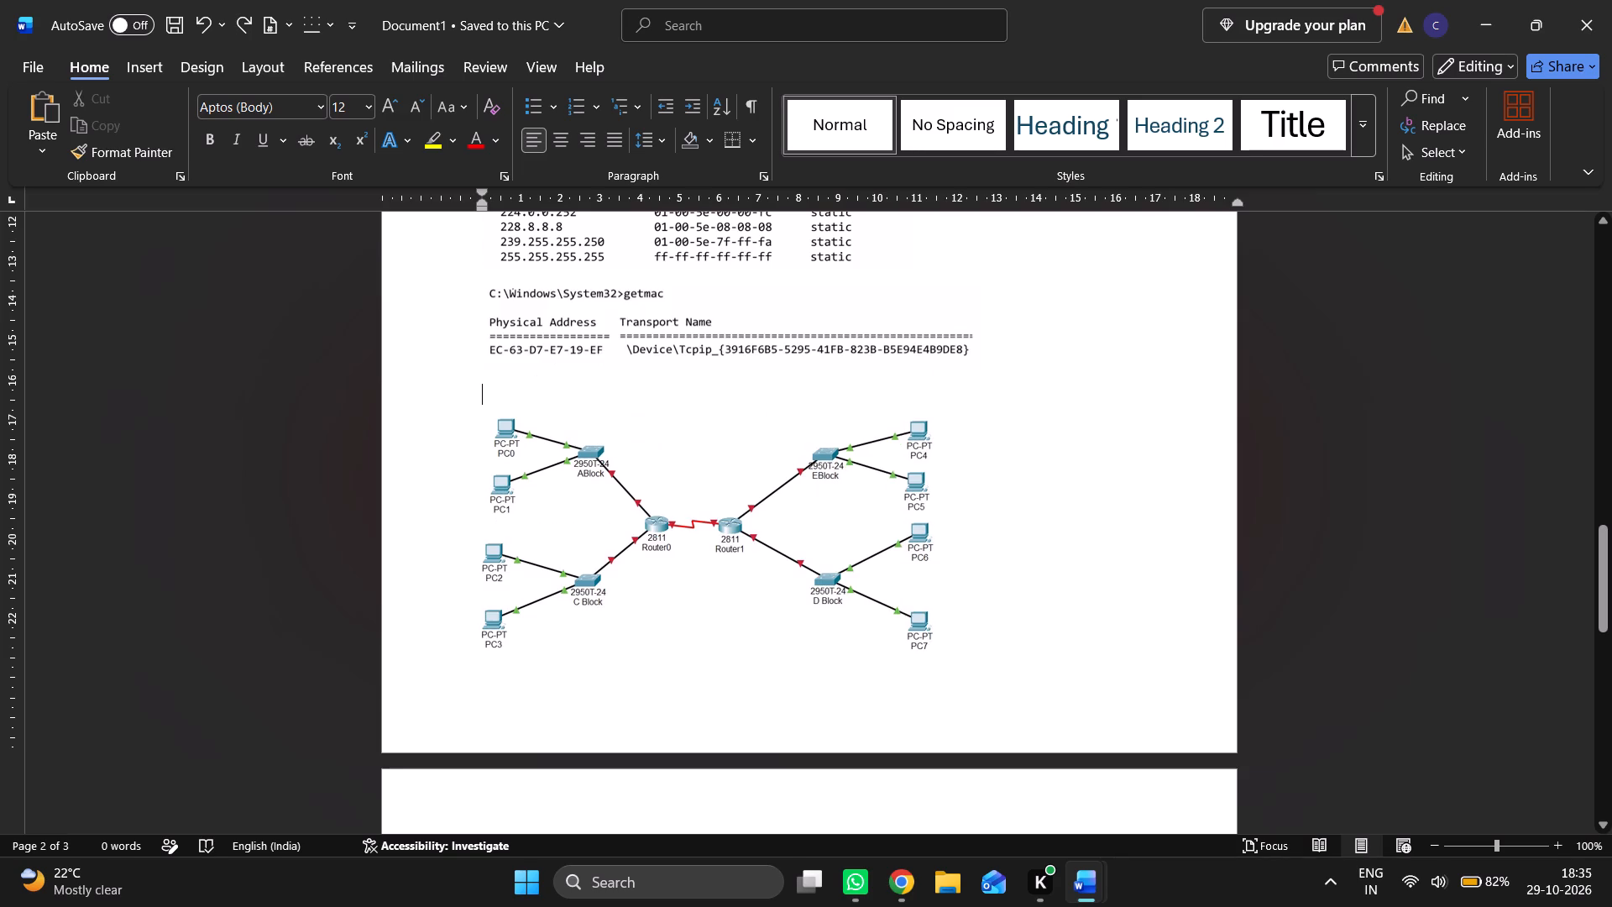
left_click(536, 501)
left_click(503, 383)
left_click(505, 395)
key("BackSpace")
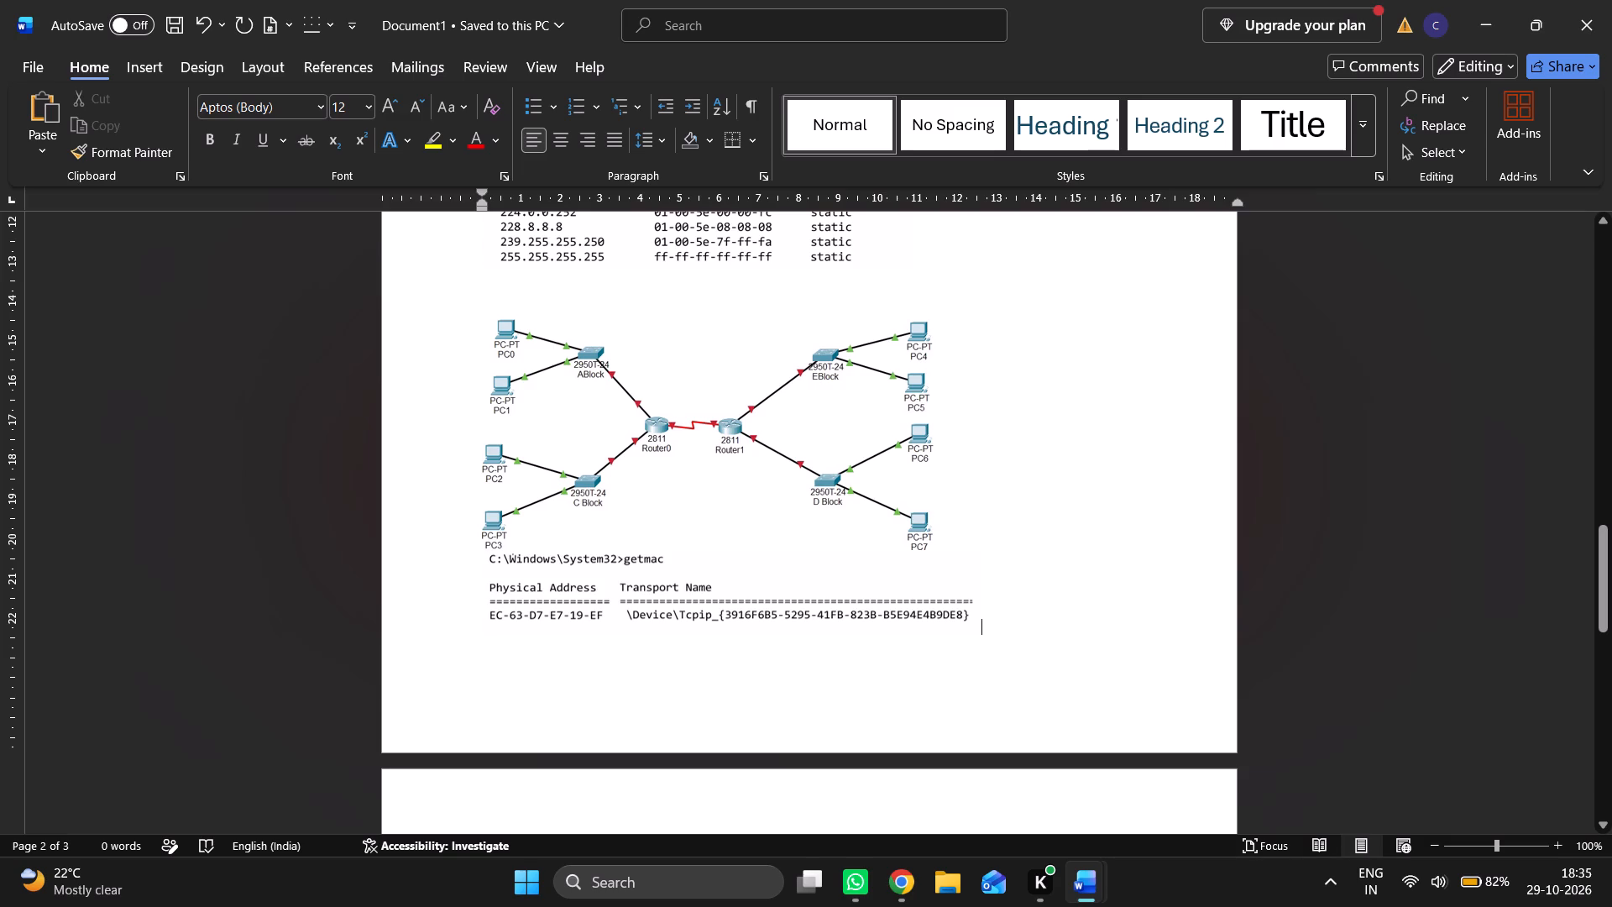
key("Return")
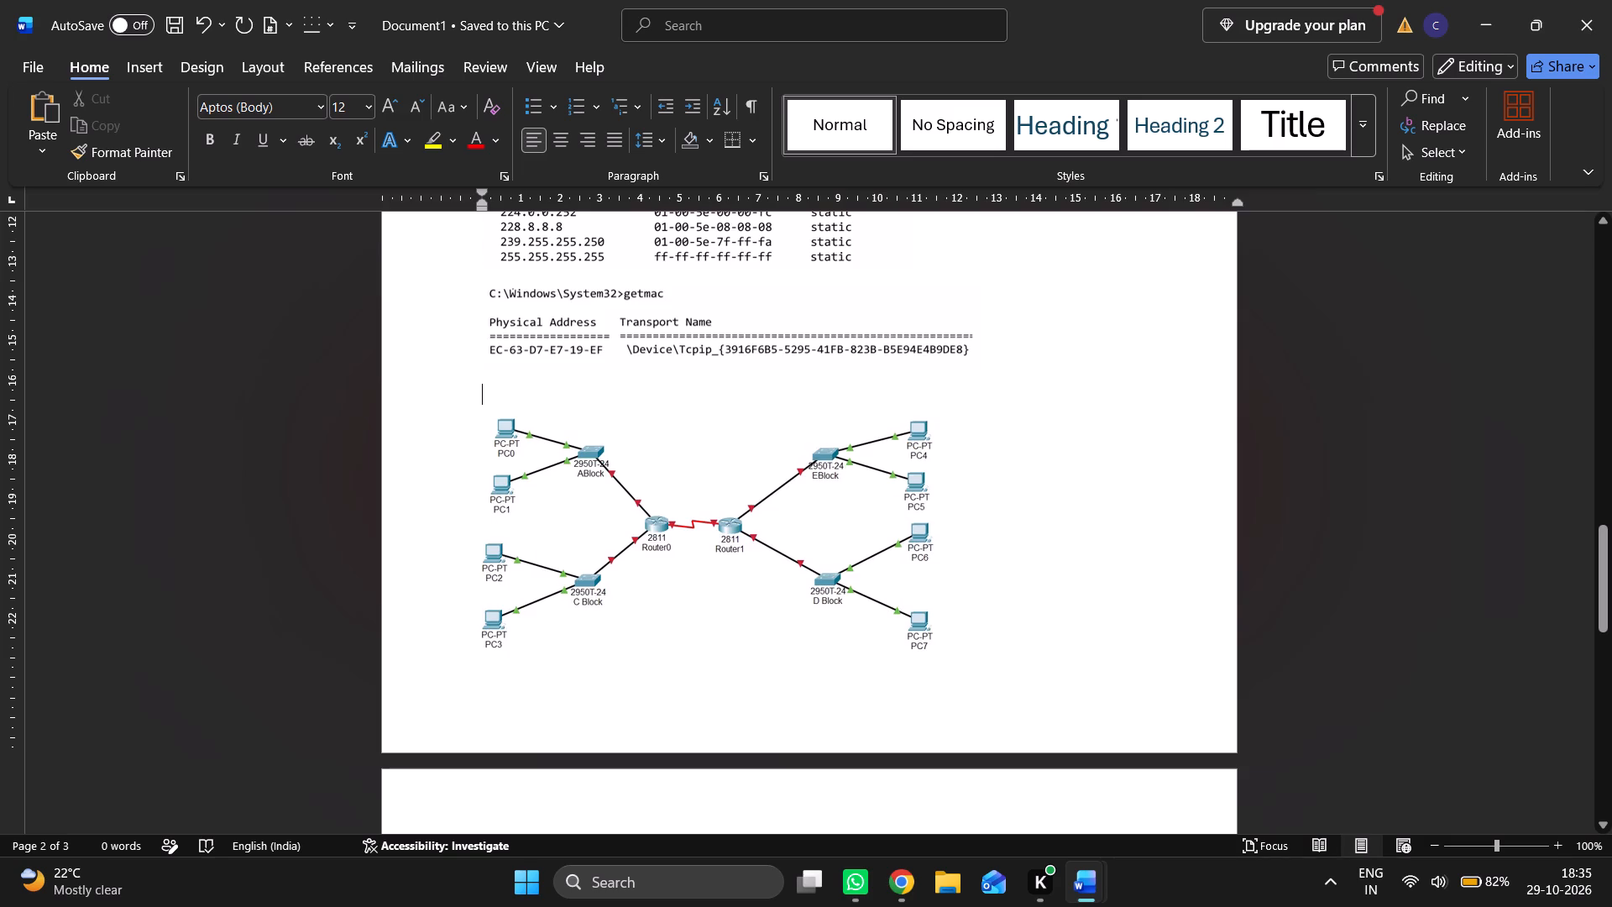
Move the network diagram up about 0.7 cm so it sits closer beneath the getmac picture.
left_click(971, 629)
left_click(974, 654)
left_click(751, 554)
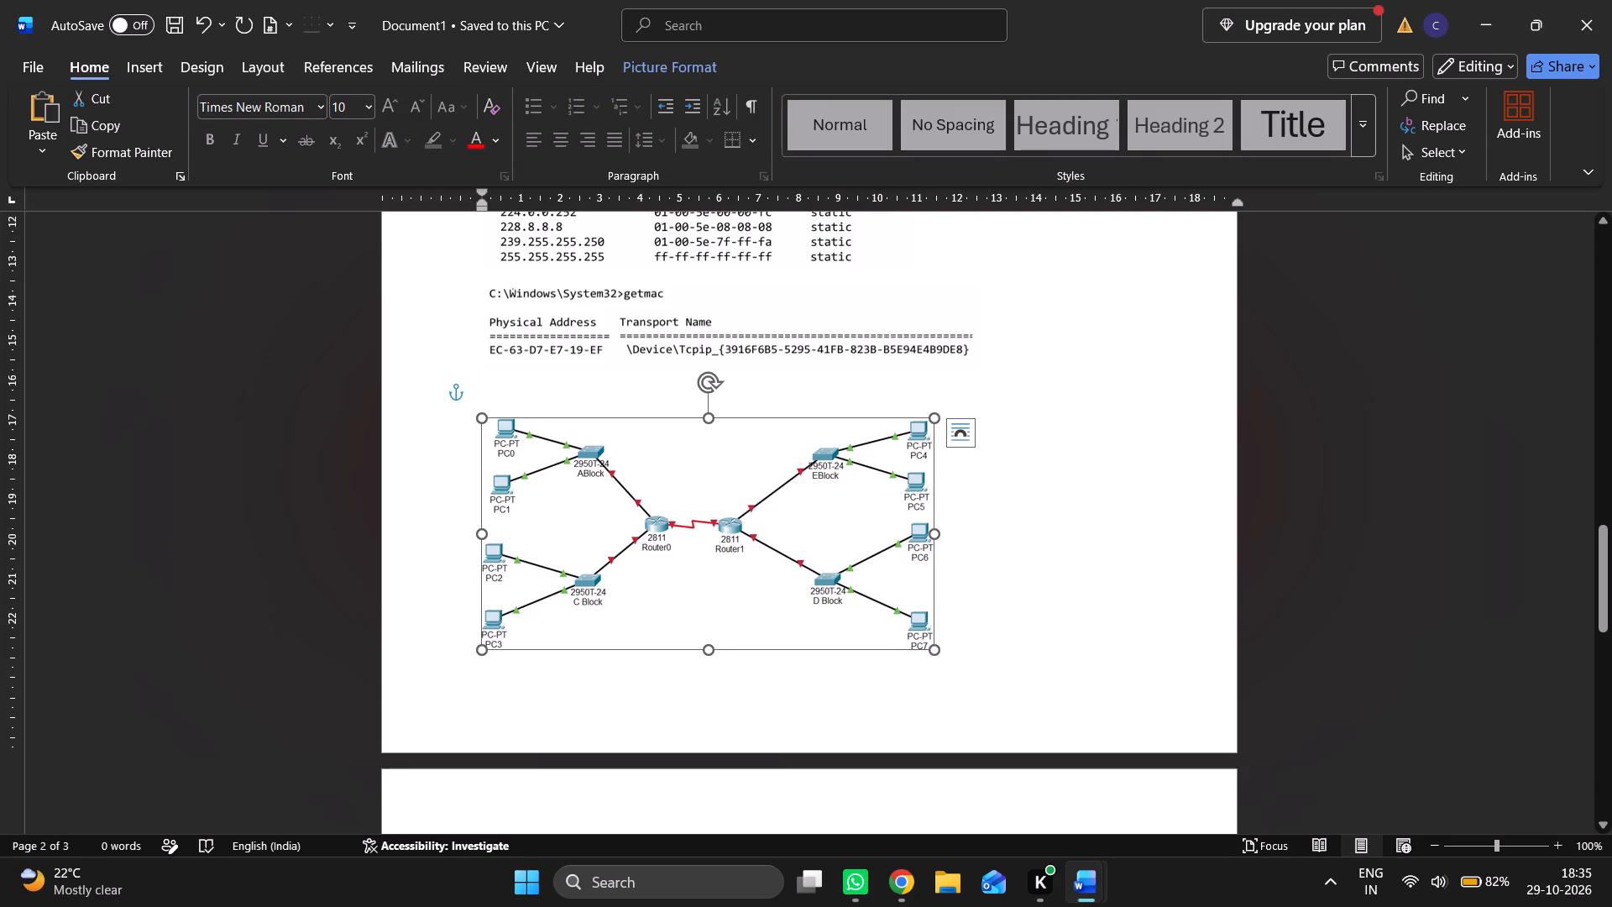
left_click_drag(656, 464, 657, 451)
left_click(658, 451)
left_click_drag(672, 459, 688, 443)
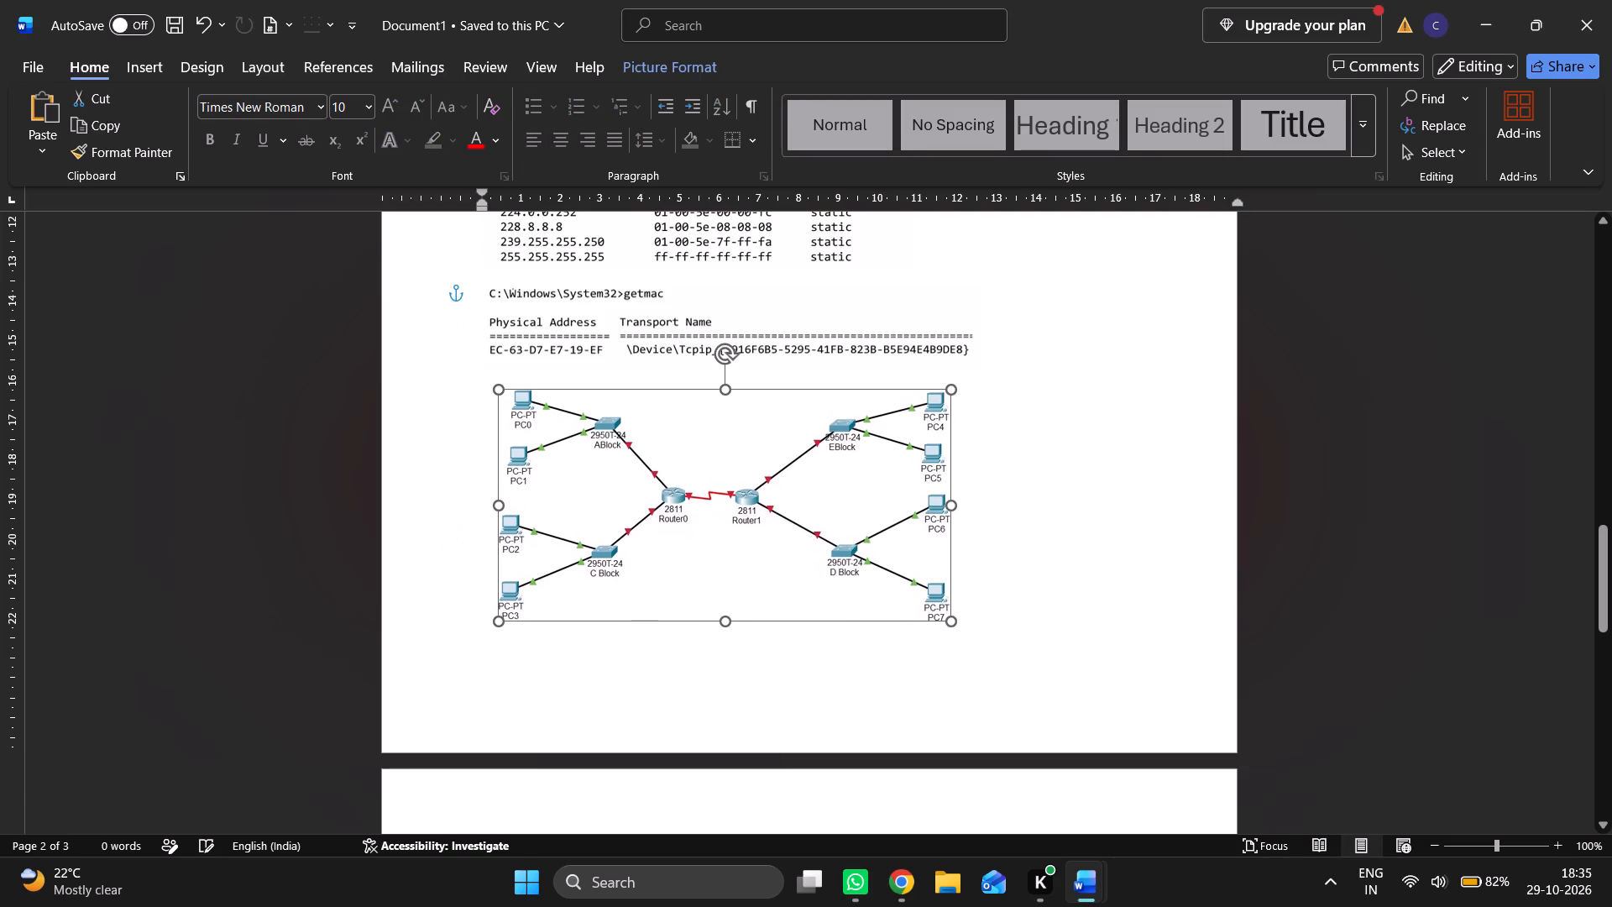
Delete the network diagram placed beneath the getmac picture.
left_click_drag(688, 443, 670, 432)
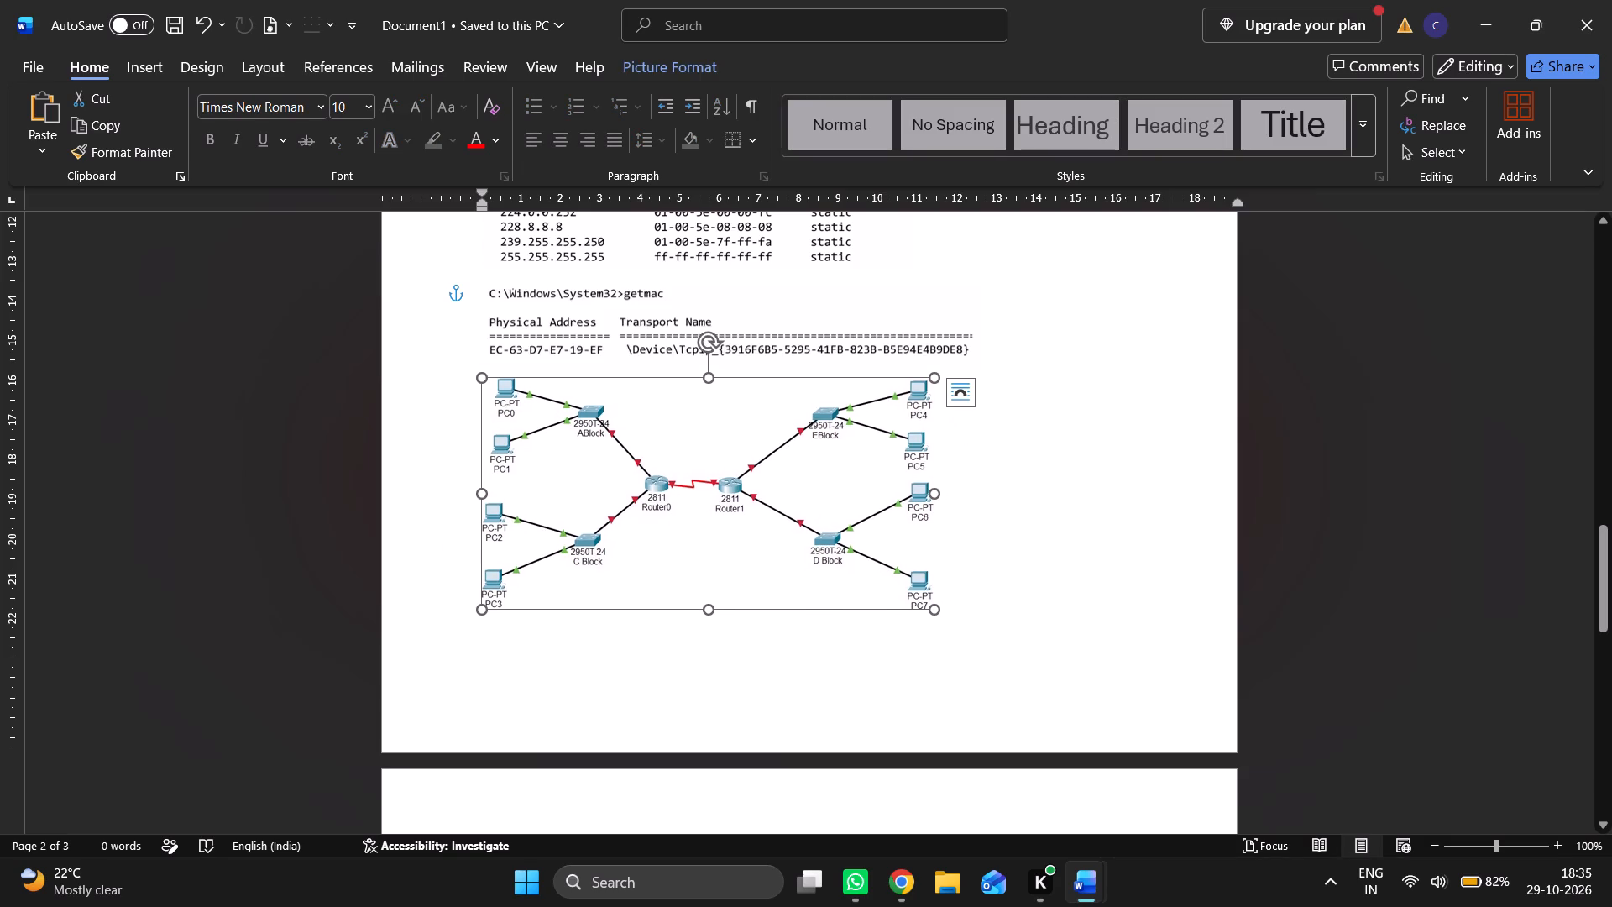
left_click(747, 474)
key("BackSpace")
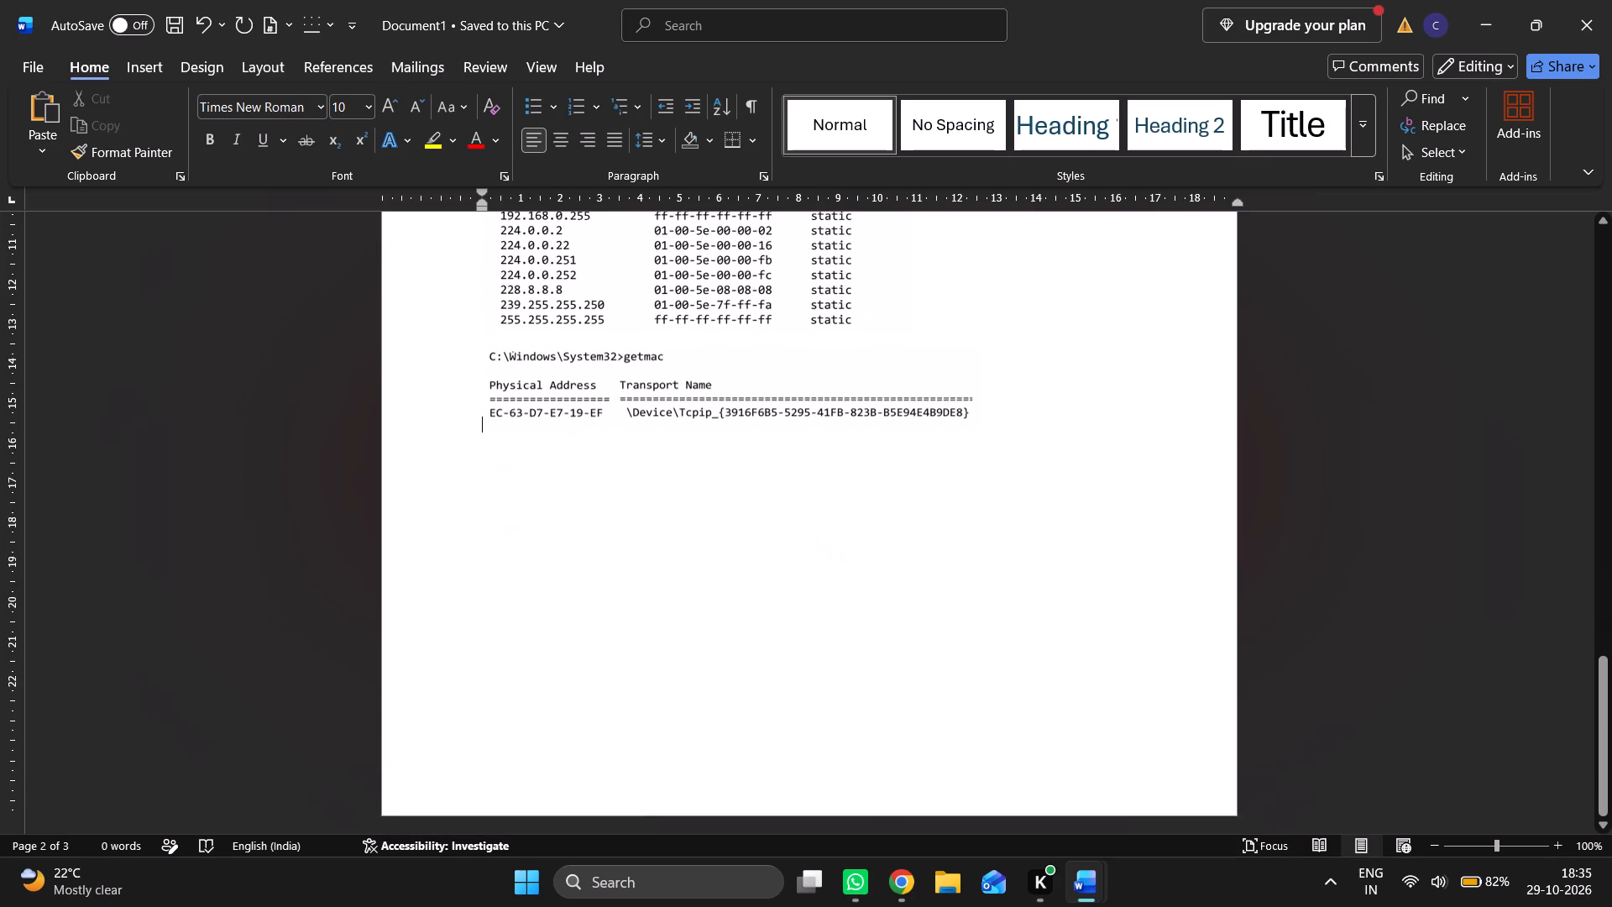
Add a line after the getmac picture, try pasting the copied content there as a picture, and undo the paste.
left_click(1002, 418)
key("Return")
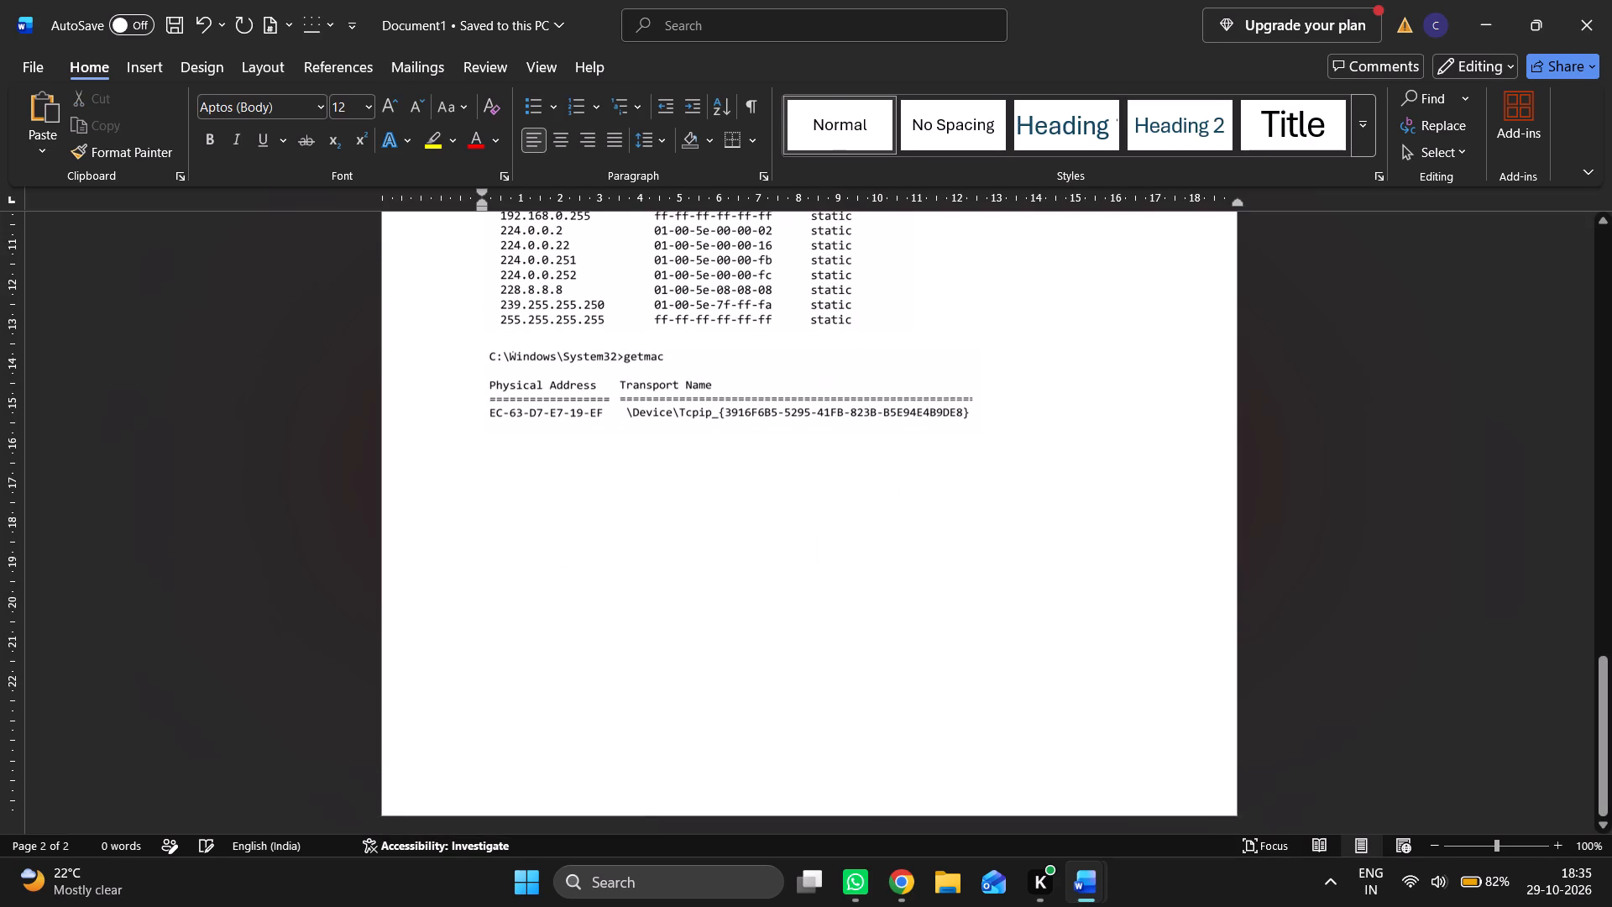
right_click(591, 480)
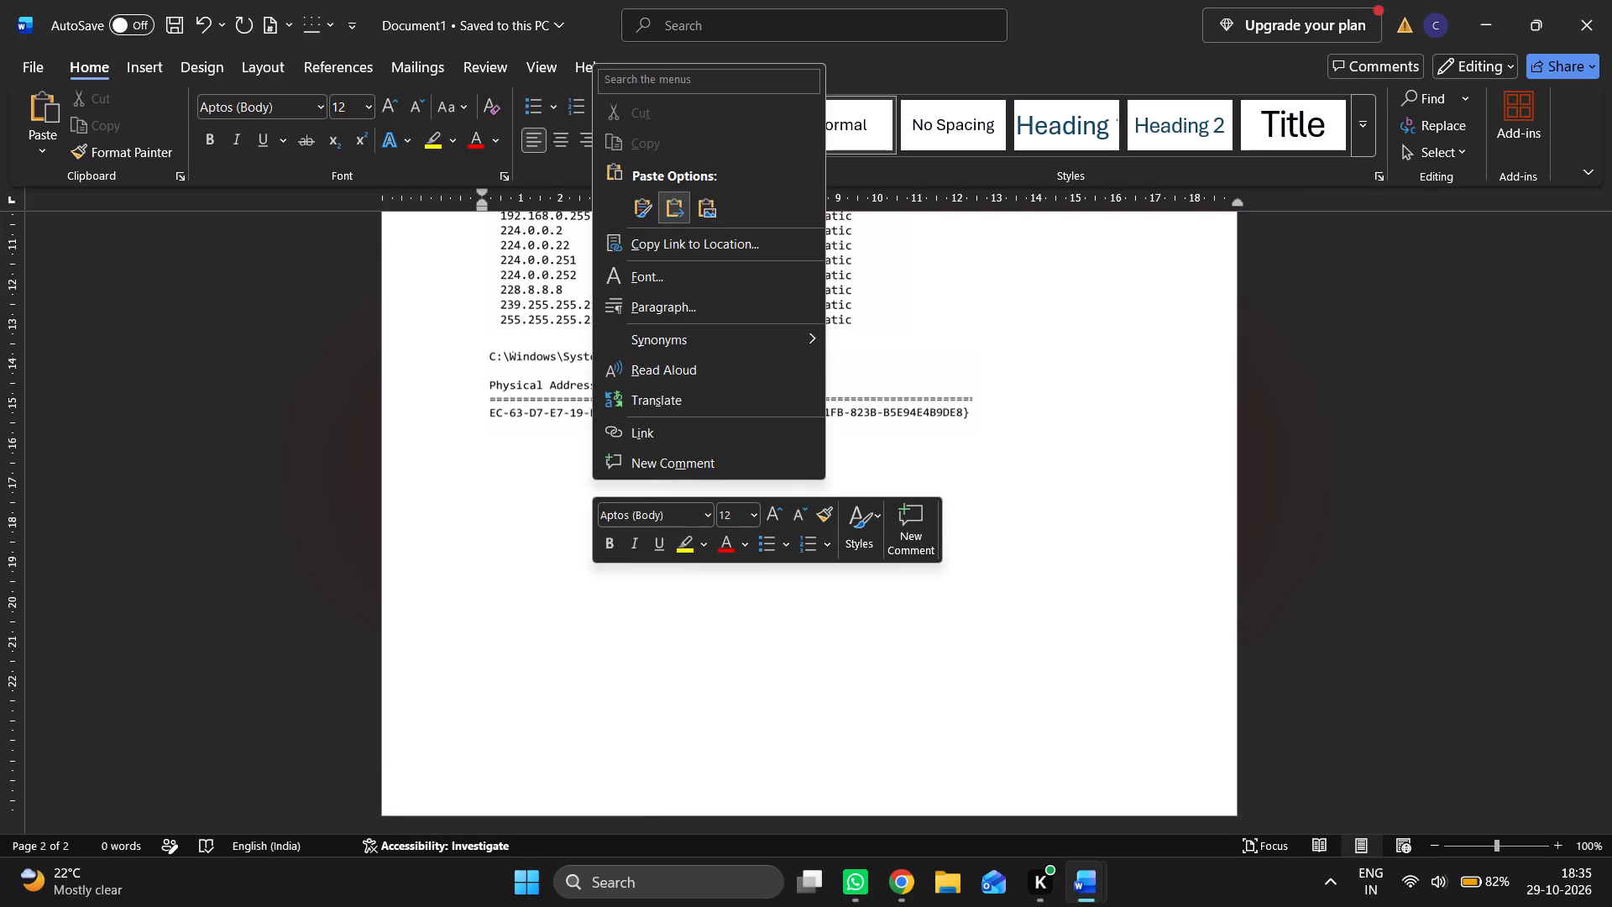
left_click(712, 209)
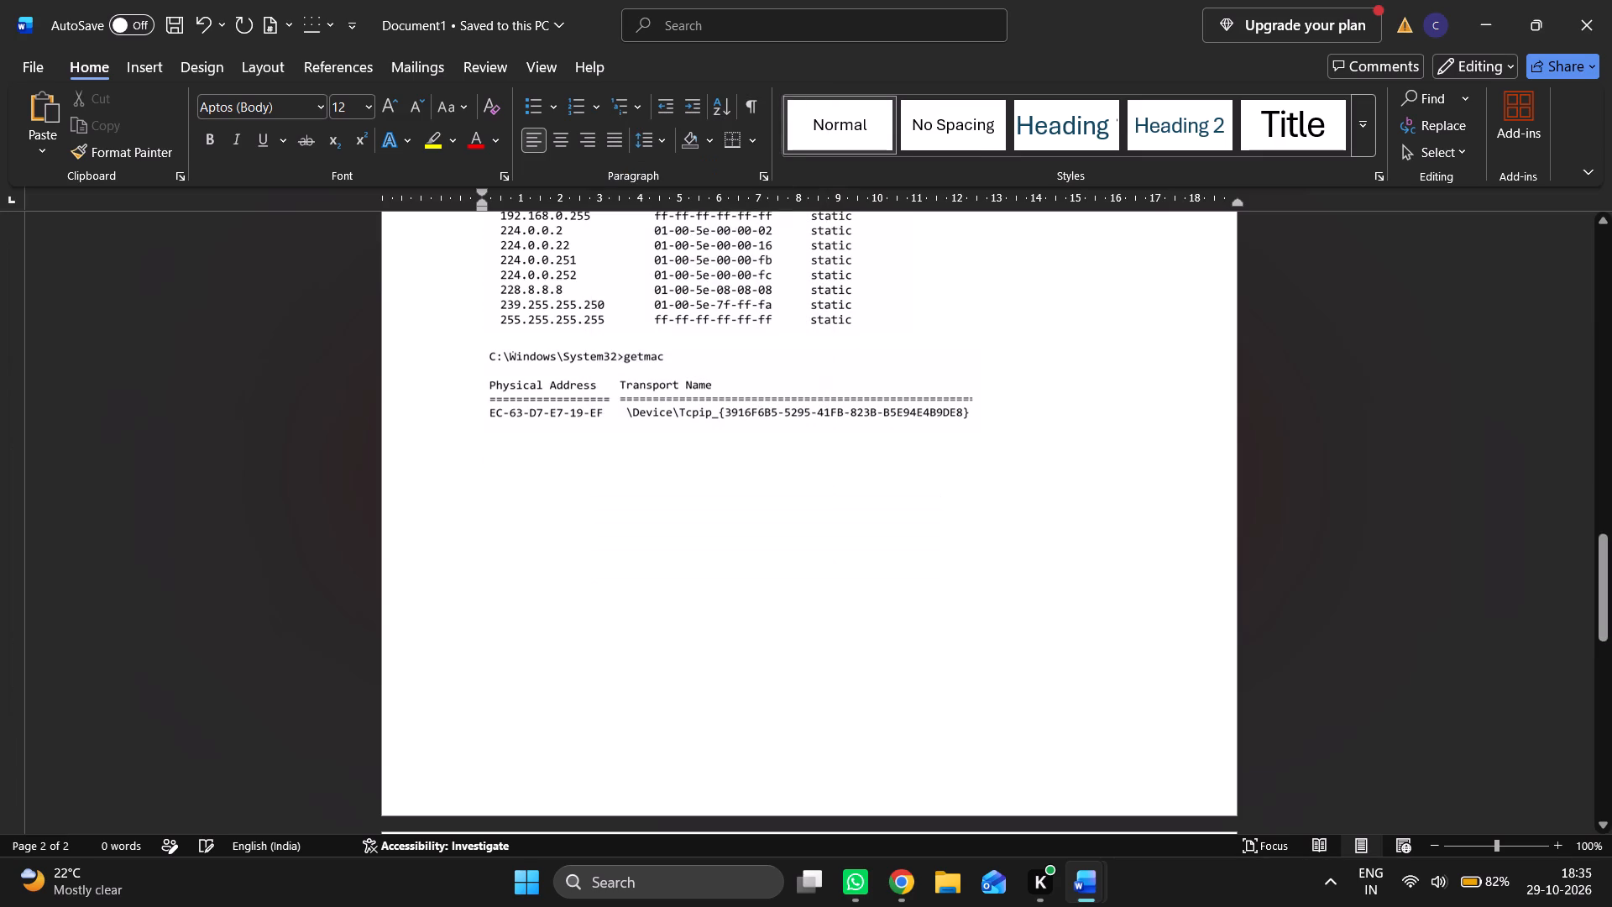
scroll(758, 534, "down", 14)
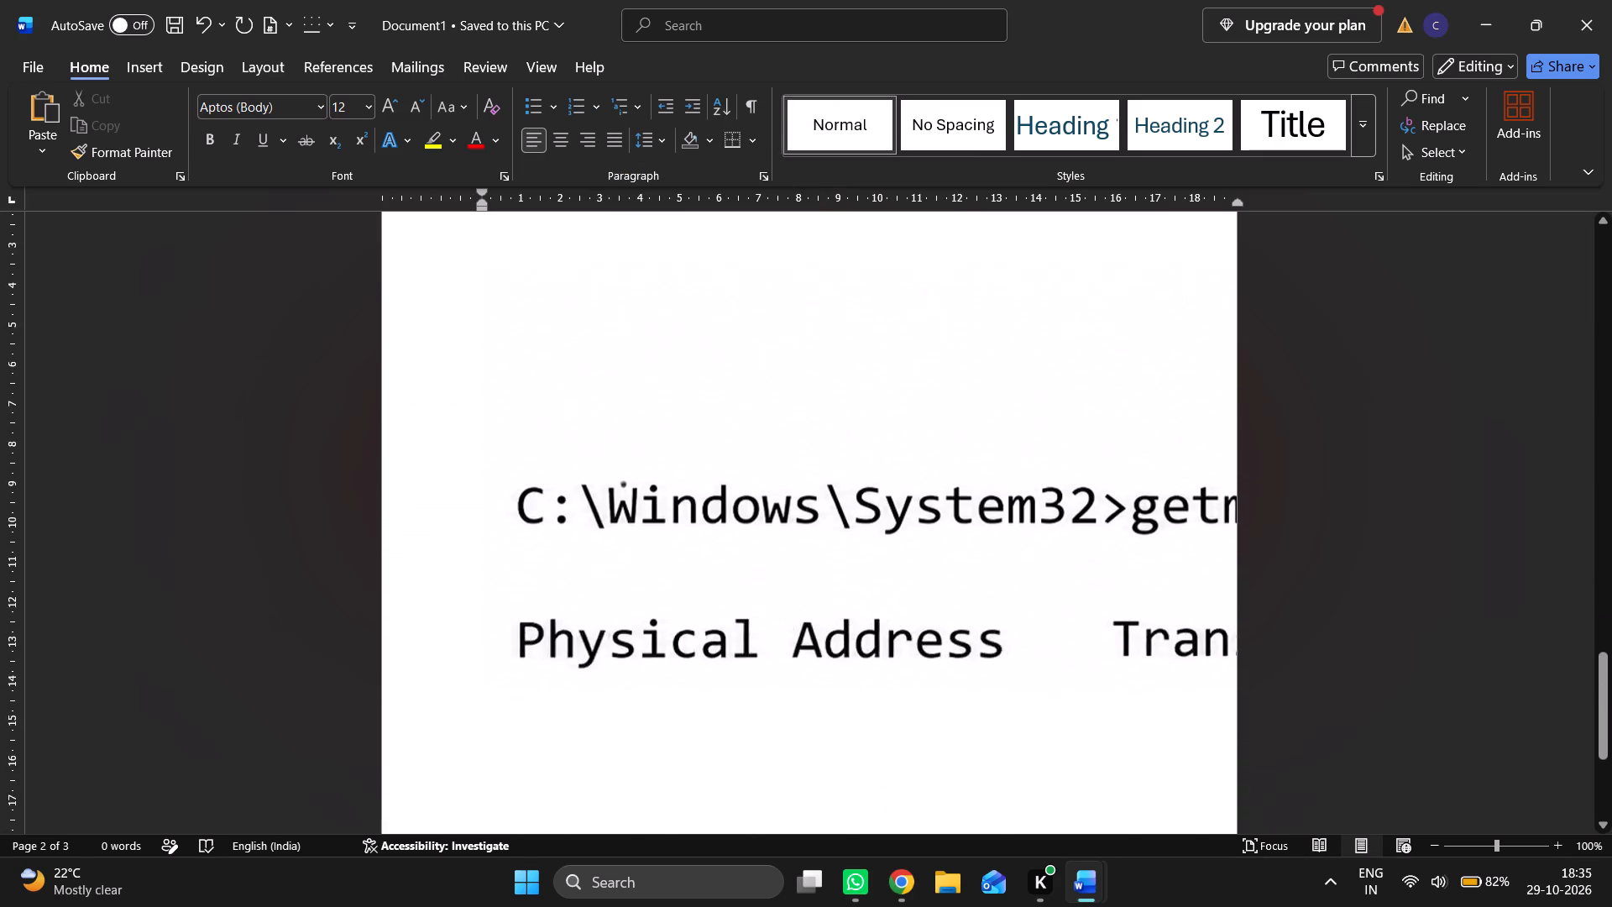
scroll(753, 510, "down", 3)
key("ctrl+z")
Review the collected command pictures in Document1, from Windows IP Configuration through to the getmac picture.
scroll(777, 484, "down", 9)
left_click(665, 380)
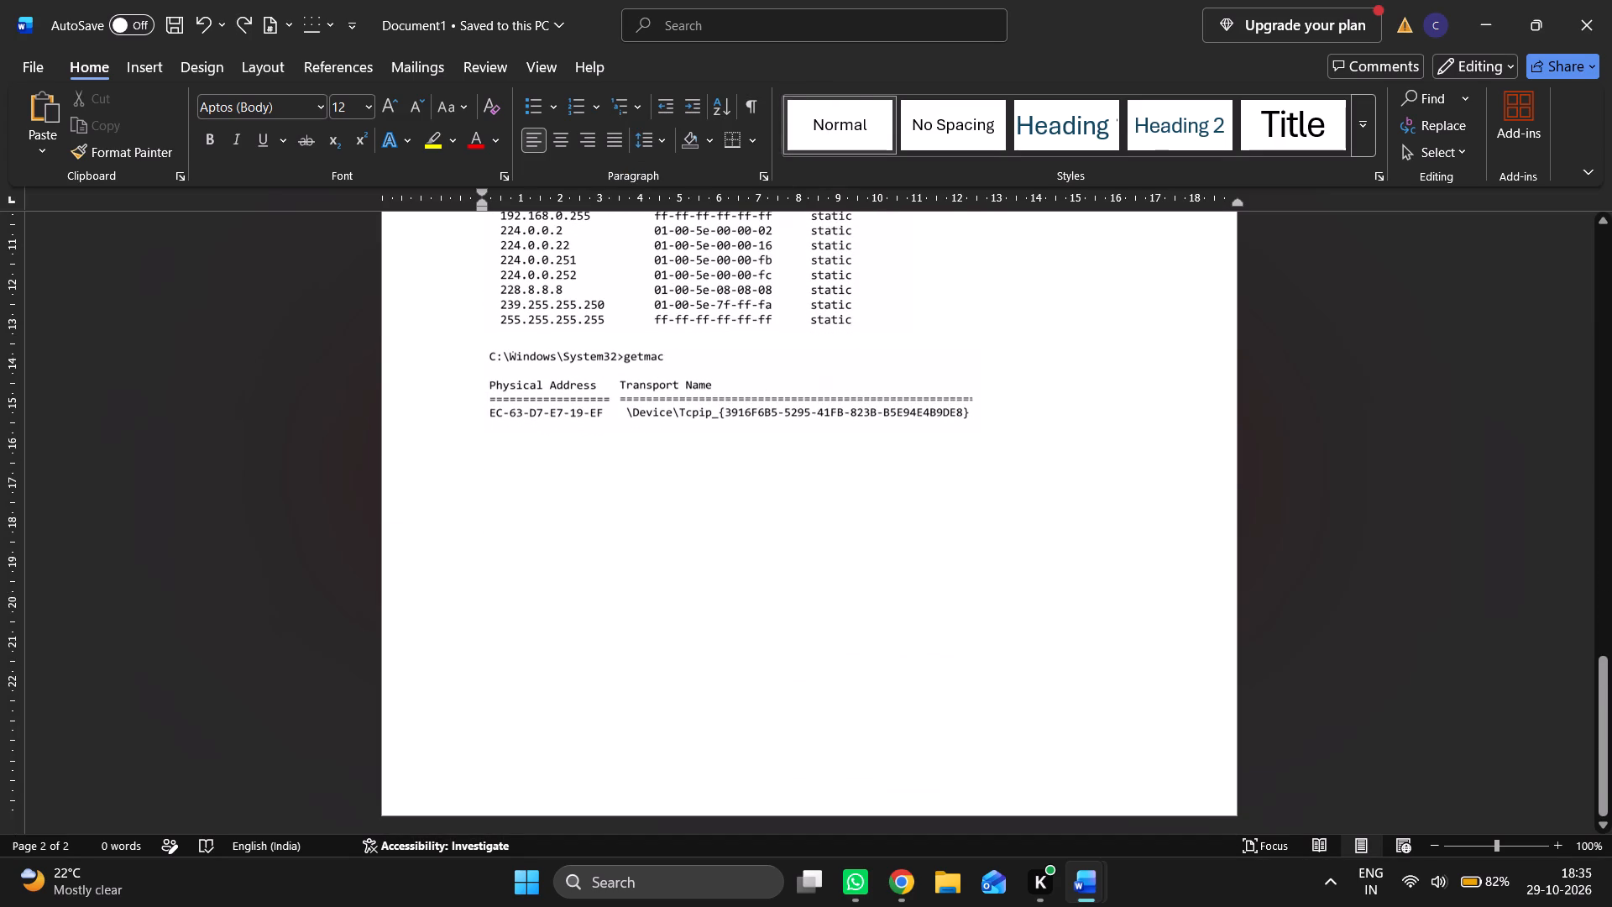
left_click(972, 587)
scroll(631, 344, "up", 15)
right_click(631, 344)
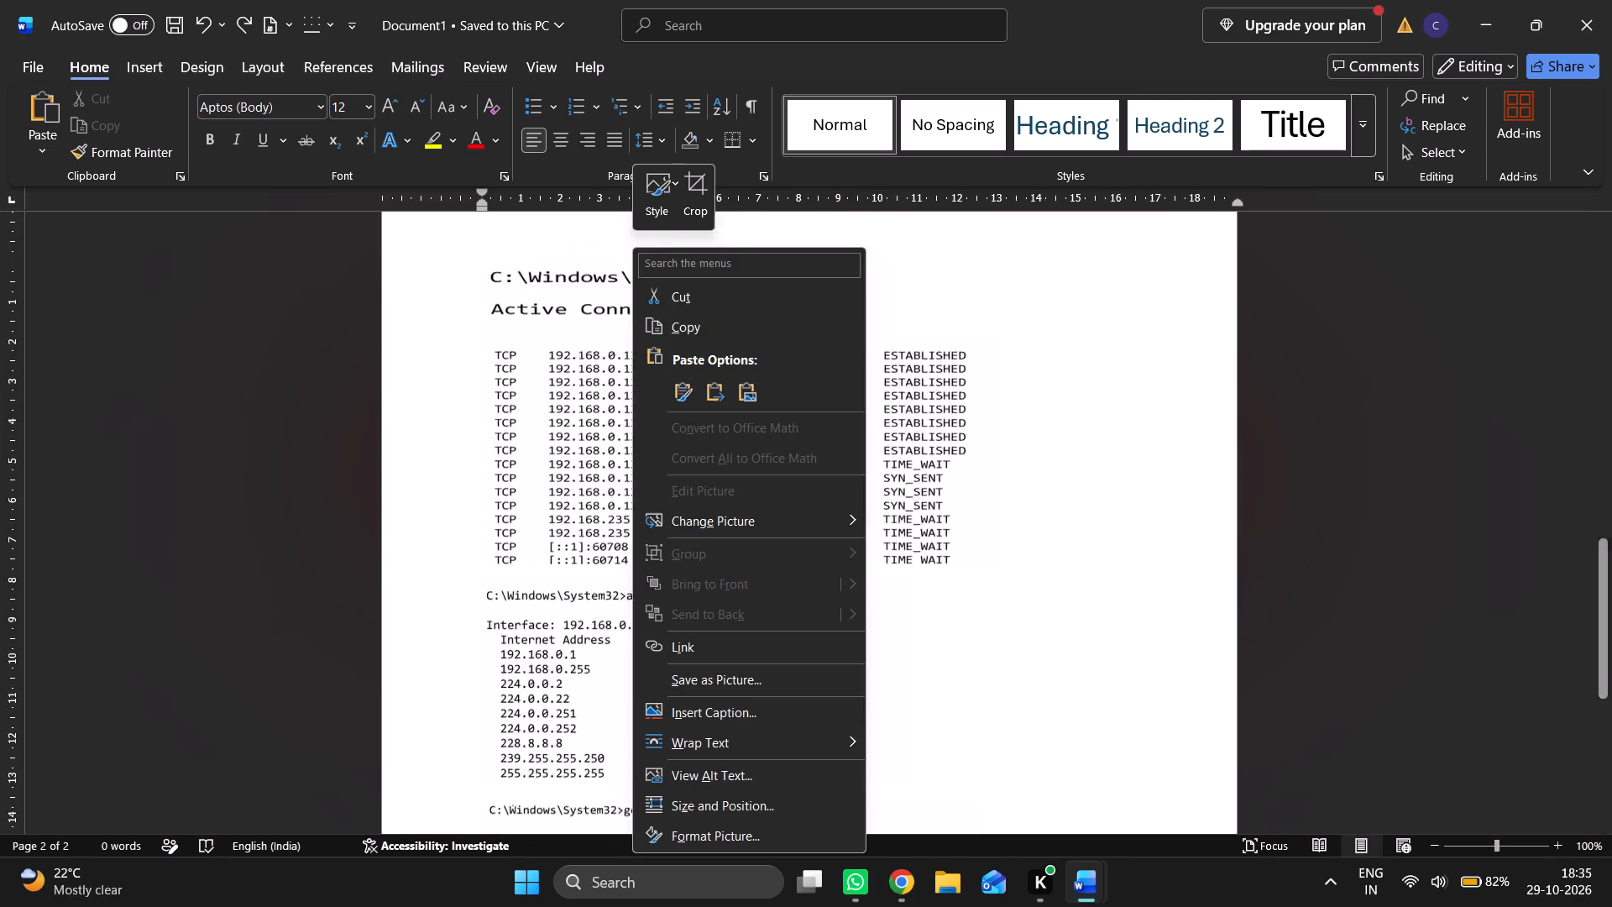
scroll(631, 344, "up", 20)
scroll(631, 344, "up", 14)
left_click(176, 374)
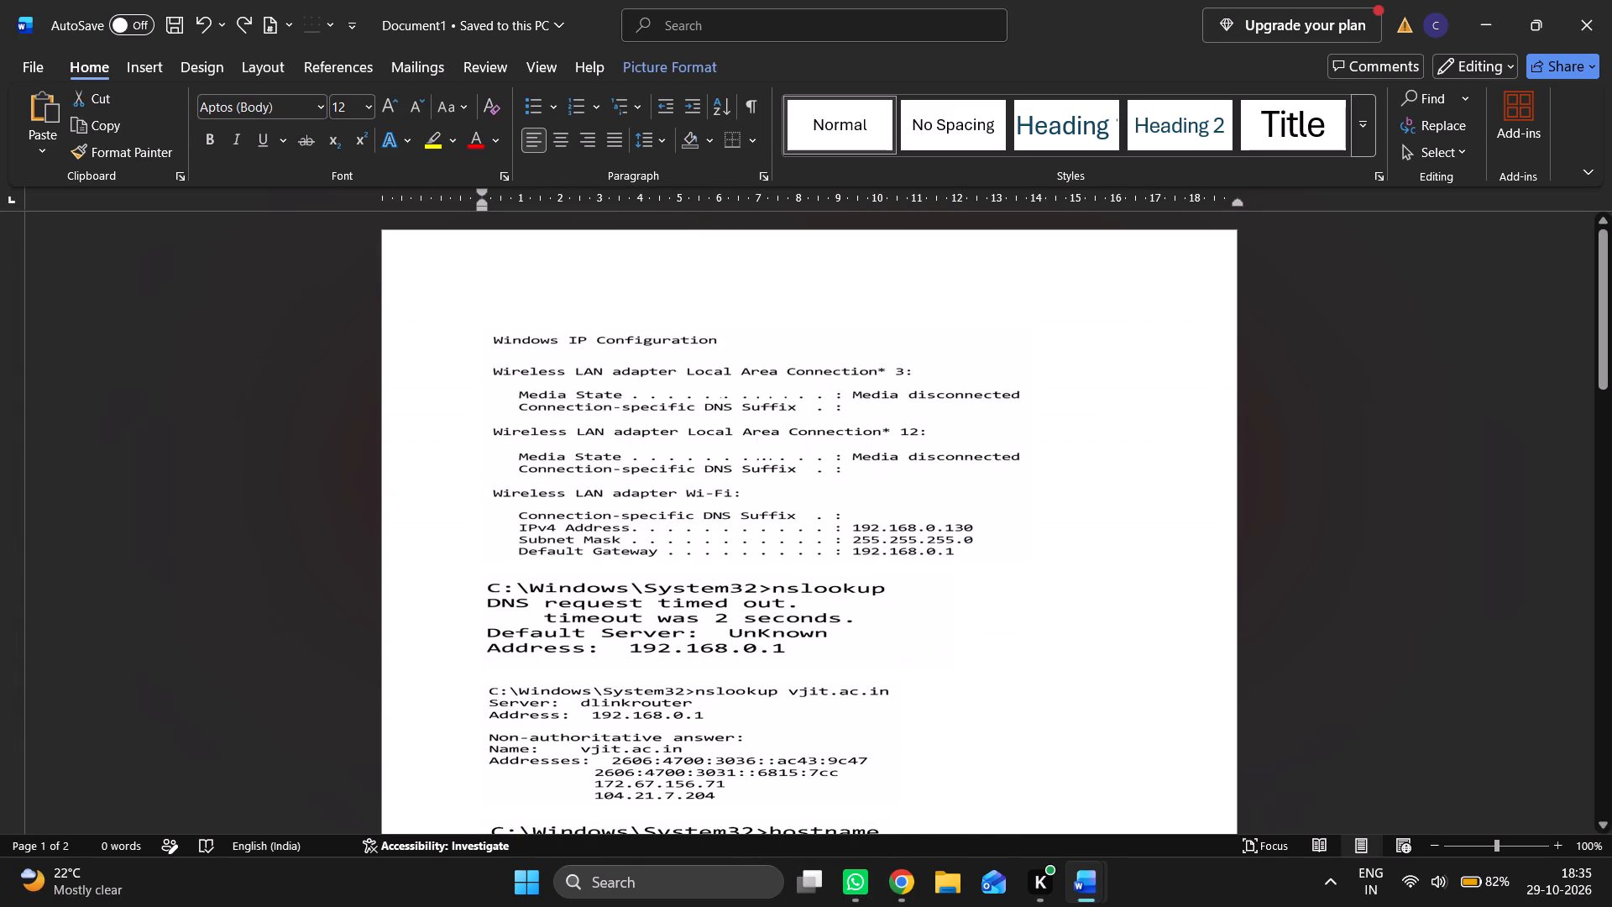
scroll(688, 509, "down", 5)
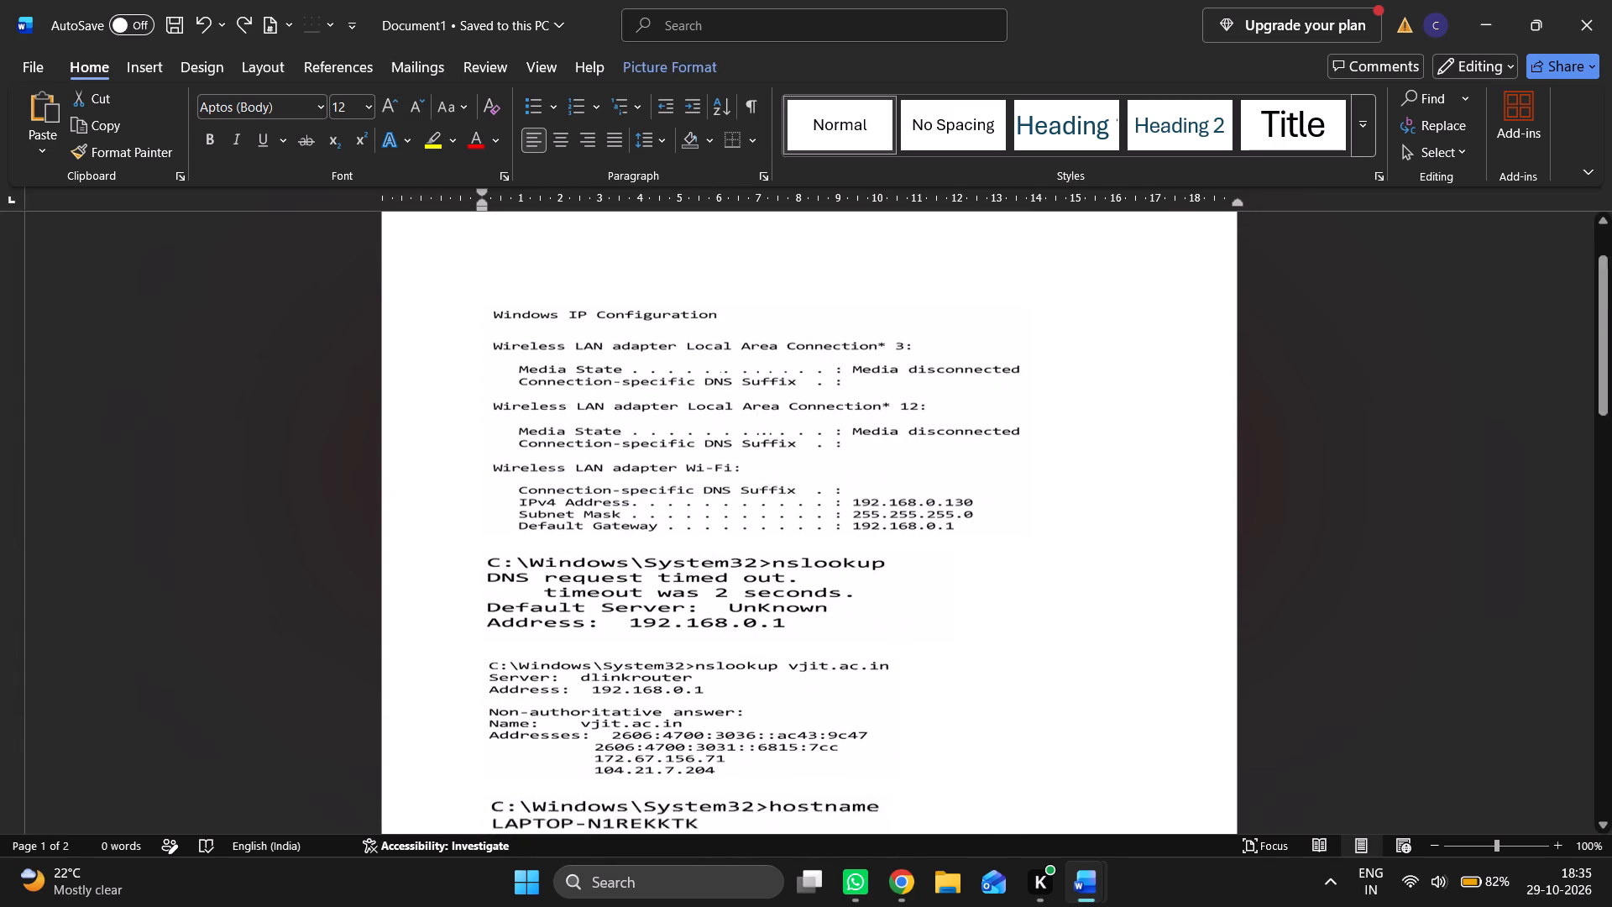
scroll(689, 510, "down", 14)
scroll(695, 503, "down", 8)
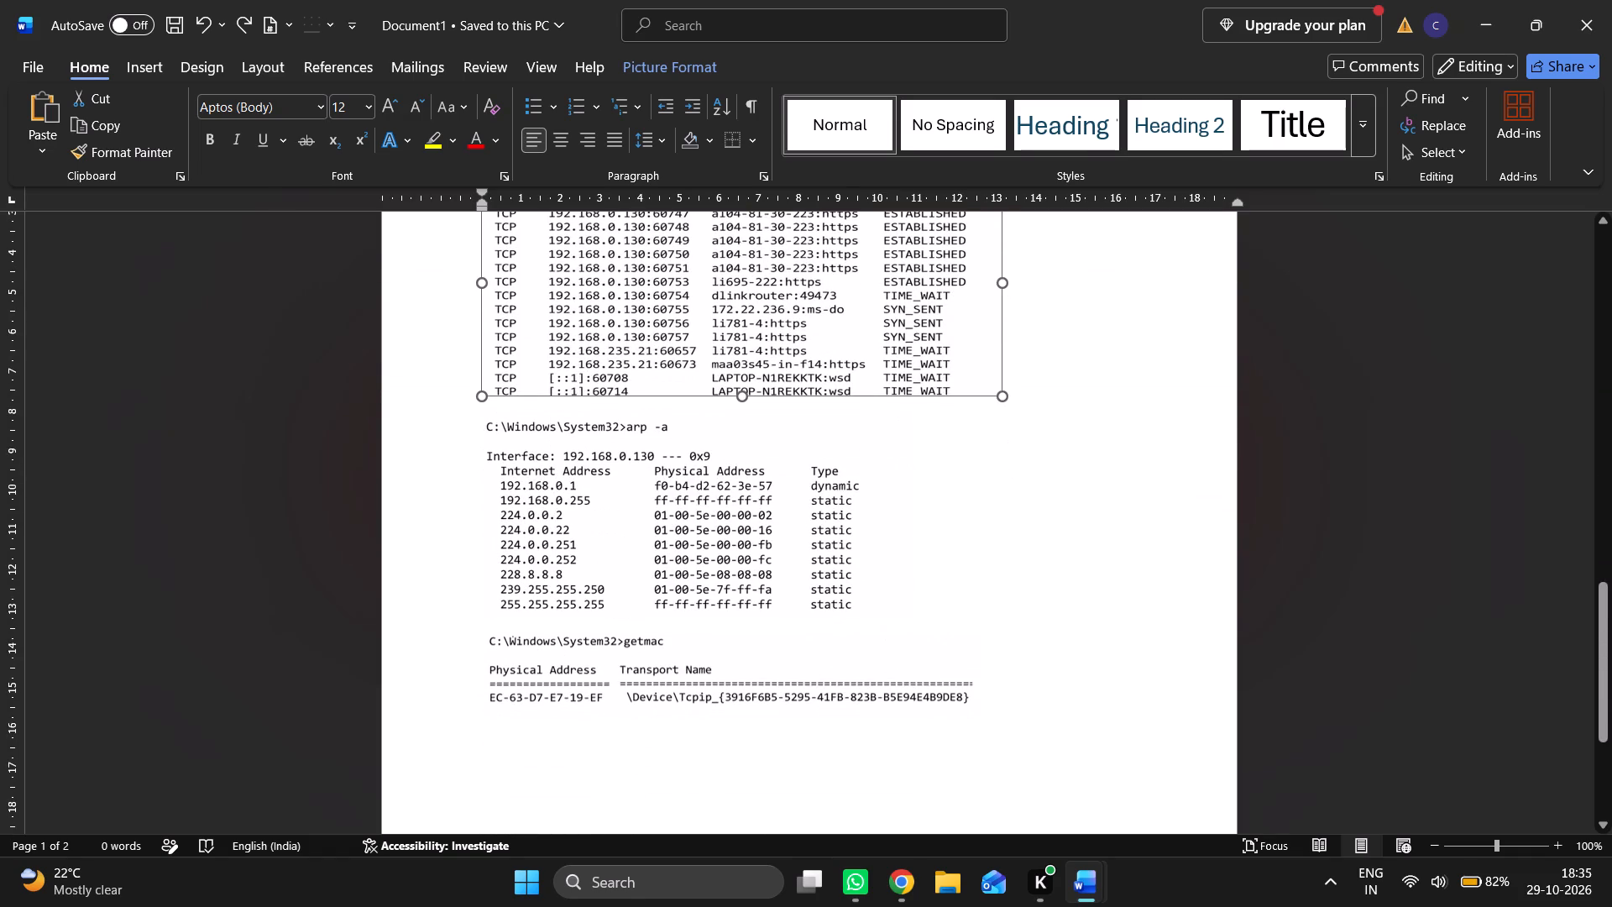
left_click(1061, 465)
scroll(1028, 470, "down", 8)
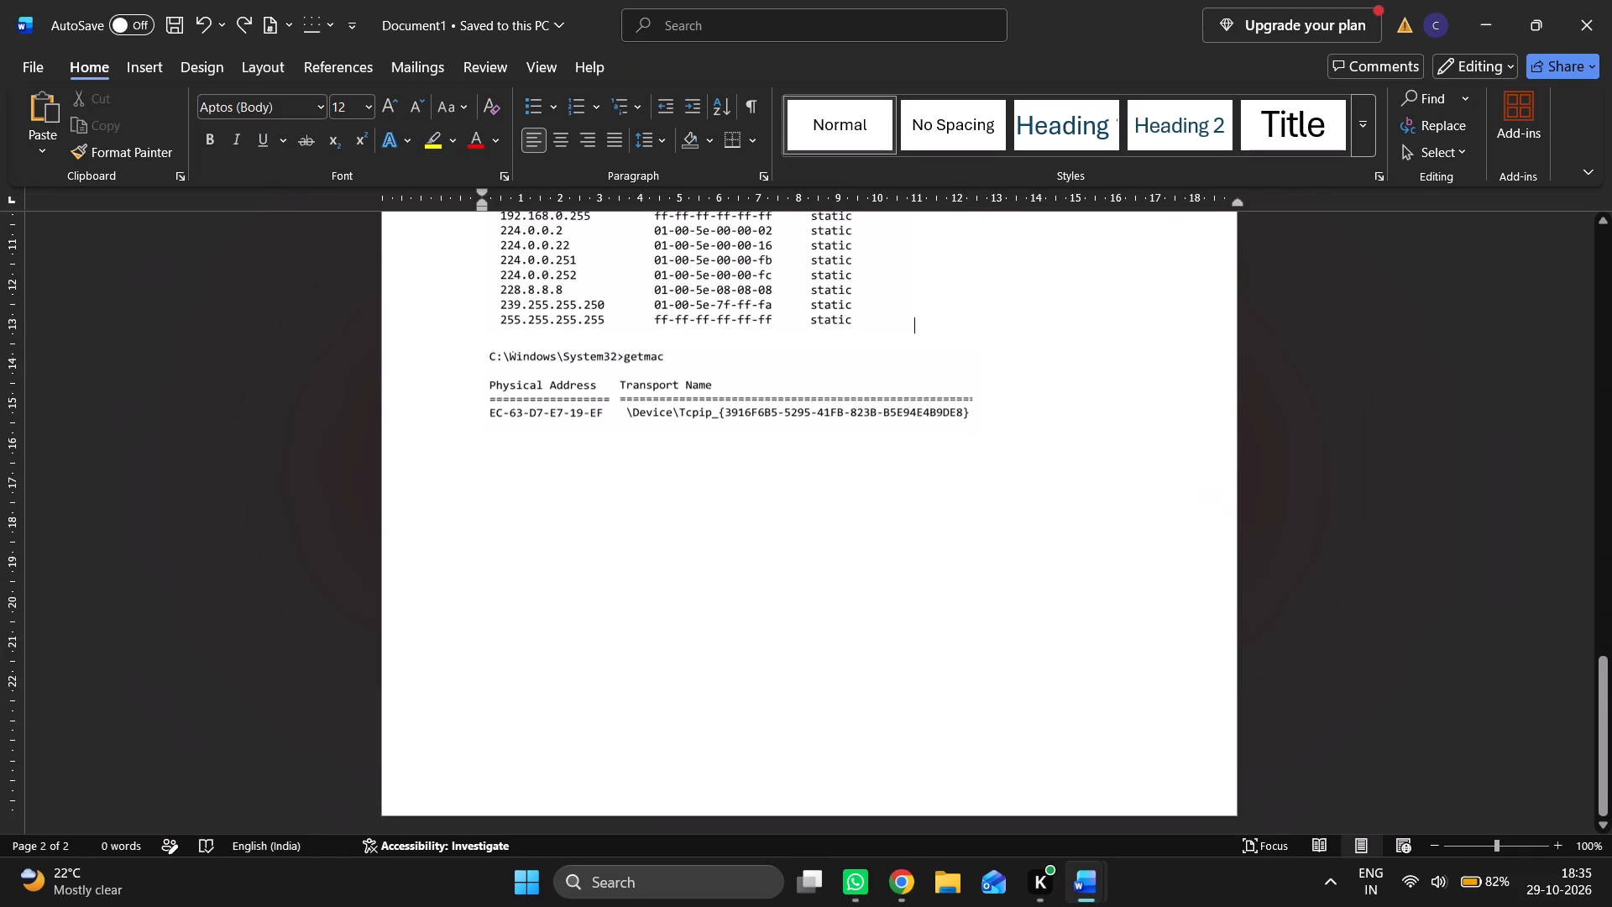
Add a new empty line beneath the getmac picture.
left_click(990, 409)
key("Return")
Switch to the CN document and look through its Week 5 and Week 6 pages around the subnetting network diagram.
key("alt+Tab")
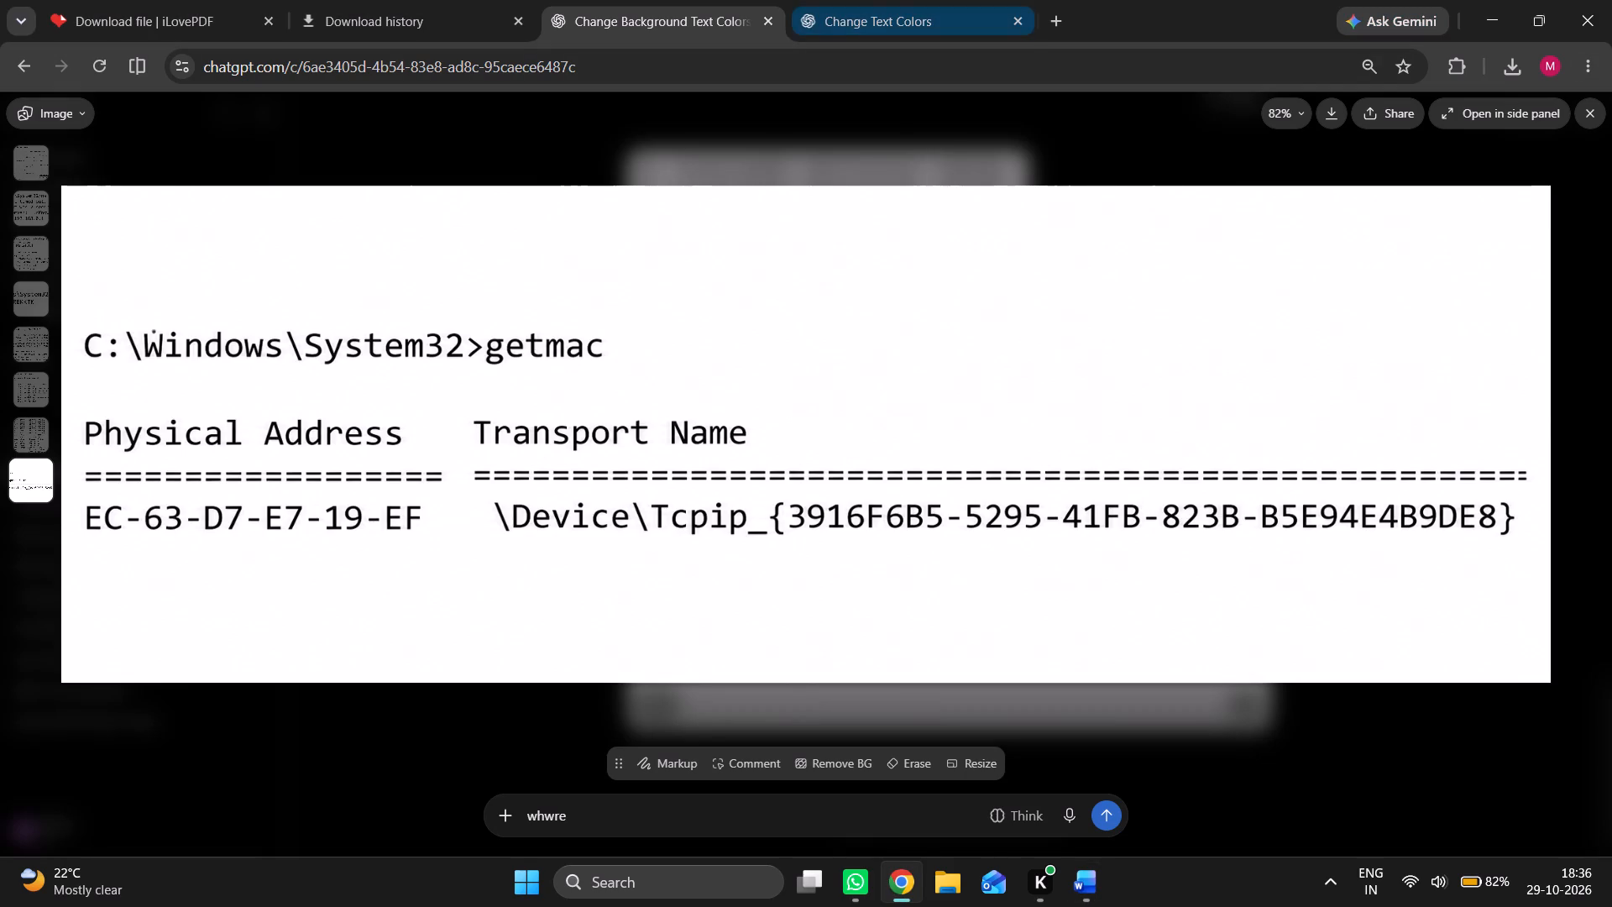
left_click(1032, 792)
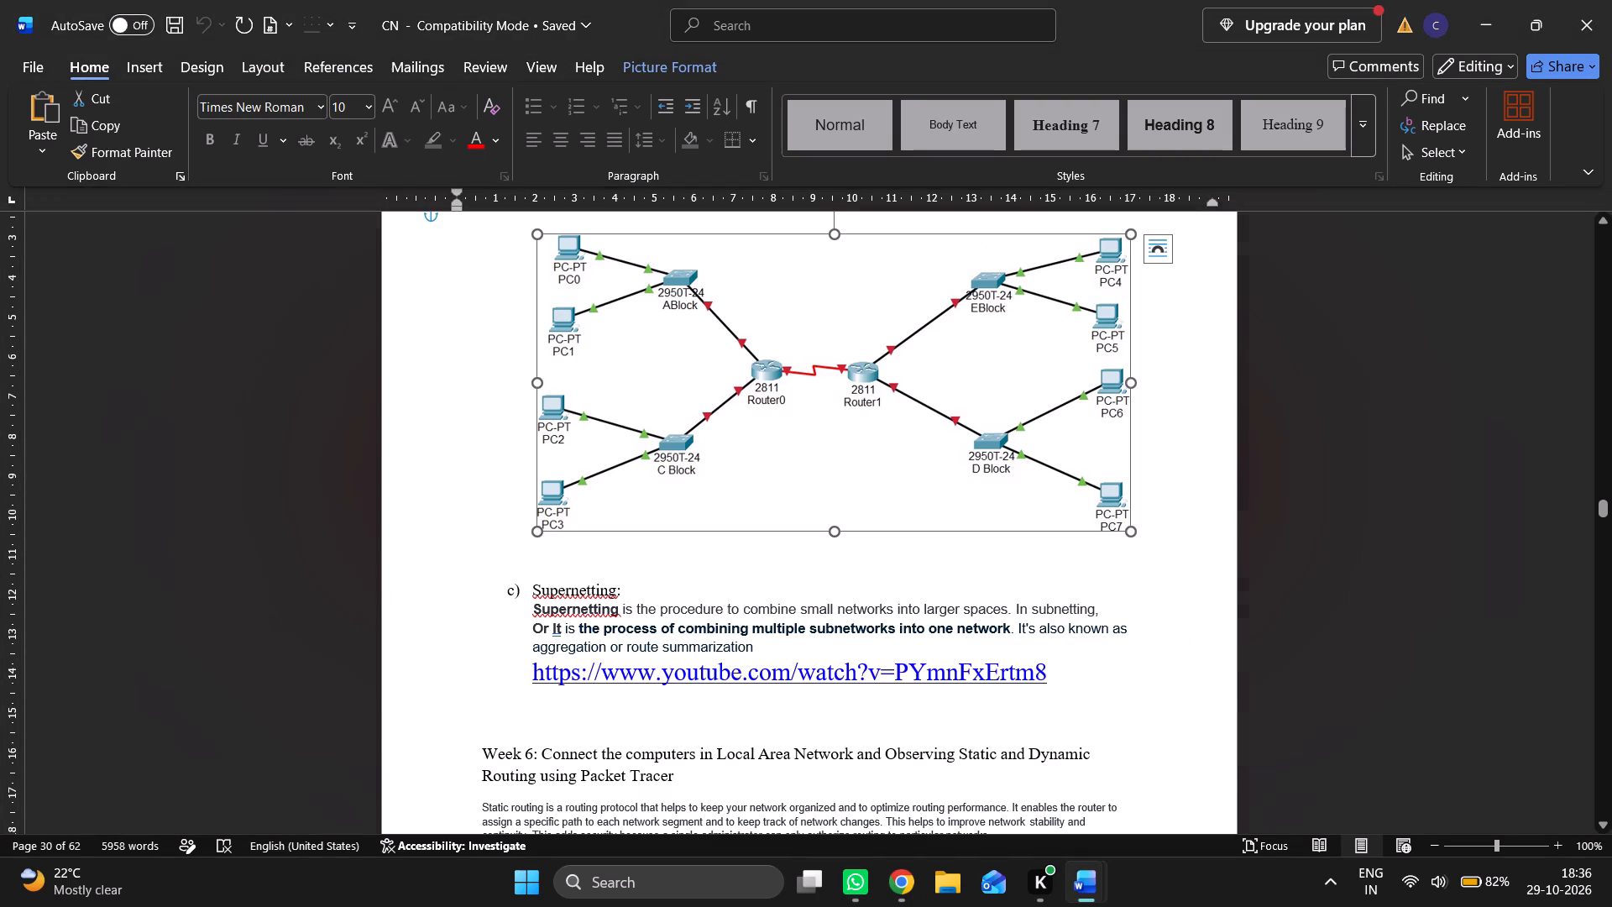
scroll(812, 480, "down", 15)
scroll(827, 505, "up", 7)
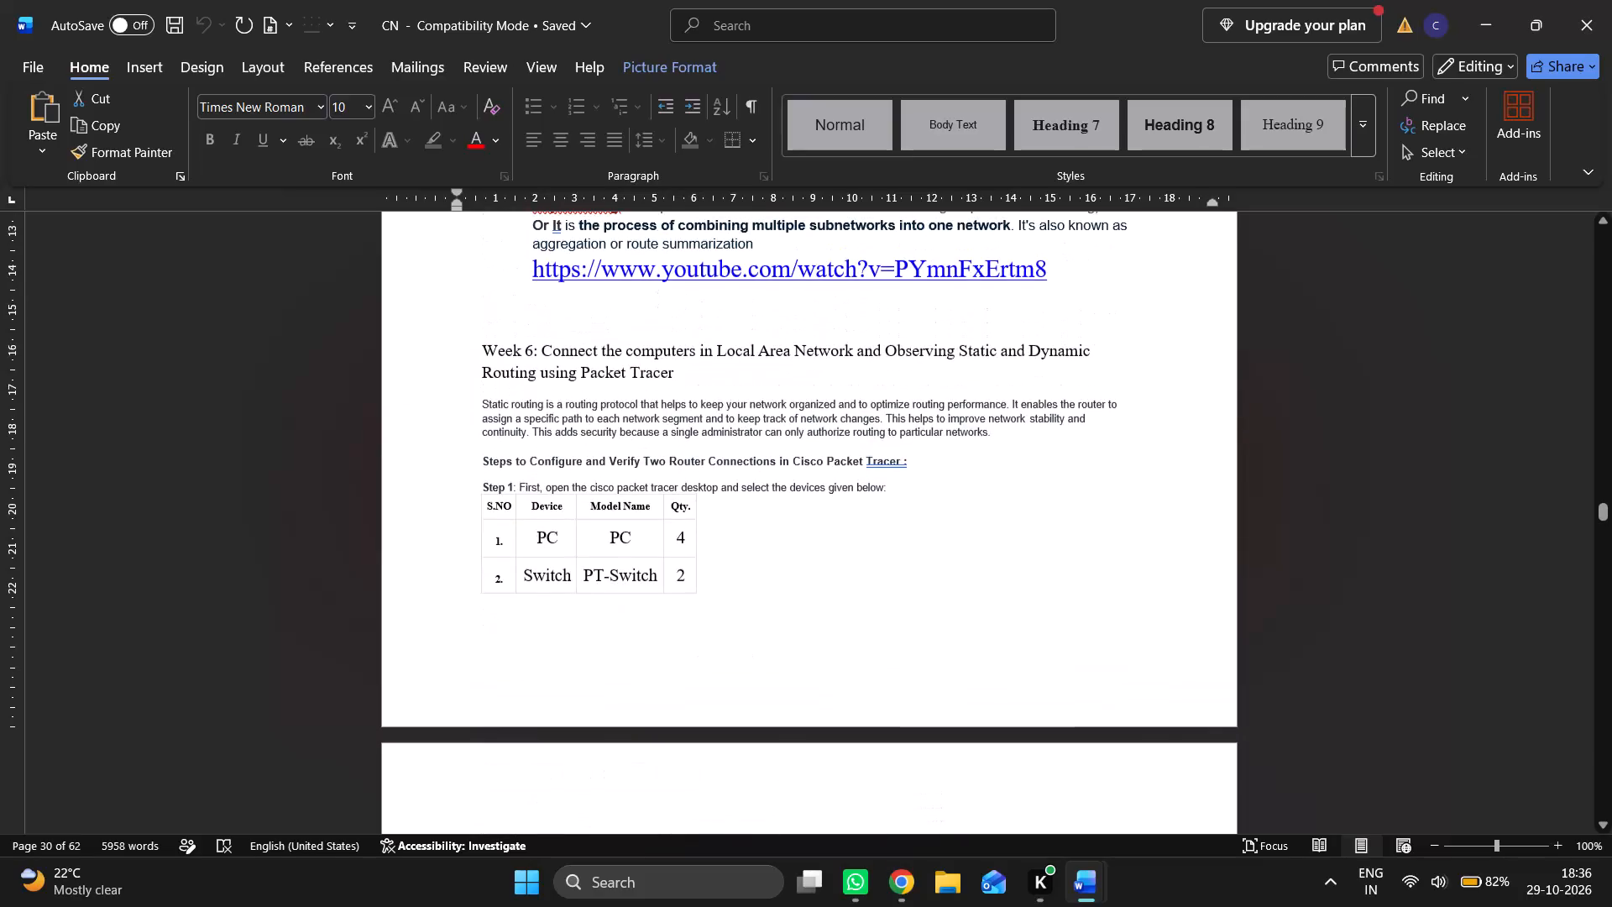
scroll(824, 487, "up", 20)
scroll(824, 487, "up", 20)
scroll(824, 487, "up", 2)
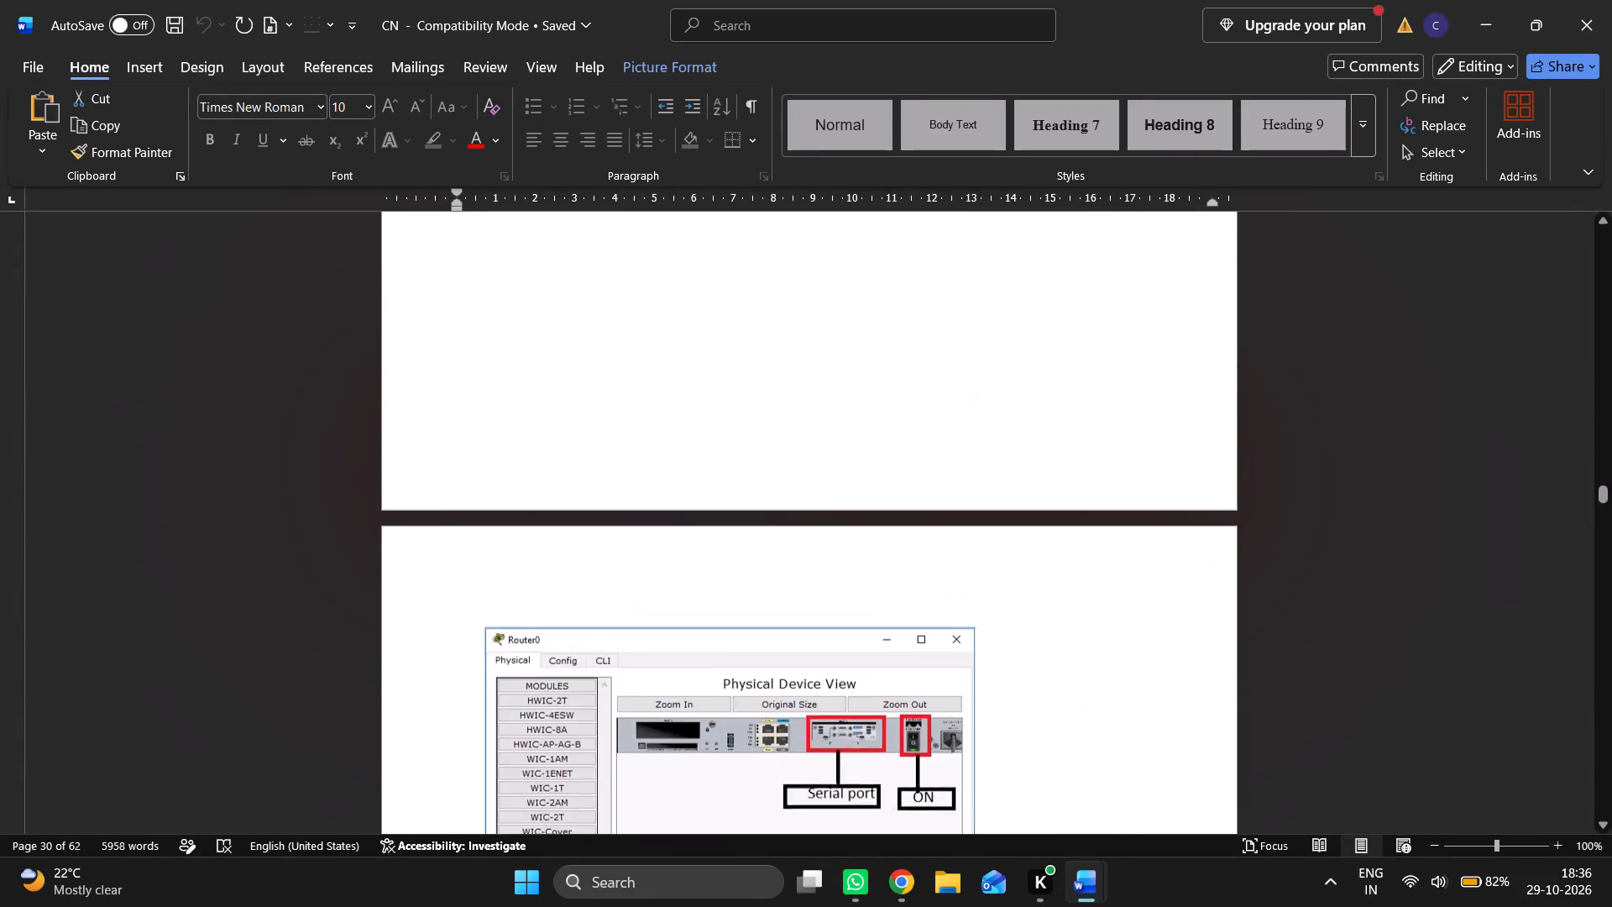
scroll(812, 530, "up", 20)
scroll(812, 530, "up", 20)
scroll(812, 530, "up", 7)
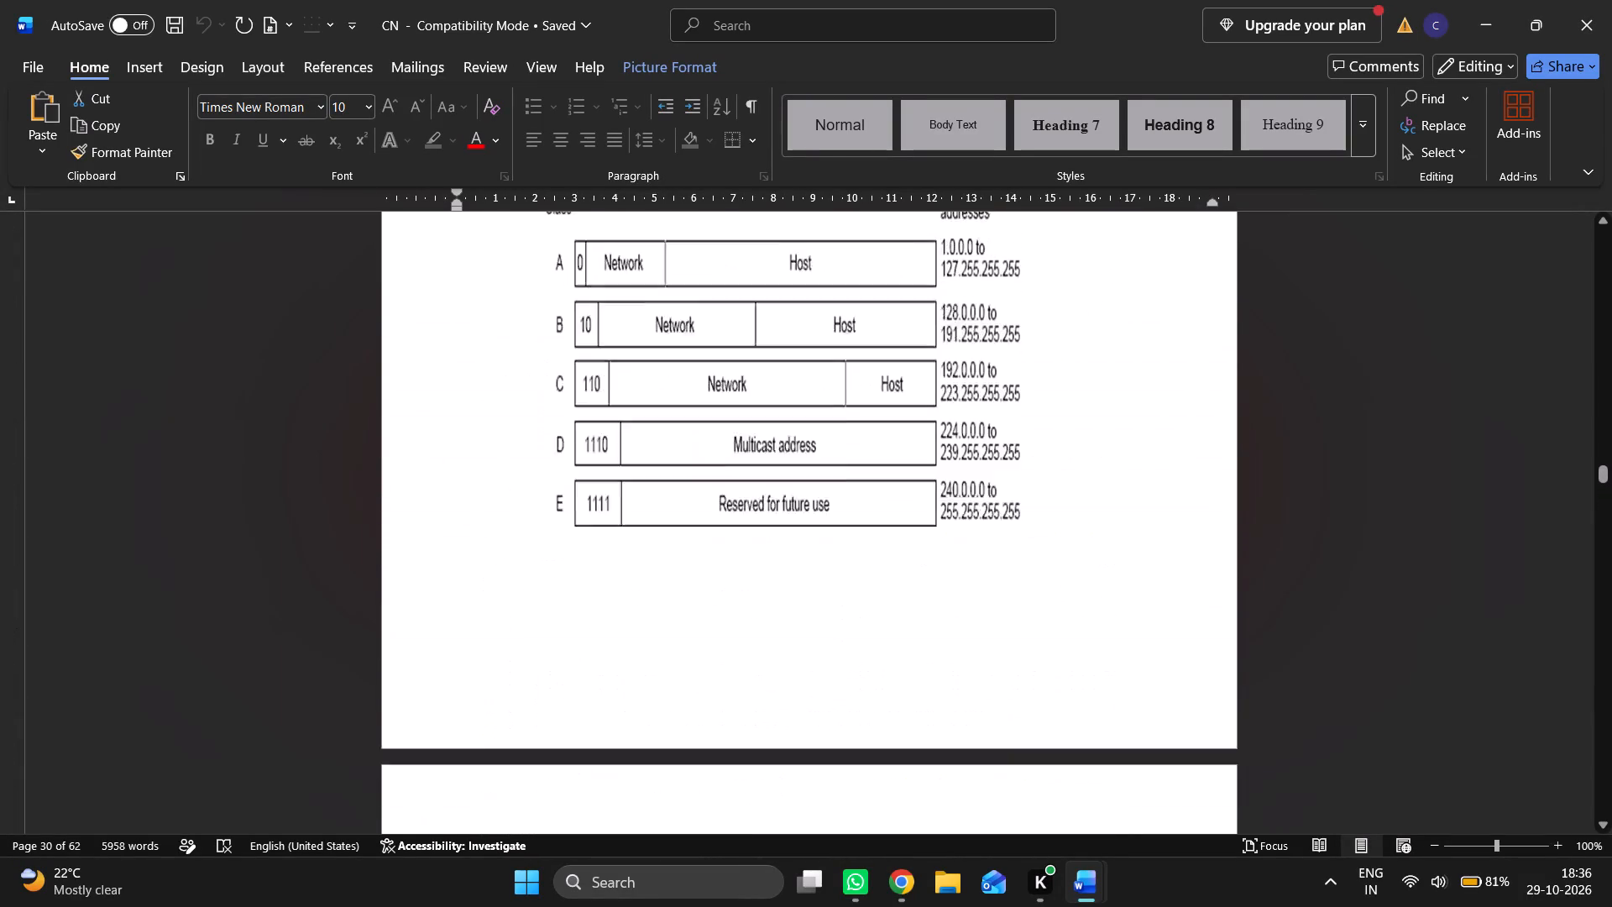
scroll(812, 528, "up", 13)
scroll(815, 536, "down", 3)
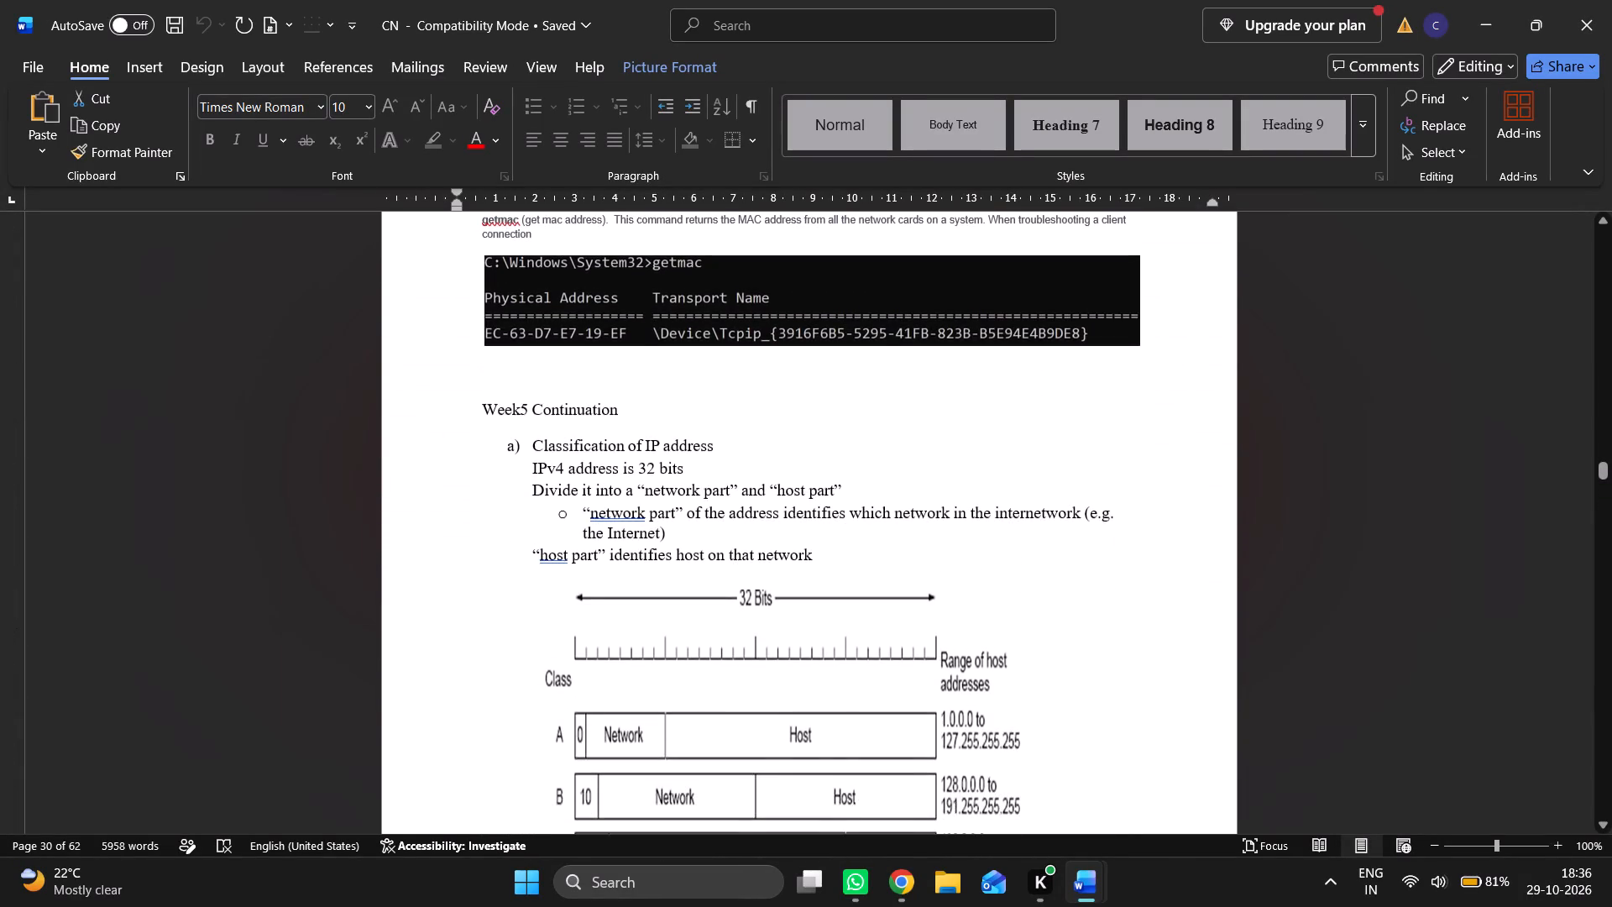
scroll(824, 533, "down", 20)
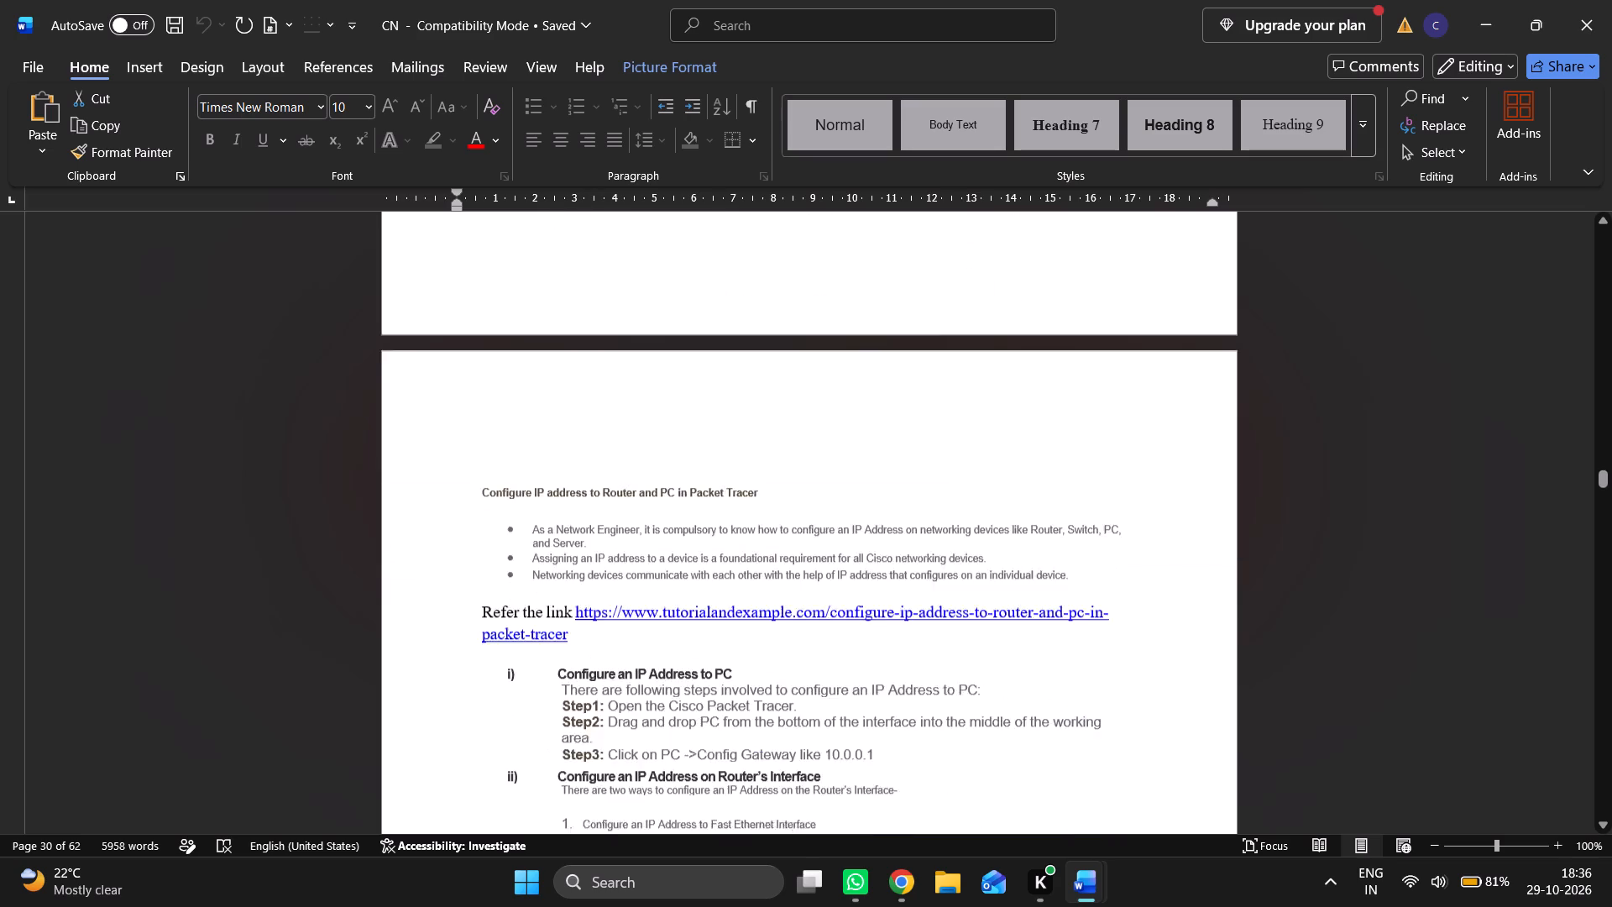
scroll(830, 535, "down", 20)
scroll(830, 535, "down", 10)
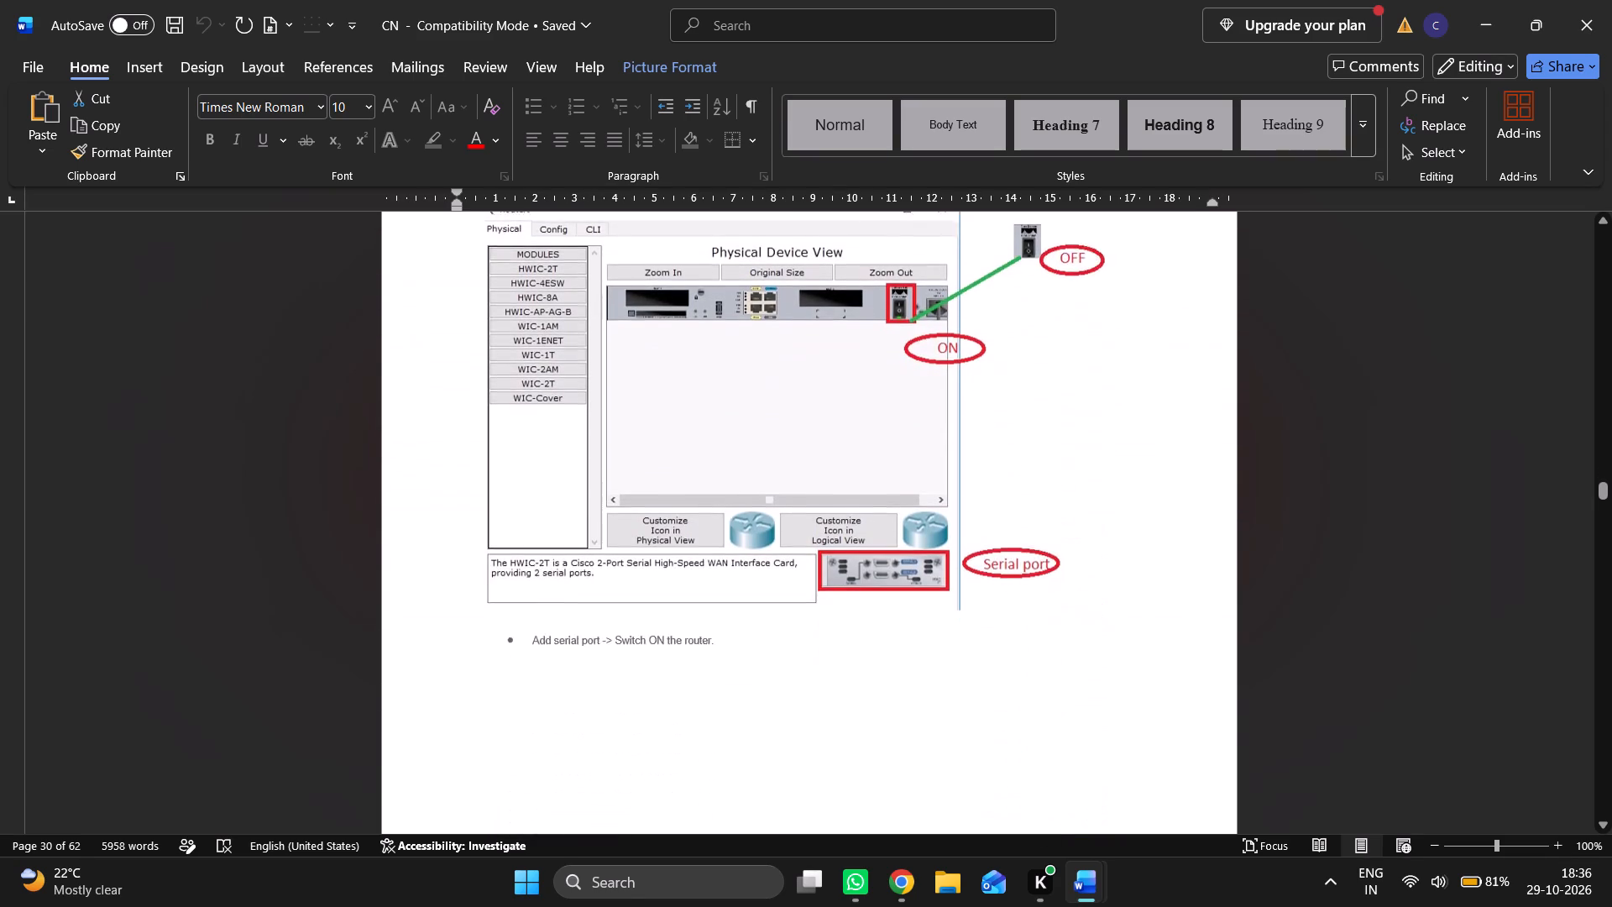
scroll(829, 524, "down", 14)
scroll(828, 514, "down", 15)
scroll(830, 512, "up", 1)
scroll(830, 512, "down", 1)
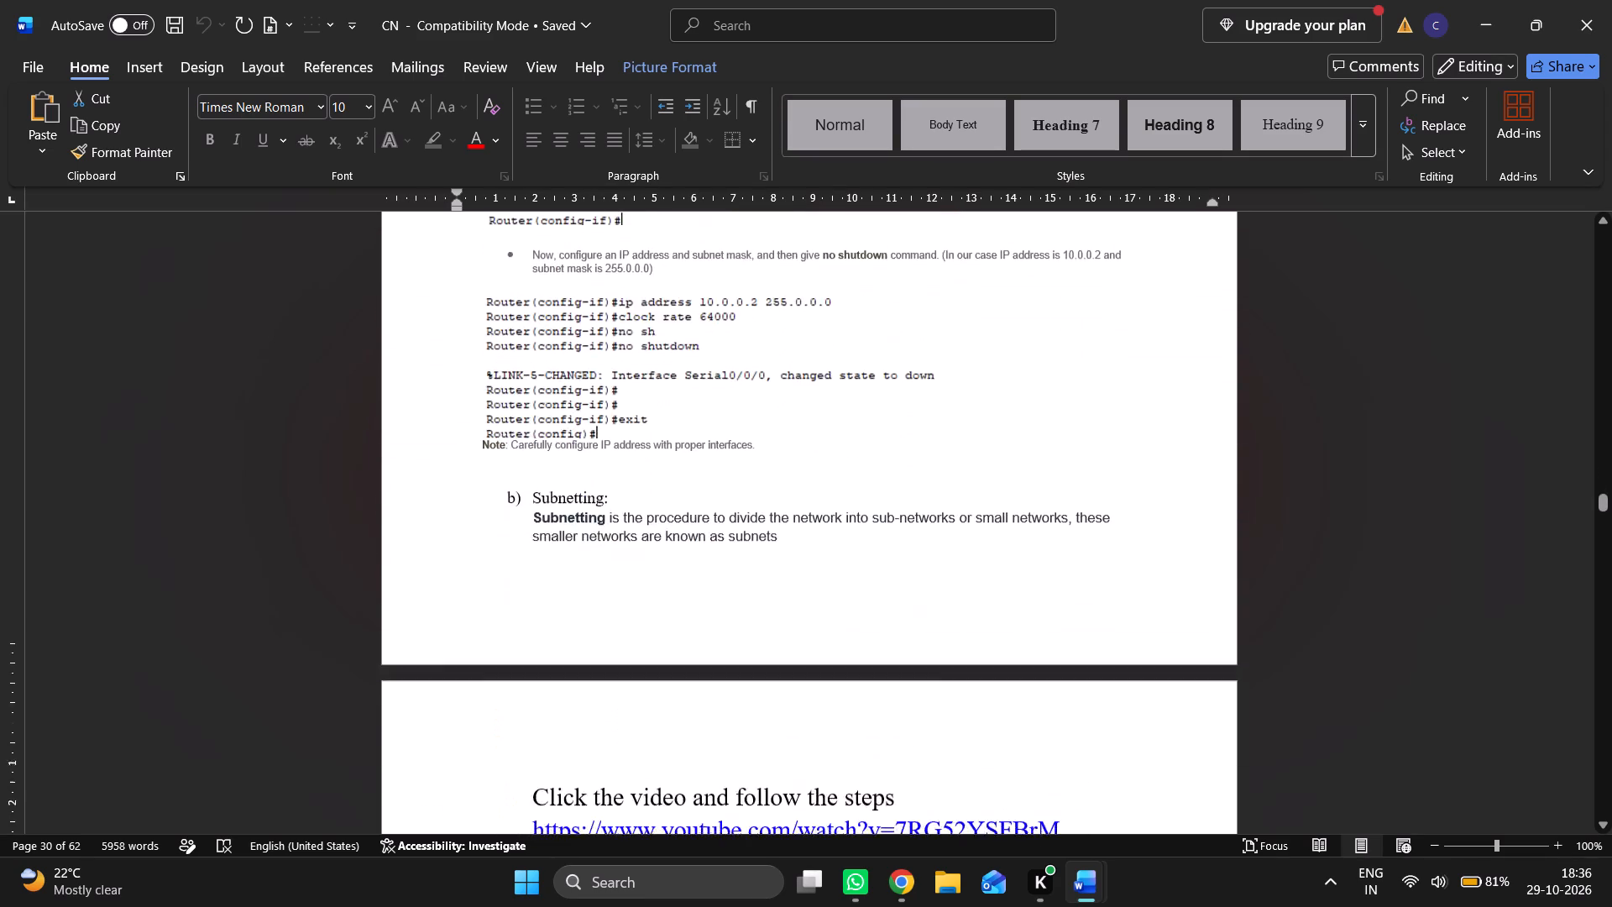
scroll(830, 512, "down", 7)
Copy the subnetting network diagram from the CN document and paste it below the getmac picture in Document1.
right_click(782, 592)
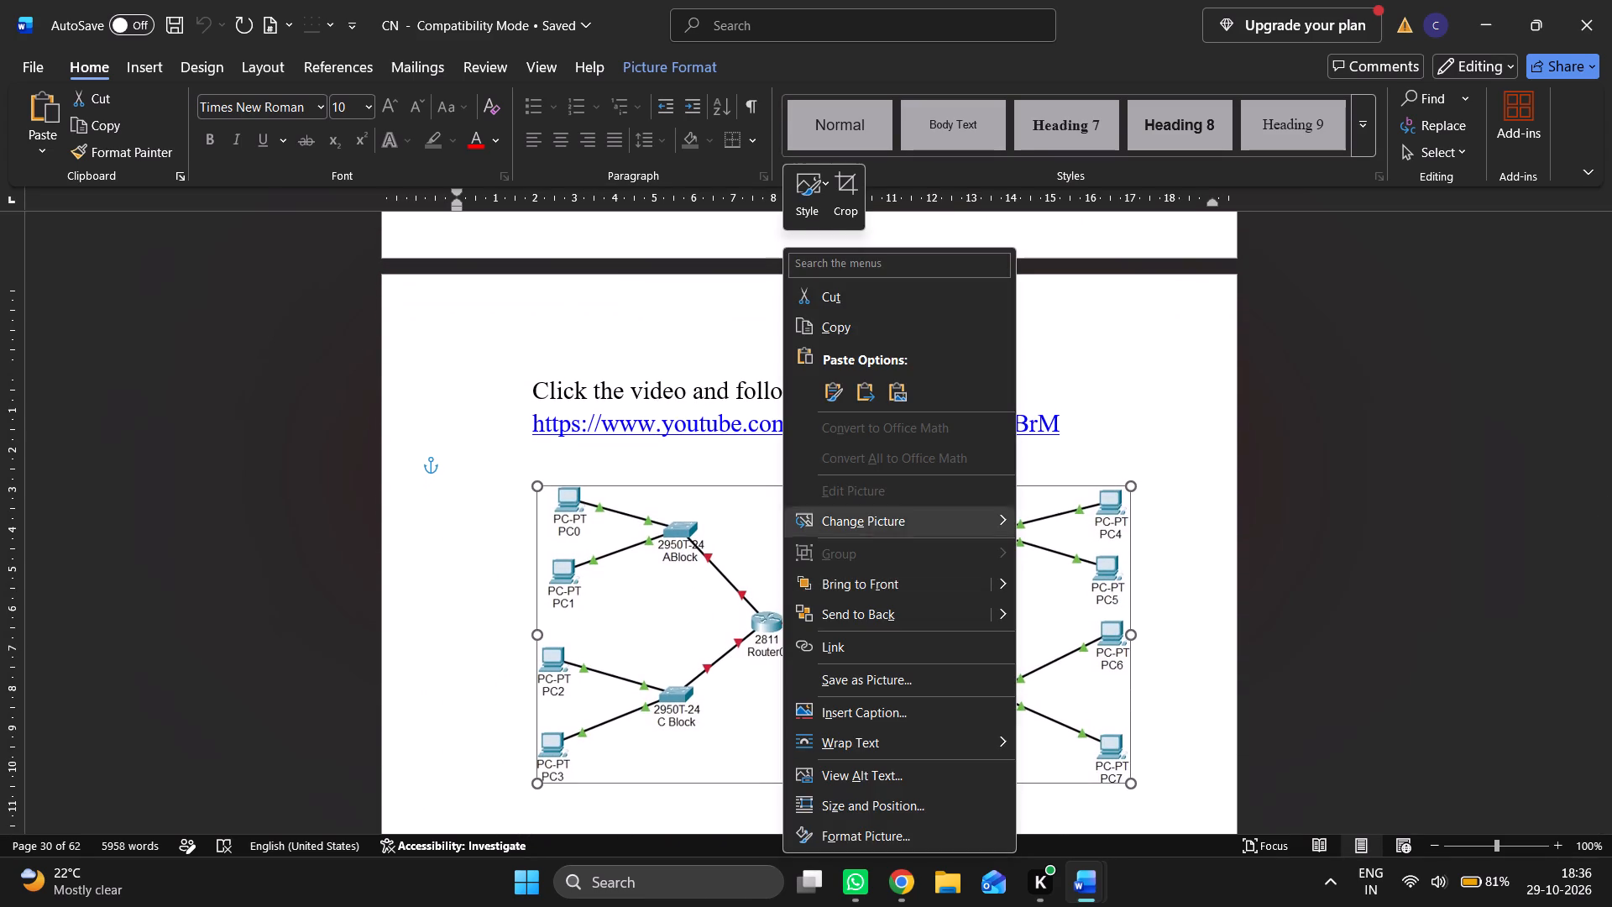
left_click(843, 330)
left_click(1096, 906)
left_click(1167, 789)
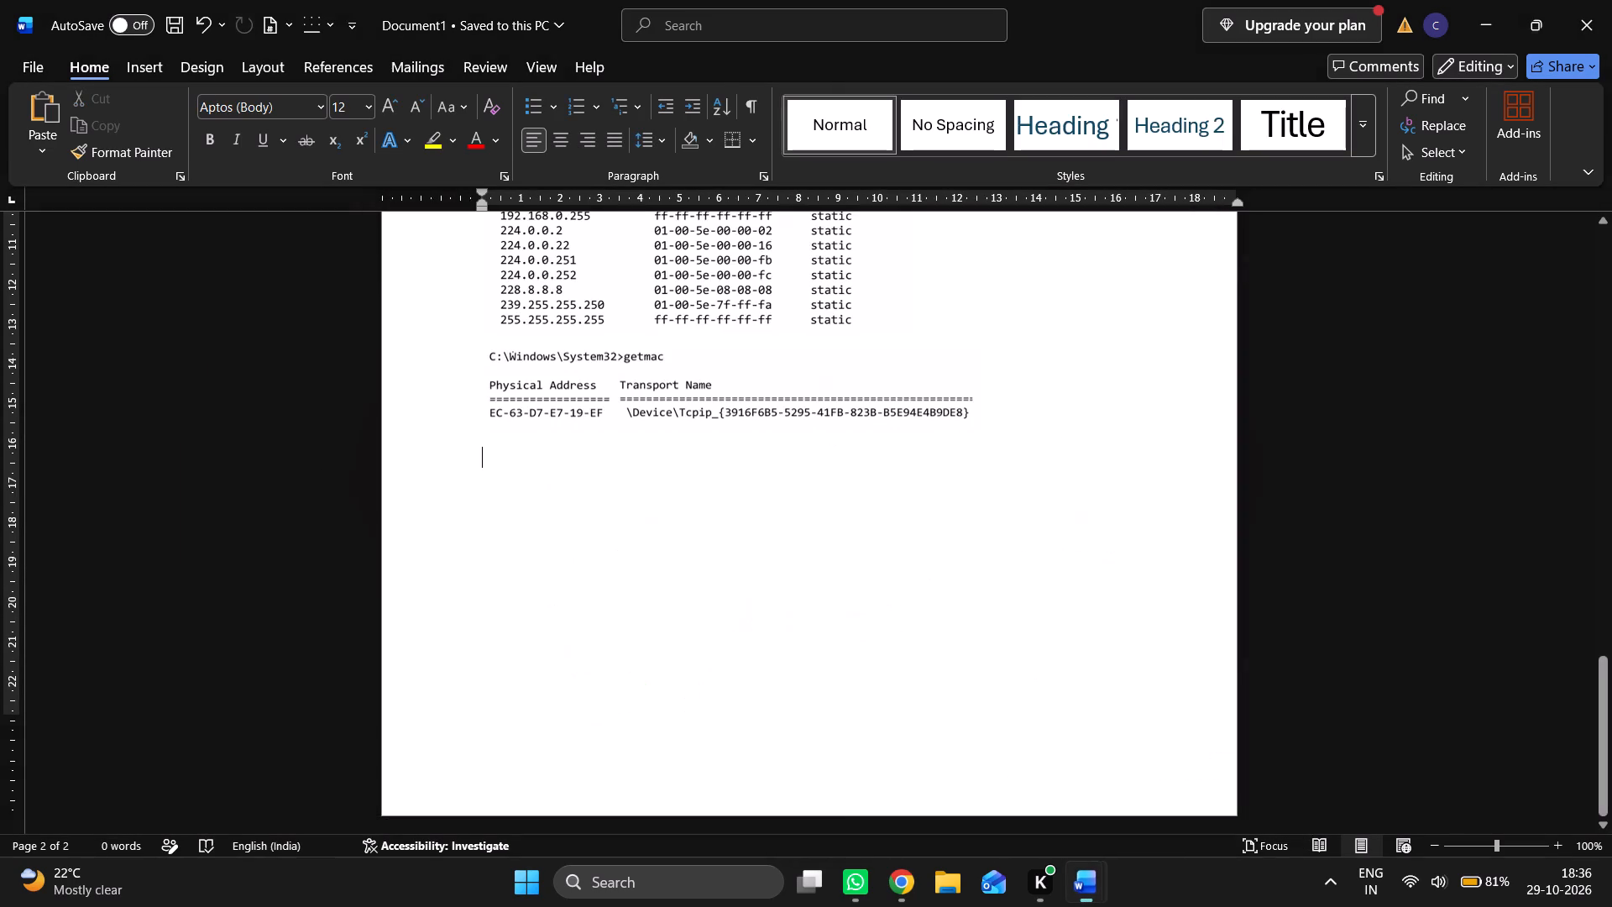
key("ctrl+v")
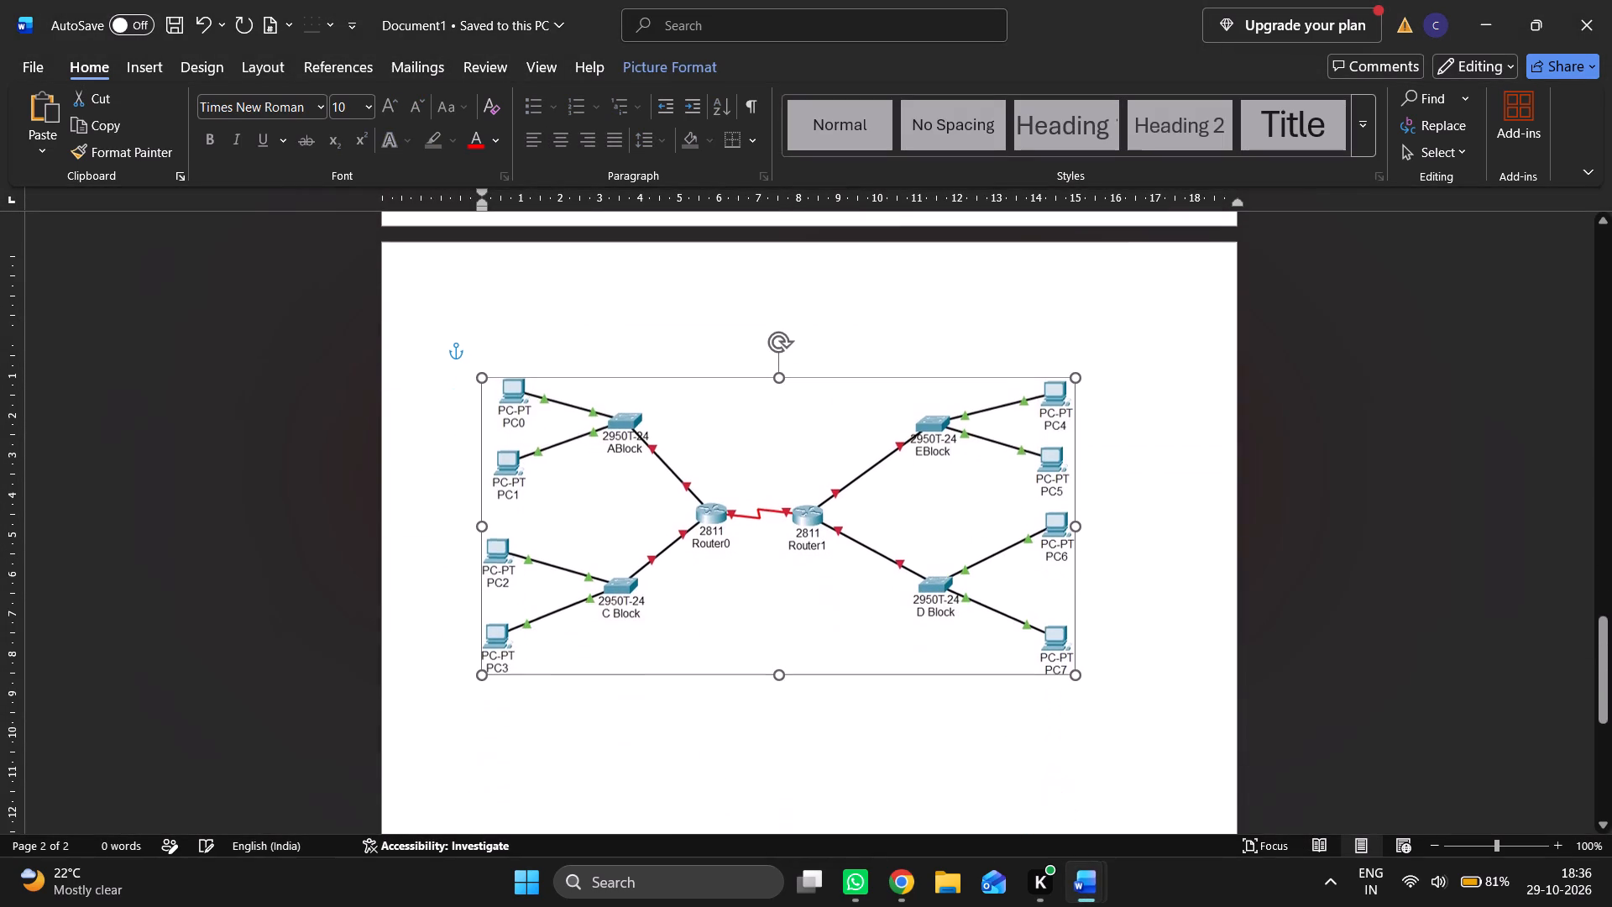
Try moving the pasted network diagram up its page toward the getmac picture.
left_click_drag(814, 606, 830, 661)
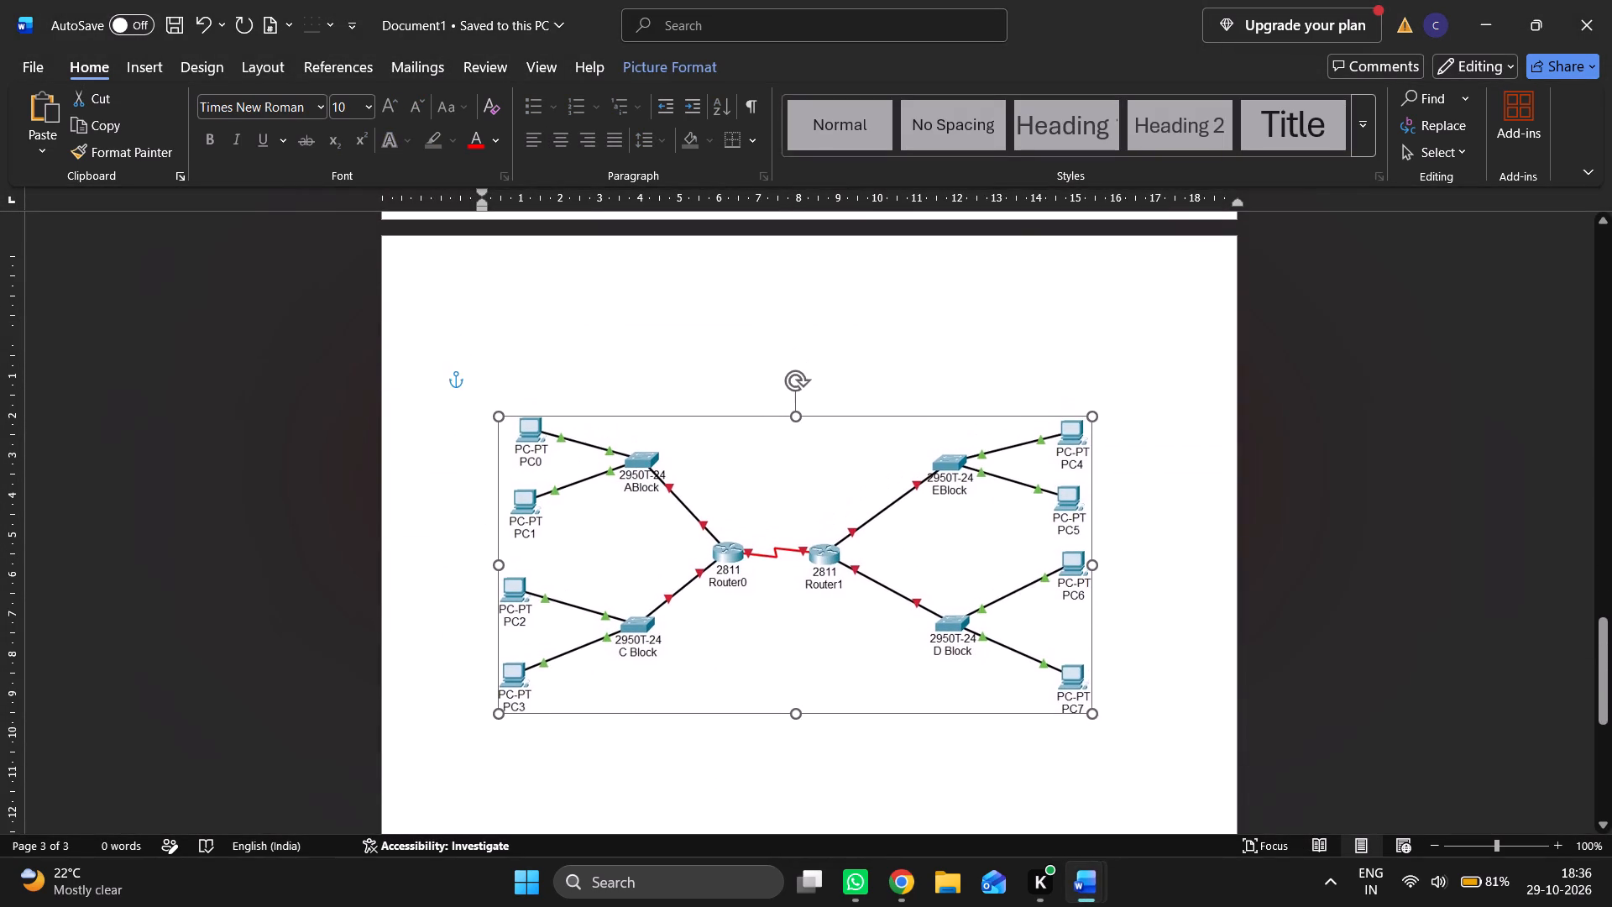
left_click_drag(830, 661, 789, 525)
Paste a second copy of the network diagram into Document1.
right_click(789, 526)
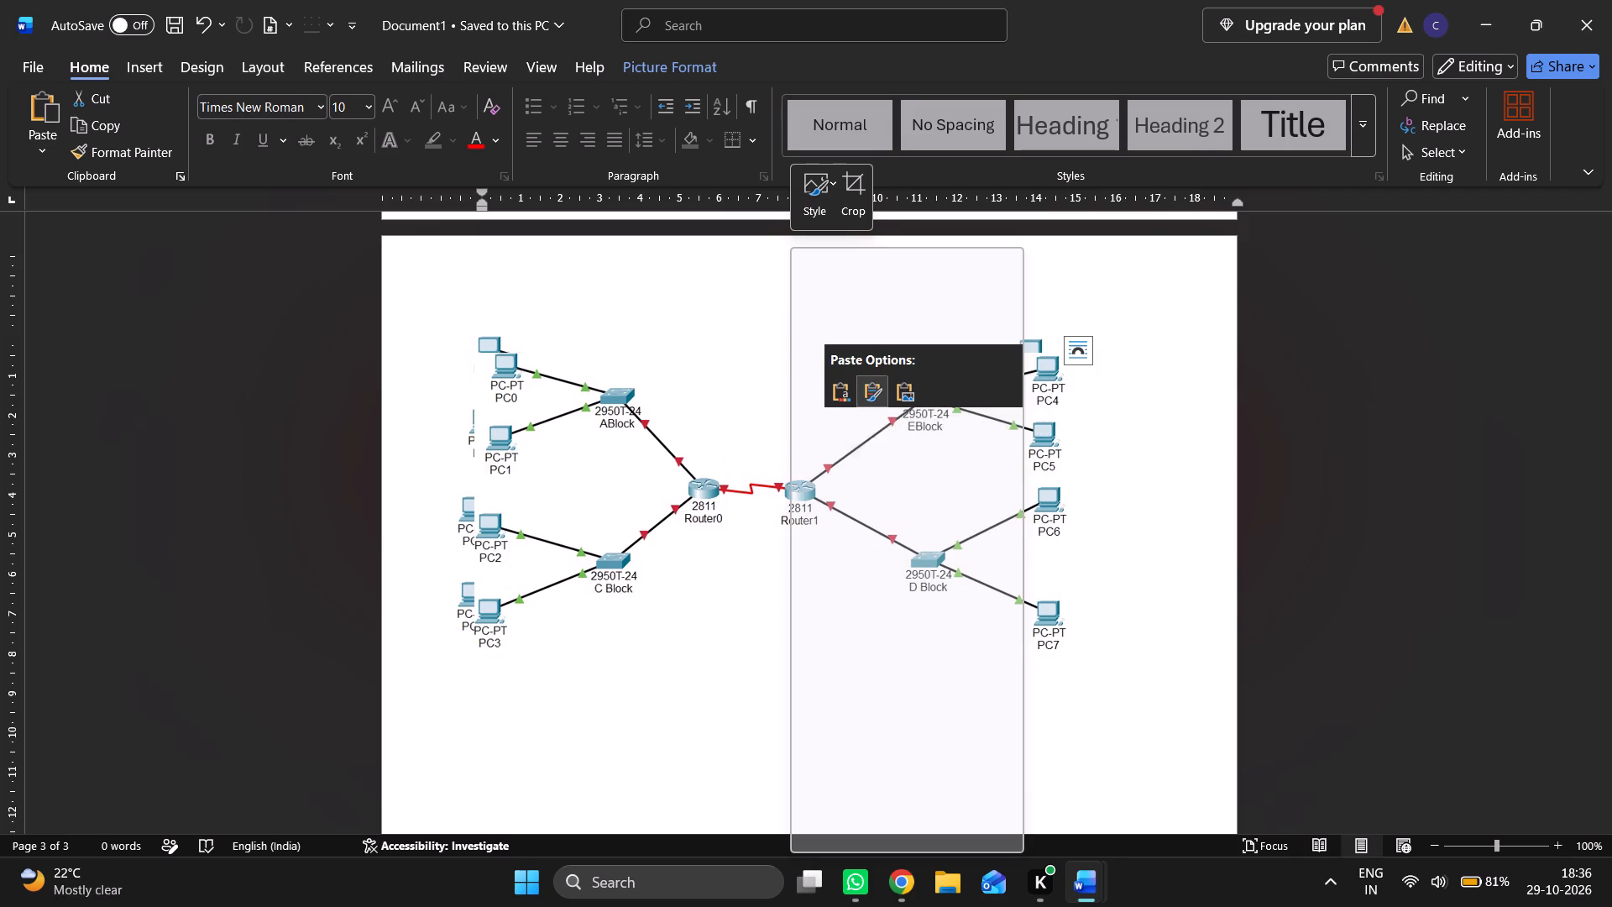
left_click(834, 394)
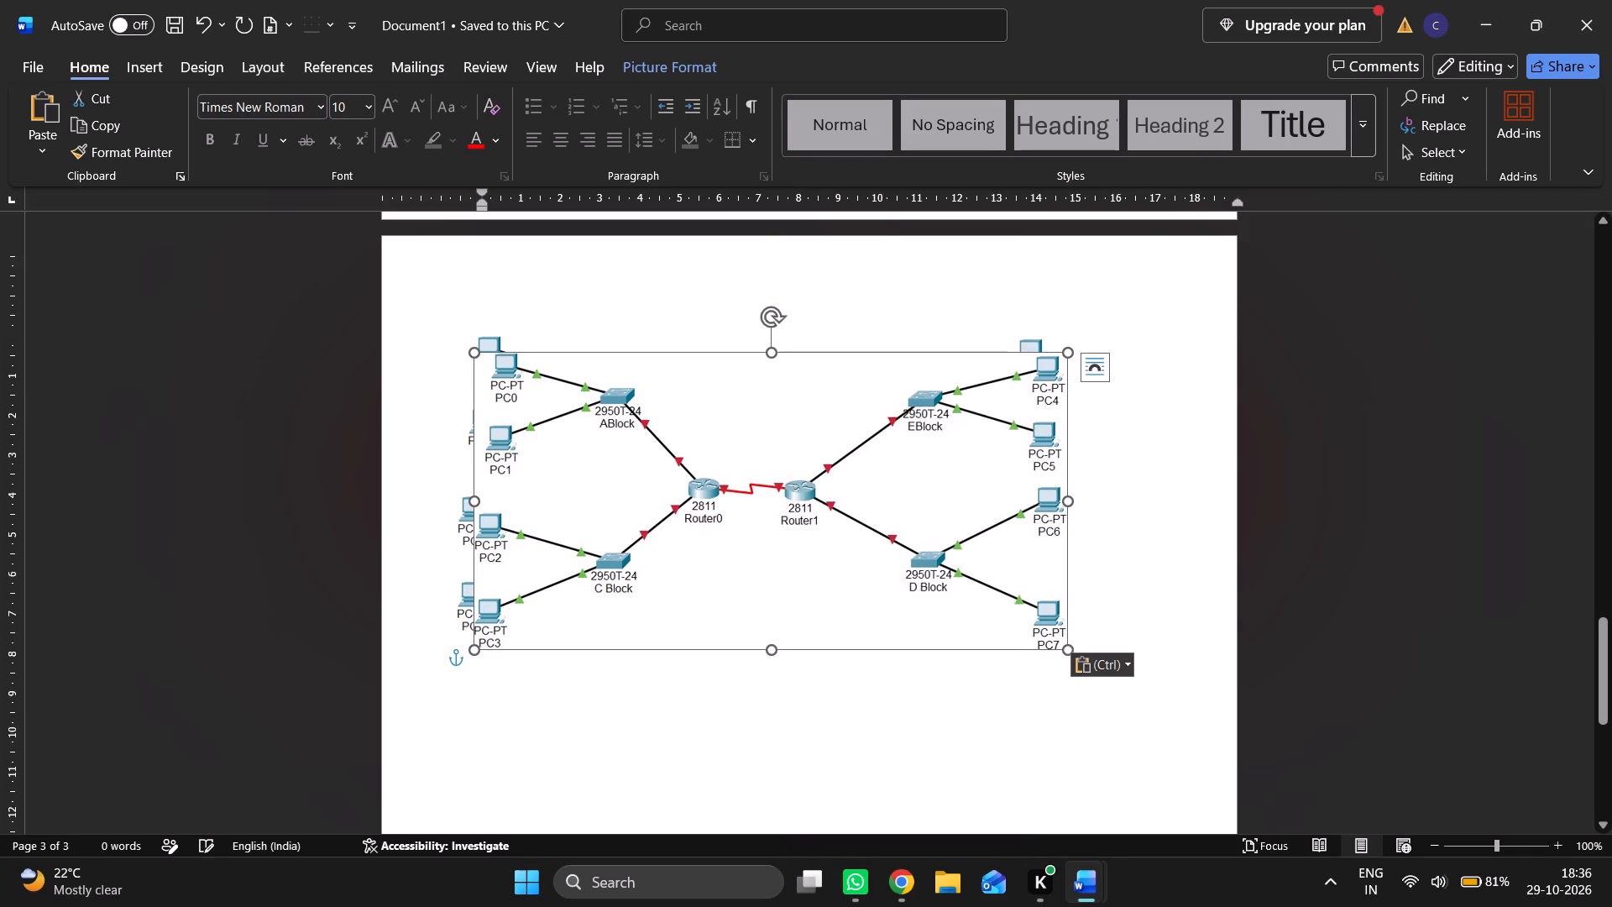
Remove an empty line around the getmac picture on page 2.
scroll(761, 490, "up", 7)
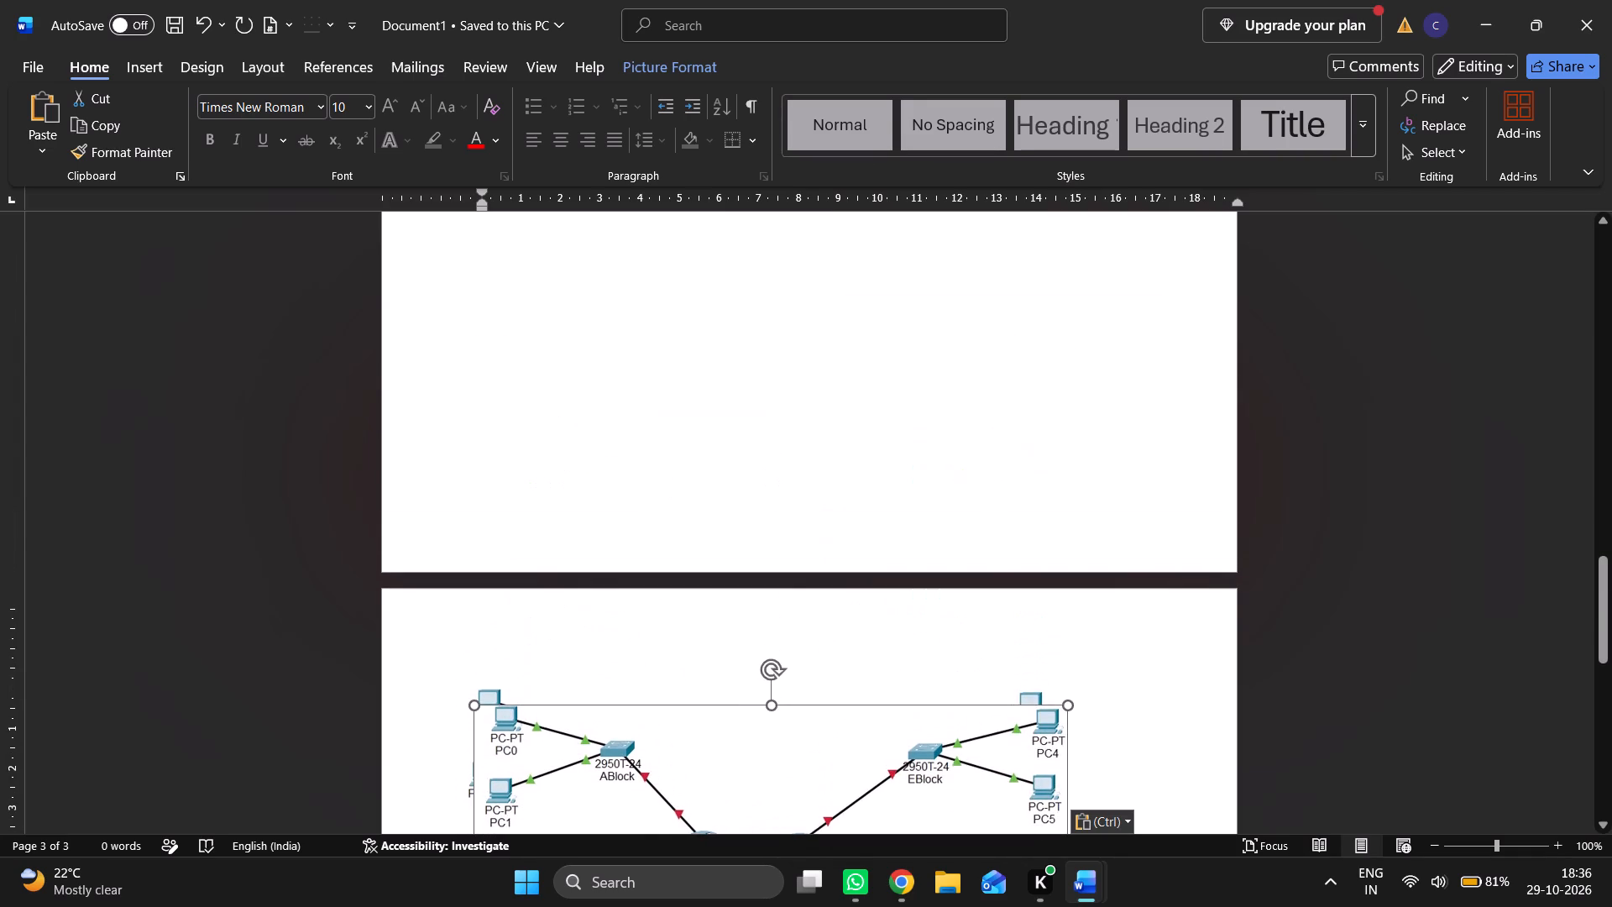
left_click(668, 501)
key("BackSpace")
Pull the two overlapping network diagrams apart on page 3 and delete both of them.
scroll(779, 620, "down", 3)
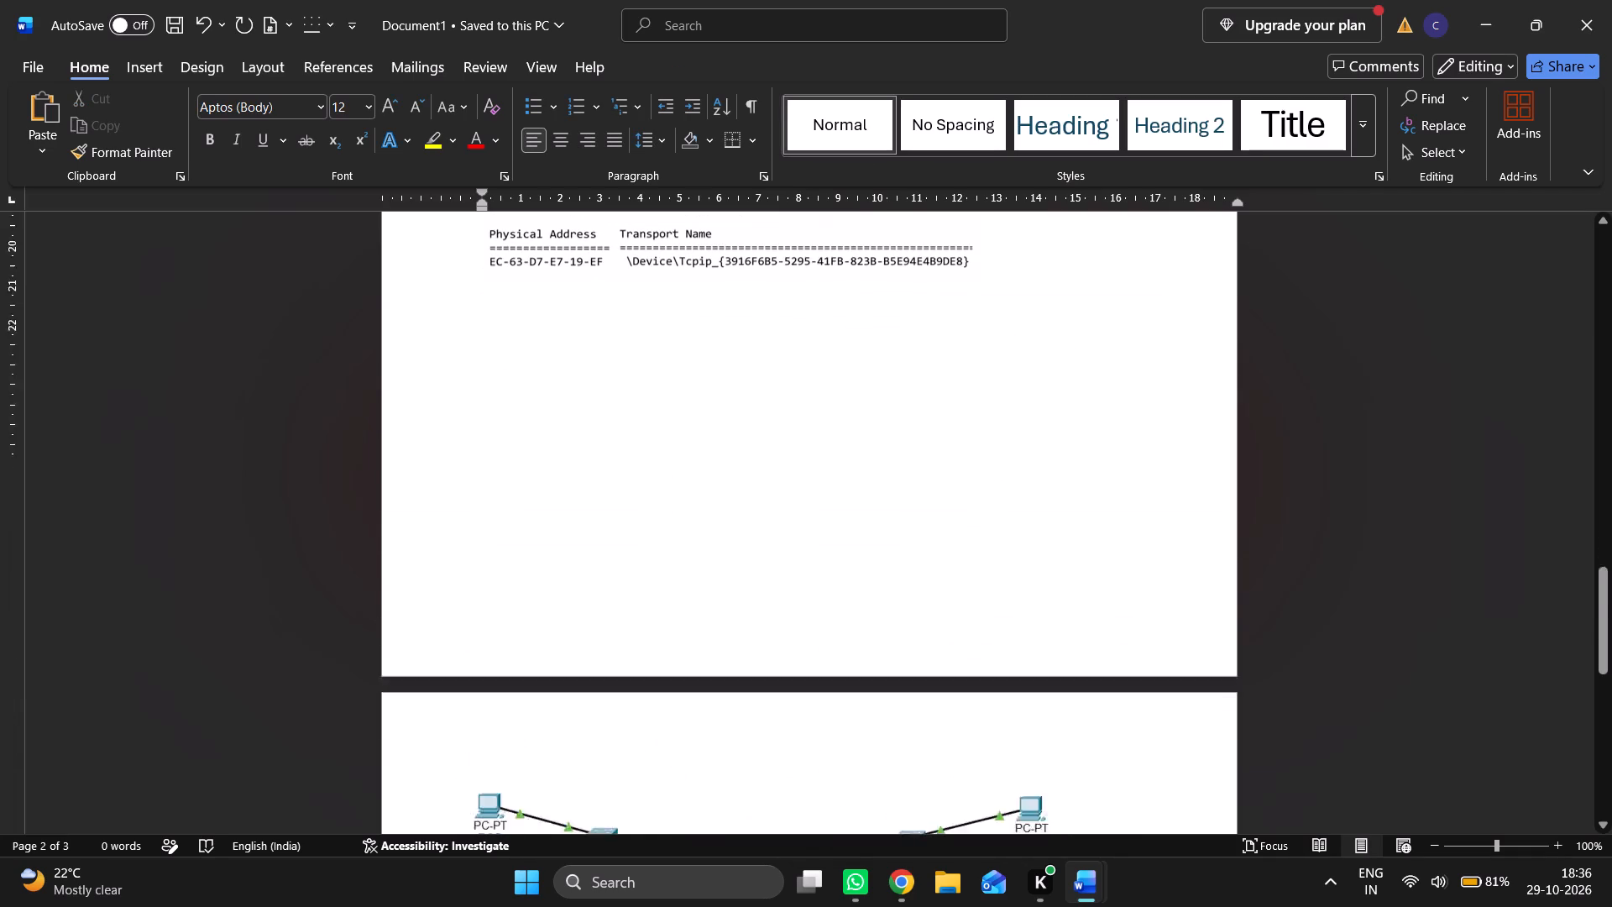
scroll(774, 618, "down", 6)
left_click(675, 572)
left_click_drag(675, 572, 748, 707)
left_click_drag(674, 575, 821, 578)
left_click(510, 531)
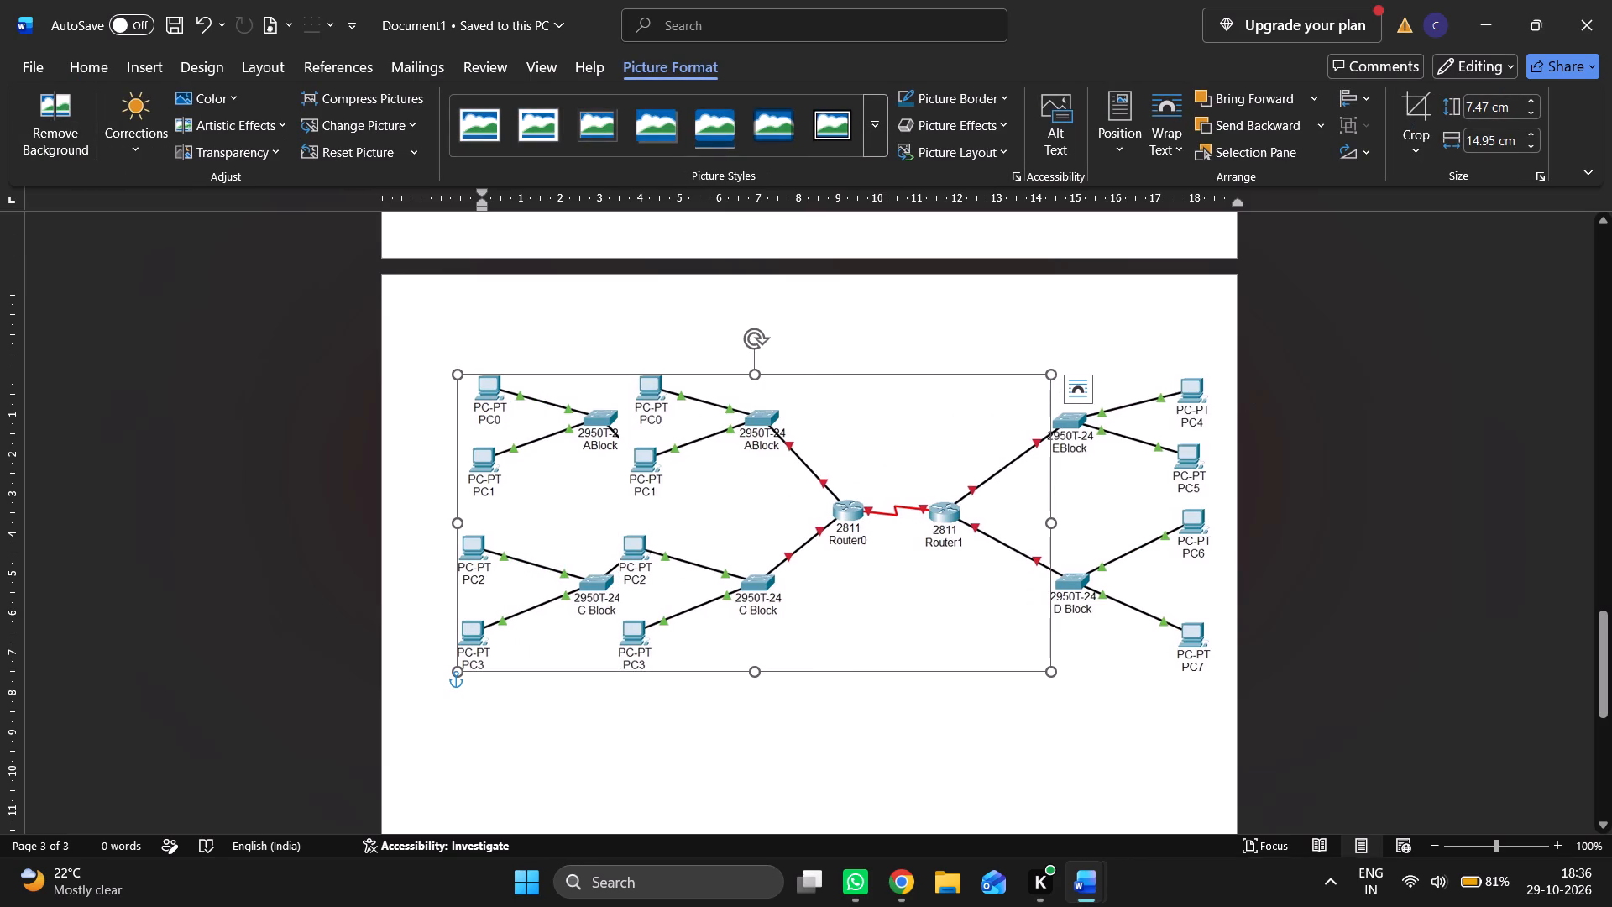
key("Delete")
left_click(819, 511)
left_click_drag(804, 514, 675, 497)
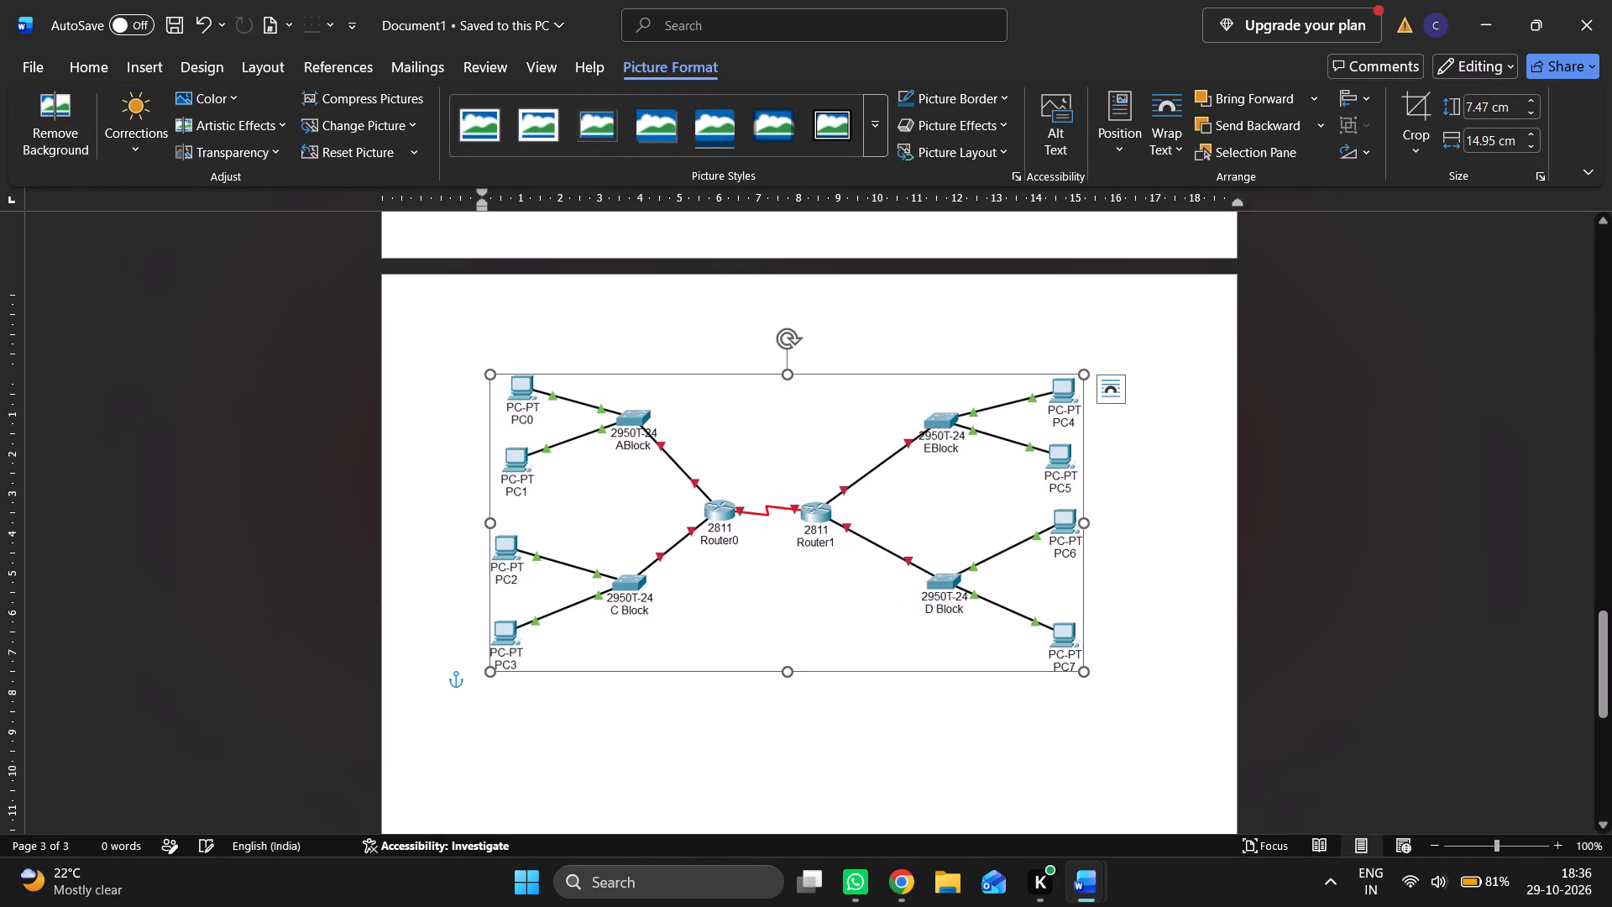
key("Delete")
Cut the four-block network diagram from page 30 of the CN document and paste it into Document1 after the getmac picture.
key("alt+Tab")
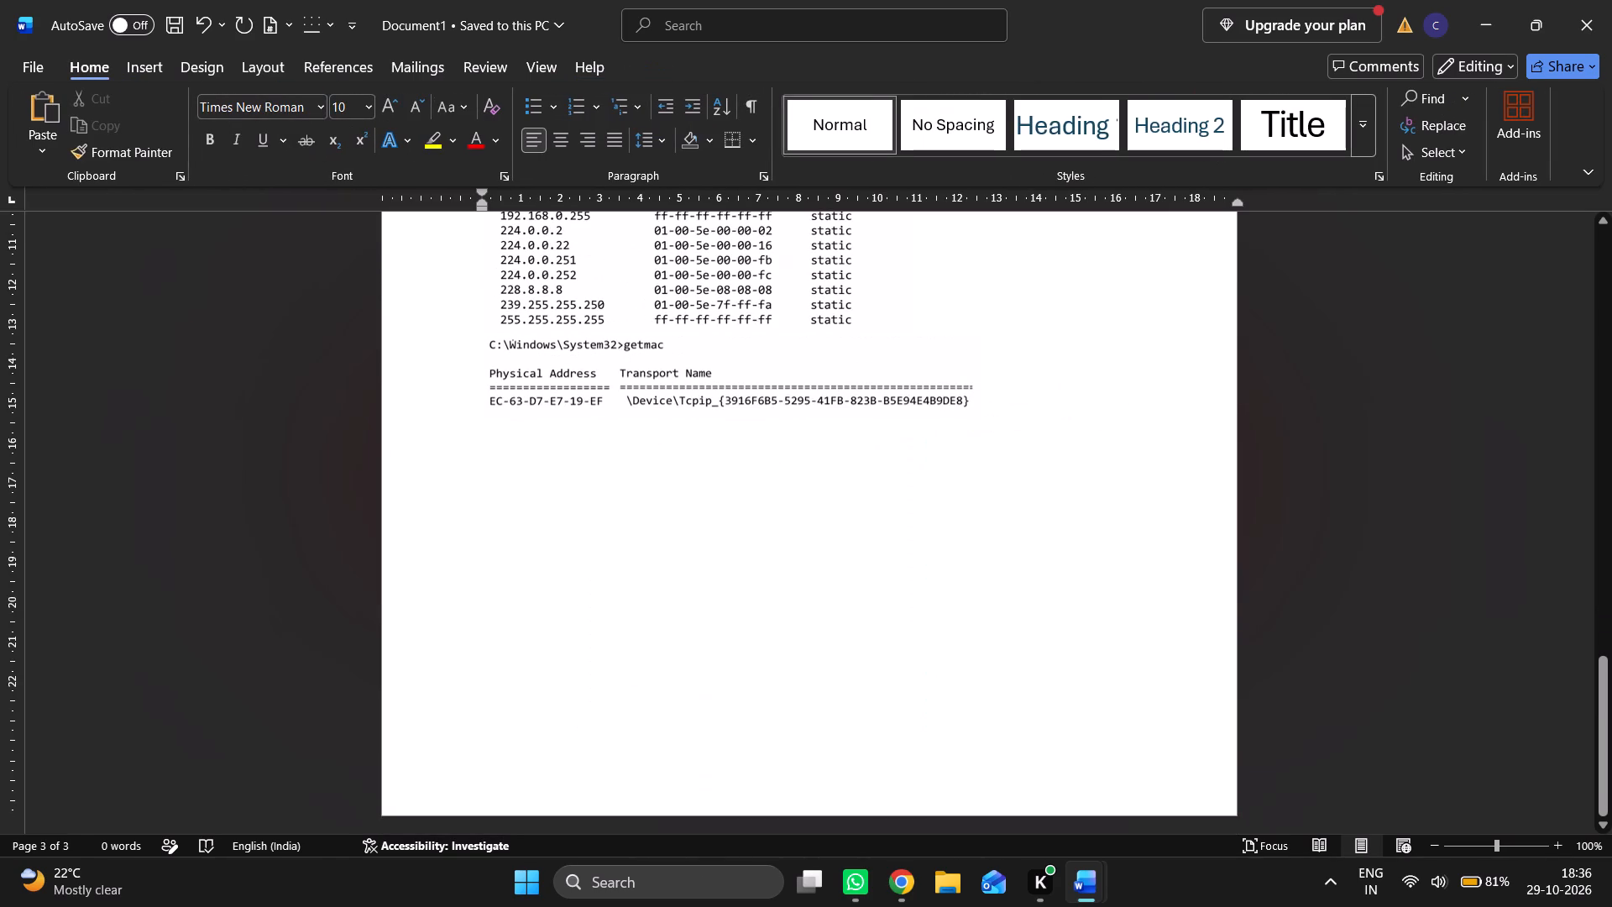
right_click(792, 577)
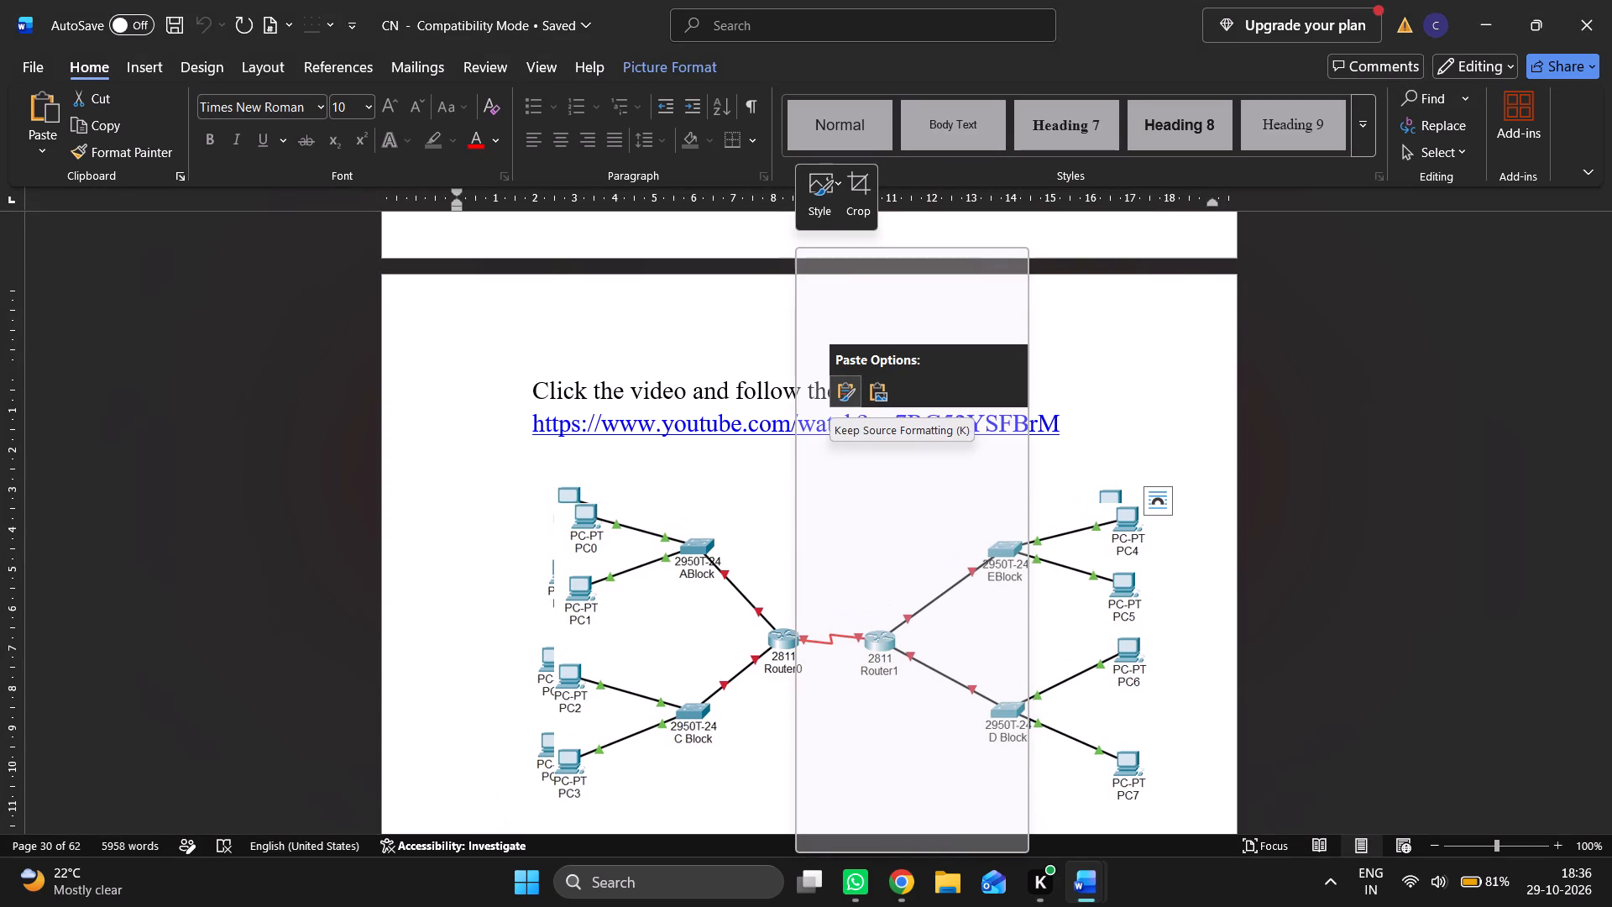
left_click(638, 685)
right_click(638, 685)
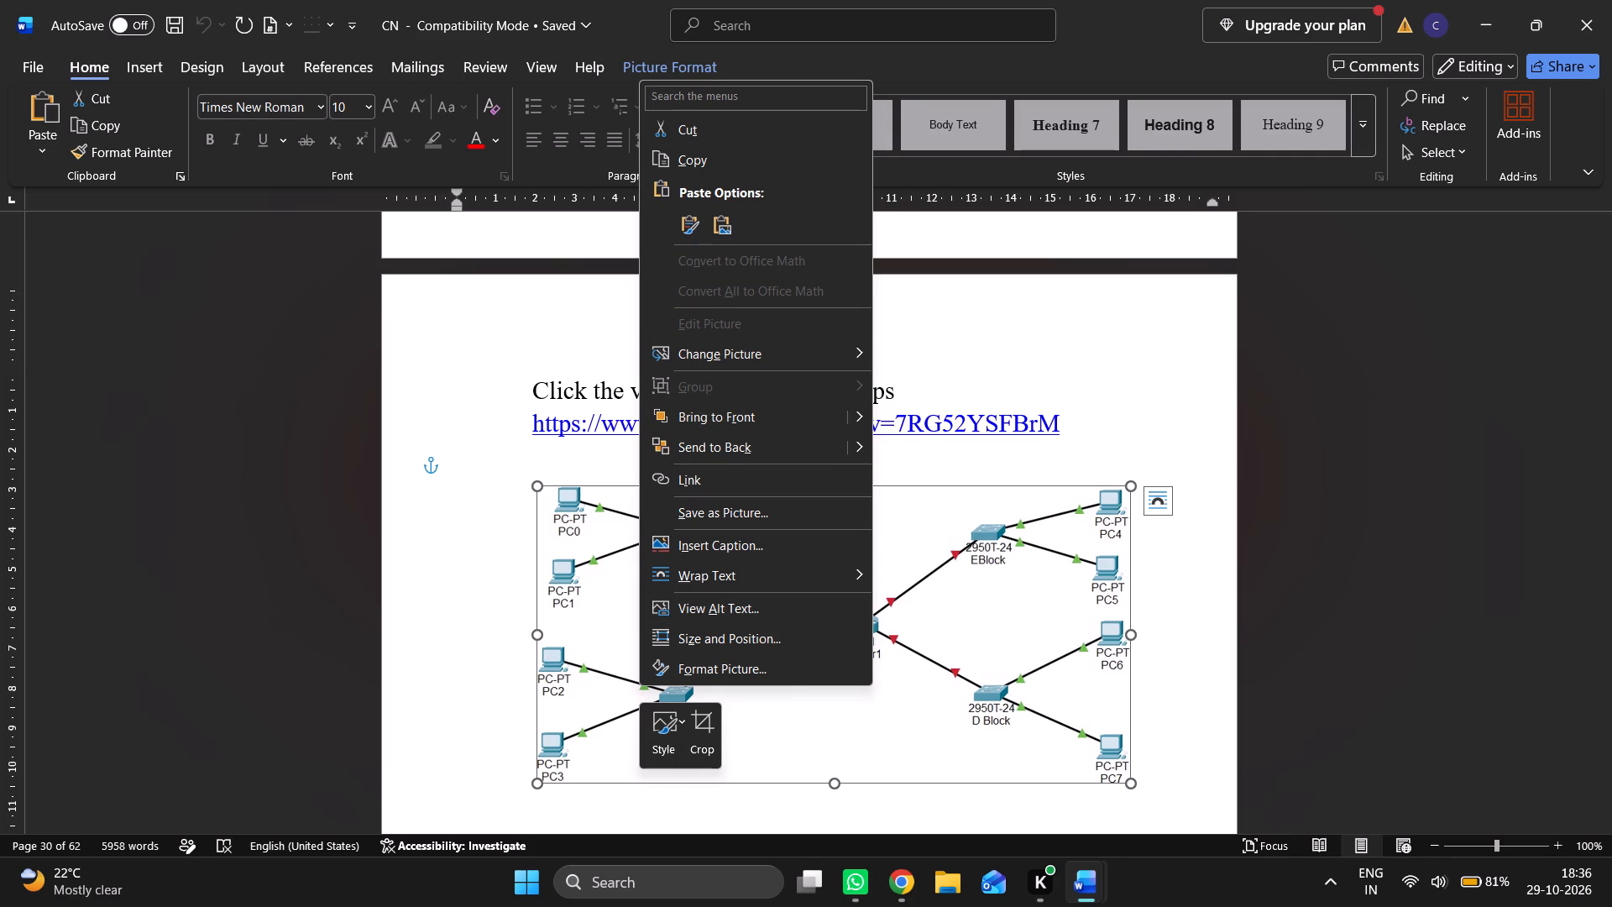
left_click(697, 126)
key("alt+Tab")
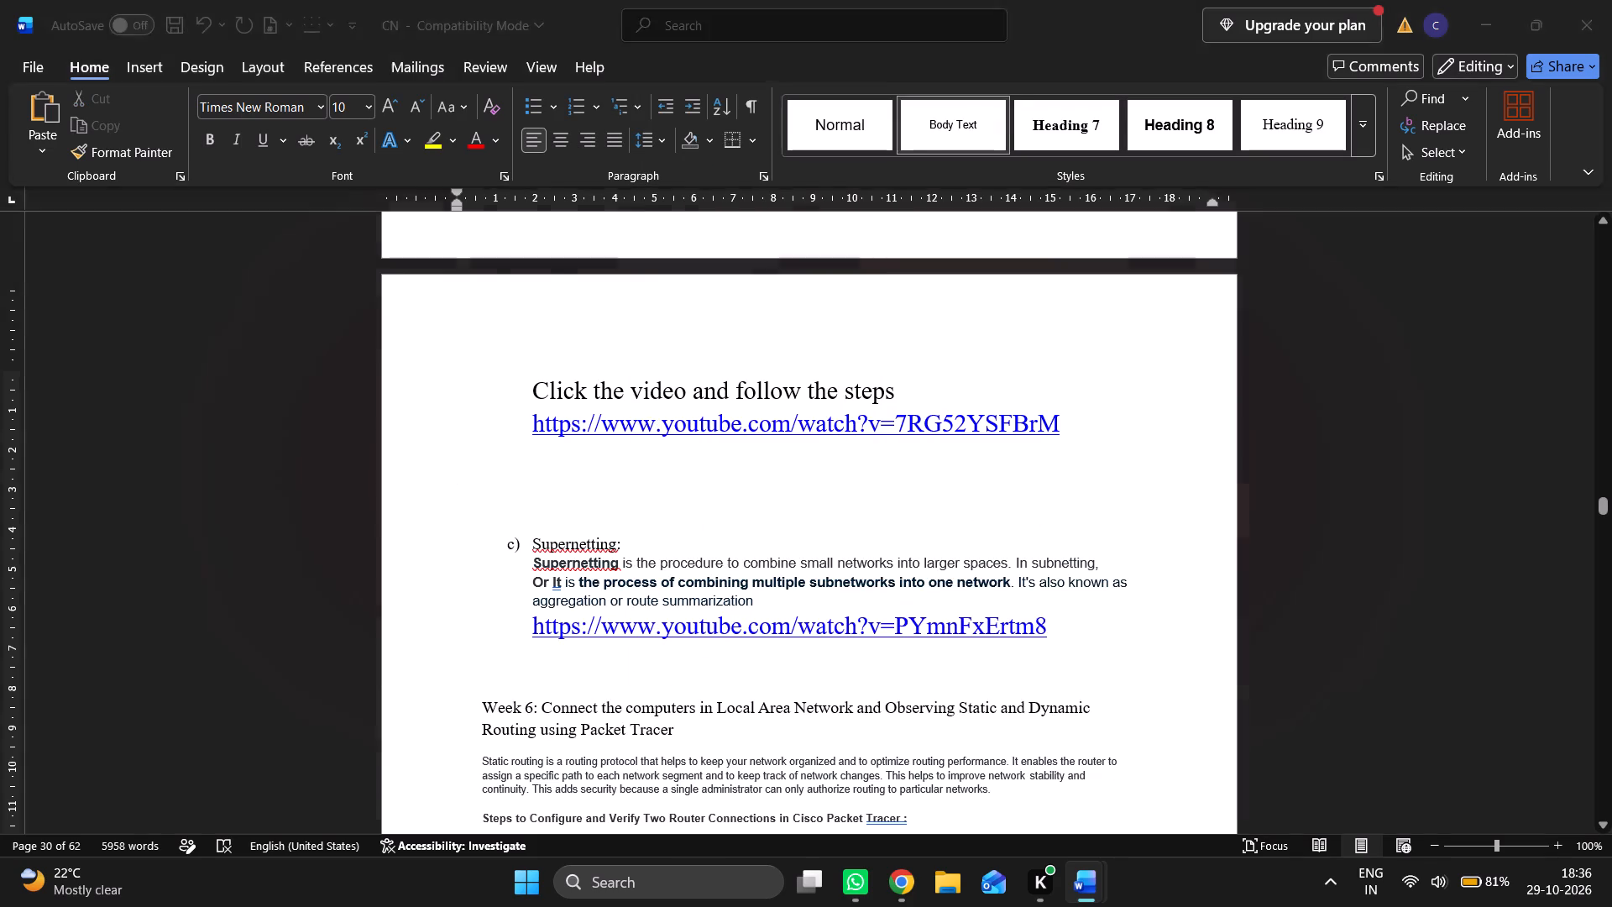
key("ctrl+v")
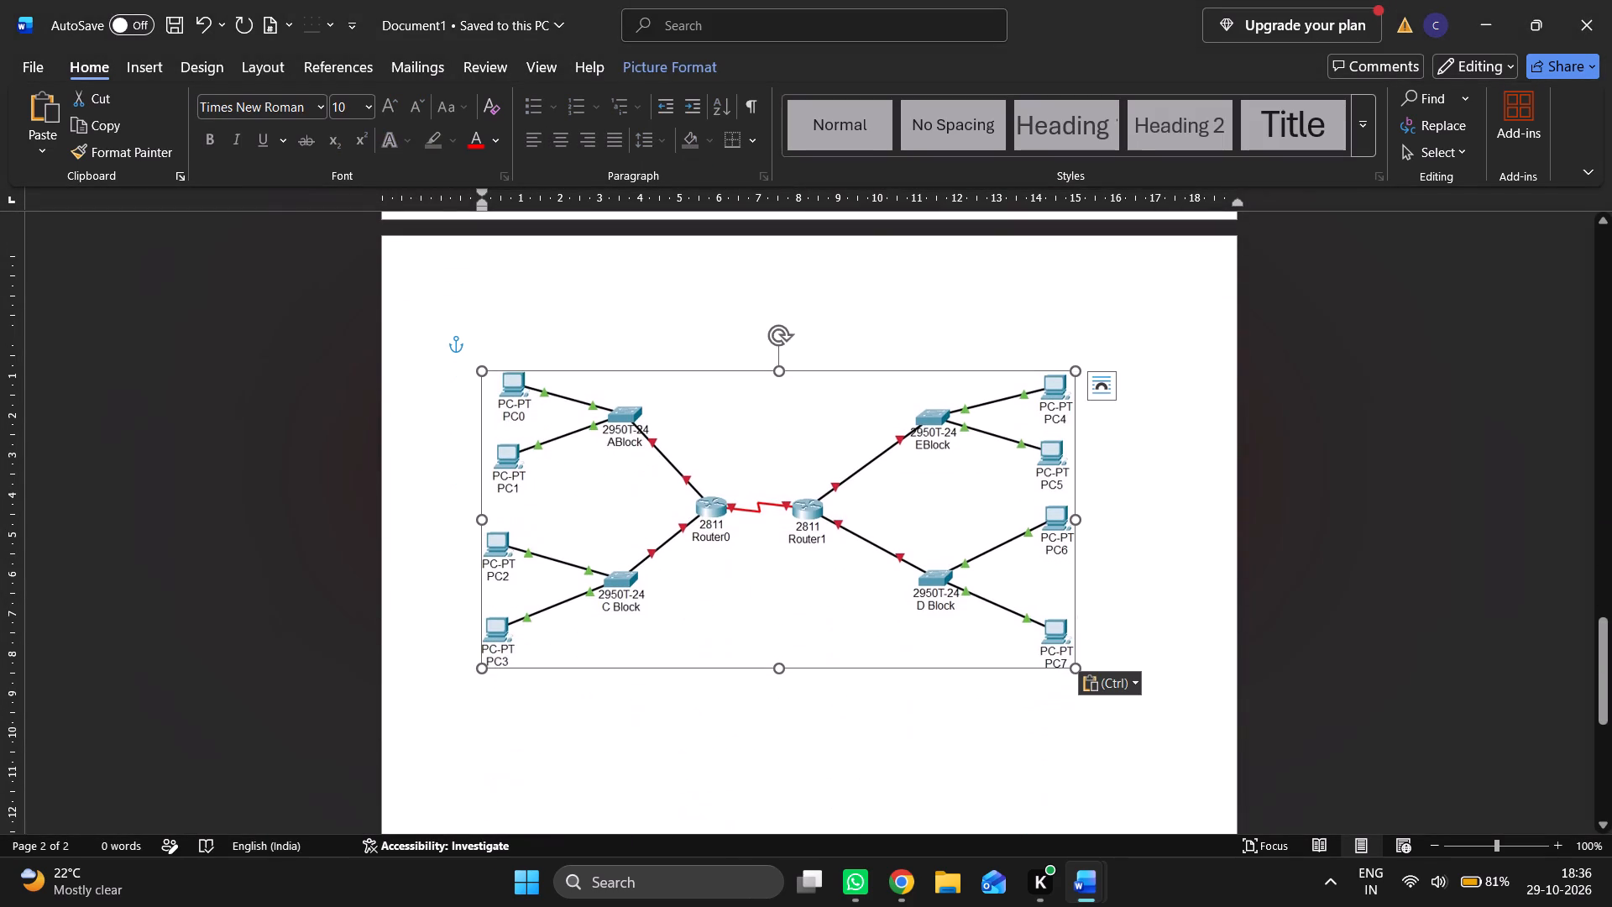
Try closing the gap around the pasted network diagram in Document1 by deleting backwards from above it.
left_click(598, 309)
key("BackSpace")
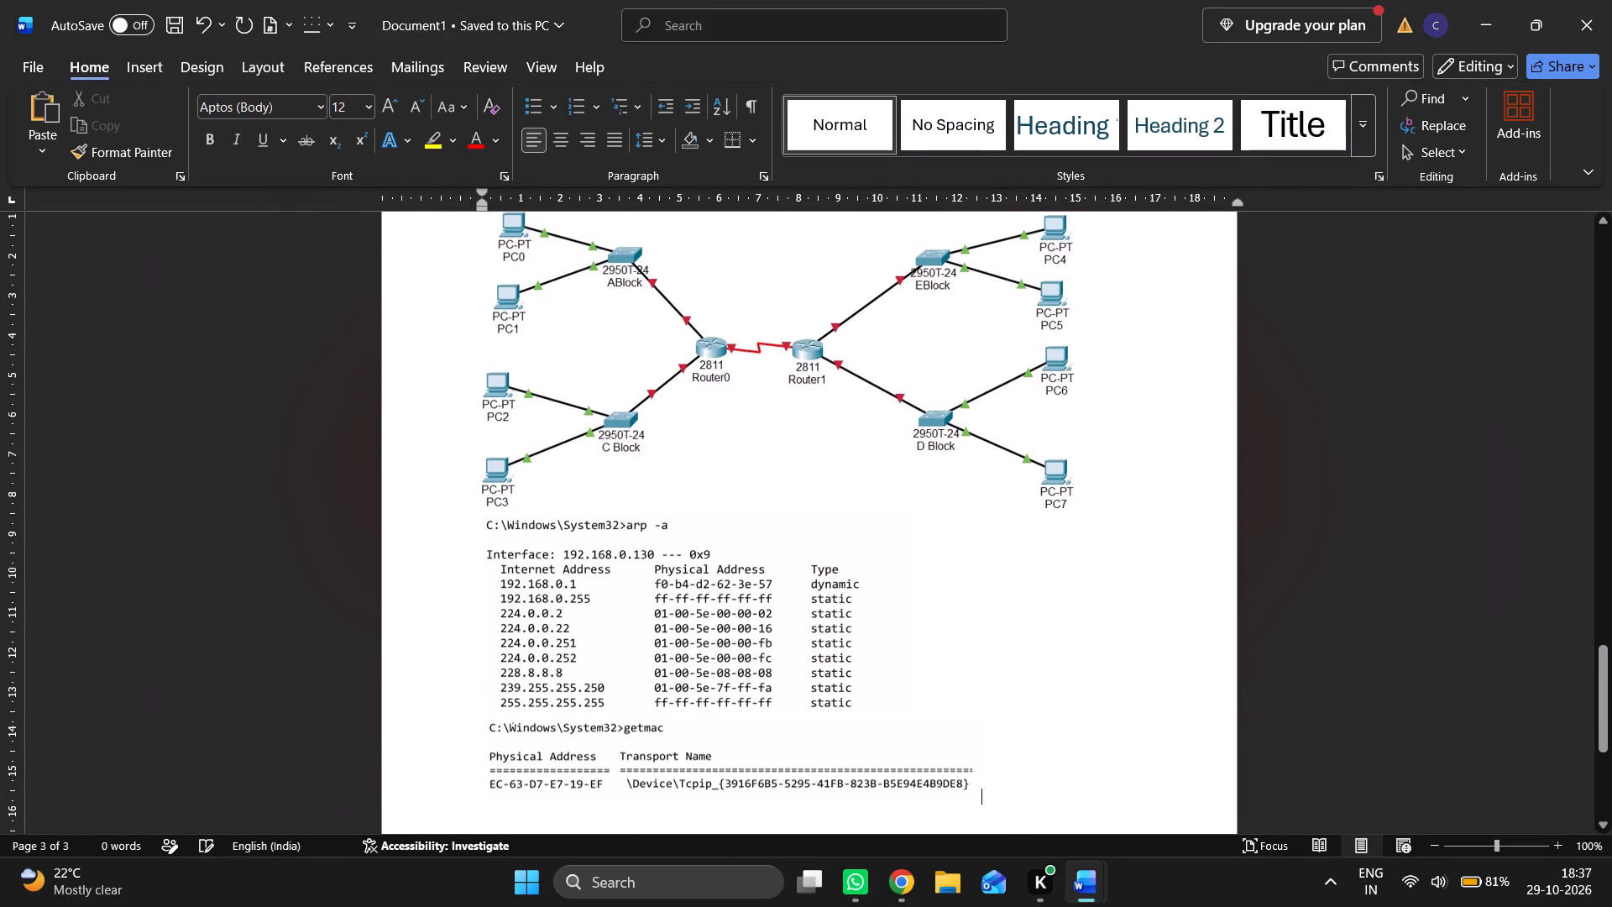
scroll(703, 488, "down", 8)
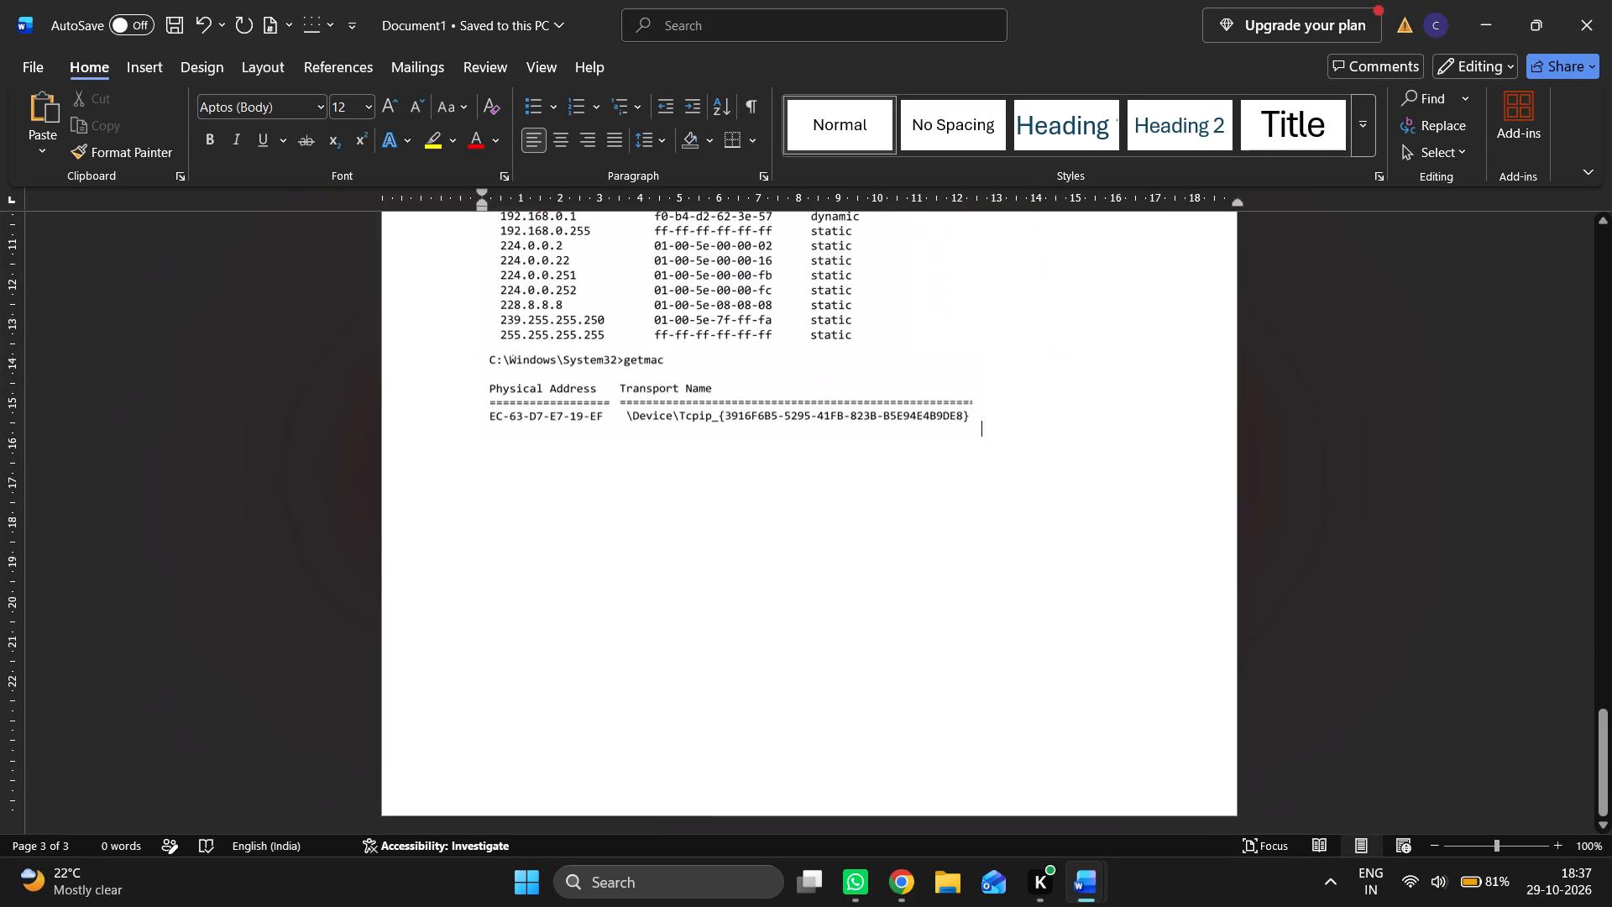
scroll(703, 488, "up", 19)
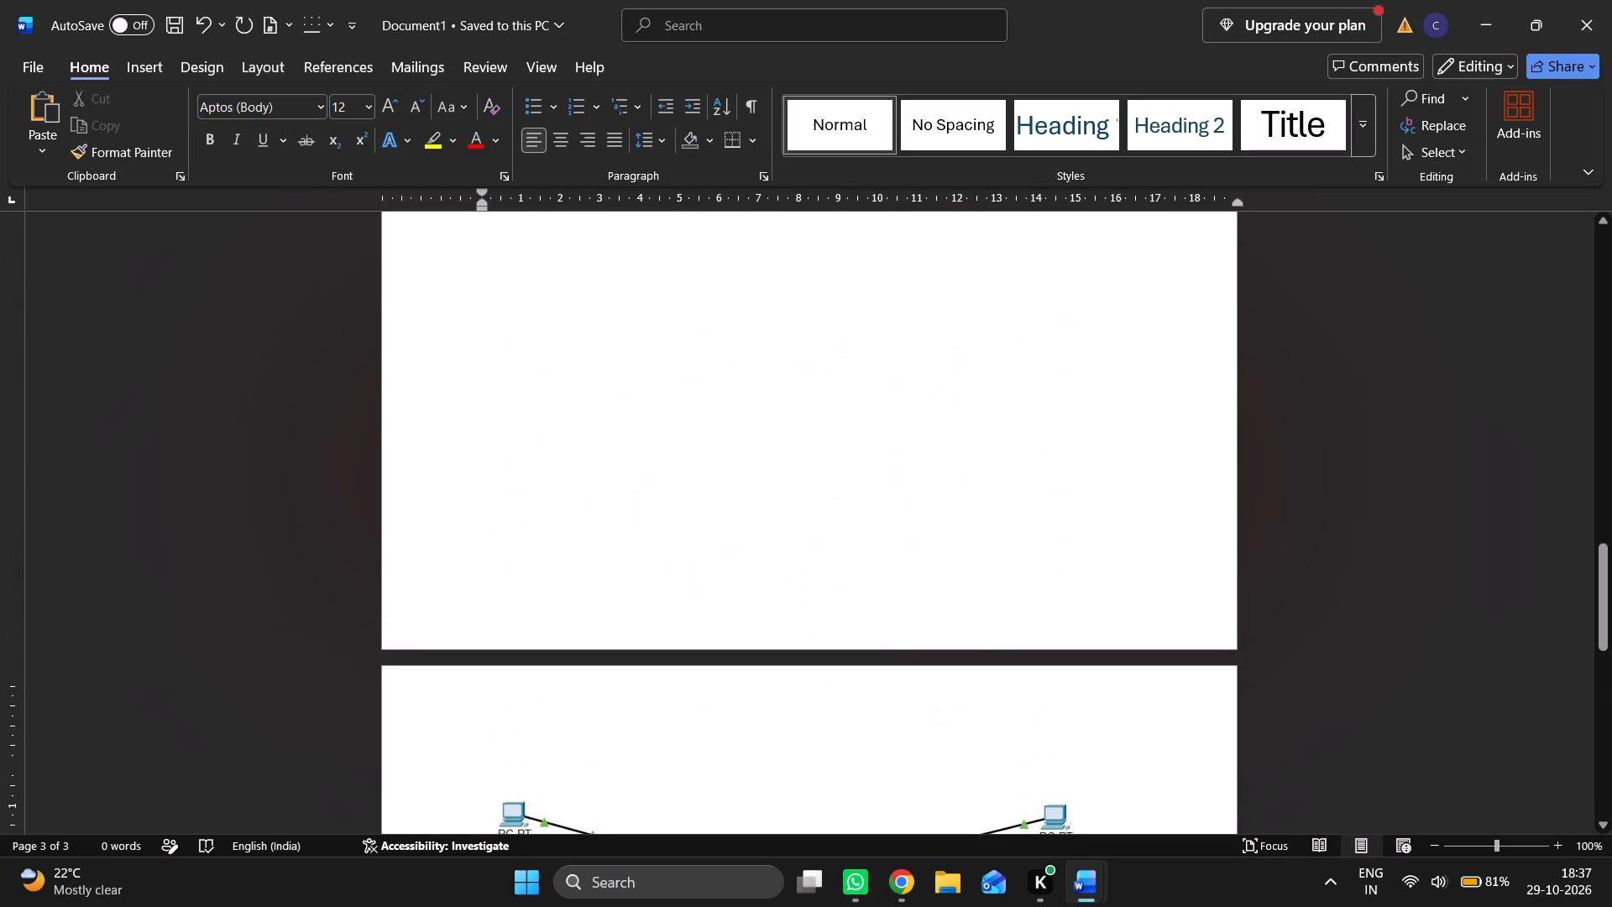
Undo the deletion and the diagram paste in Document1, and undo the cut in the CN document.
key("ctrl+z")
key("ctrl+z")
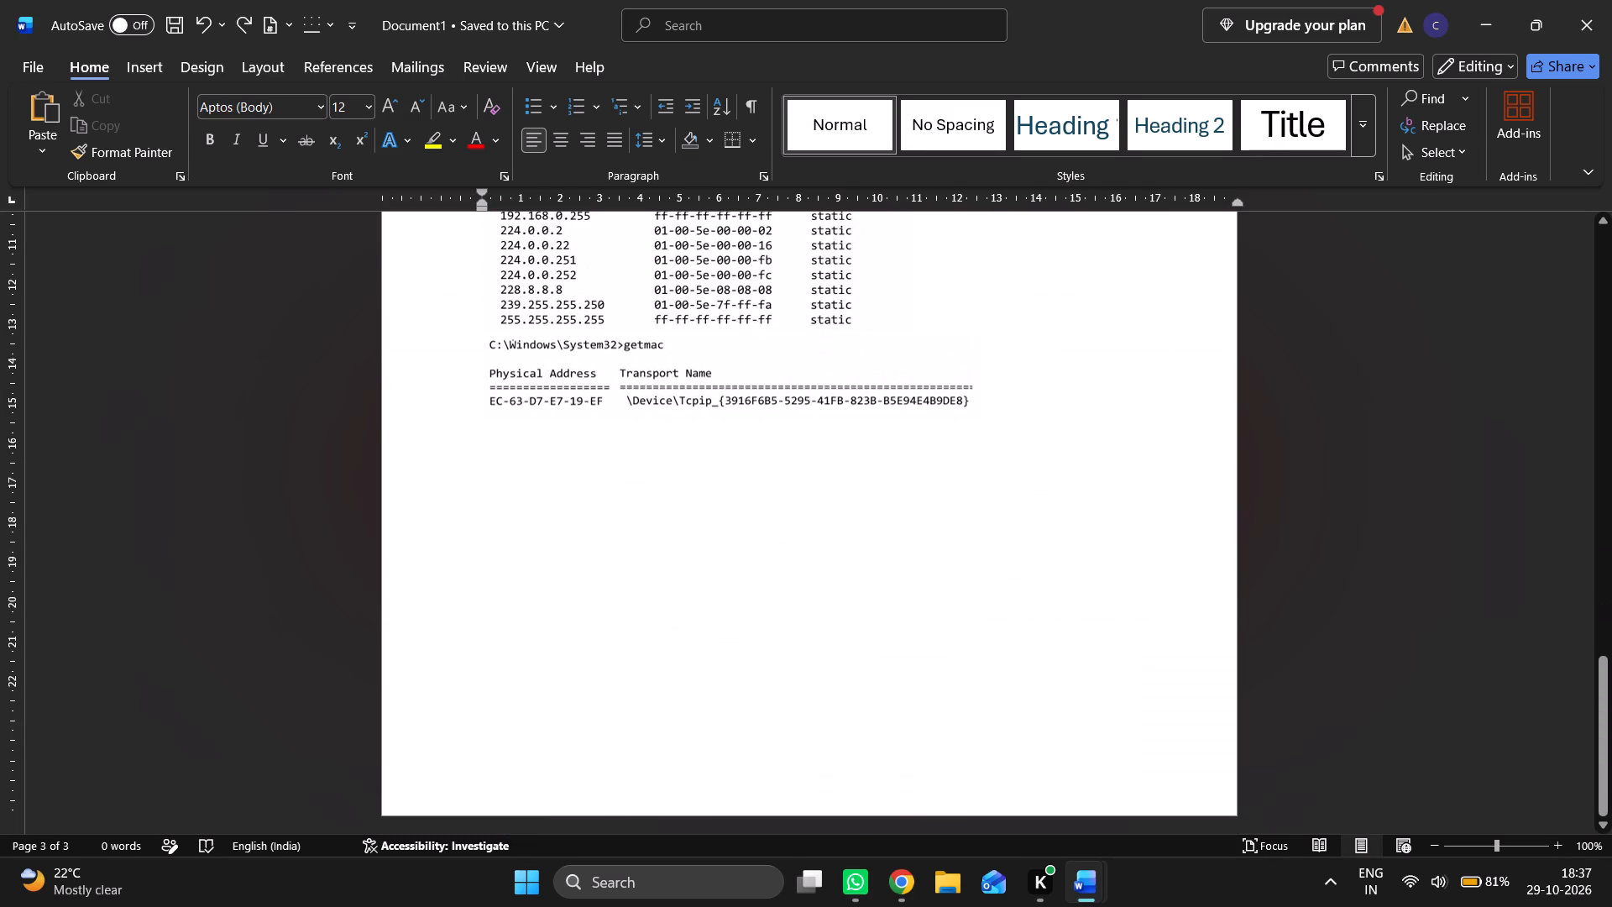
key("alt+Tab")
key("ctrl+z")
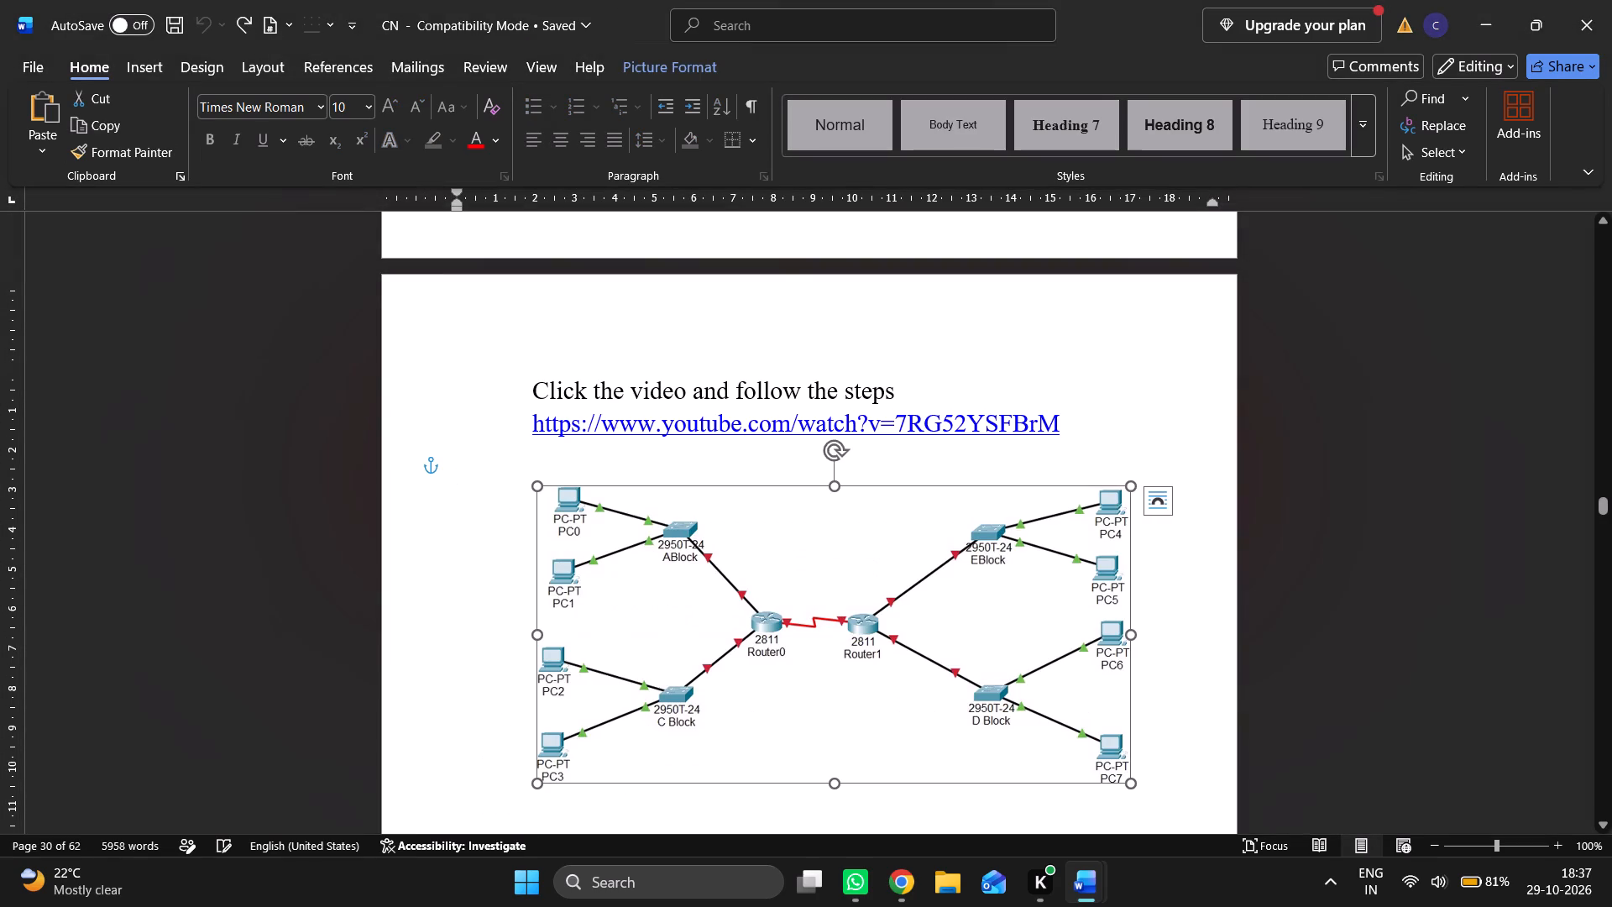
Save the four-block network diagram from the CN document as the JPEG picture Picture1 in the Downloads folder.
right_click(608, 605)
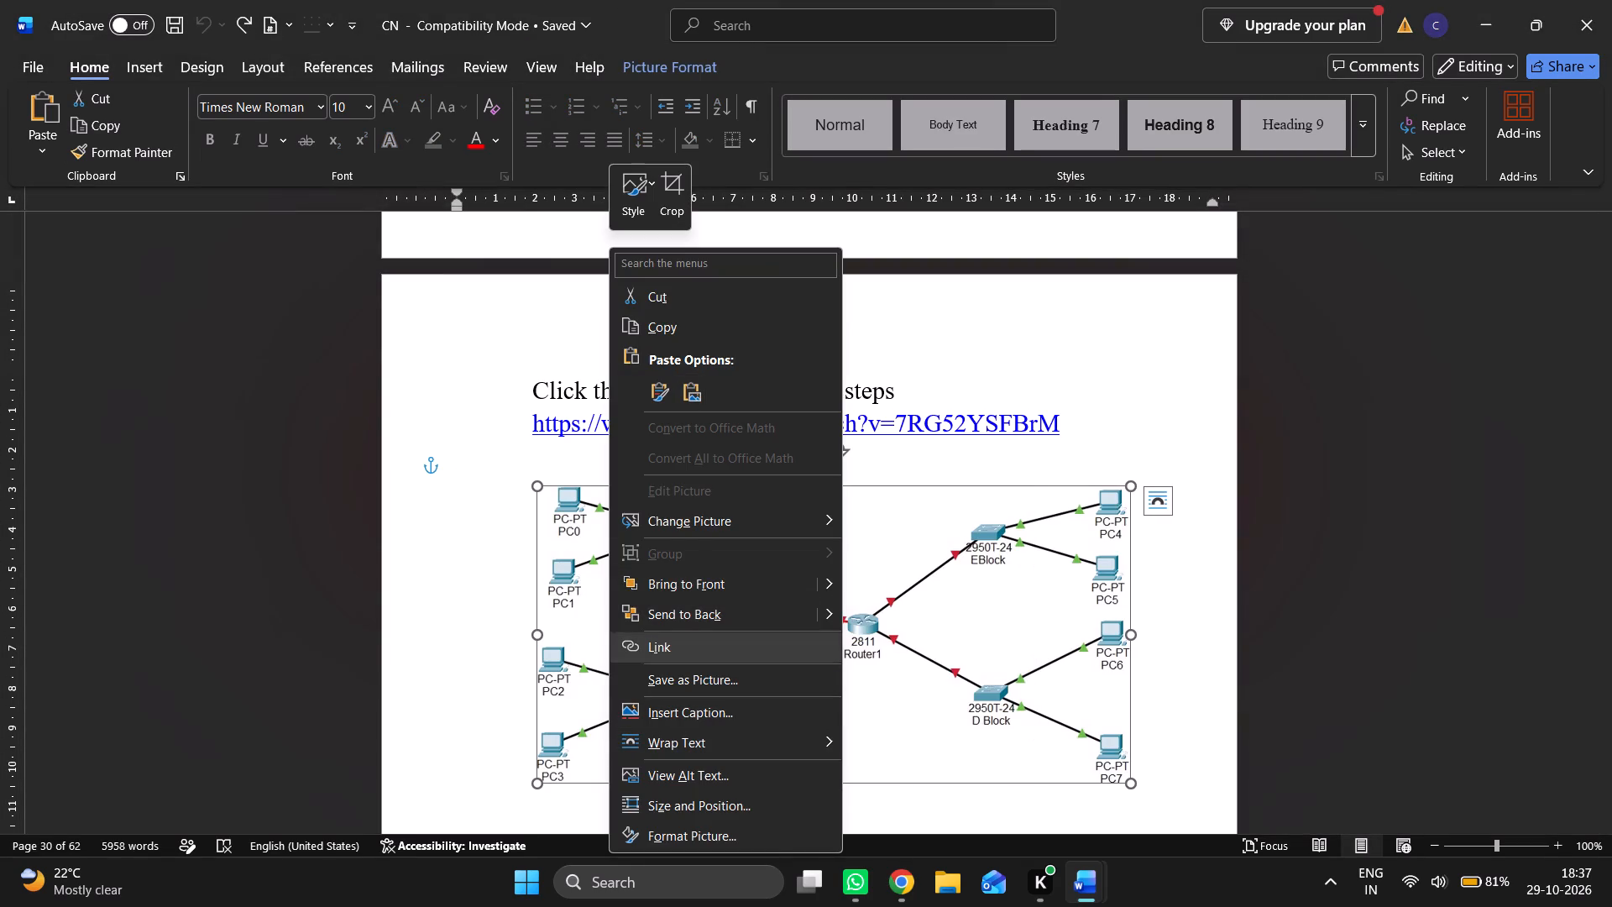
left_click(701, 689)
left_click(86, 244)
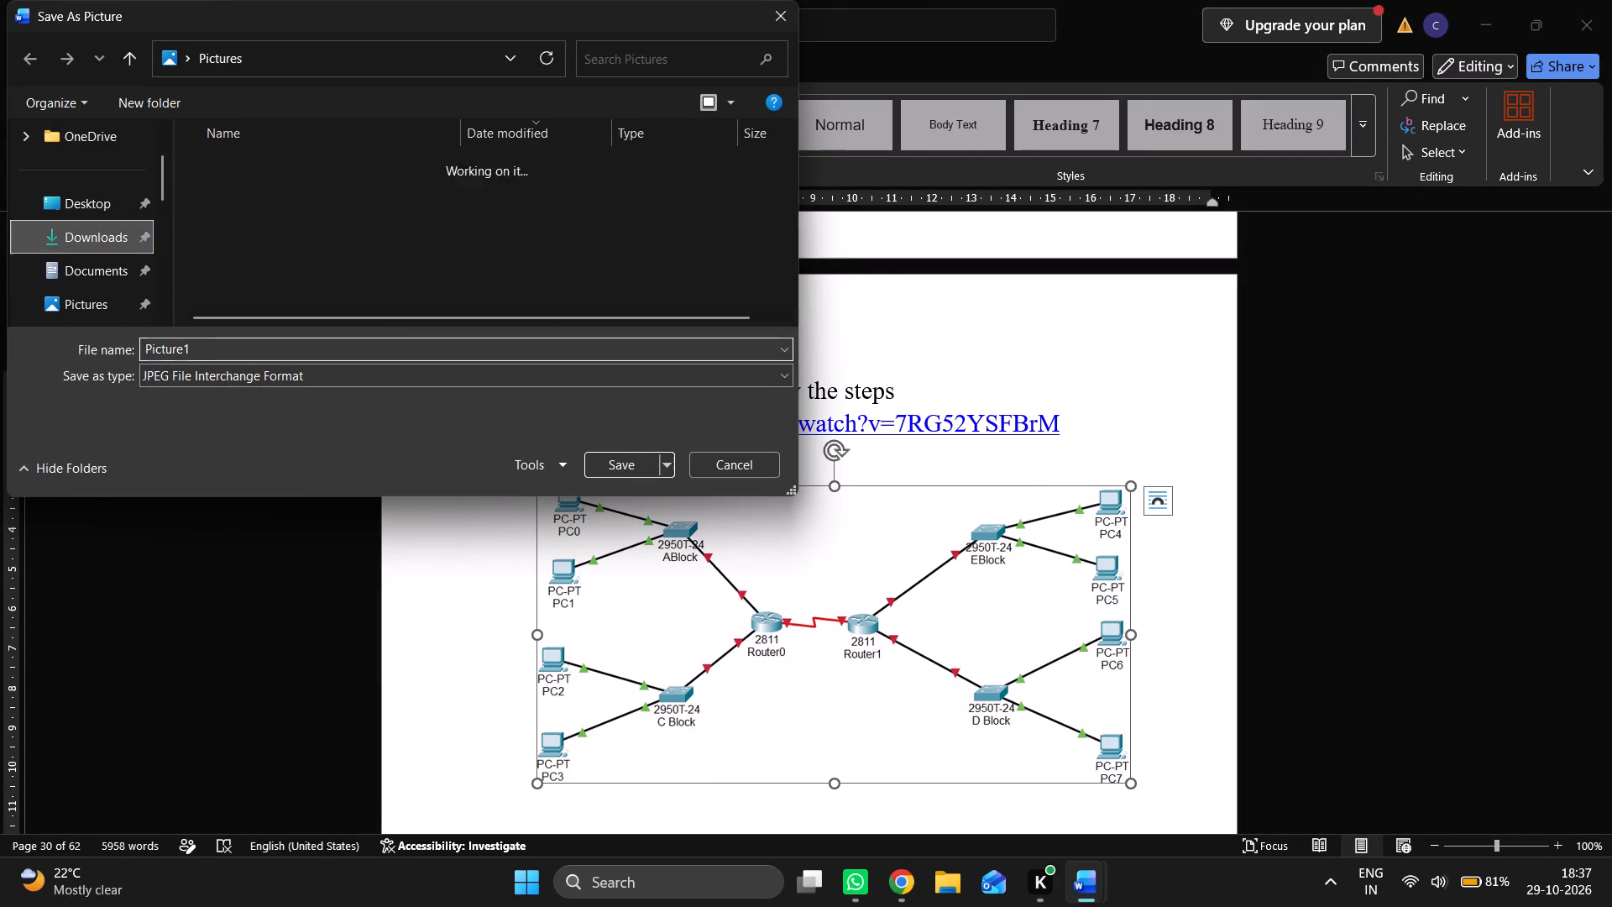
left_click(629, 466)
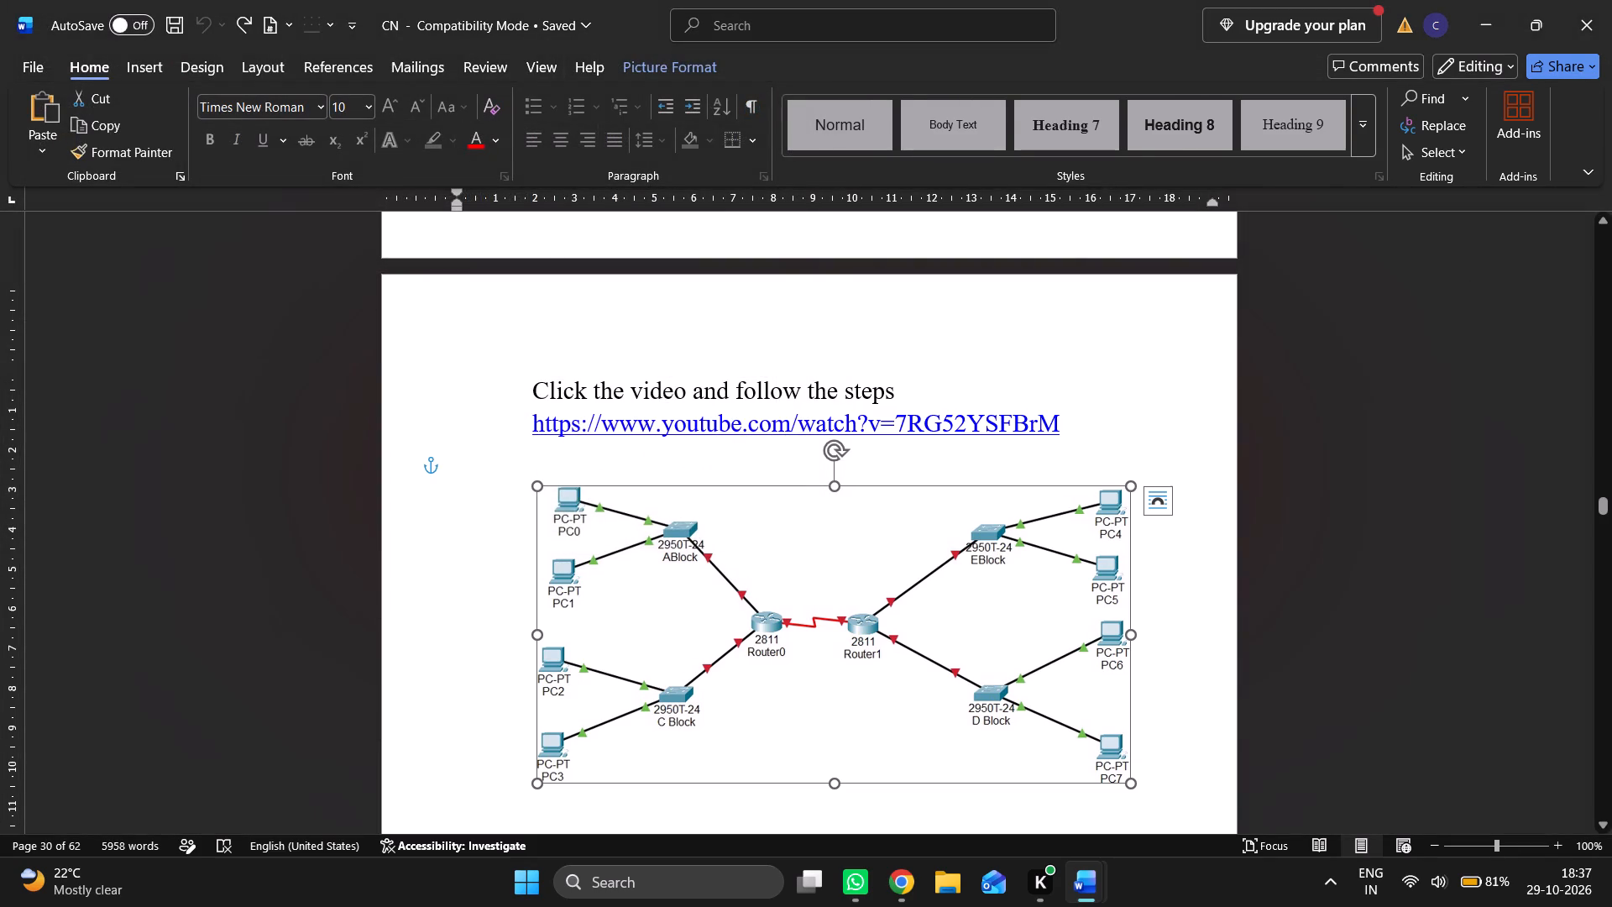
Insert Picture1 from the Downloads folder into Document1 on the empty line below the getmac picture.
key("alt+Tab")
left_click(129, 68)
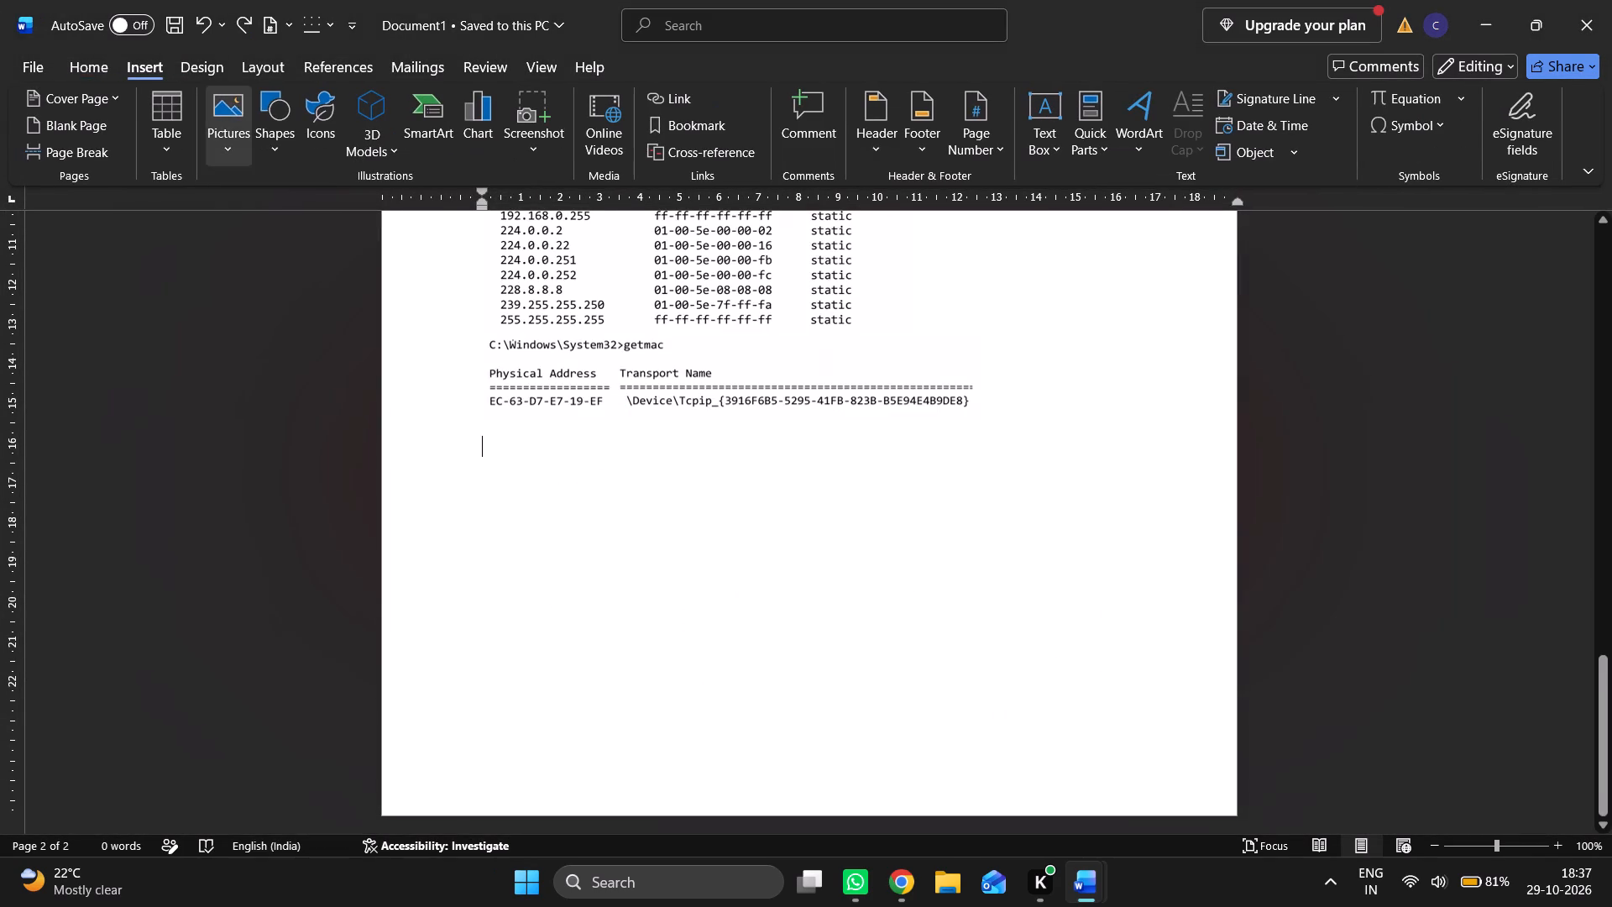
left_click(232, 129)
left_click(282, 218)
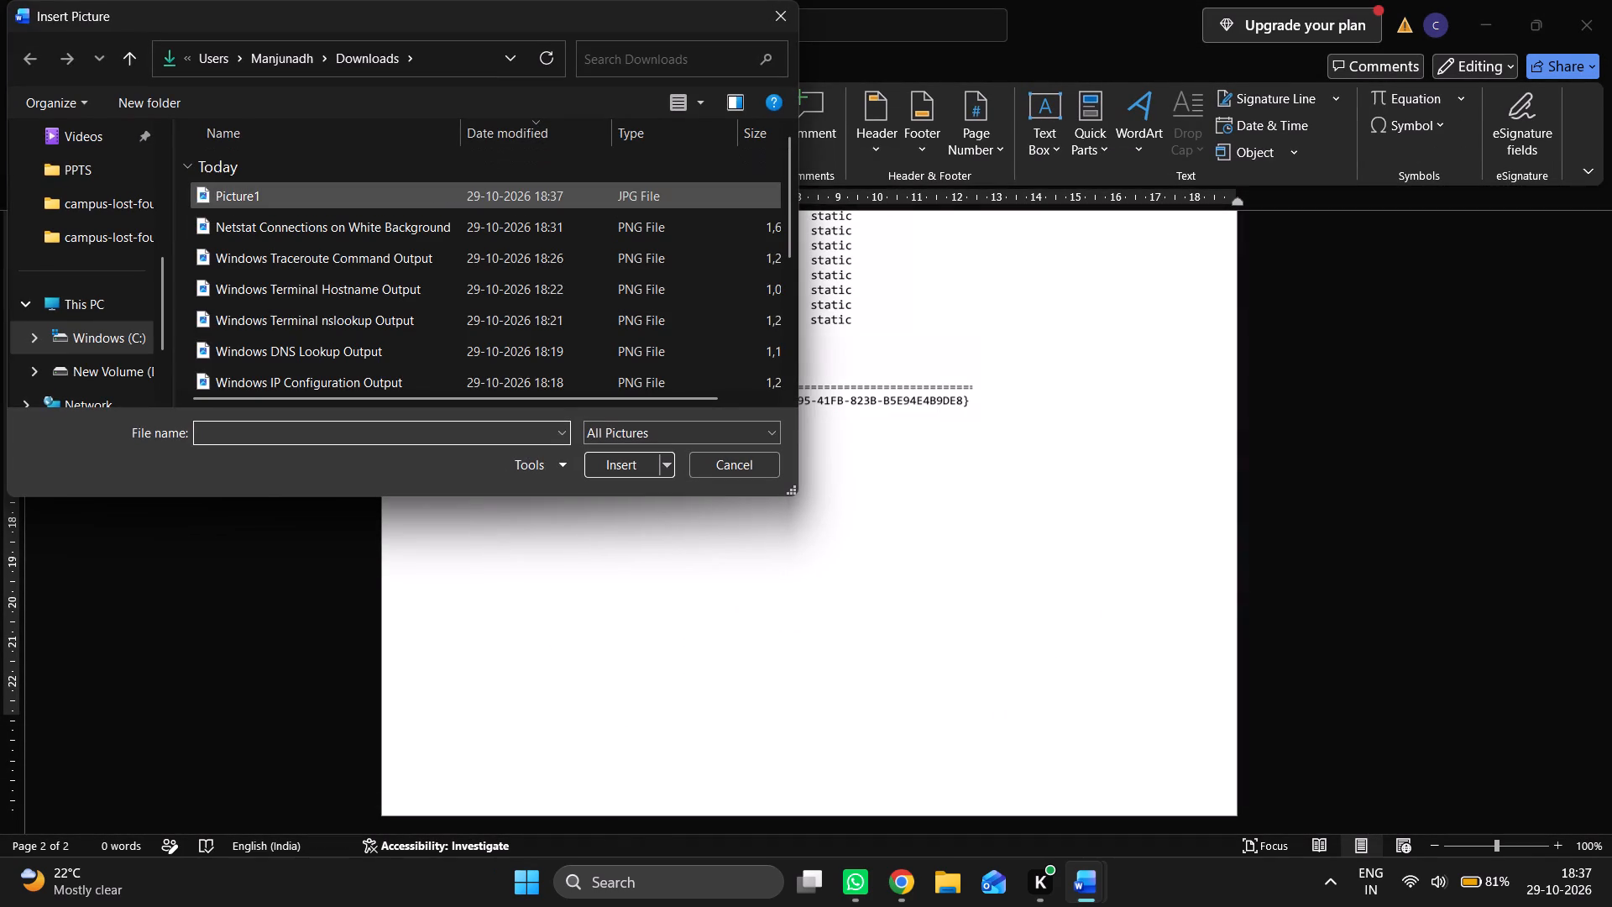
left_click(250, 202)
left_click(616, 464)
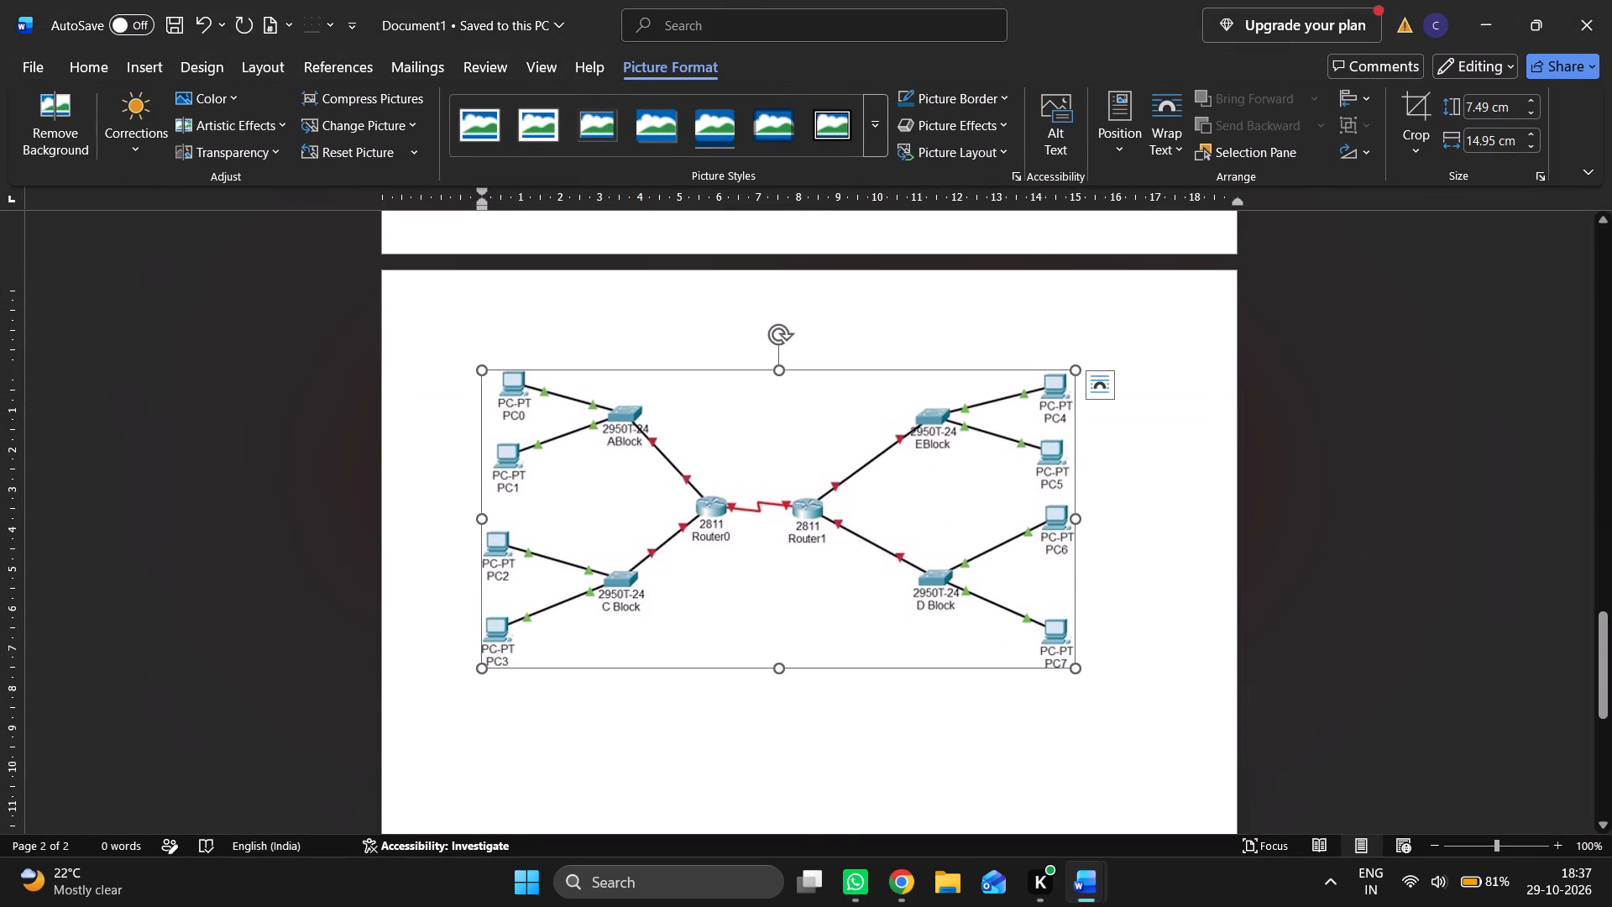
Reduce the inserted network diagram's height to about 5.6 cm so it fits below the getmac picture on page 2.
scroll(608, 387, "up", 7)
left_click(555, 442)
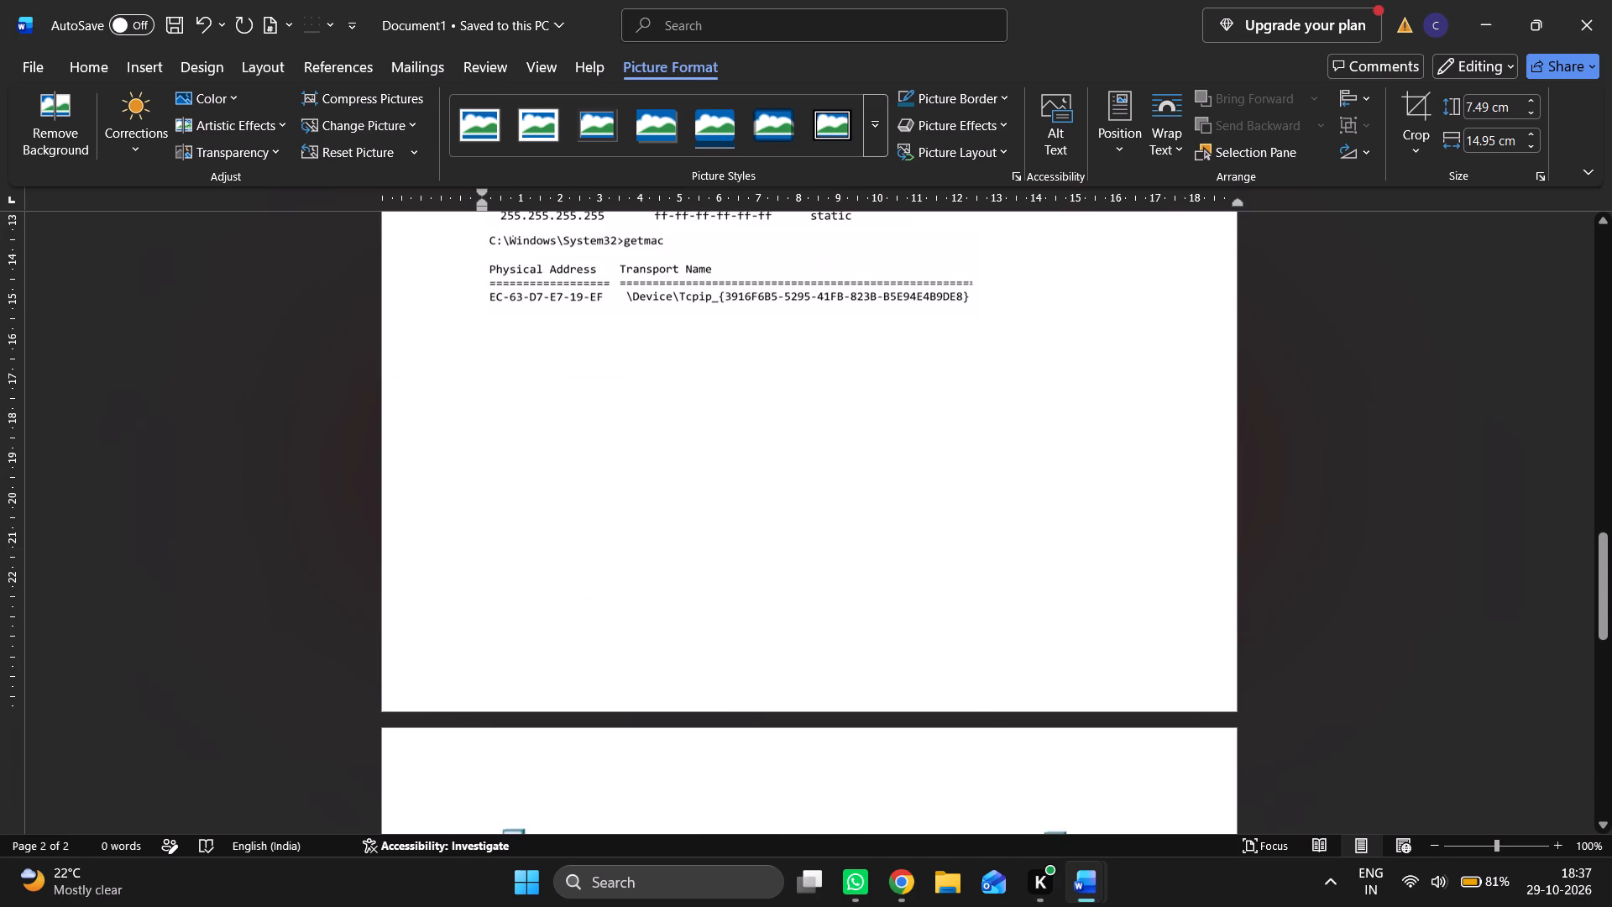
scroll(772, 604, "down", 8)
left_click(741, 624)
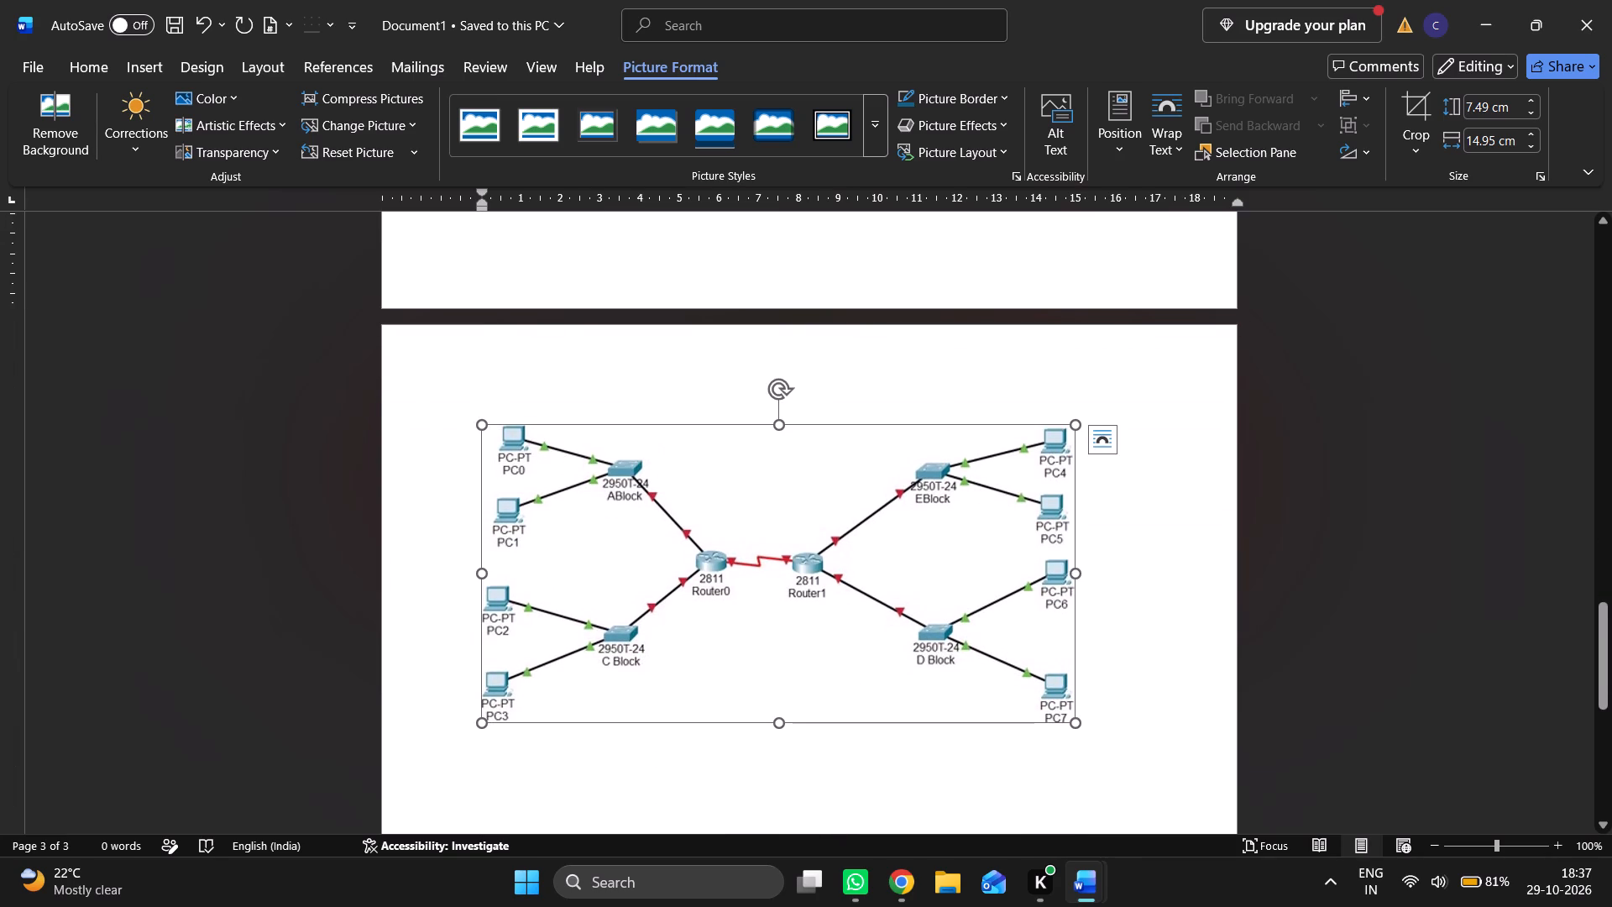
left_click_drag(776, 726, 794, 646)
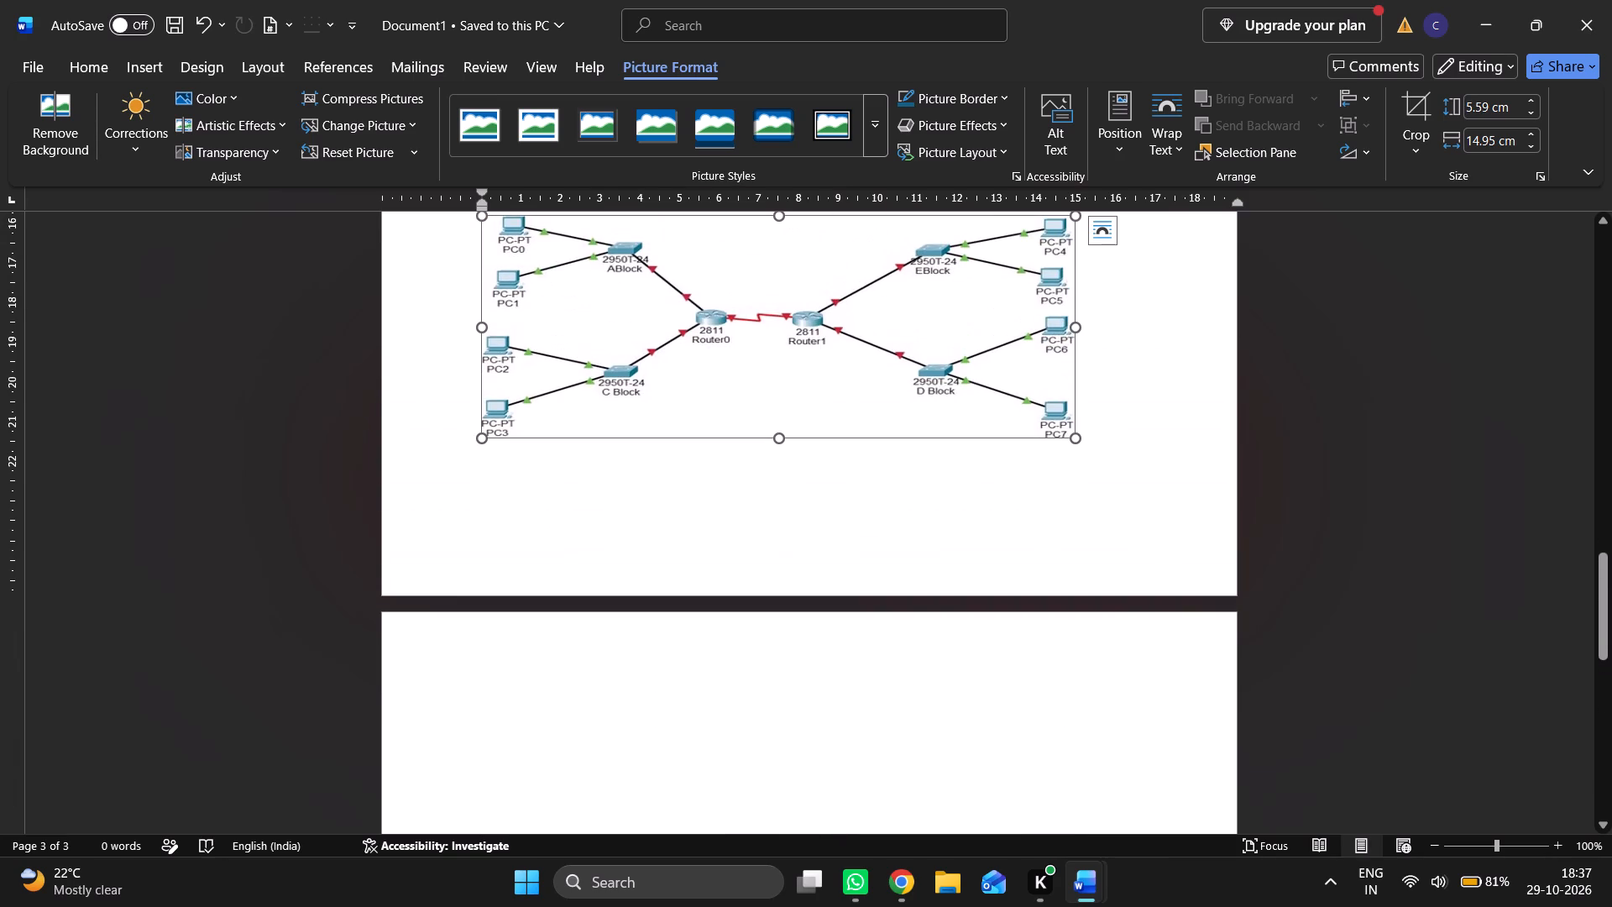
Narrow the network diagram on page 2 to about 12.9 cm wide and stretch its height slightly downward.
scroll(974, 464, "up", 6)
left_click_drag(1075, 625, 1061, 625)
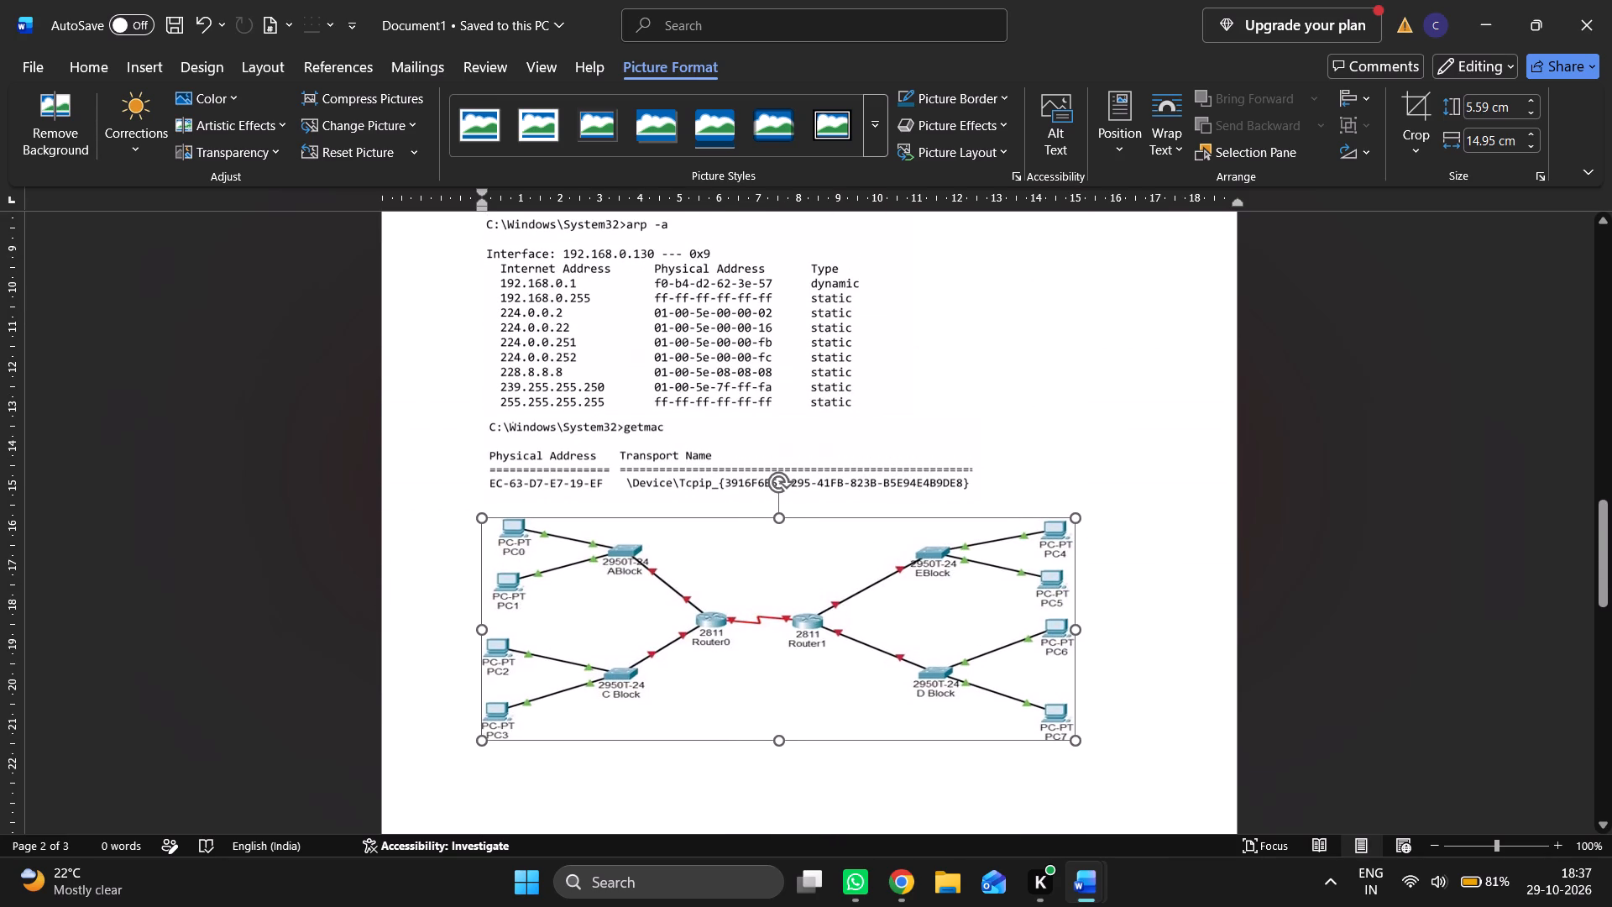
left_click_drag(1061, 625, 992, 624)
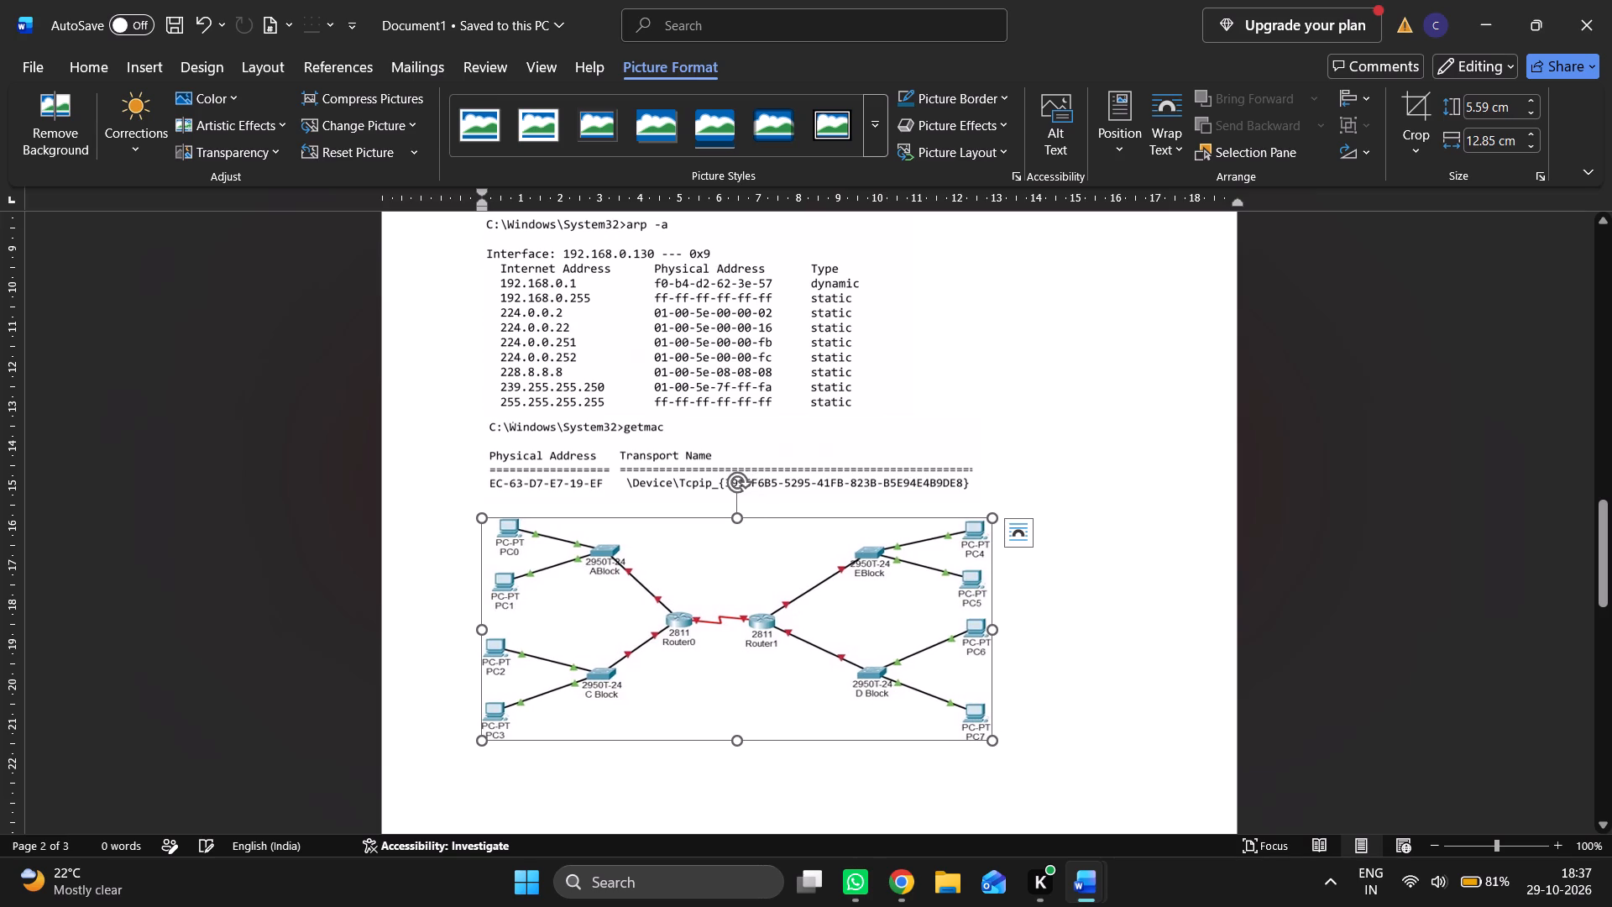
scroll(780, 713, "down", 3)
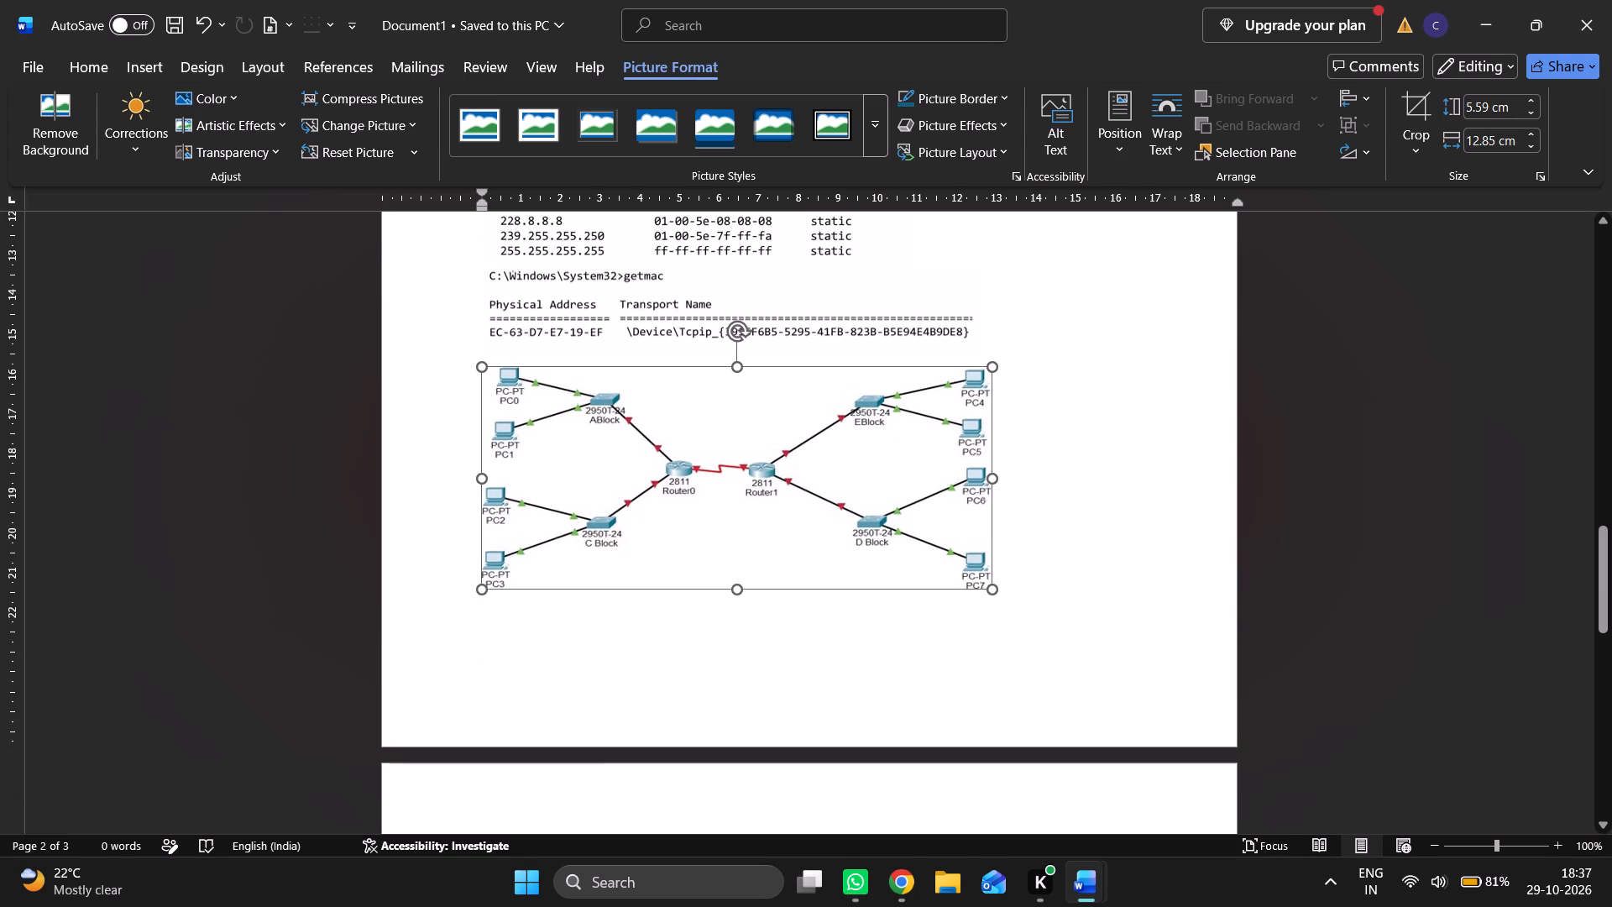
left_click_drag(736, 593, 753, 627)
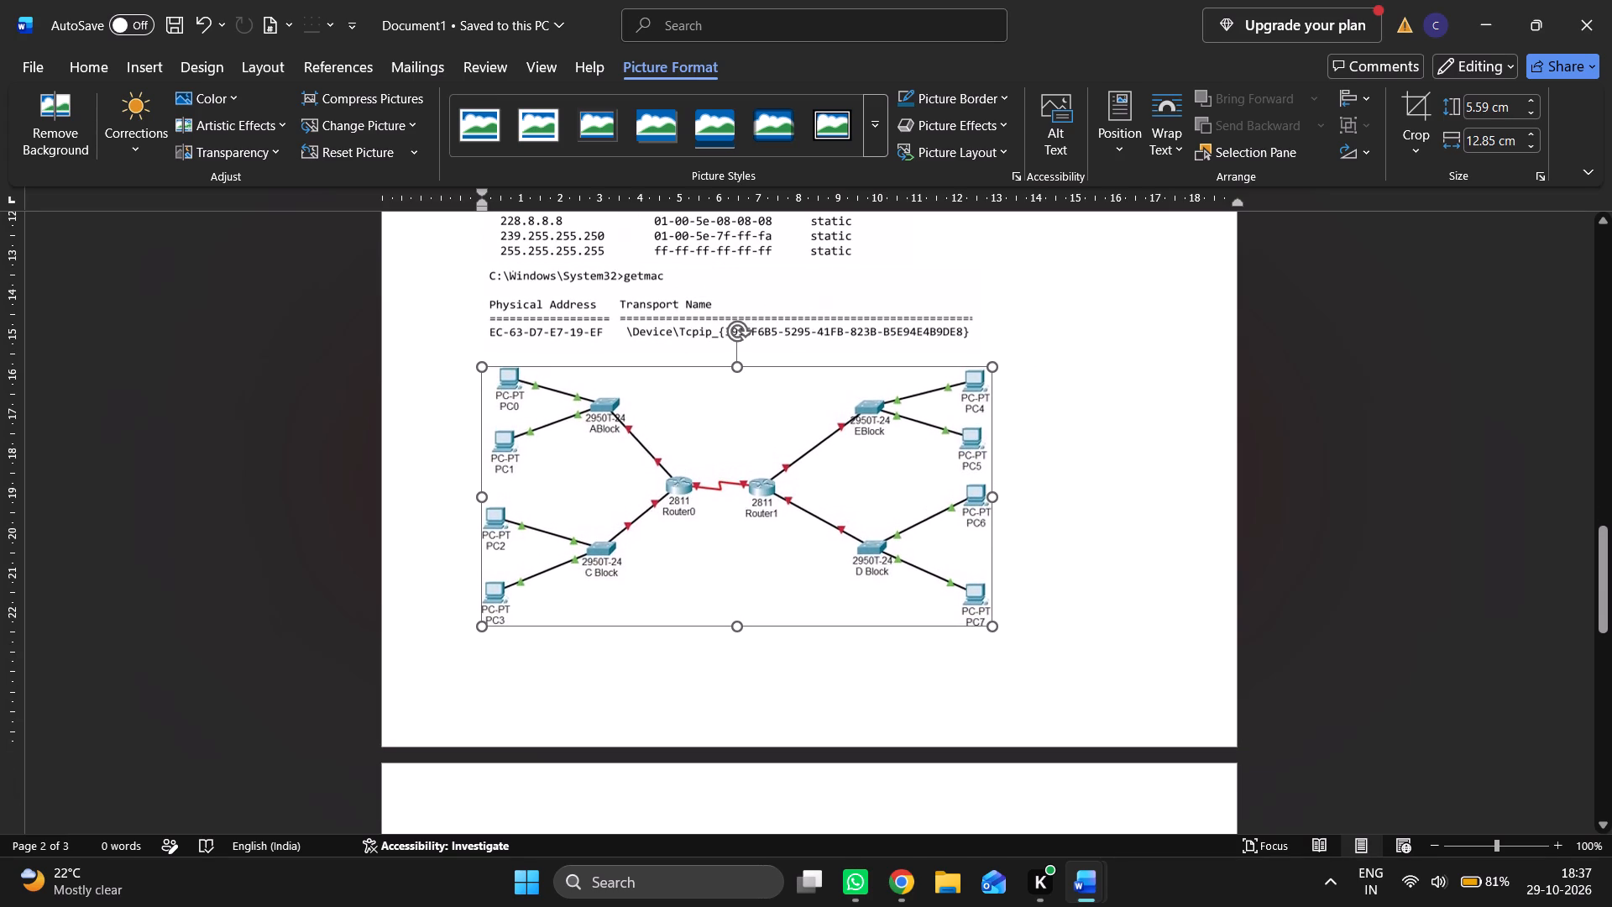
Add a new empty line after the network diagram in Document1.
left_click(1187, 511)
key("Return")
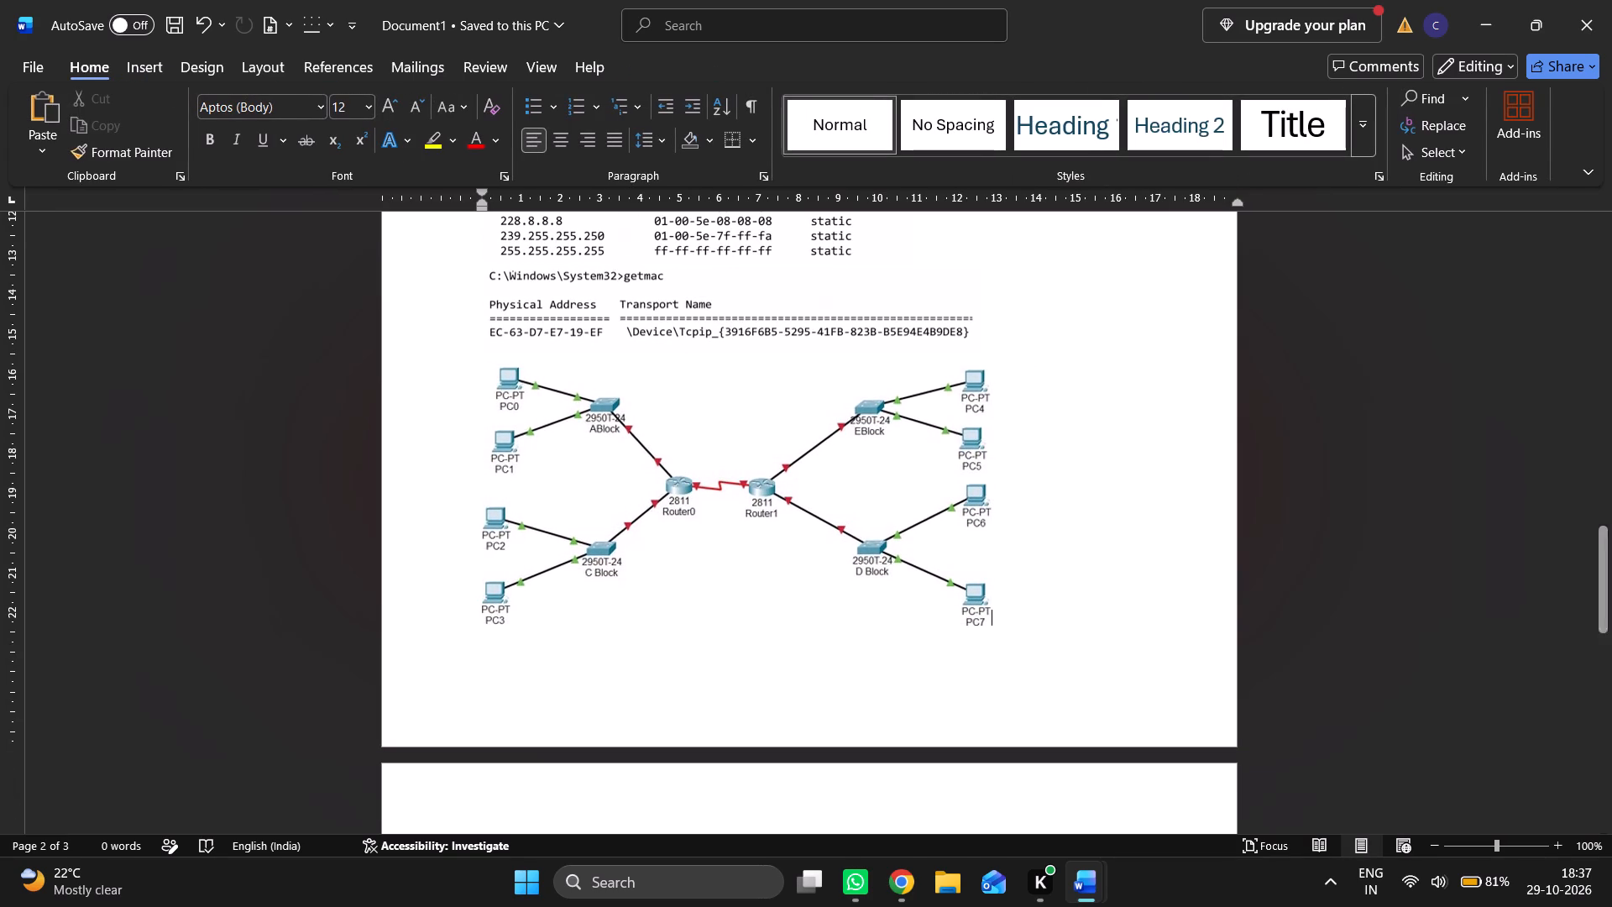
Save the two-router topology picture on page 31 of the CN document as the JPEG picture Picture2 in Downloads.
key("alt+Tab")
scroll(981, 492, "down", 4)
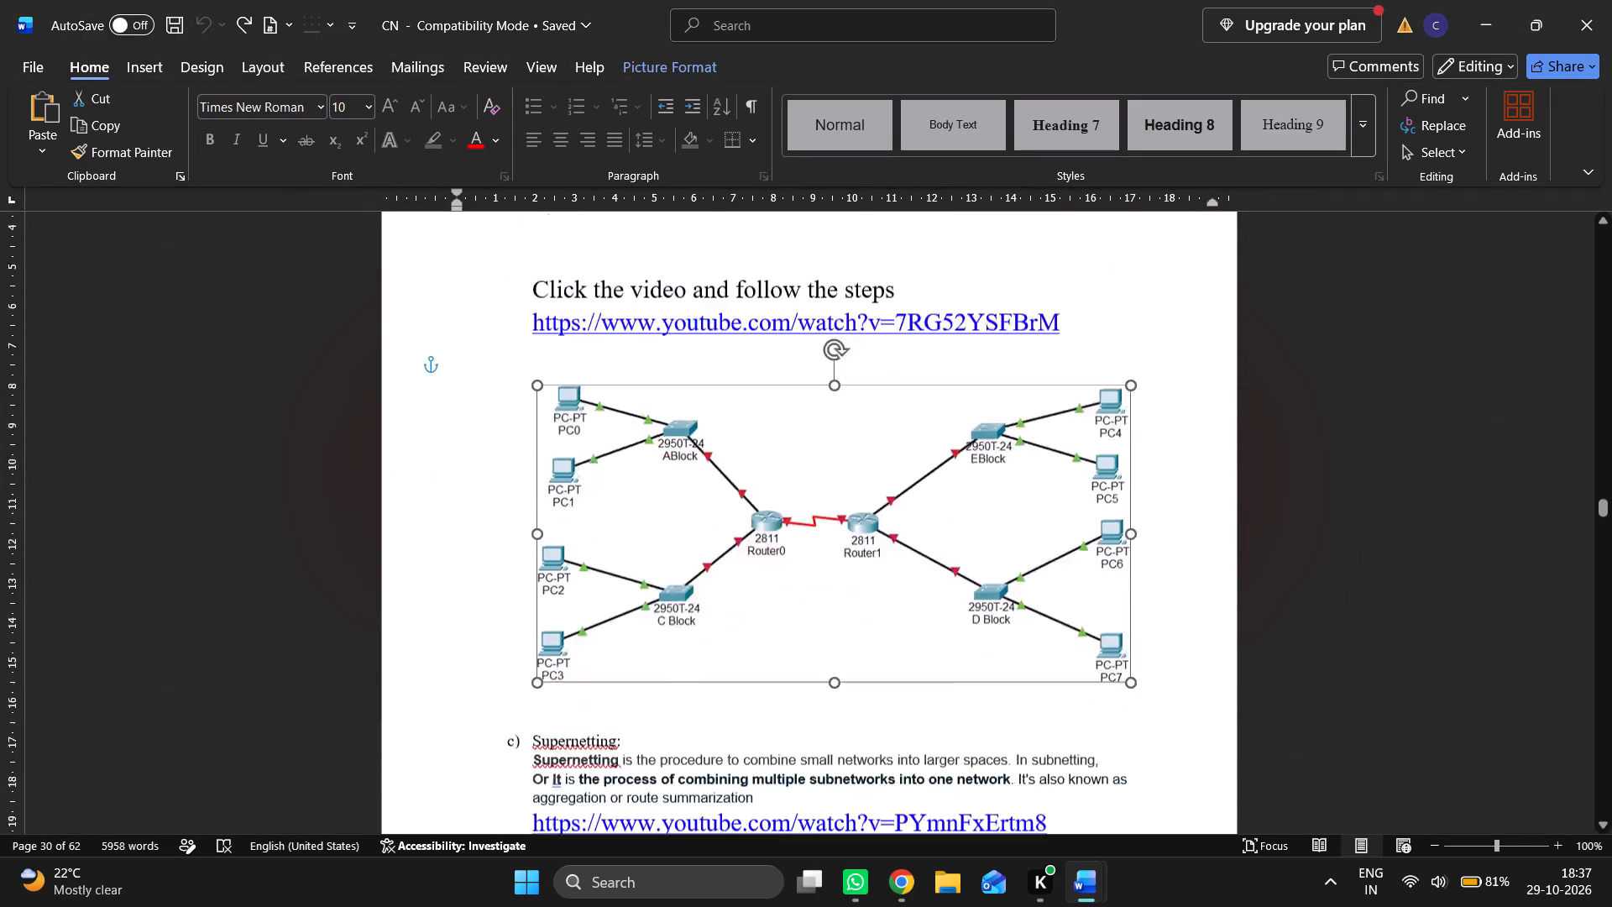
scroll(981, 492, "down", 18)
scroll(983, 489, "up", 12)
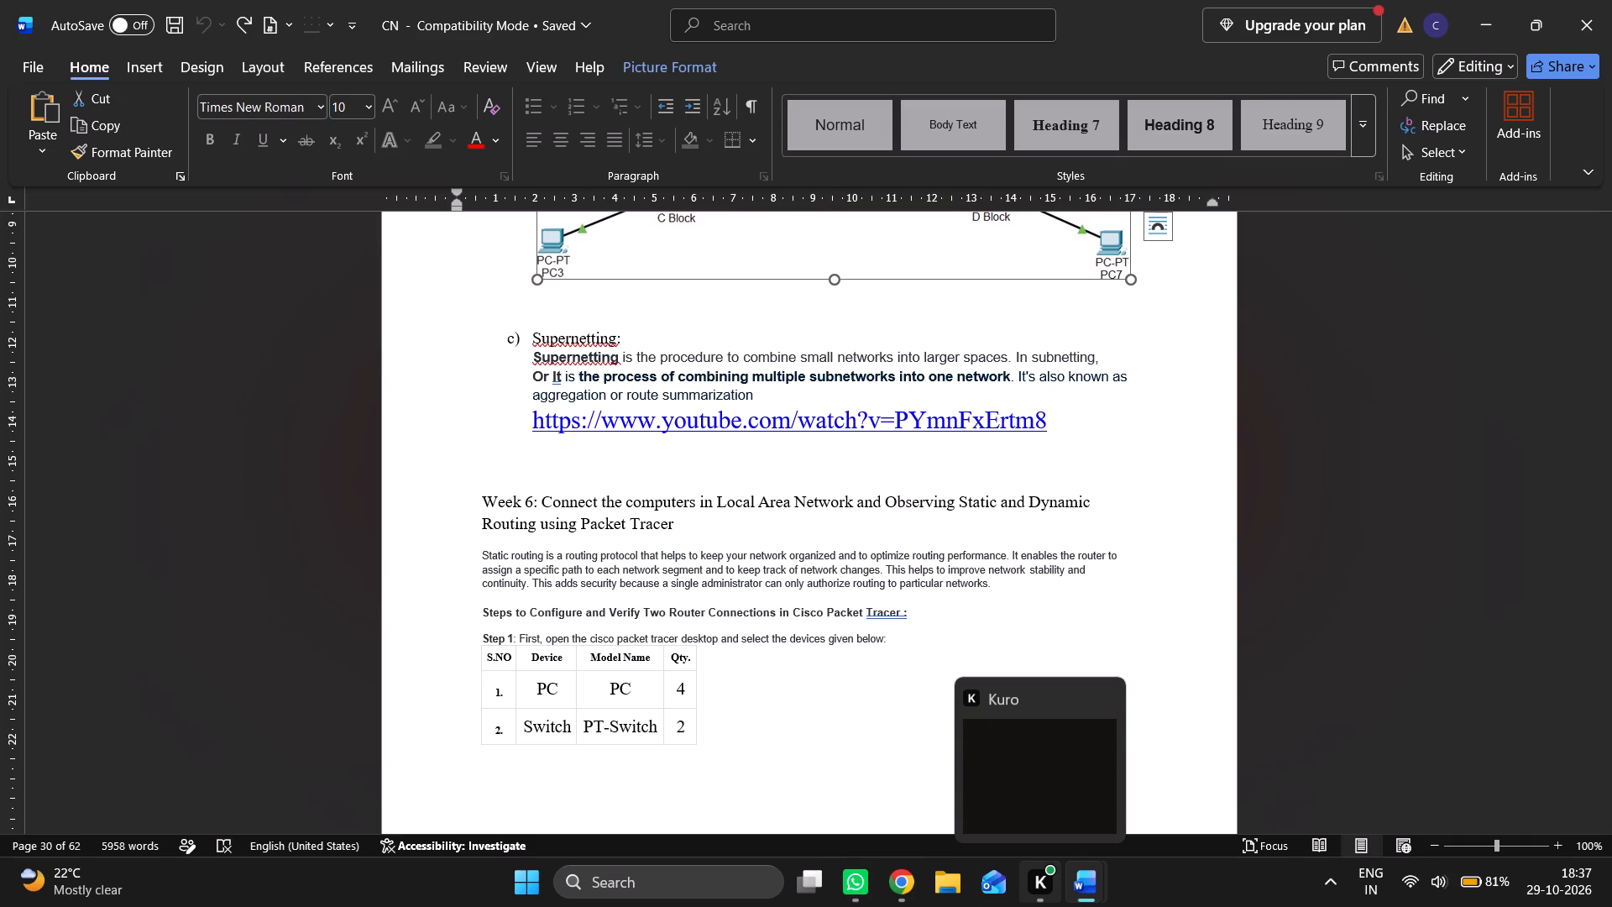
scroll(418, 387, "down", 1)
scroll(845, 561, "down", 8)
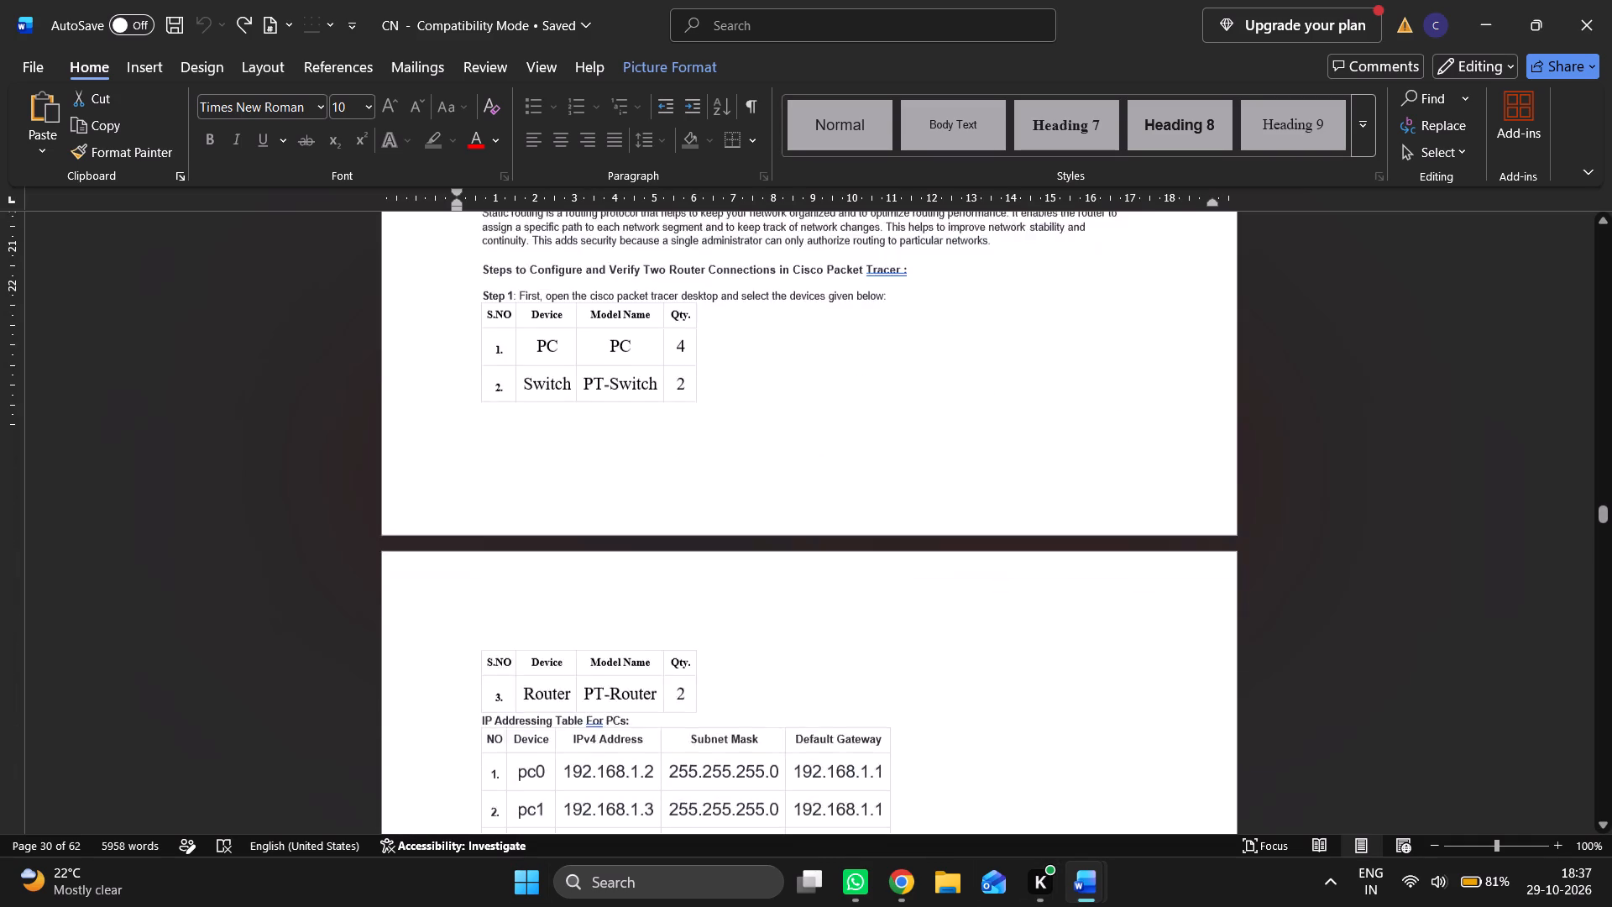
scroll(840, 550, "up", 4)
scroll(840, 550, "down", 18)
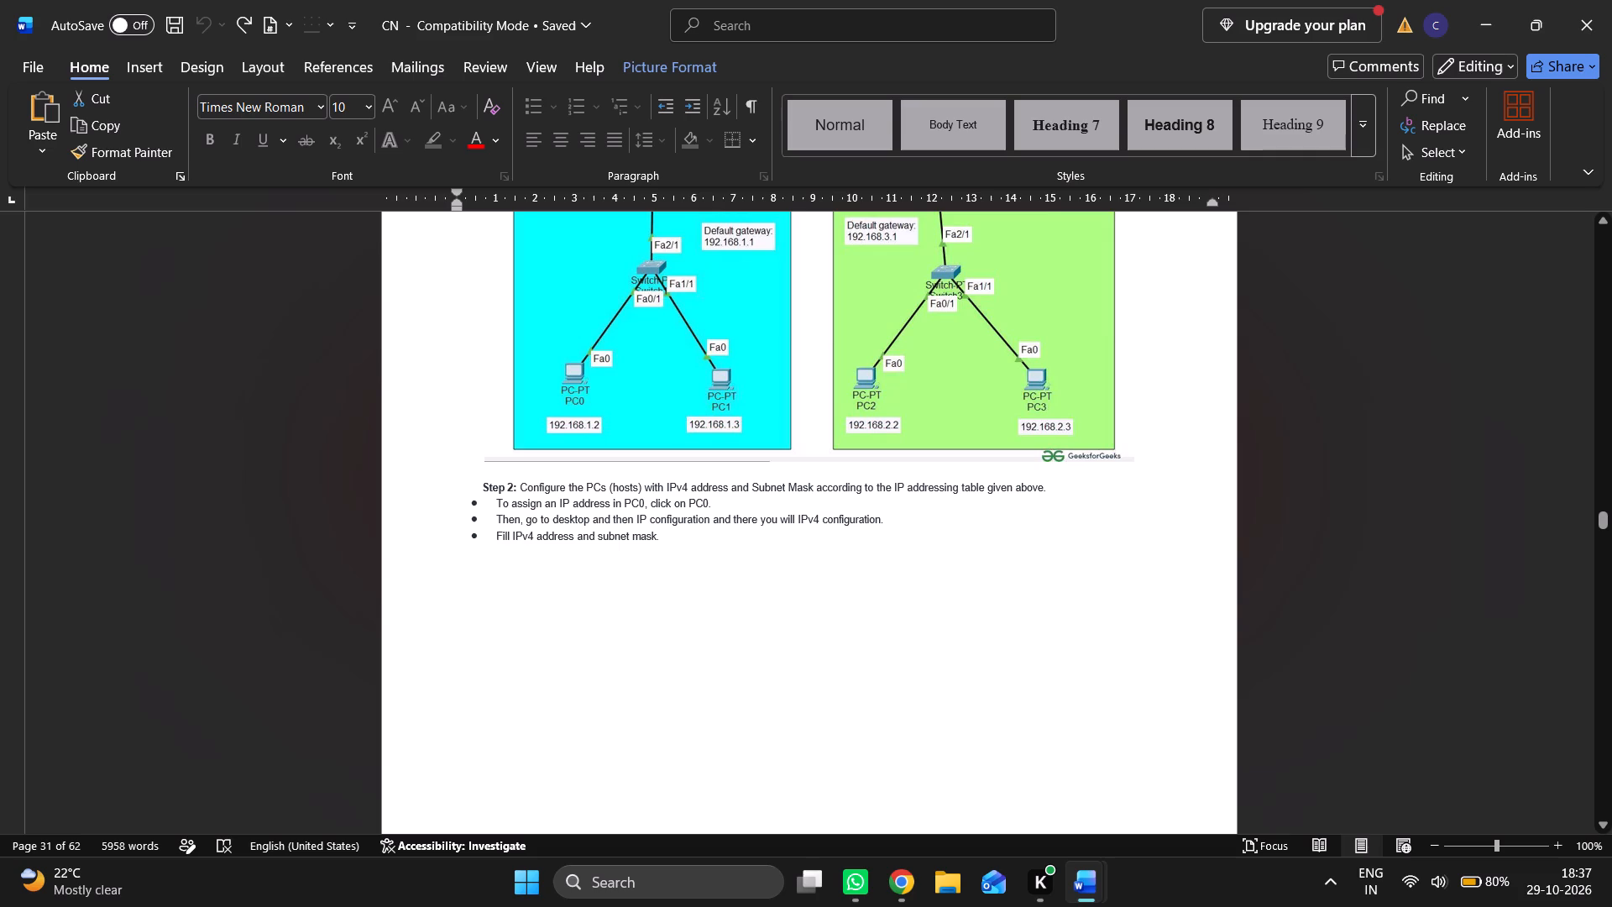
scroll(840, 385, "up", 8)
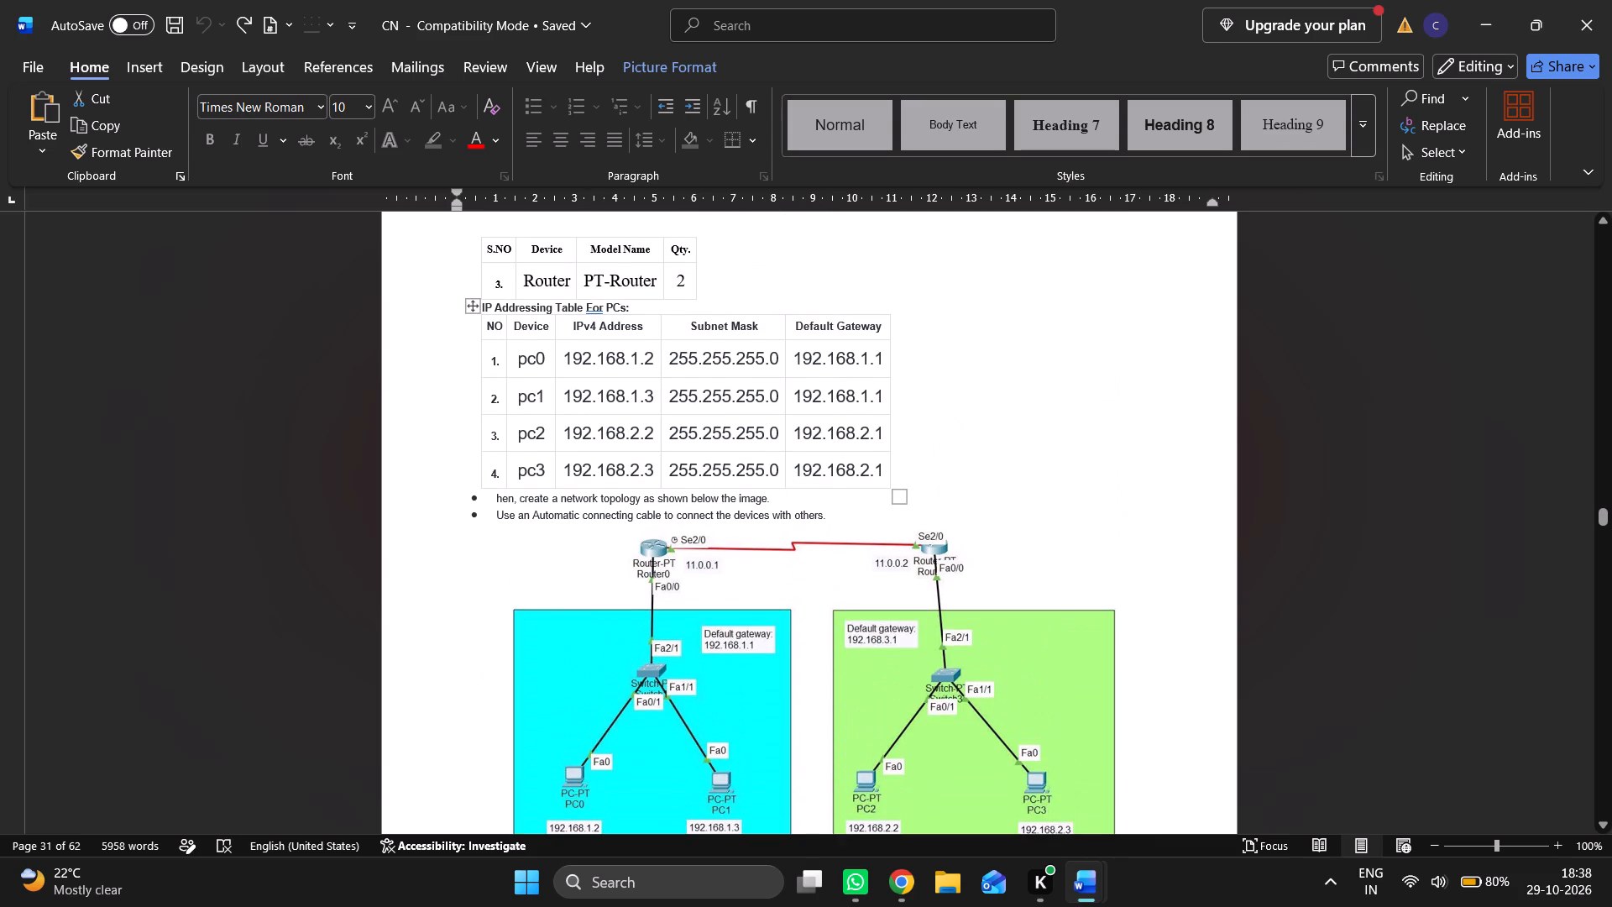
scroll(926, 514, "down", 8)
left_click(718, 406)
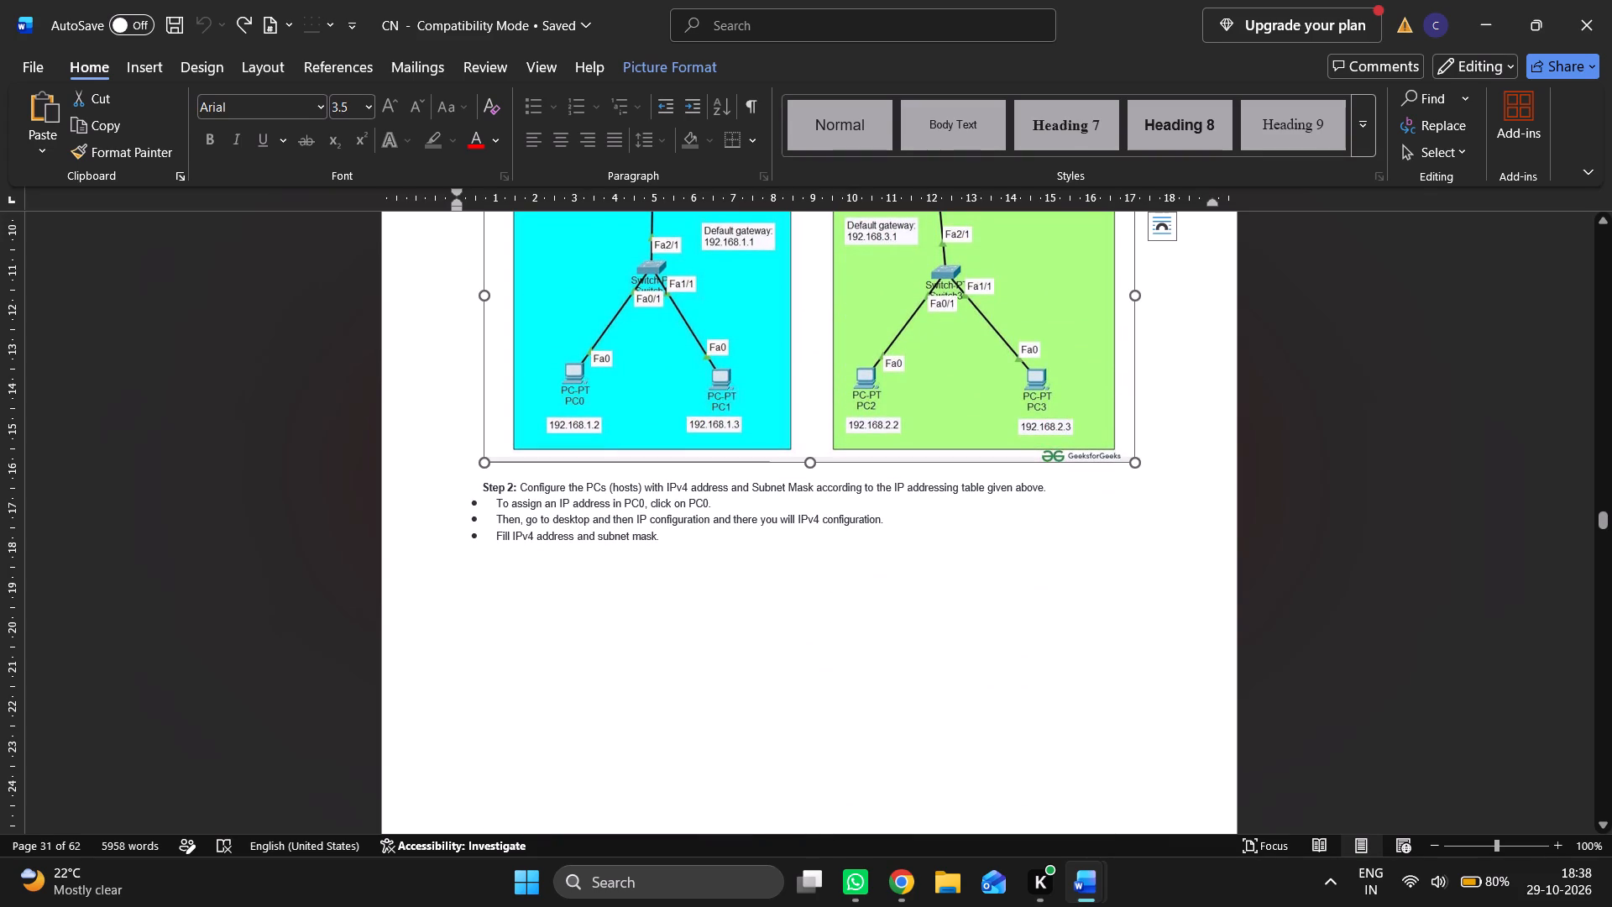
right_click(718, 406)
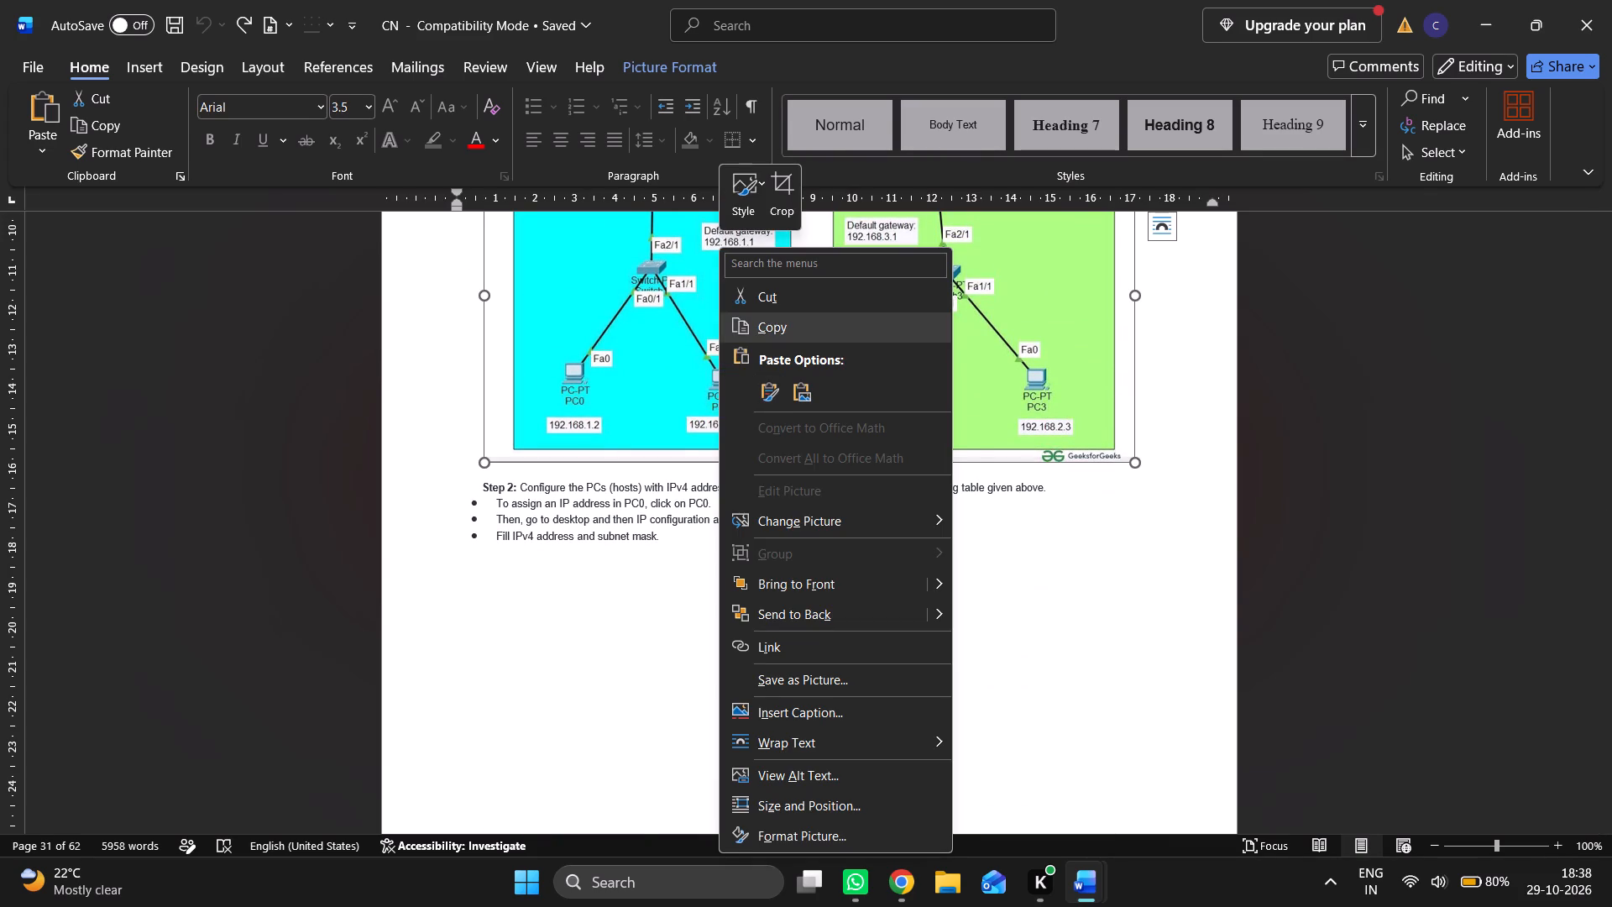
right_click(596, 344)
left_click(720, 691)
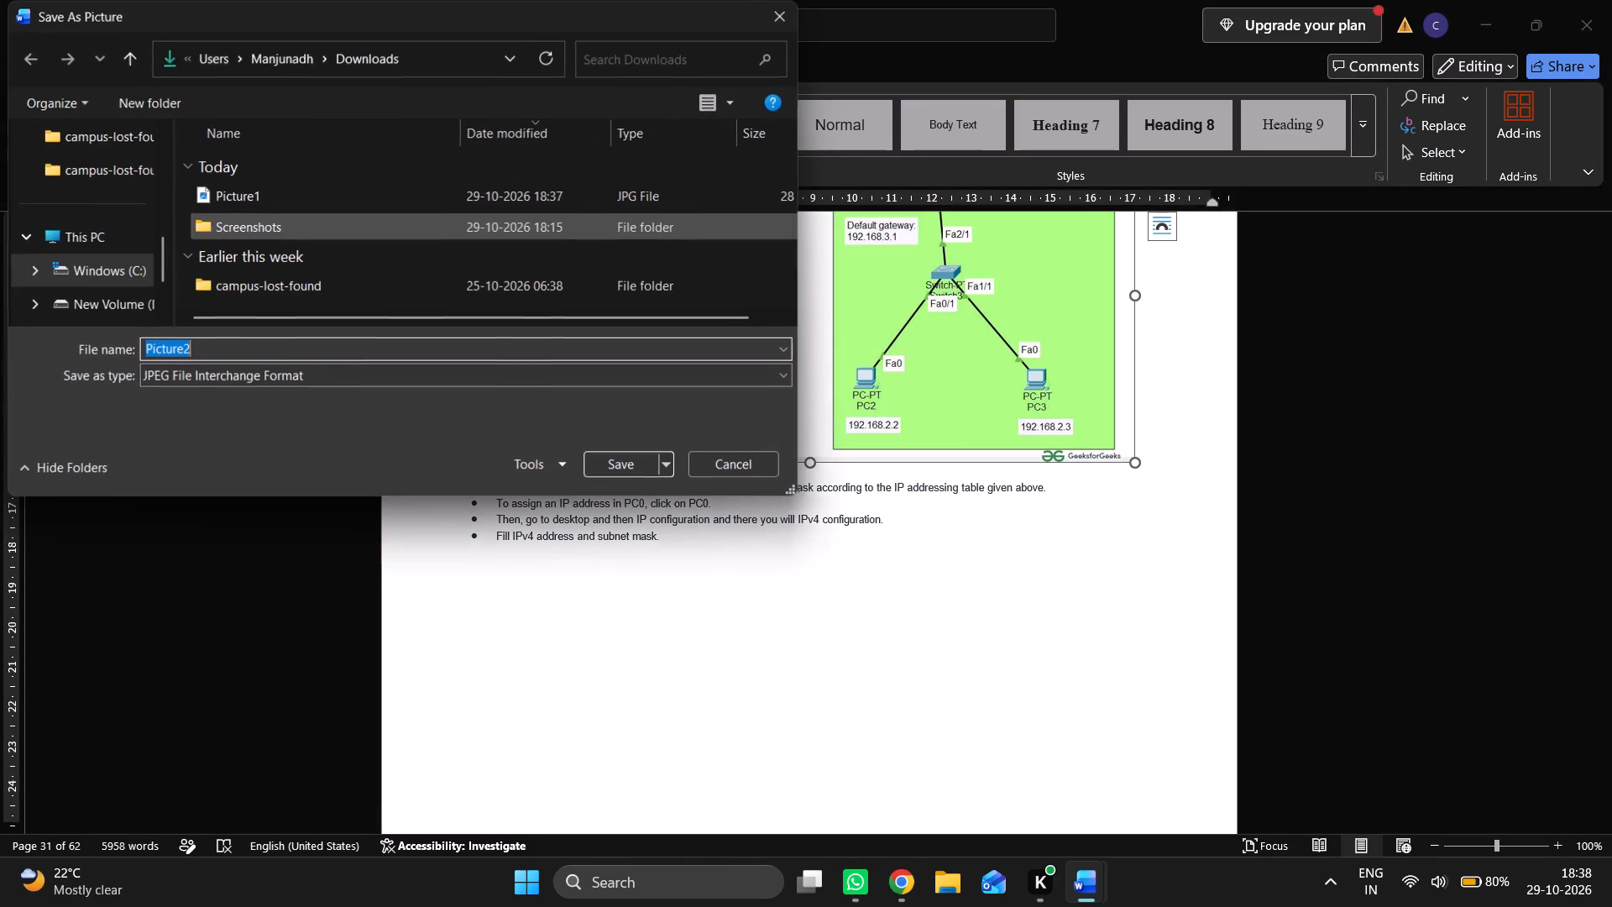
left_click(610, 475)
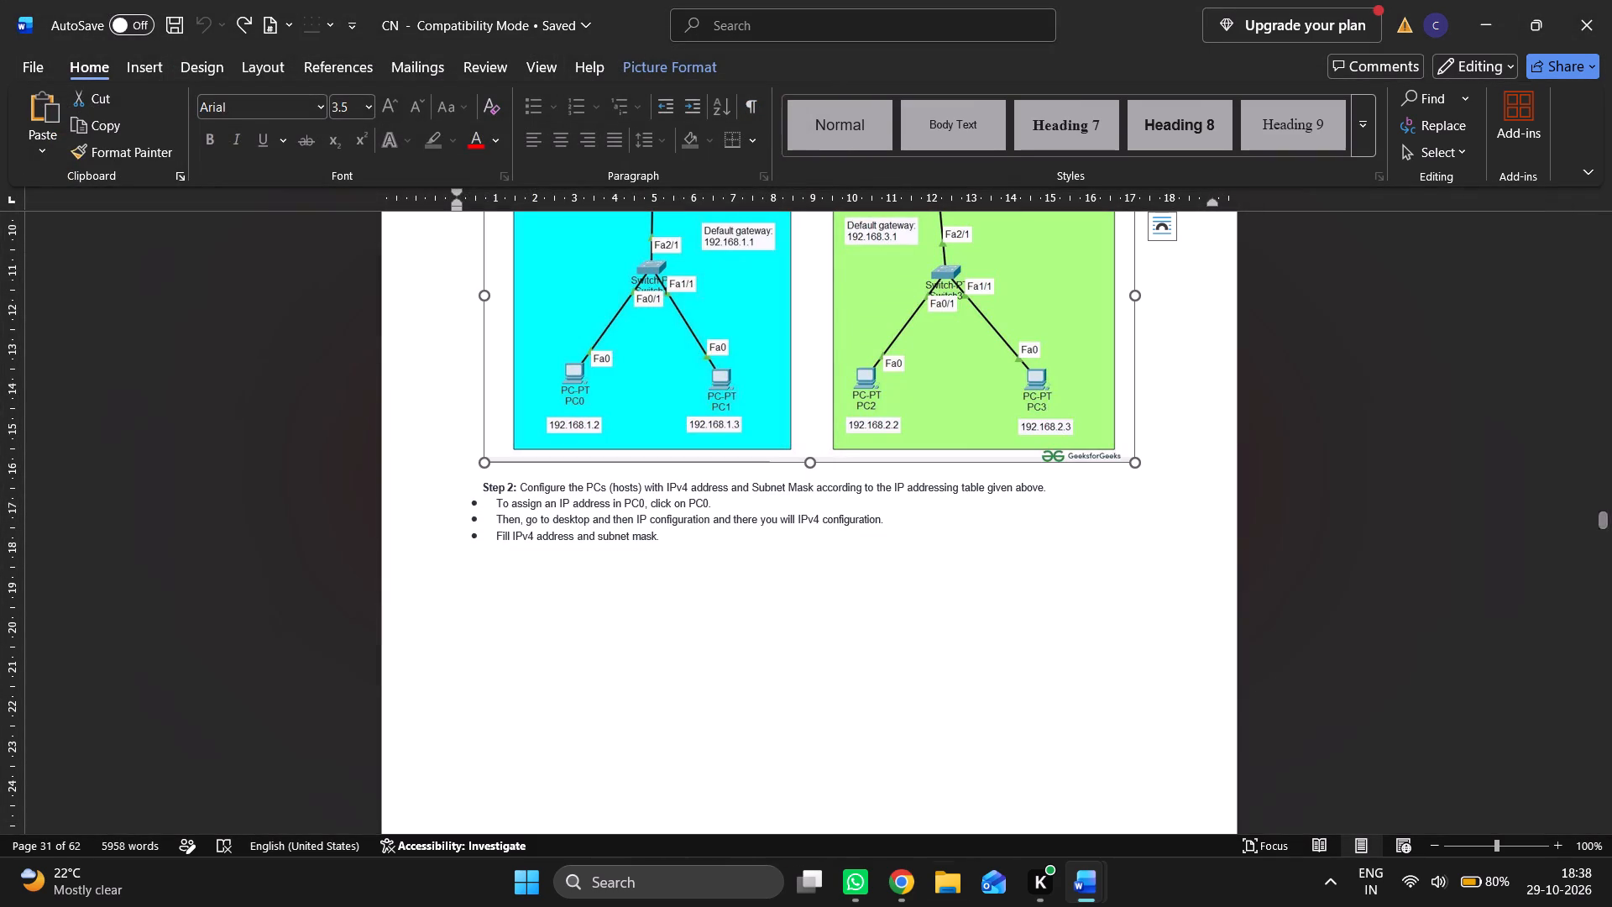
Switch to Document1 and insert the picture Picture2 from Downloads at the empty line on page 3.
left_click(1086, 882)
left_click(1196, 784)
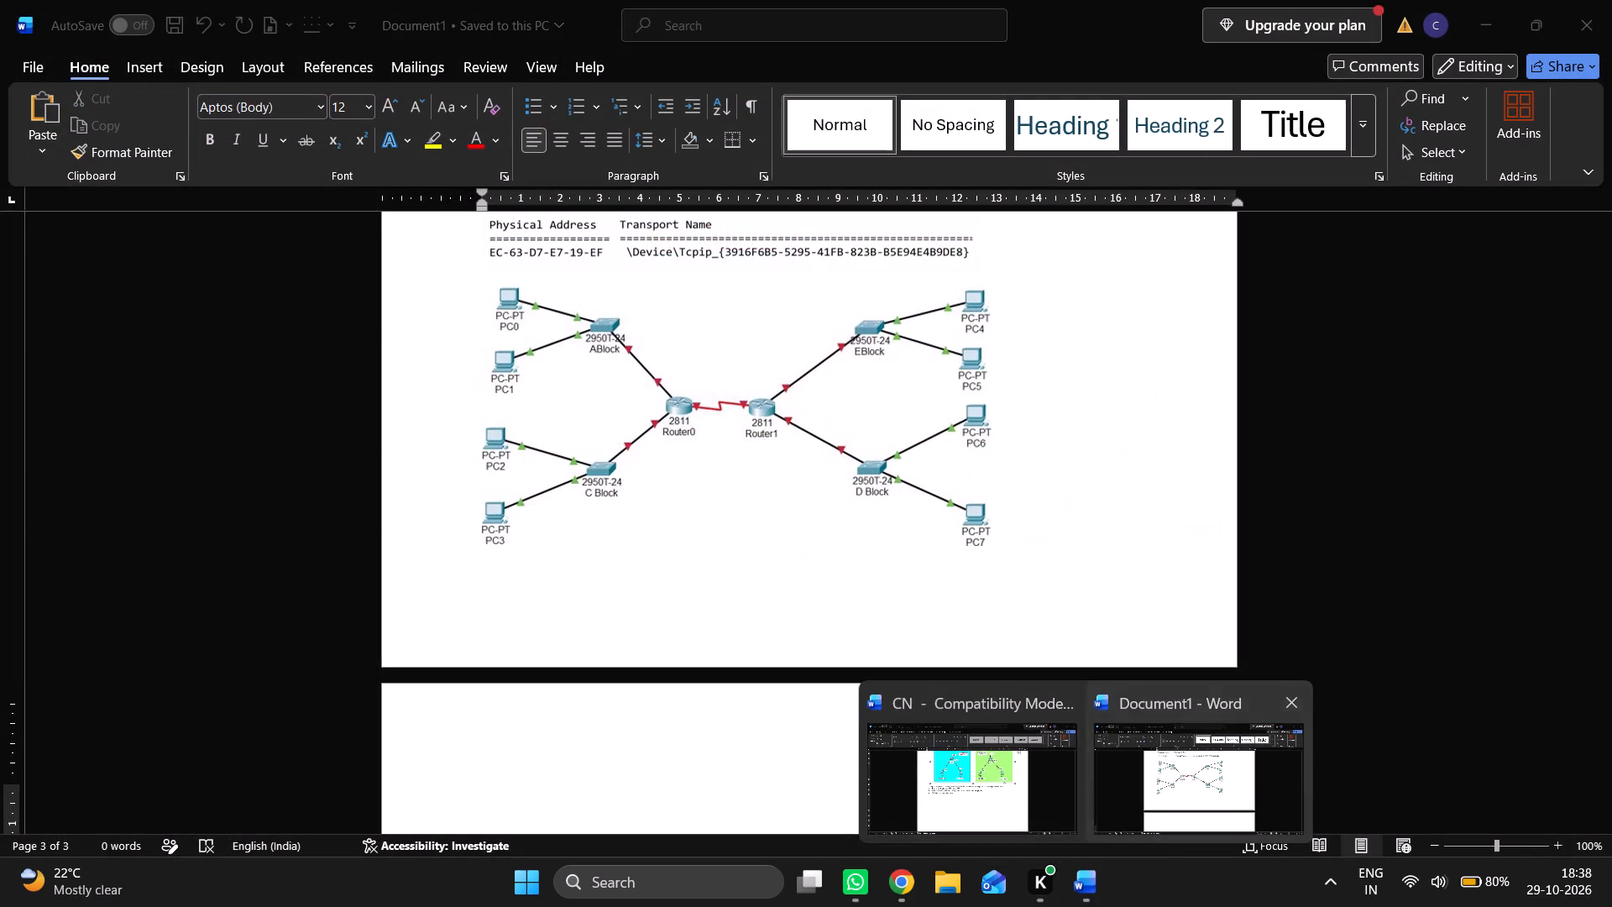
left_click(153, 75)
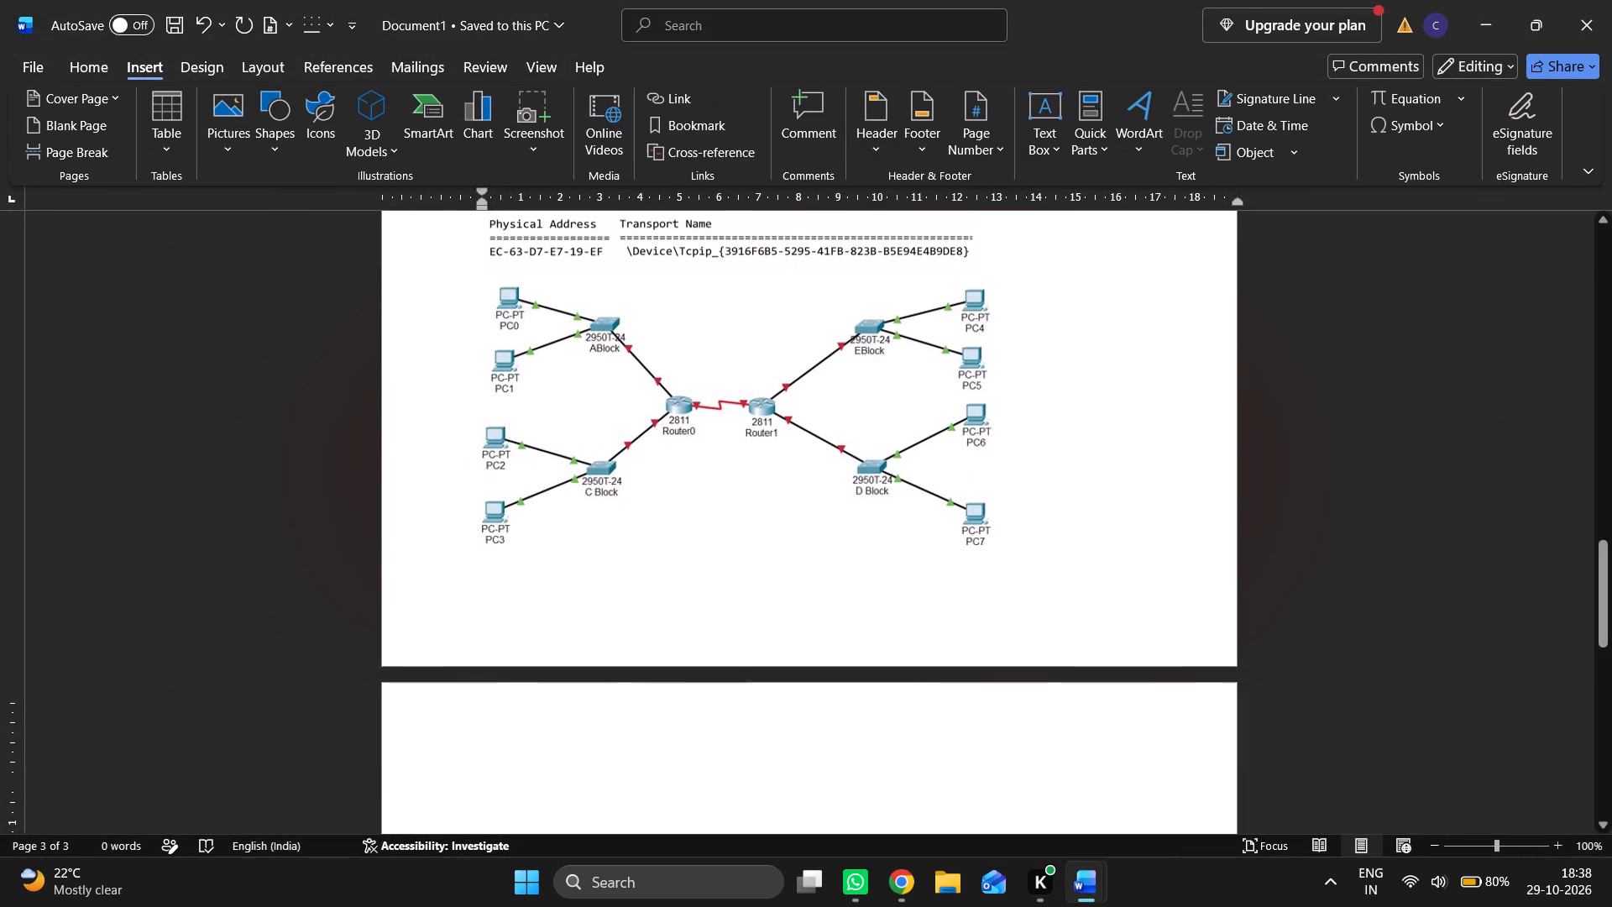
left_click(240, 146)
left_click(253, 205)
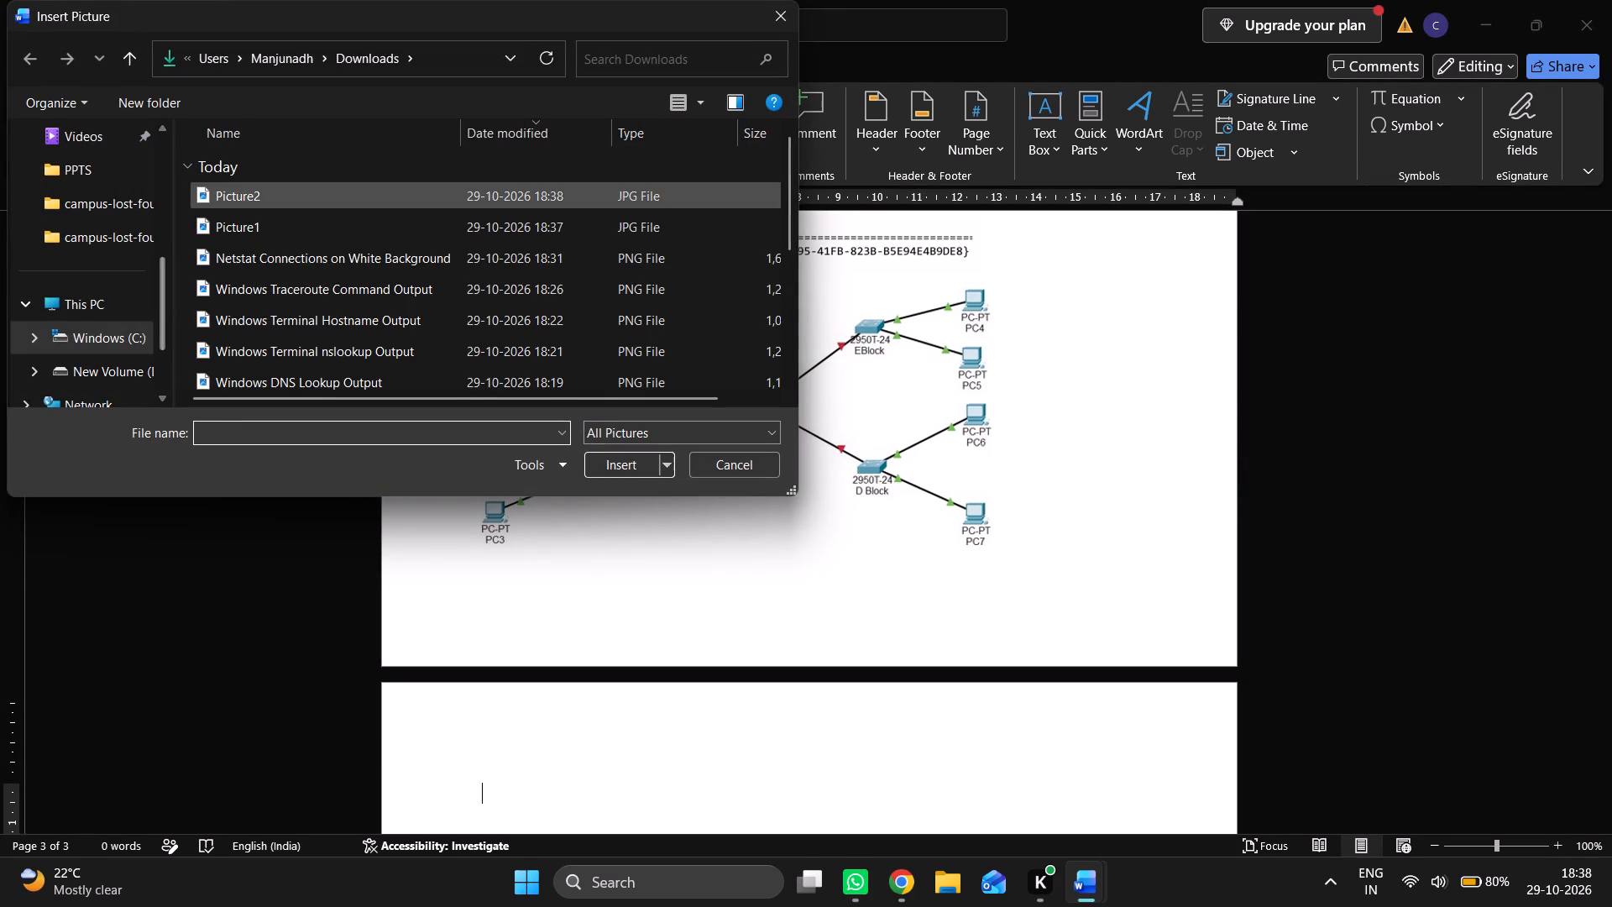
left_click(214, 197)
left_click(620, 469)
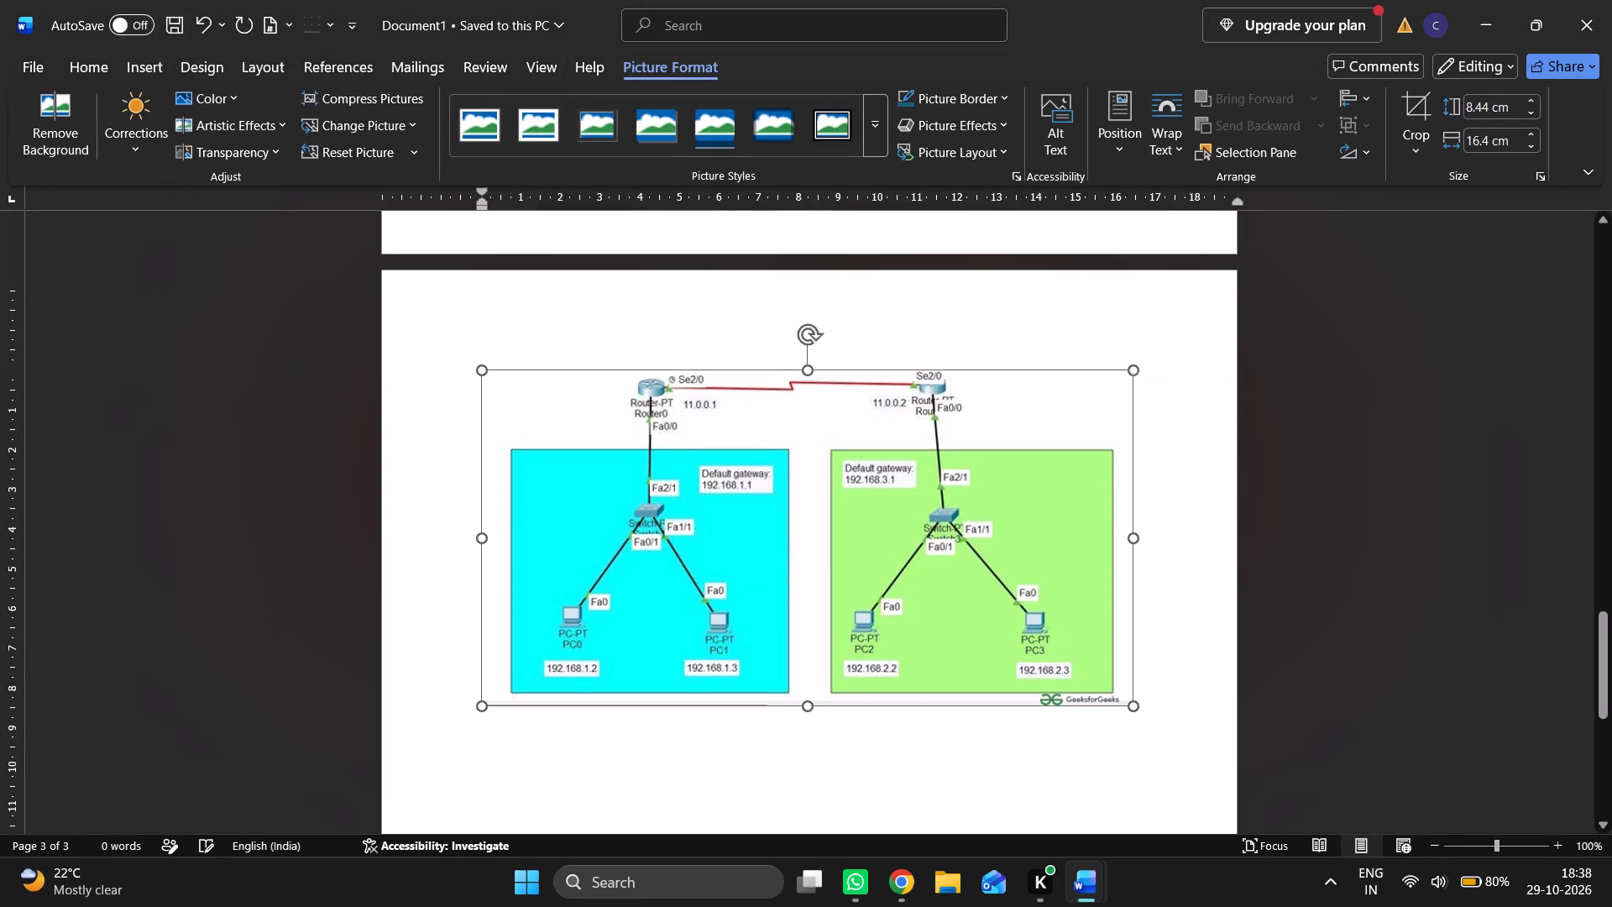
Crop the bottom edge of the two-router topology picture to about 8.1 cm high, cutting off the GeeksforGeeks watermark strip.
left_click(1364, 509)
left_click(937, 578)
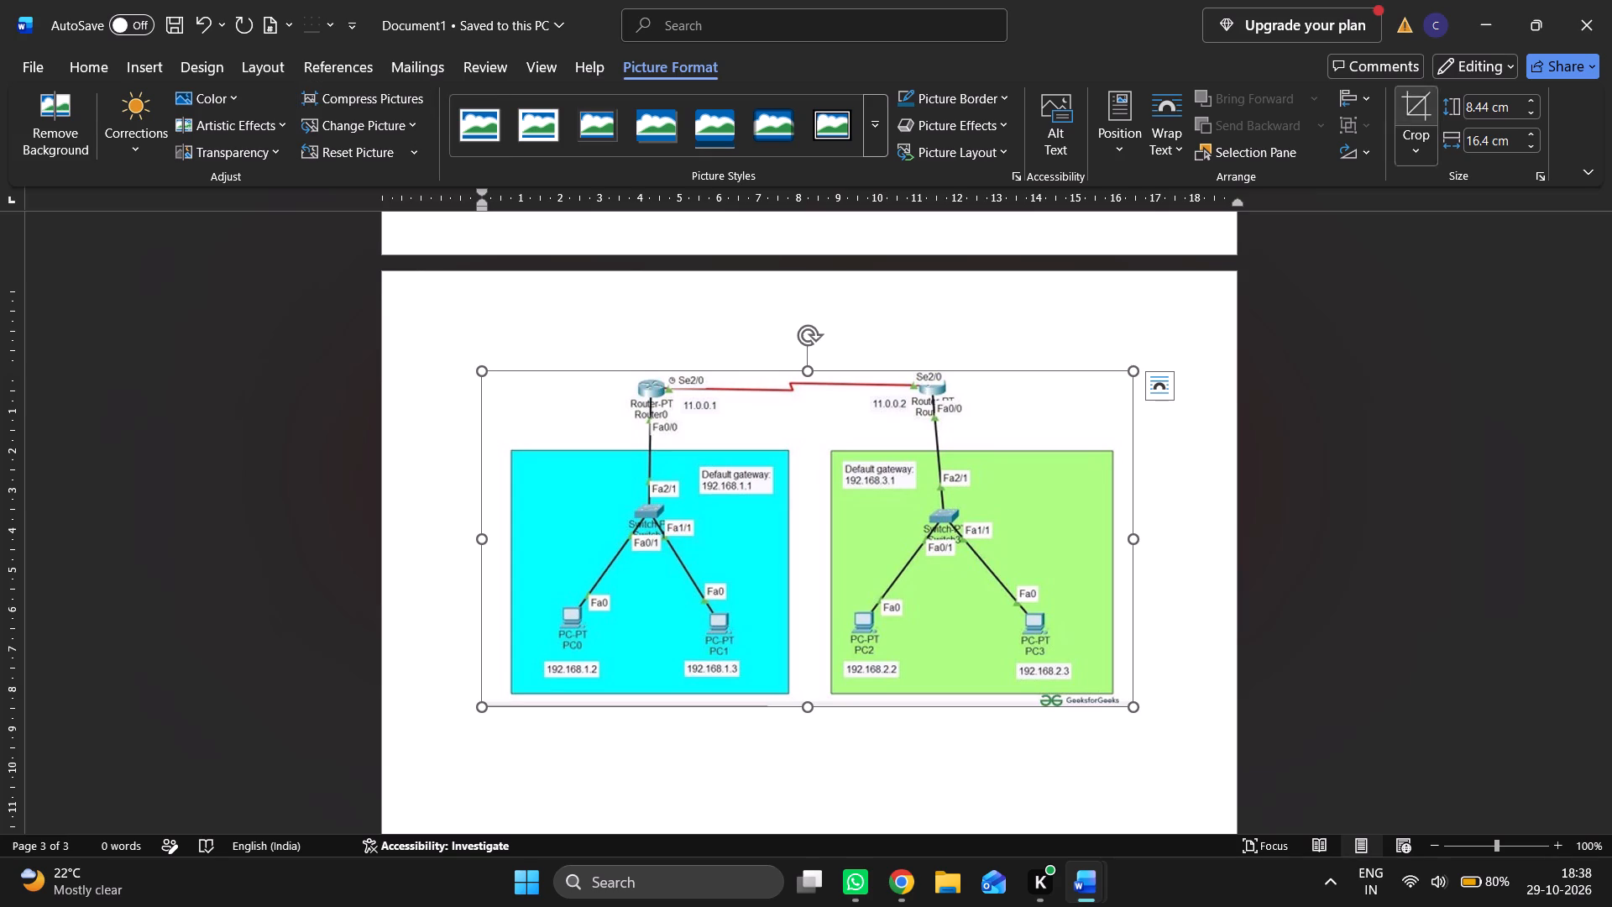
left_click(1417, 140)
left_click(1443, 191)
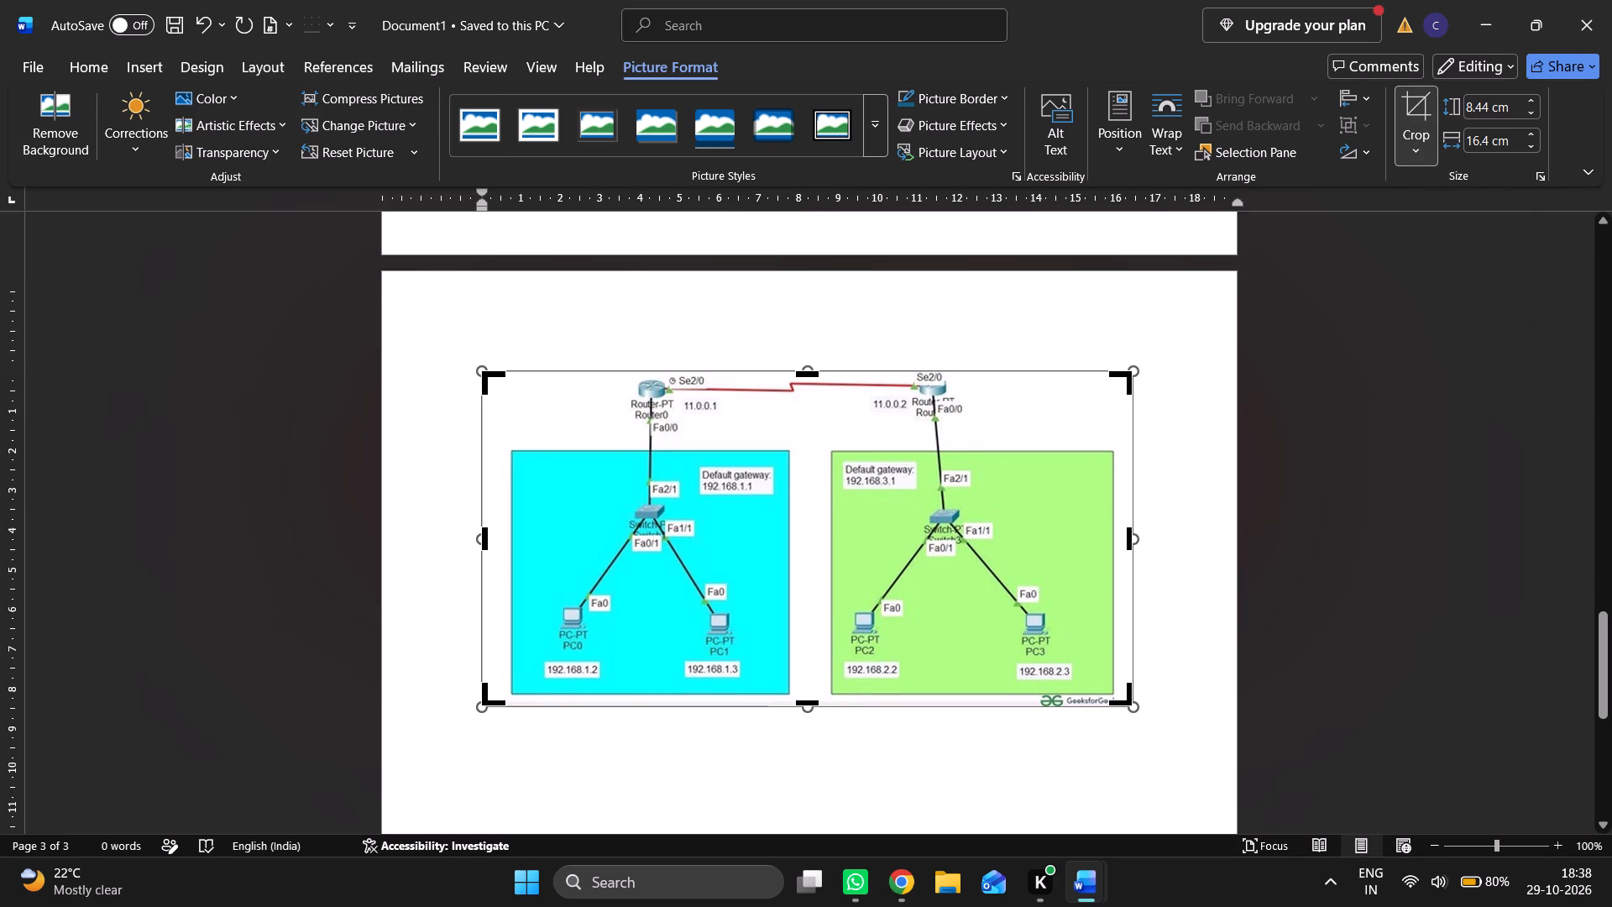
left_click_drag(810, 701, 811, 693)
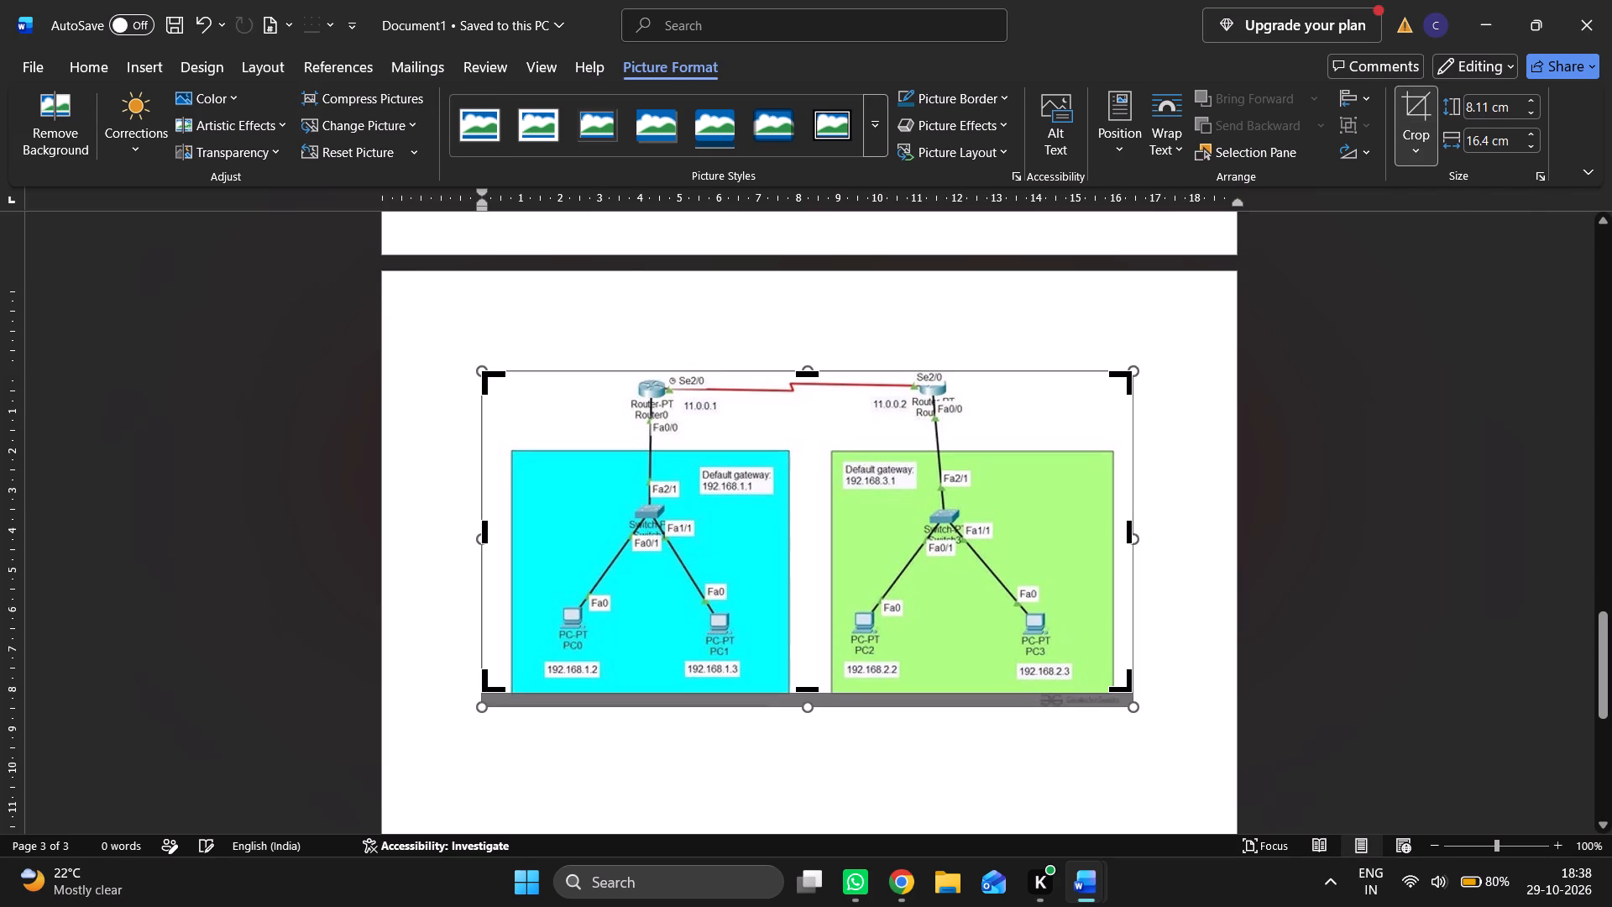
left_click(1348, 468)
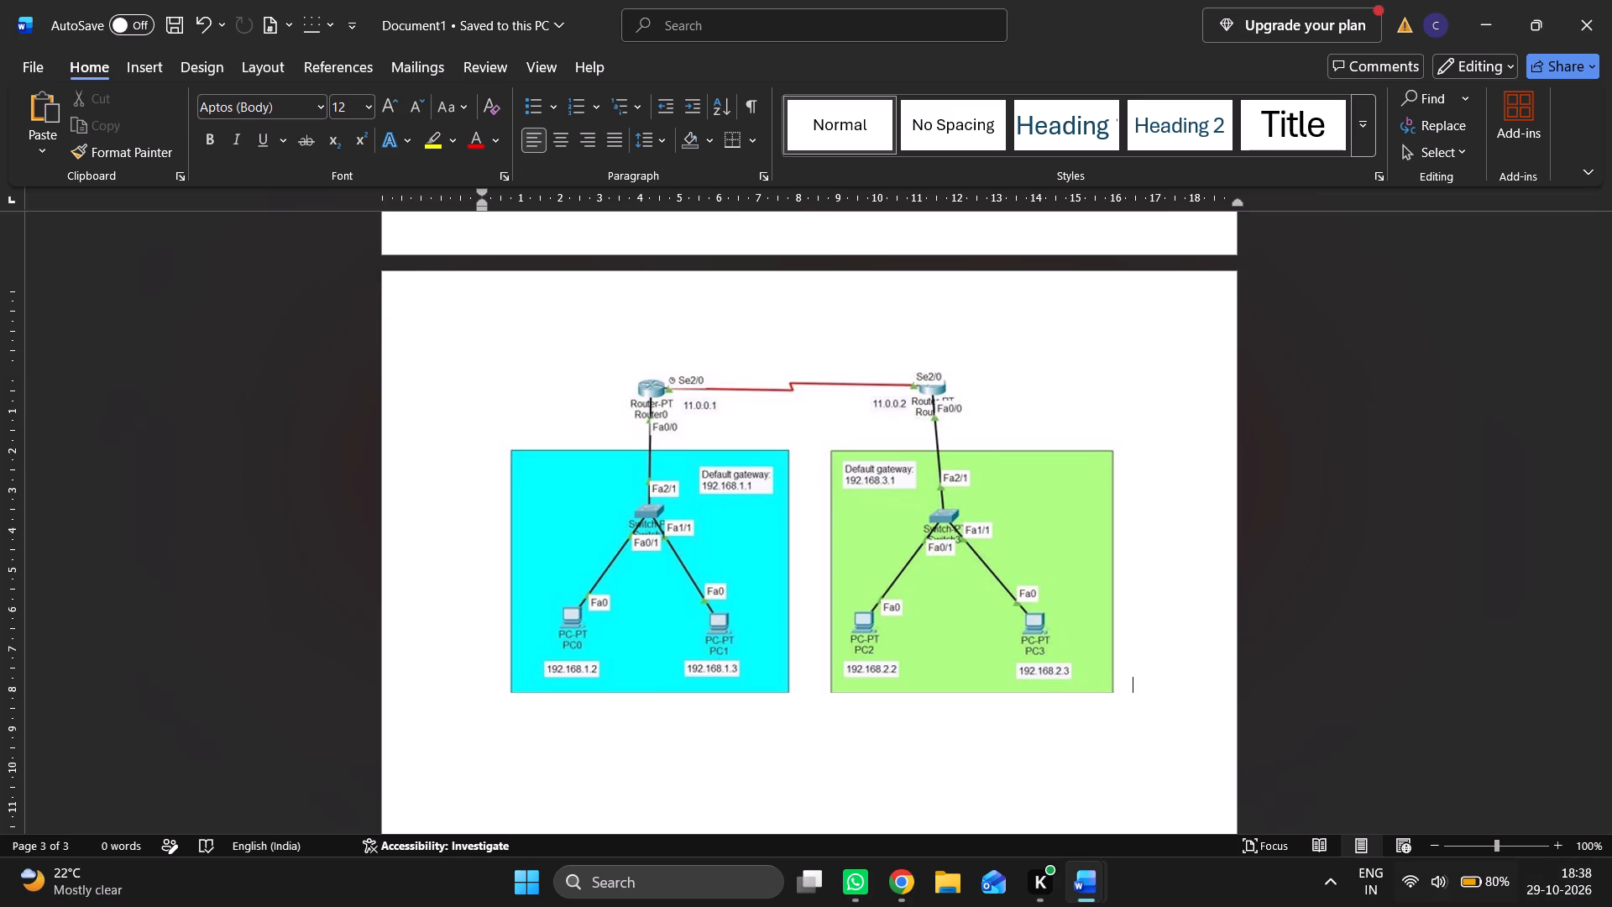
Switch to the CN document and look through the static and dynamic routing pages after page 31, up to Week 7, for figures.
left_click(1024, 840)
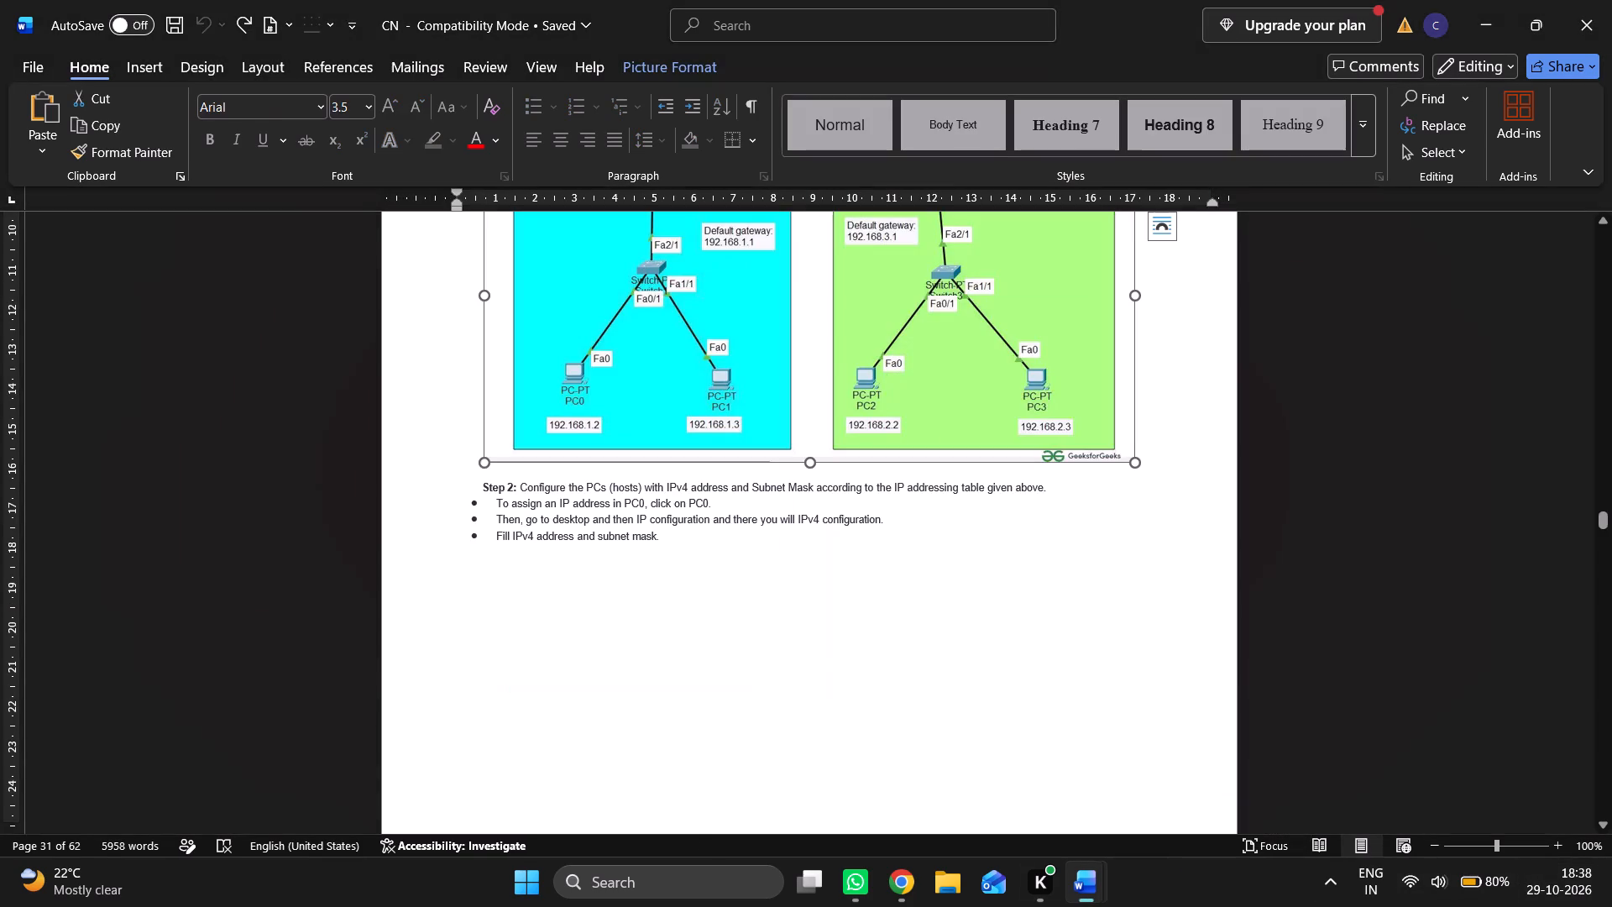
scroll(825, 531, "down", 16)
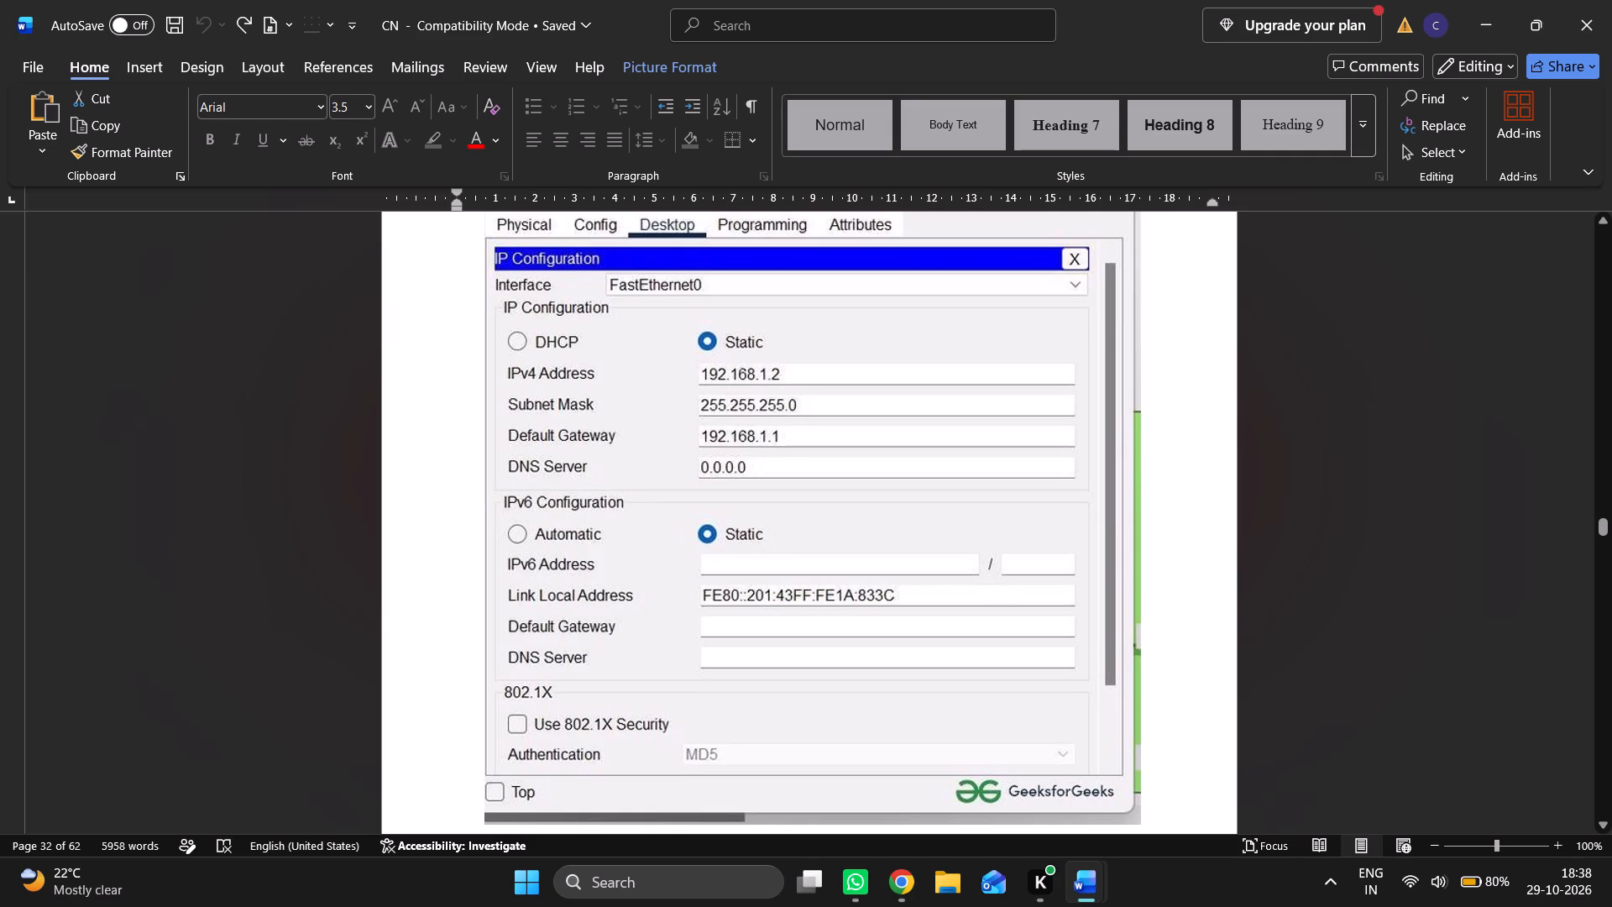
scroll(936, 620, "down", 17)
scroll(923, 599, "down", 8)
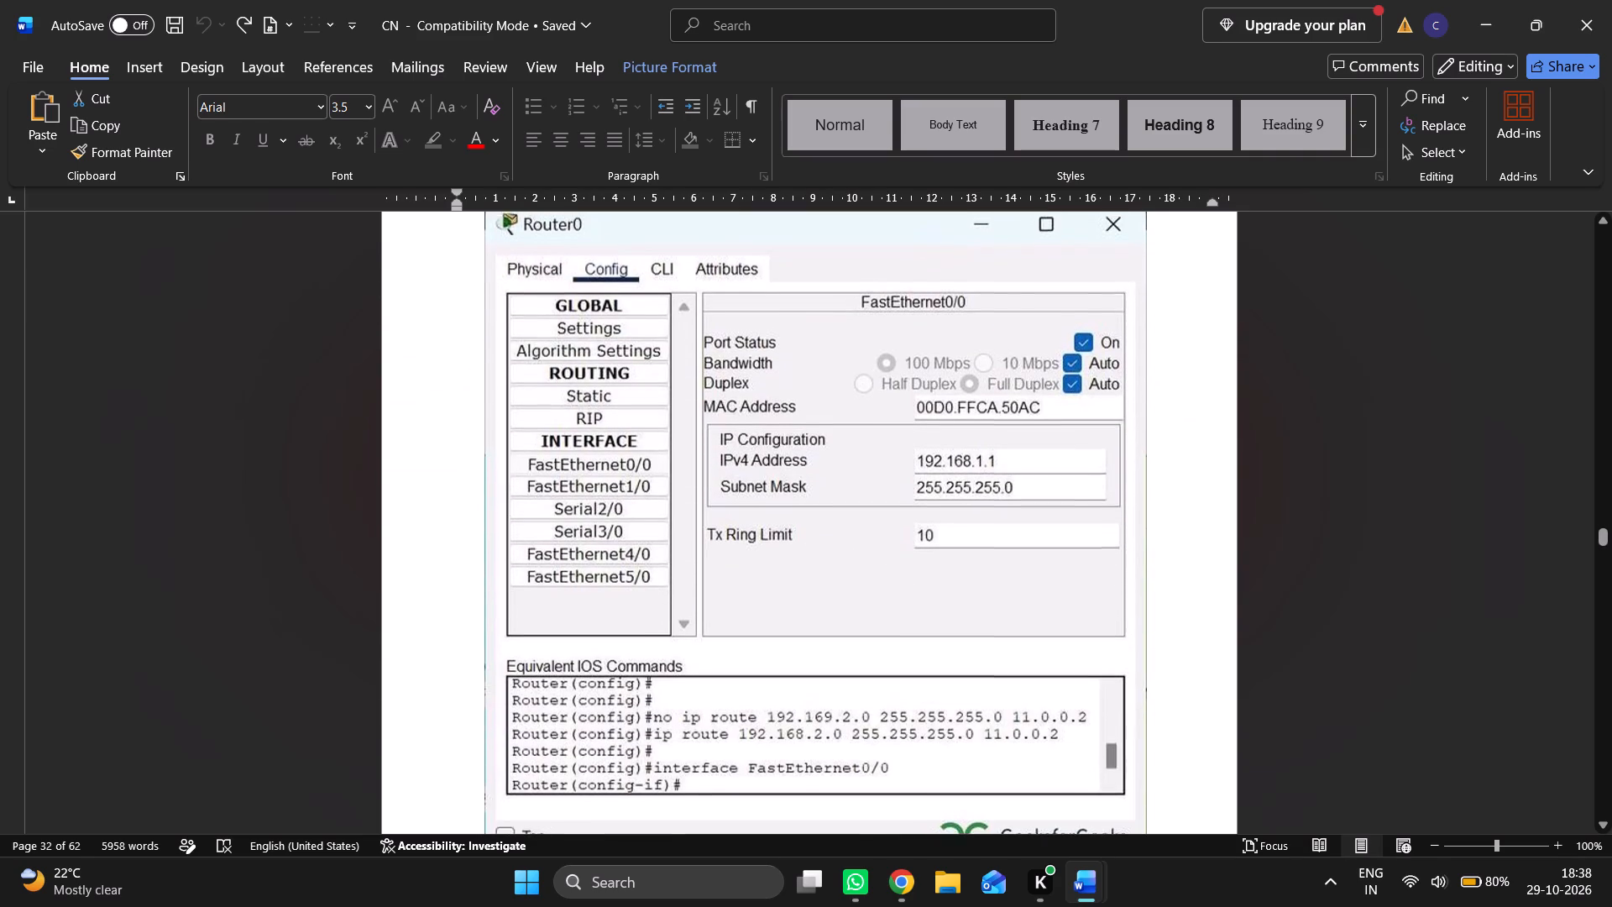
scroll(926, 553, "down", 20)
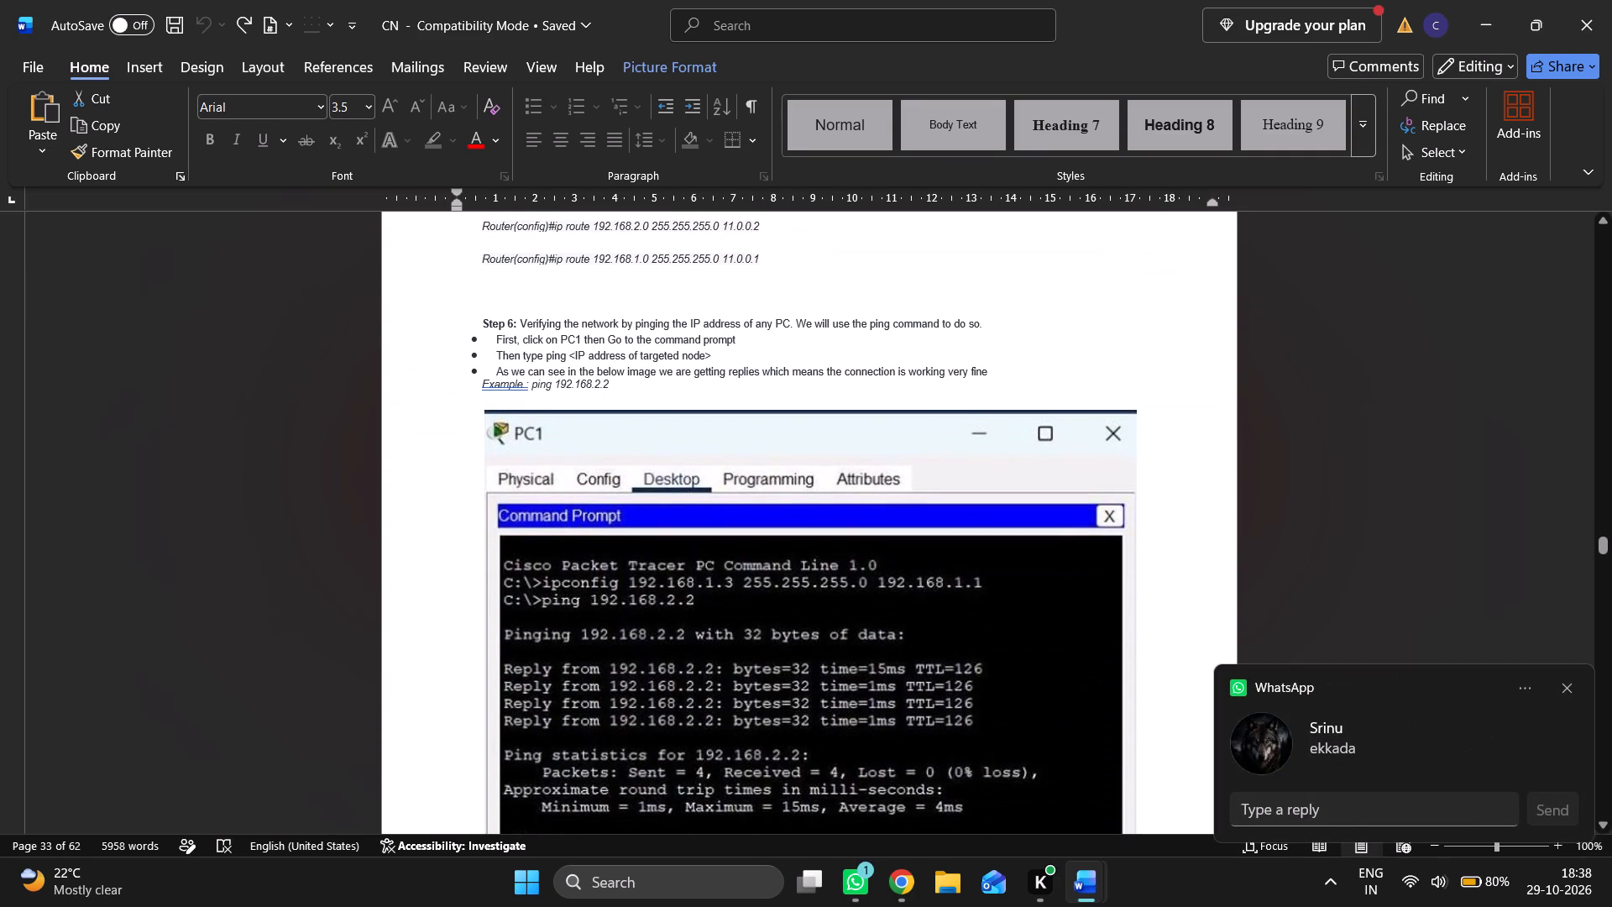
scroll(872, 502, "down", 4)
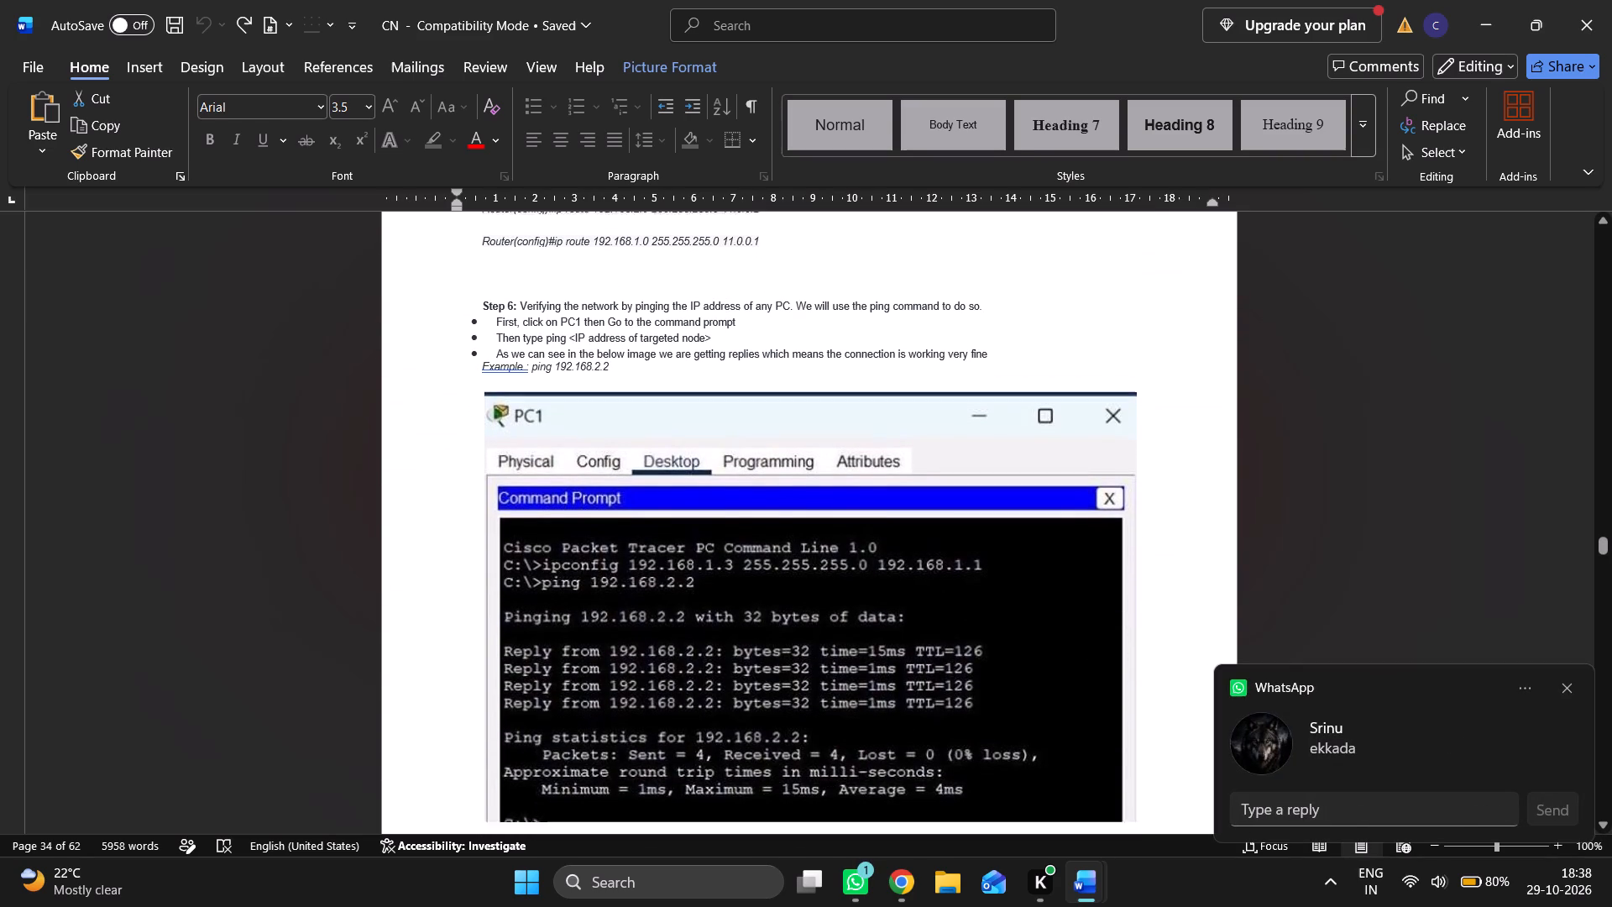
scroll(872, 501, "down", 3)
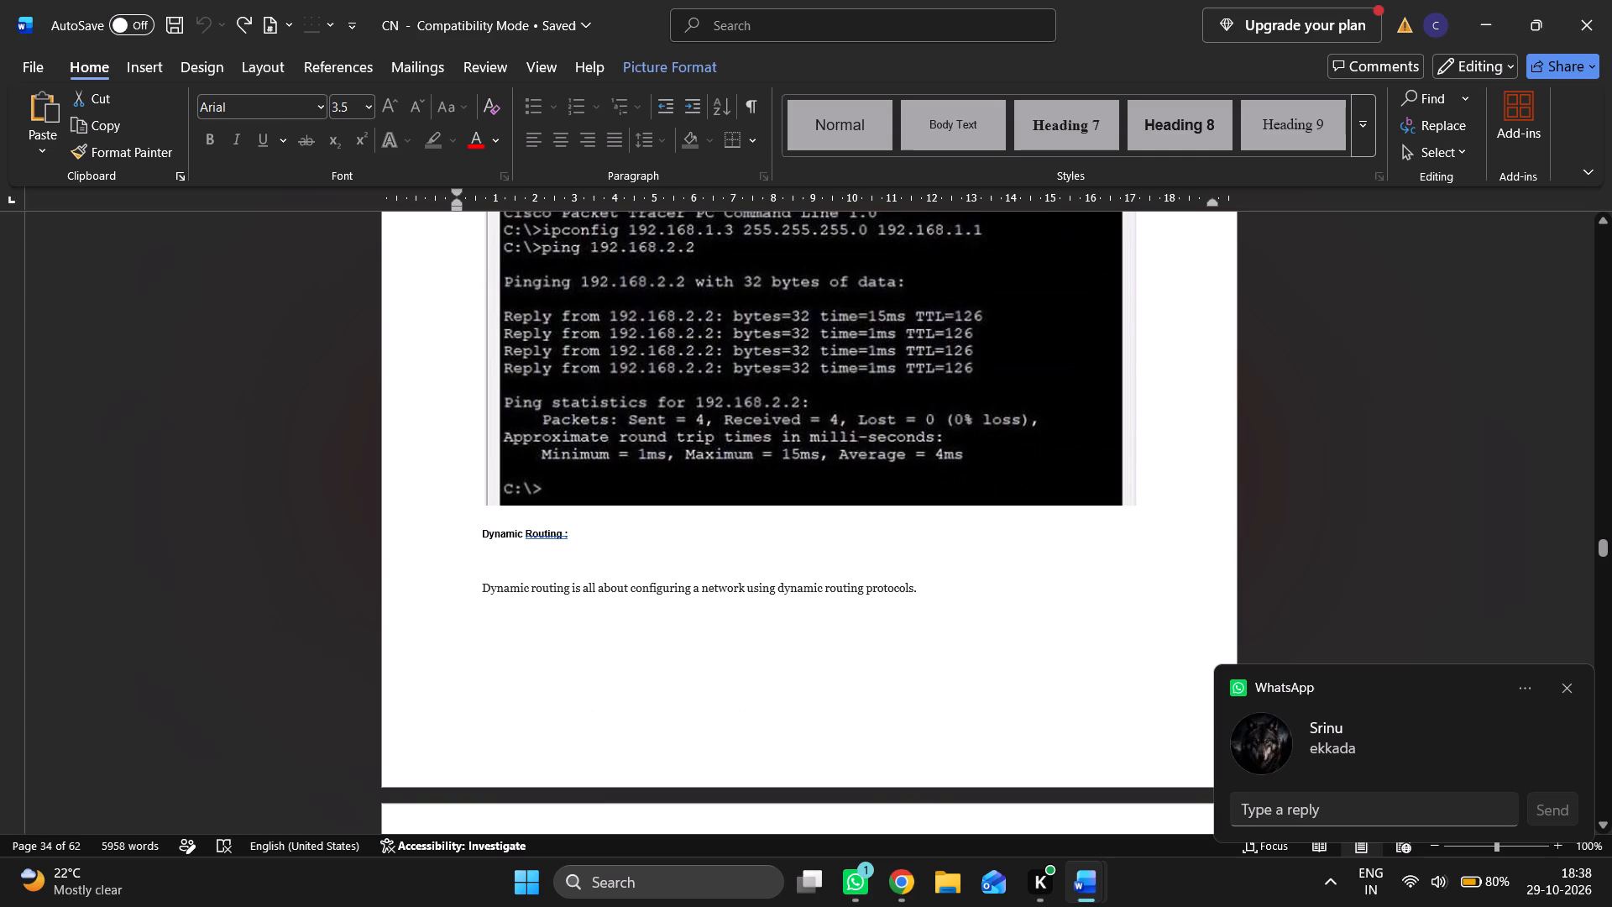
scroll(756, 406, "down", 17)
scroll(768, 397, "down", 20)
scroll(768, 397, "down", 1)
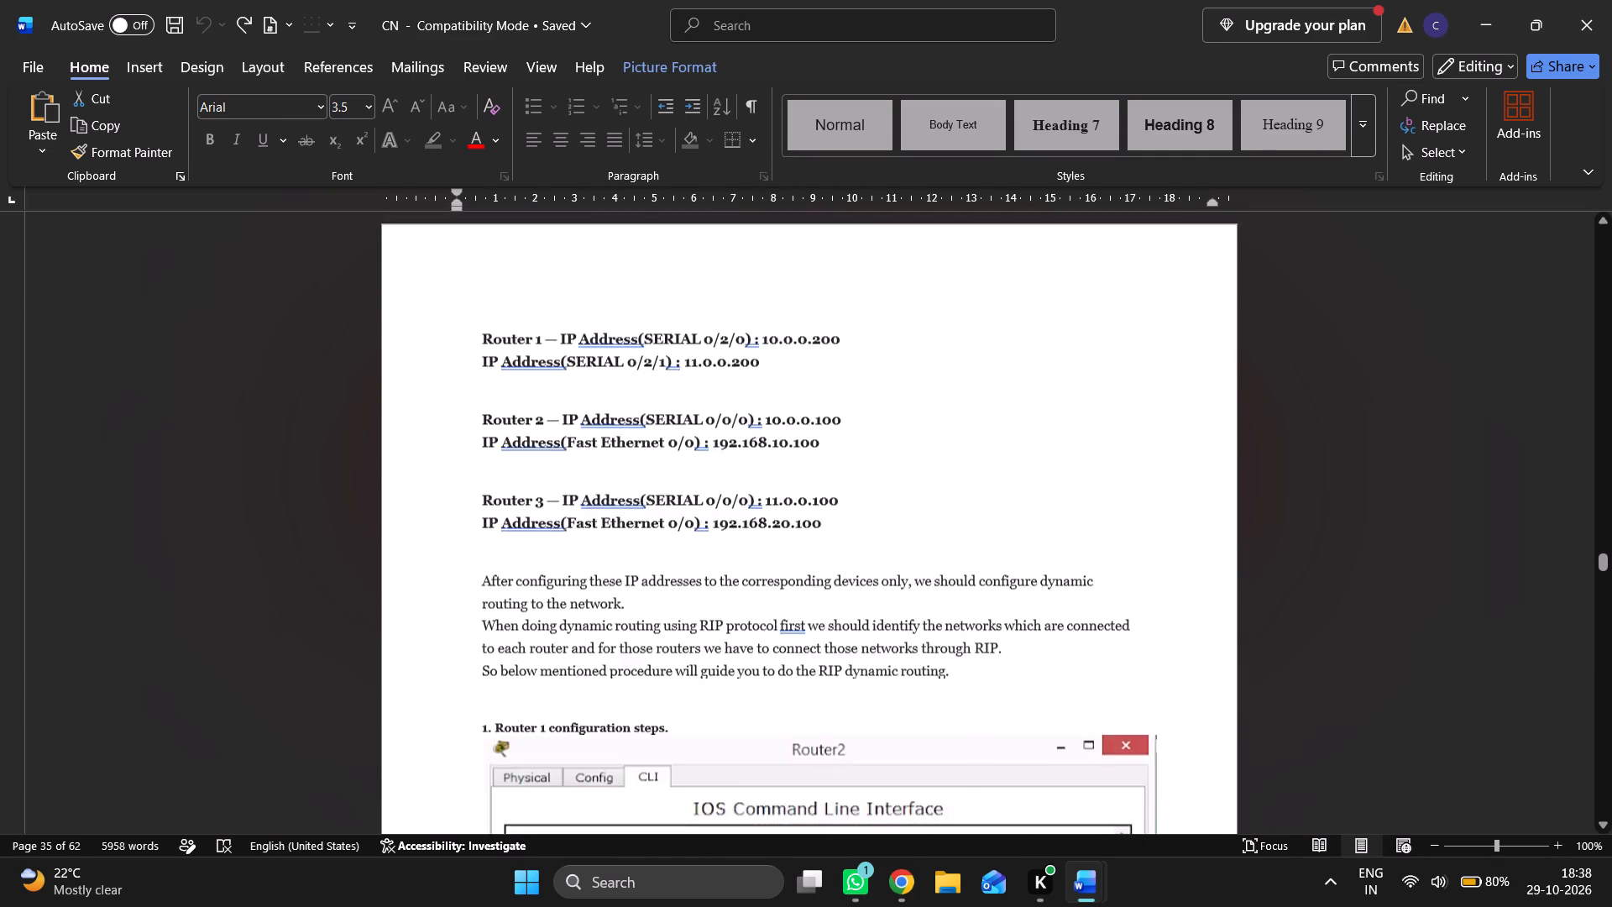
scroll(768, 396, "down", 20)
scroll(772, 391, "down", 18)
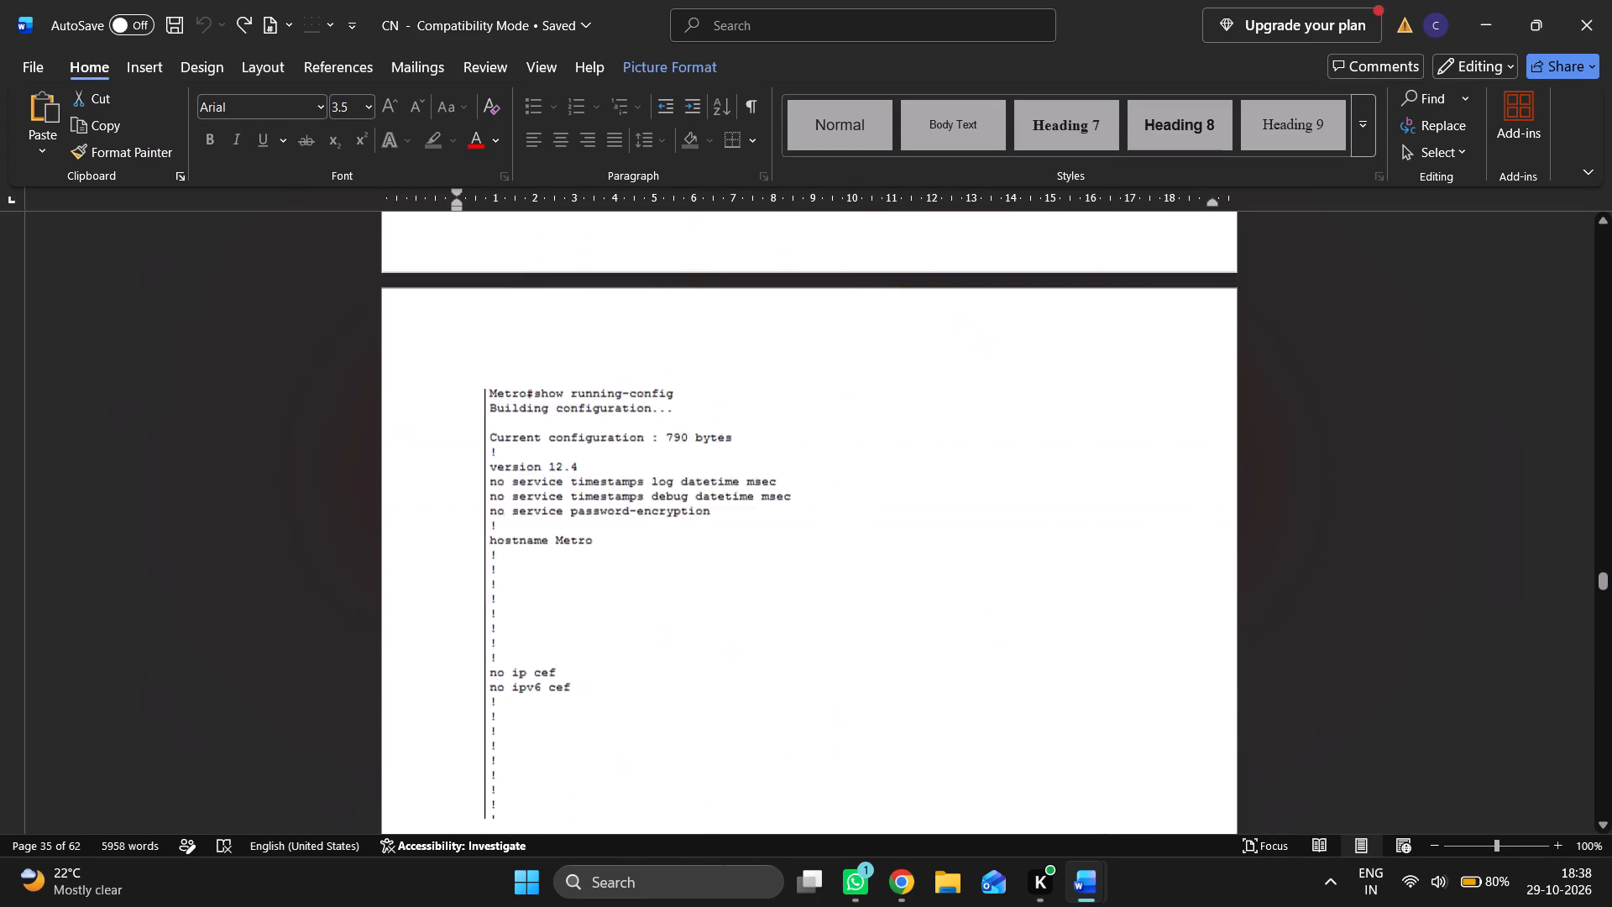
scroll(776, 378, "down", 20)
scroll(776, 378, "down", 10)
scroll(778, 380, "down", 11)
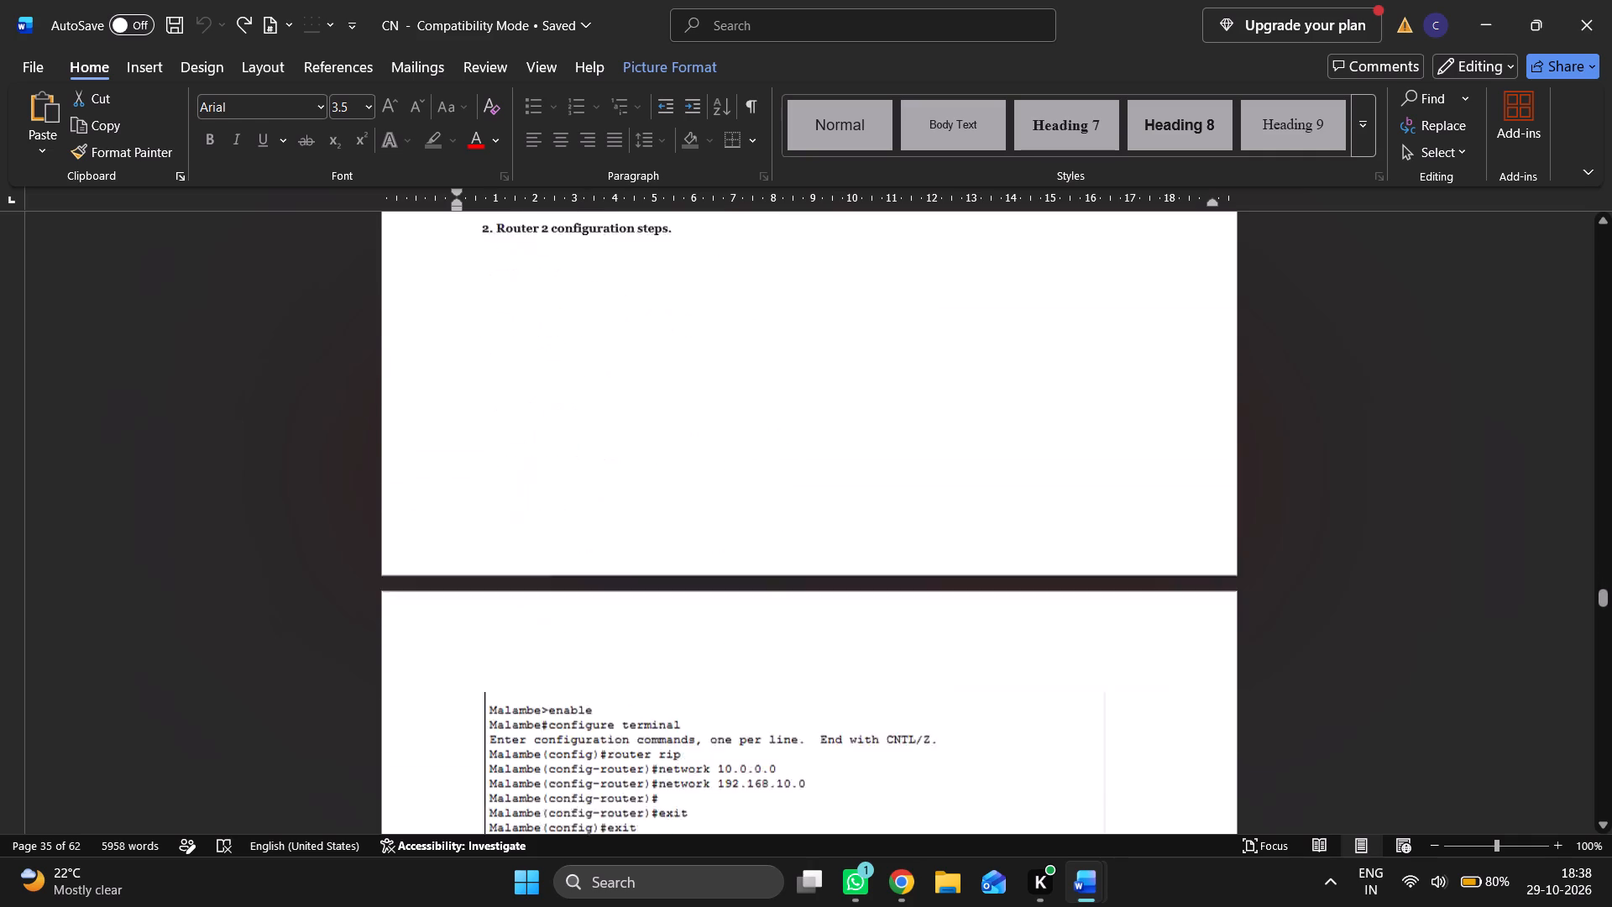
scroll(783, 410, "down", 20)
scroll(783, 410, "down", 20)
scroll(783, 410, "down", 8)
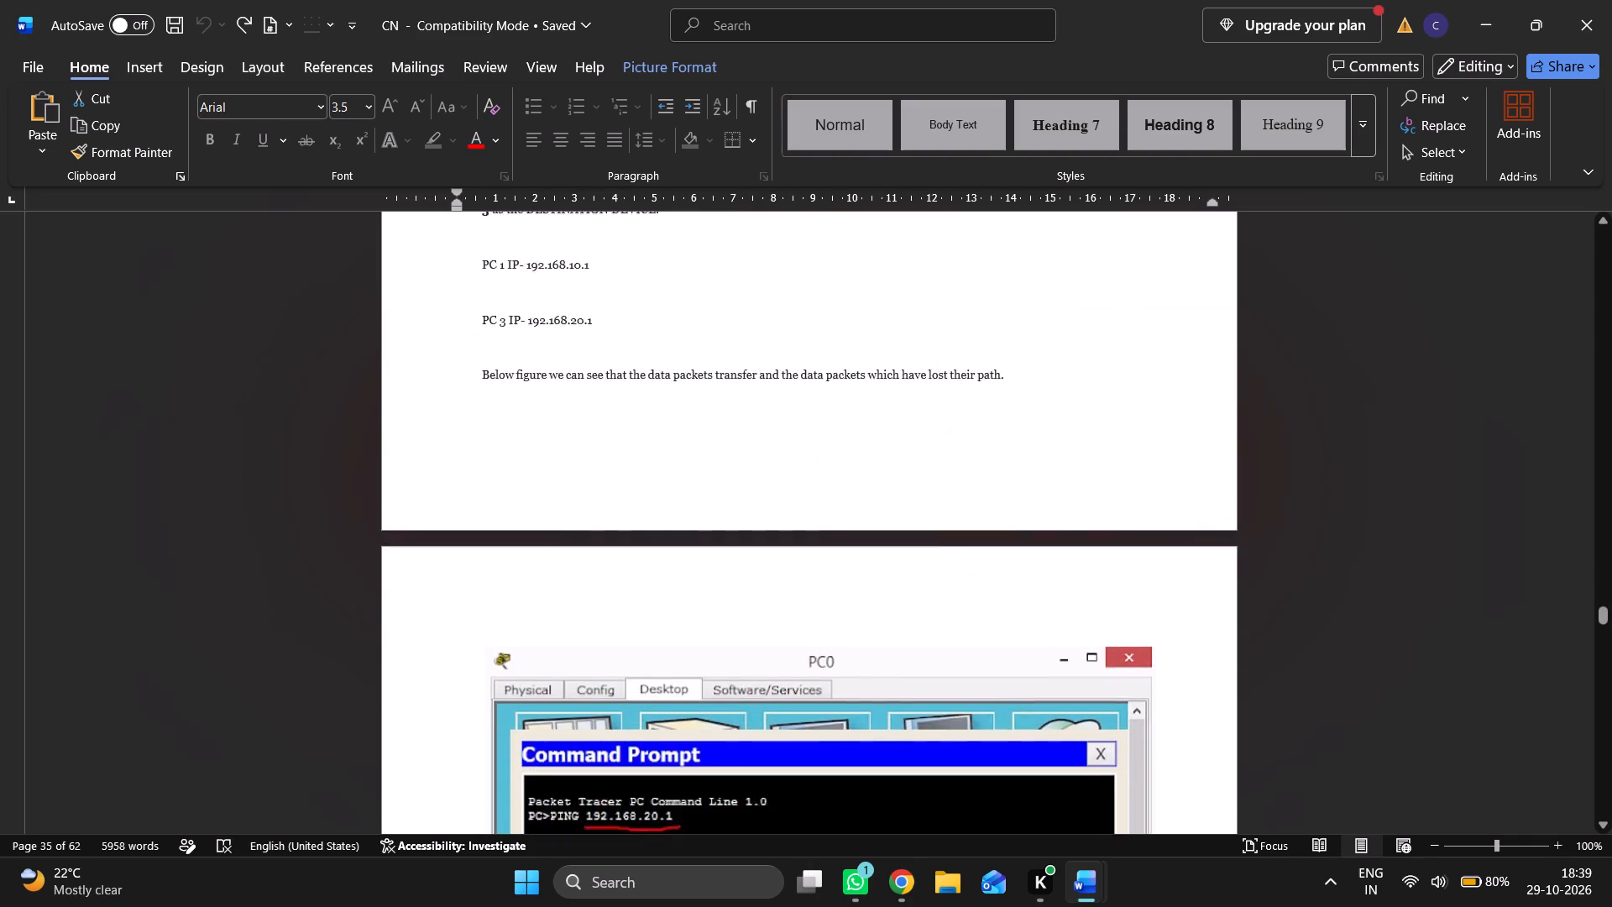
scroll(785, 396, "down", 1)
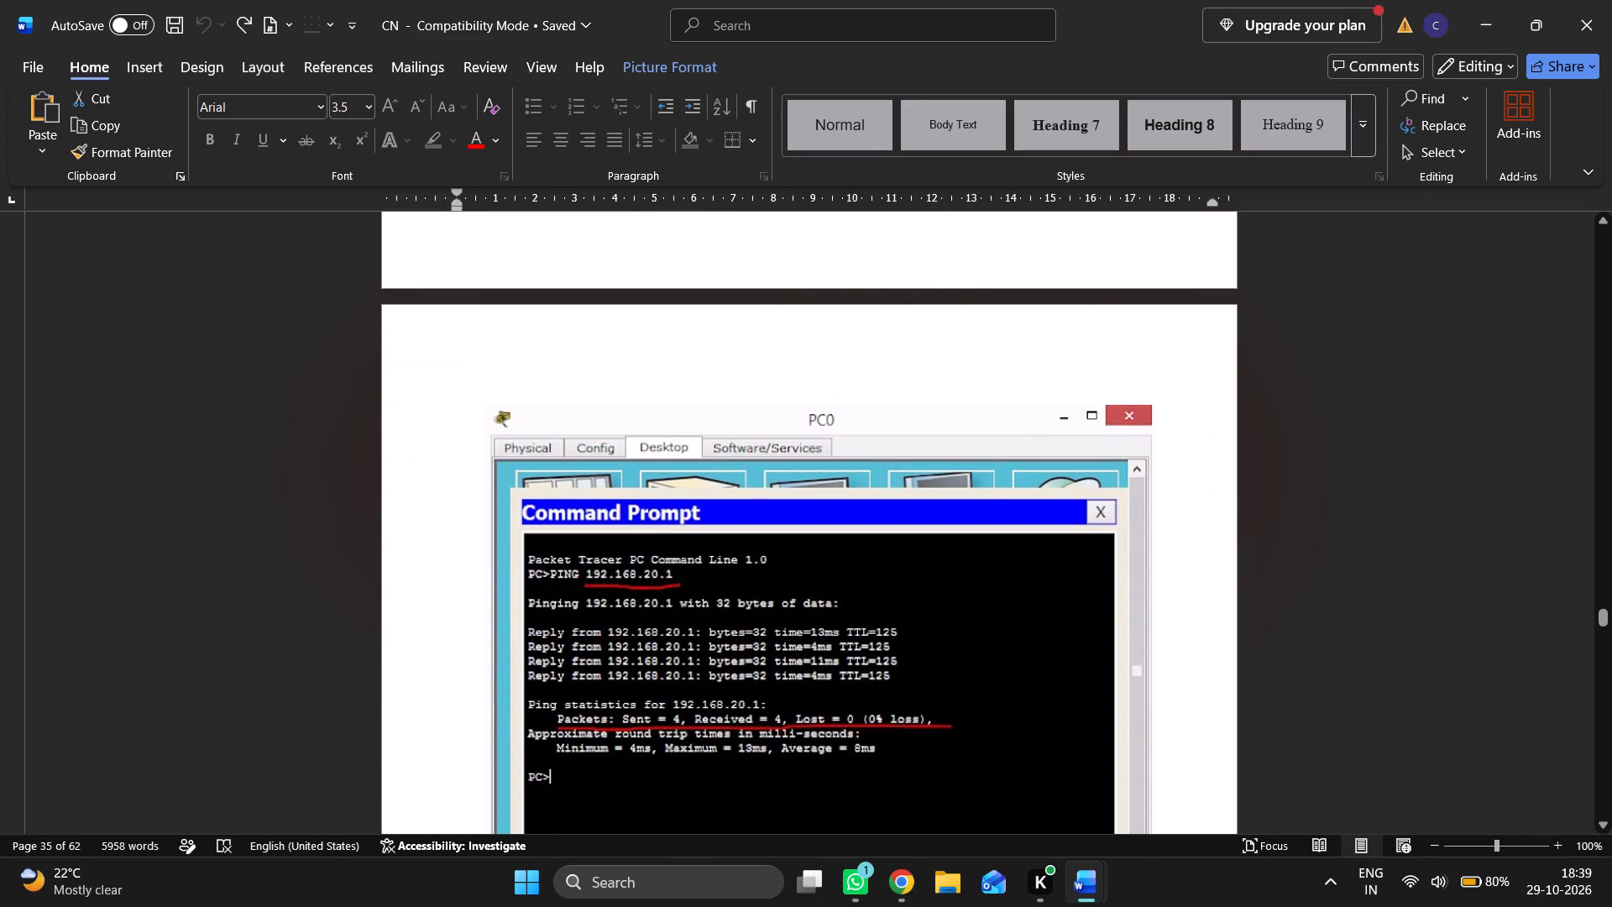
scroll(828, 338, "down", 9)
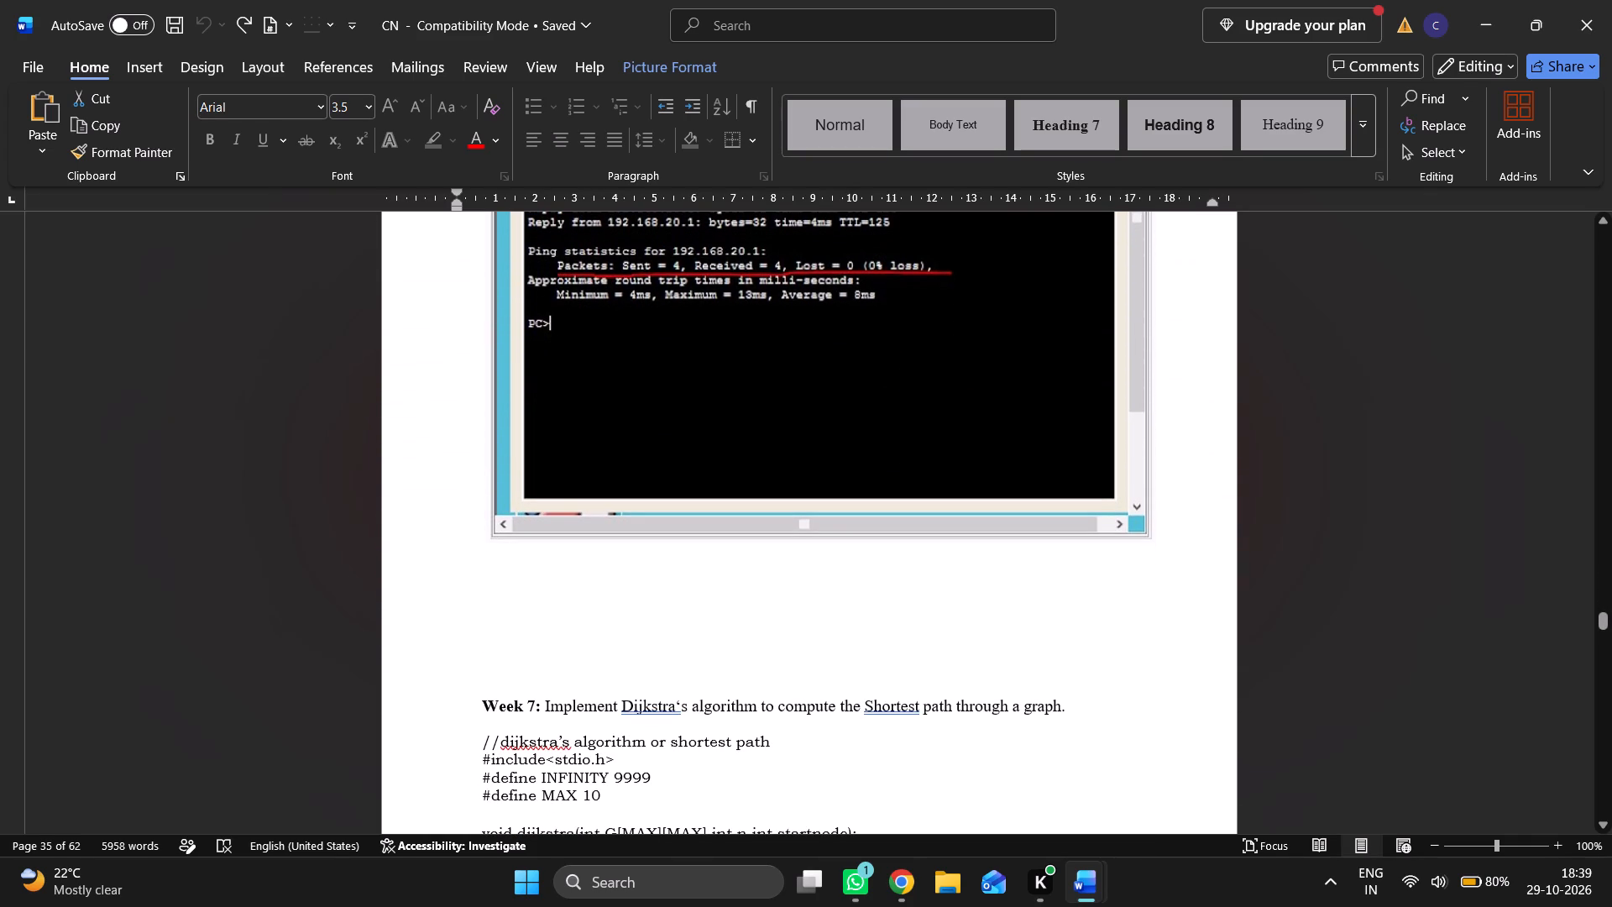
Look back through the dynamic routing section's router configuration pages, up to the three-router network diagram on page 35.
scroll(845, 327, "up", 16)
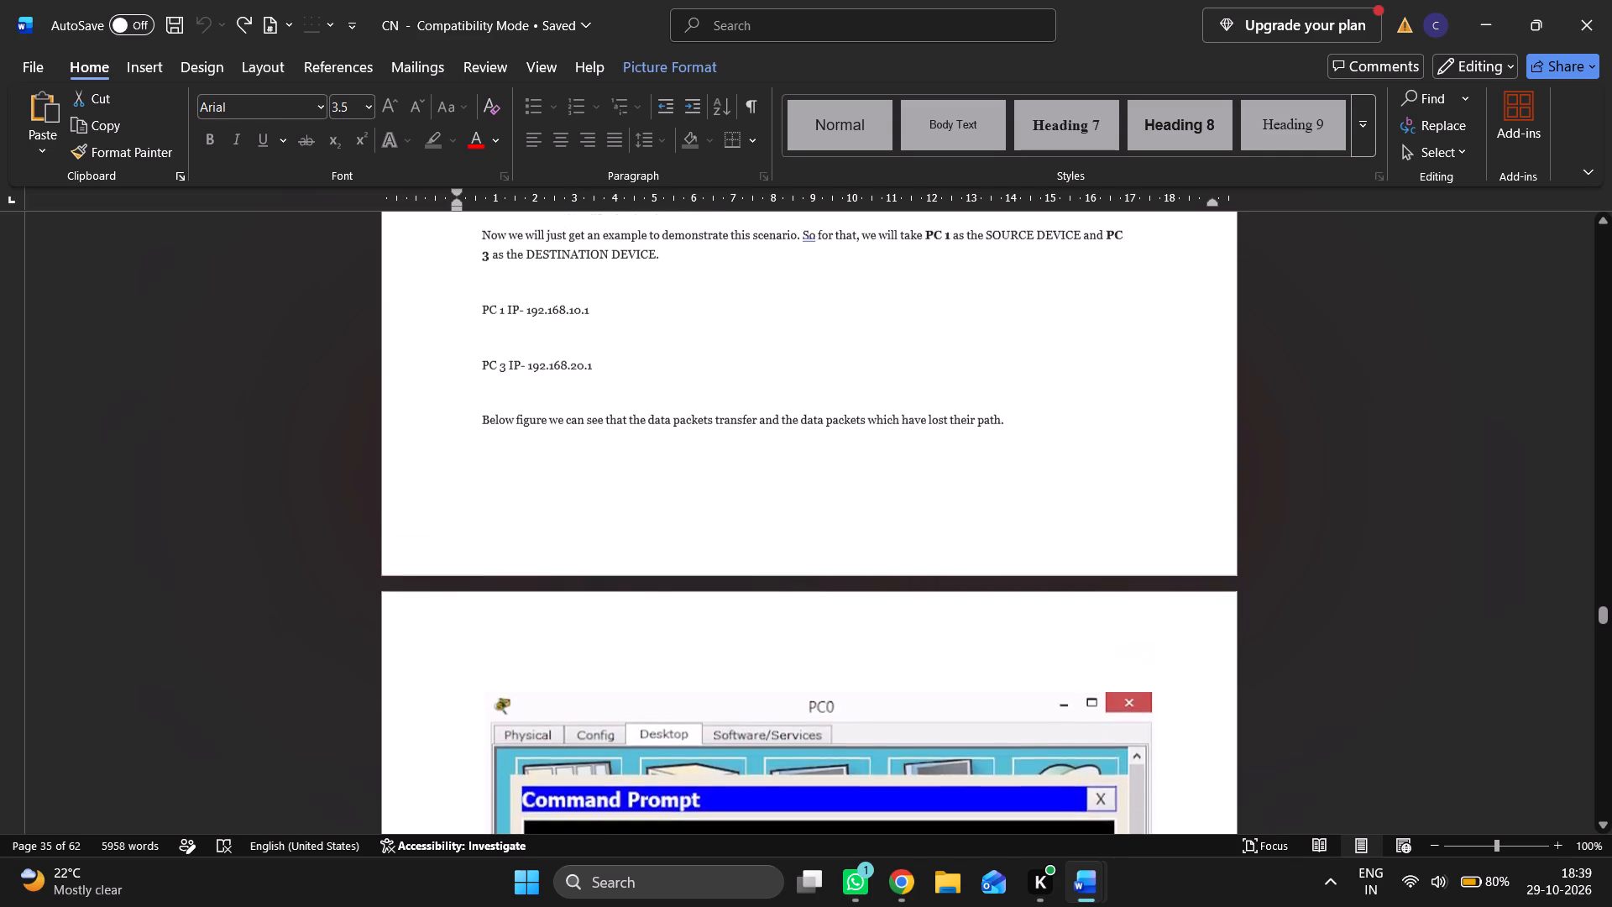
scroll(844, 325, "up", 8)
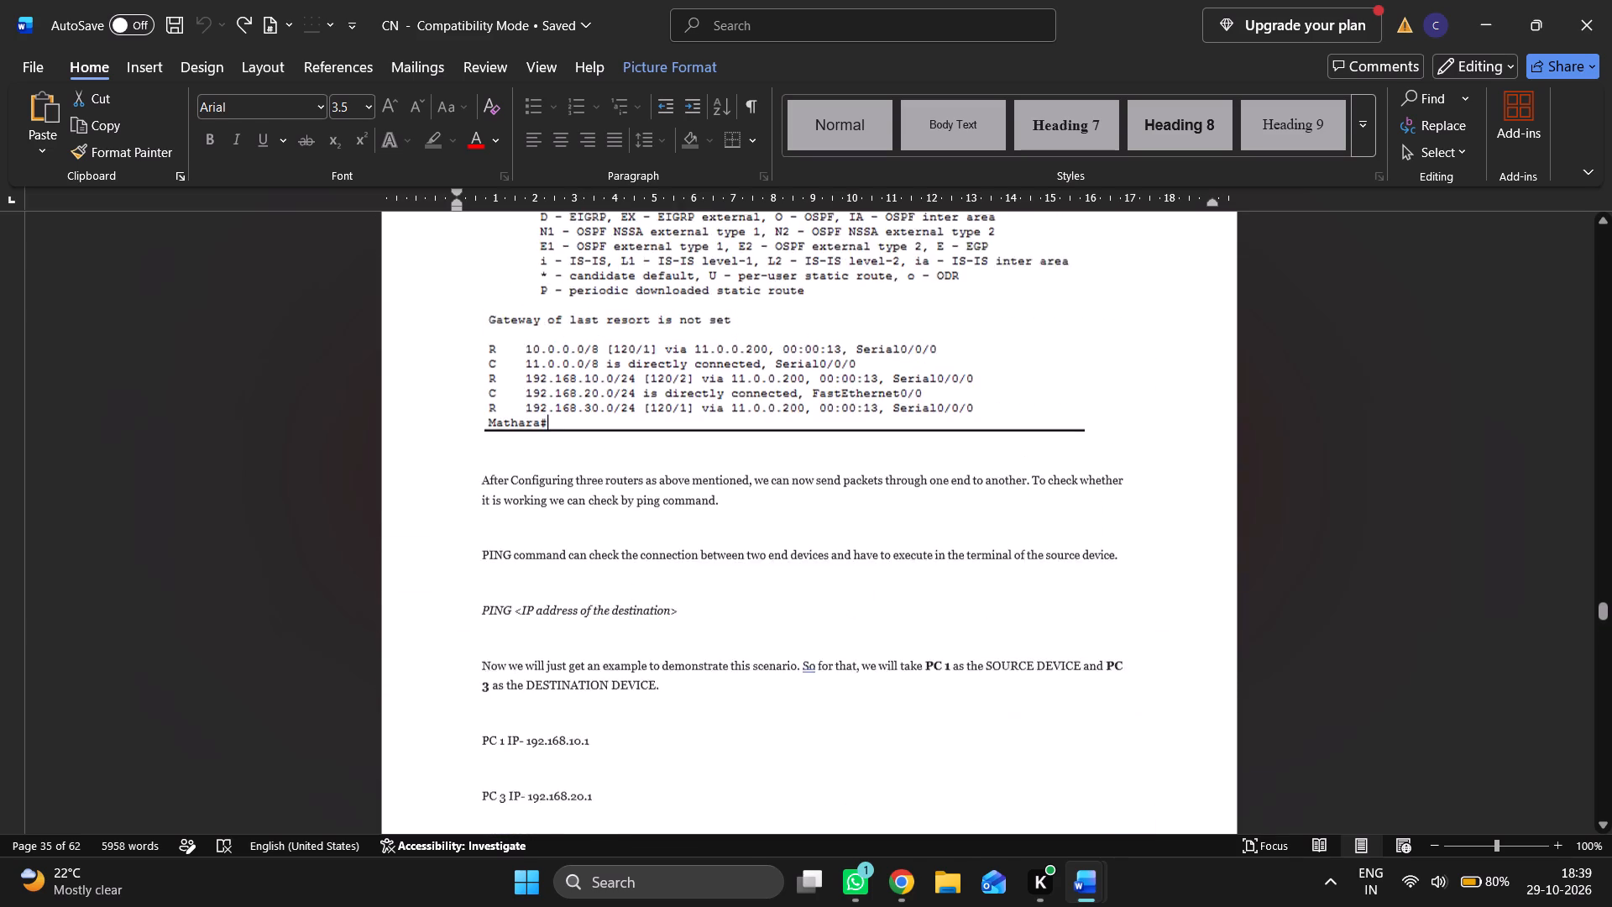
scroll(846, 315, "up", 16)
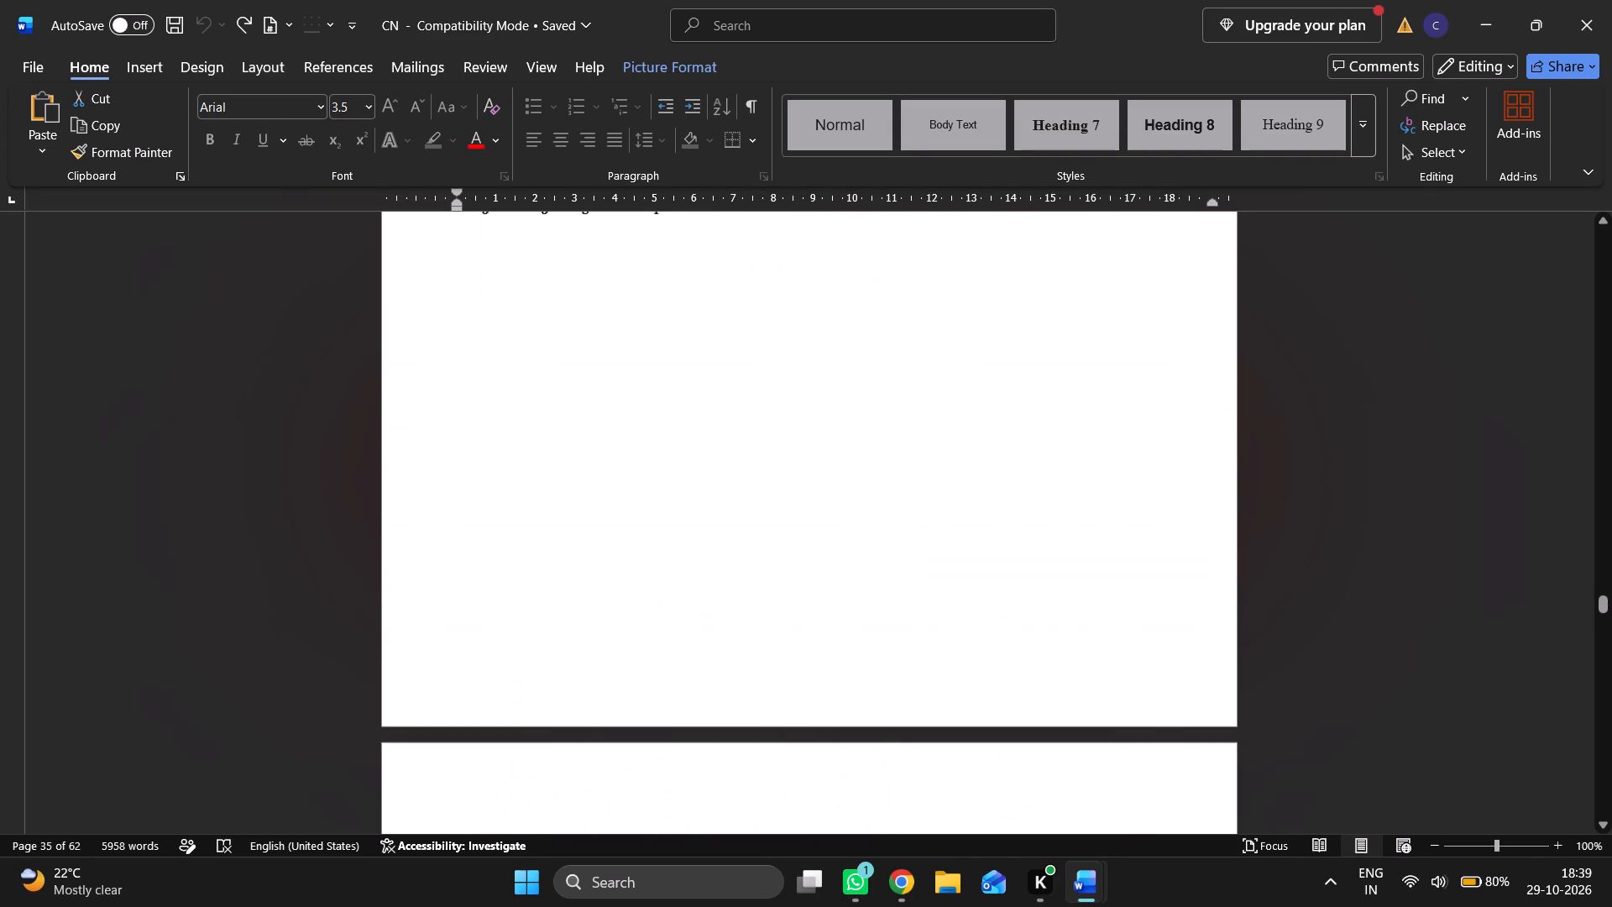
scroll(799, 374, "up", 20)
scroll(799, 374, "up", 7)
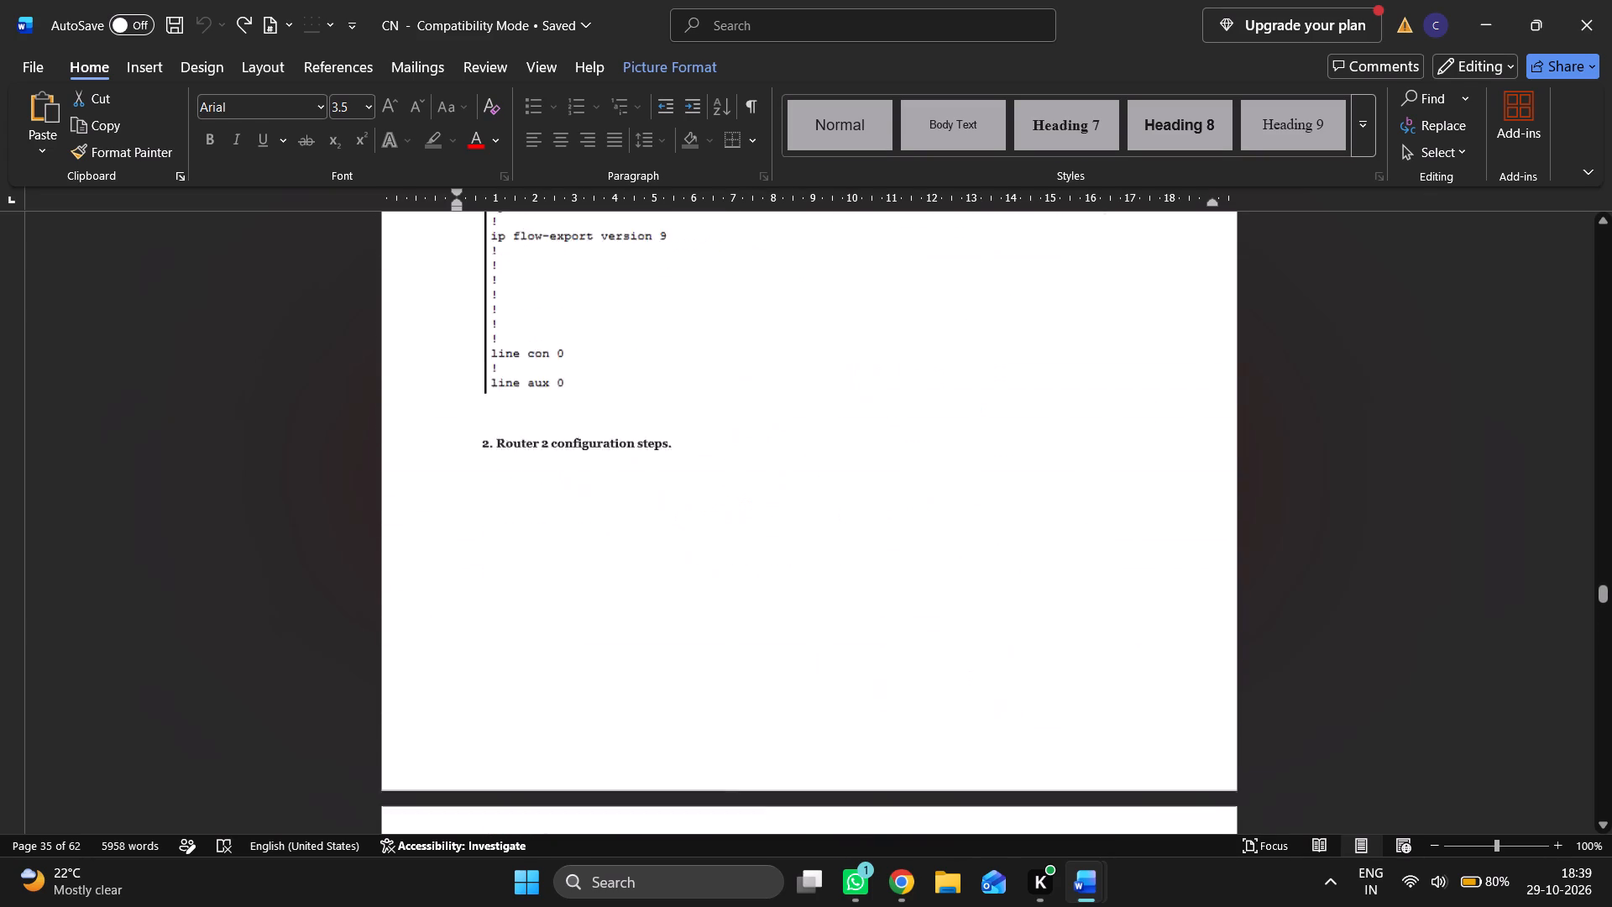
scroll(835, 432, "up", 2)
scroll(835, 432, "up", 20)
scroll(835, 432, "up", 20)
scroll(835, 432, "up", 6)
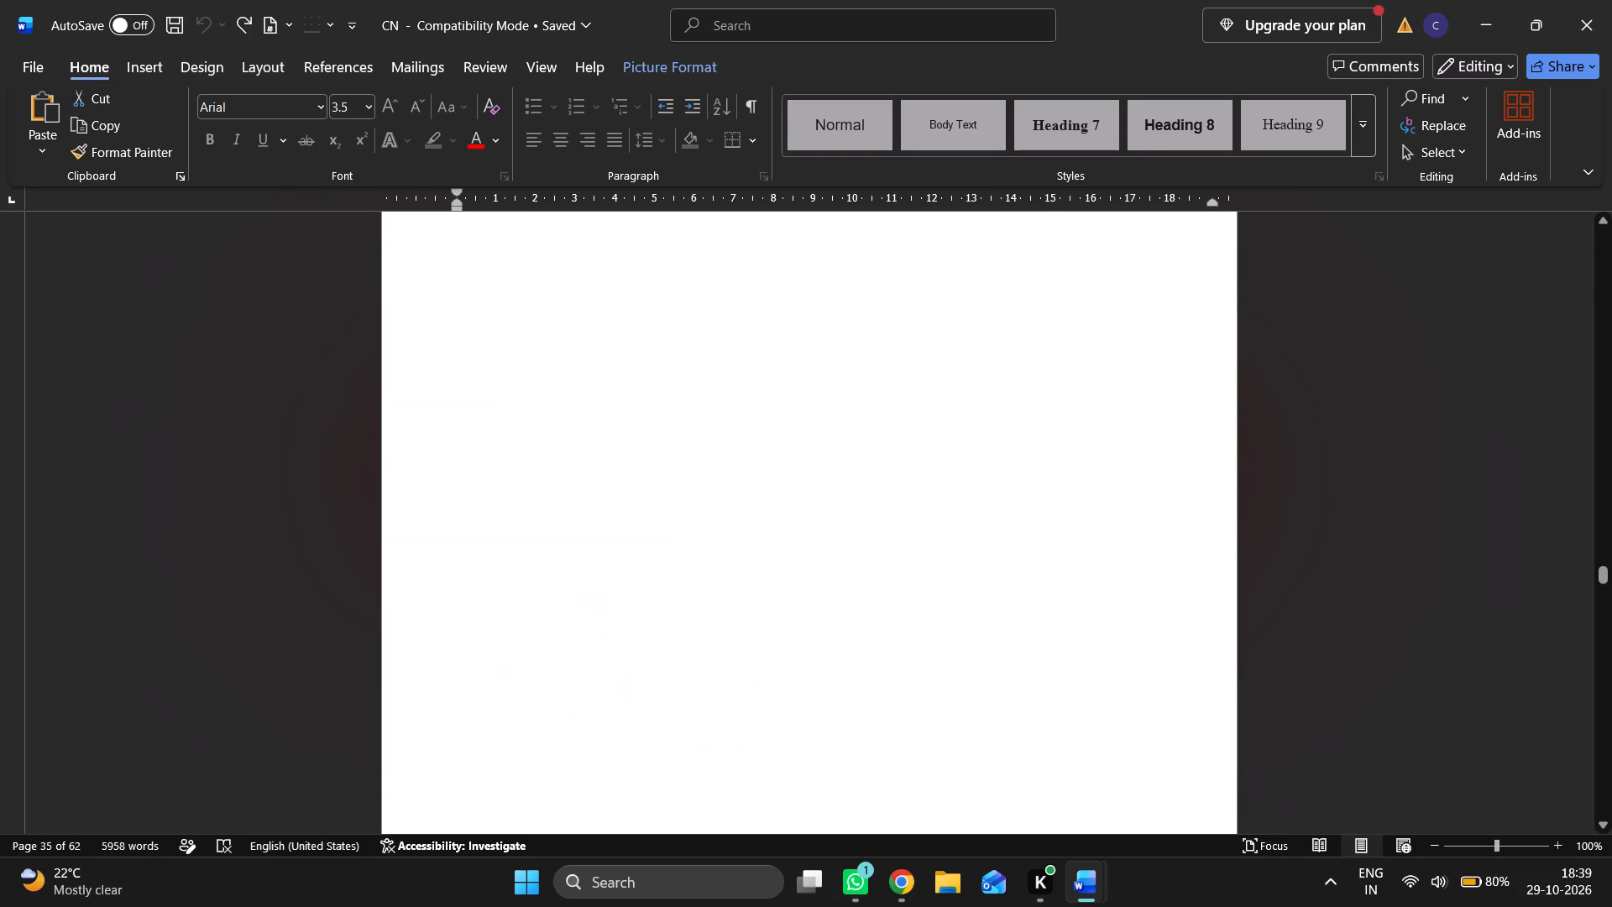
scroll(835, 432, "up", 20)
scroll(835, 432, "up", 20)
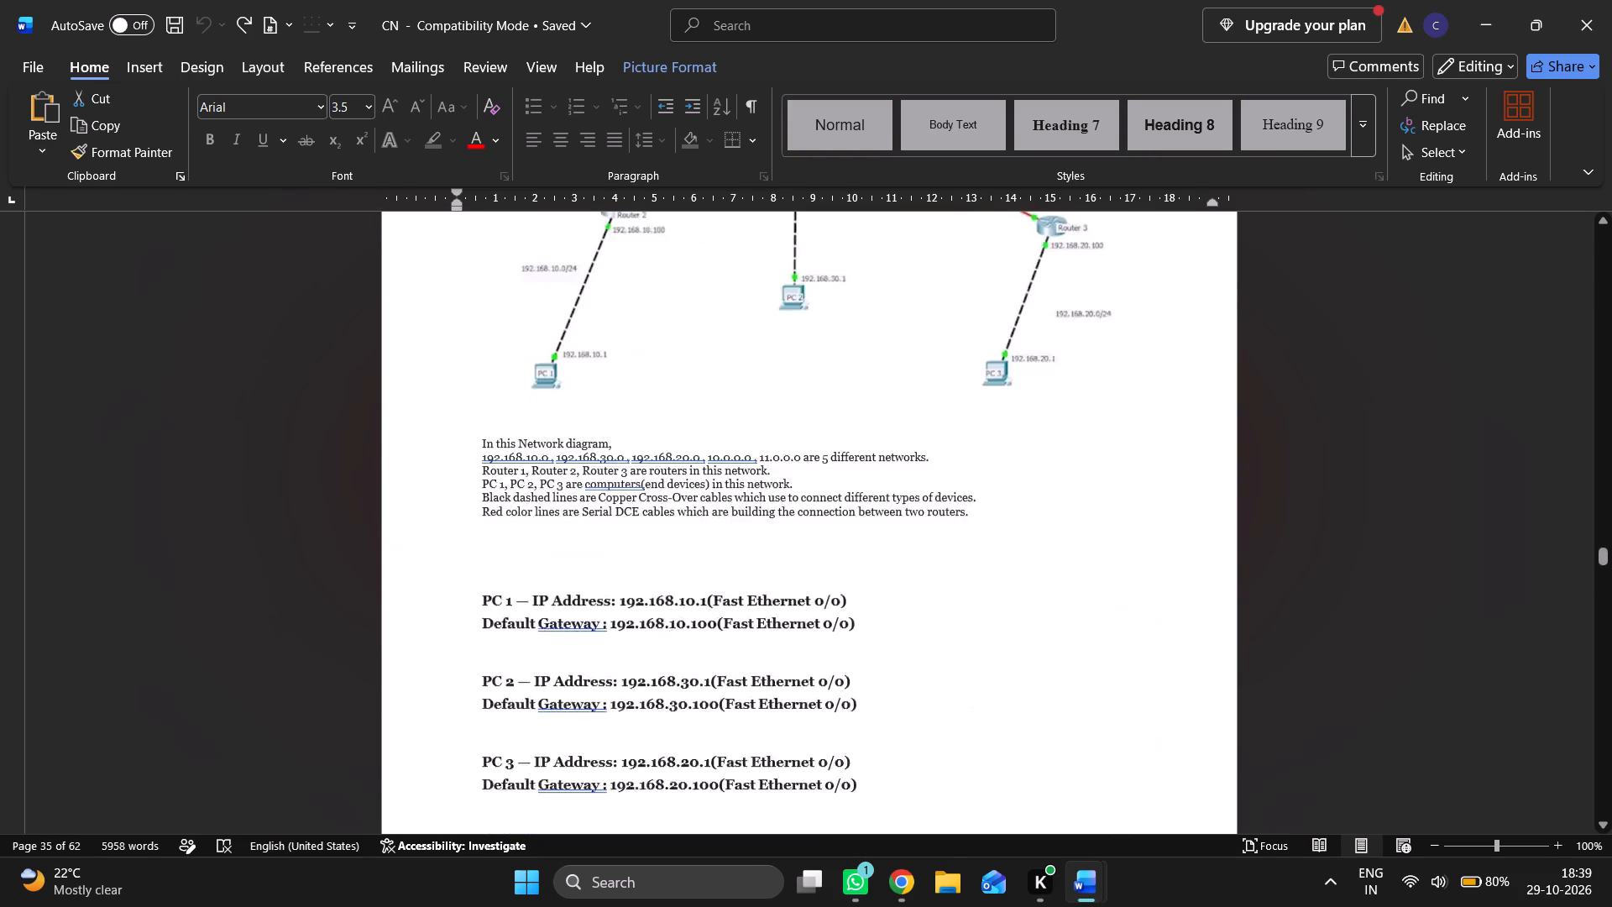
scroll(835, 432, "up", 12)
scroll(854, 476, "down", 7)
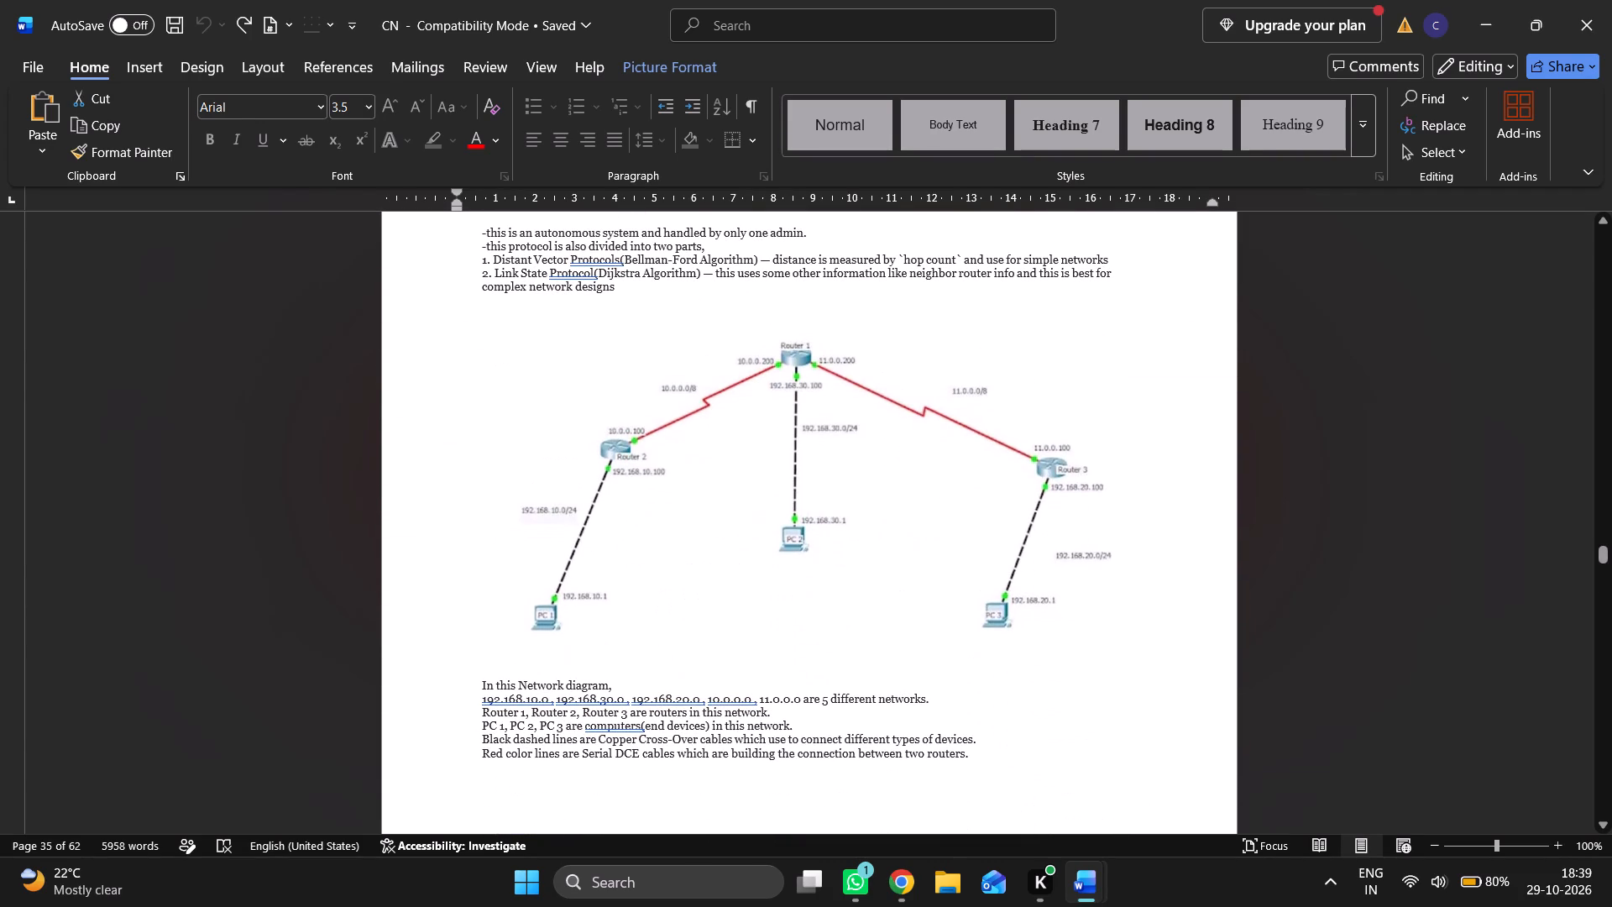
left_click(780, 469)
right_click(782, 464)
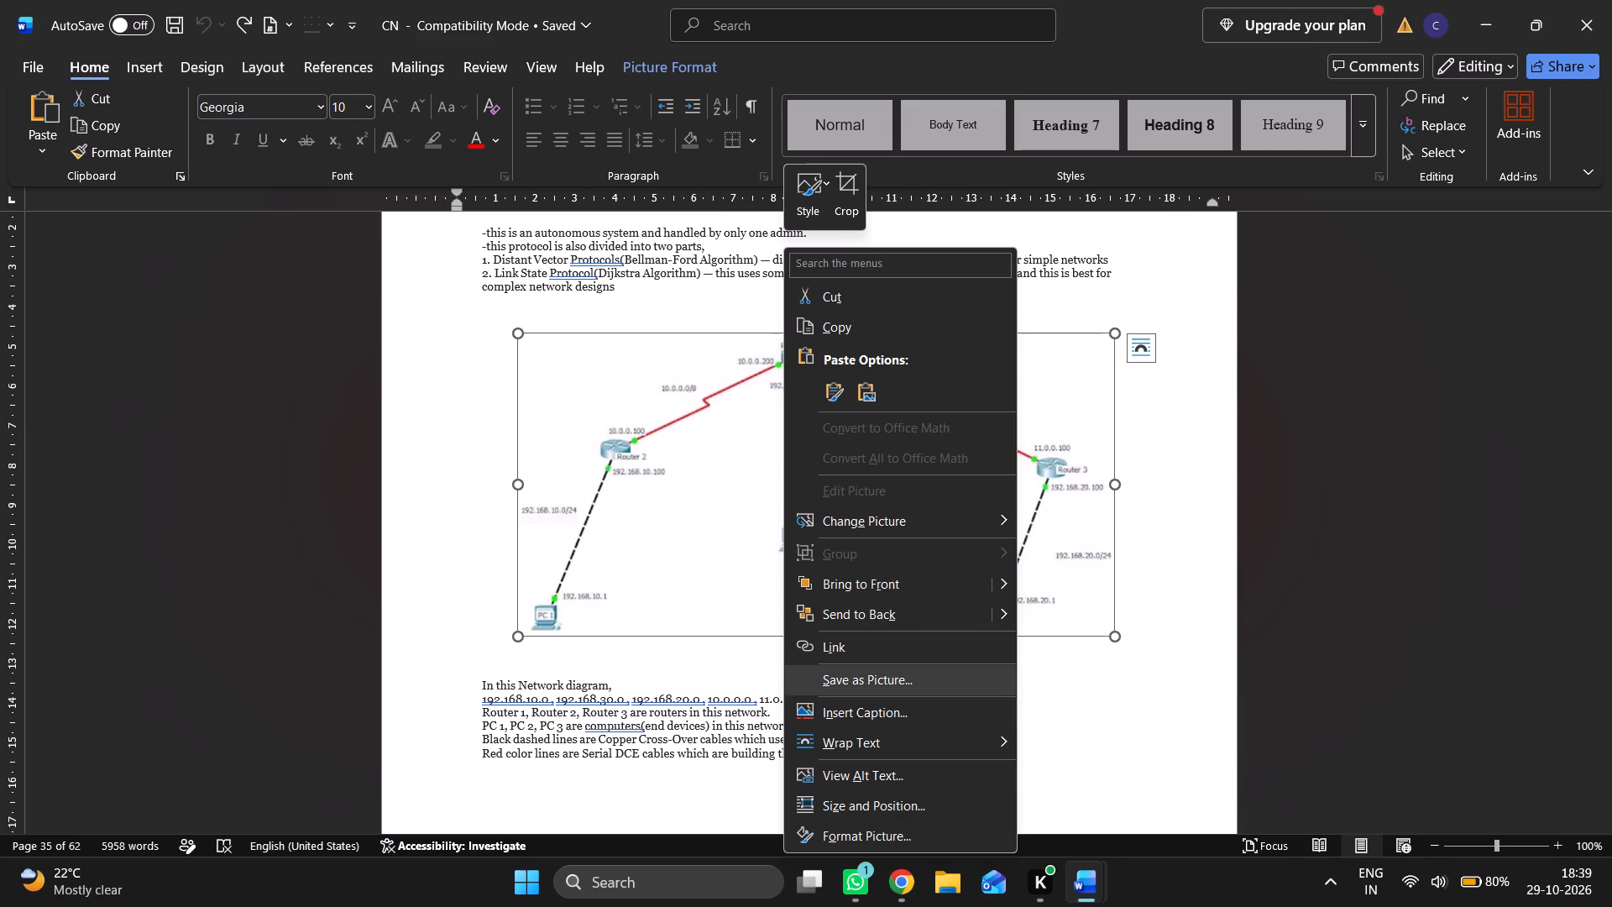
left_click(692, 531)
Review the static routing ping, router and IP configuration figures back up to the two-router topology on page 31.
scroll(692, 527, "up", 15)
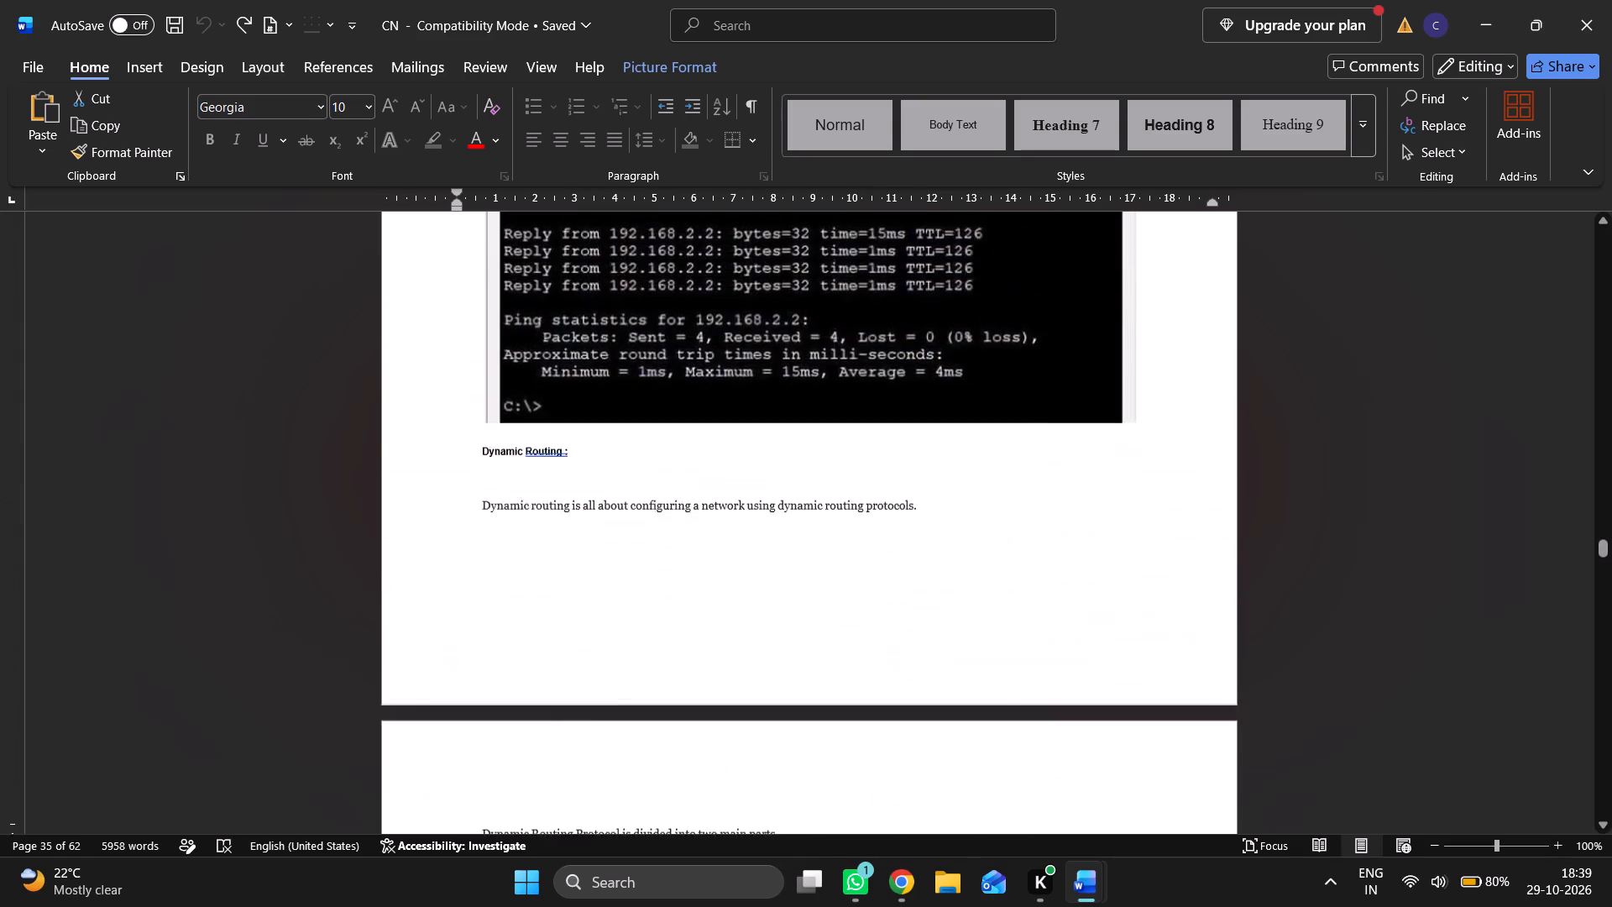
scroll(699, 508, "up", 4)
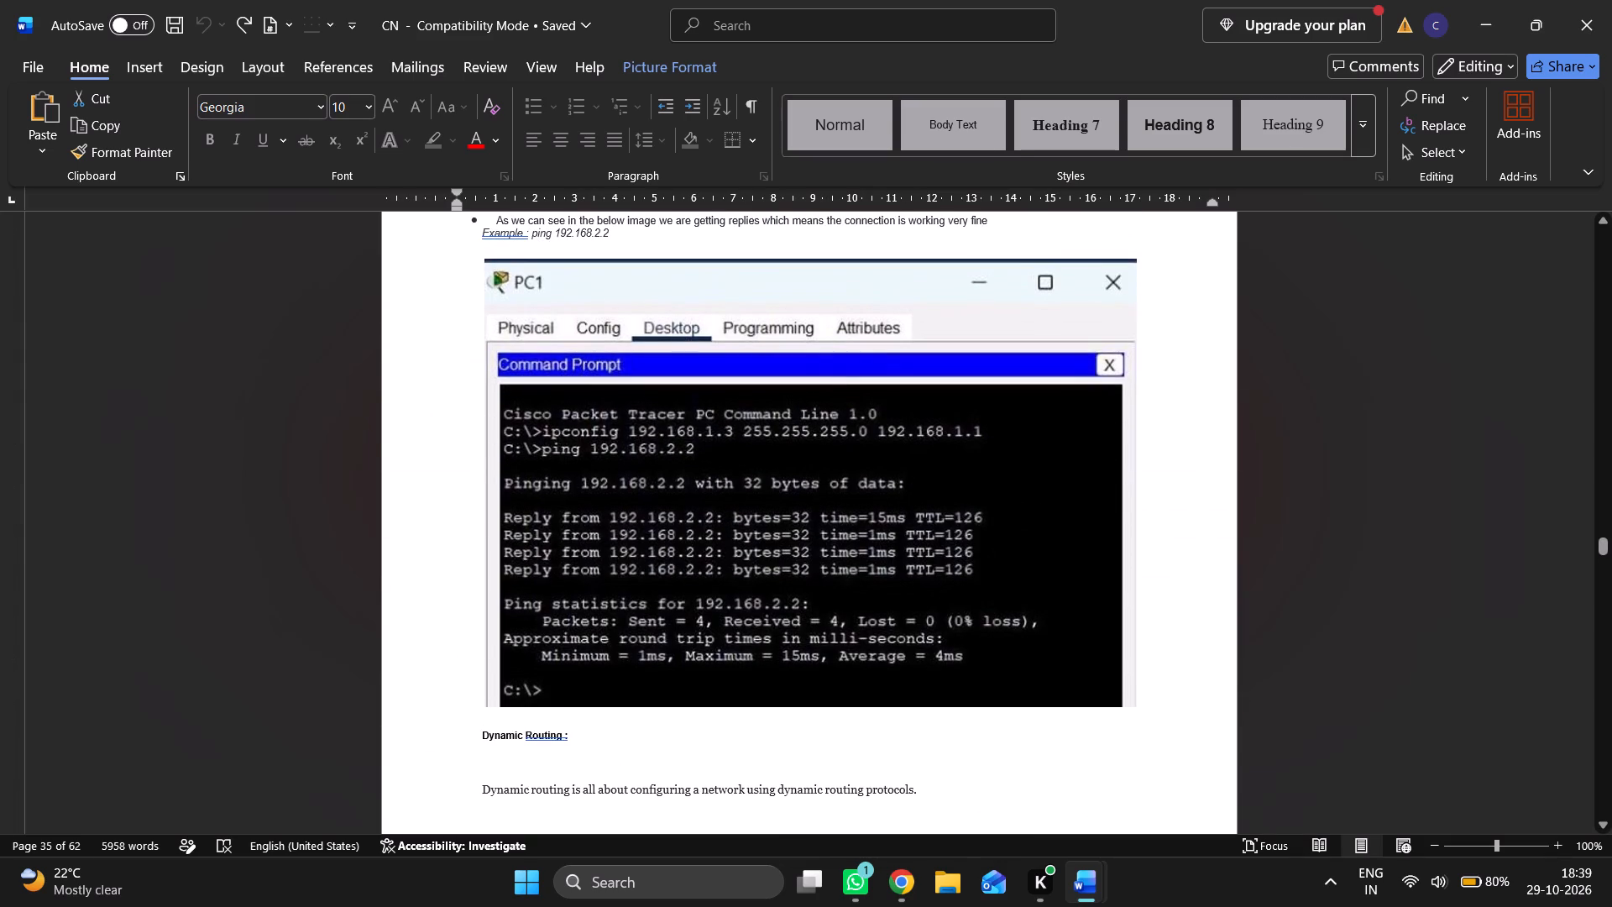
scroll(710, 490, "up", 2)
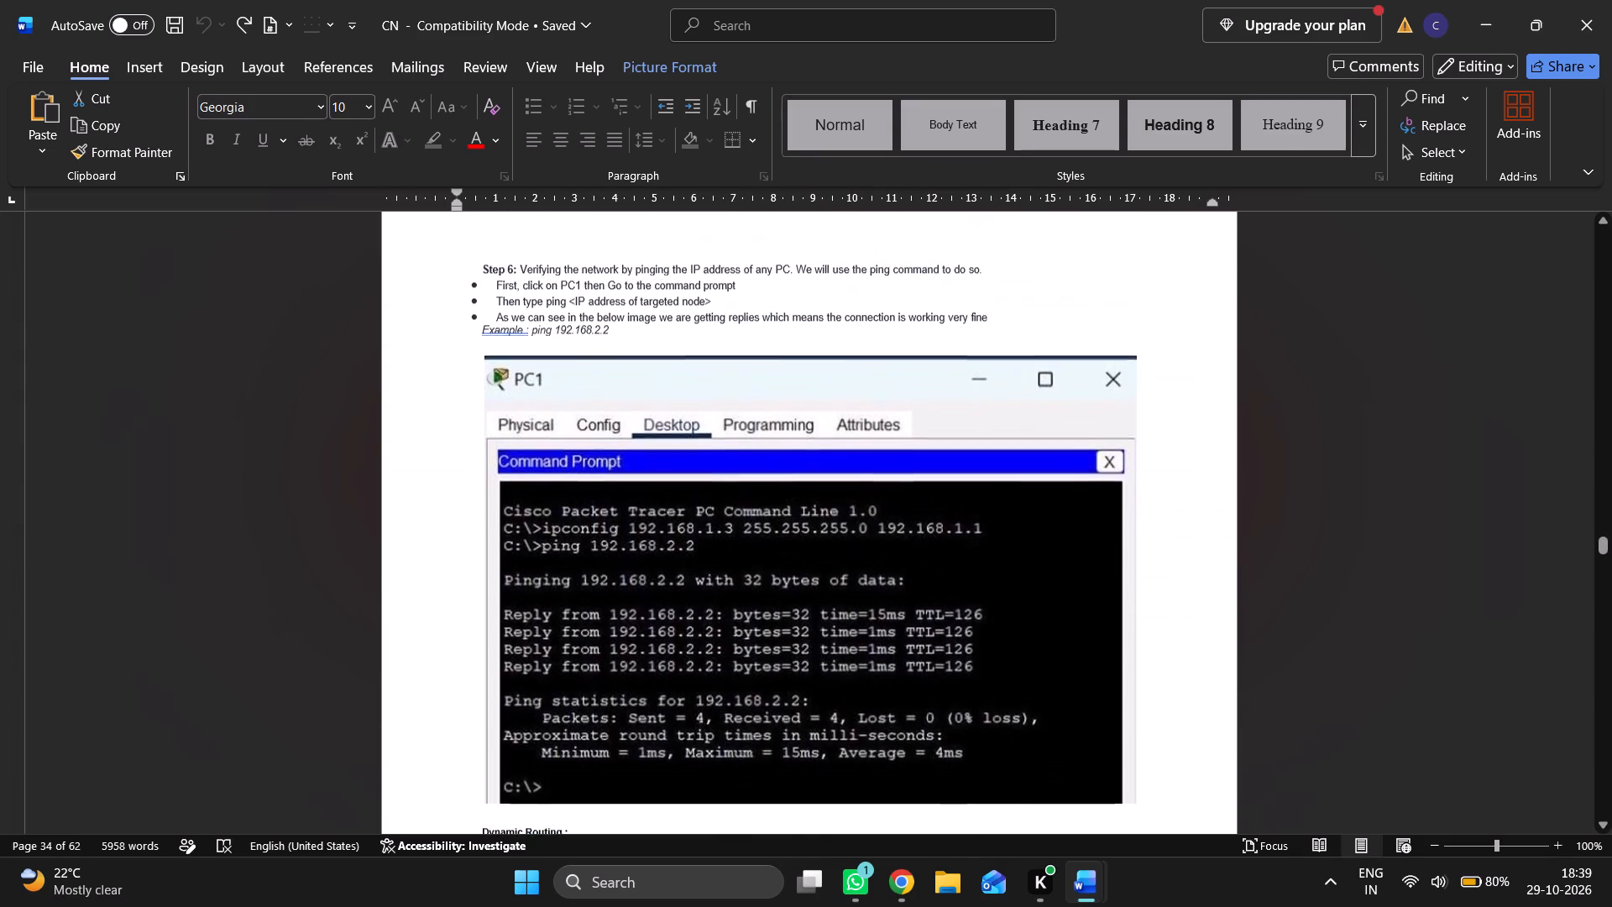
scroll(712, 486, "up", 19)
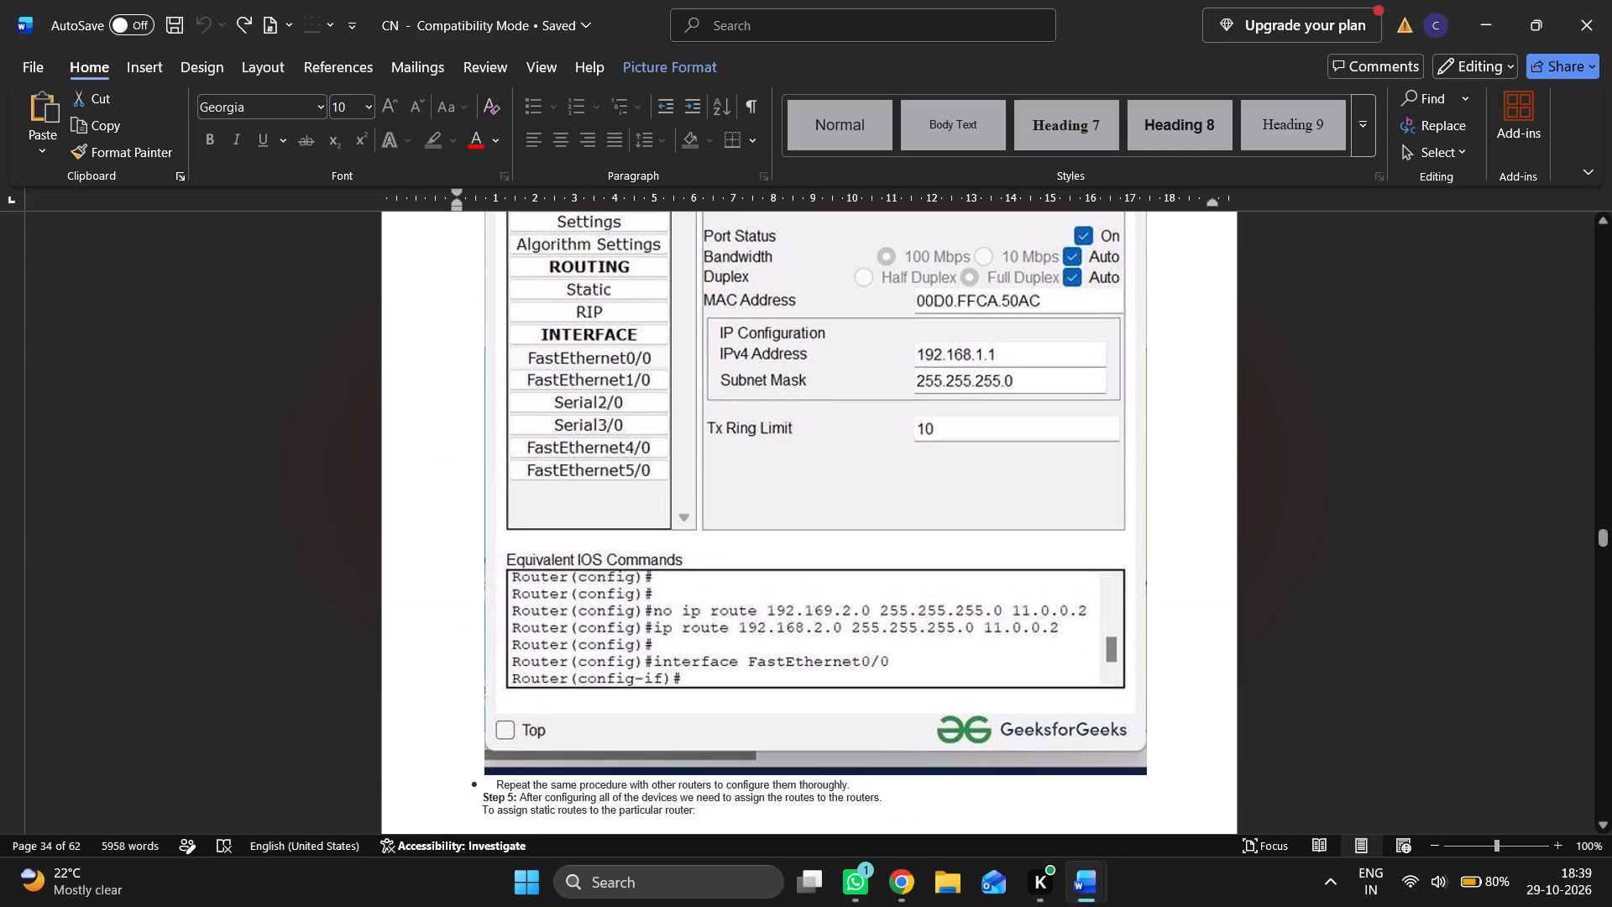
scroll(713, 462, "up", 19)
scroll(713, 433, "up", 4)
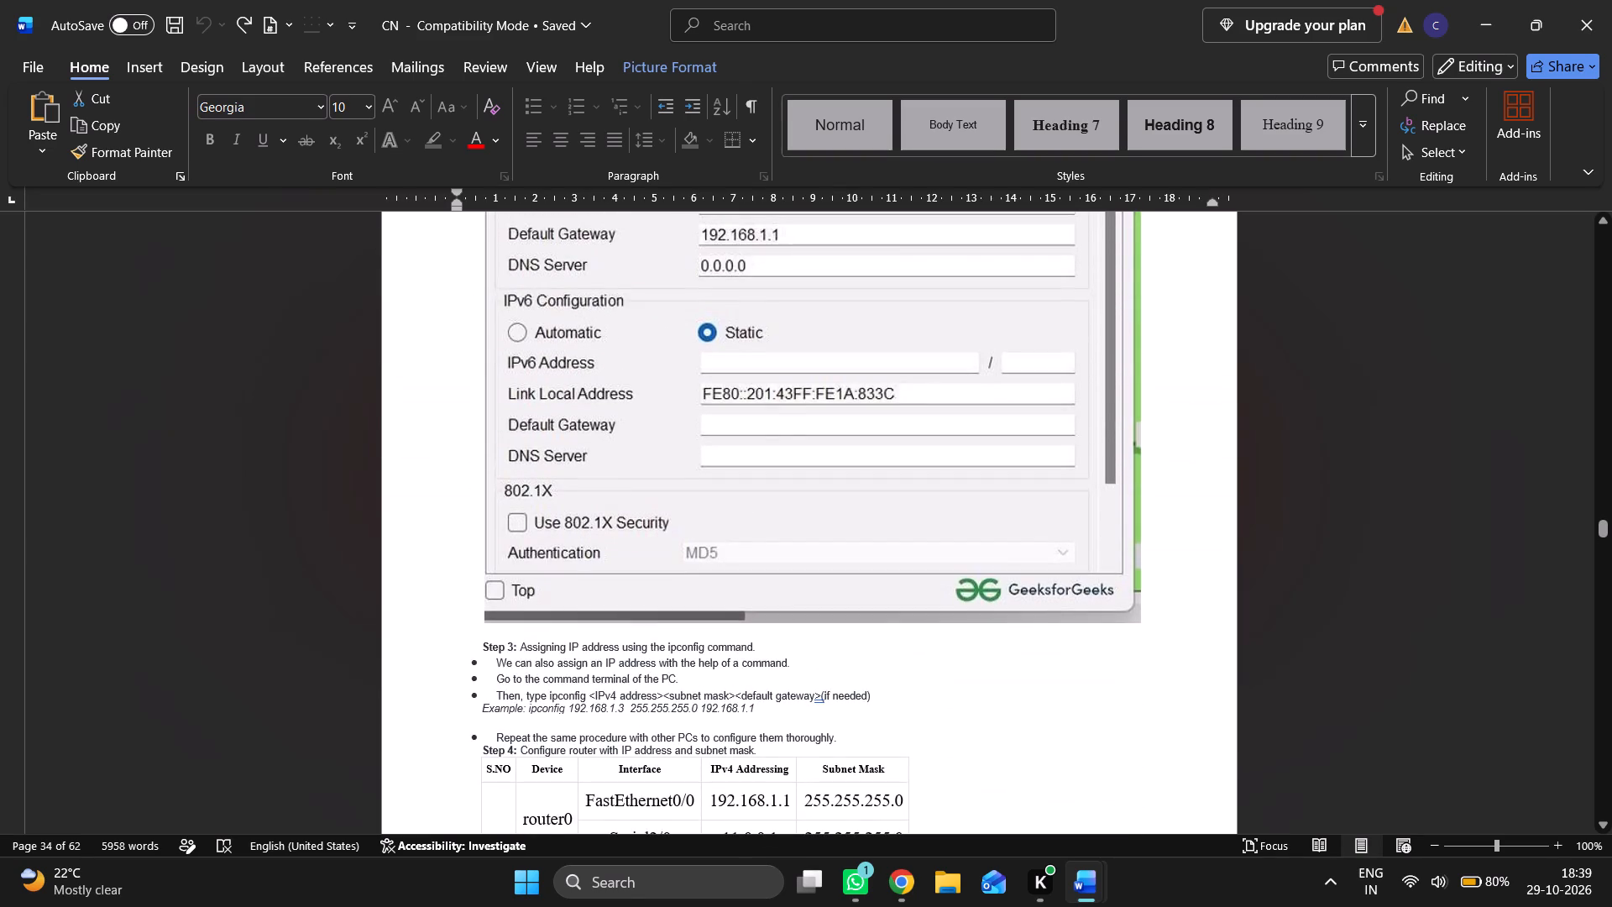
scroll(713, 433, "up", 19)
scroll(709, 409, "up", 3)
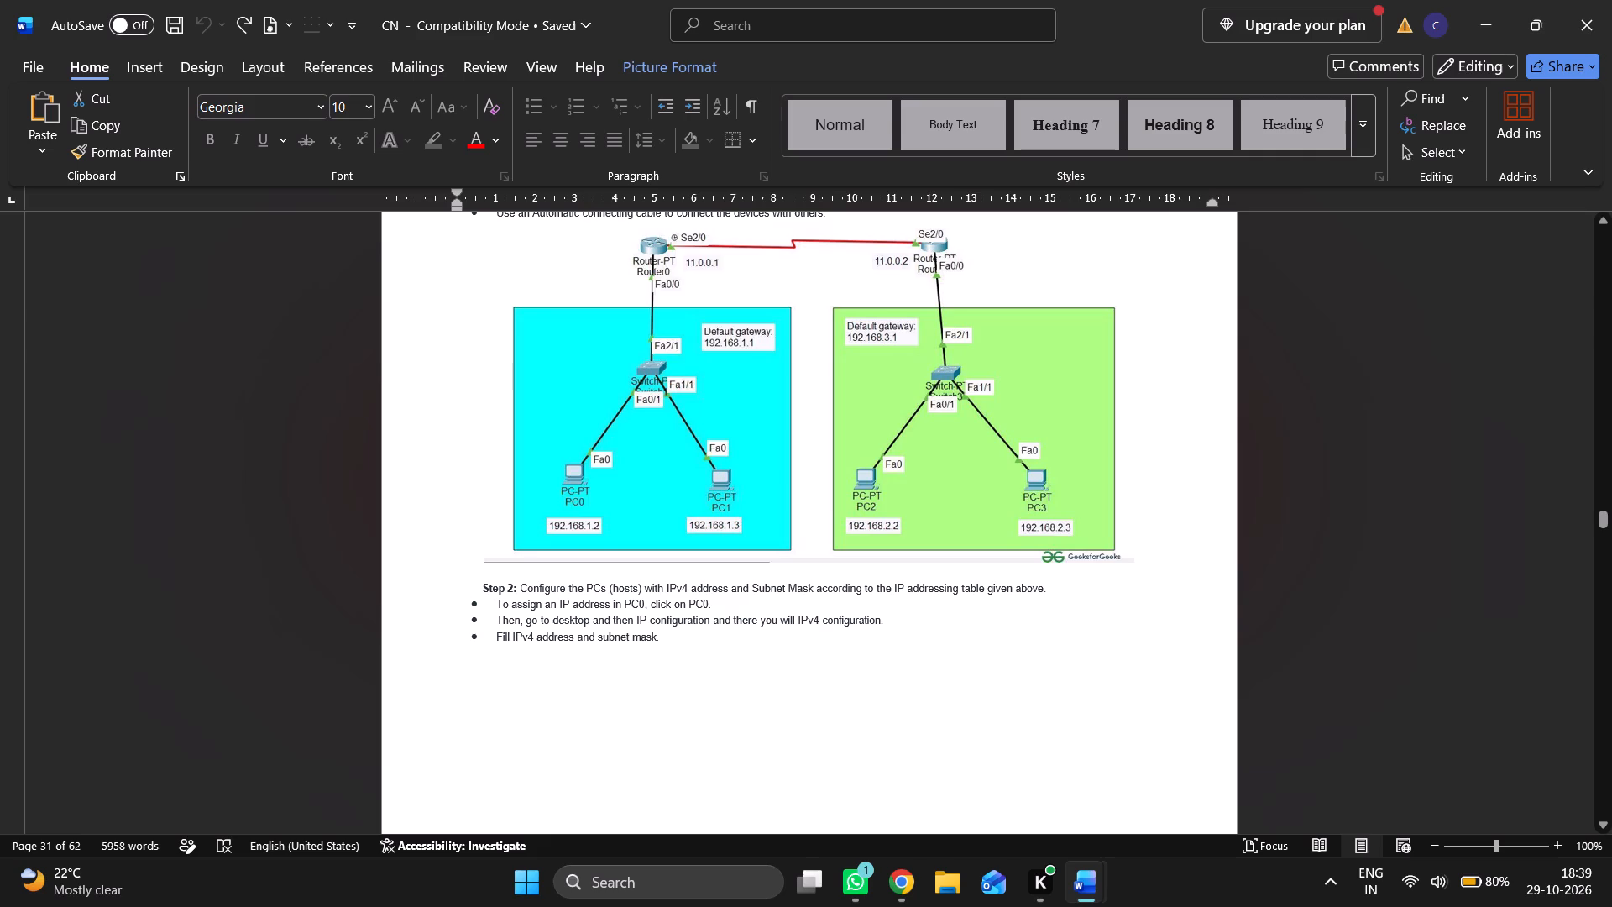
Save the three-router network diagram on page 35 of the CN document as a JPEG named Picture3 in Downloads.
scroll(798, 647, "down", 19)
scroll(796, 619, "down", 6)
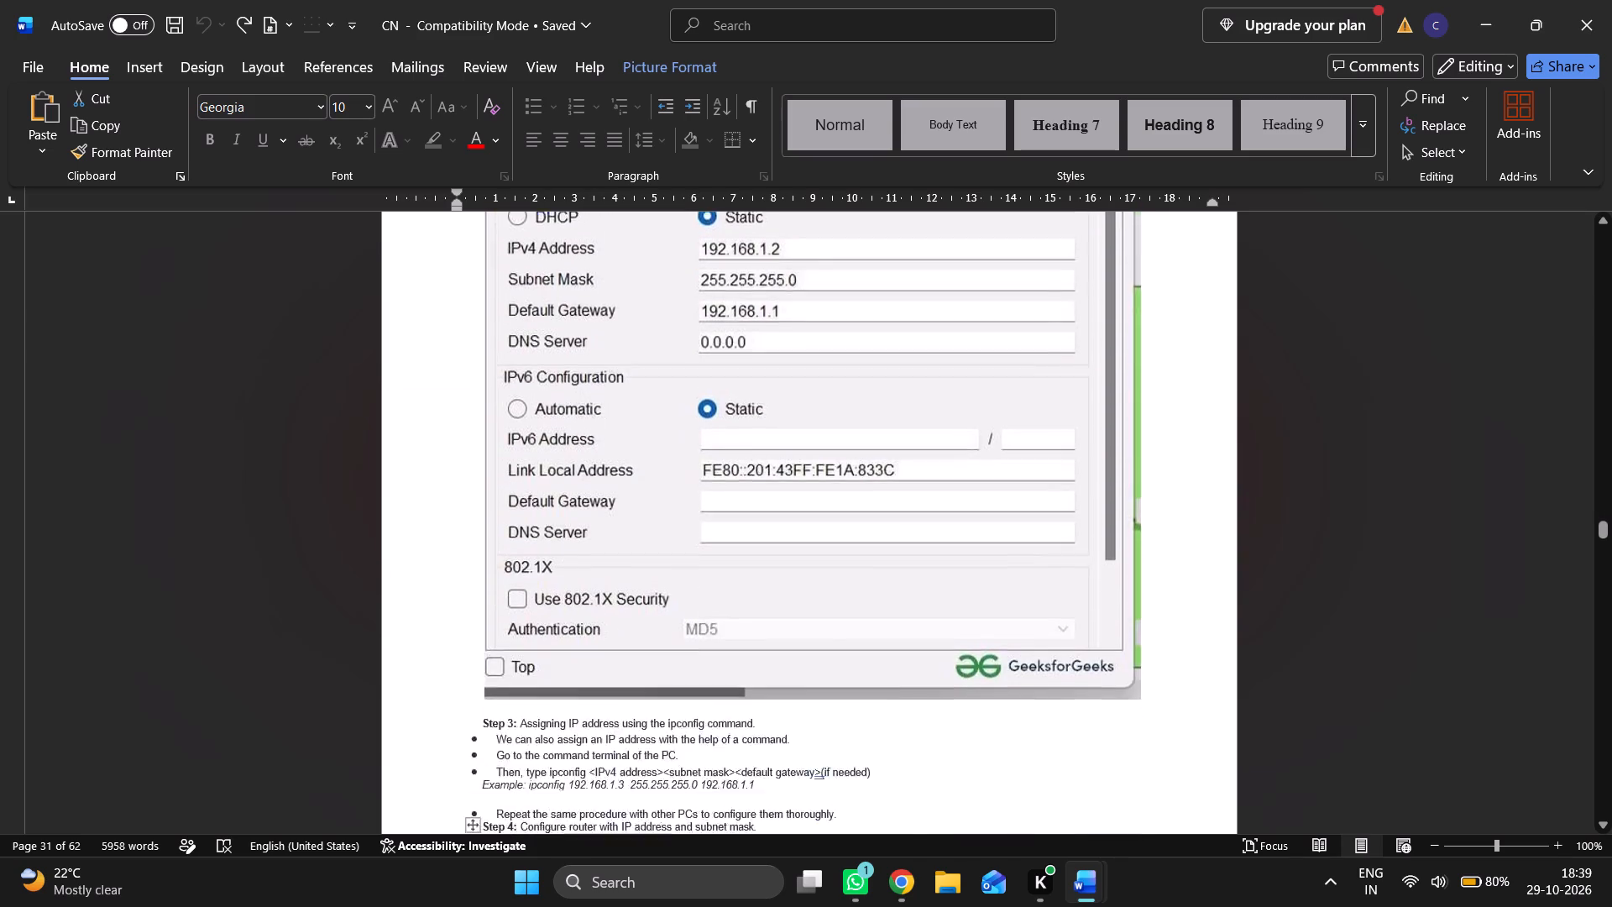
scroll(796, 619, "down", 17)
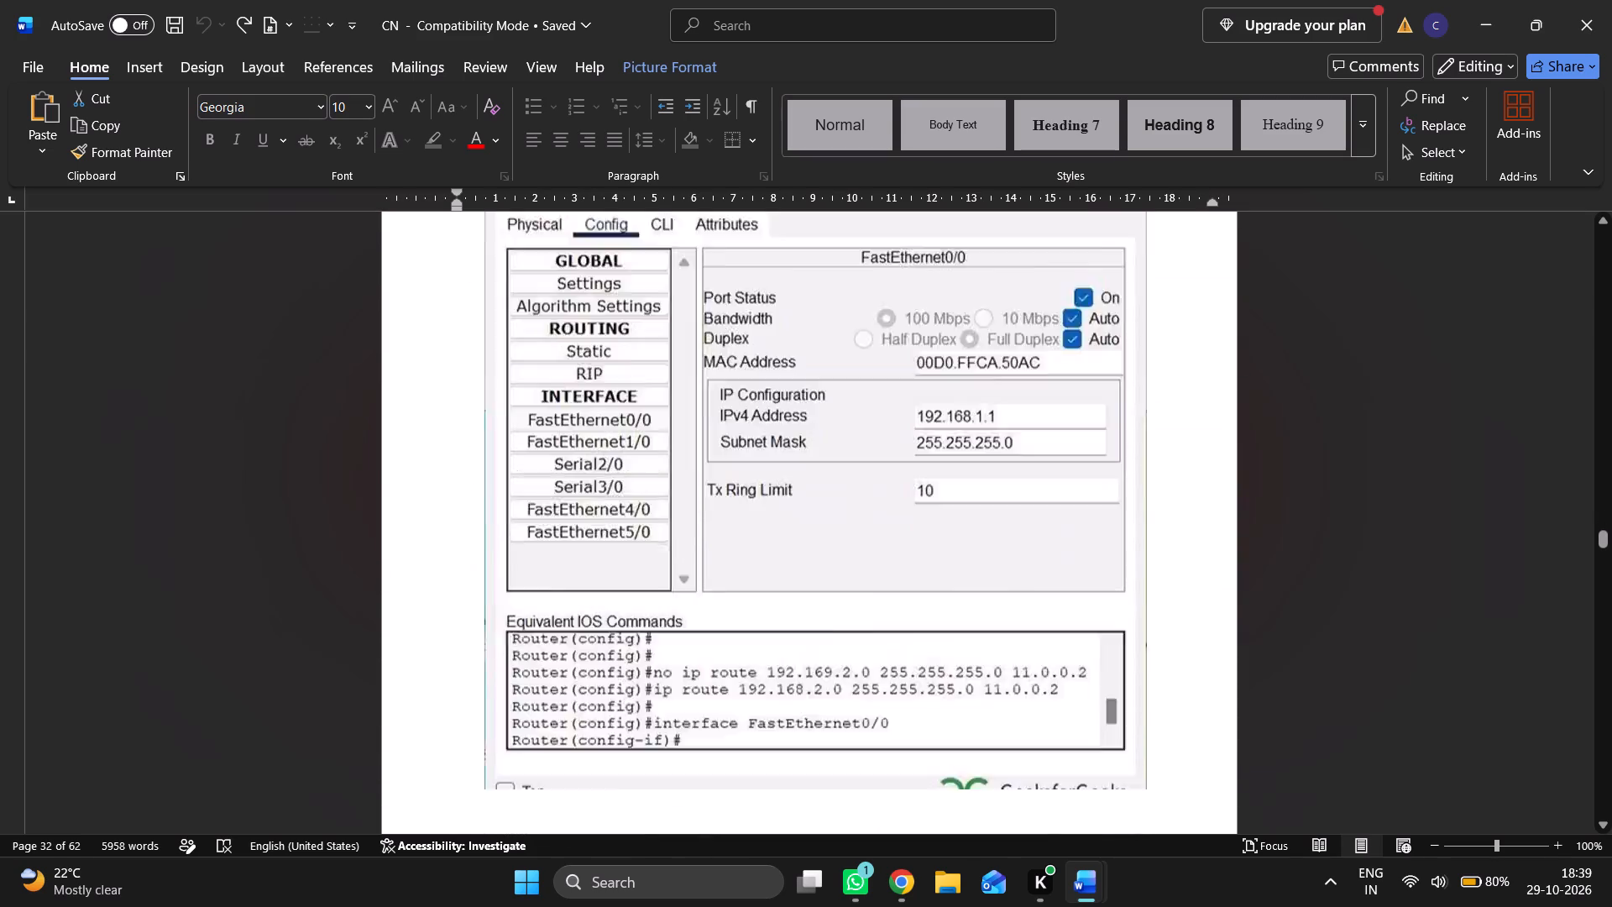
scroll(800, 586, "down", 20)
scroll(800, 586, "down", 12)
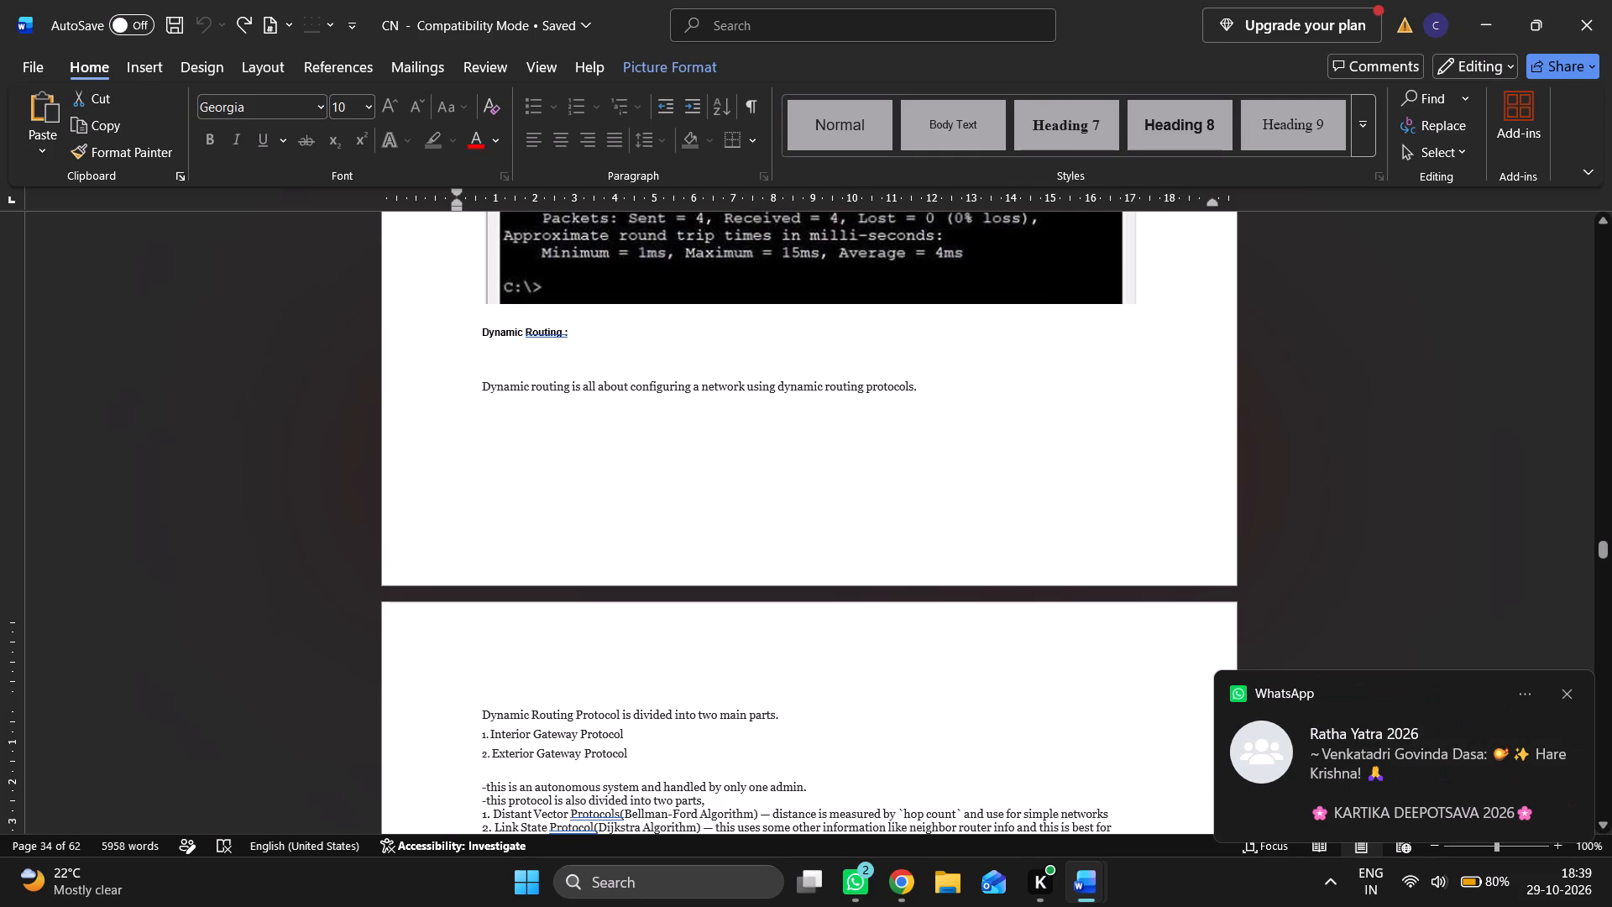
scroll(816, 563, "down", 16)
scroll(776, 453, "up", 4)
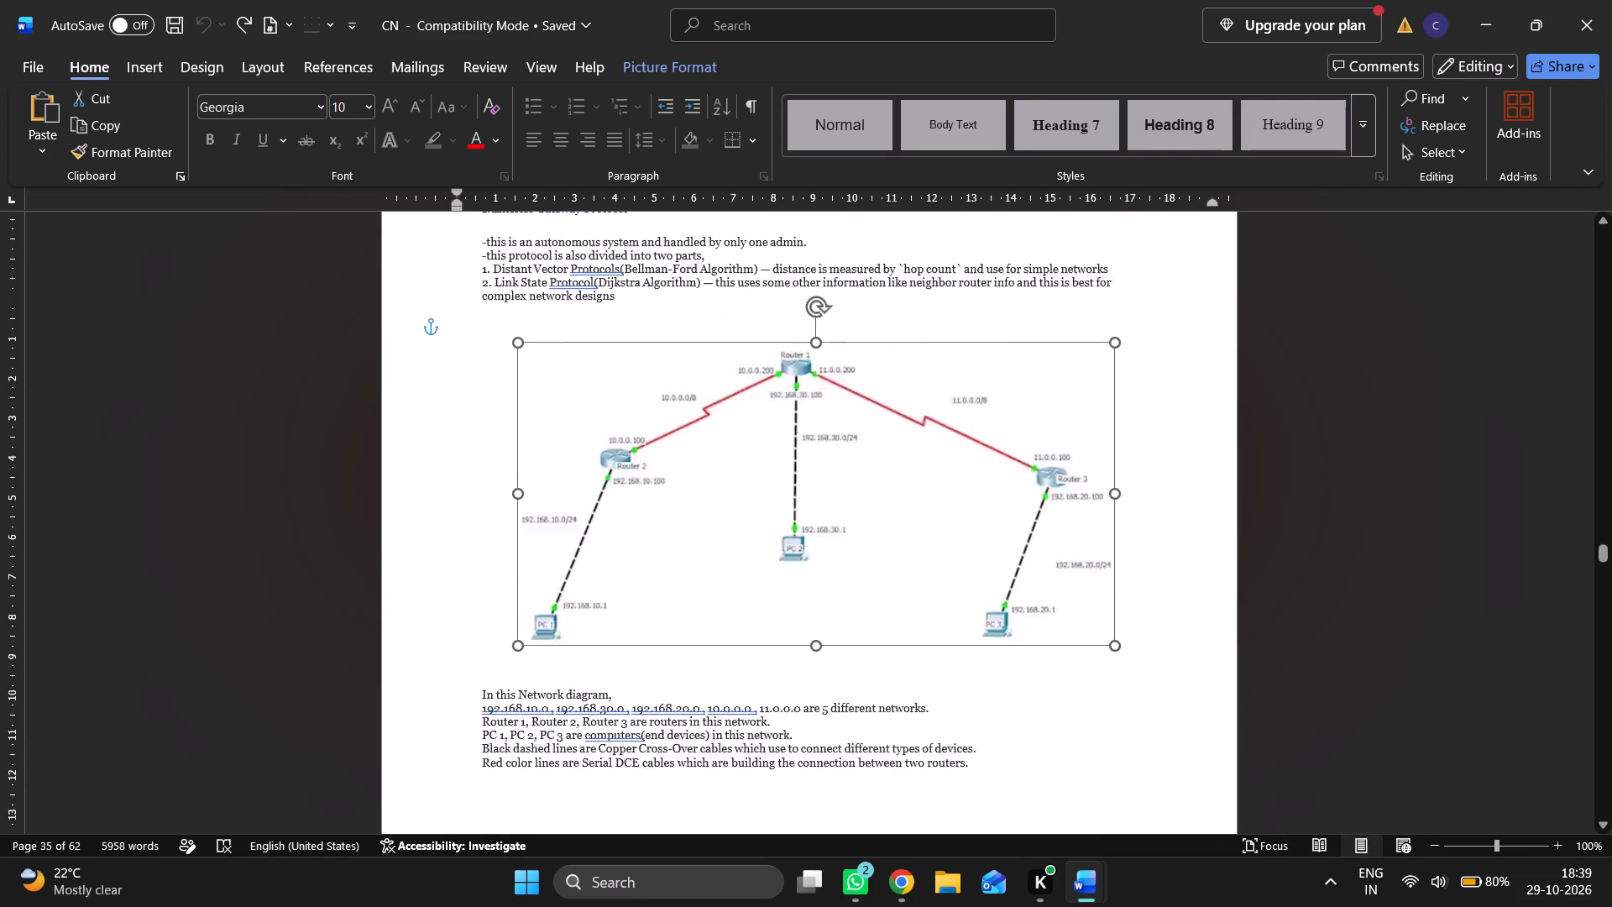
scroll(776, 453, "up", 6)
scroll(776, 453, "down", 7)
right_click(774, 447)
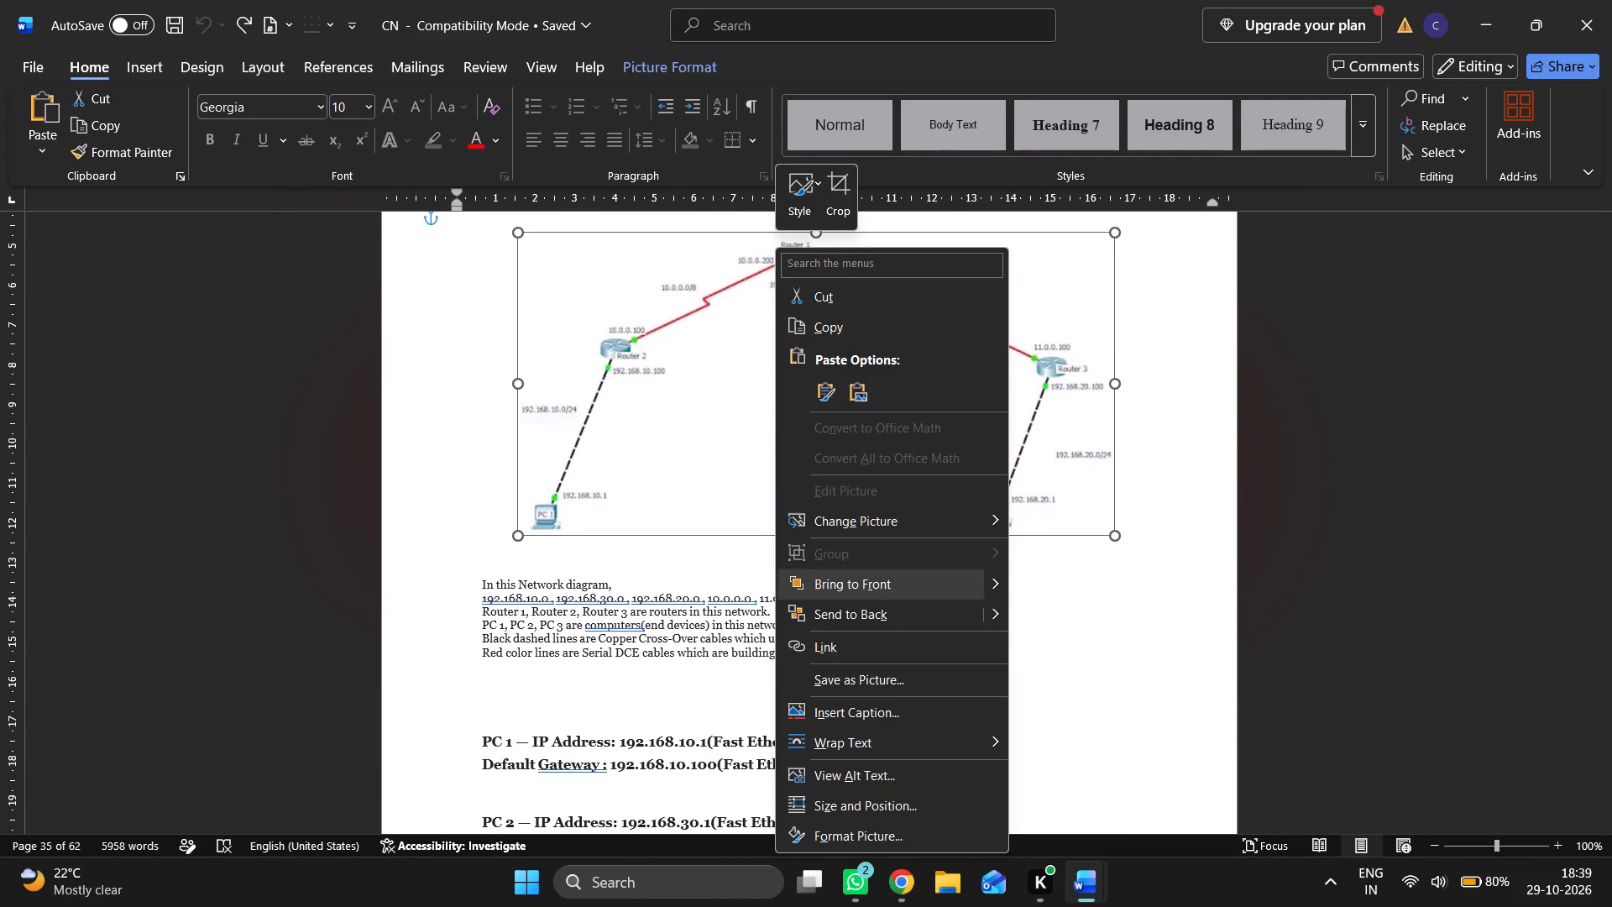
left_click(856, 689)
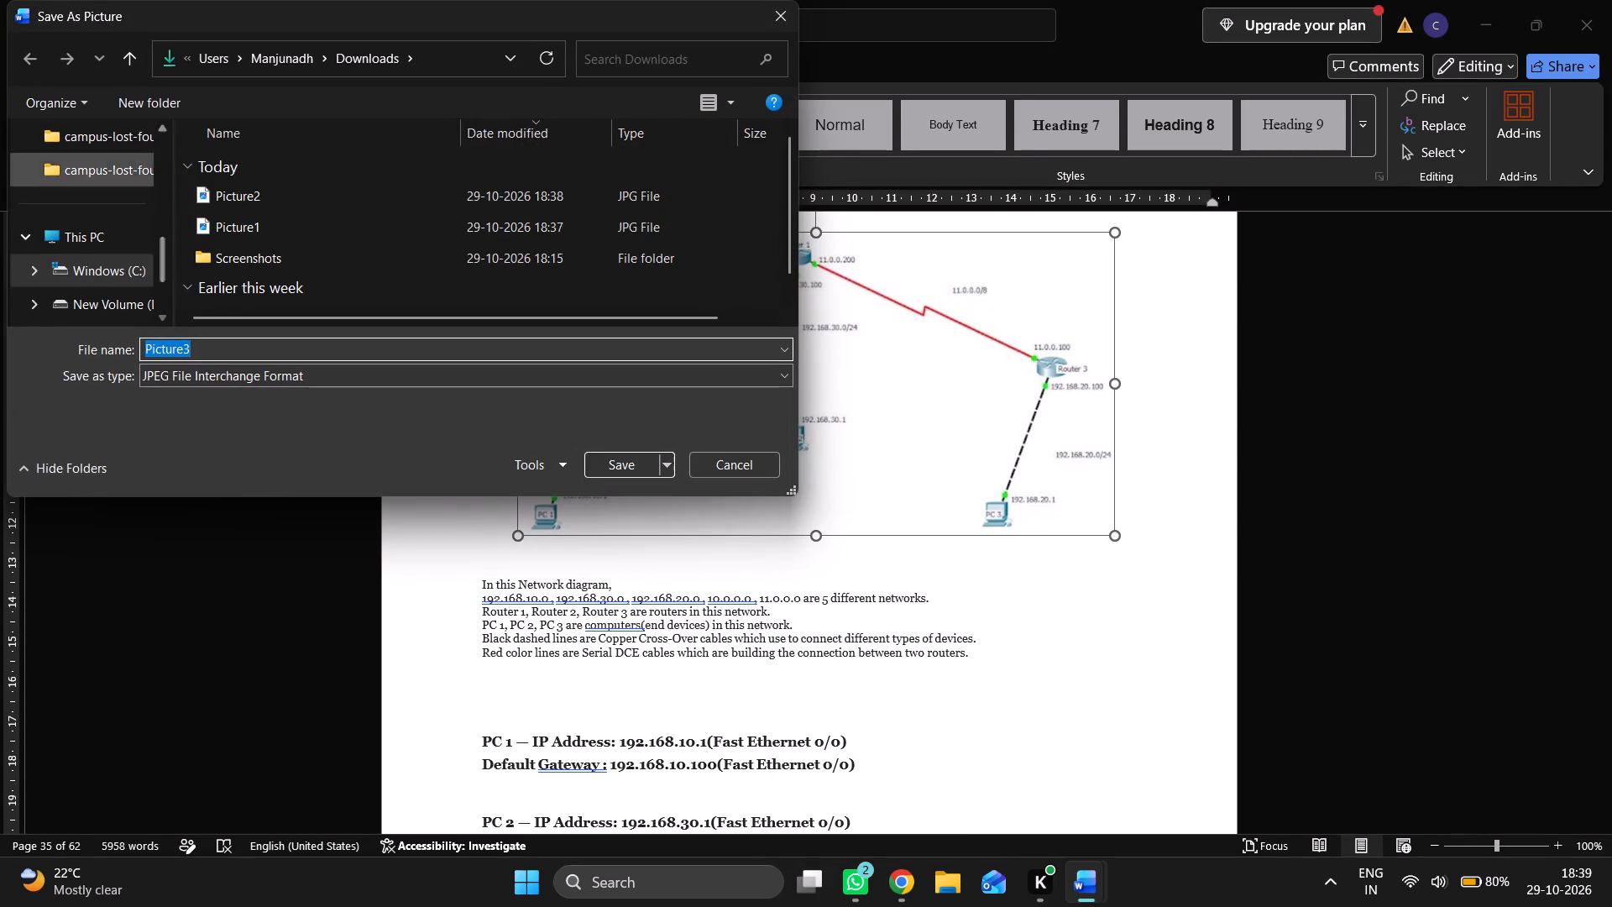
left_click(623, 464)
In Document1, narrow the two-router topology picture to about 14.6 cm wide, keeping its height.
left_click(1217, 790)
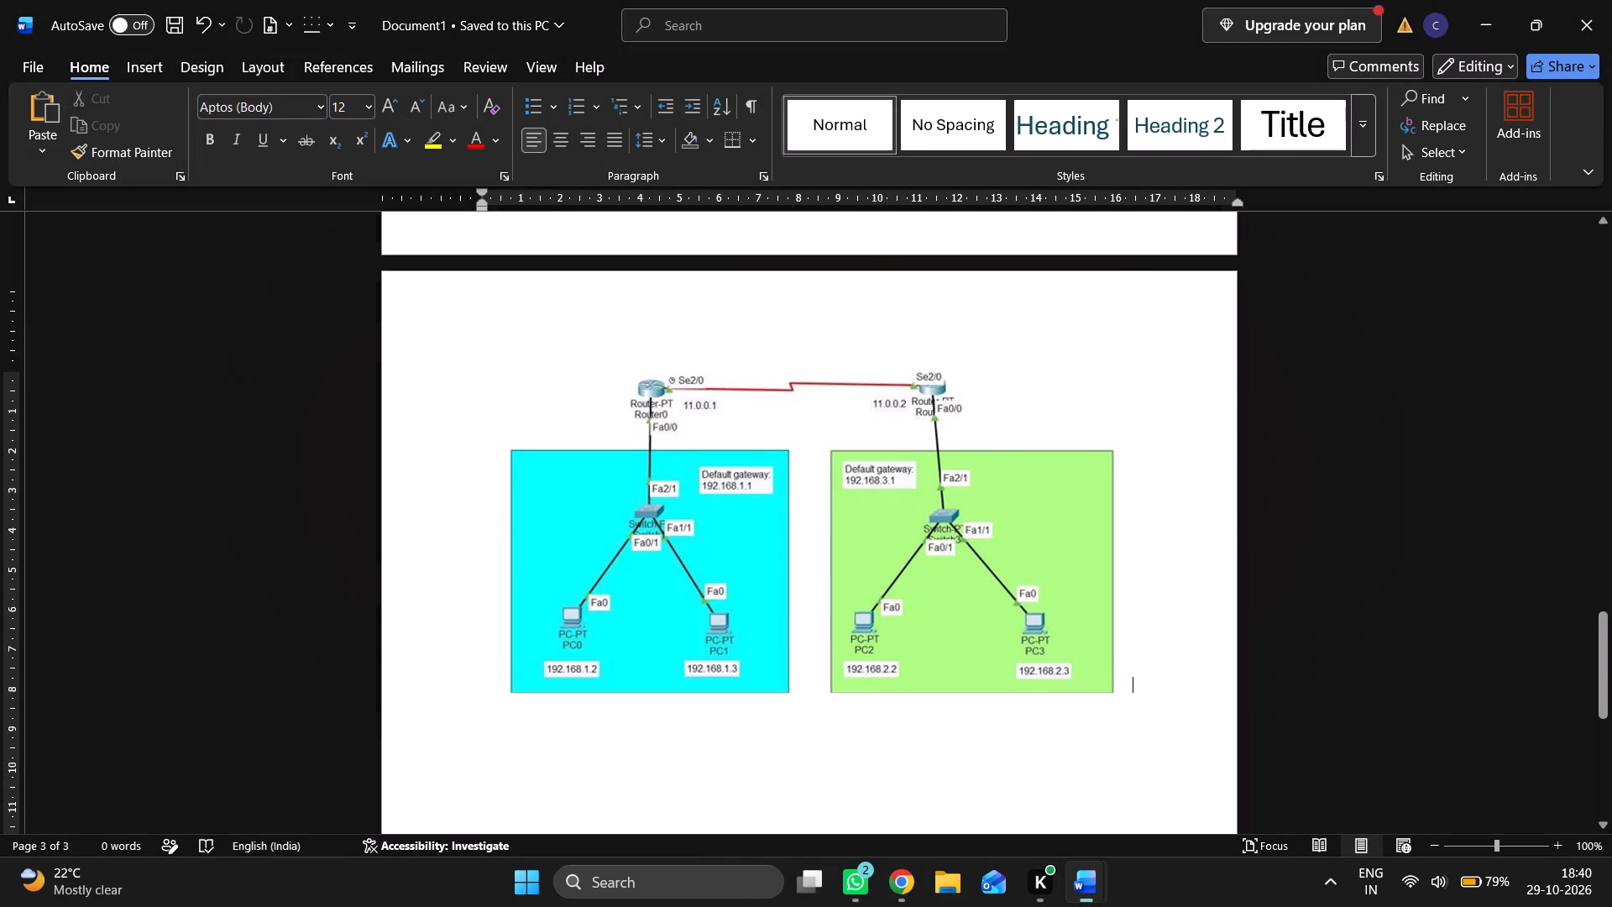
key("Return")
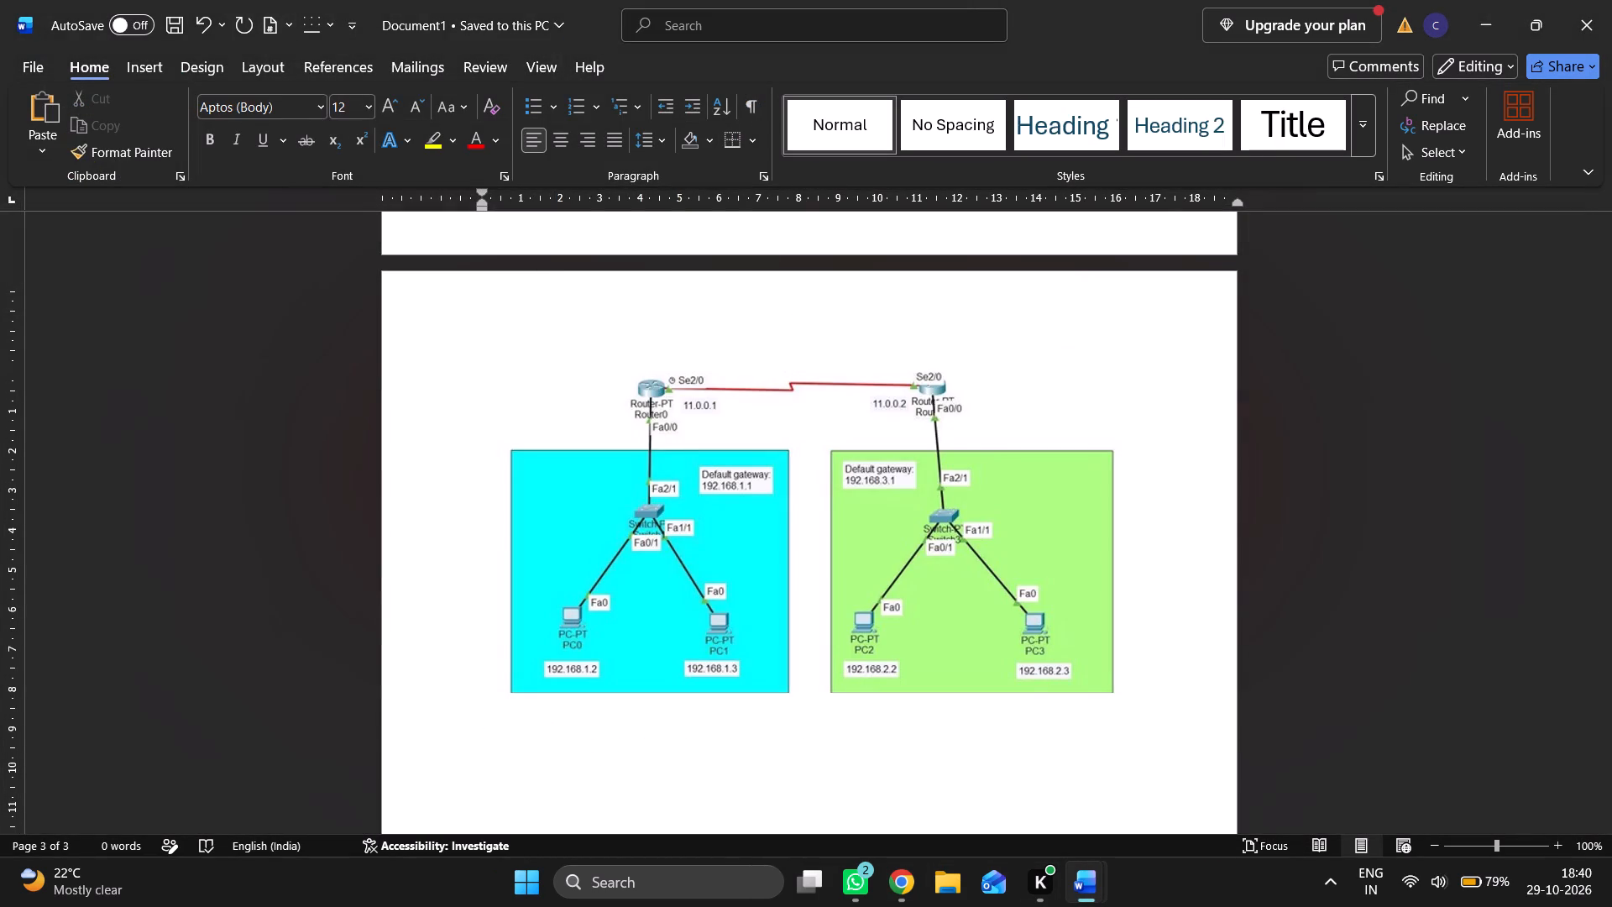
left_click(153, 60)
left_click(787, 461)
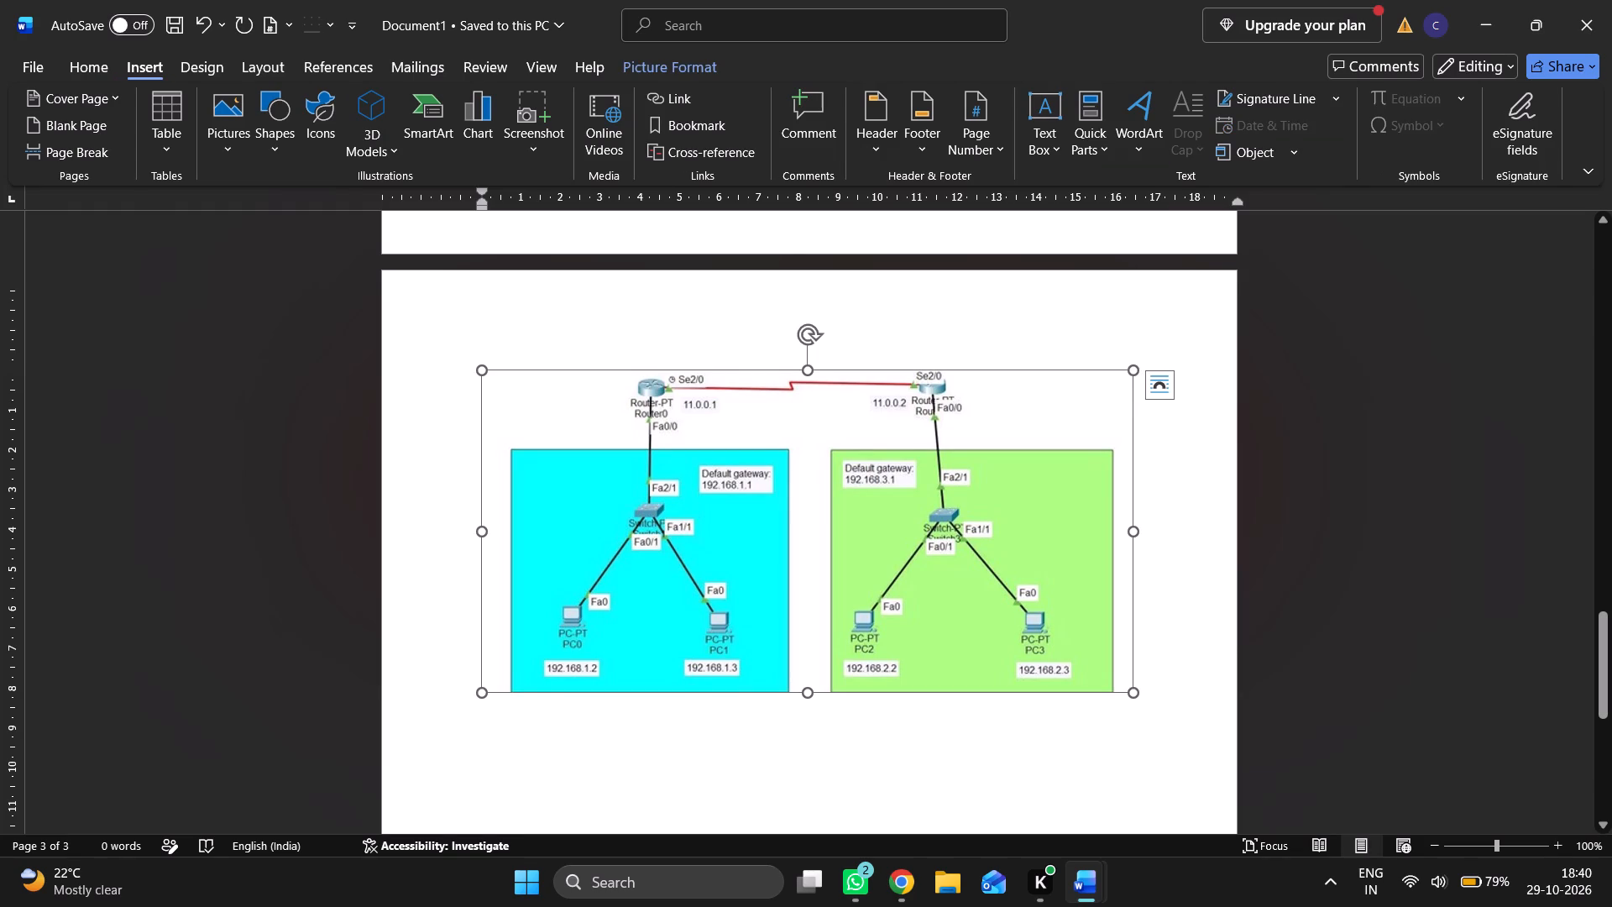
left_click_drag(1136, 531, 1022, 542)
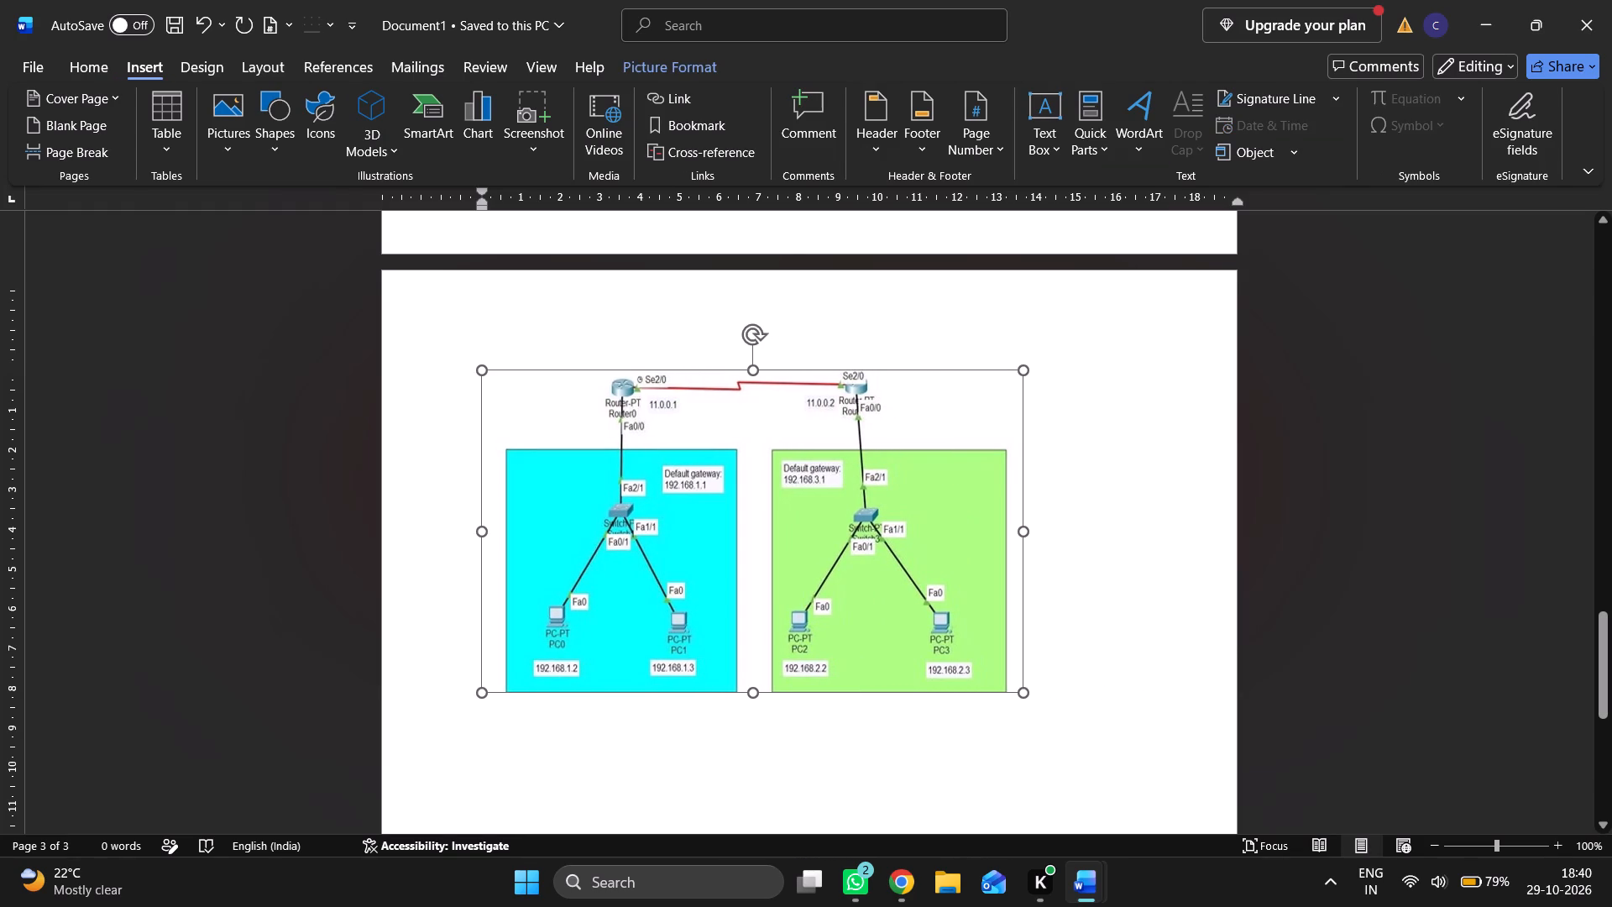
left_click_drag(1022, 542, 839, 549)
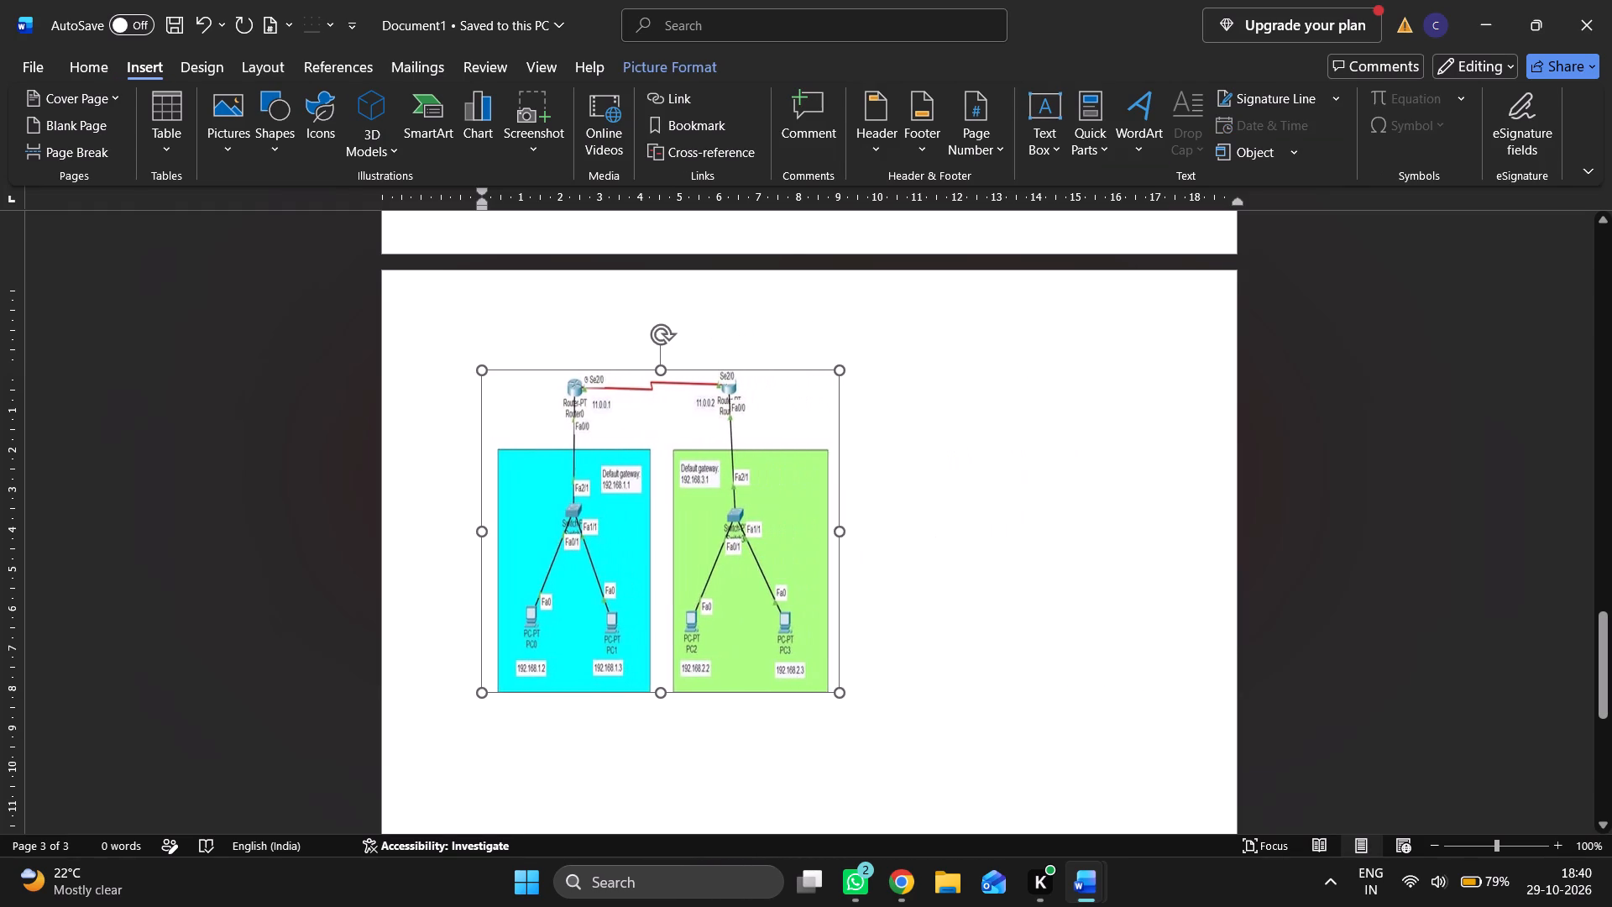
left_click_drag(839, 549, 1025, 567)
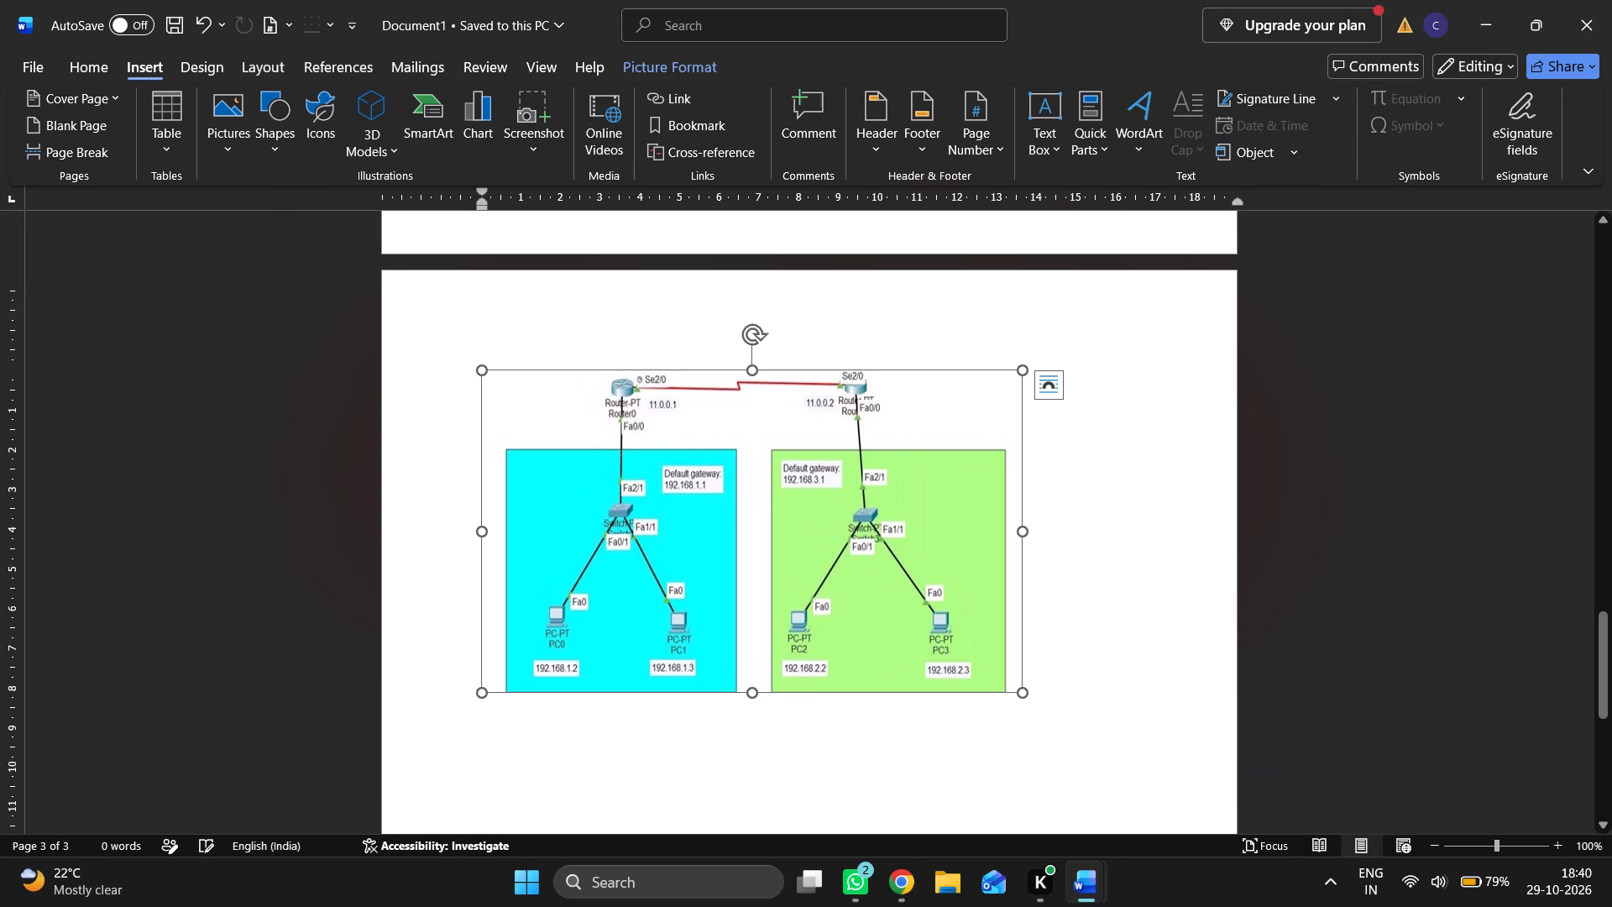
left_click_drag(1021, 534, 1060, 537)
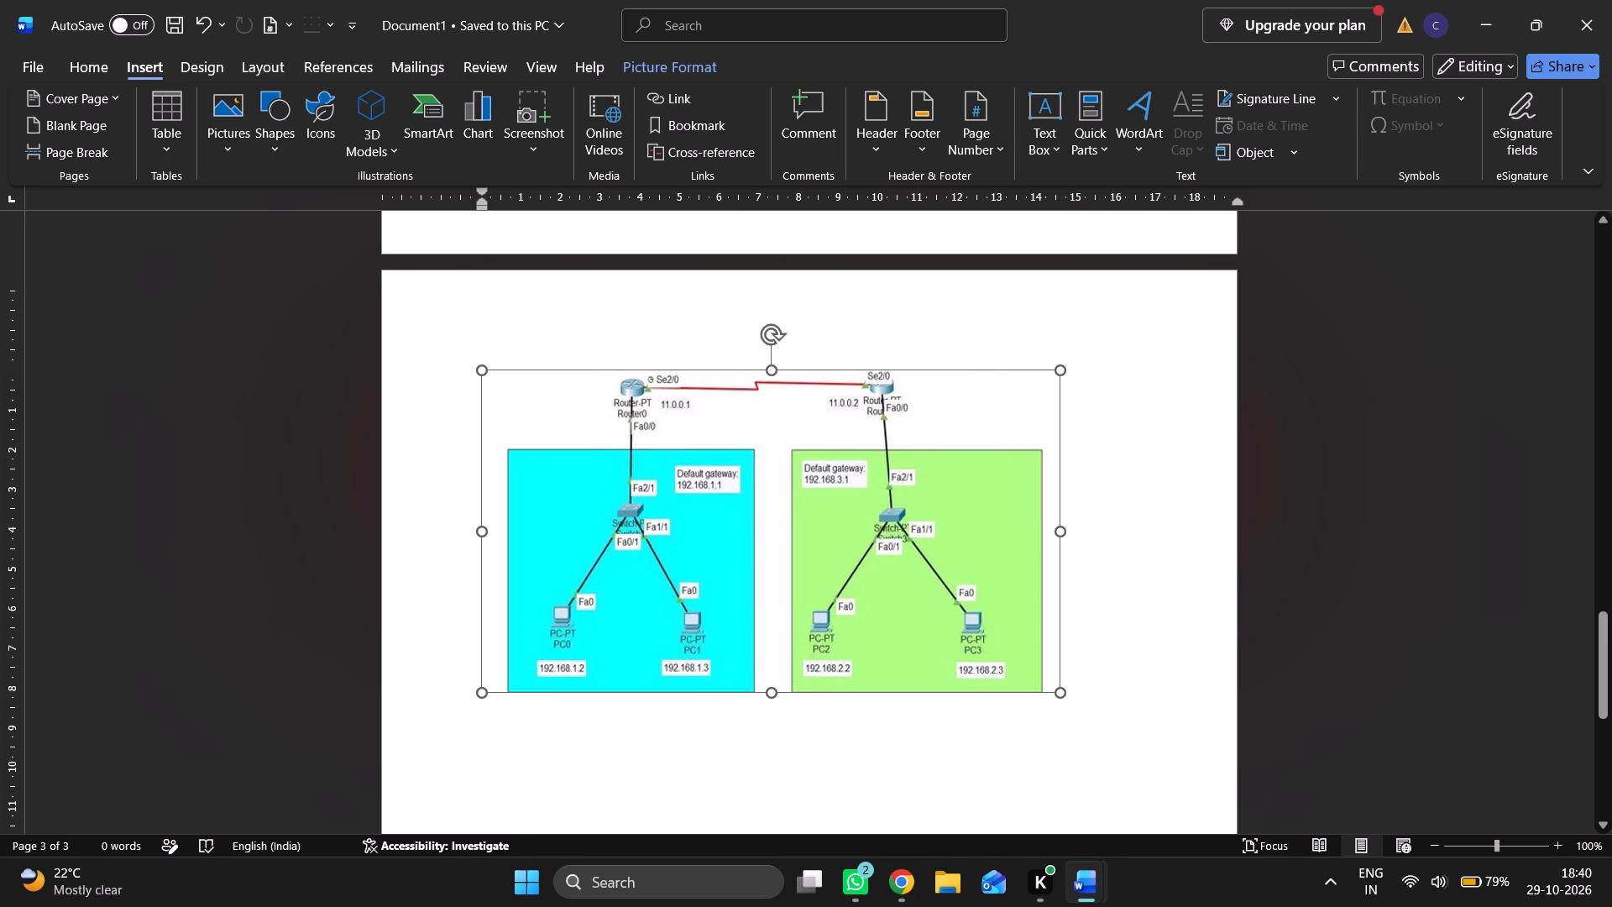
left_click_drag(1060, 537, 1062, 537)
Insert Picture3 from Downloads on a new line below the two-router topology picture.
left_click(1108, 679)
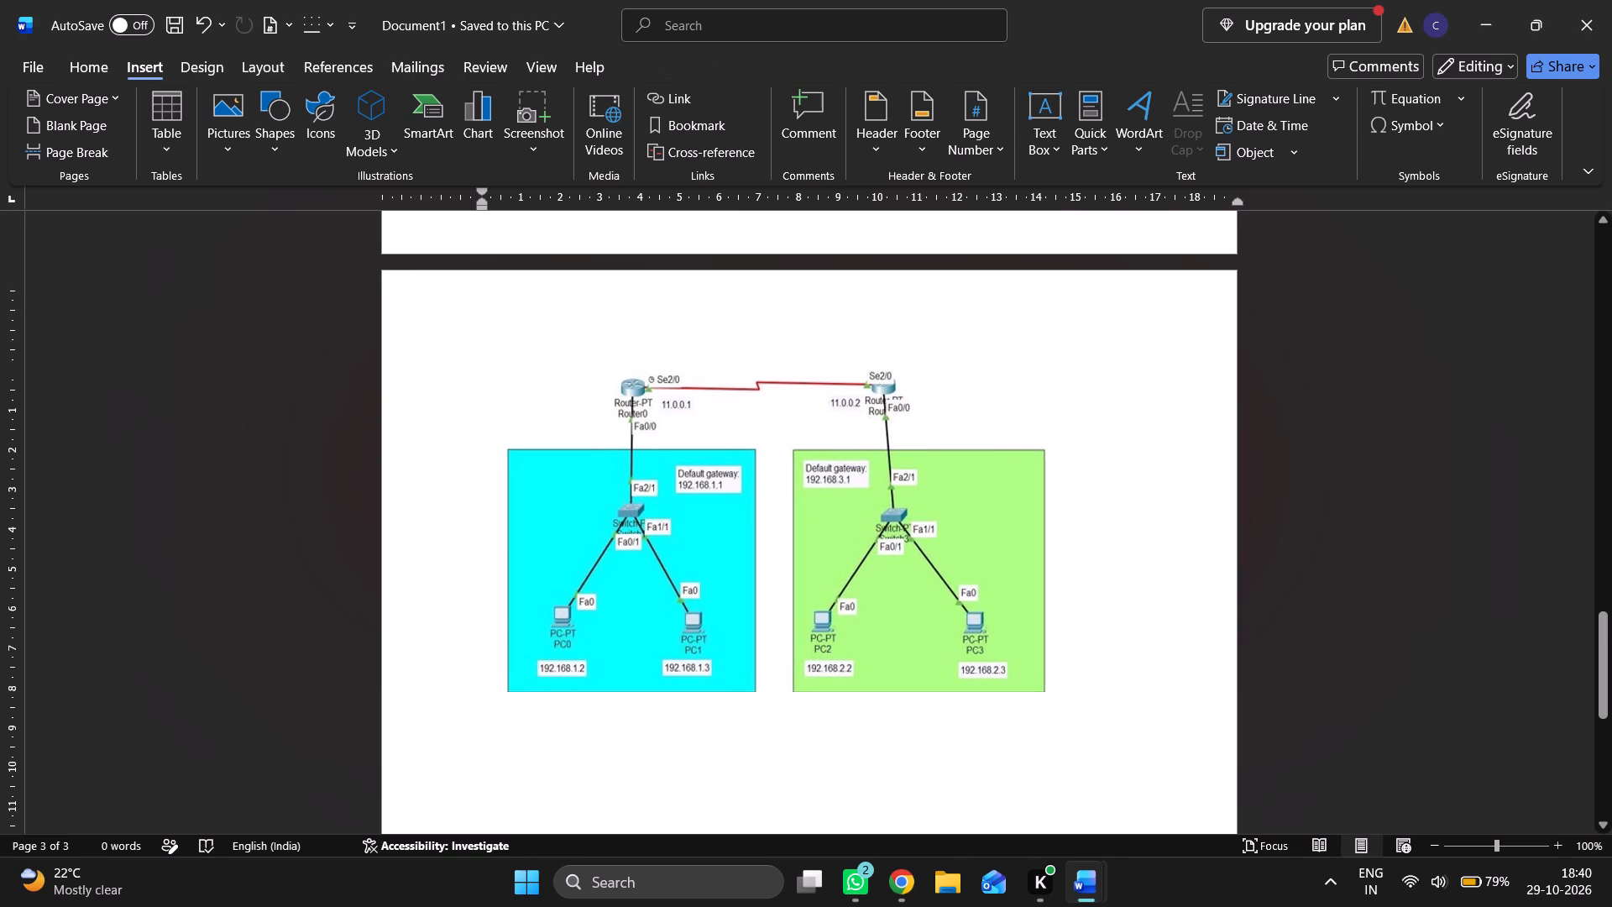
key("Return")
left_click(239, 145)
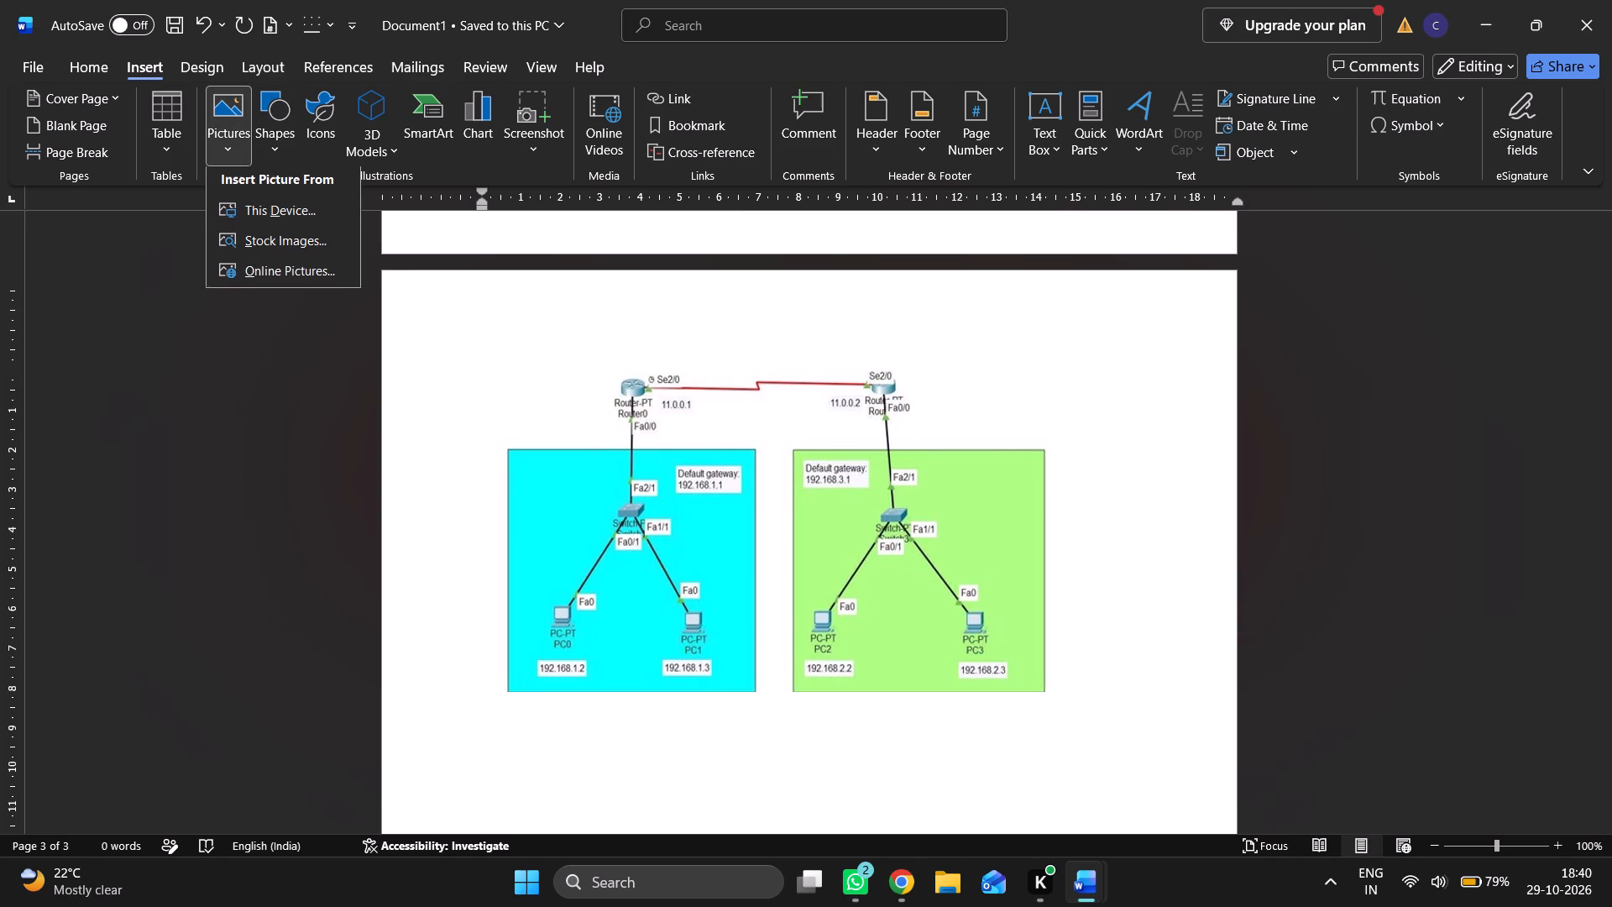
left_click(289, 216)
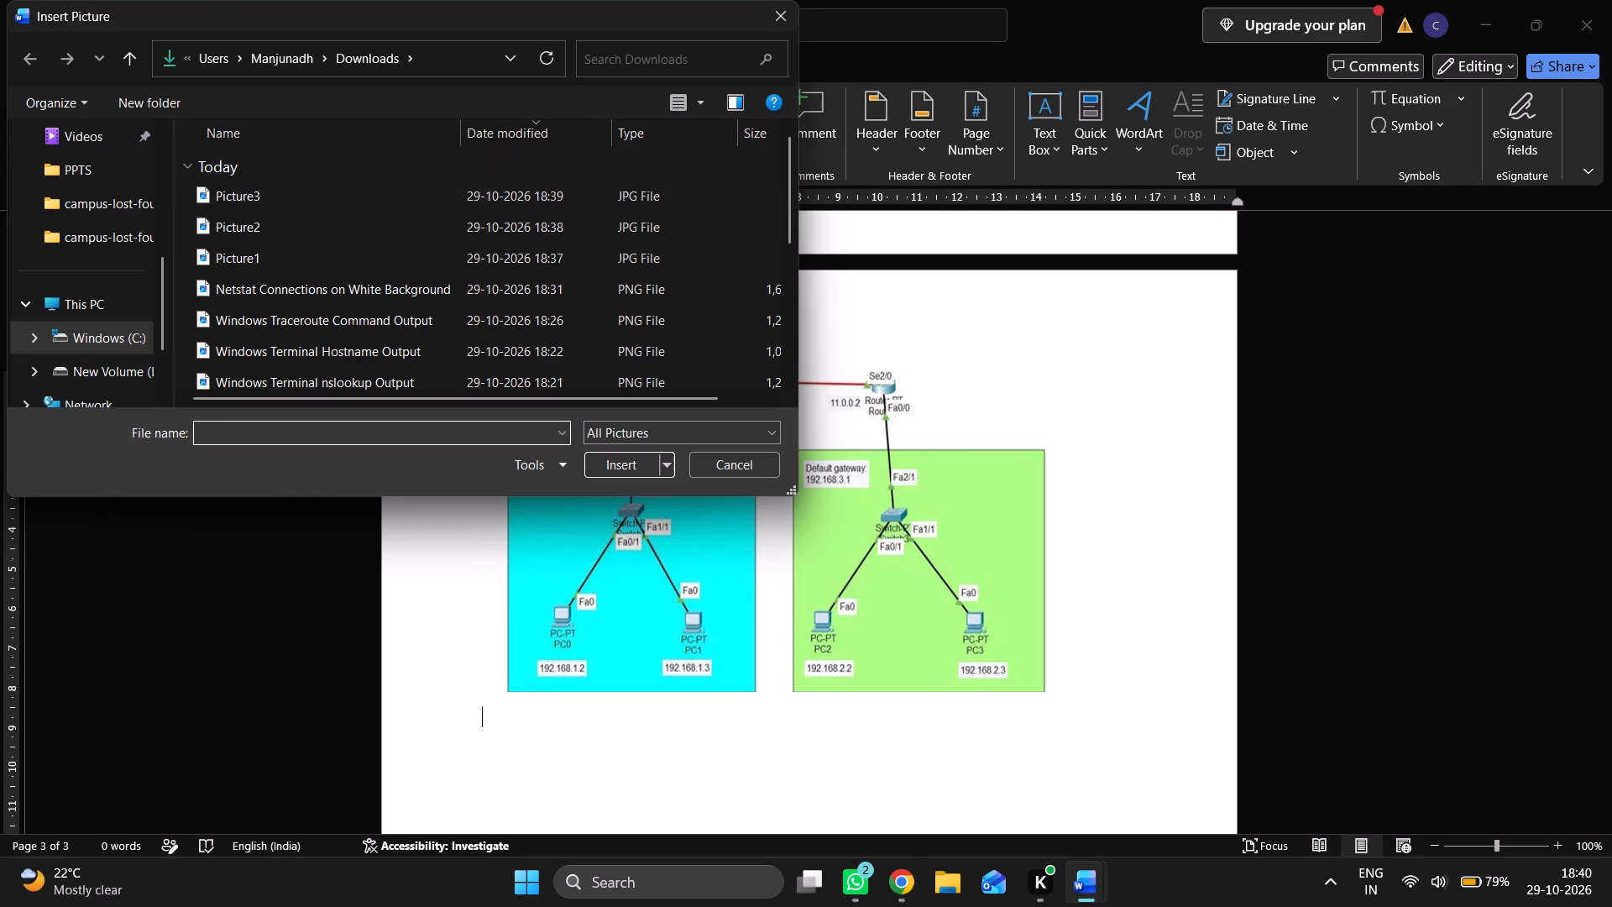
left_click(280, 199)
left_click(631, 461)
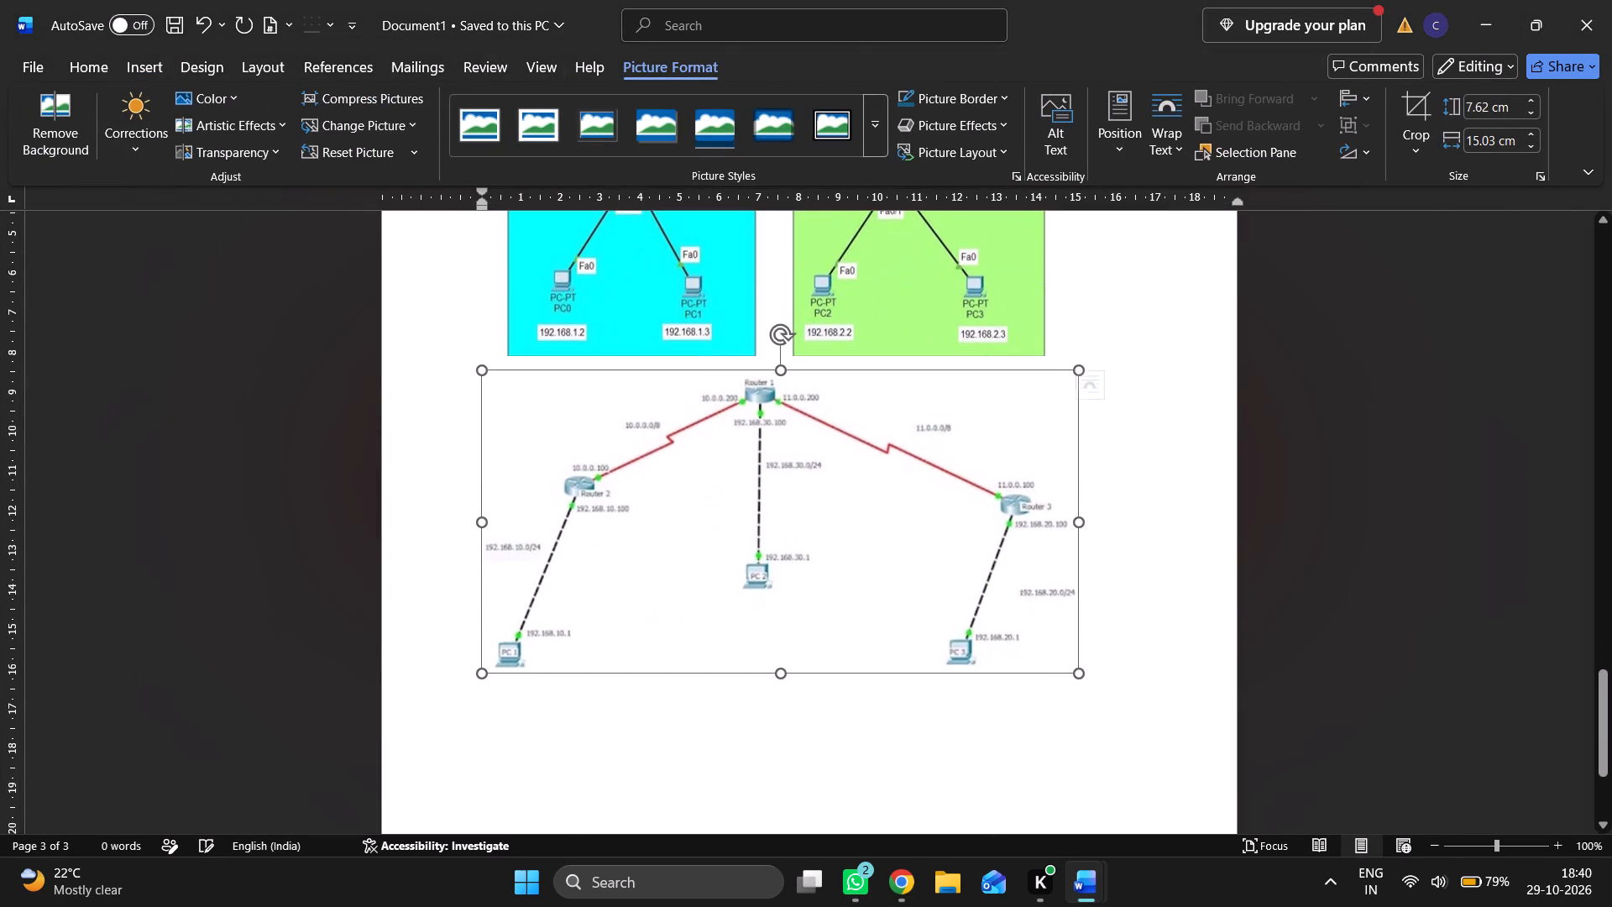
left_click(659, 746)
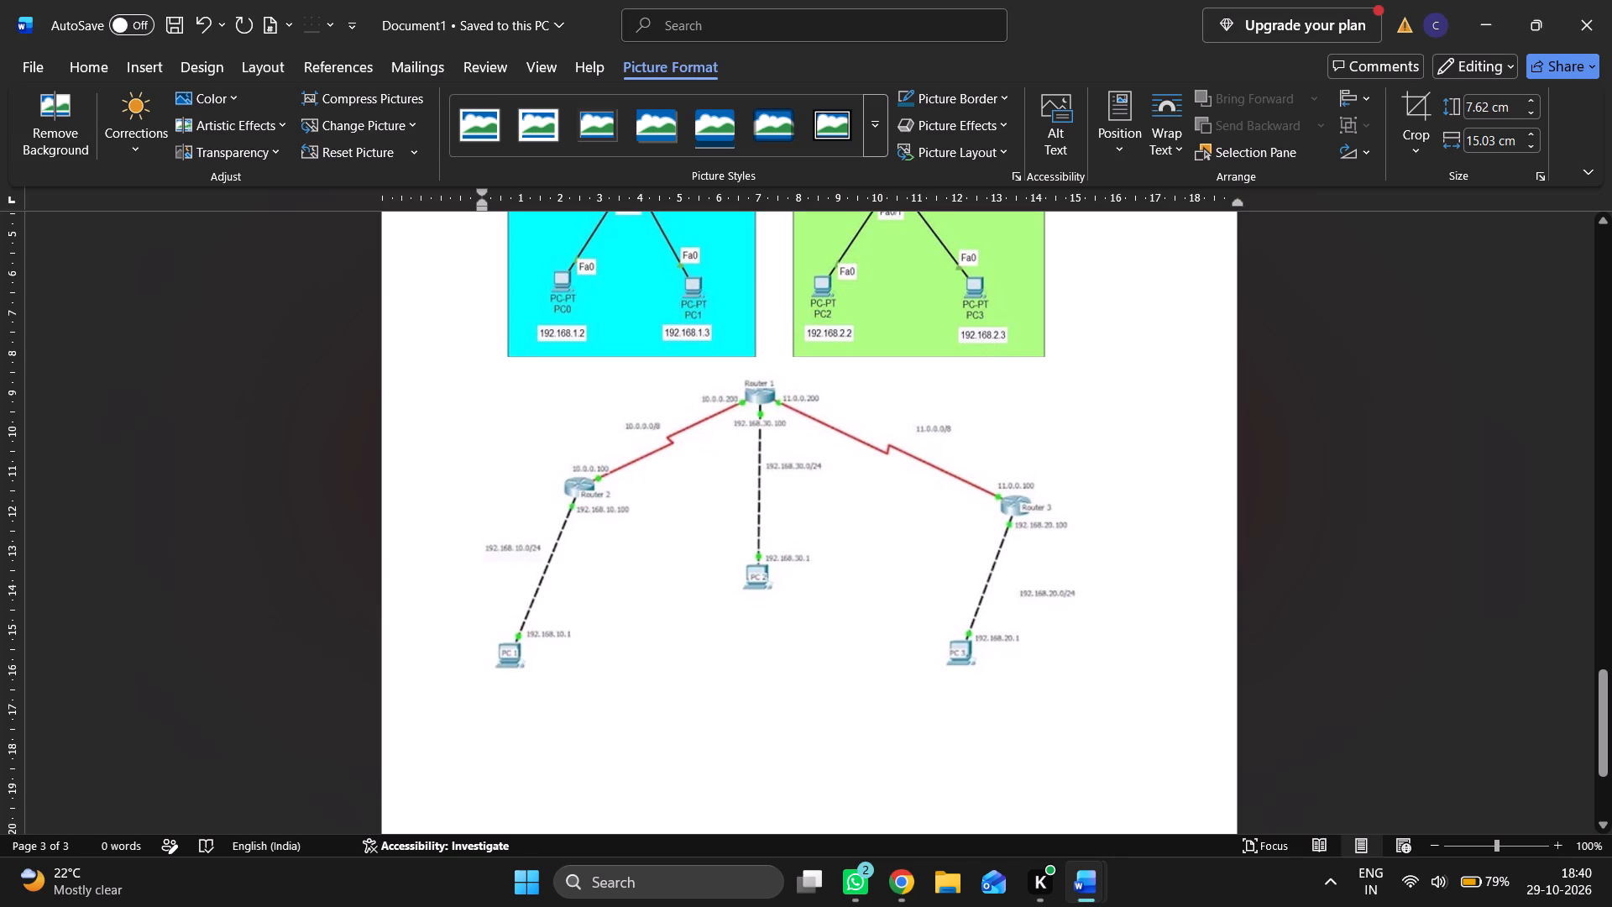
key("alt+Tab")
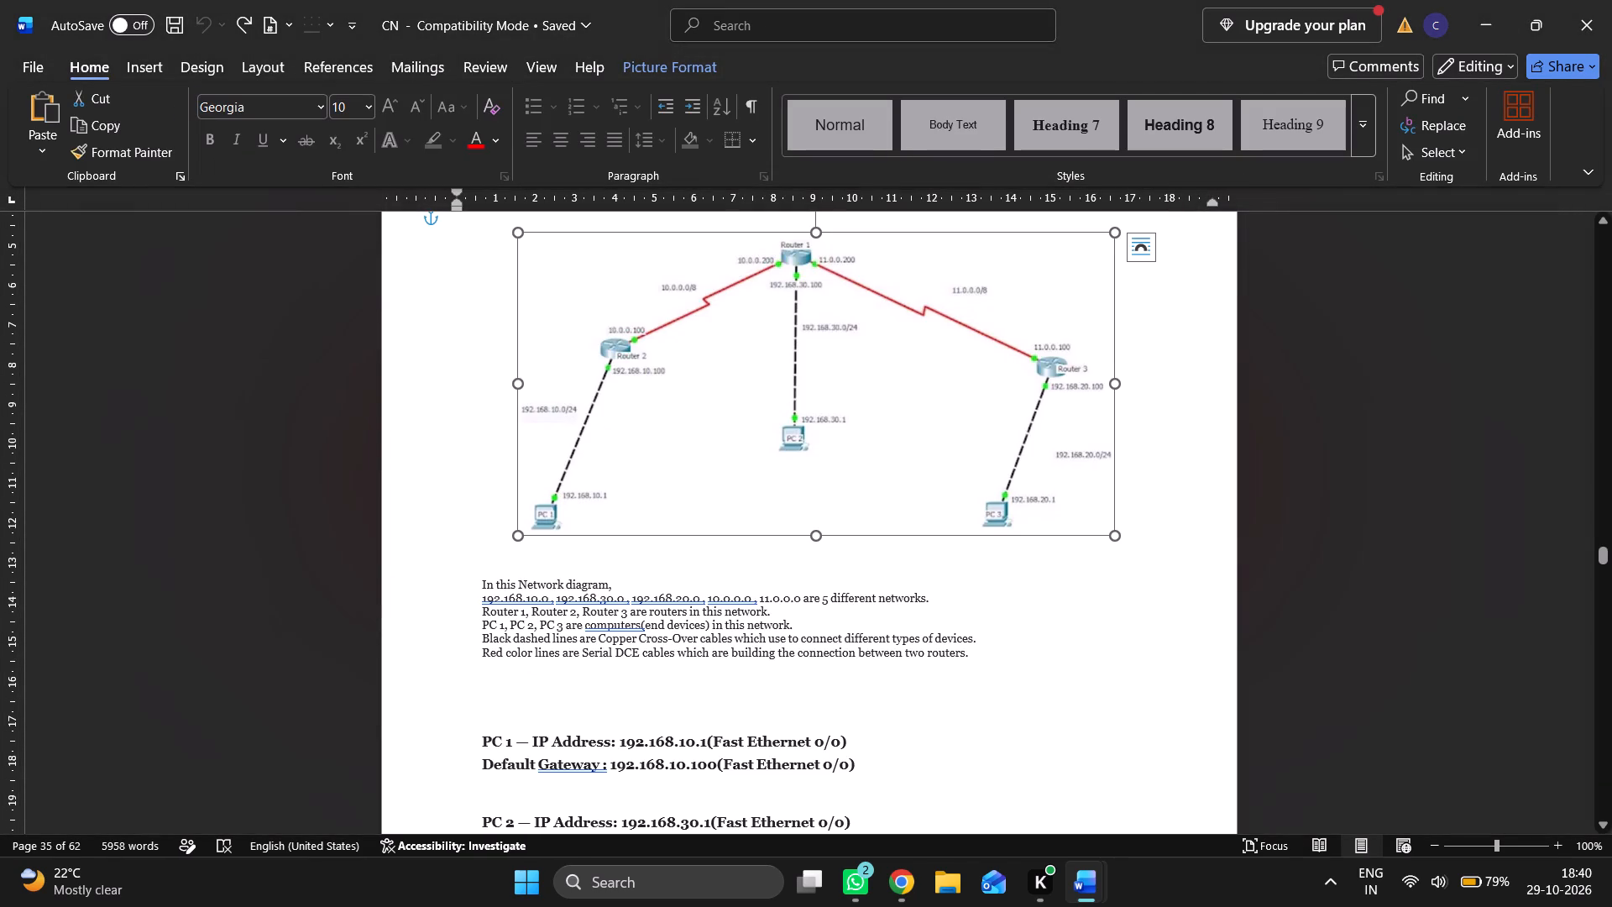
scroll(893, 557, "up", 20)
scroll(893, 557, "up", 1)
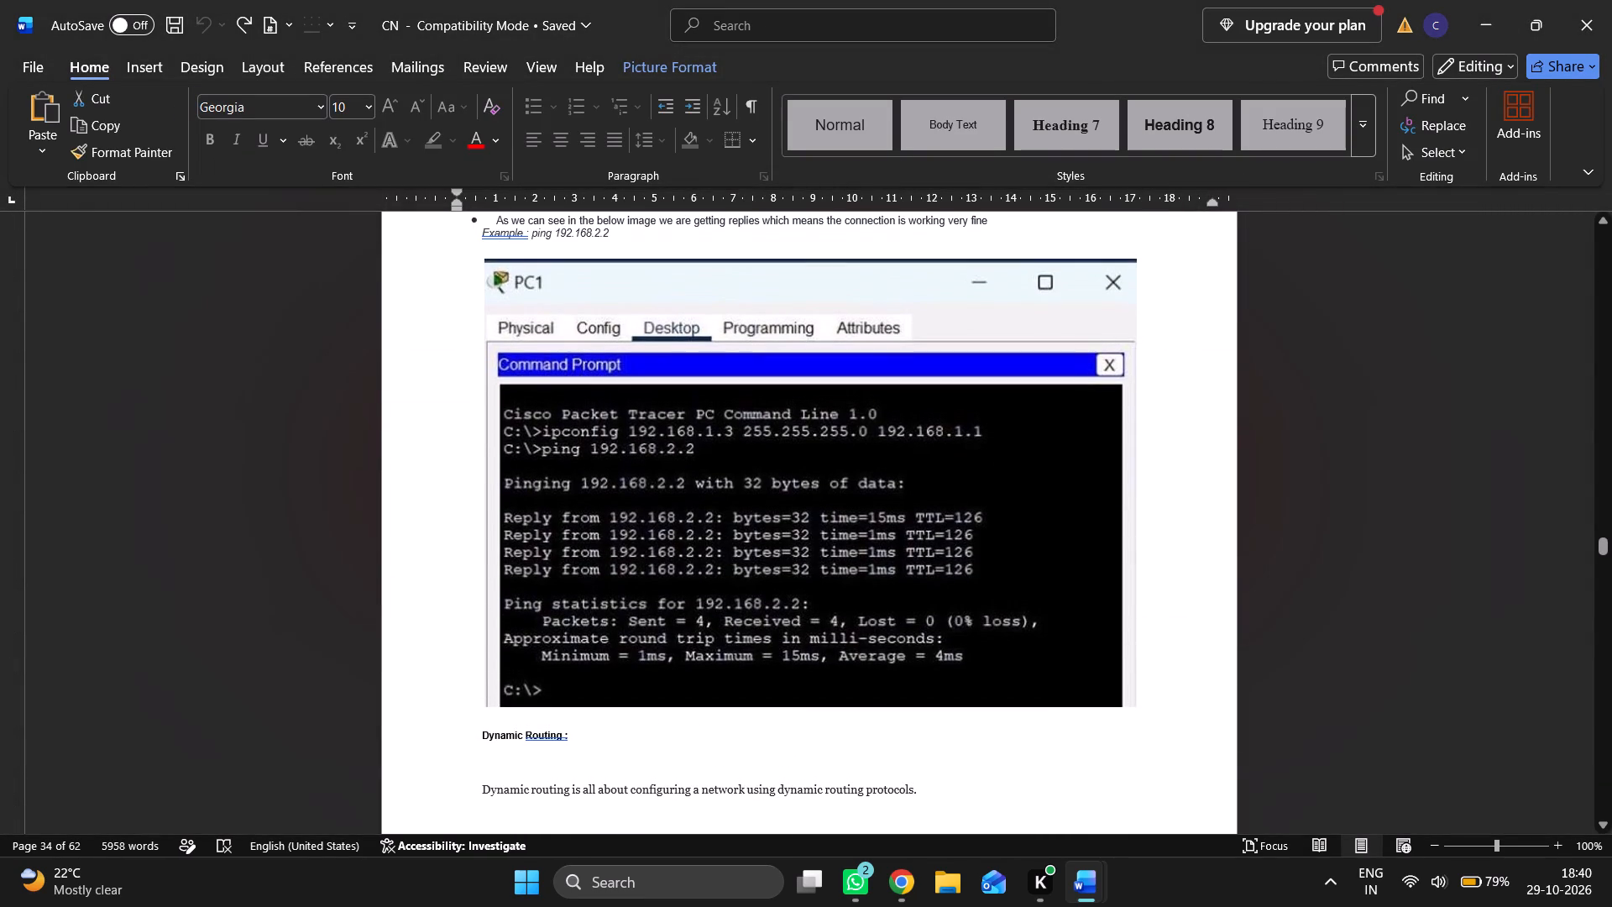
scroll(892, 548, "up", 5)
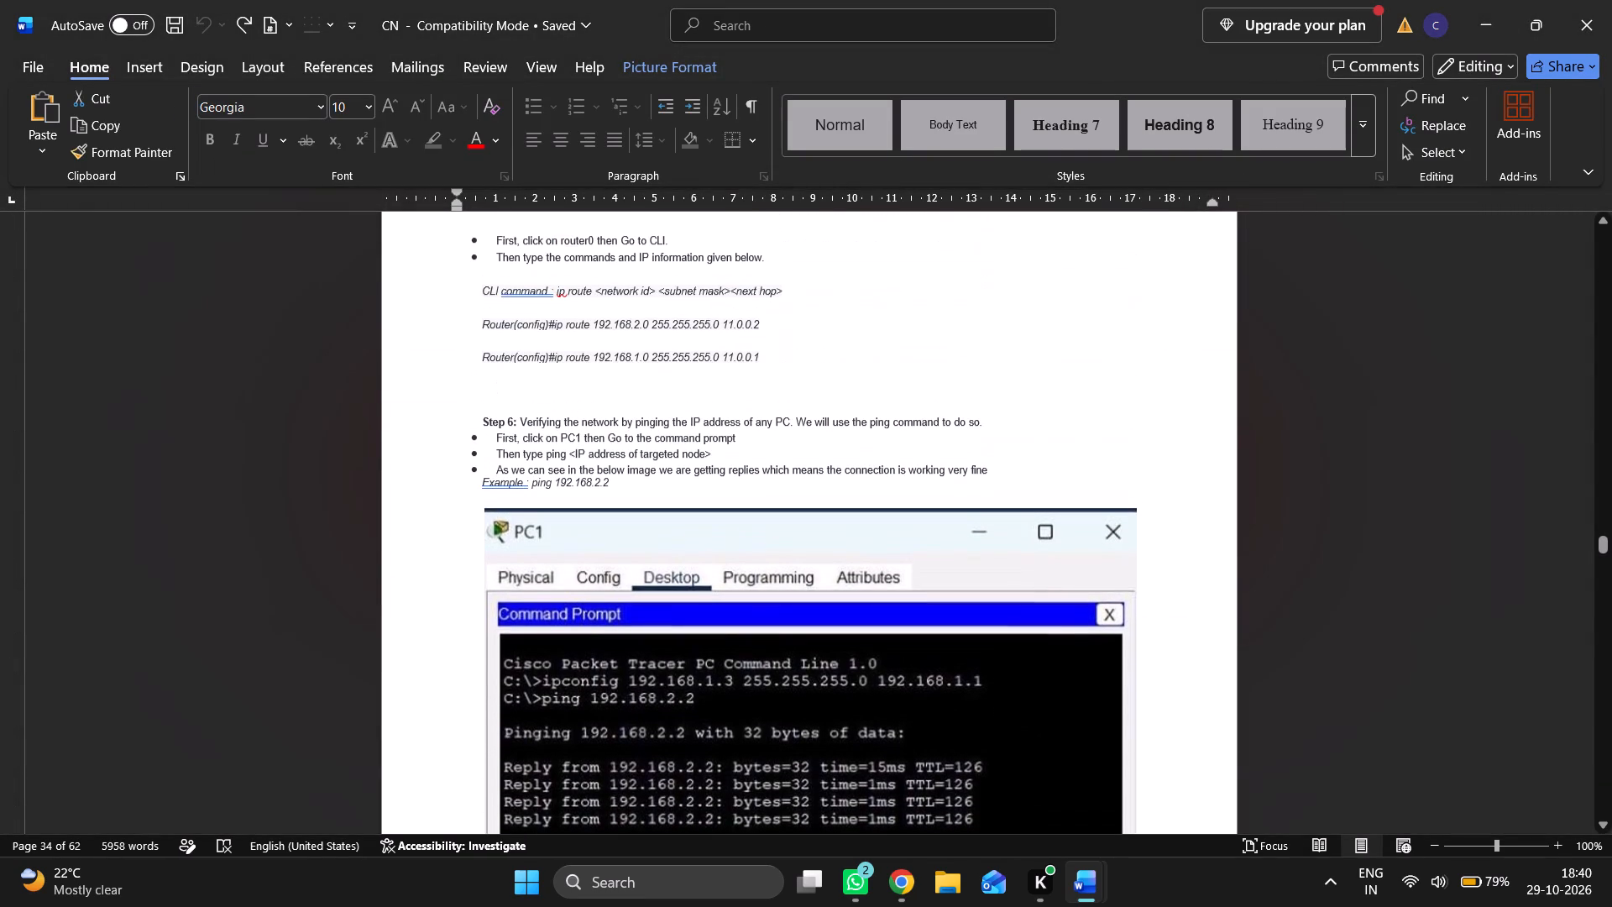
left_click(825, 655)
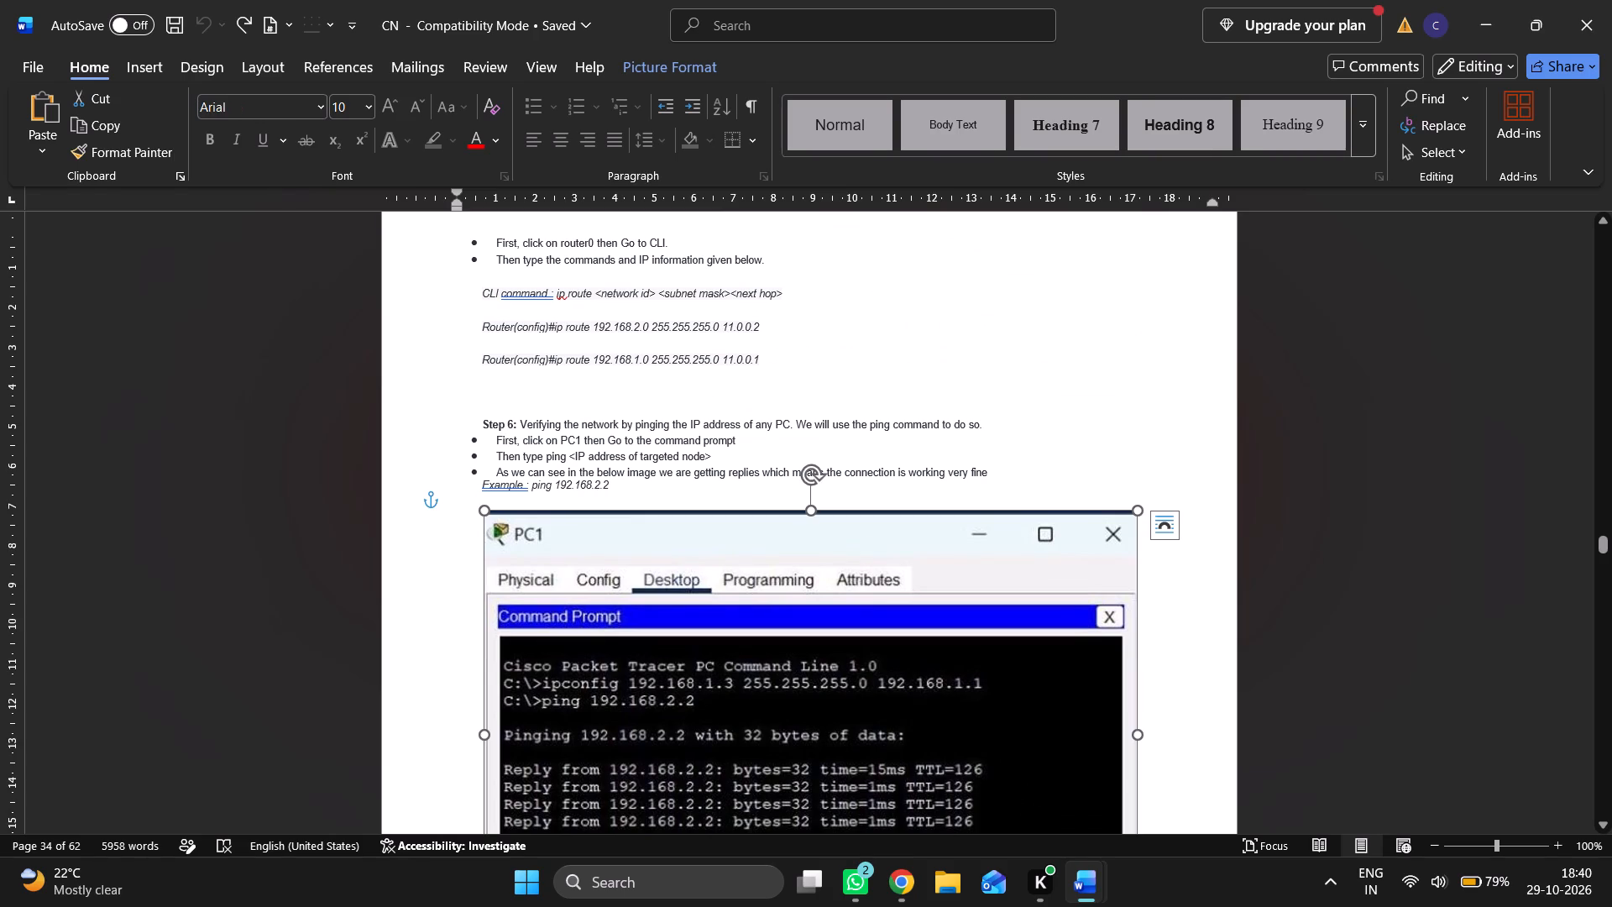
scroll(825, 653, "up", 14)
scroll(825, 649, "up", 7)
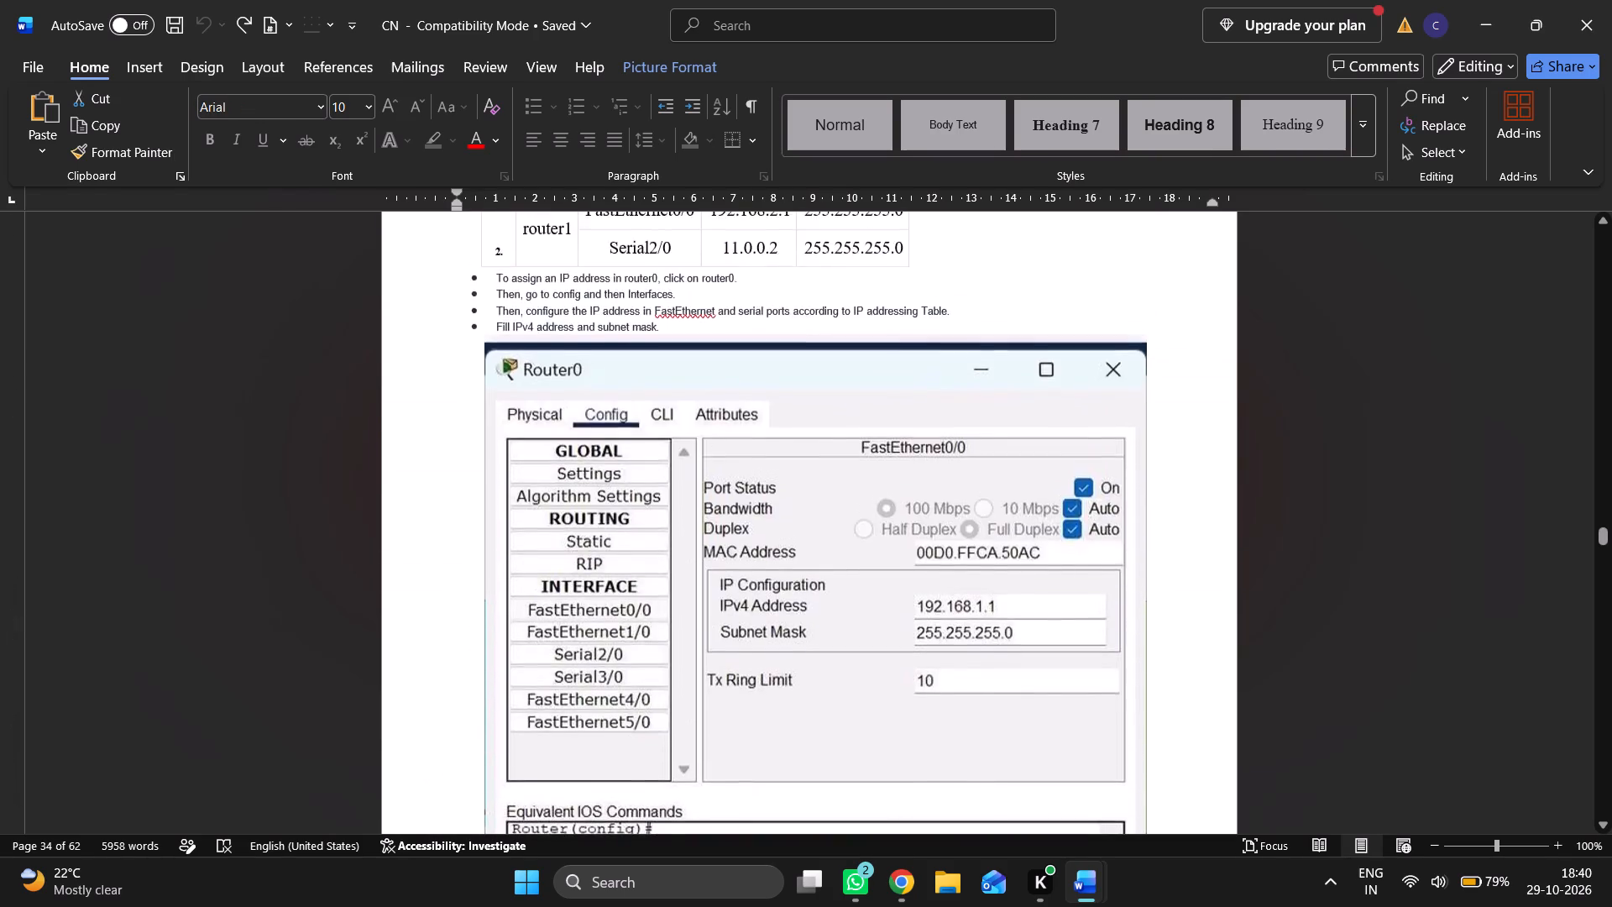
scroll(825, 647, "up", 20)
scroll(825, 647, "up", 13)
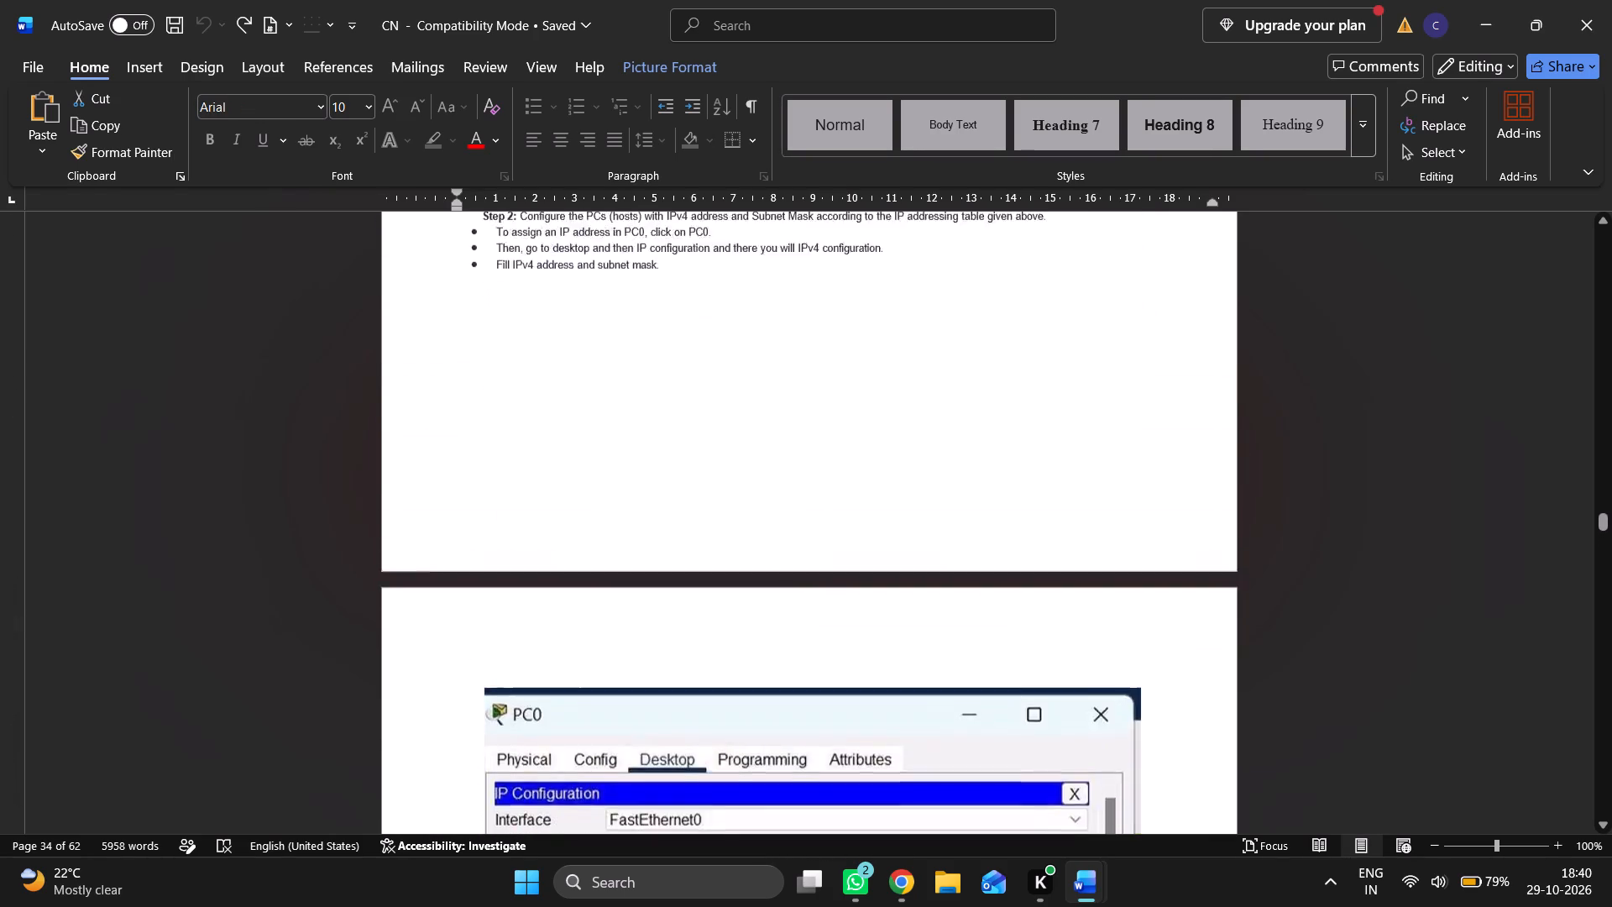
scroll(830, 627, "up", 12)
scroll(830, 620, "down", 20)
scroll(830, 620, "down", 20)
scroll(830, 620, "down", 5)
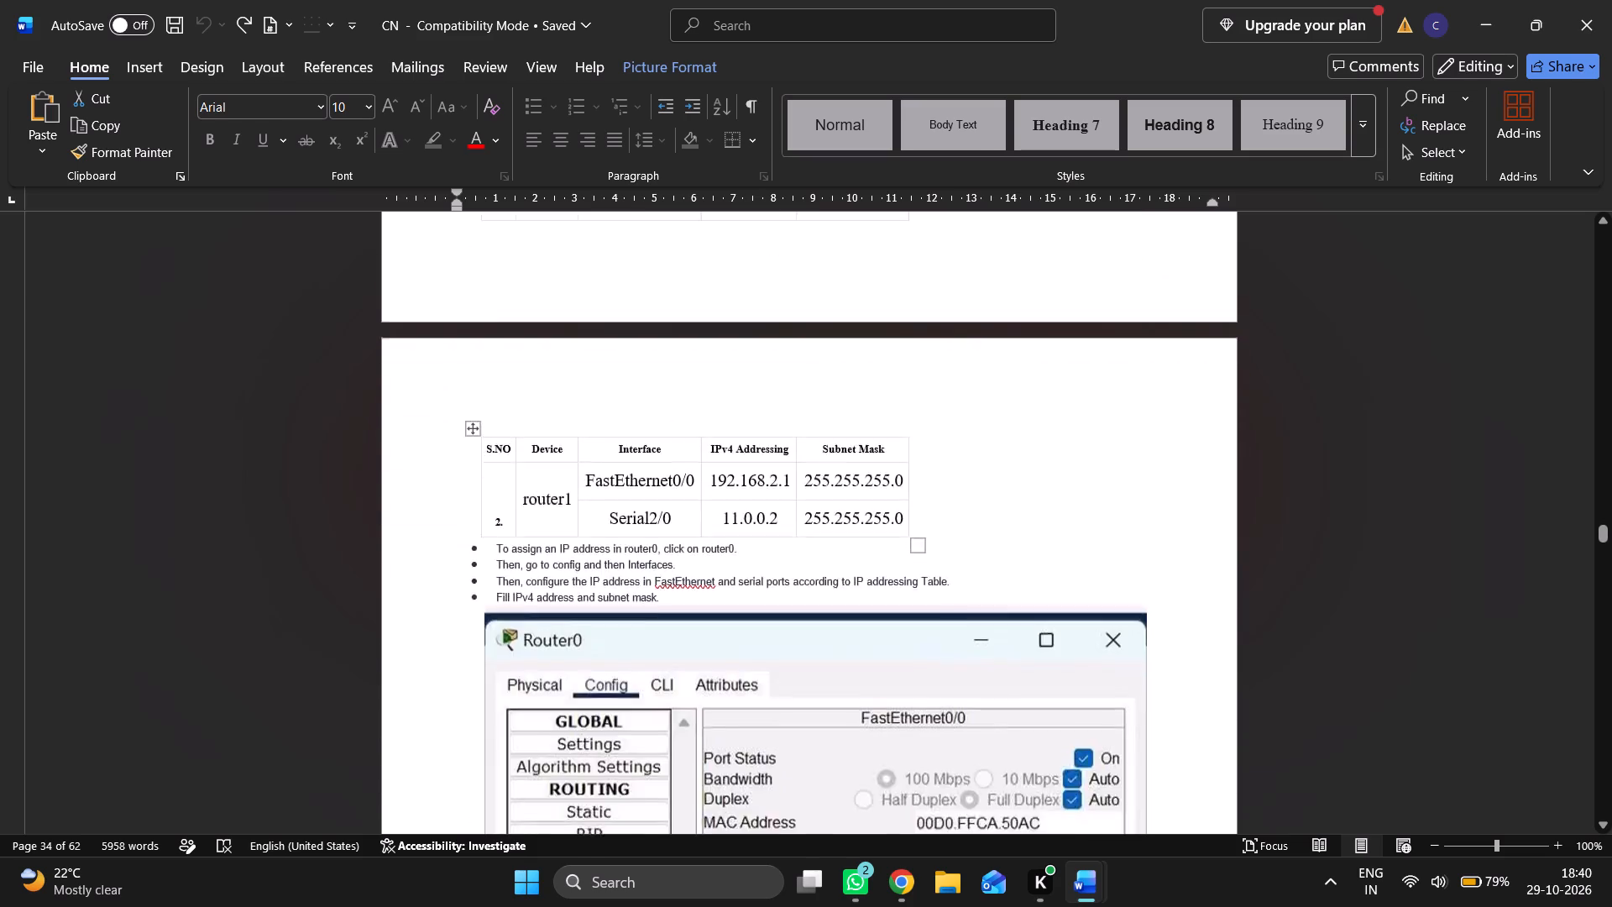
scroll(791, 442, "down", 3)
scroll(791, 435, "down", 20)
scroll(791, 435, "down", 7)
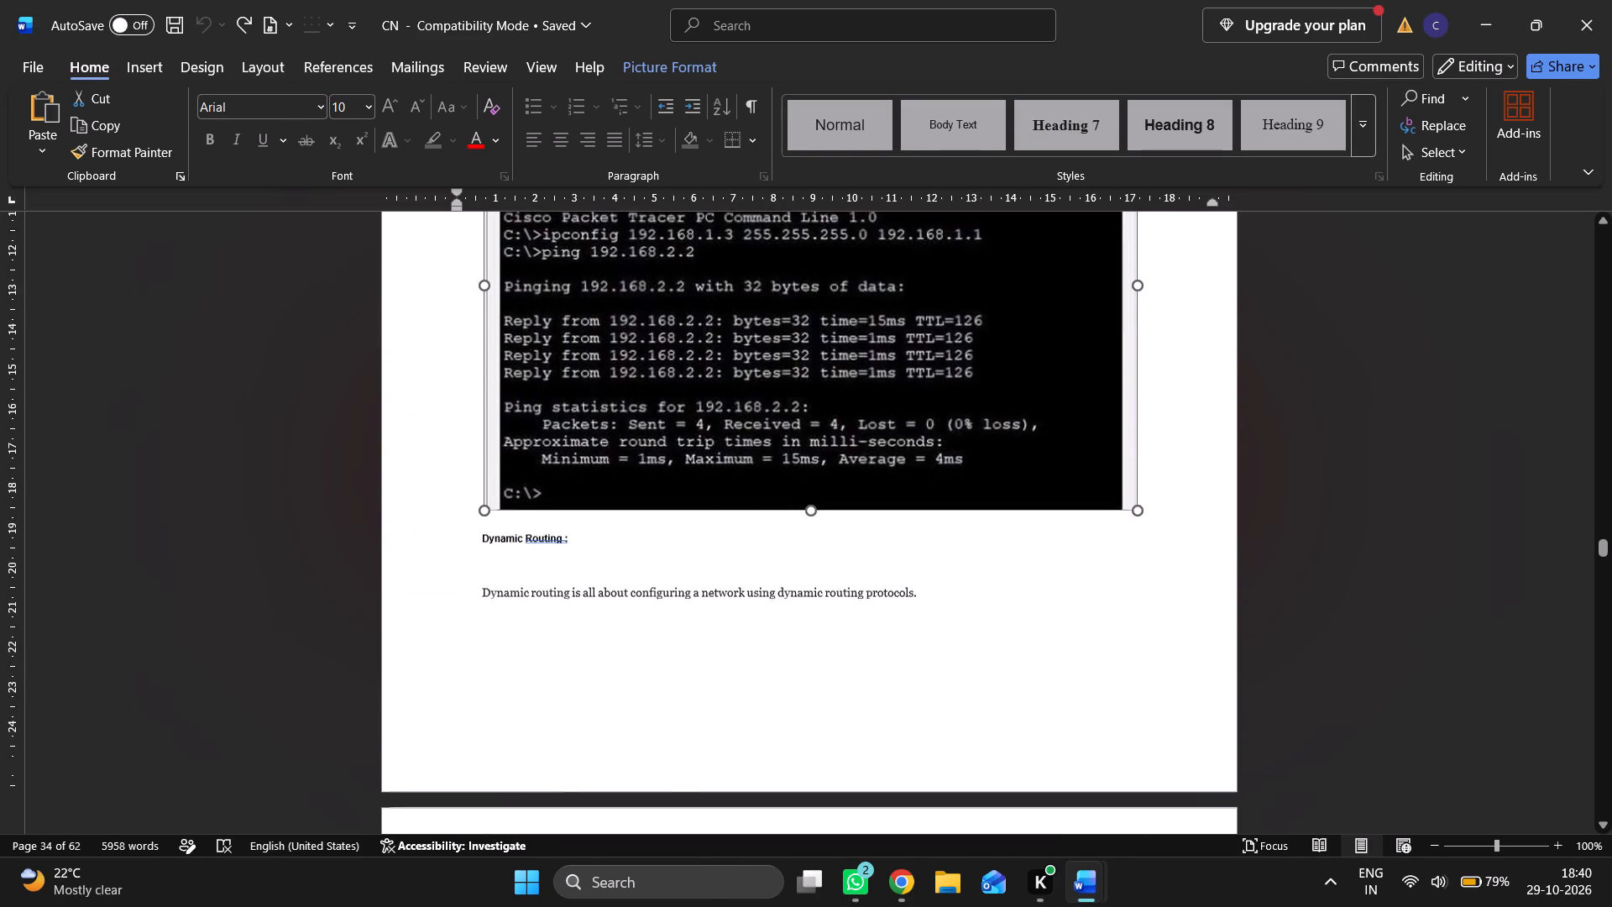
scroll(728, 375, "up", 6)
right_click(775, 507)
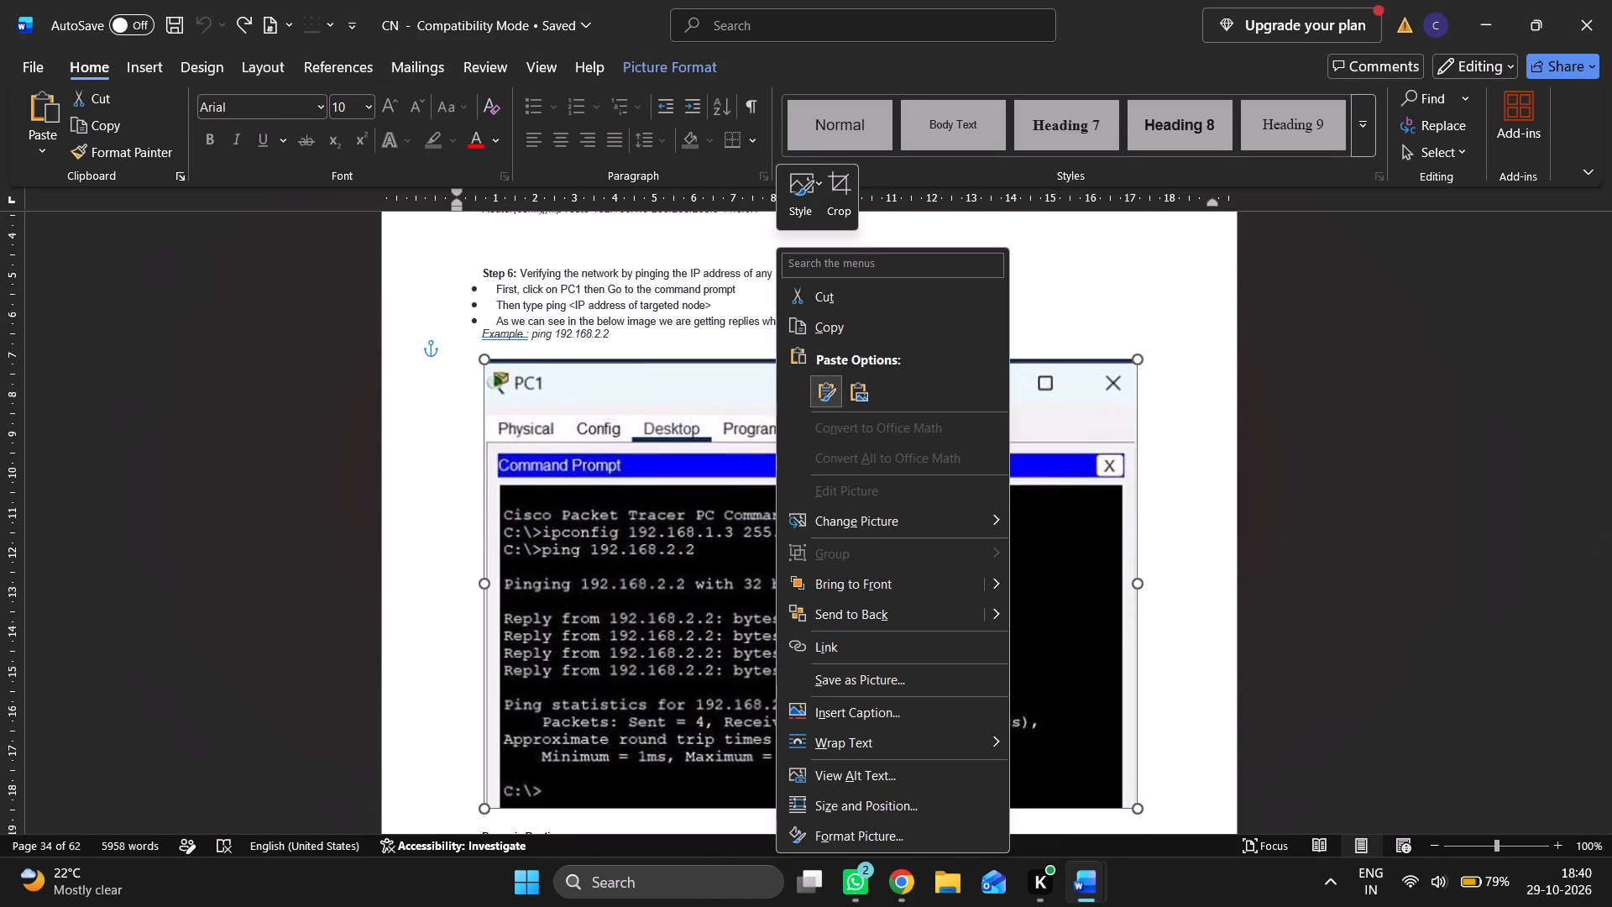
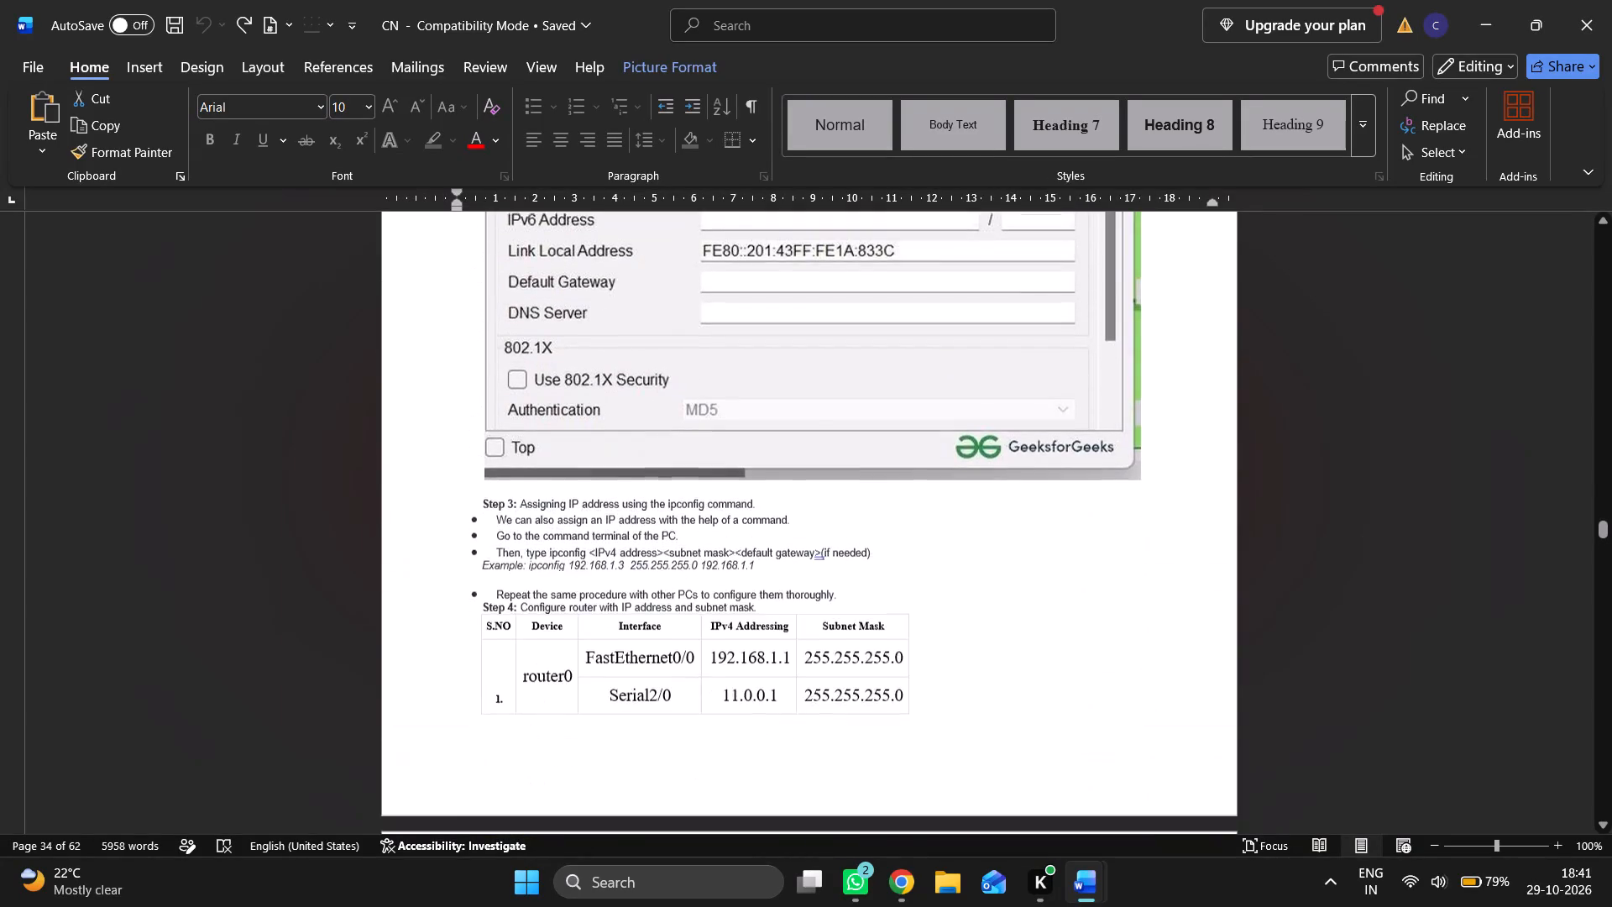
scroll(1005, 761, "down", 17)
right_click(791, 600)
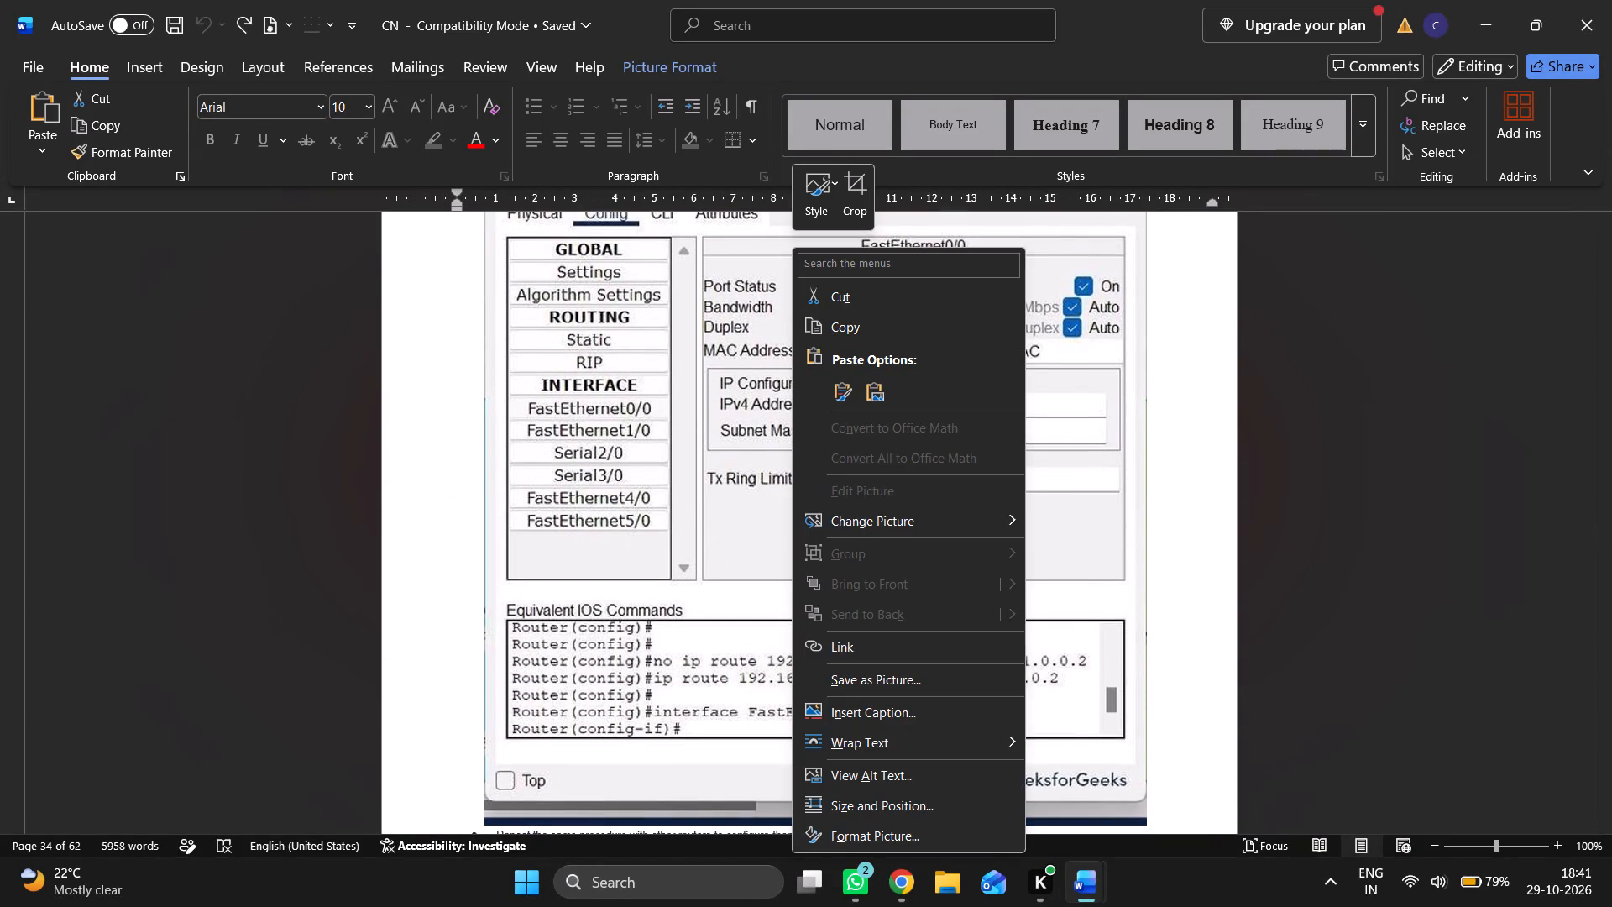
left_click(852, 674)
scroll(843, 672, "down", 1)
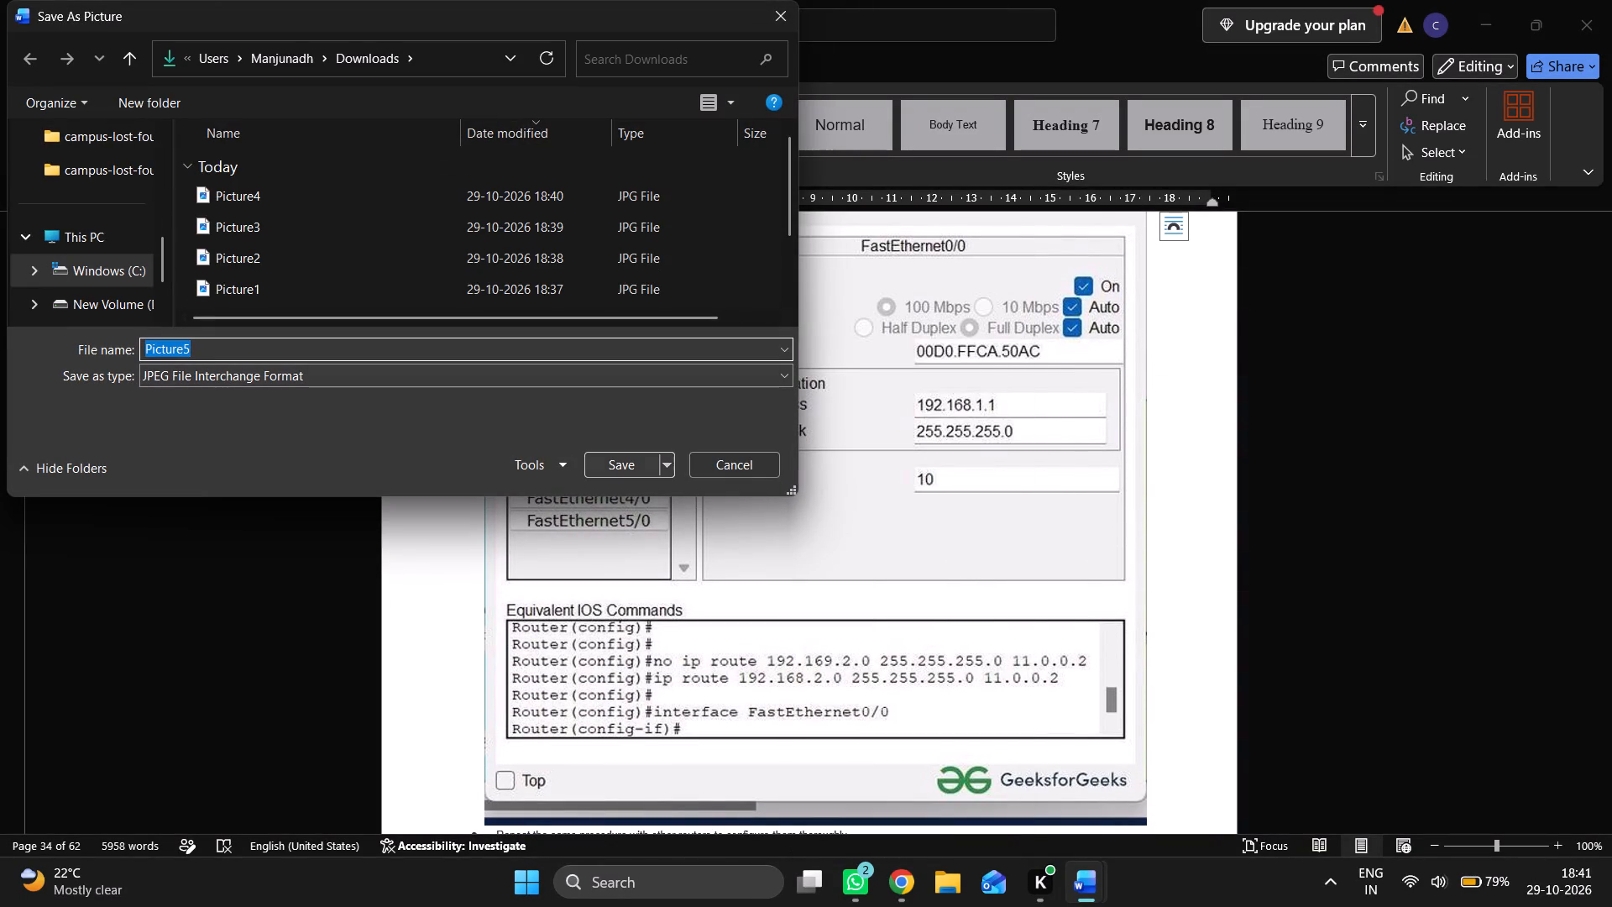
left_click(611, 460)
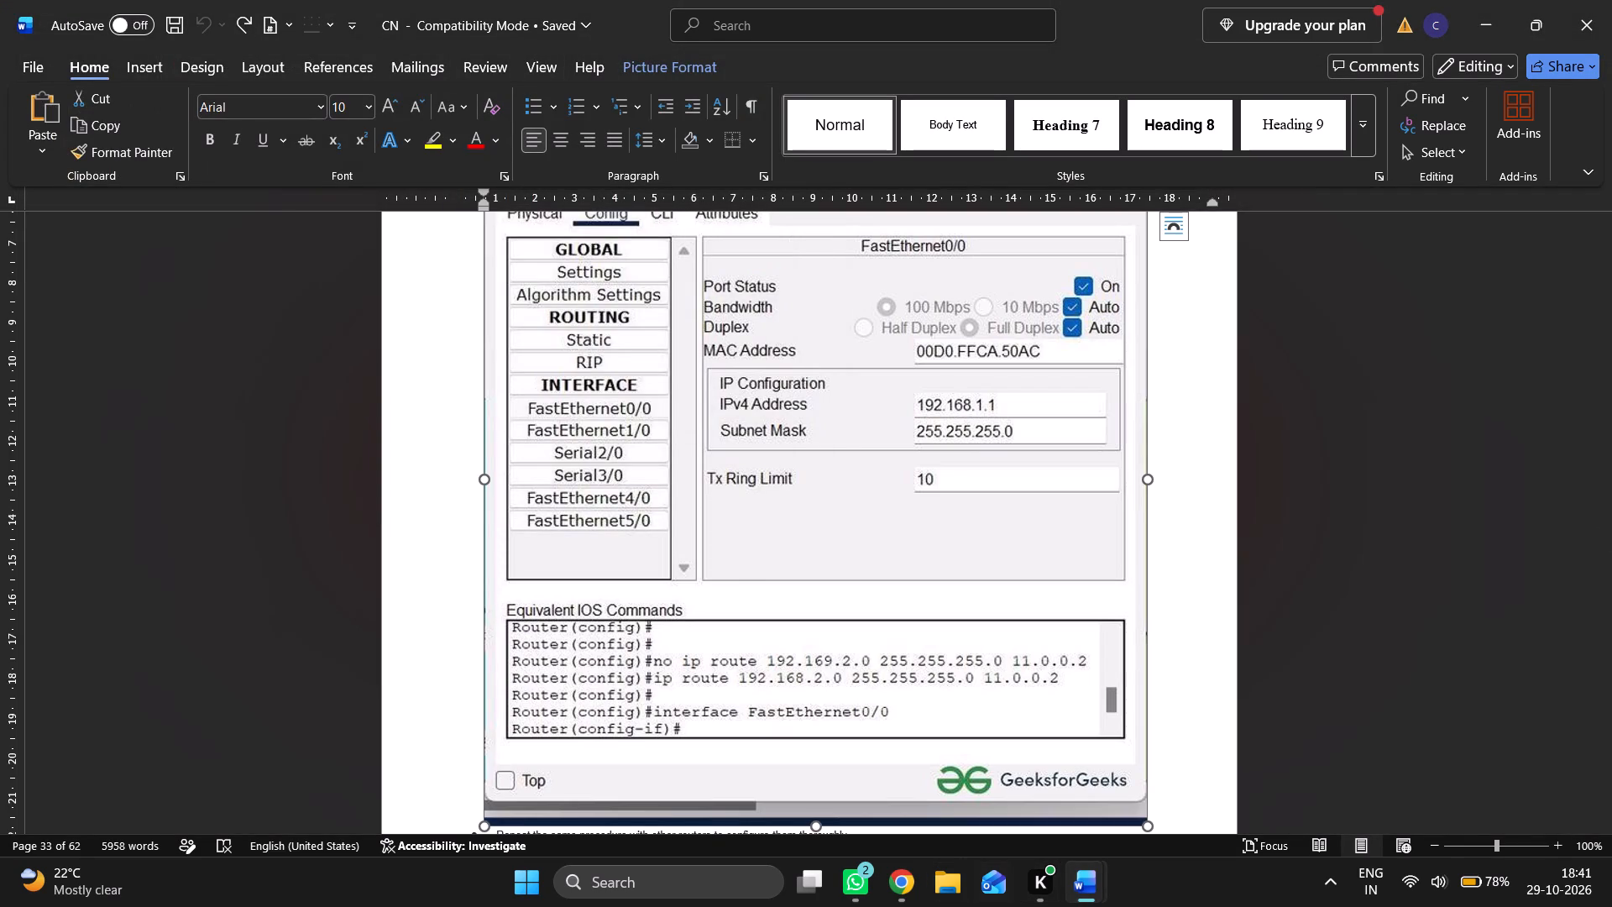
Switch to Document1 and insert Picture5 from Downloads below the three-router topology picture.
left_click(1196, 789)
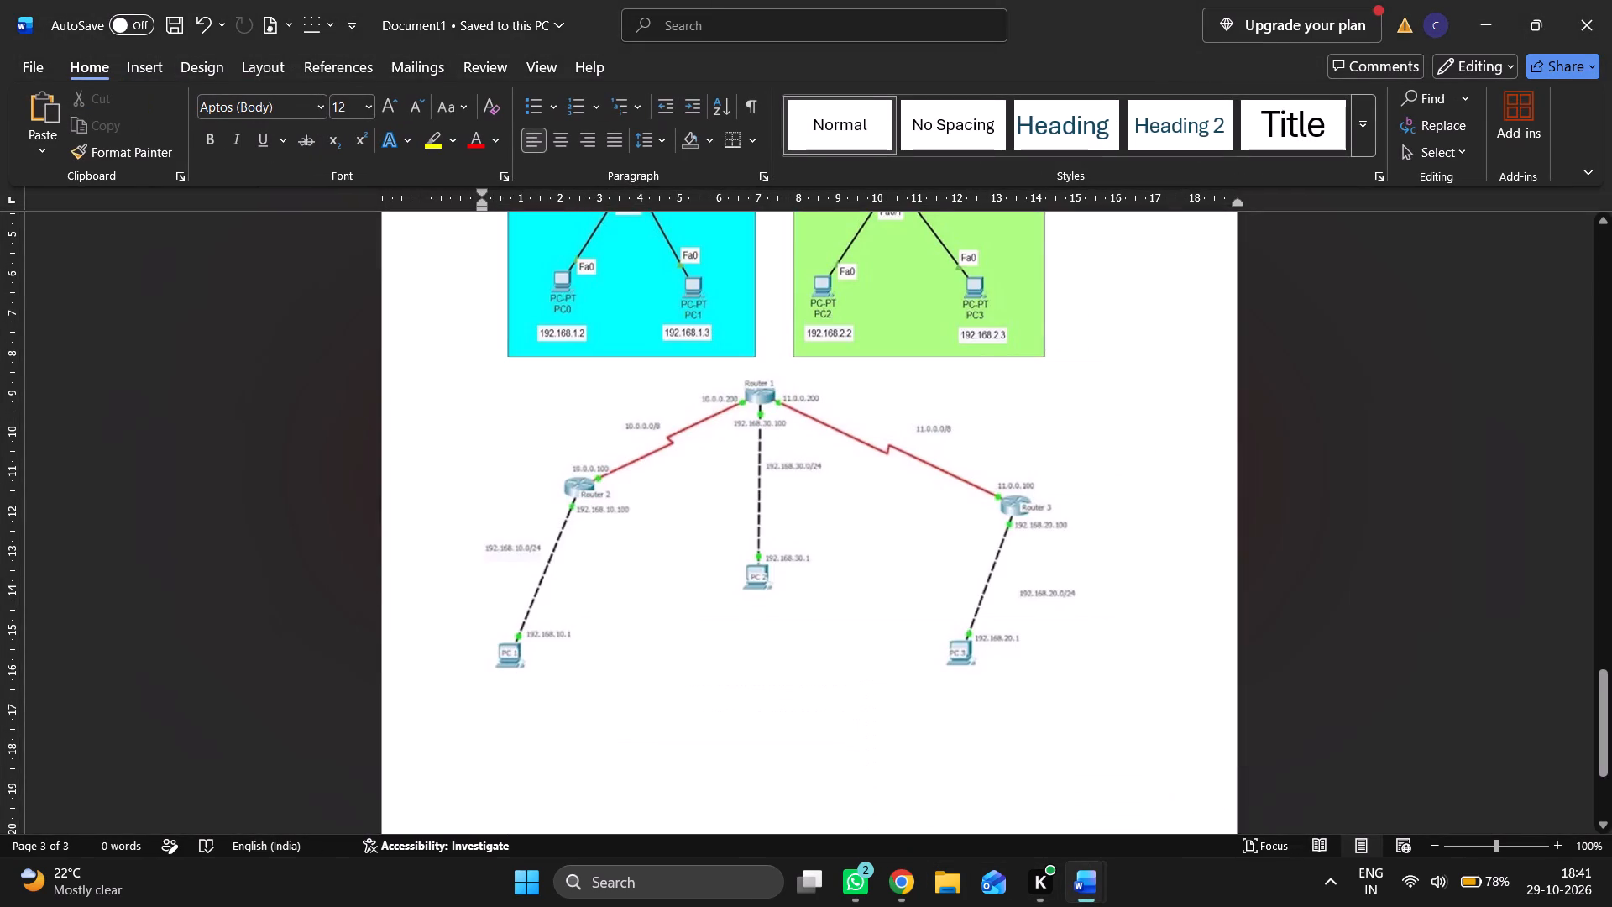
scroll(897, 657, "down", 8)
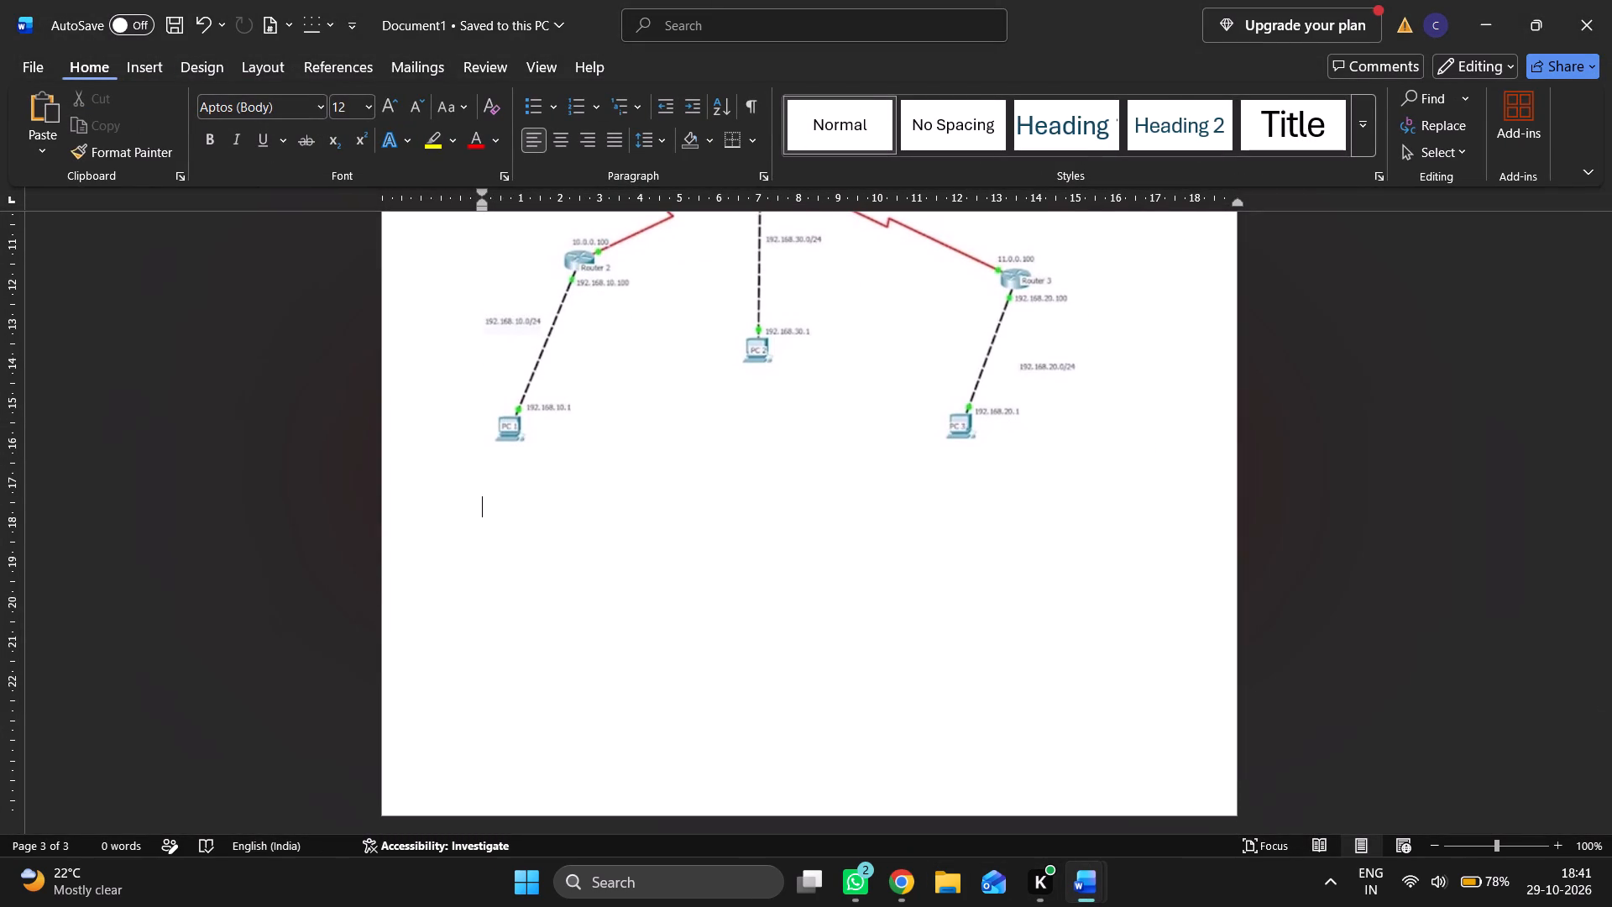
left_click(132, 66)
left_click(231, 156)
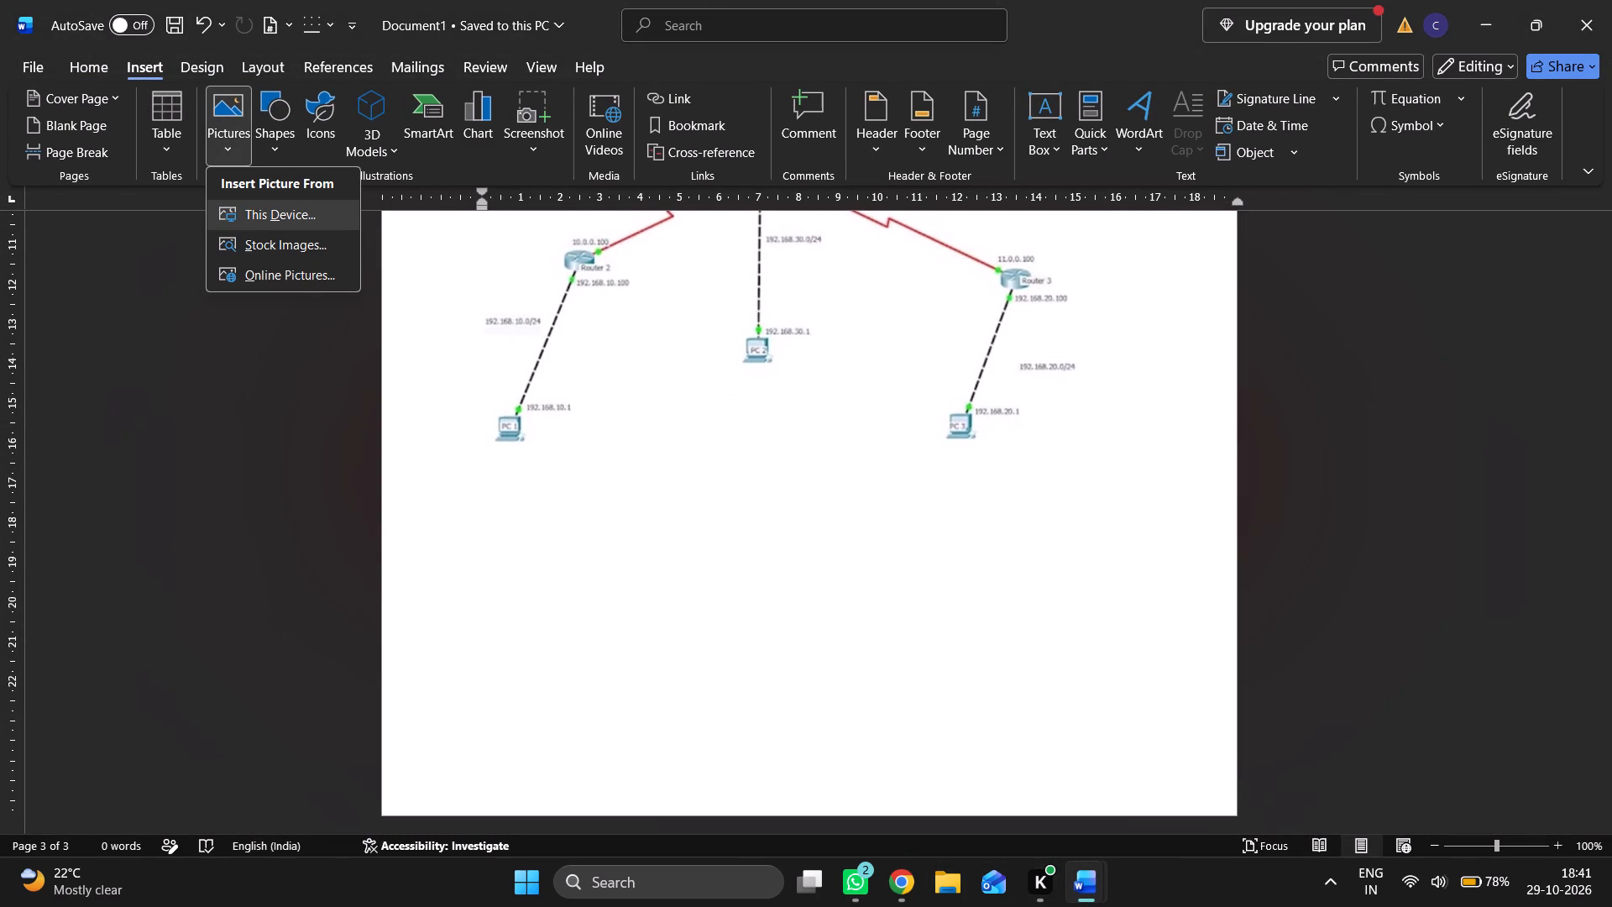
left_click(264, 216)
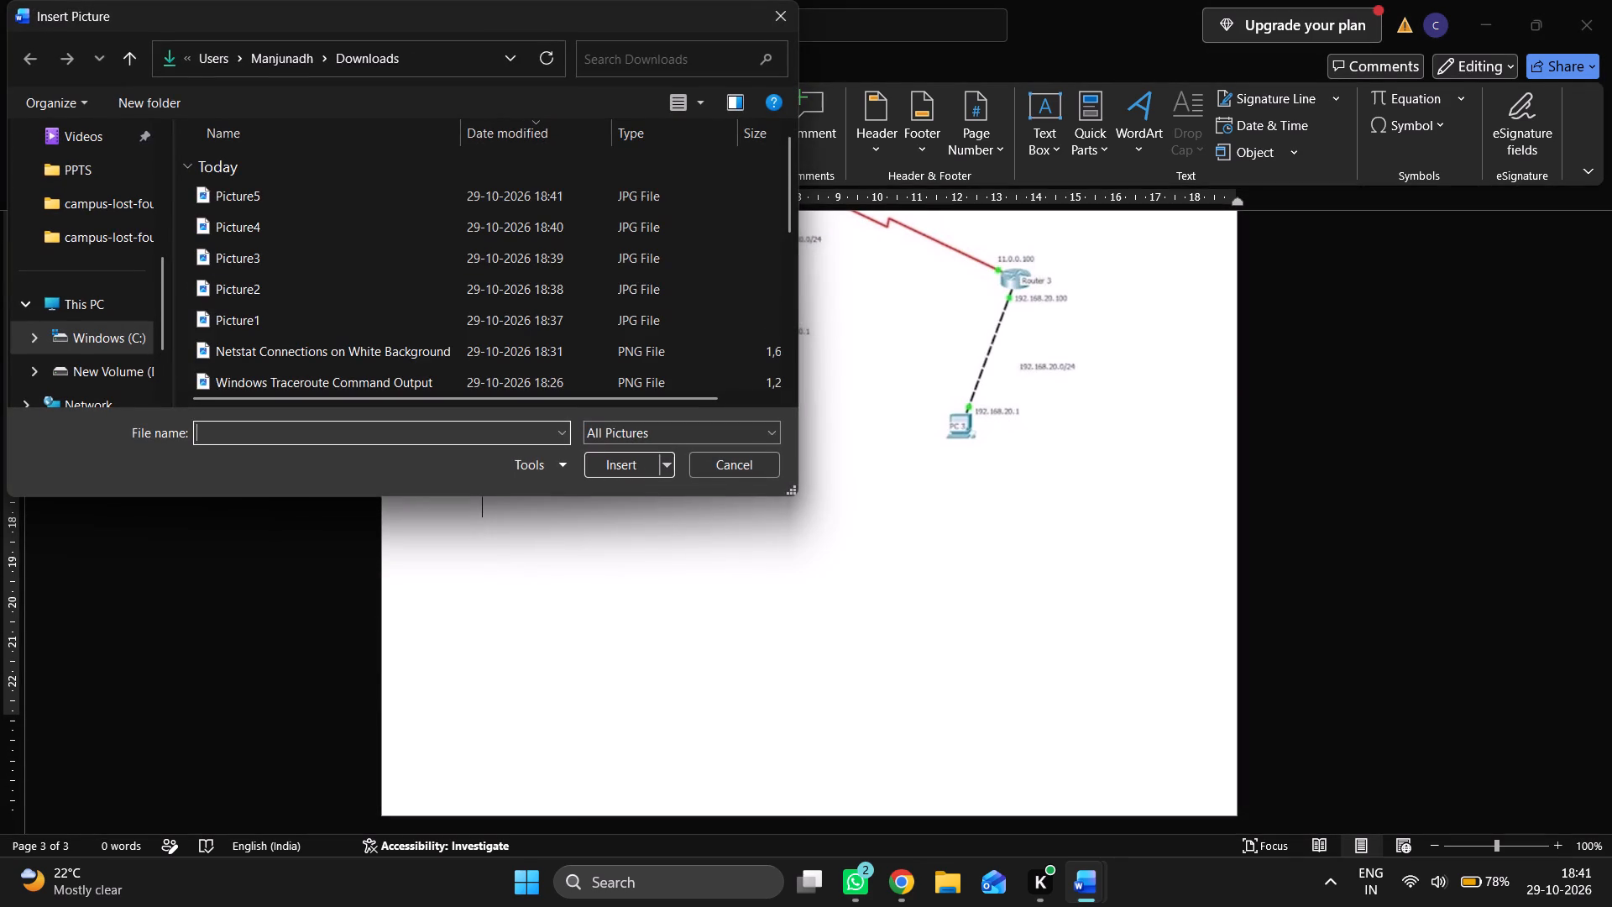
left_click(328, 201)
left_click(624, 467)
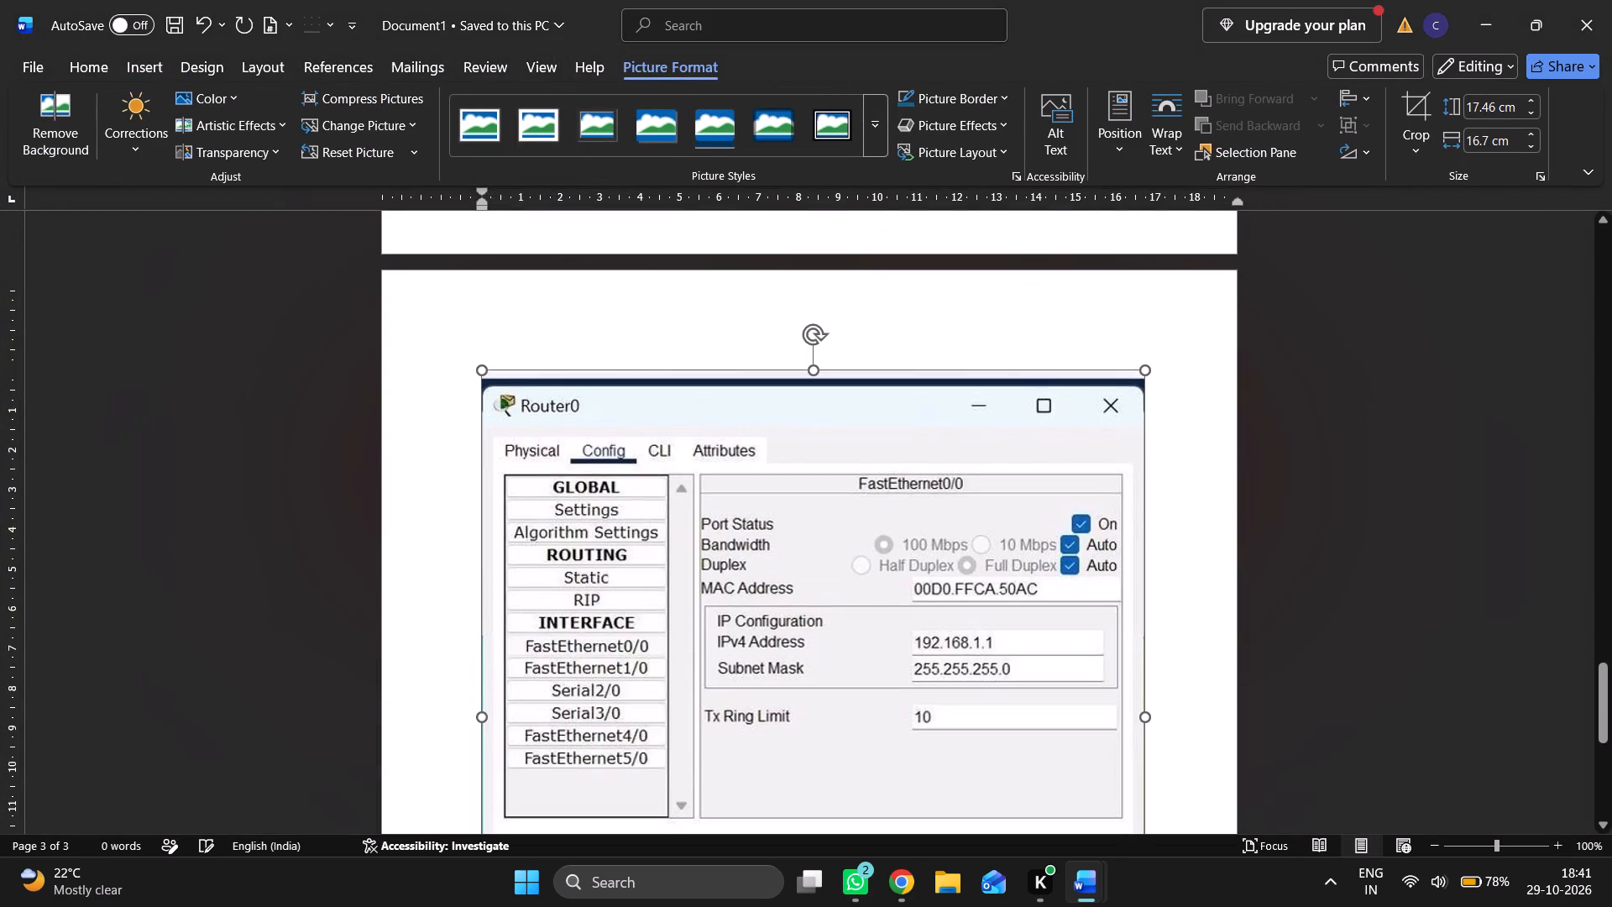
Shrink the inserted Router0 picture to about 11.85 cm high and 10.86 cm wide.
scroll(754, 519, "down", 9)
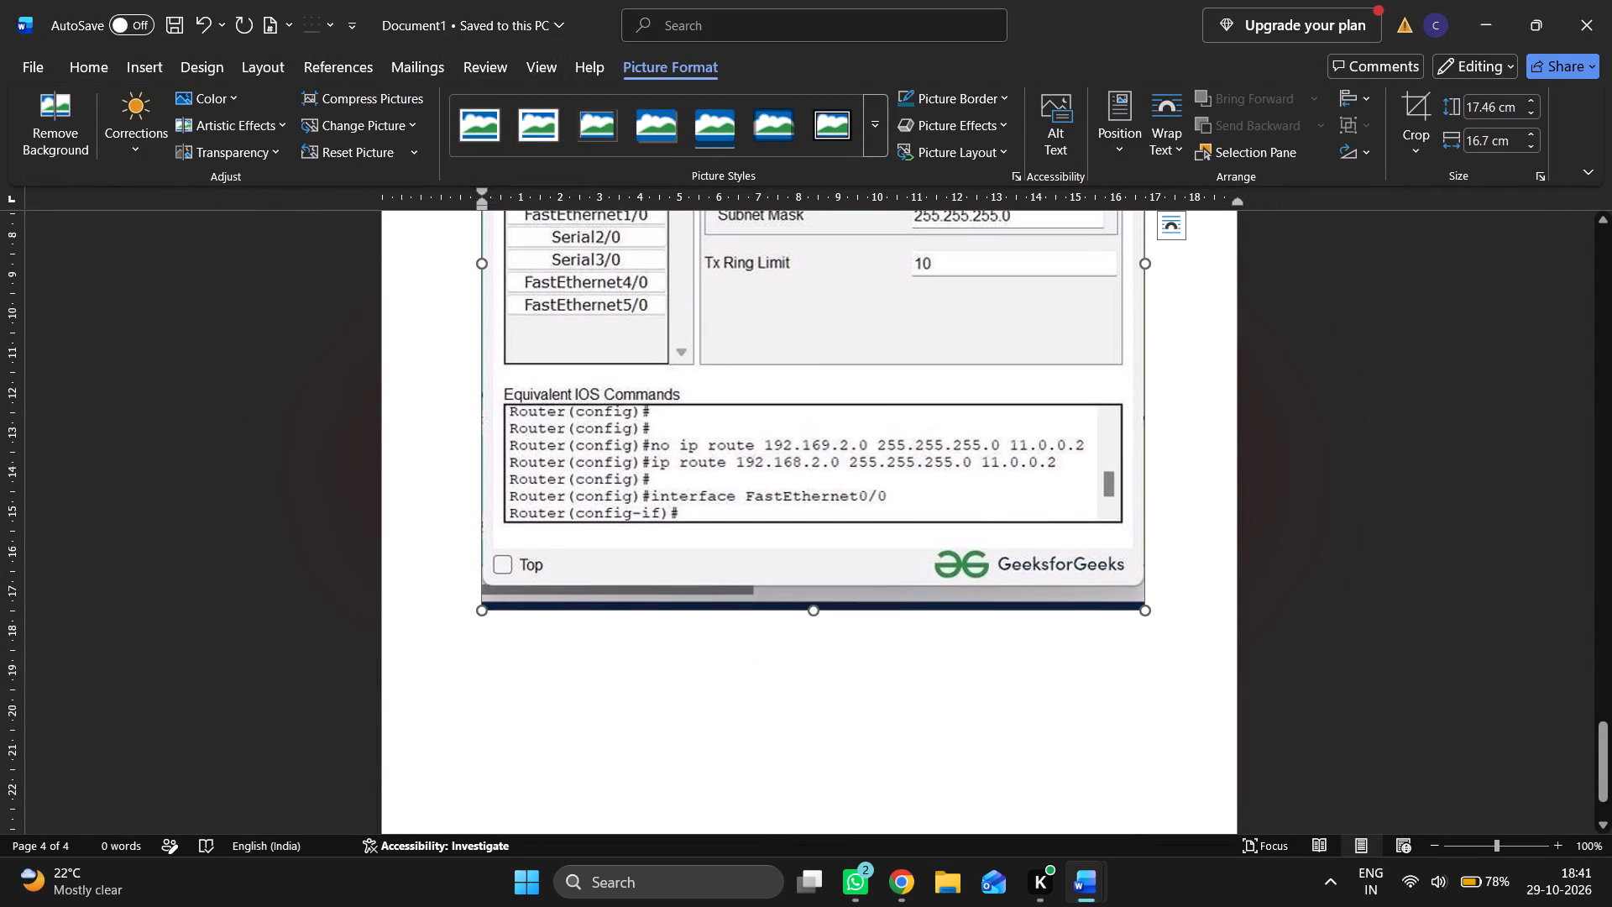
scroll(825, 590, "up", 20)
scroll(825, 590, "up", 9)
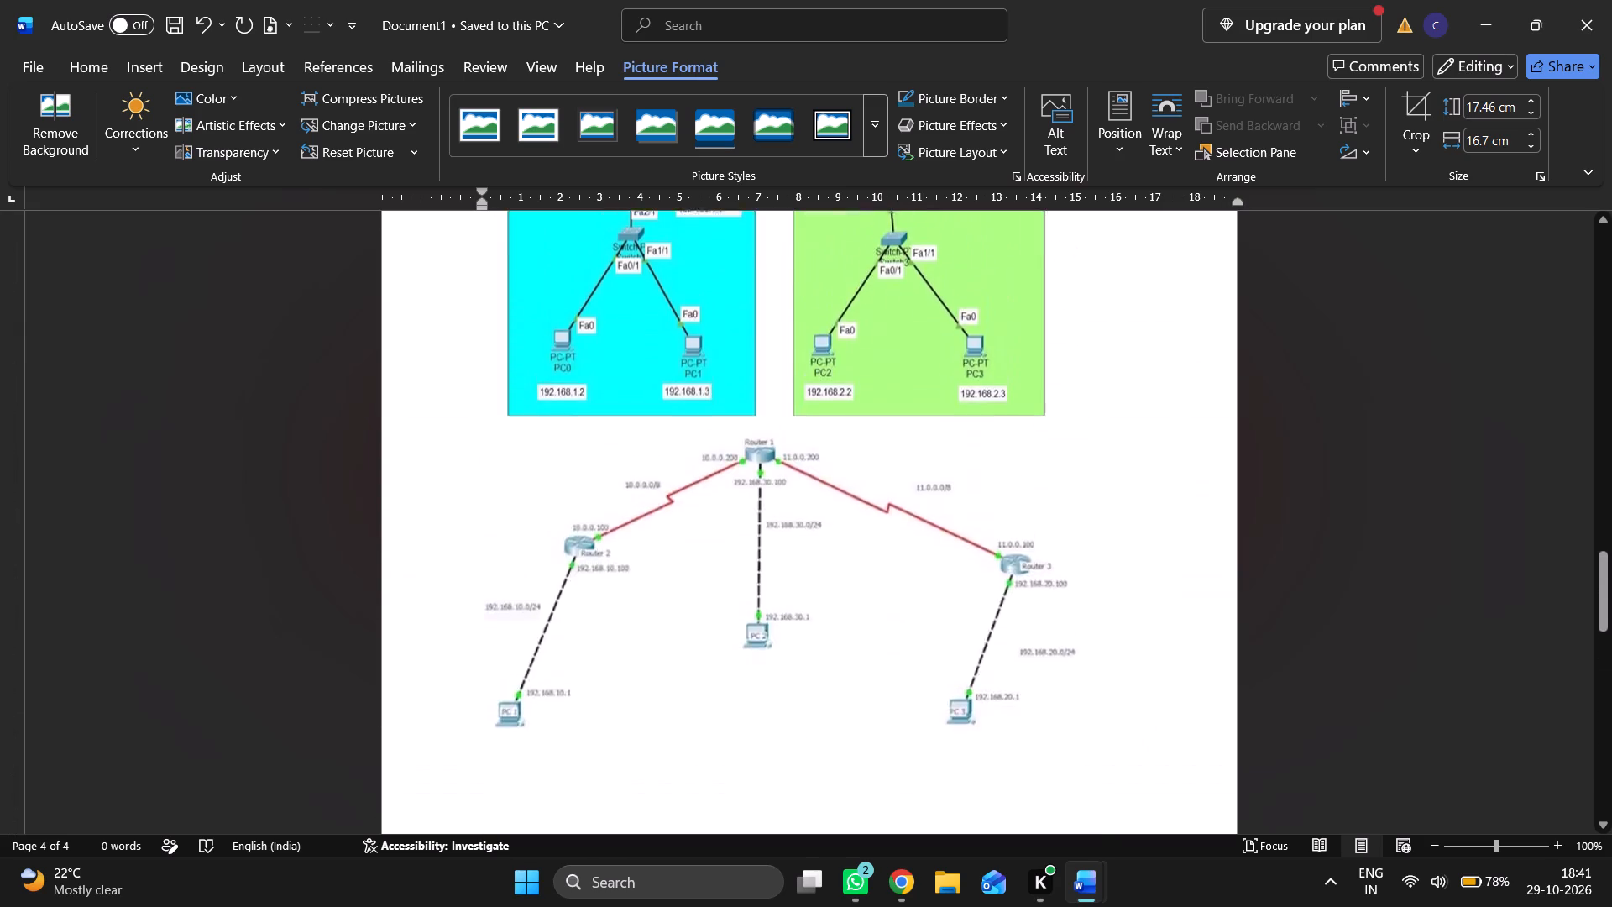
scroll(814, 606, "up", 2)
scroll(818, 438, "down", 14)
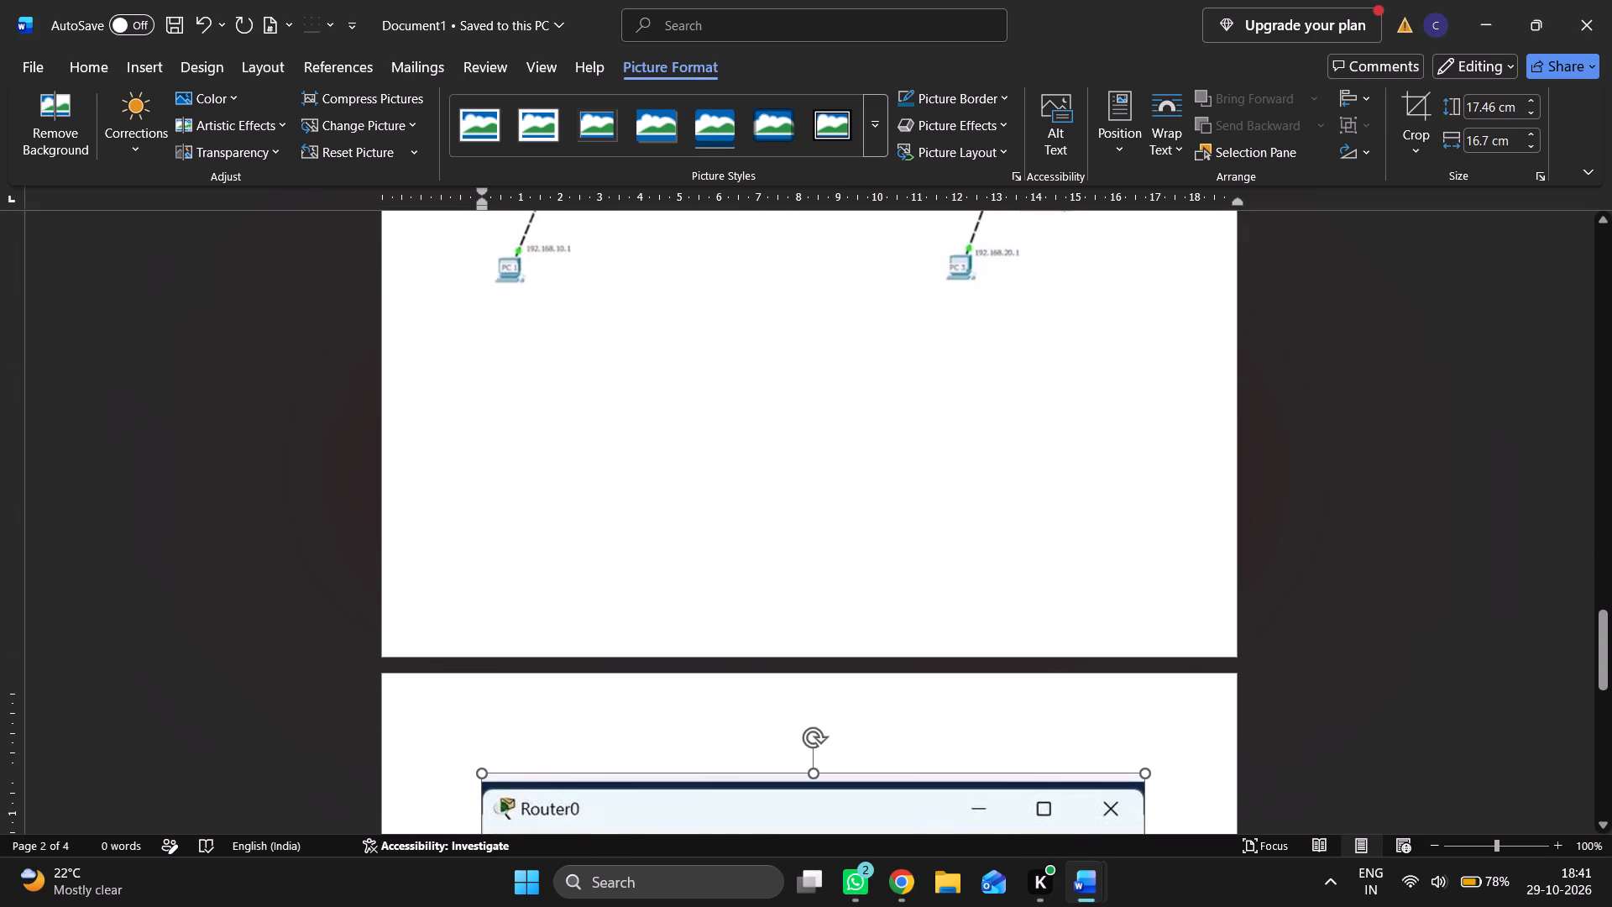
scroll(823, 442, "down", 18)
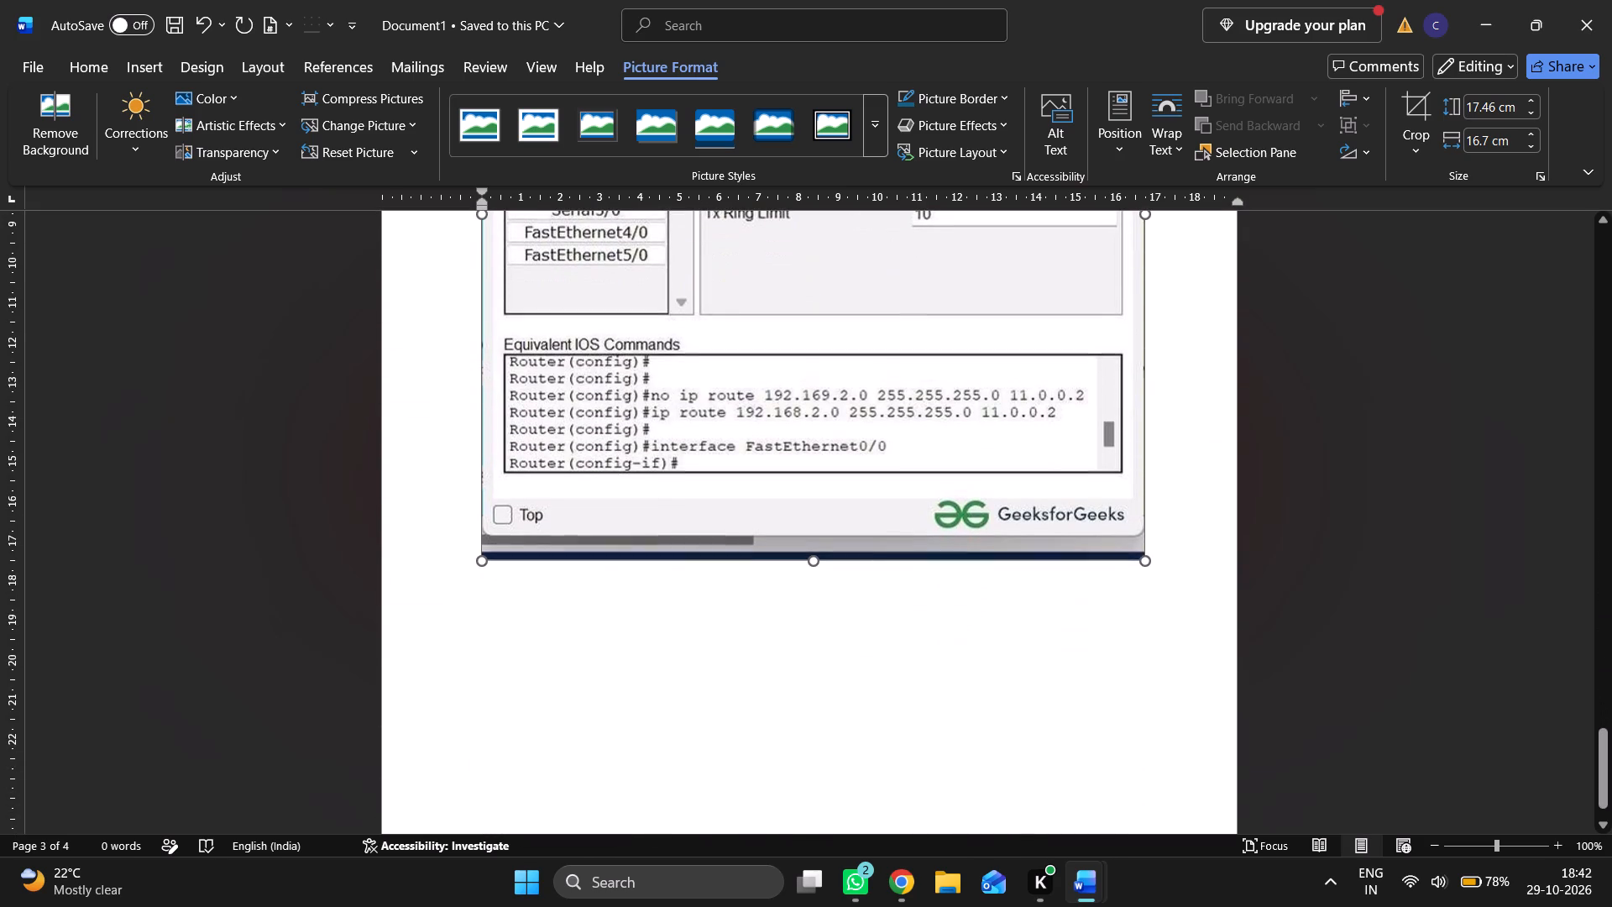
scroll(834, 505, "down", 13)
left_click(783, 415)
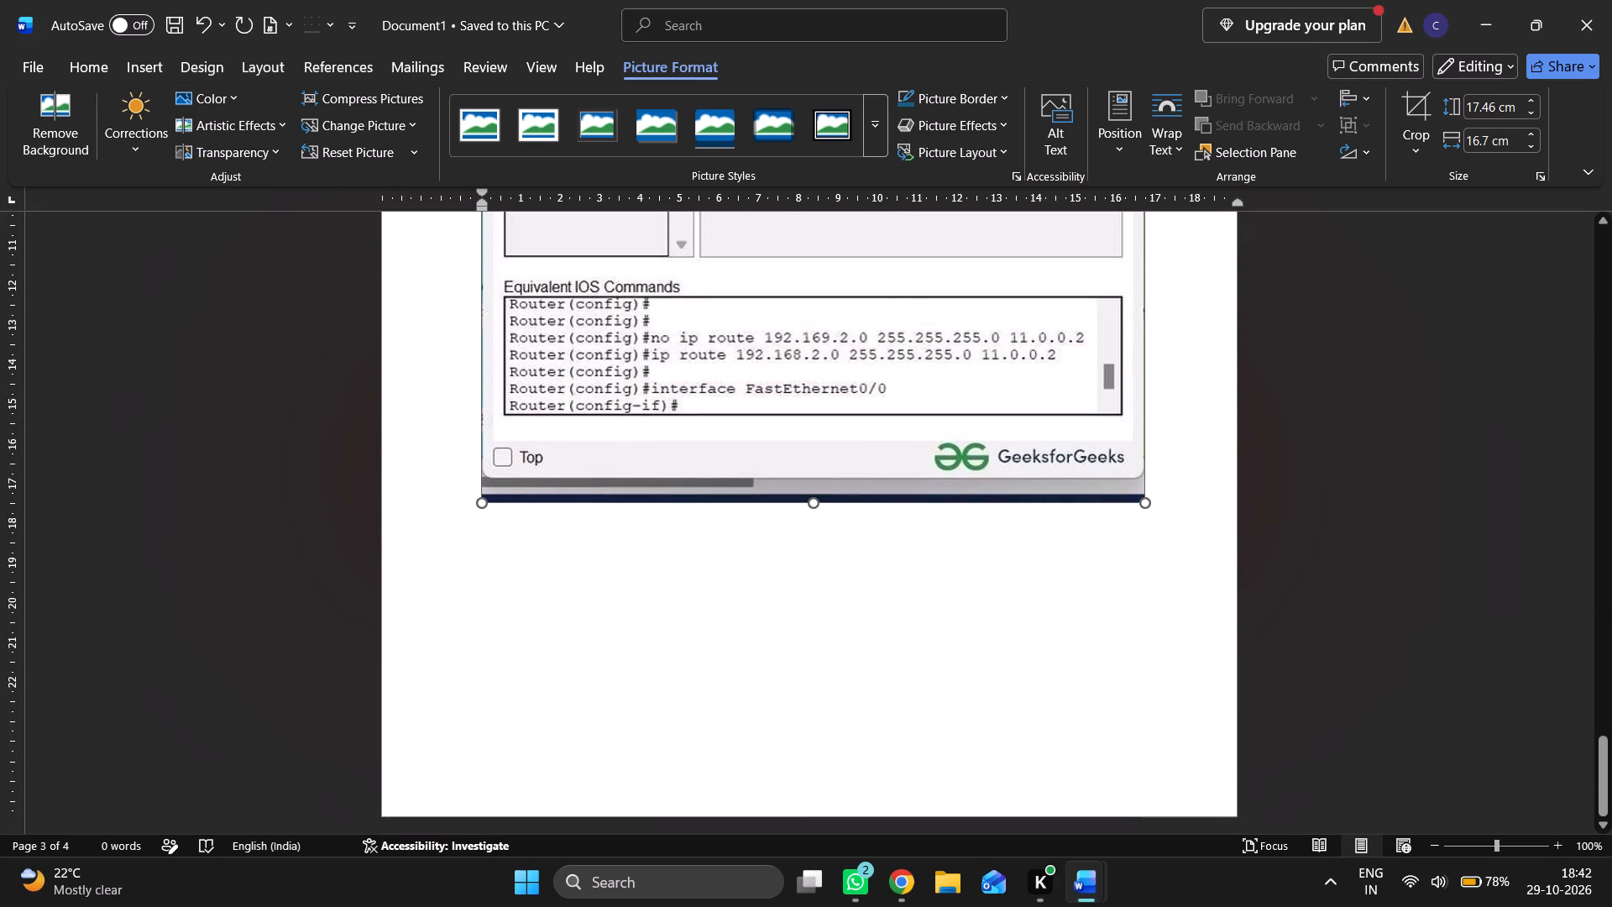
scroll(809, 480, "up", 7)
scroll(868, 501, "down", 4)
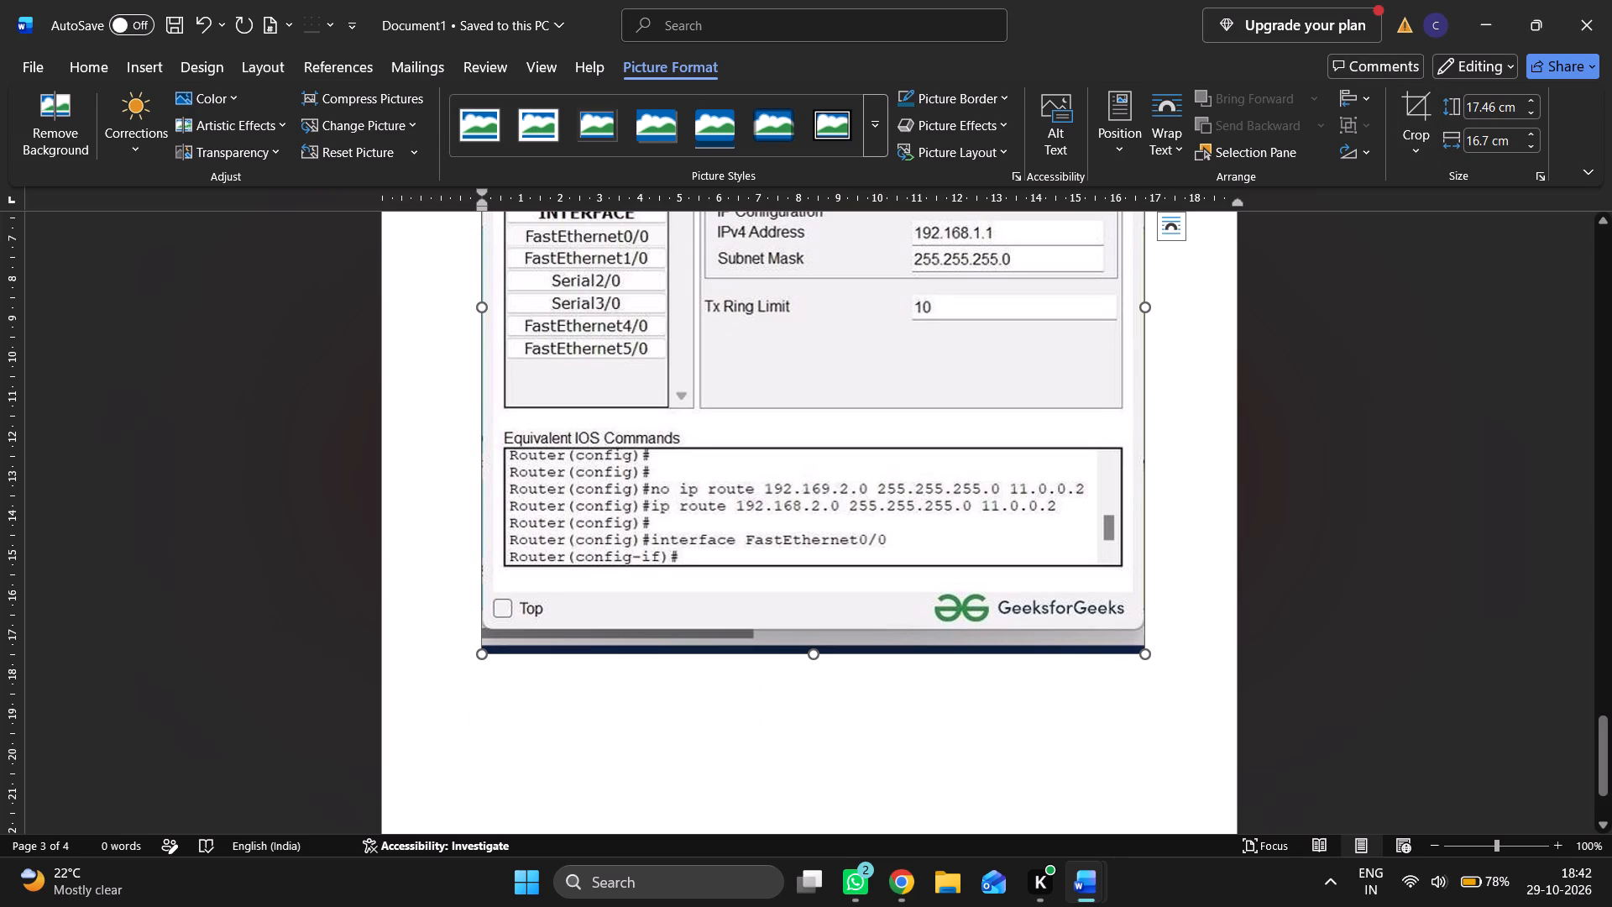
left_click_drag(812, 653, 806, 431)
scroll(806, 425, "up", 6)
scroll(1003, 524, "down", 3)
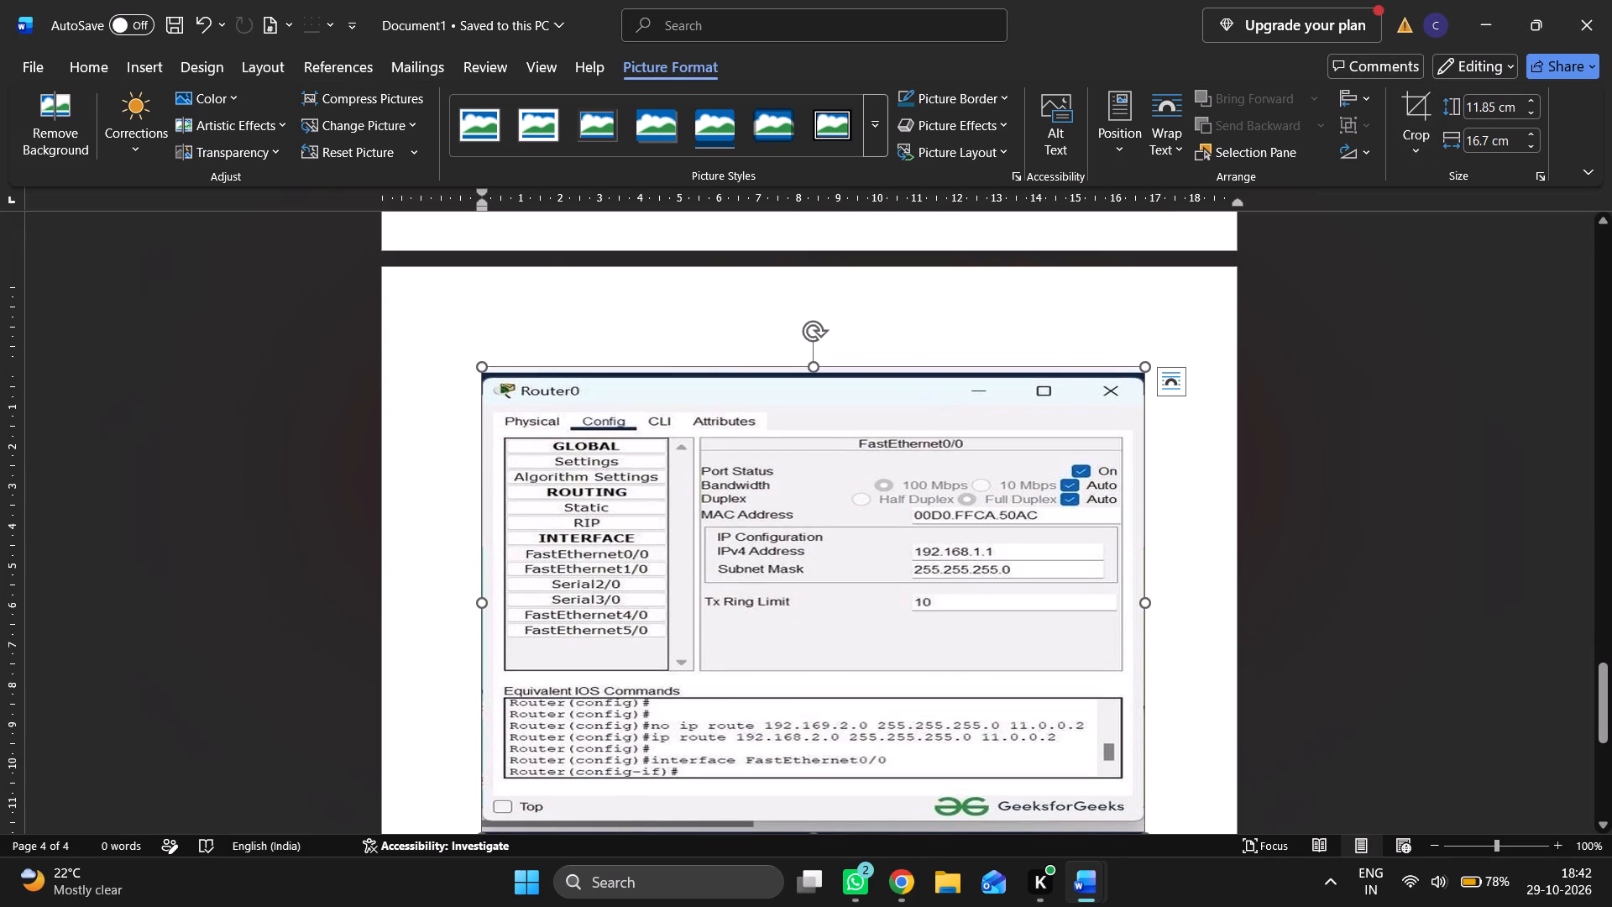
left_click_drag(1148, 603, 914, 603)
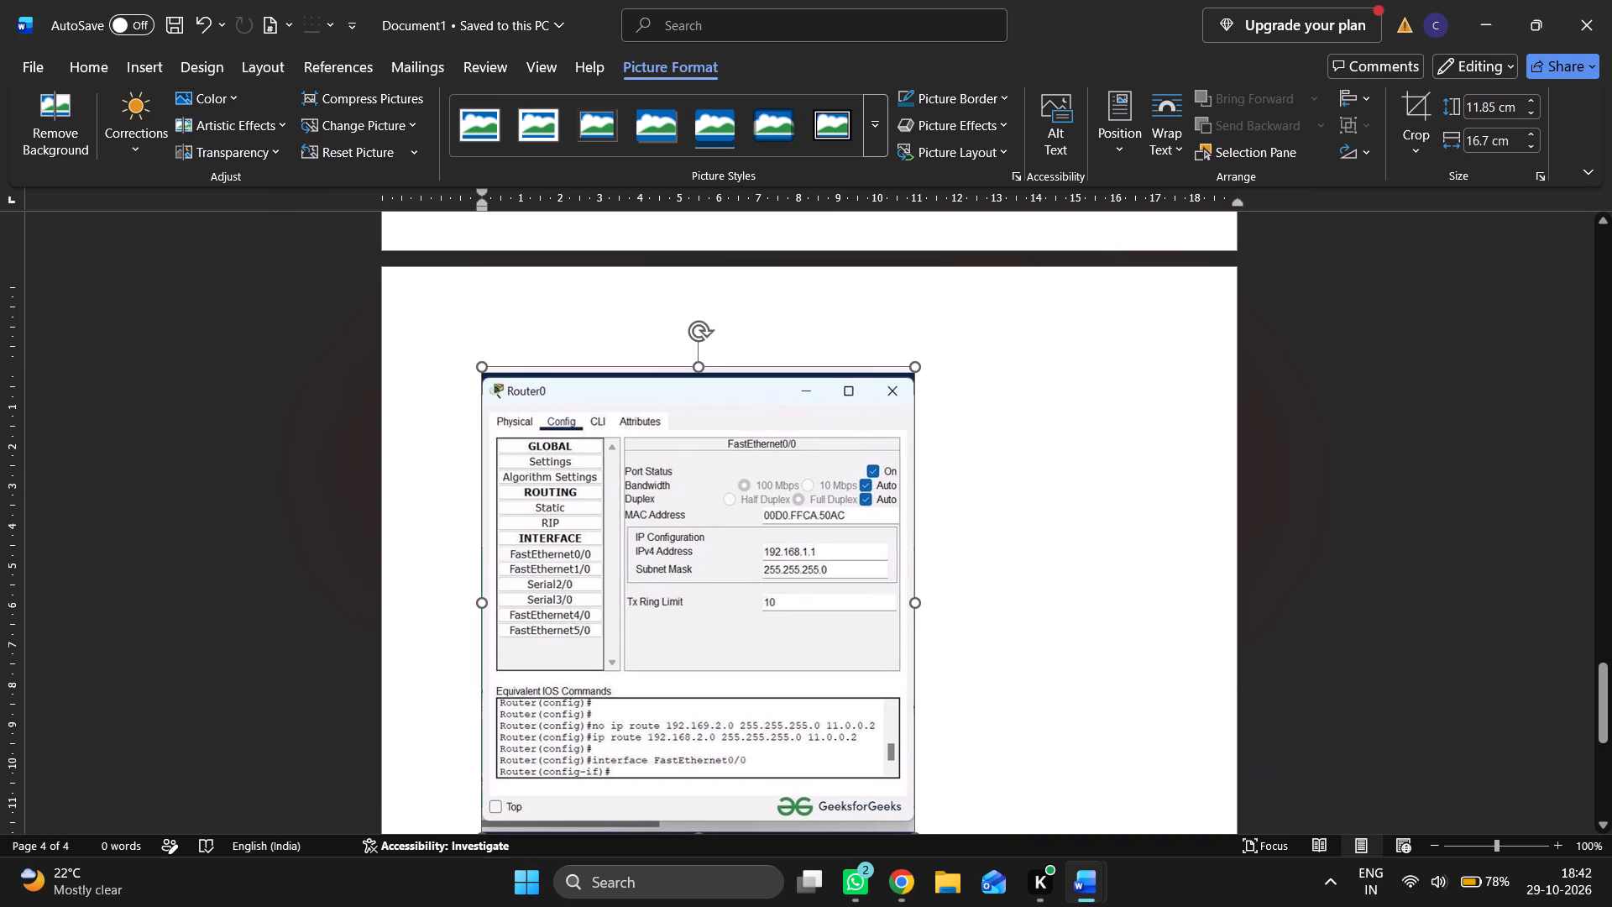
left_click_drag(914, 603, 911, 603)
Reduce the Router0 picture's height a little further, leaving its width at 10.86 cm.
scroll(958, 545, "down", 7)
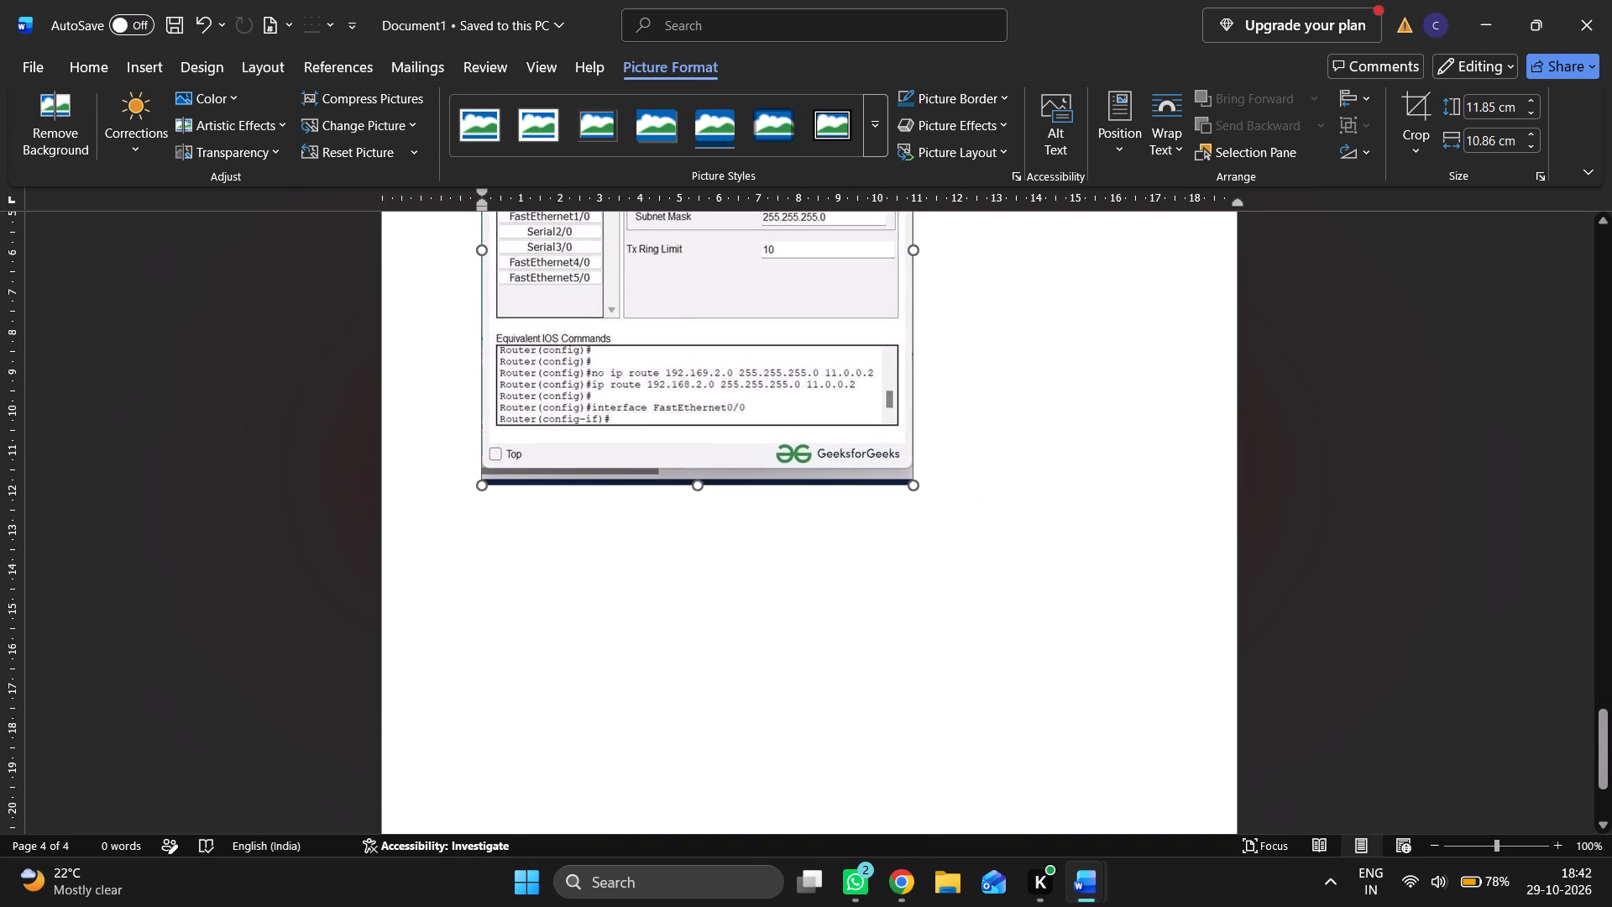
scroll(962, 474, "up", 11)
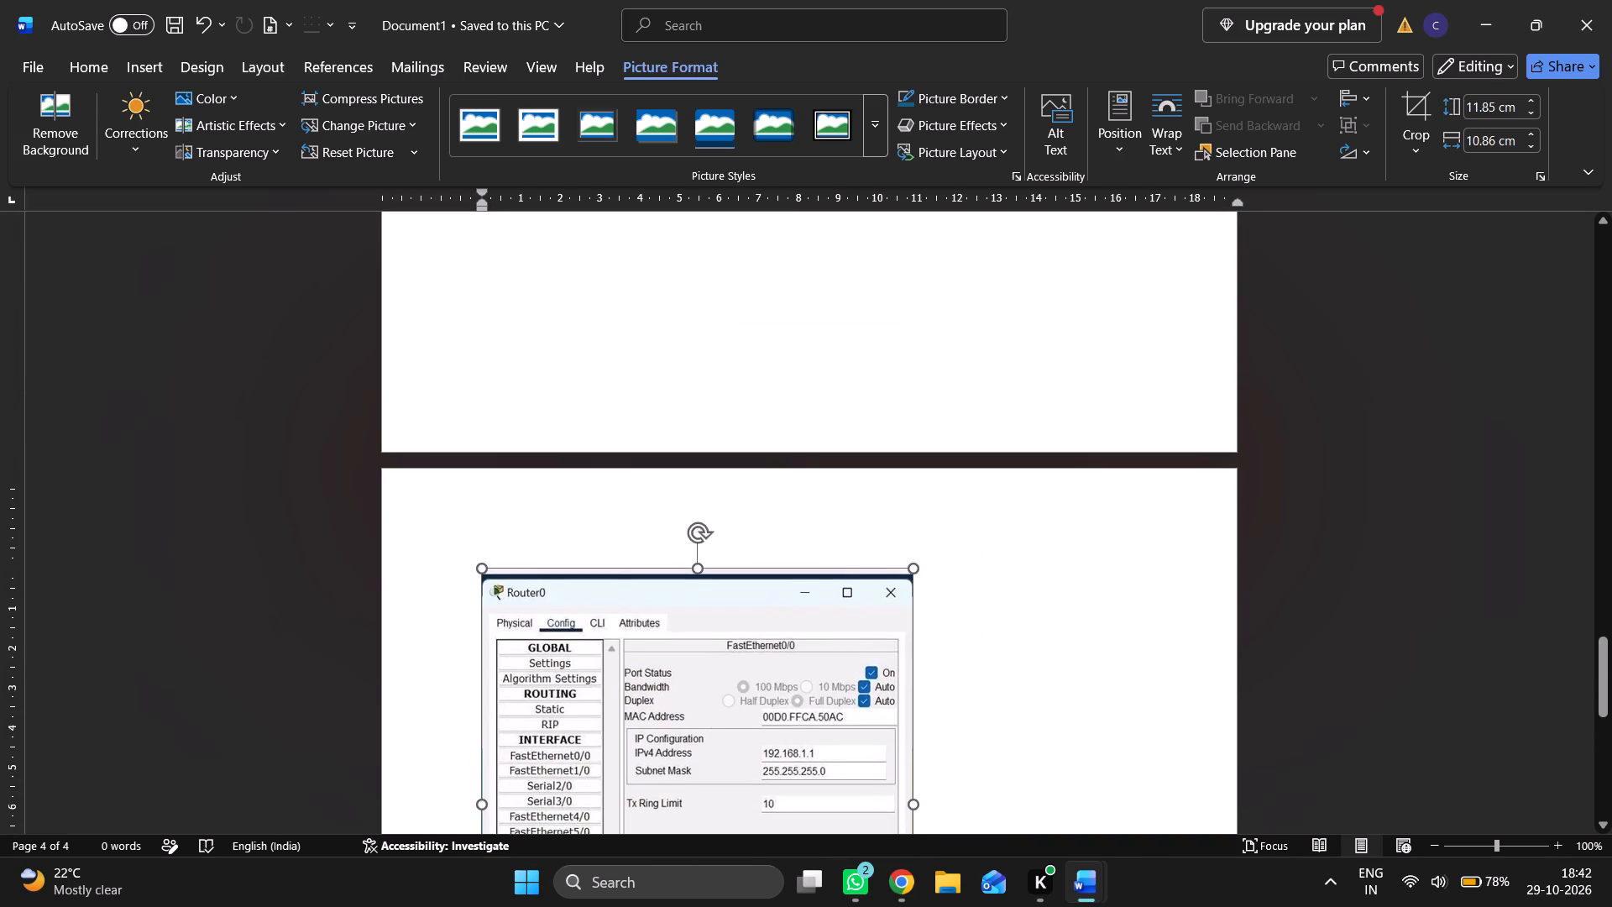
scroll(773, 532, "up", 8)
scroll(774, 531, "down", 12)
scroll(782, 707, "down", 3)
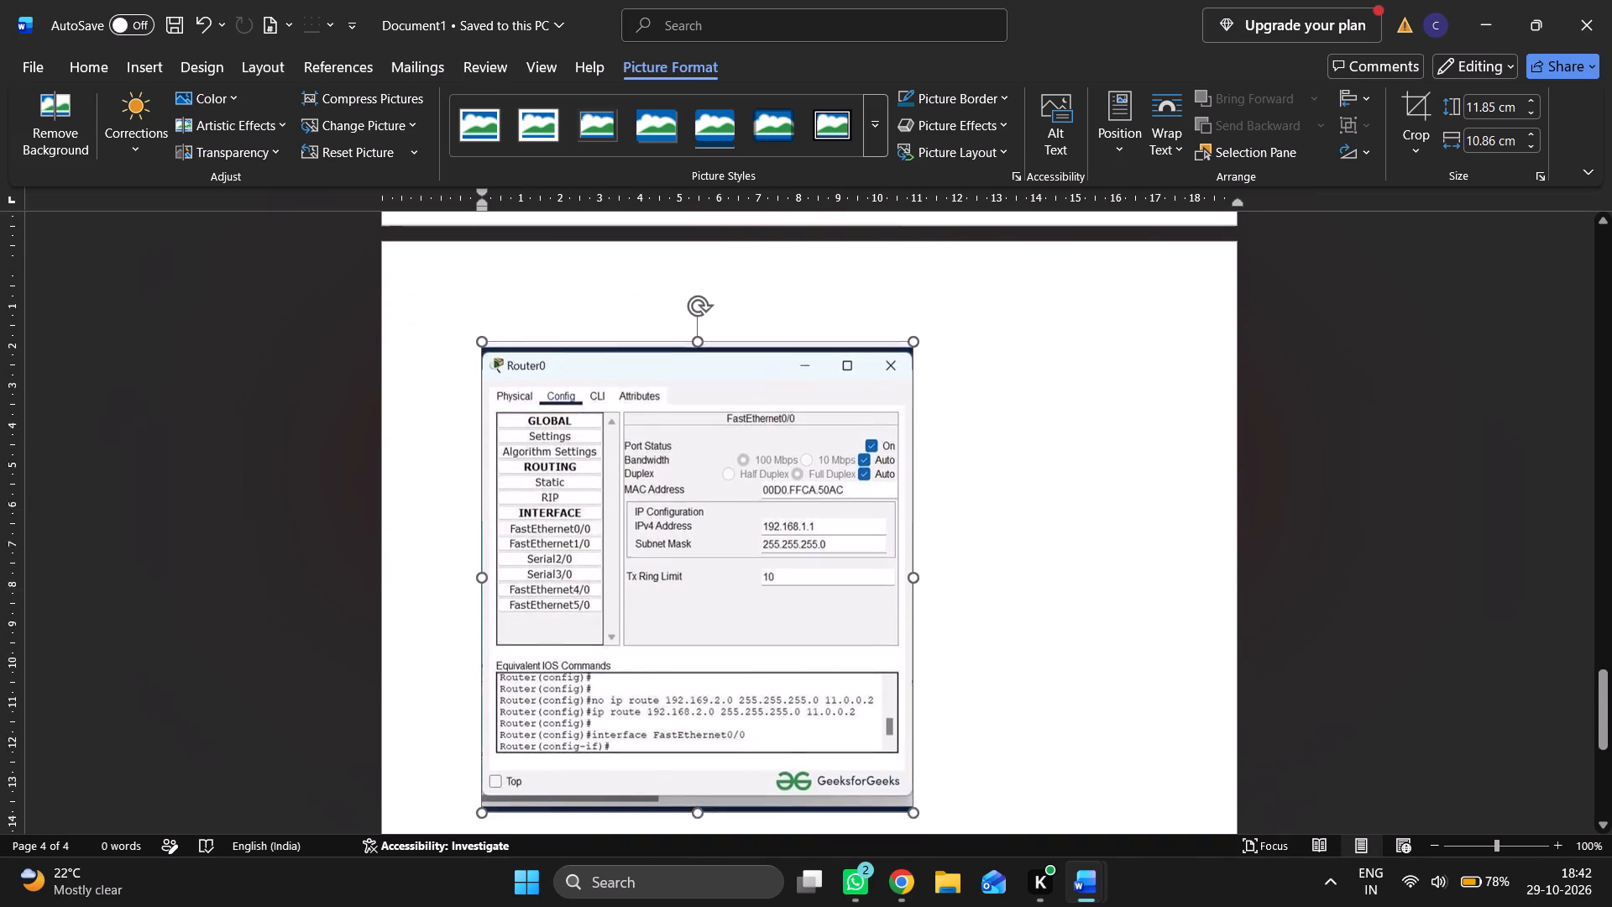
left_click_drag(694, 686, 703, 583)
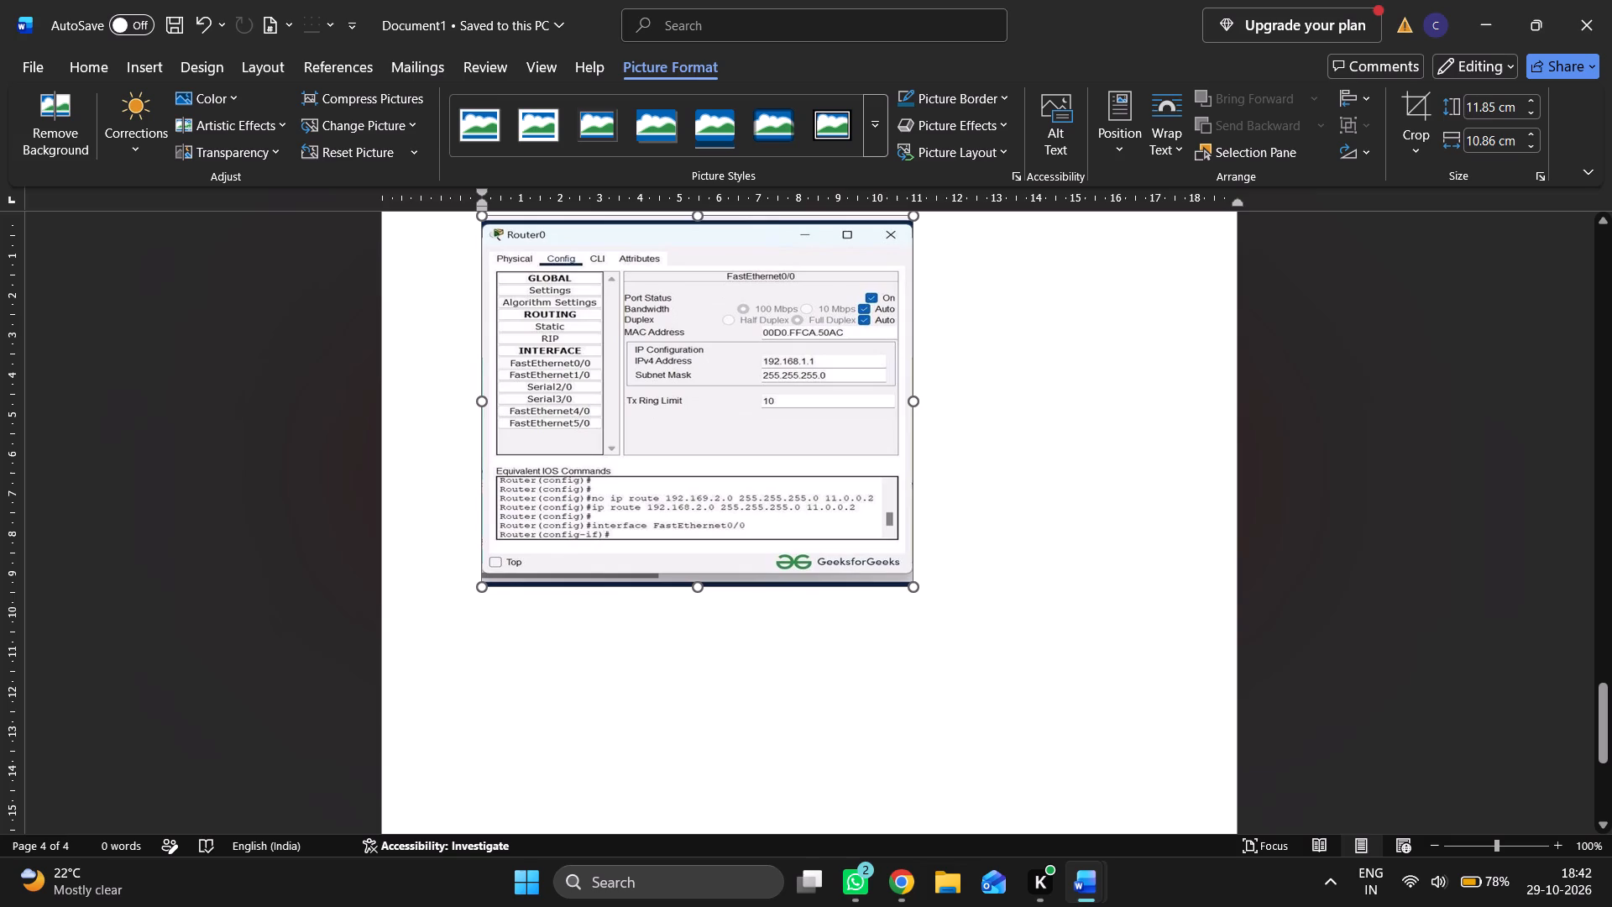
left_click_drag(700, 587, 706, 540)
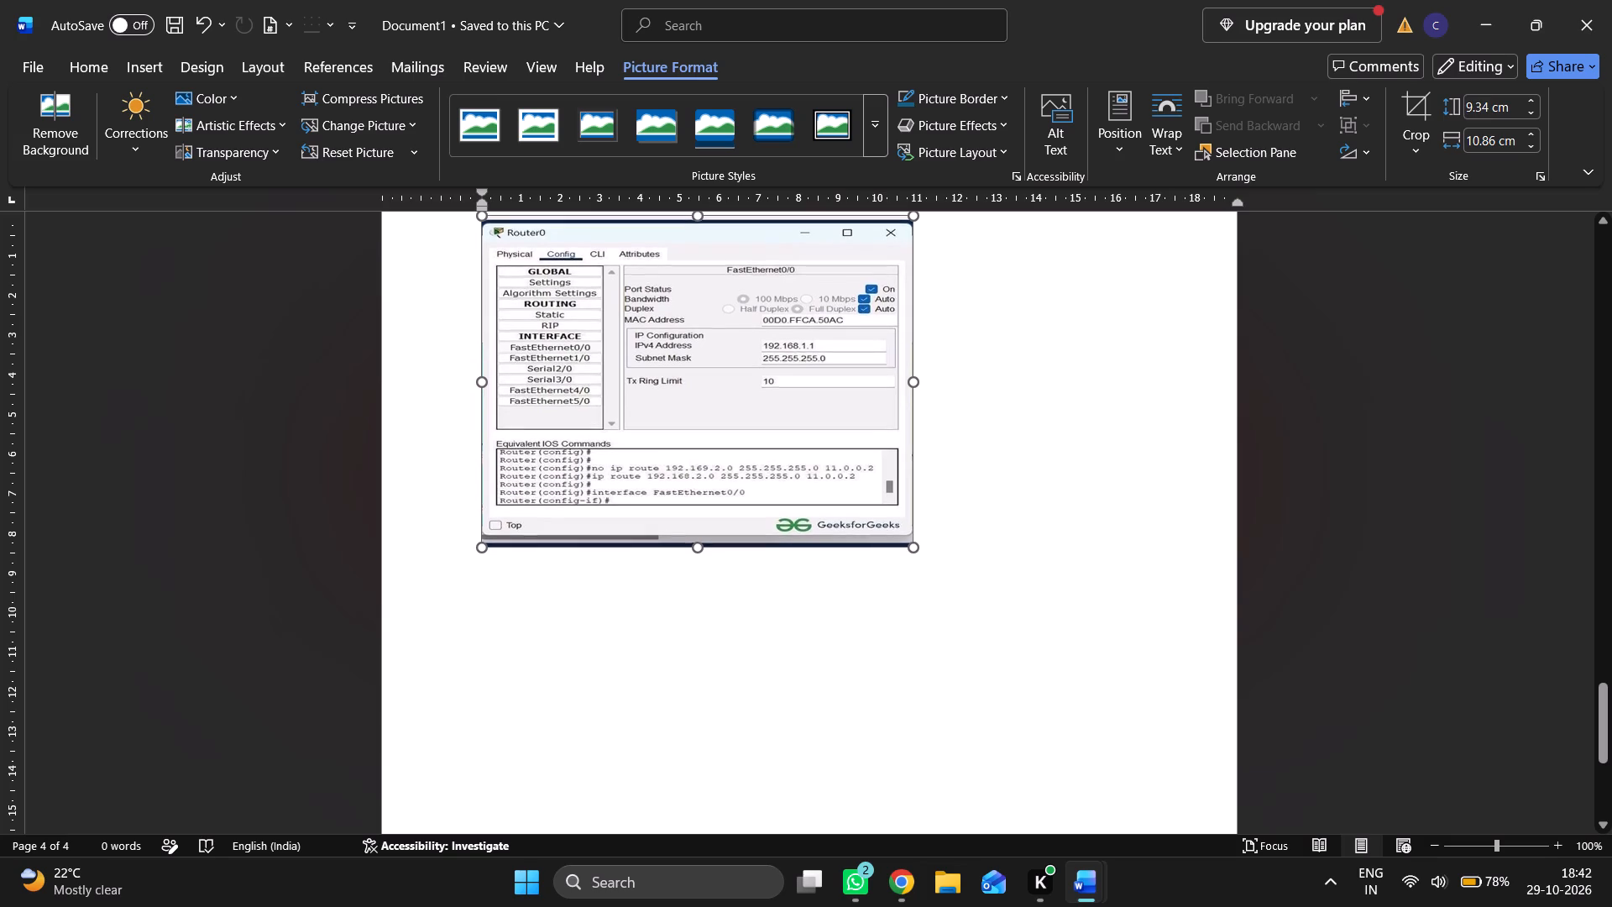
left_click_drag(706, 540, 728, 539)
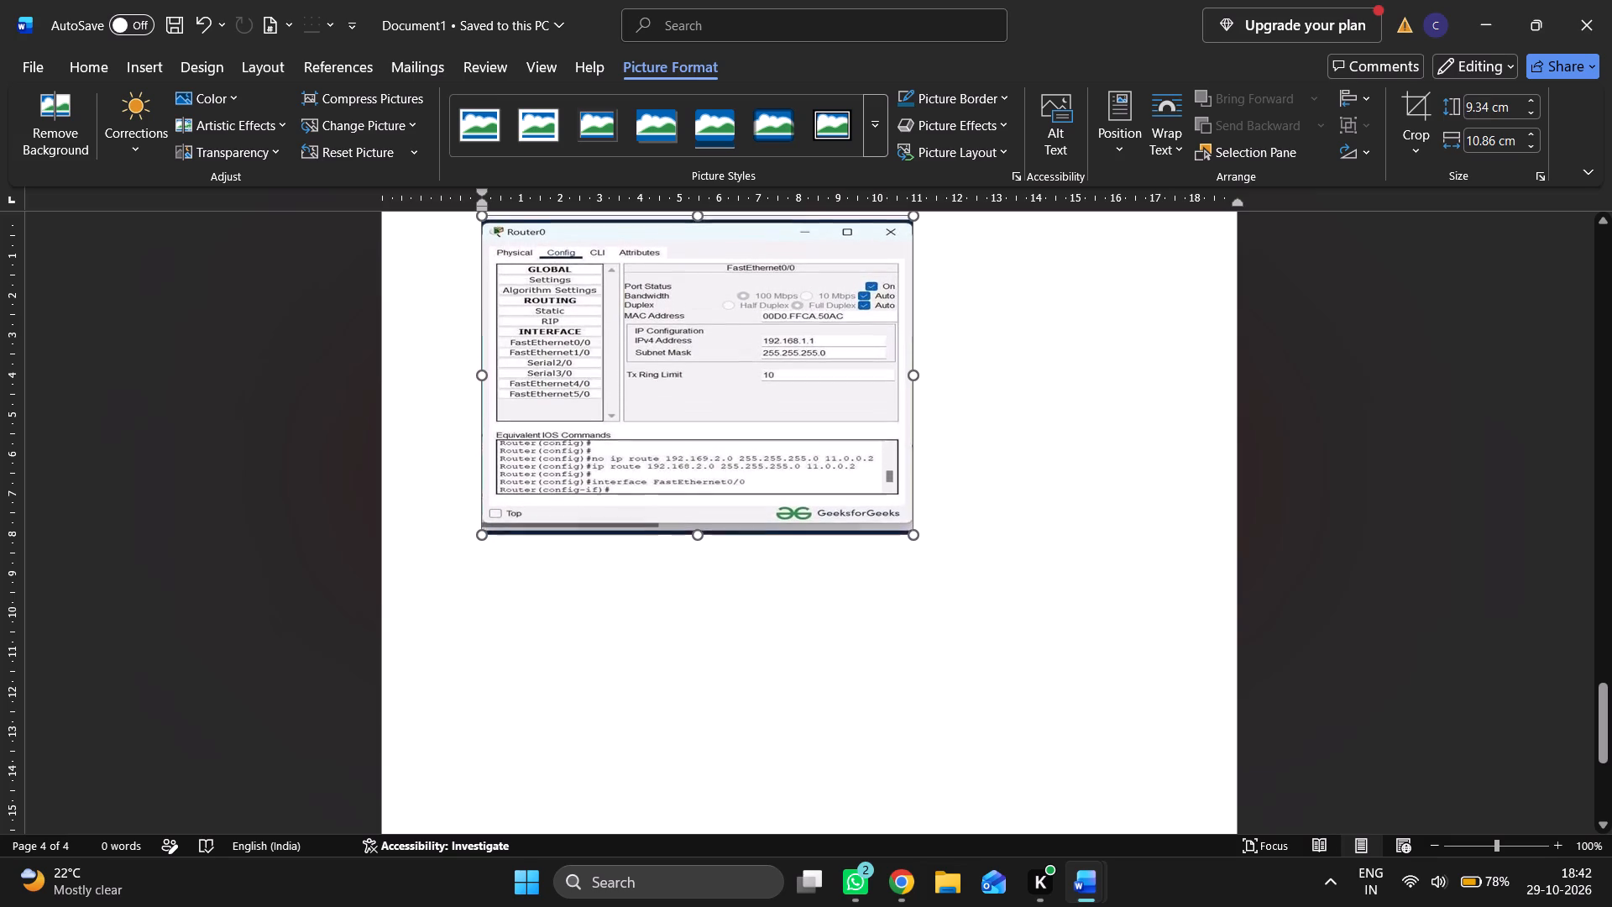
left_click_drag(728, 539, 745, 638)
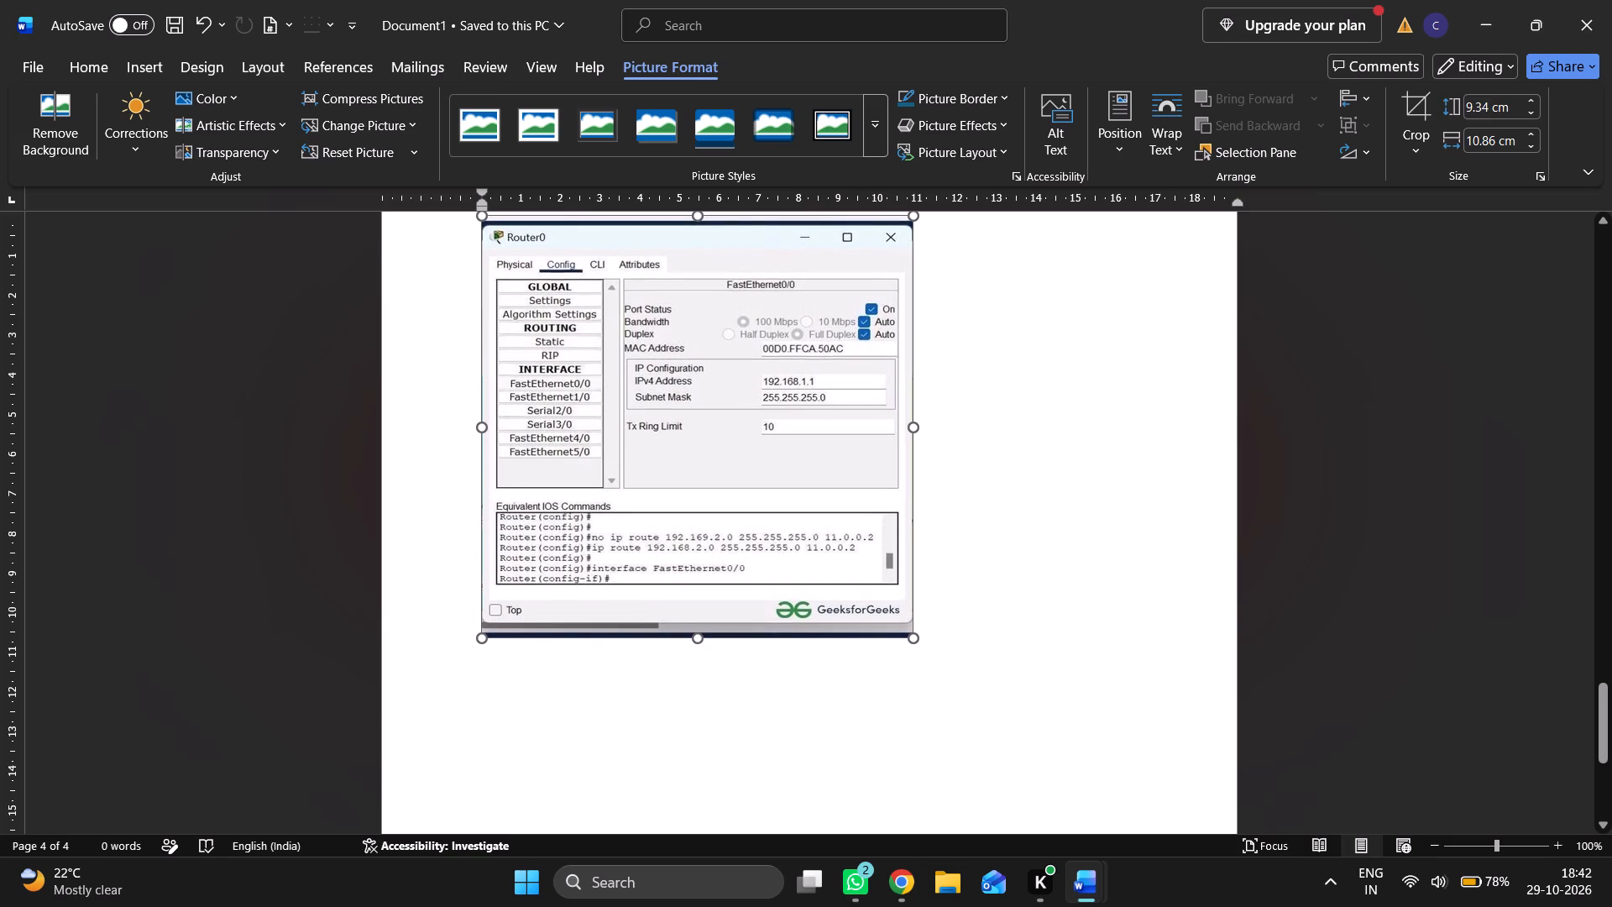
left_click_drag(745, 638, 749, 645)
Start a new line after the Router0 picture.
left_click(976, 626)
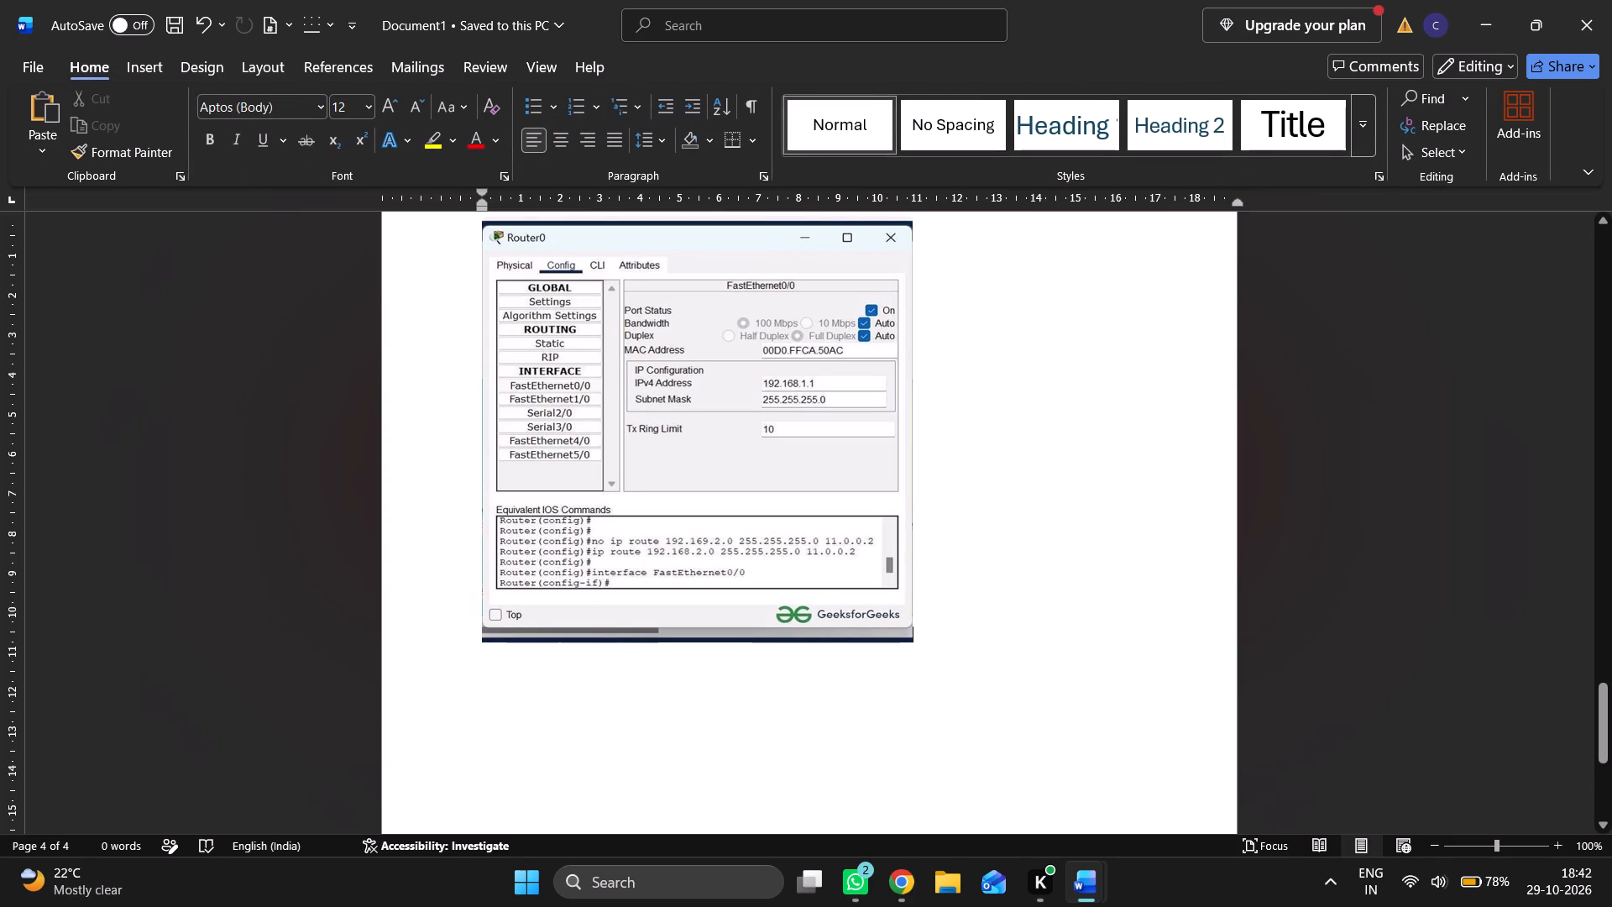
key("Return")
scroll(927, 604, "up", 14)
scroll(925, 606, "down", 8)
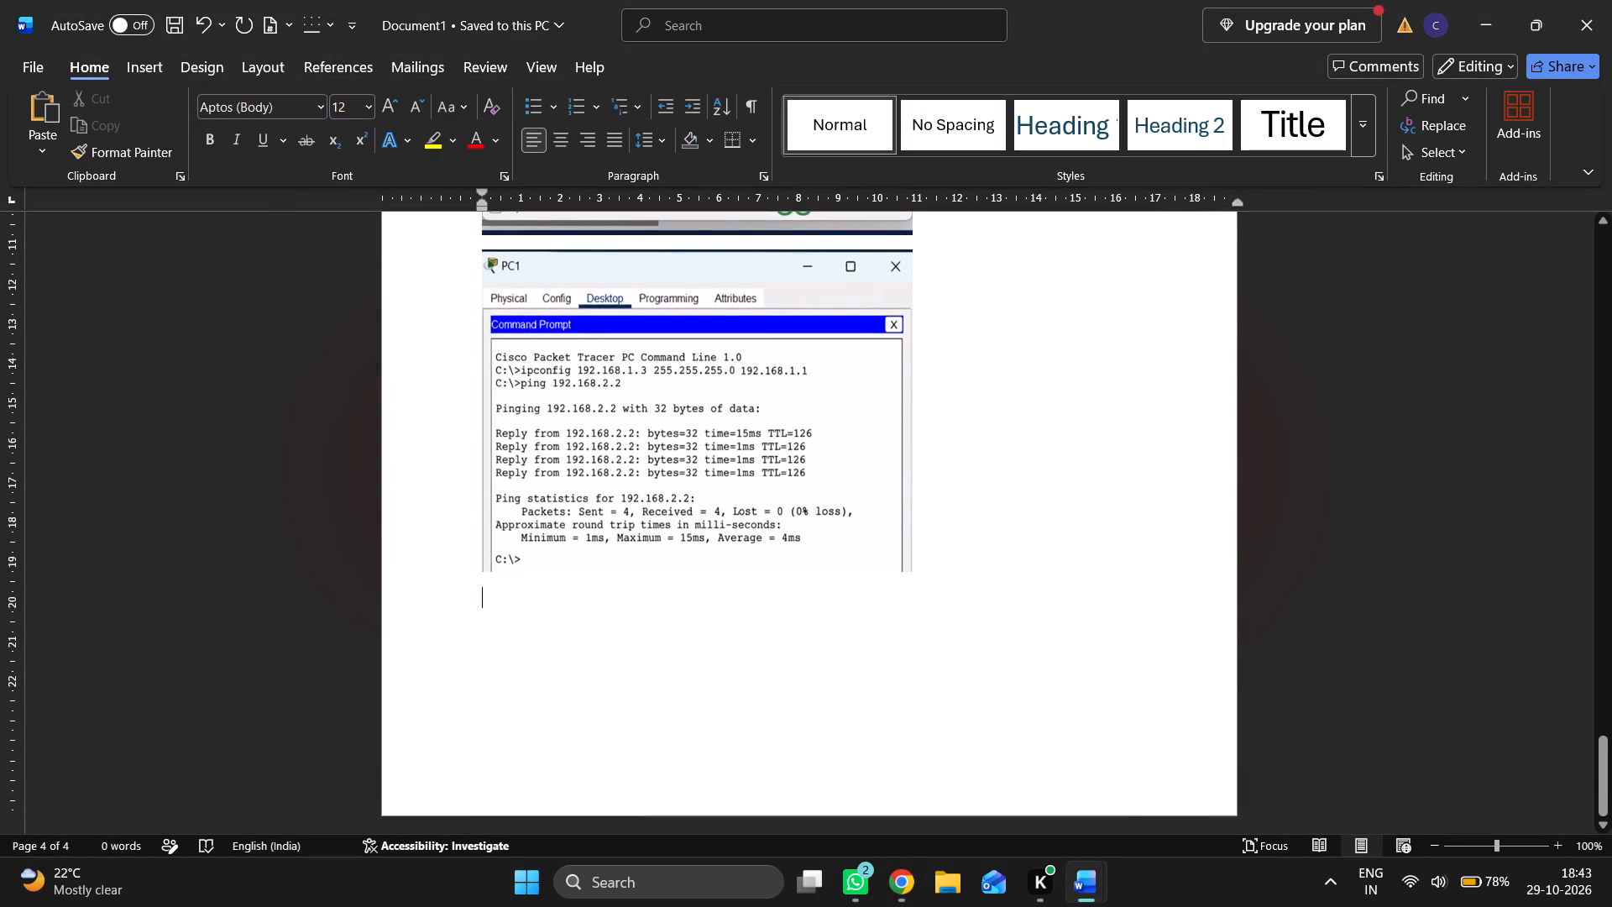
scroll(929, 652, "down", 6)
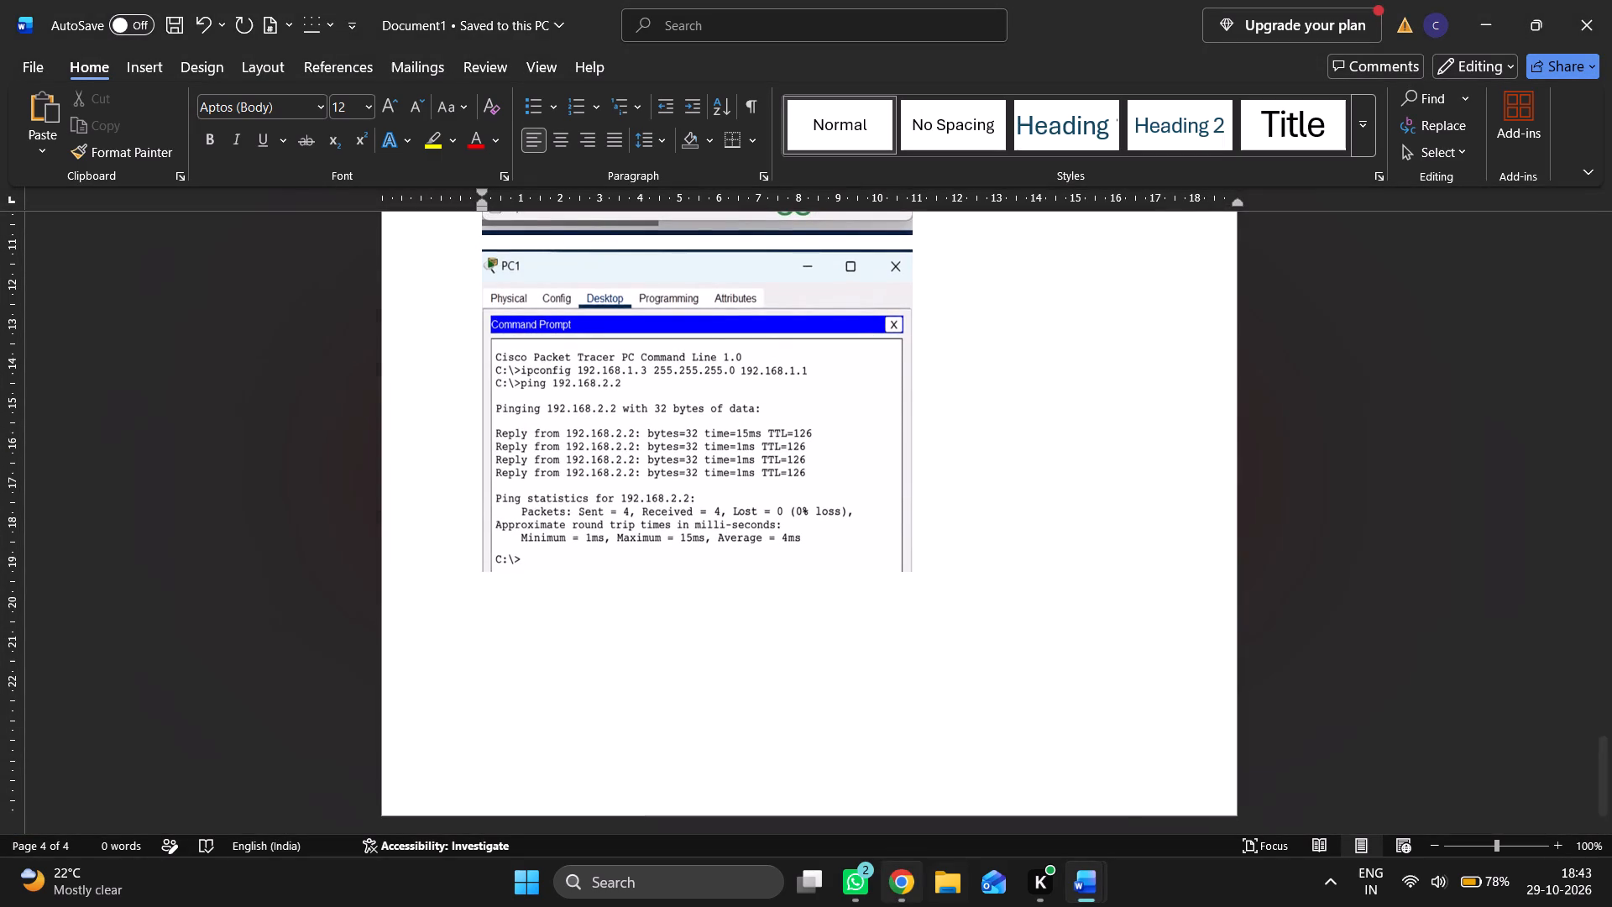
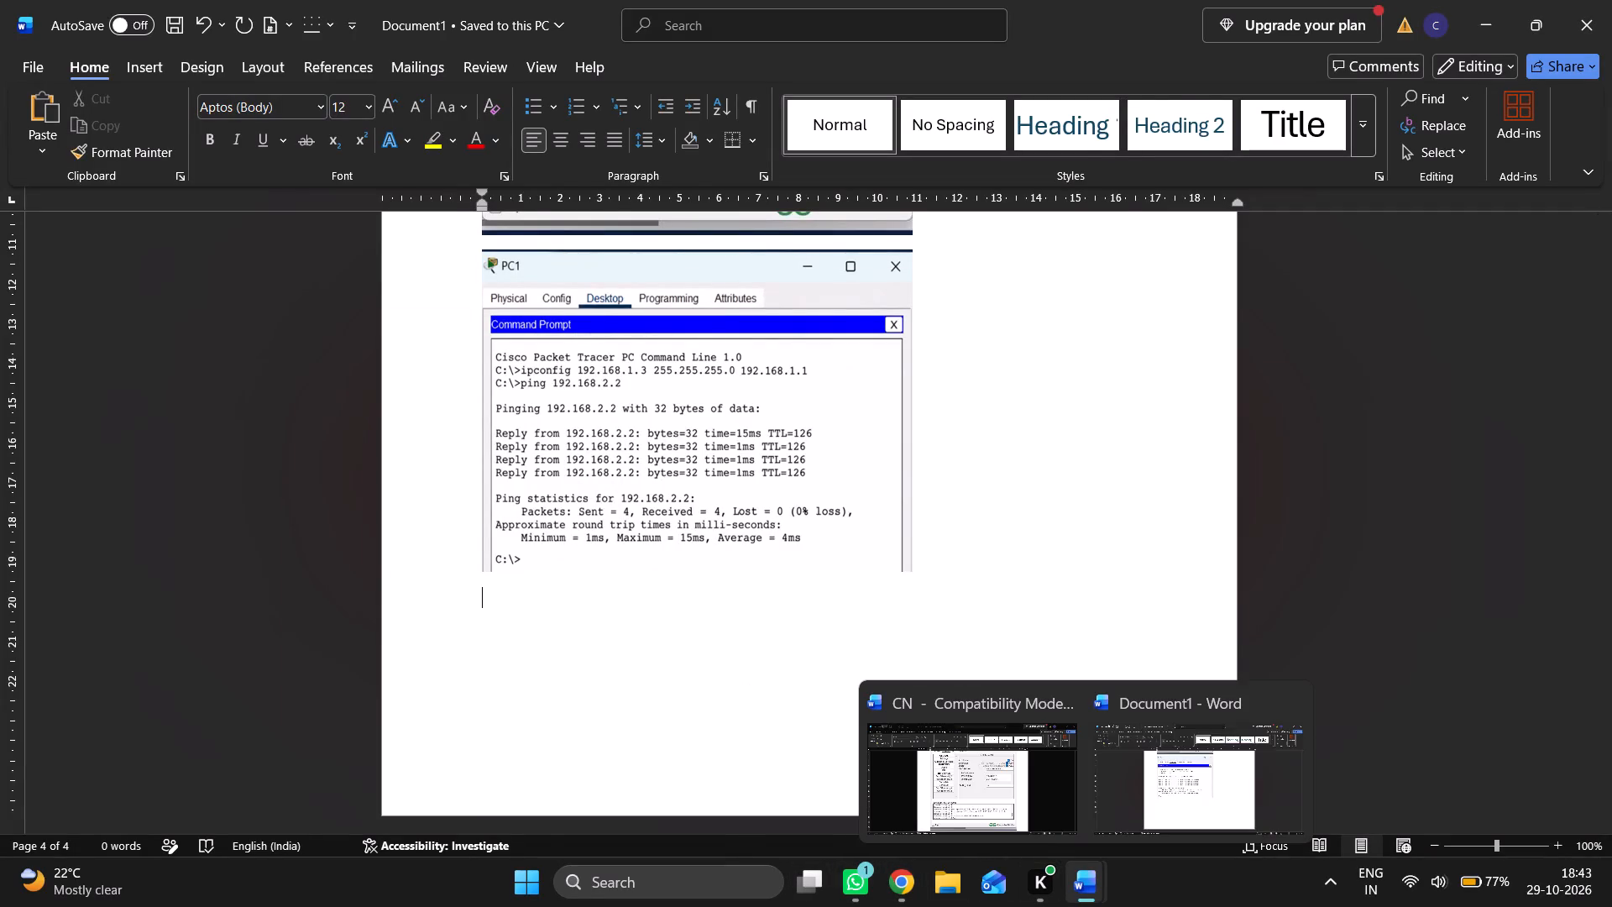
Switch to the CN document and look through the Dynamic Routing section and following pages for further black-background command output pictures.
left_click(950, 789)
scroll(949, 654, "down", 20)
scroll(949, 654, "down", 9)
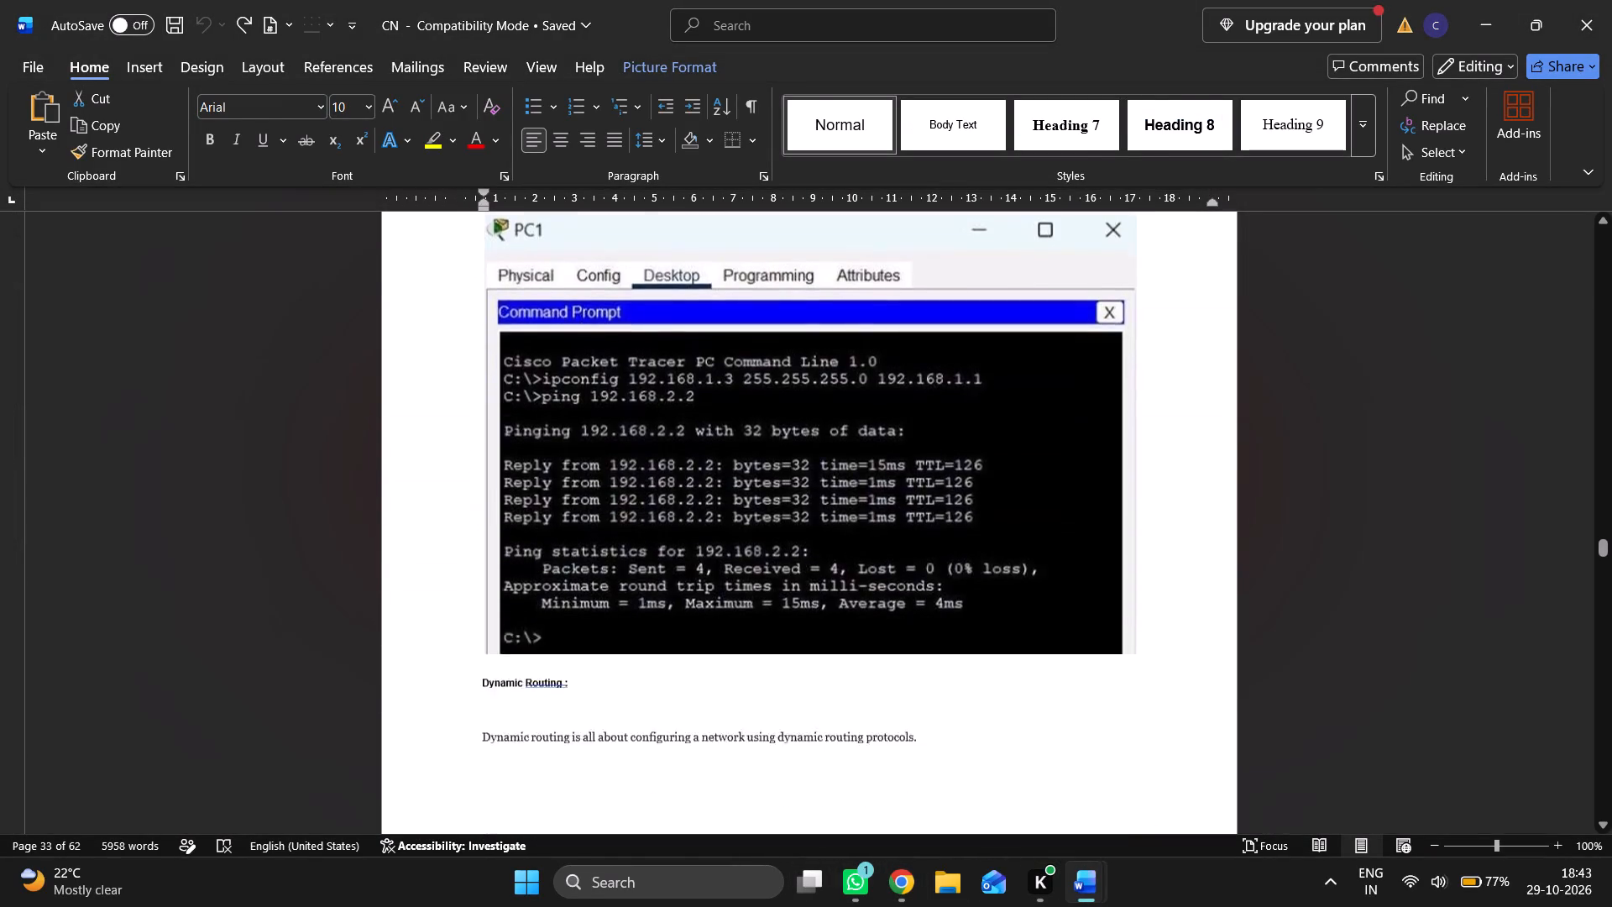
scroll(933, 585, "down", 20)
scroll(933, 585, "down", 8)
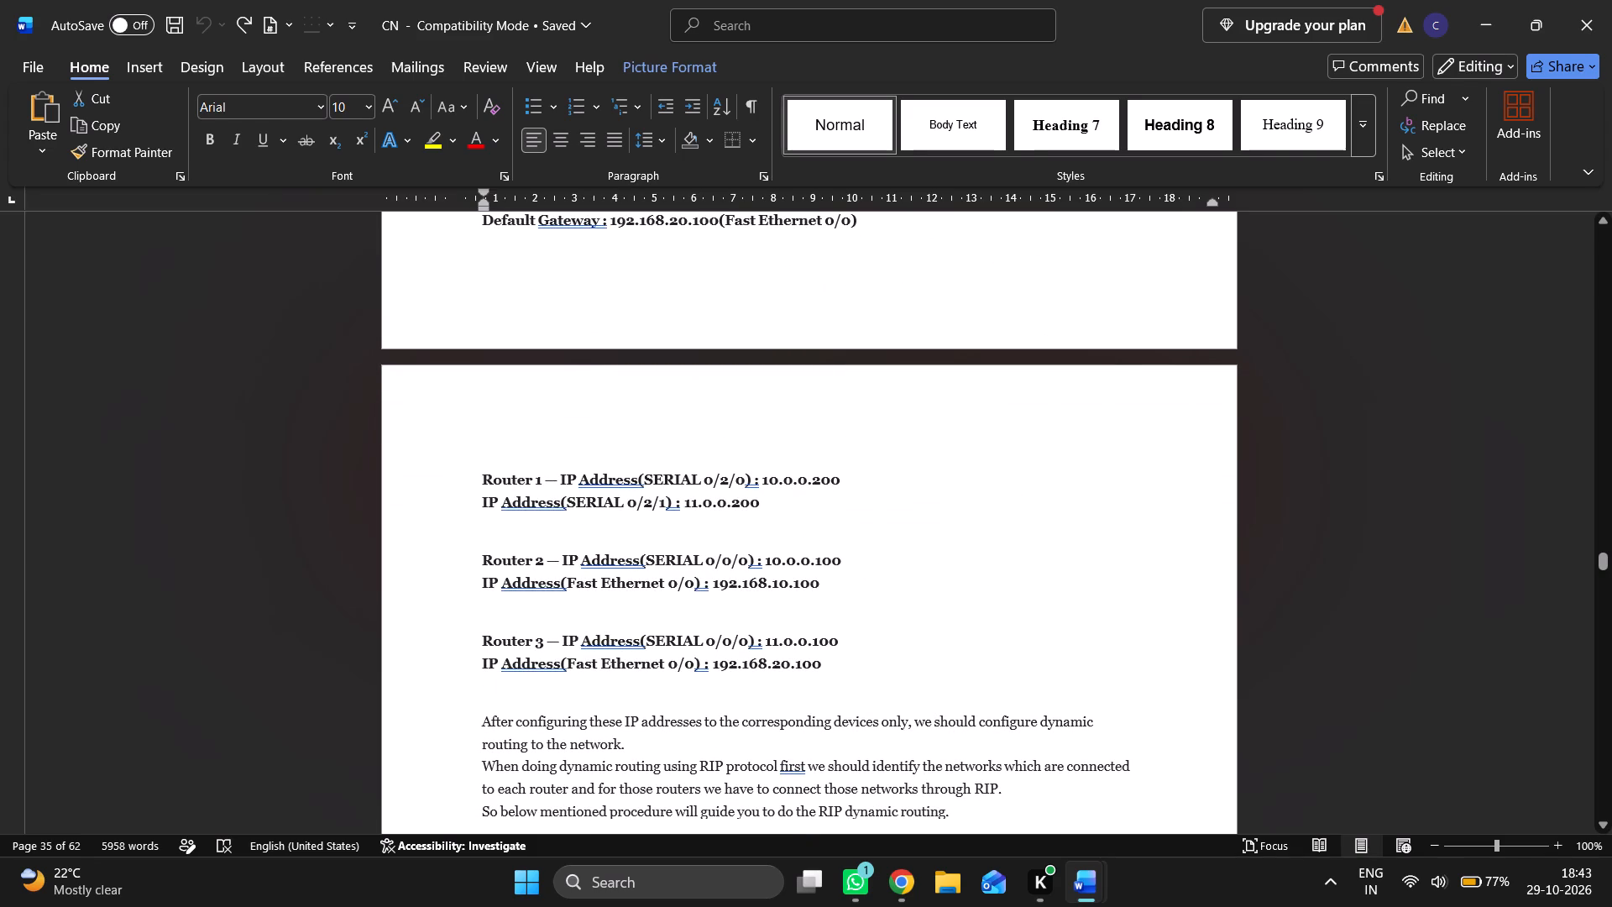
scroll(981, 622, "down", 15)
scroll(977, 605, "up", 15)
scroll(978, 595, "up", 8)
scroll(981, 593, "down", 20)
scroll(981, 593, "down", 1)
scroll(1342, 509, "down", 18)
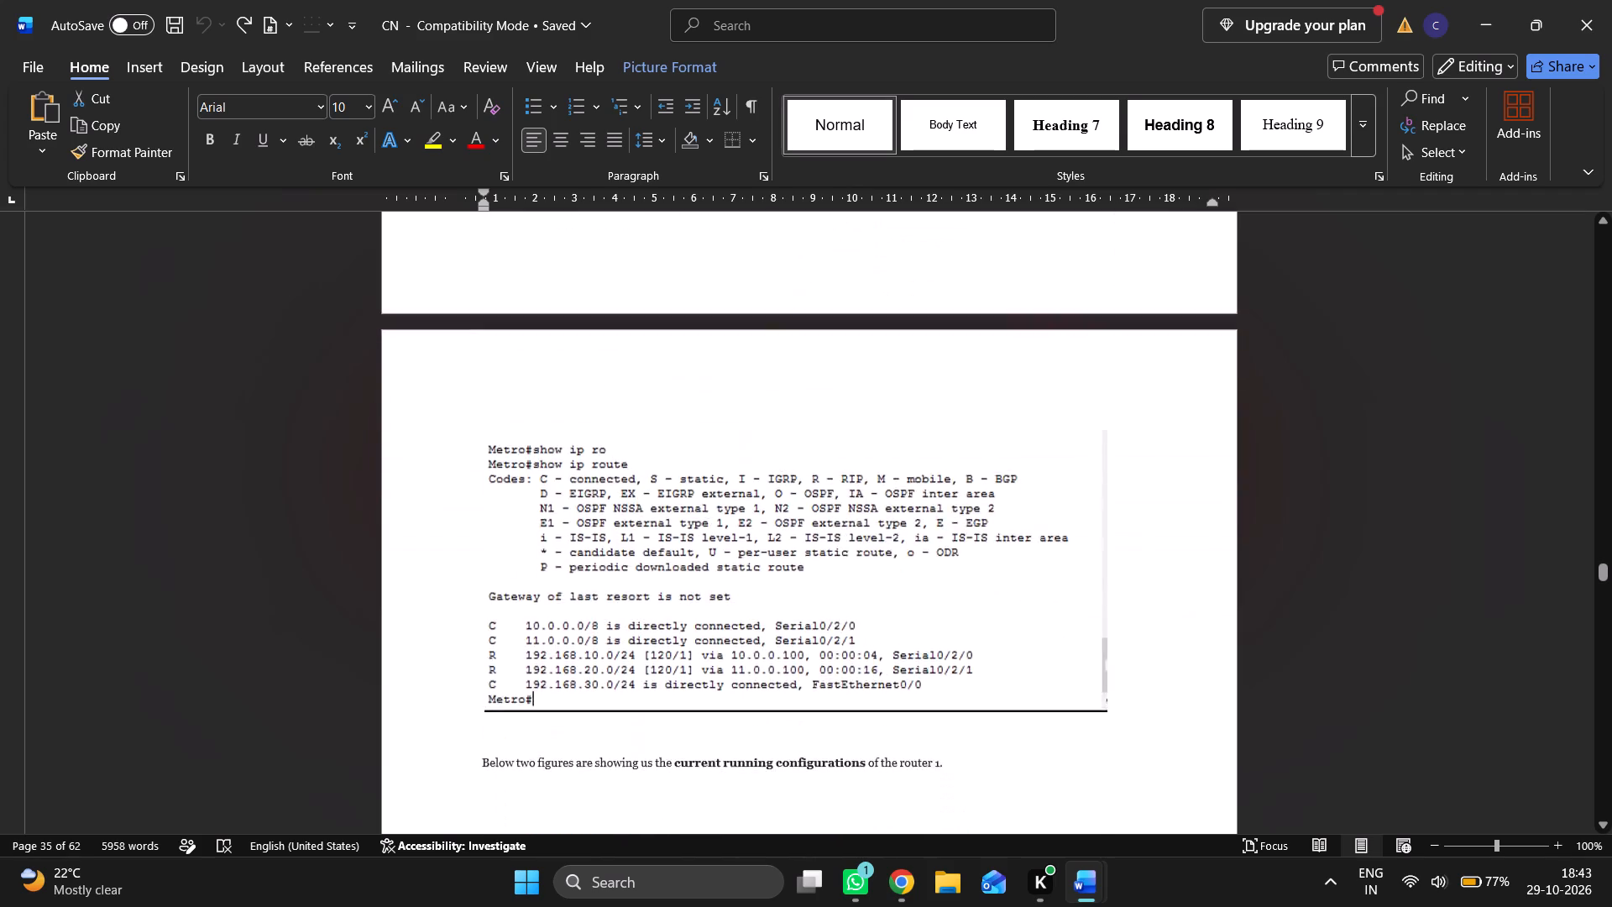
scroll(1326, 511, "down", 2)
scroll(1326, 512, "up", 2)
scroll(1324, 509, "down", 20)
scroll(1324, 509, "down", 20)
scroll(1324, 509, "down", 6)
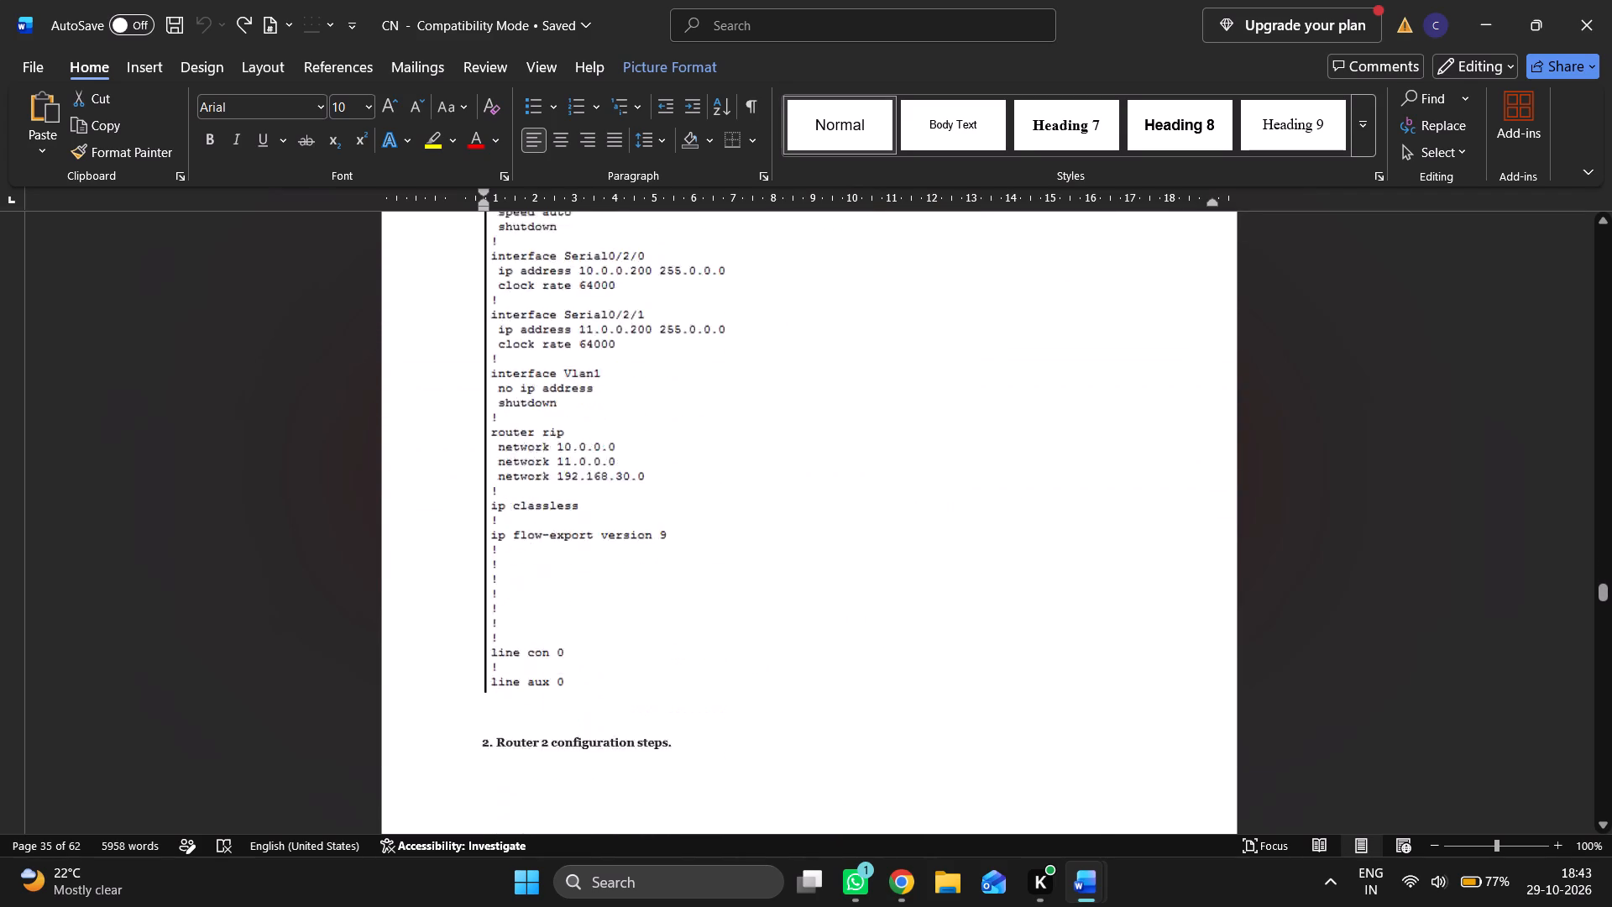
scroll(1301, 472, "down", 20)
scroll(1301, 472, "down", 9)
scroll(1294, 438, "down", 16)
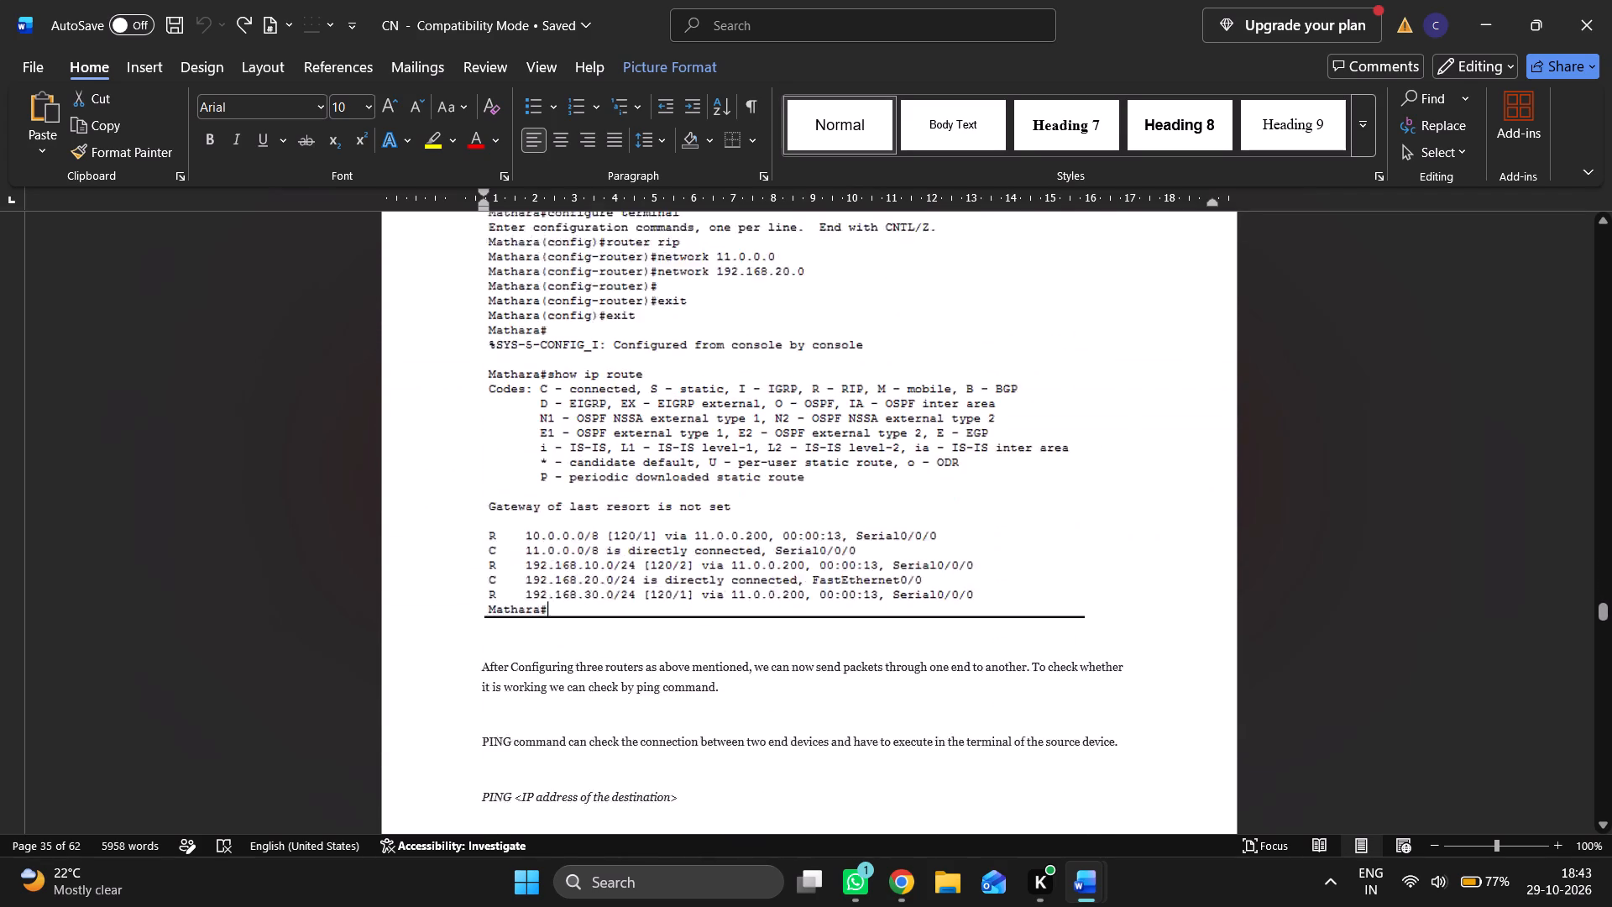
scroll(1293, 429, "down", 16)
scroll(1275, 419, "up", 8)
scroll(1274, 417, "down", 6)
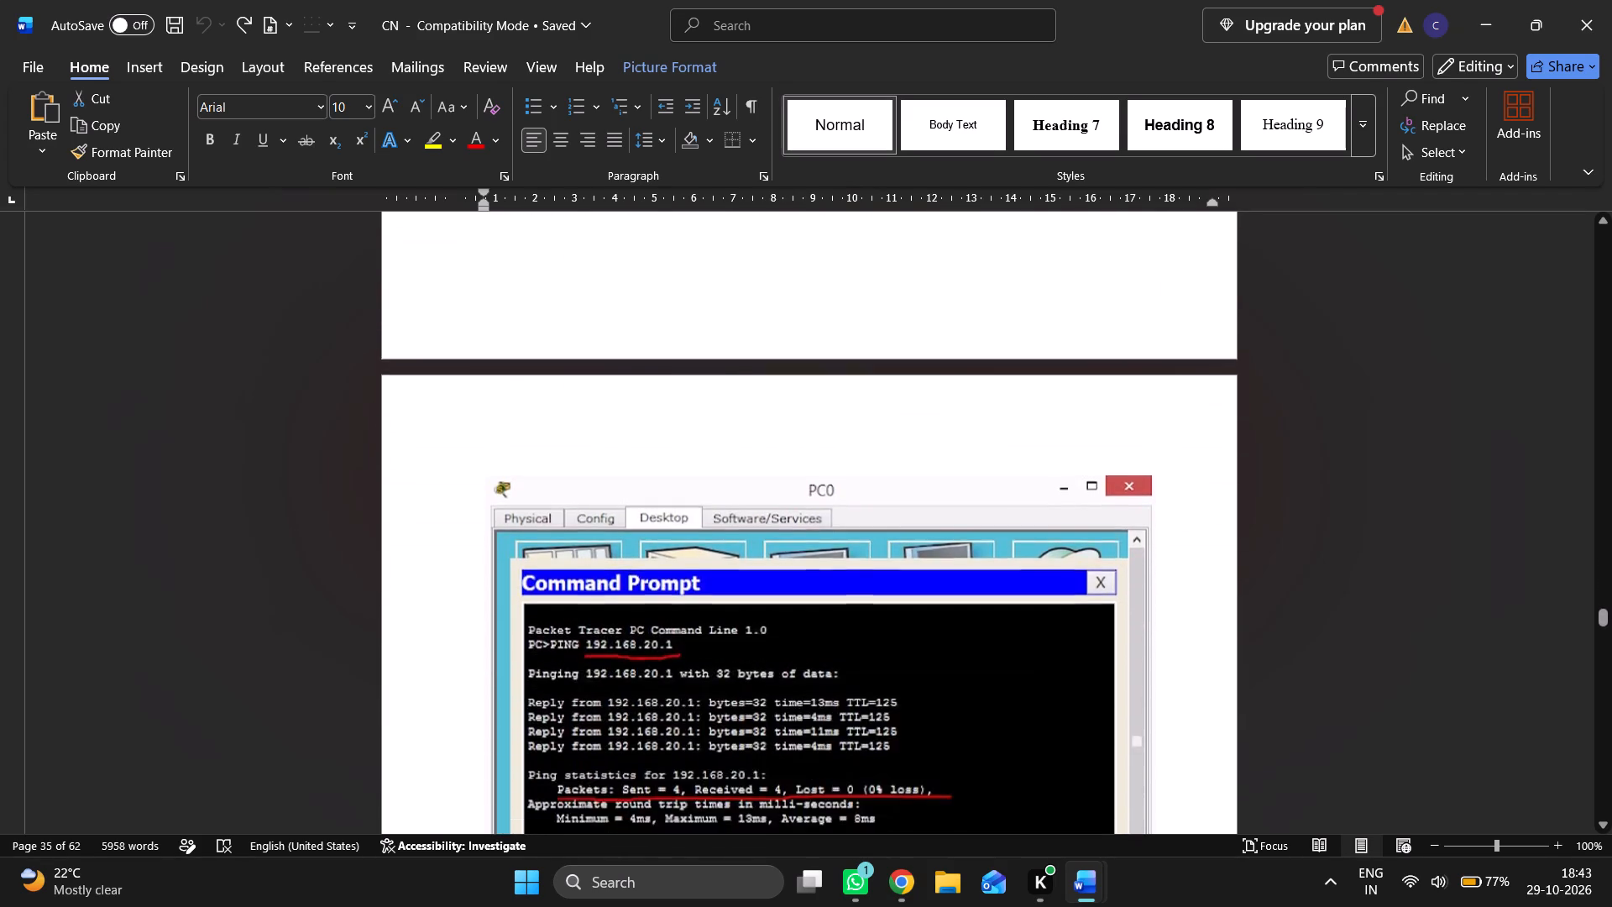
scroll(1274, 417, "down", 20)
scroll(1274, 417, "down", 12)
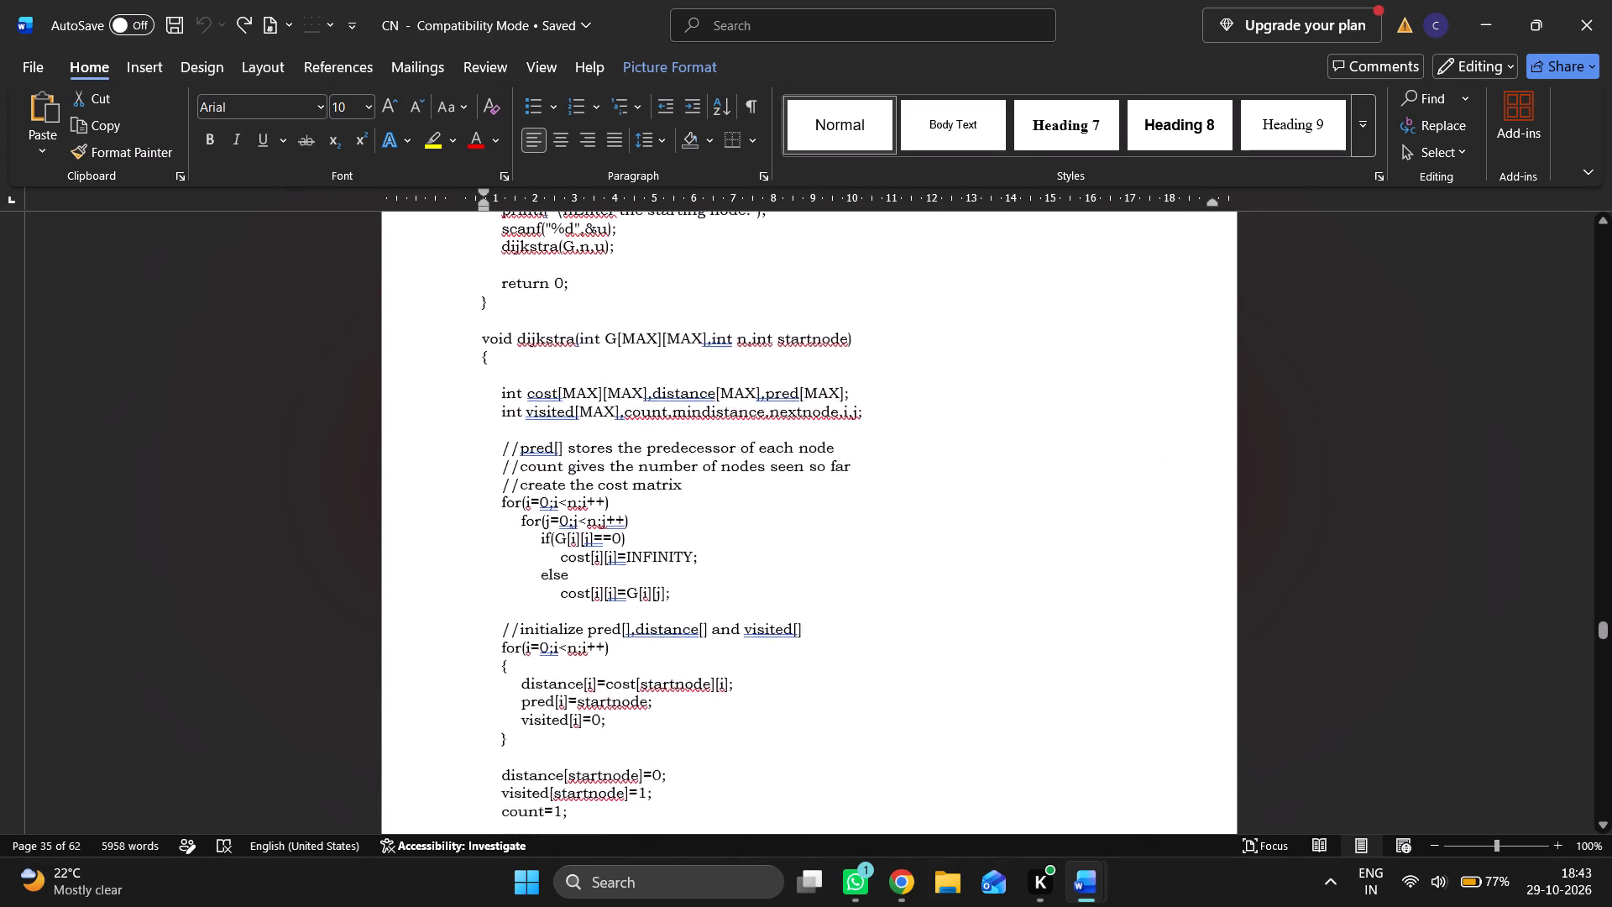
scroll(1271, 388, "down", 19)
scroll(1349, 393, "up", 19)
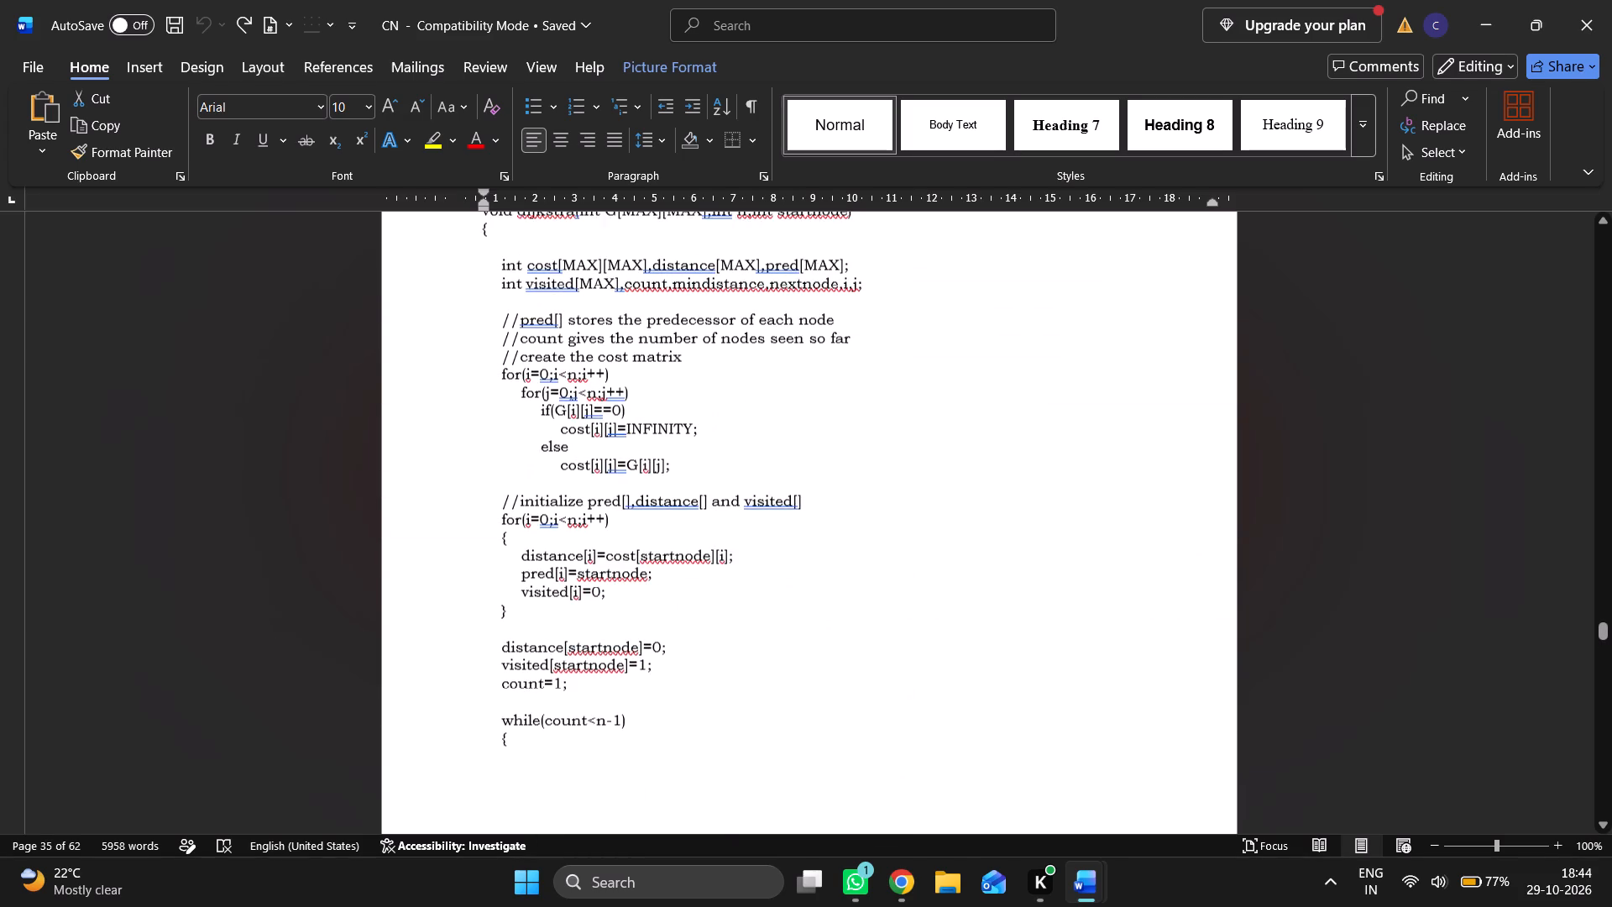
Save the Wireshark Network Analyzer start window picture from the CN document to Downloads as the JPEG Picture6.
left_click_drag(1604, 636, 1604, 669)
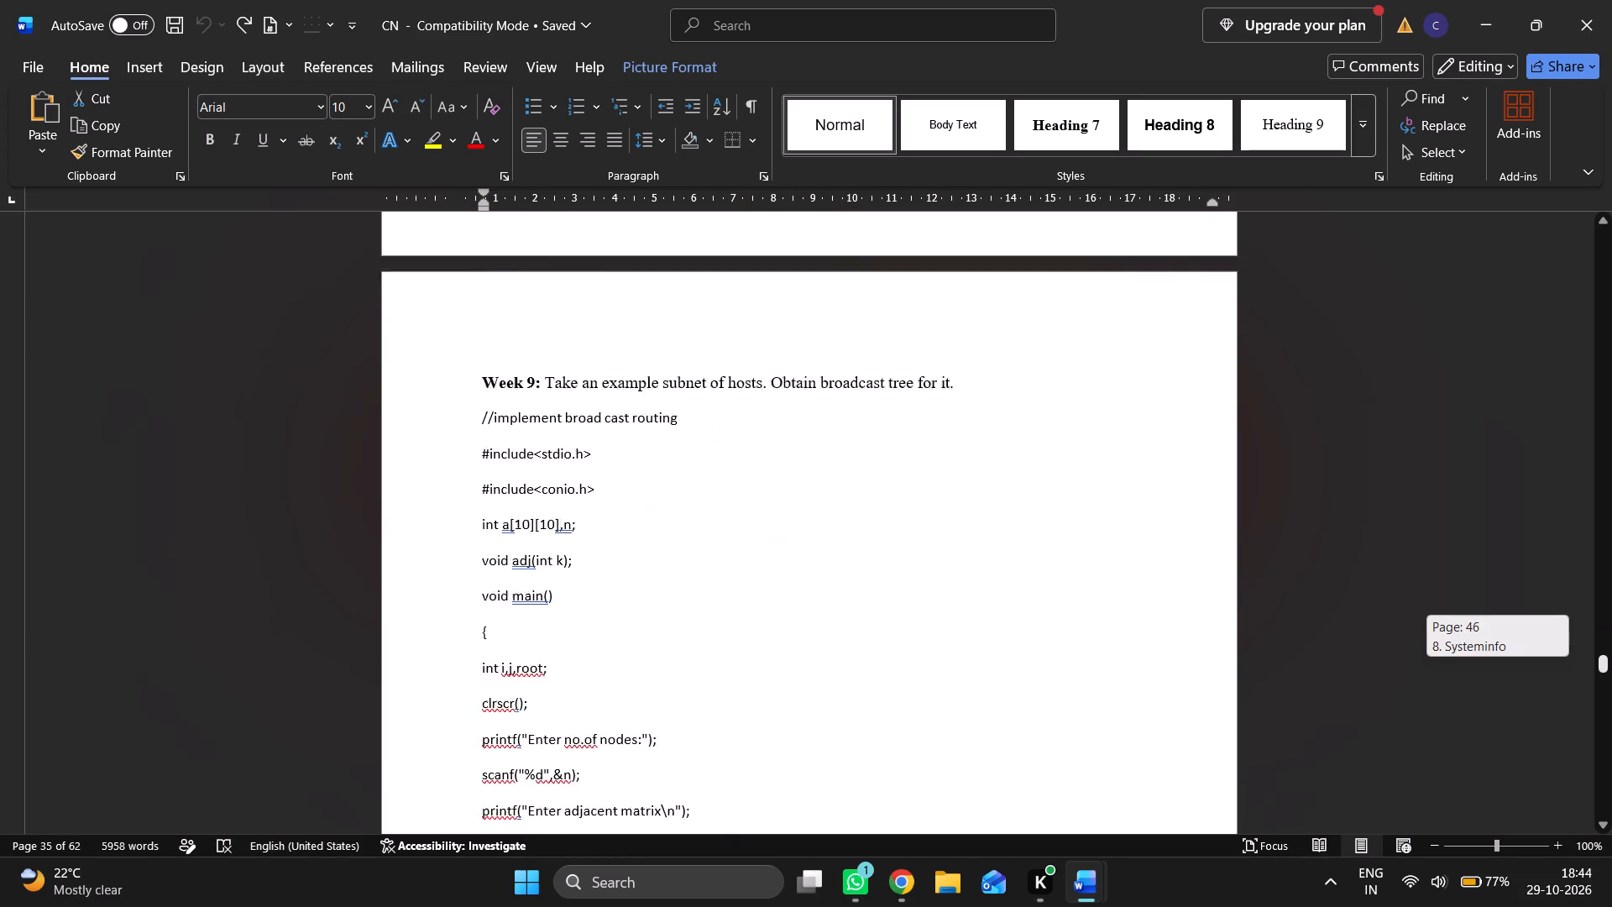
left_click_drag(1604, 669, 1609, 730)
scroll(926, 580, "down", 19)
left_click(840, 415)
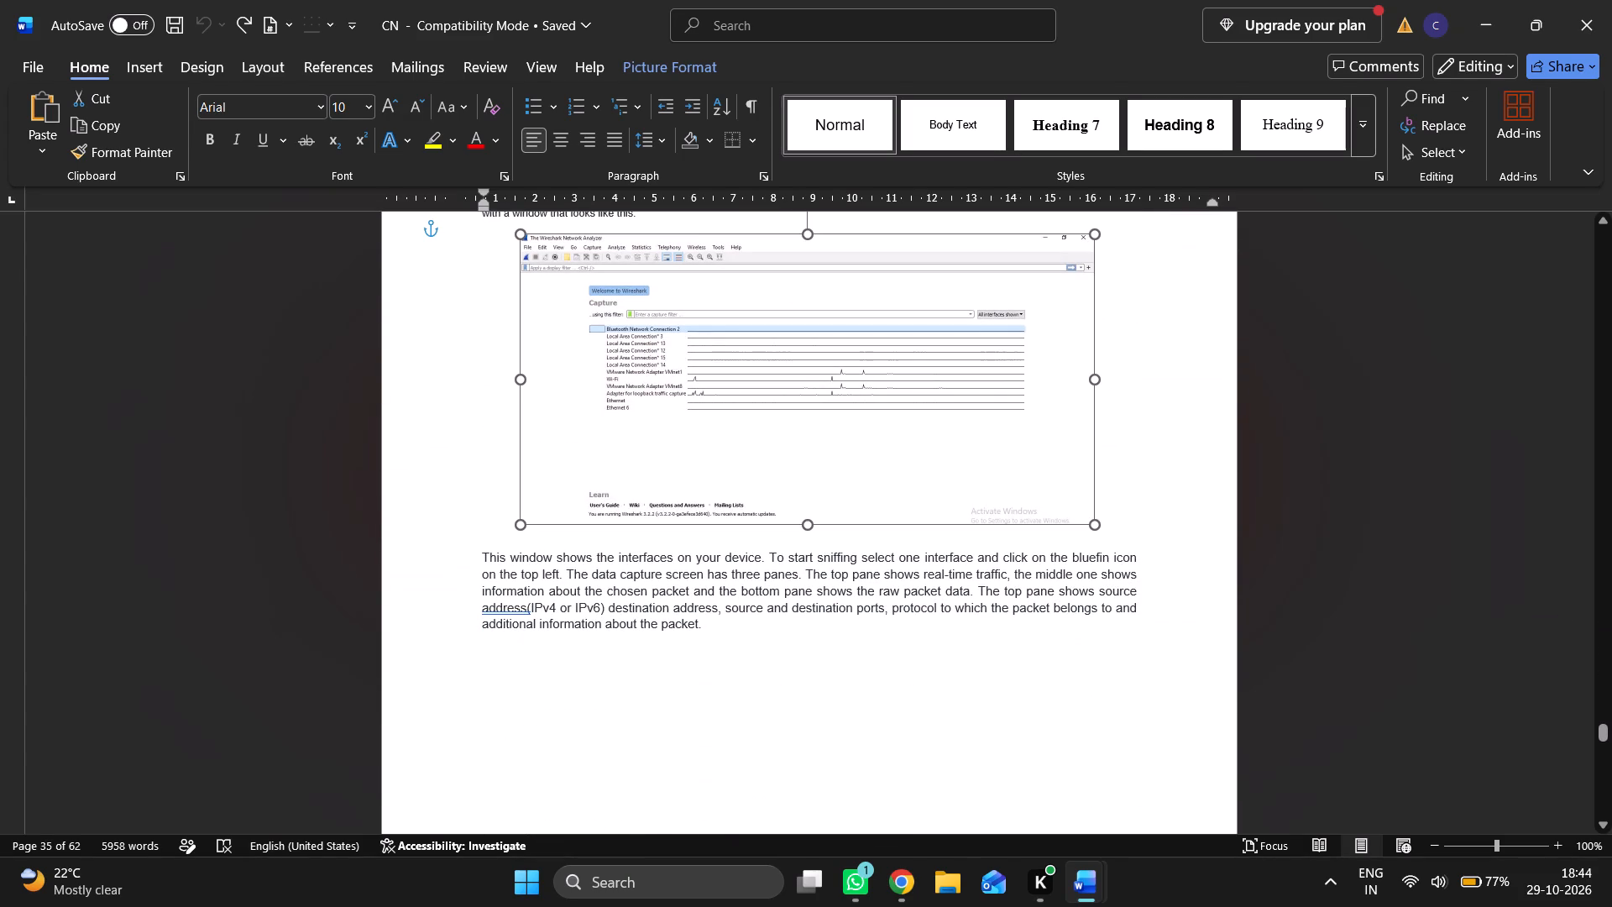
right_click(840, 415)
scroll(942, 506, "up", 2)
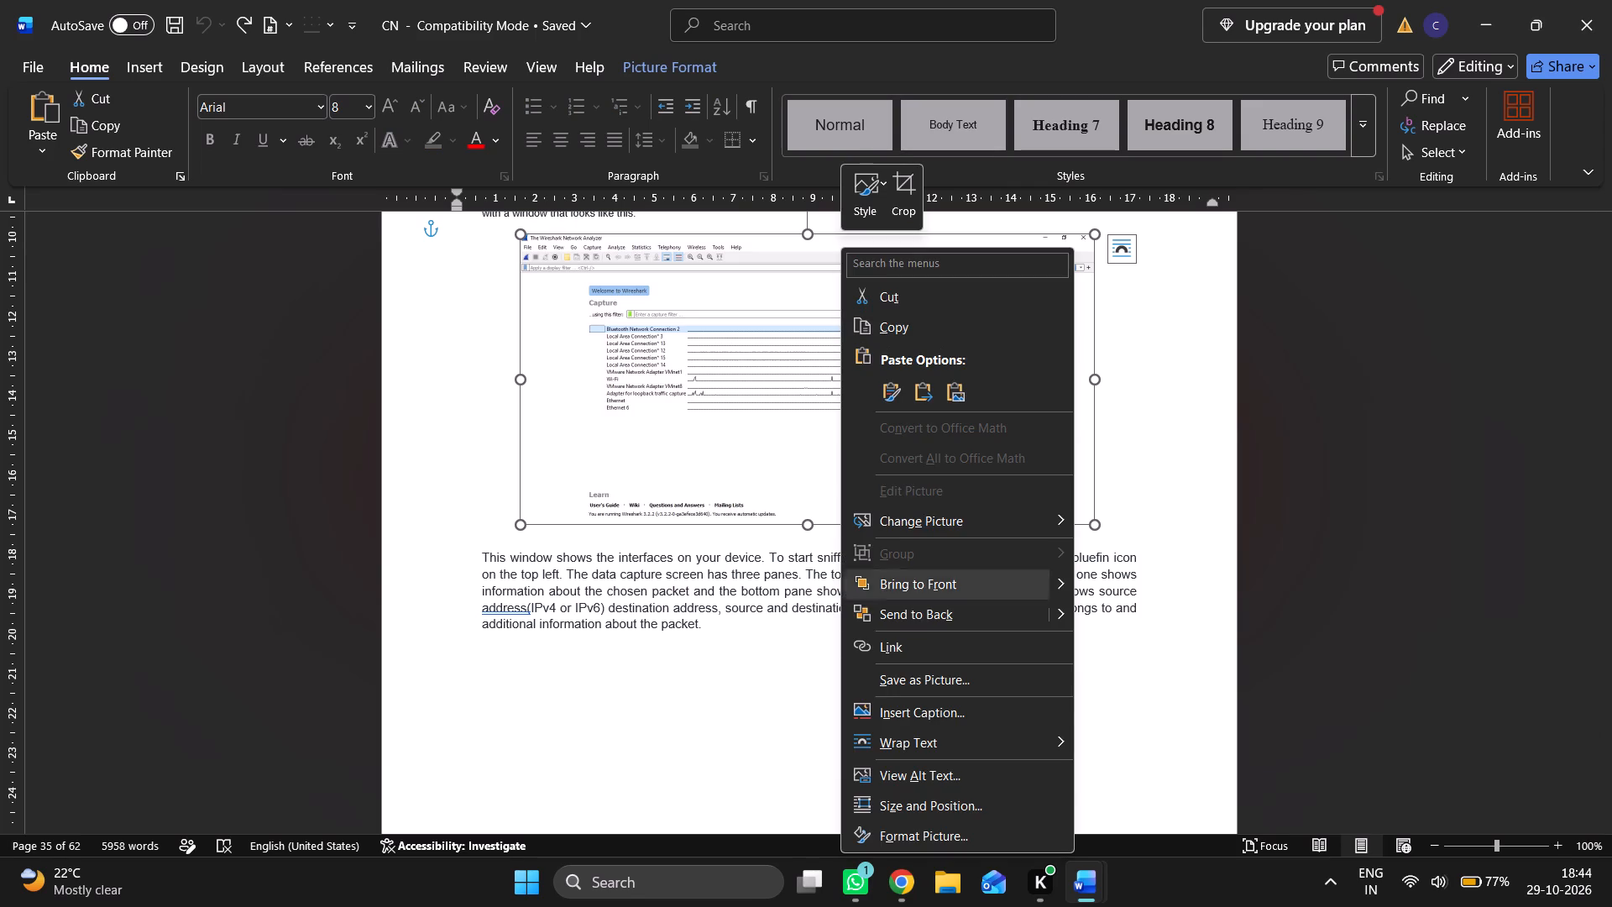
left_click(921, 683)
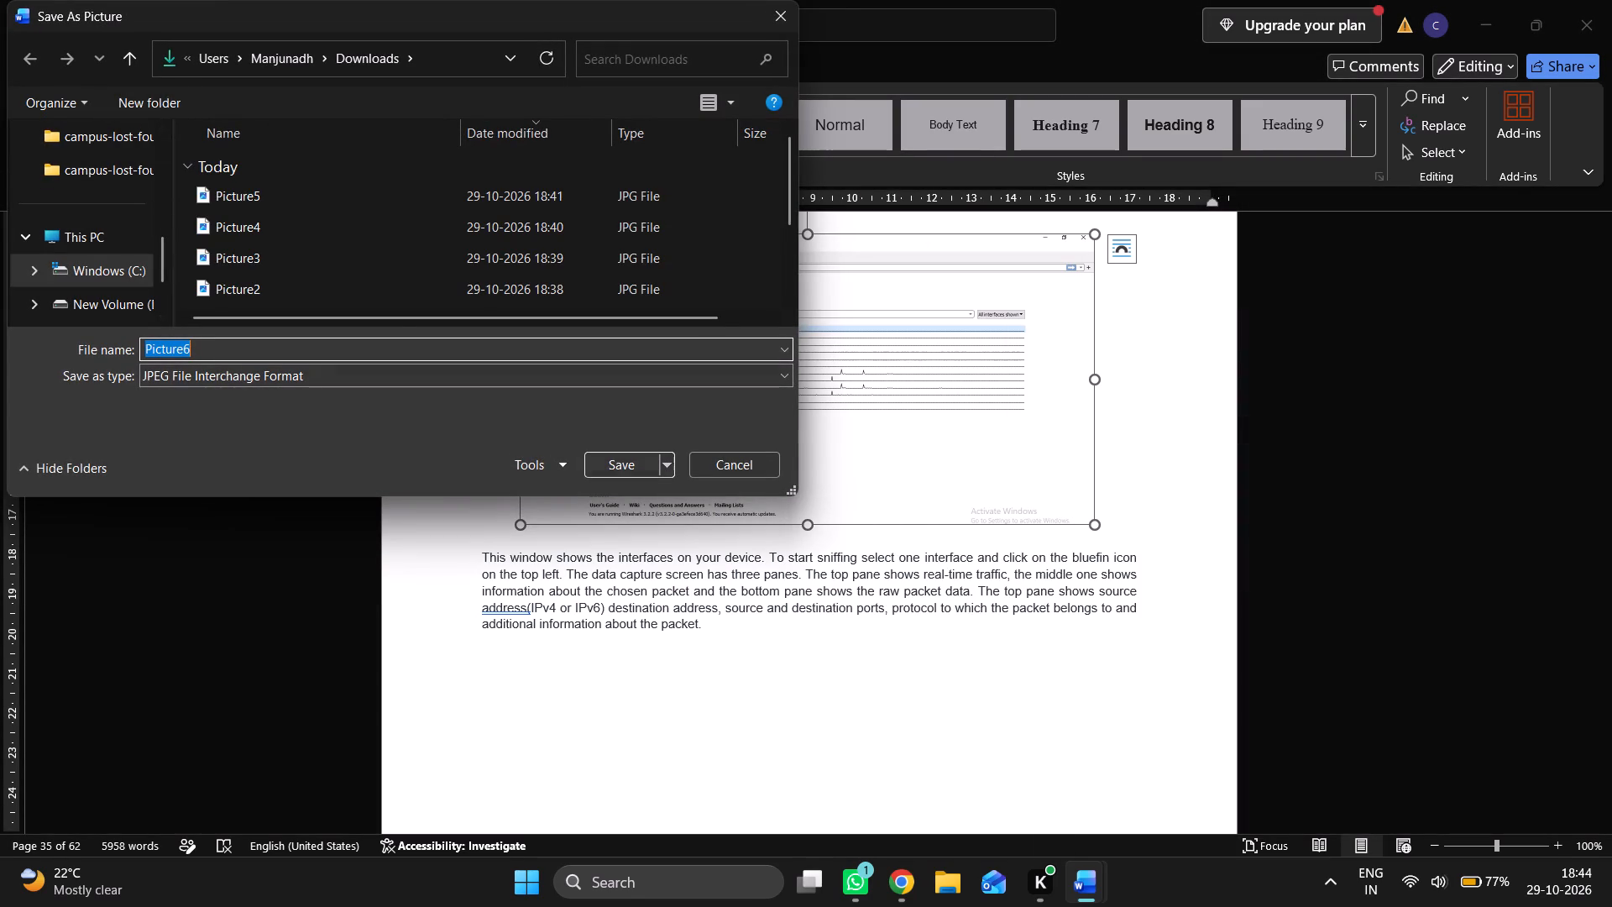
left_click(605, 464)
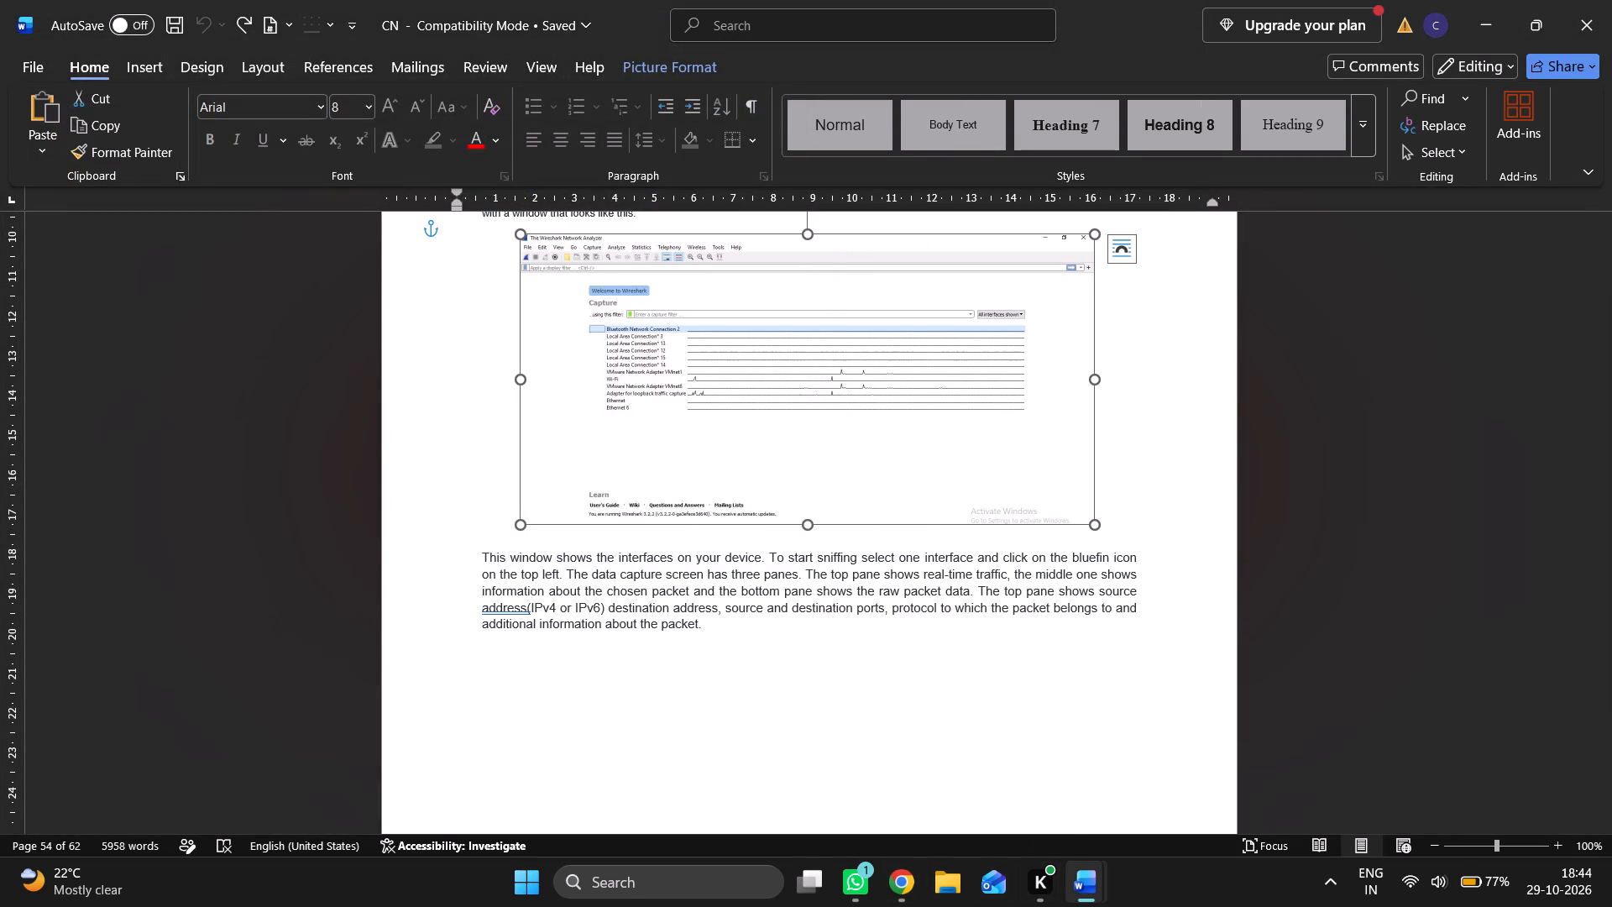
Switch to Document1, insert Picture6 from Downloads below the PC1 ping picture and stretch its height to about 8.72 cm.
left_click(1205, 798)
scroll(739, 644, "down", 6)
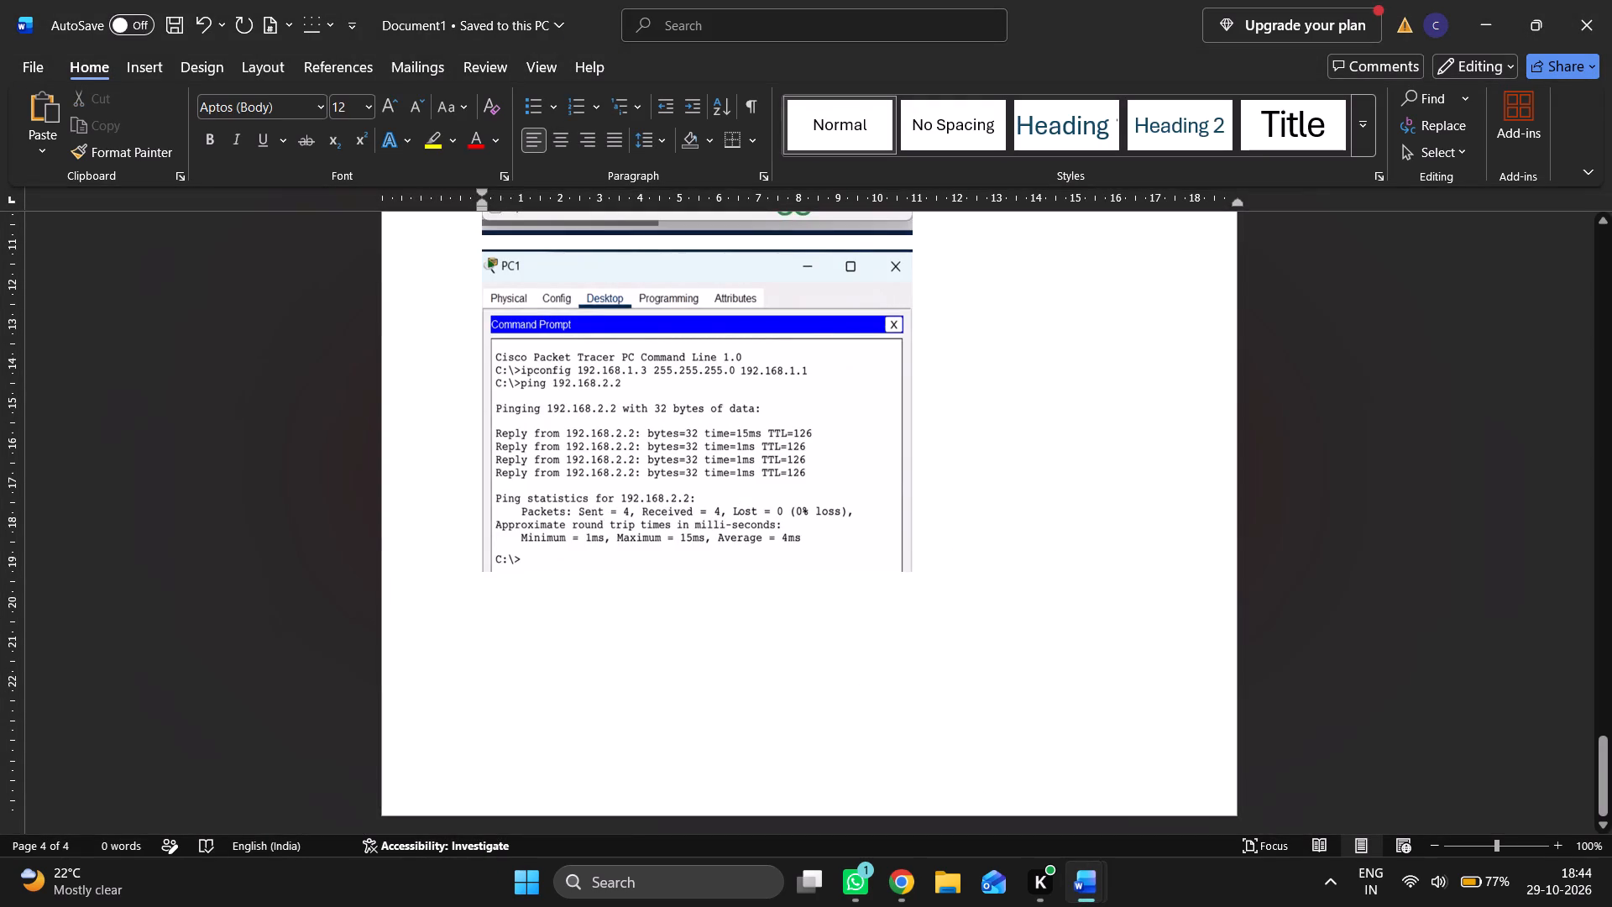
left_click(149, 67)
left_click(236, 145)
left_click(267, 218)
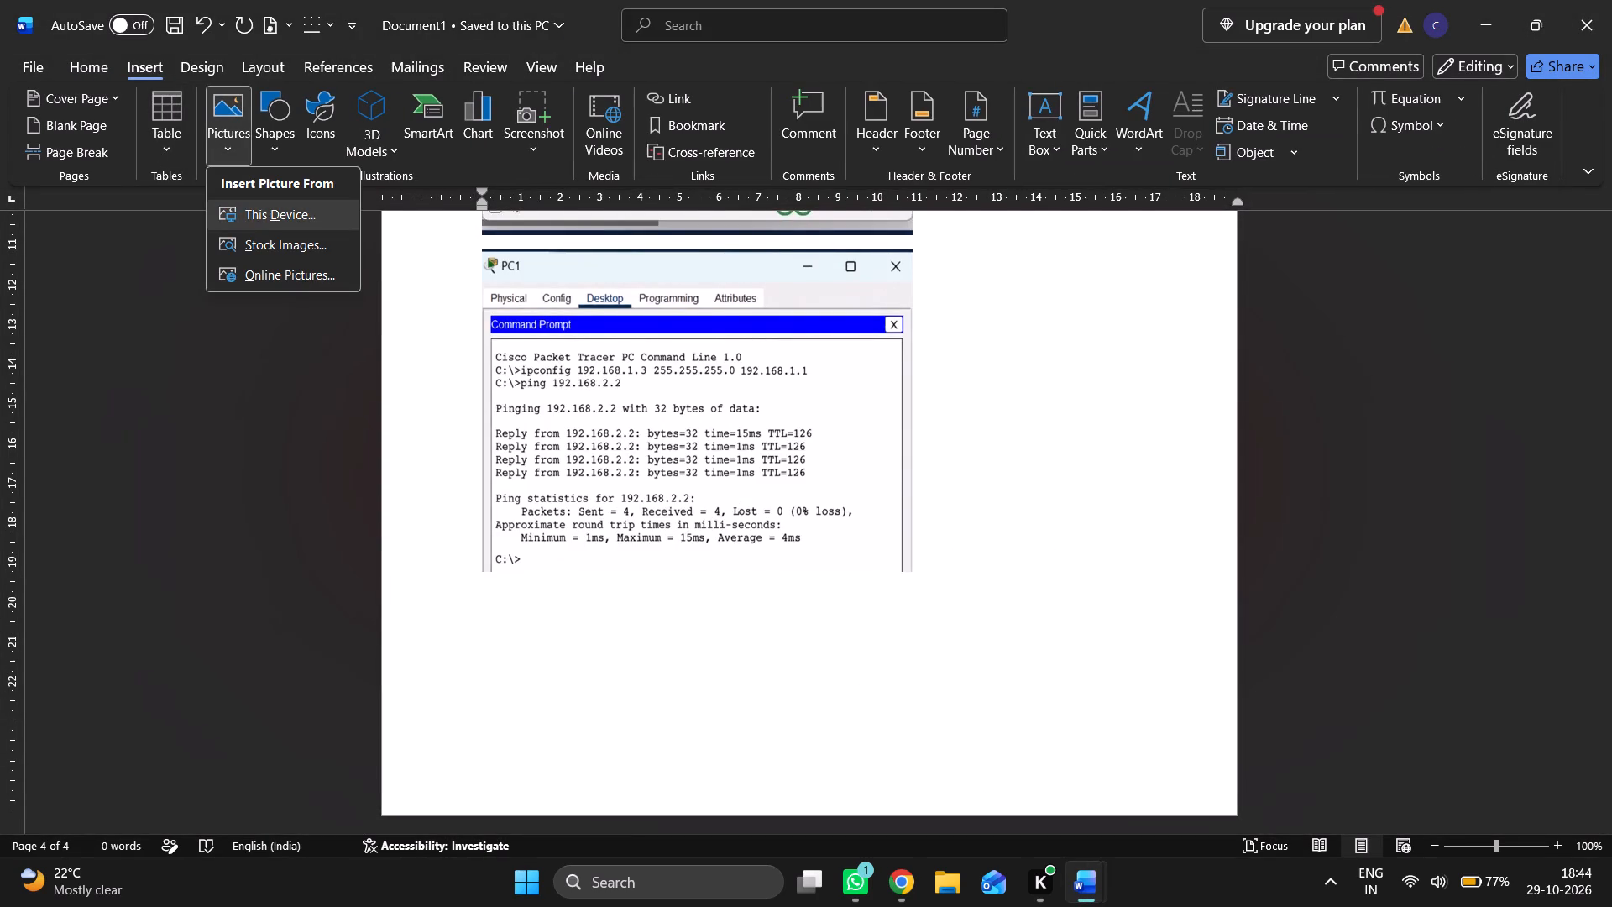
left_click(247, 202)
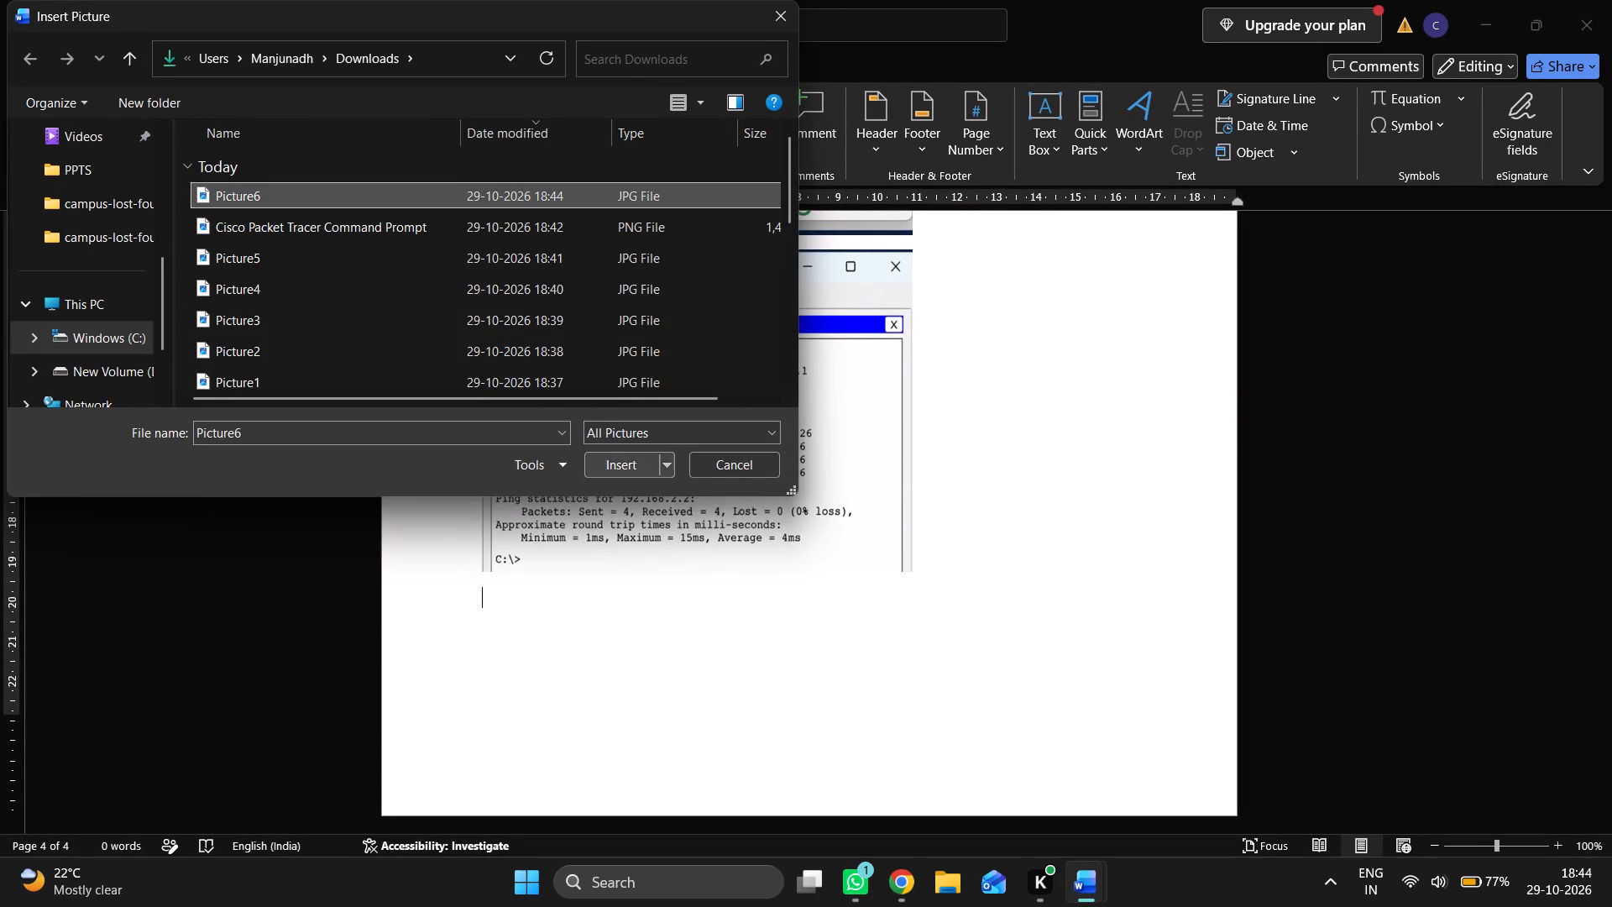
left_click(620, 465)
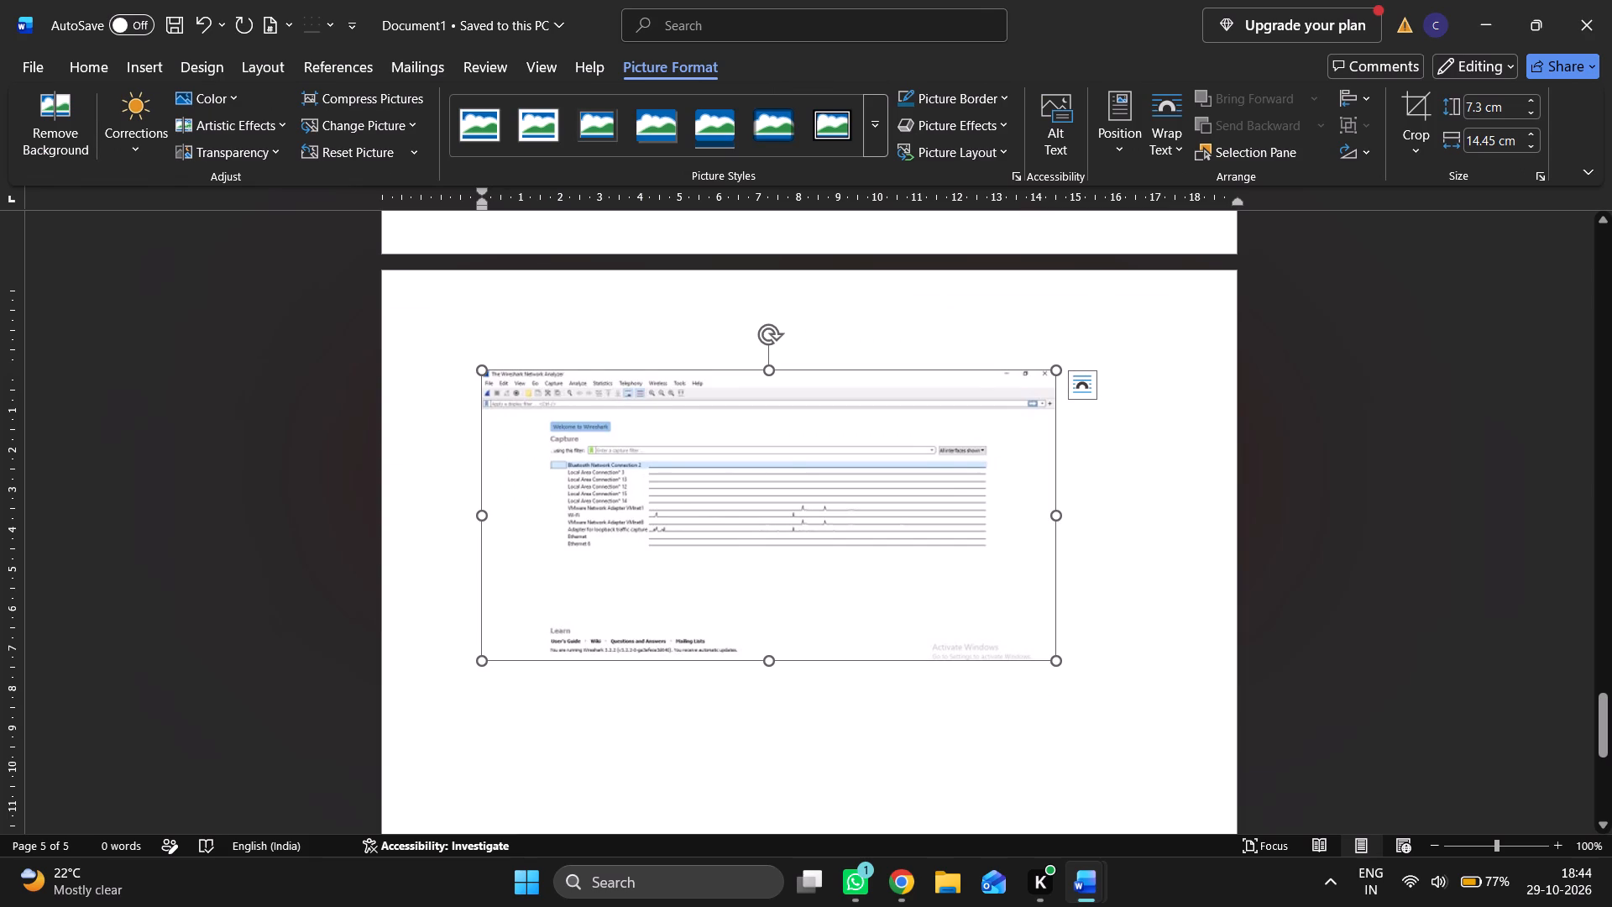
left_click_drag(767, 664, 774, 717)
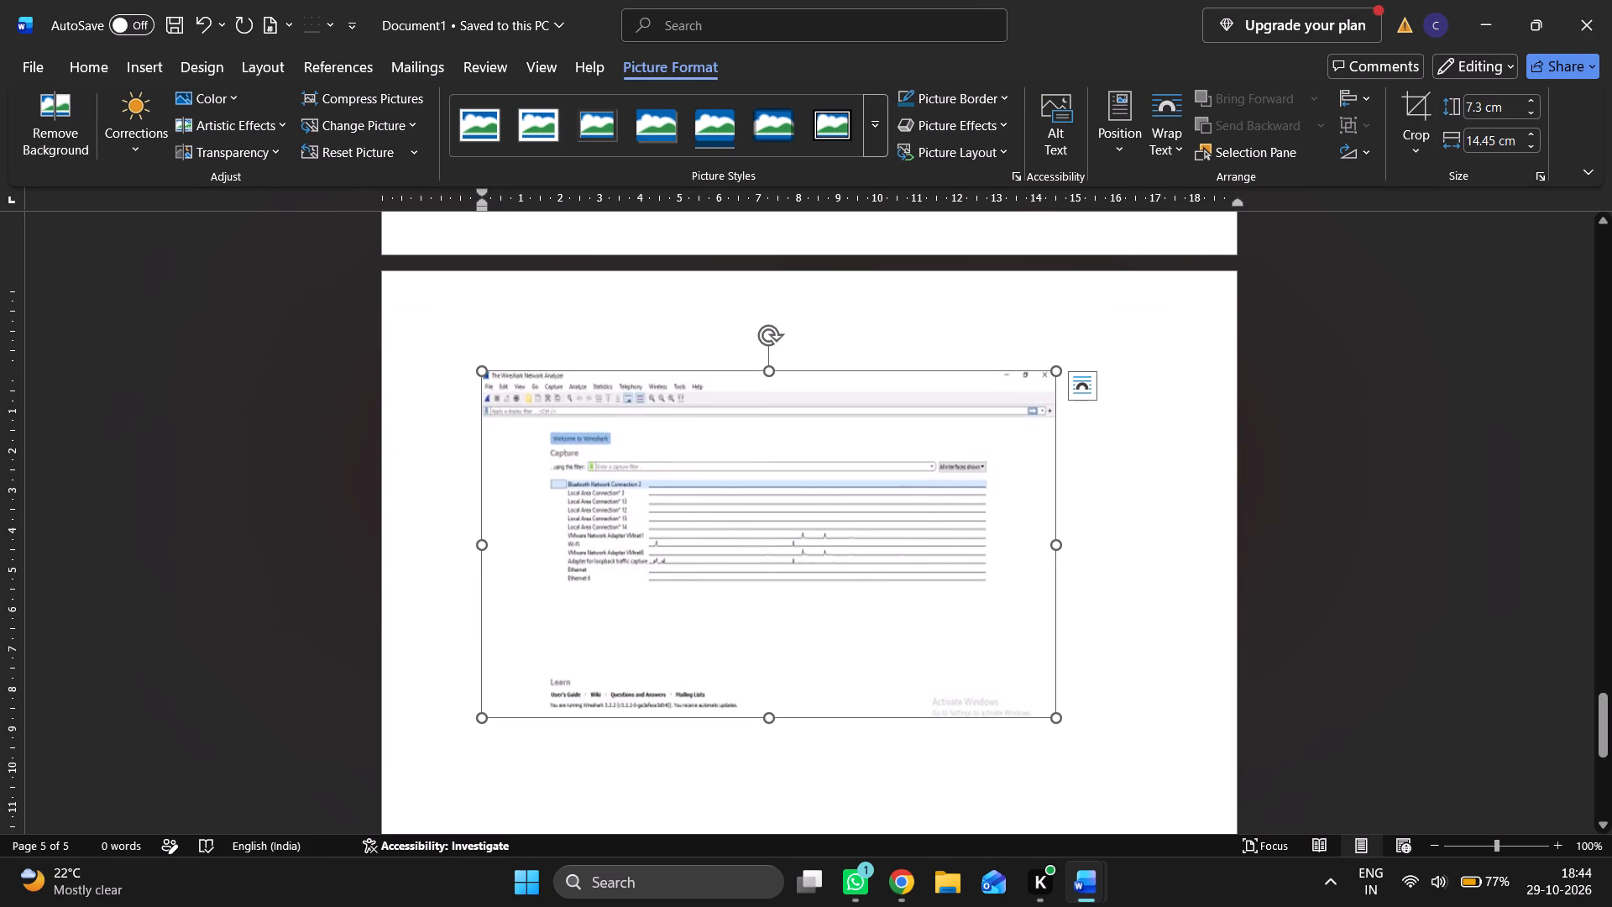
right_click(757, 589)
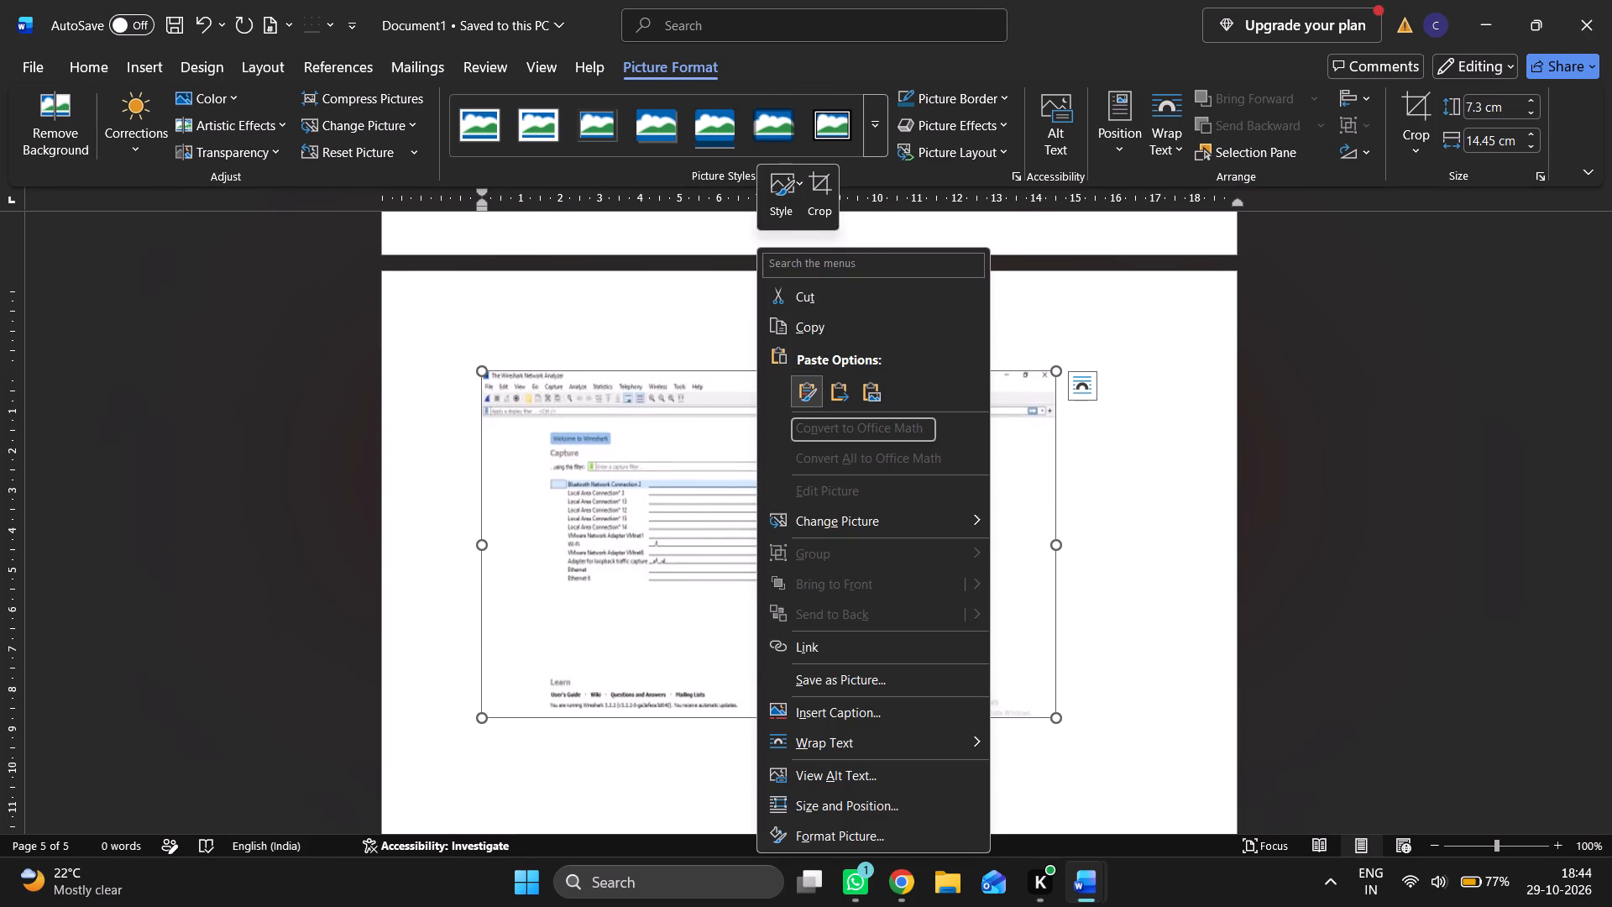
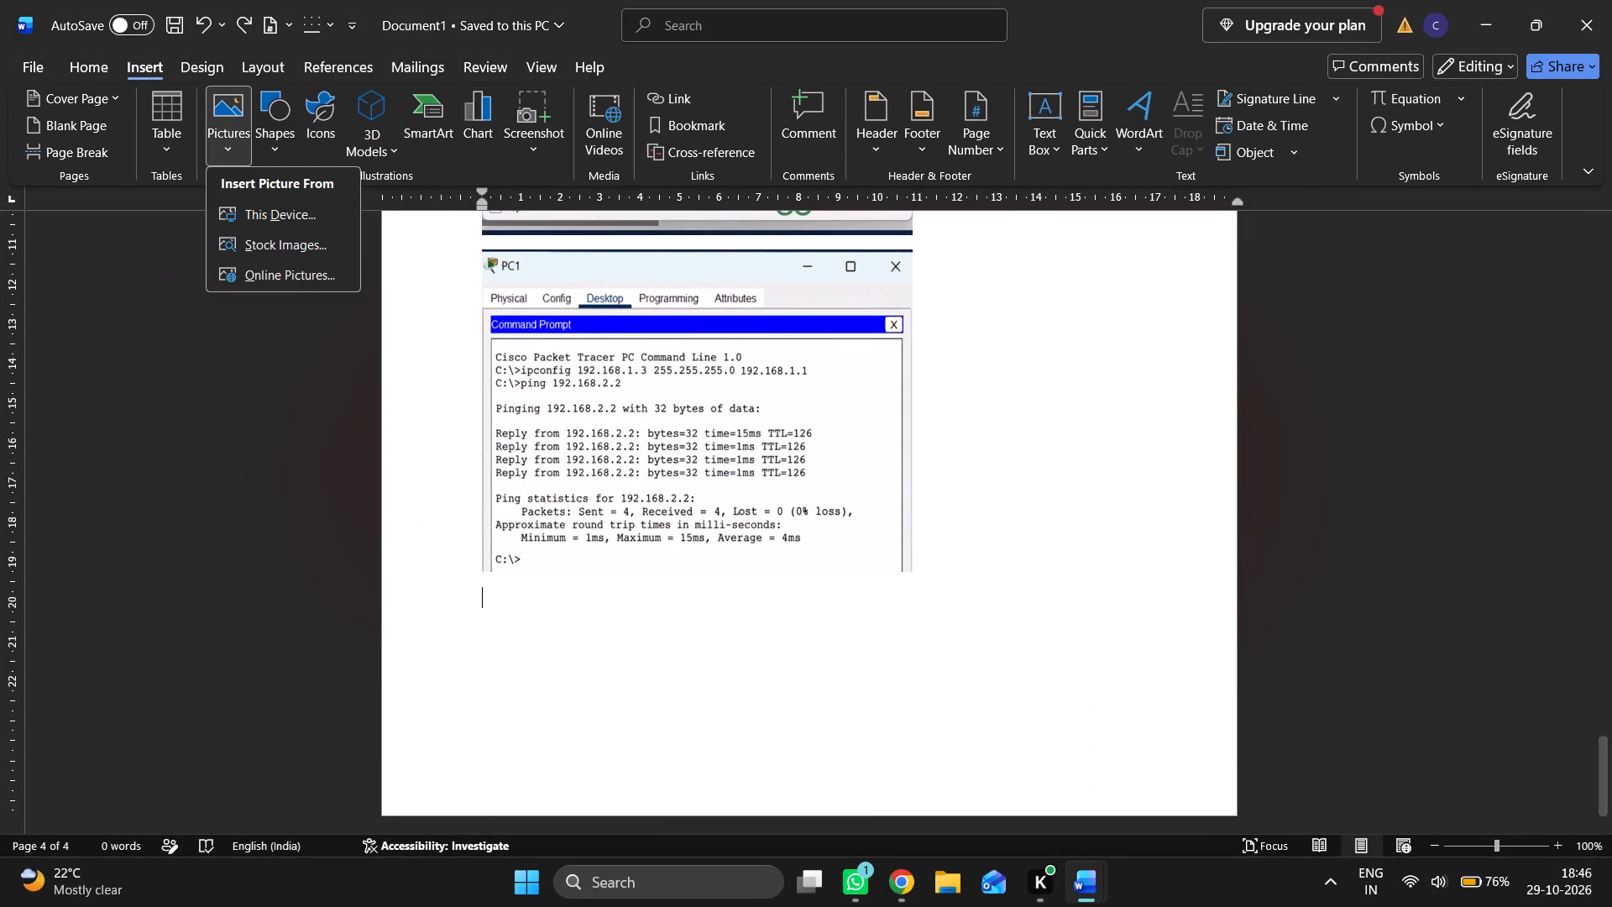
left_click(274, 213)
left_click(296, 191)
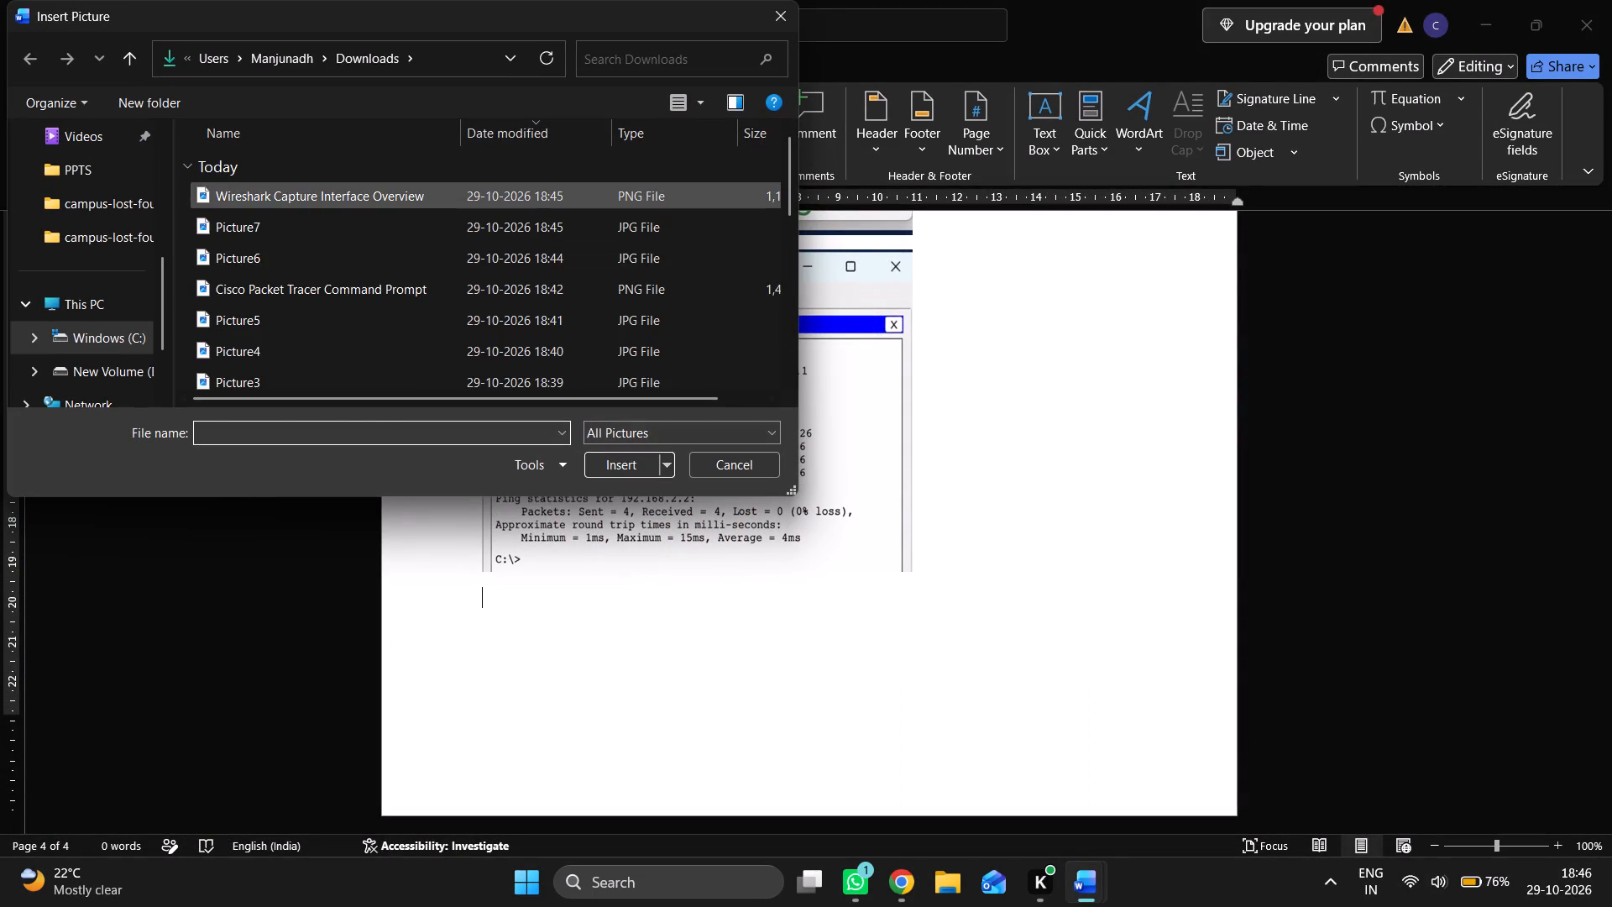
left_click(632, 469)
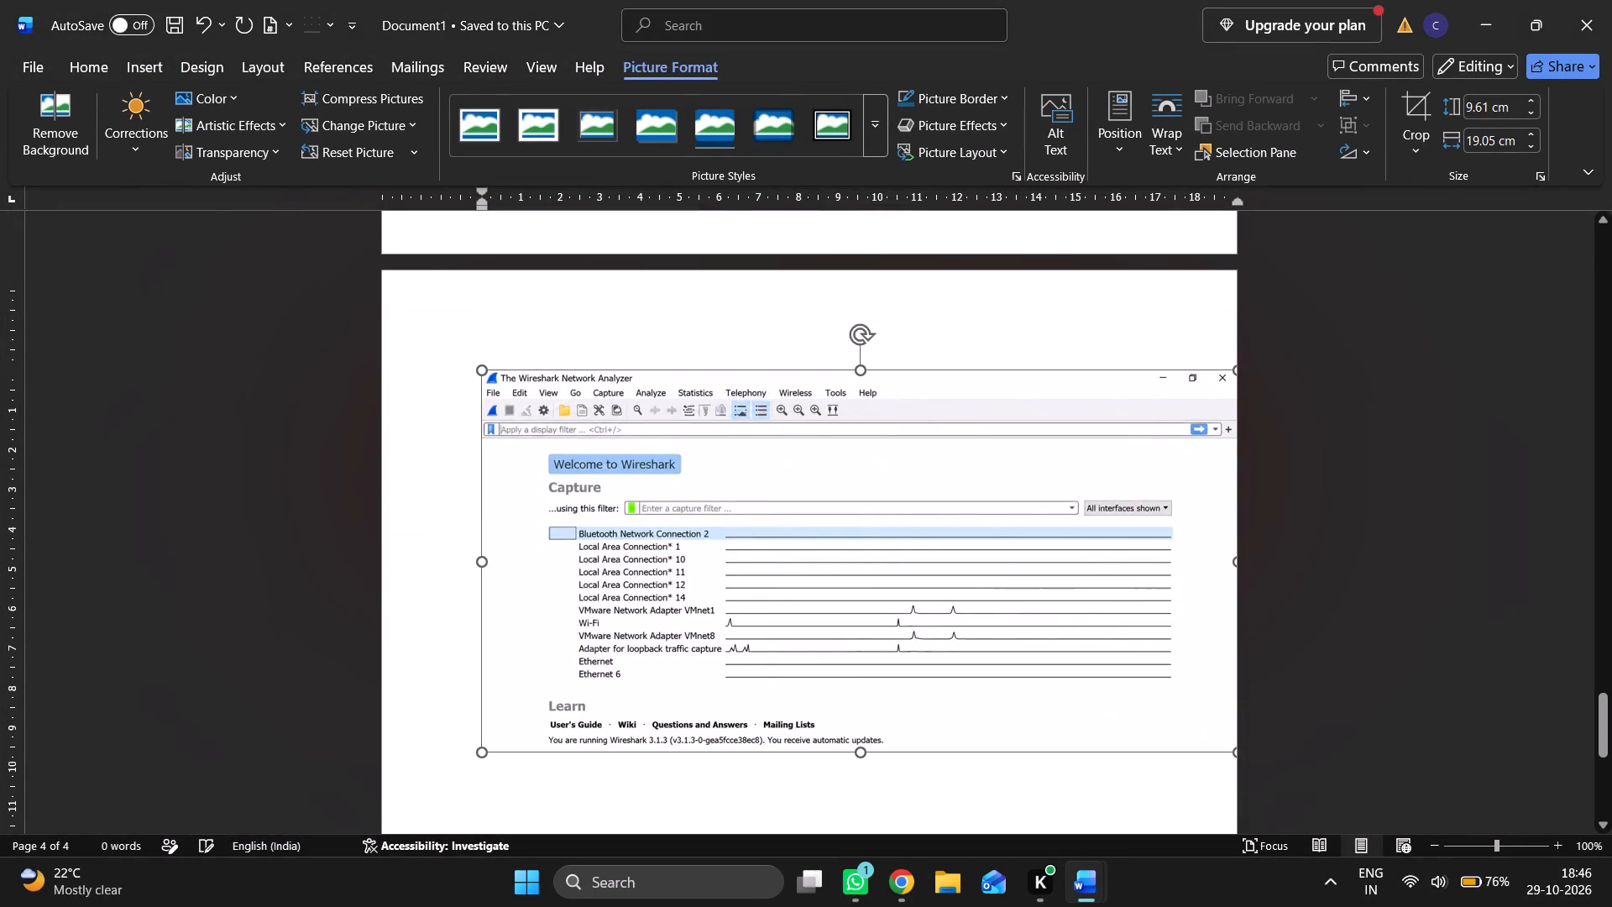
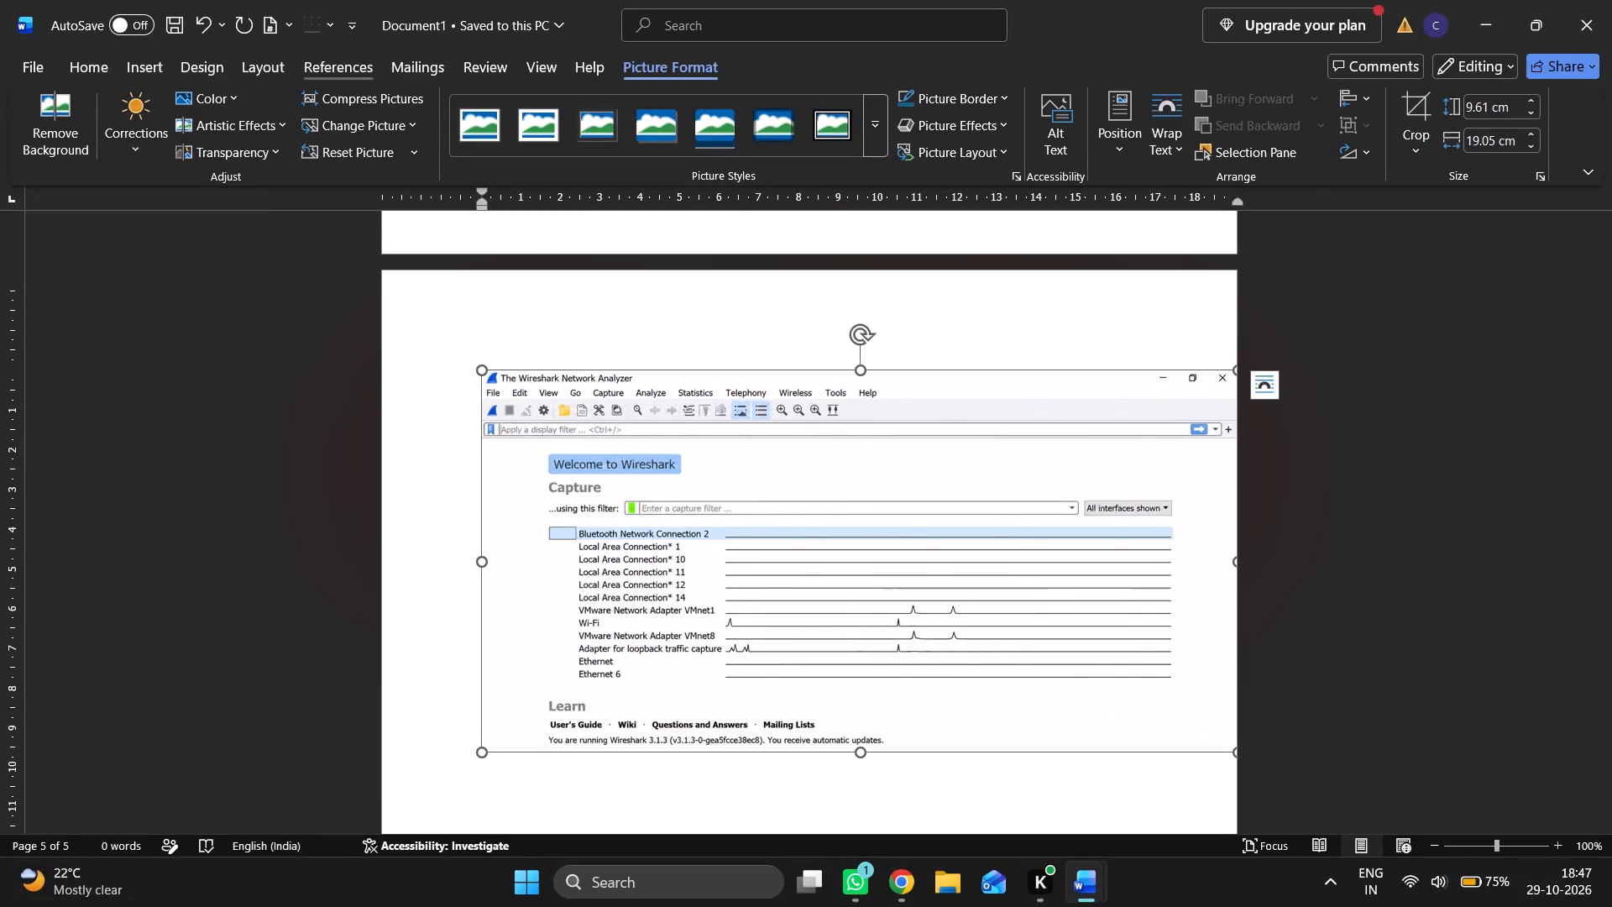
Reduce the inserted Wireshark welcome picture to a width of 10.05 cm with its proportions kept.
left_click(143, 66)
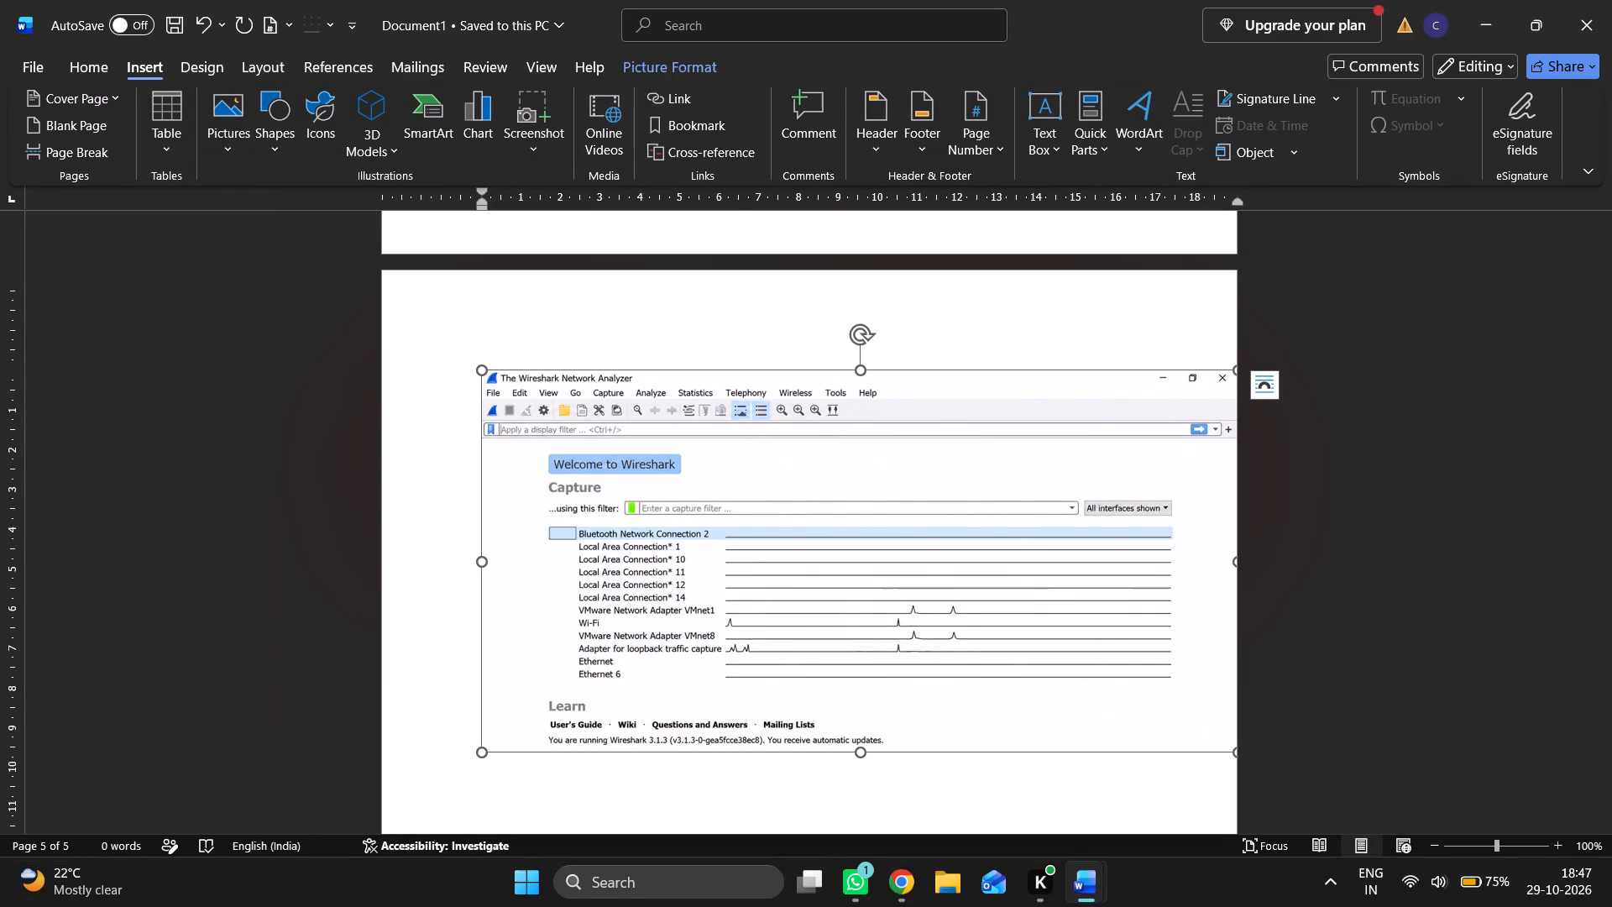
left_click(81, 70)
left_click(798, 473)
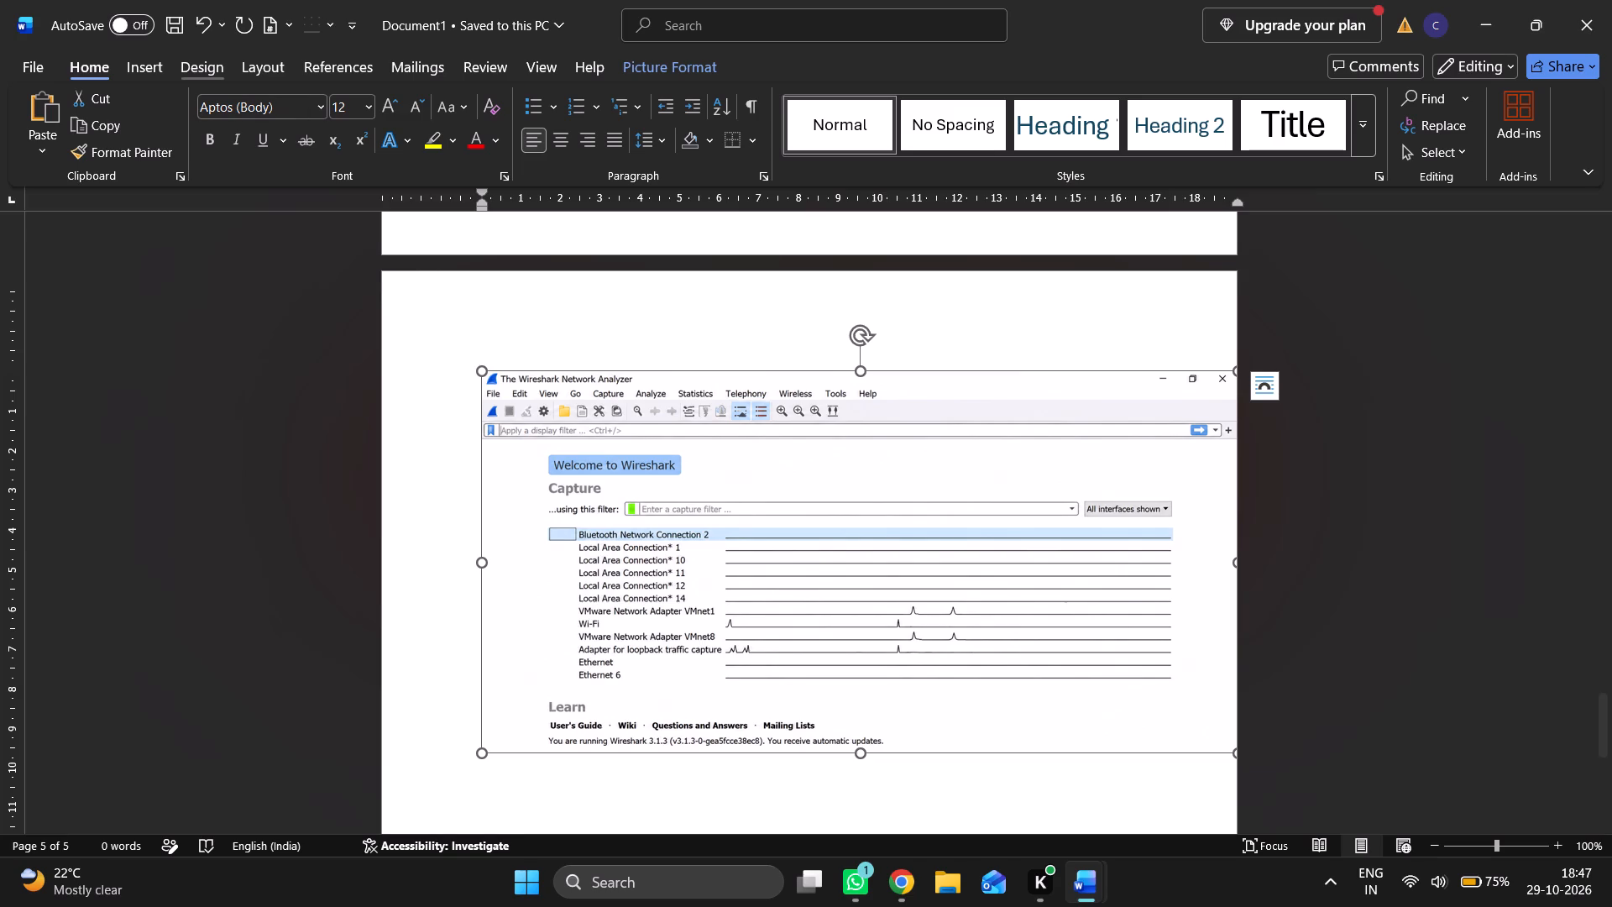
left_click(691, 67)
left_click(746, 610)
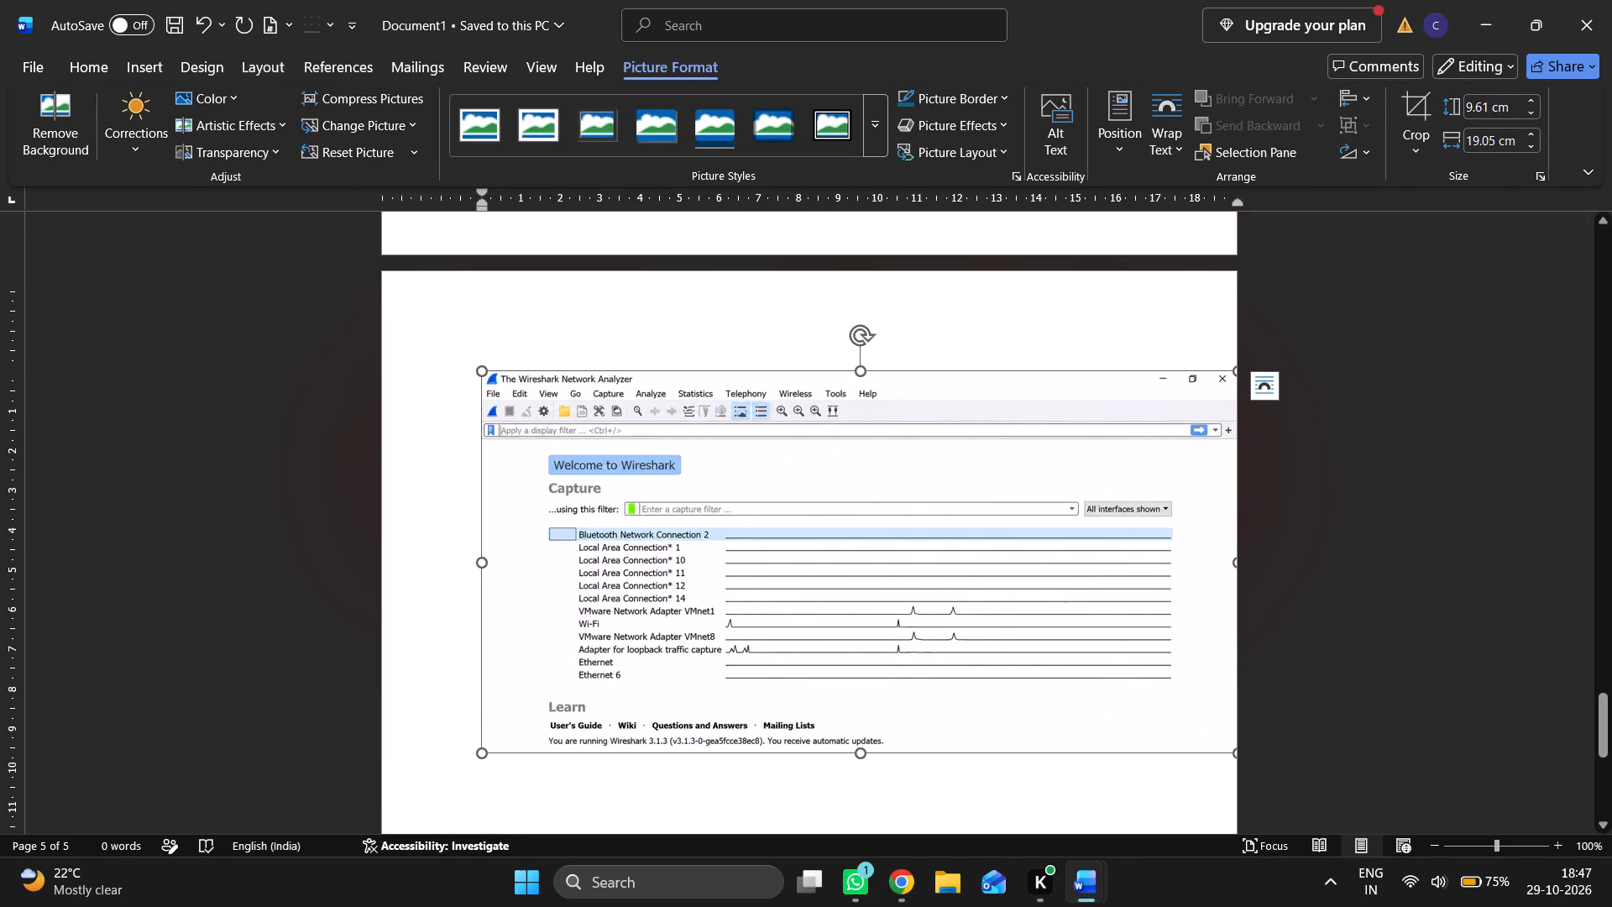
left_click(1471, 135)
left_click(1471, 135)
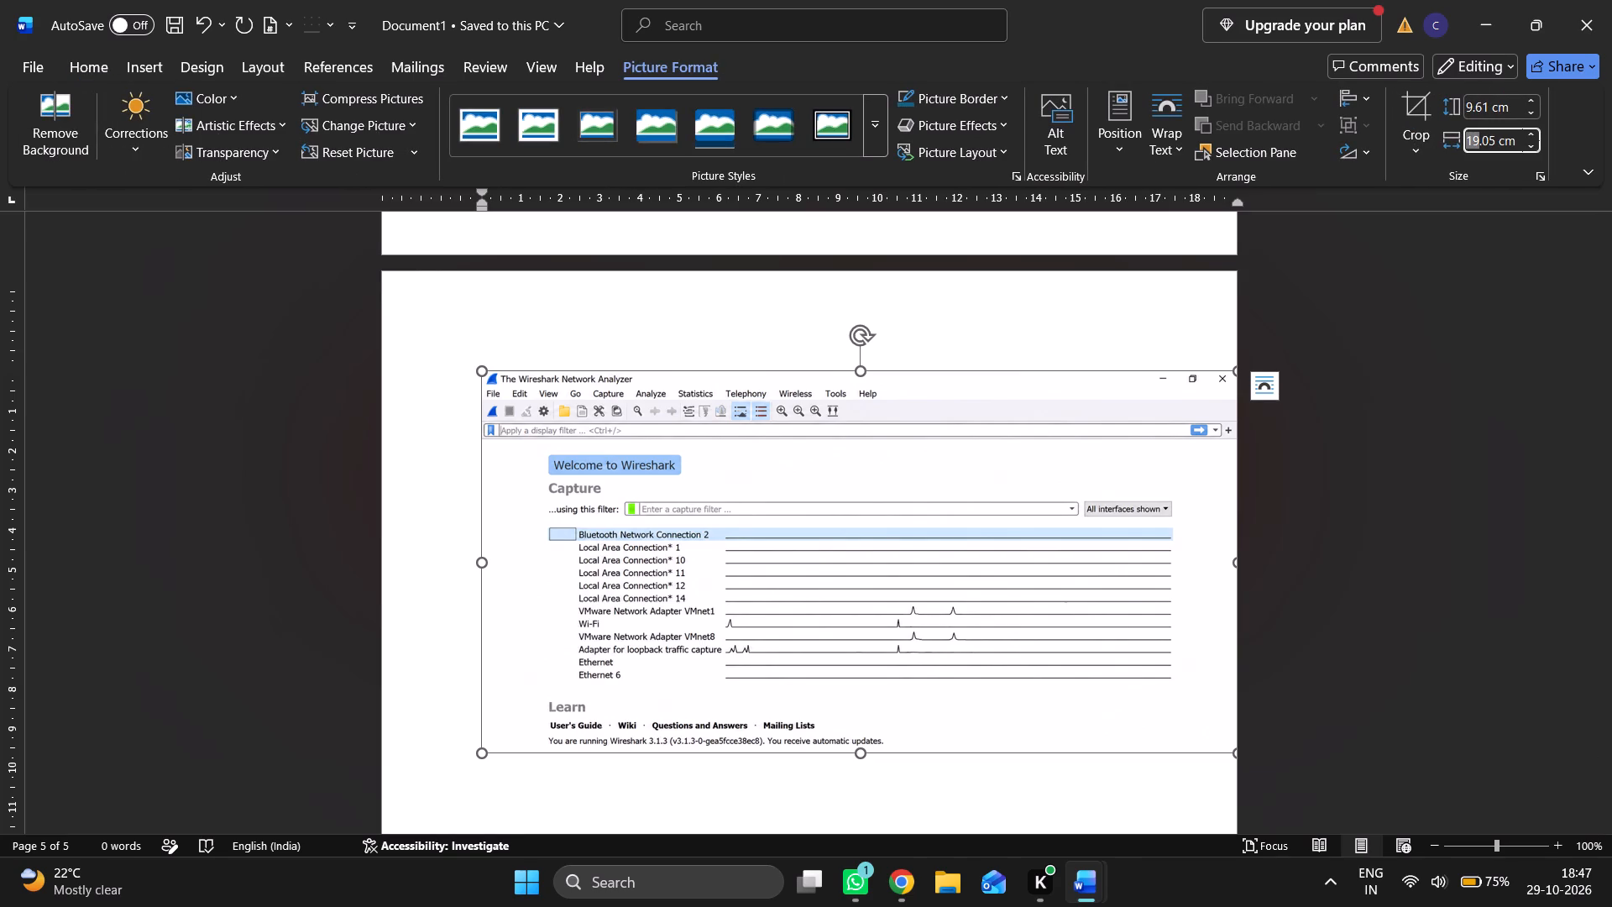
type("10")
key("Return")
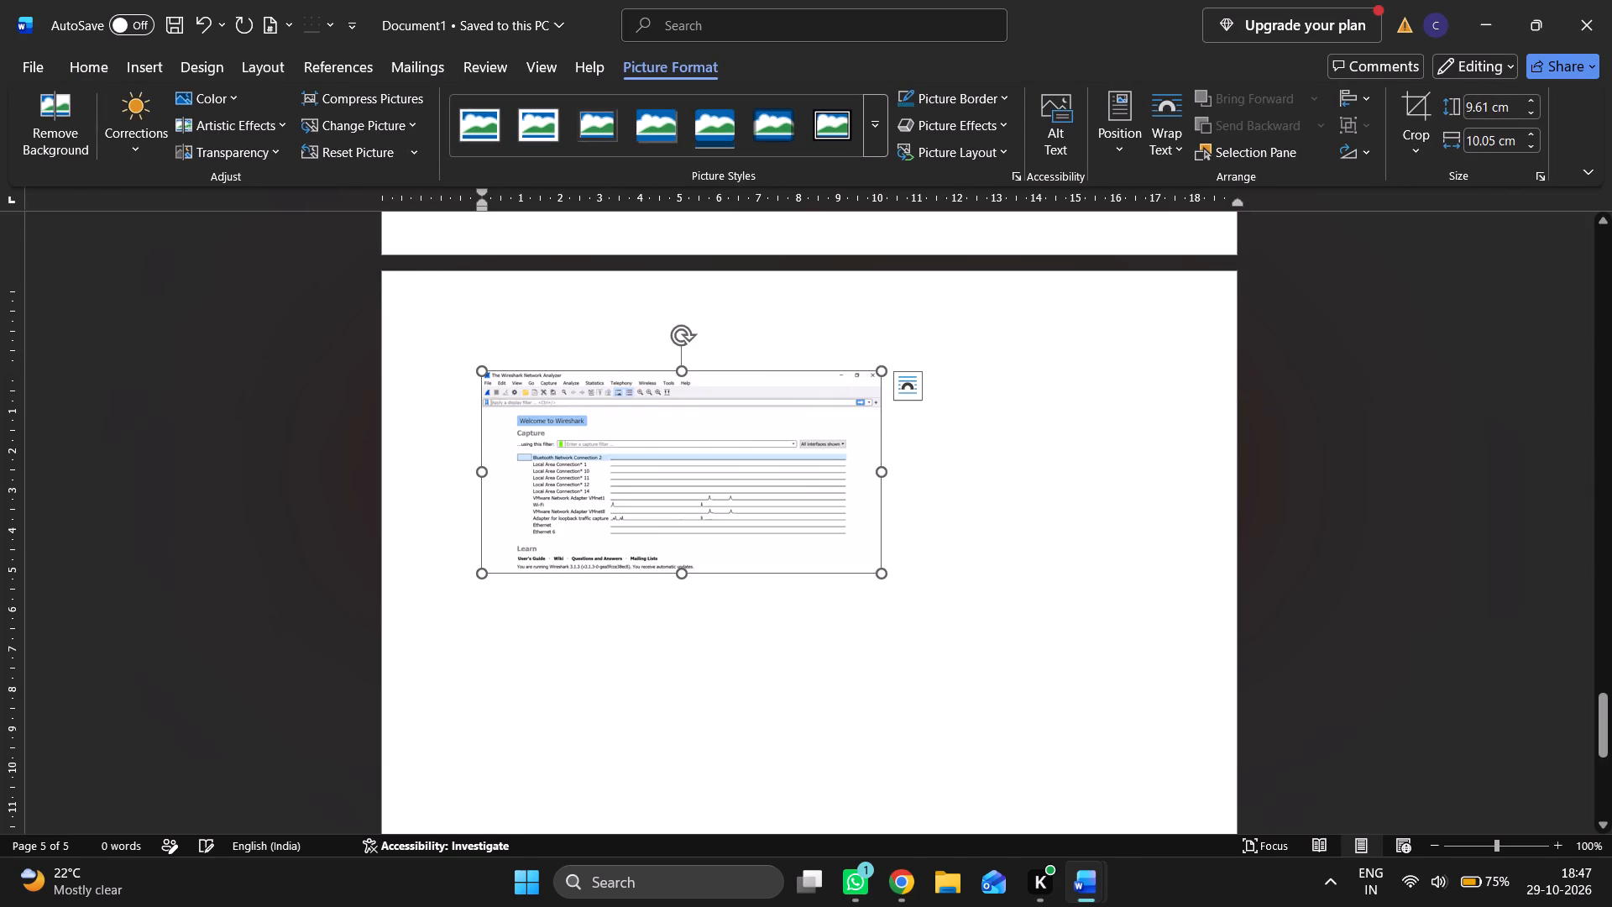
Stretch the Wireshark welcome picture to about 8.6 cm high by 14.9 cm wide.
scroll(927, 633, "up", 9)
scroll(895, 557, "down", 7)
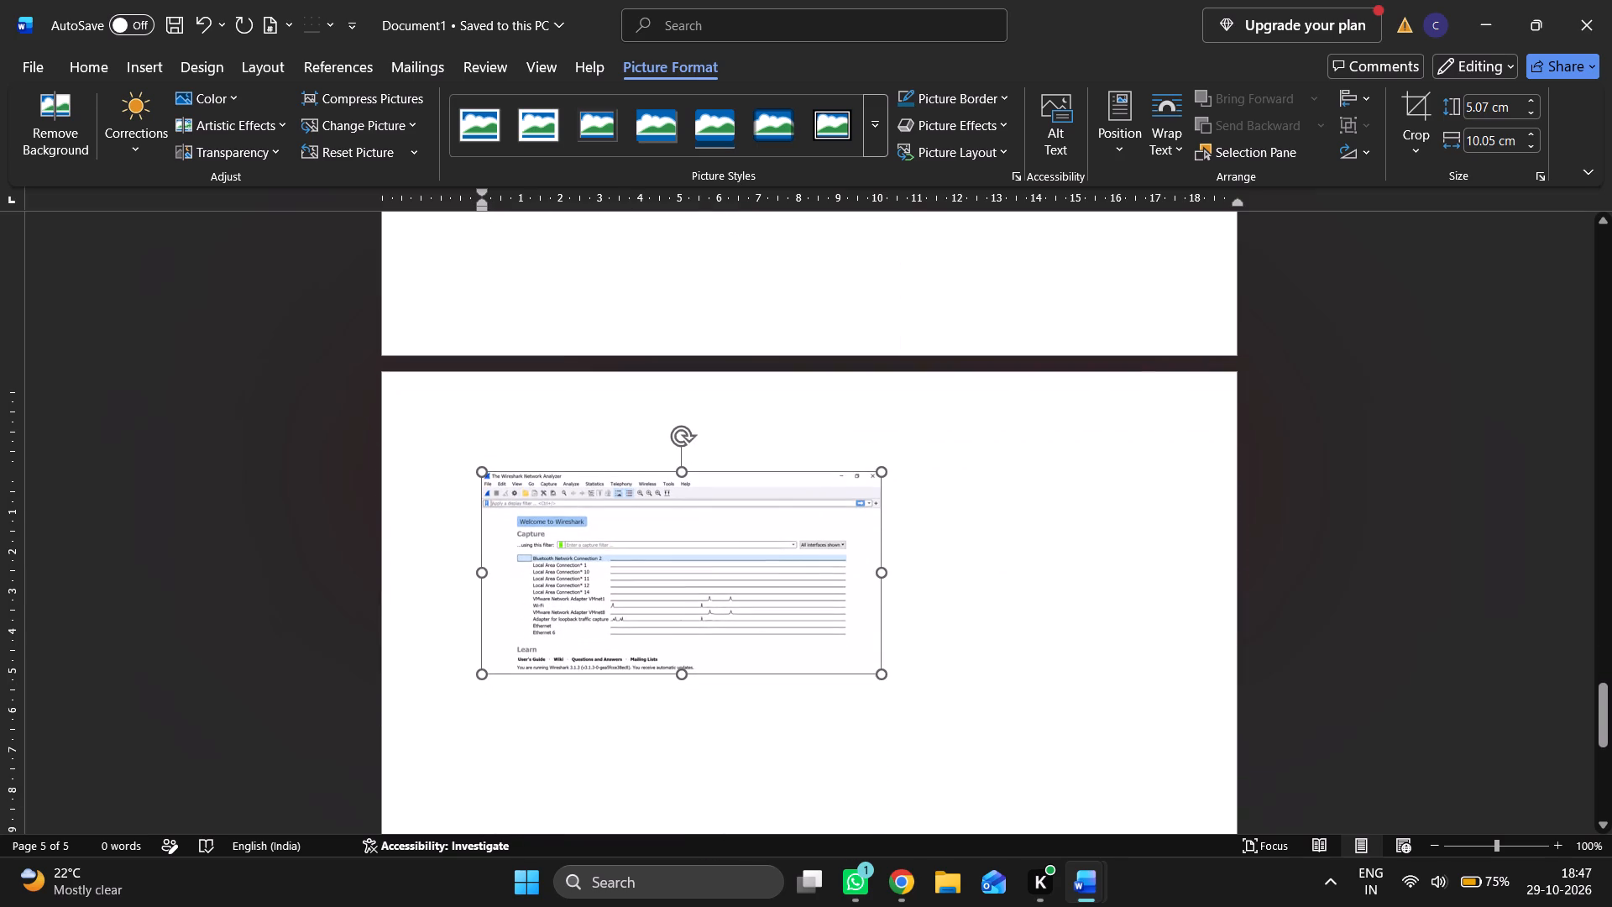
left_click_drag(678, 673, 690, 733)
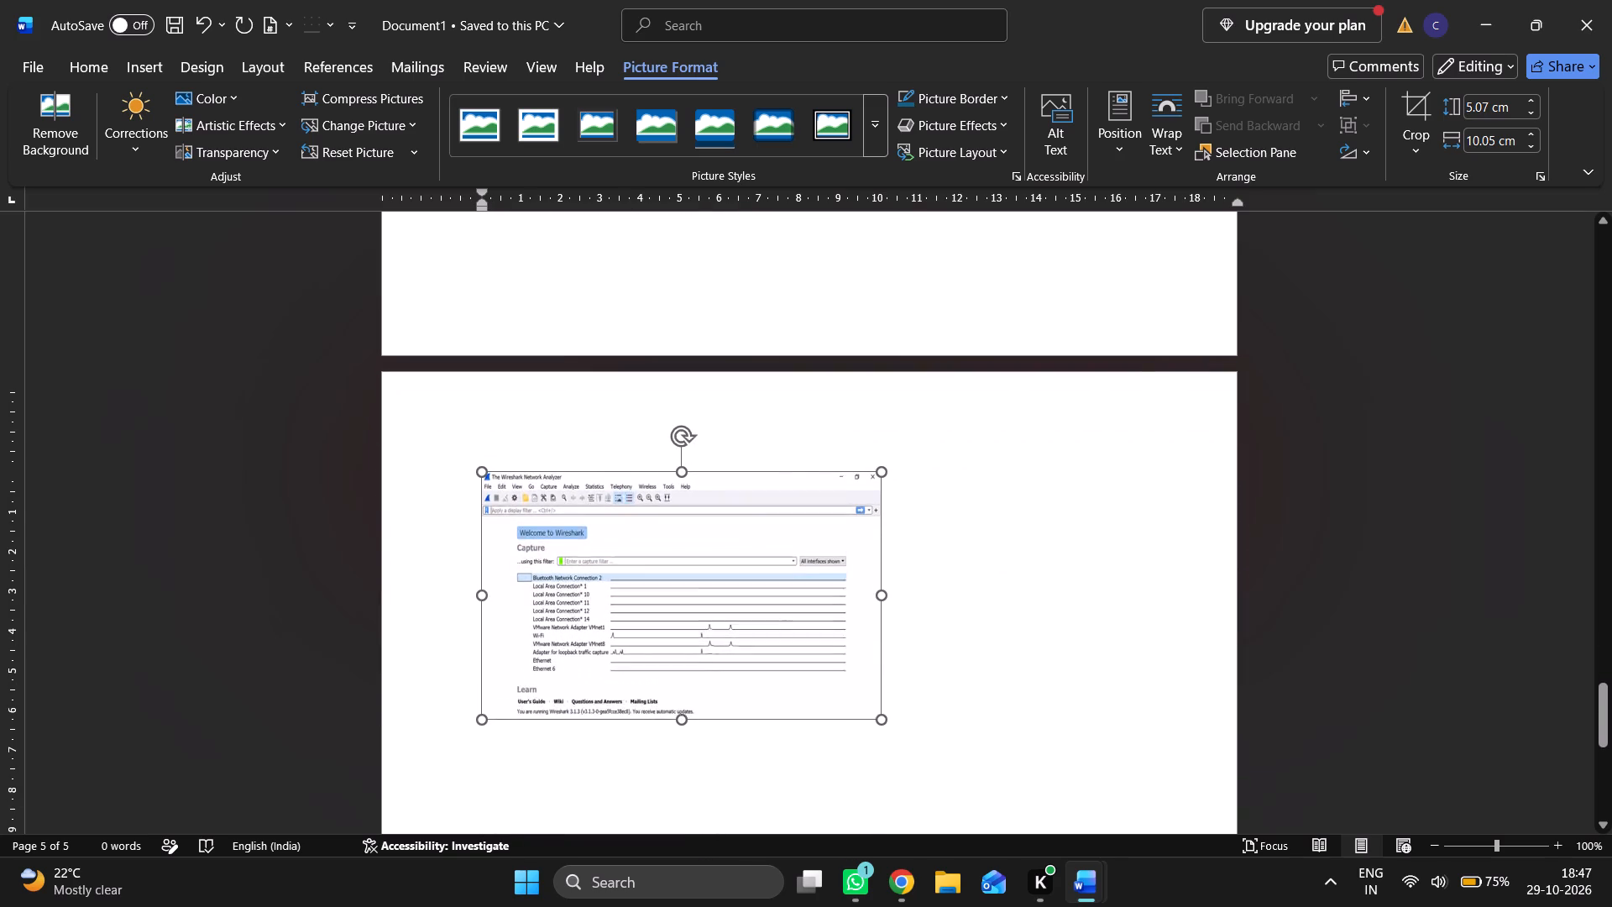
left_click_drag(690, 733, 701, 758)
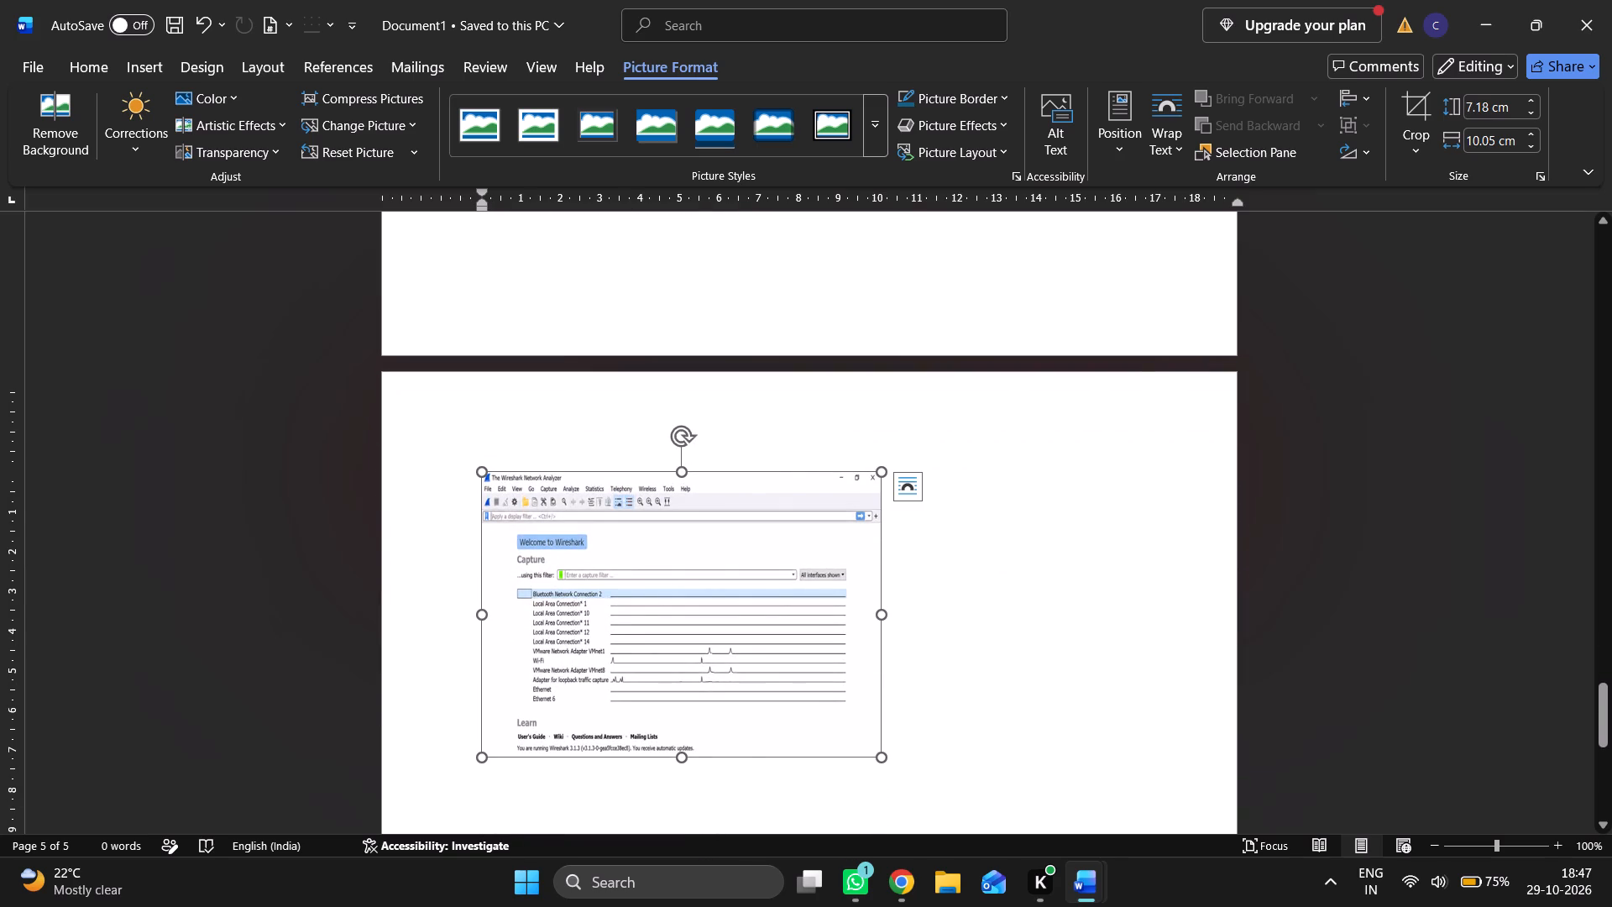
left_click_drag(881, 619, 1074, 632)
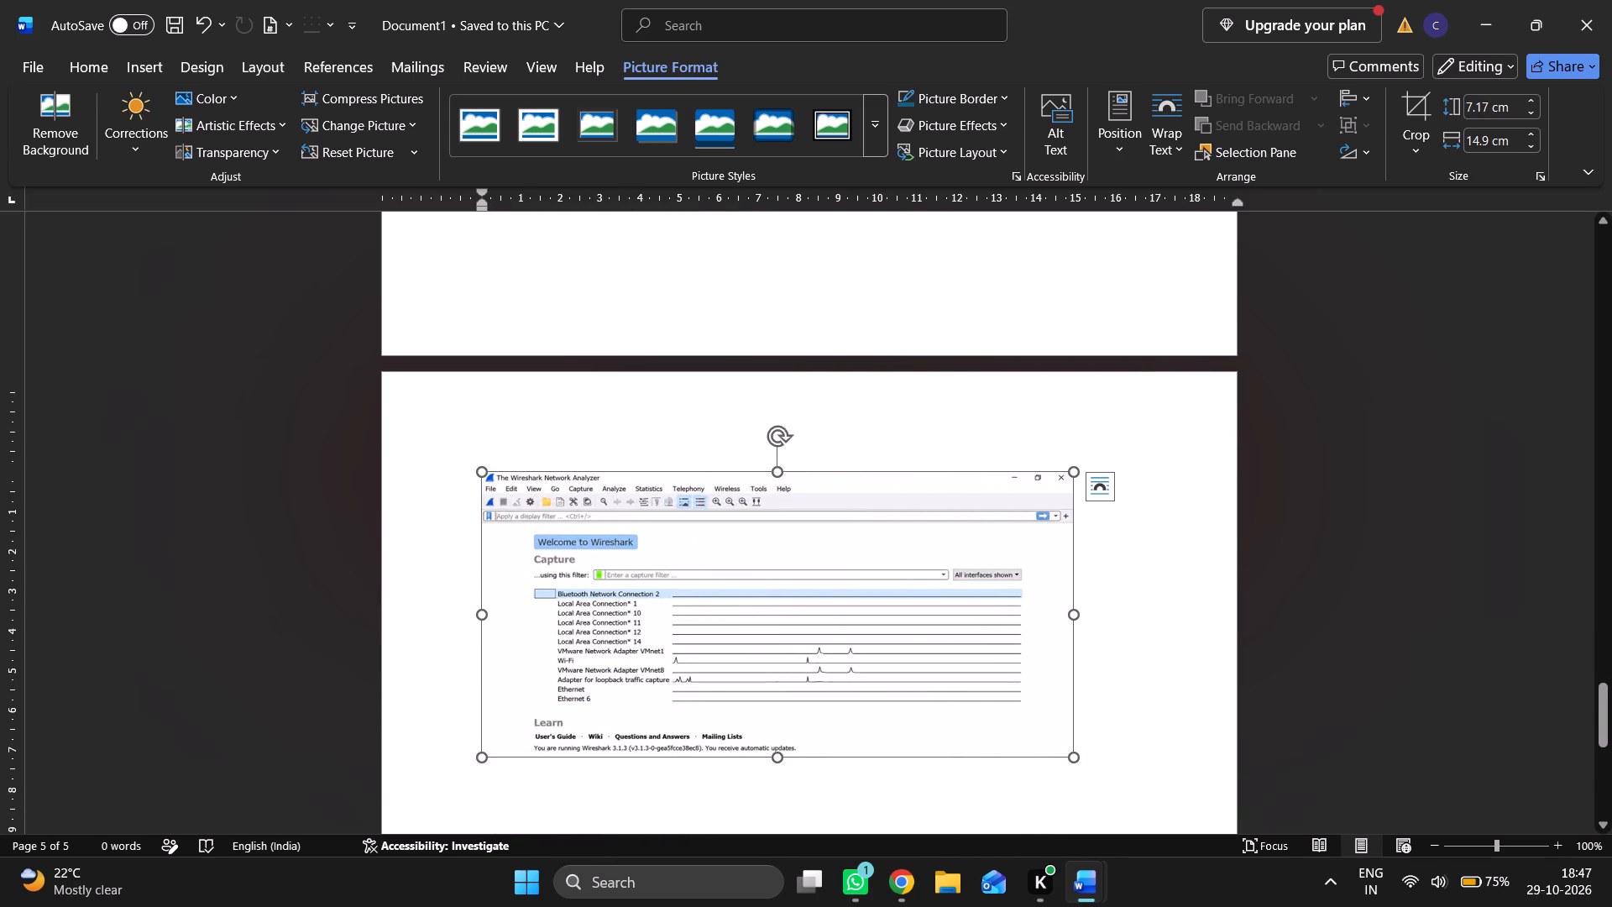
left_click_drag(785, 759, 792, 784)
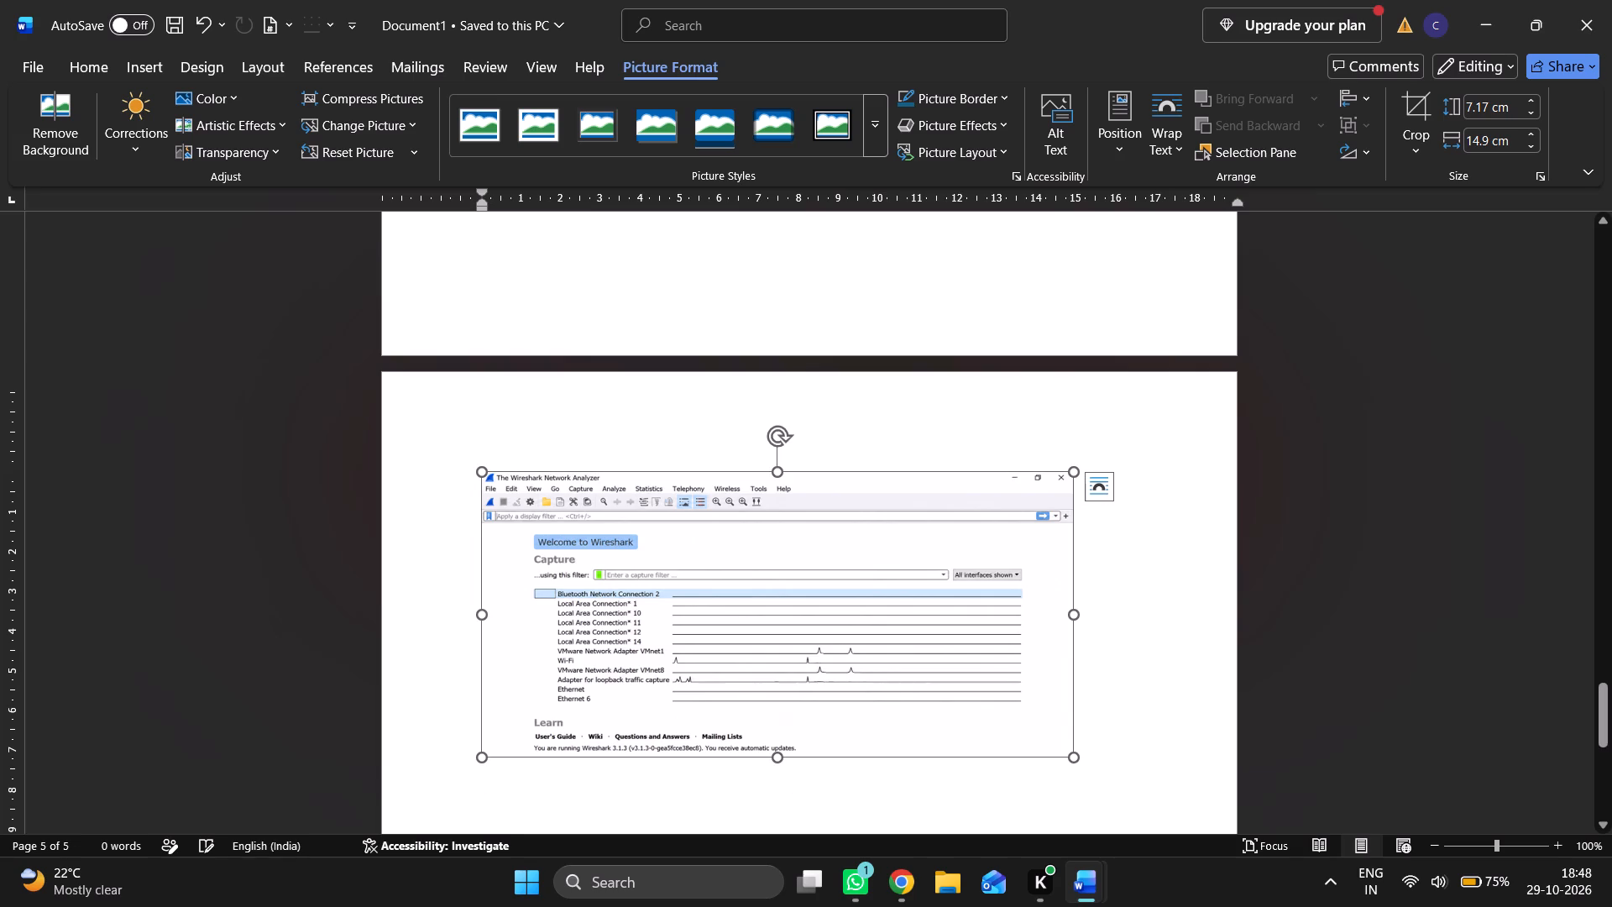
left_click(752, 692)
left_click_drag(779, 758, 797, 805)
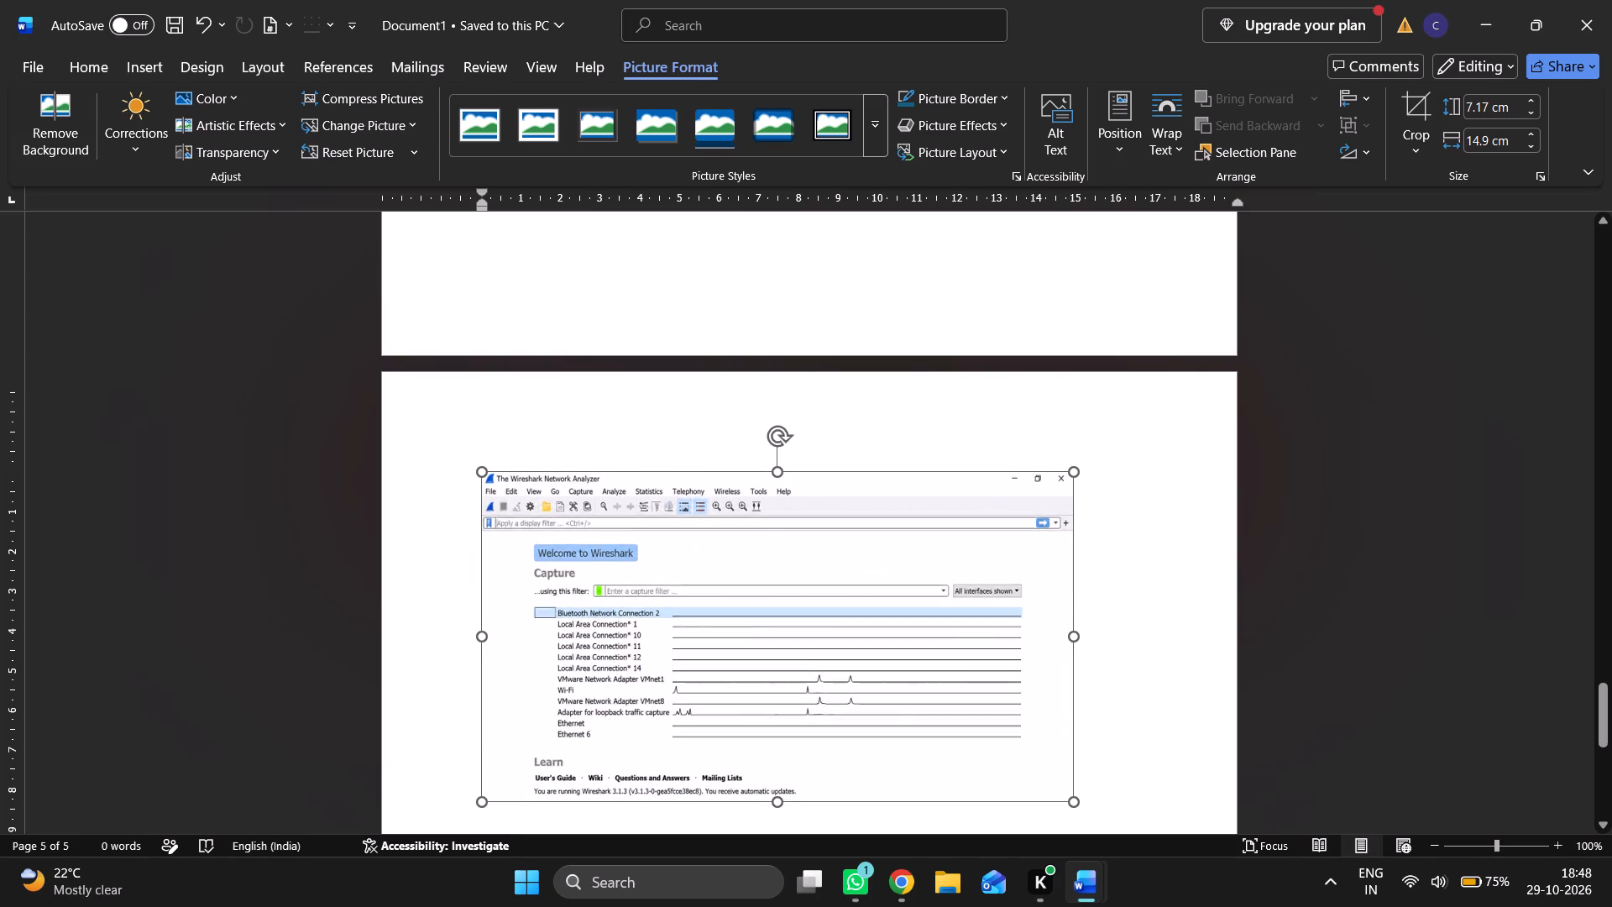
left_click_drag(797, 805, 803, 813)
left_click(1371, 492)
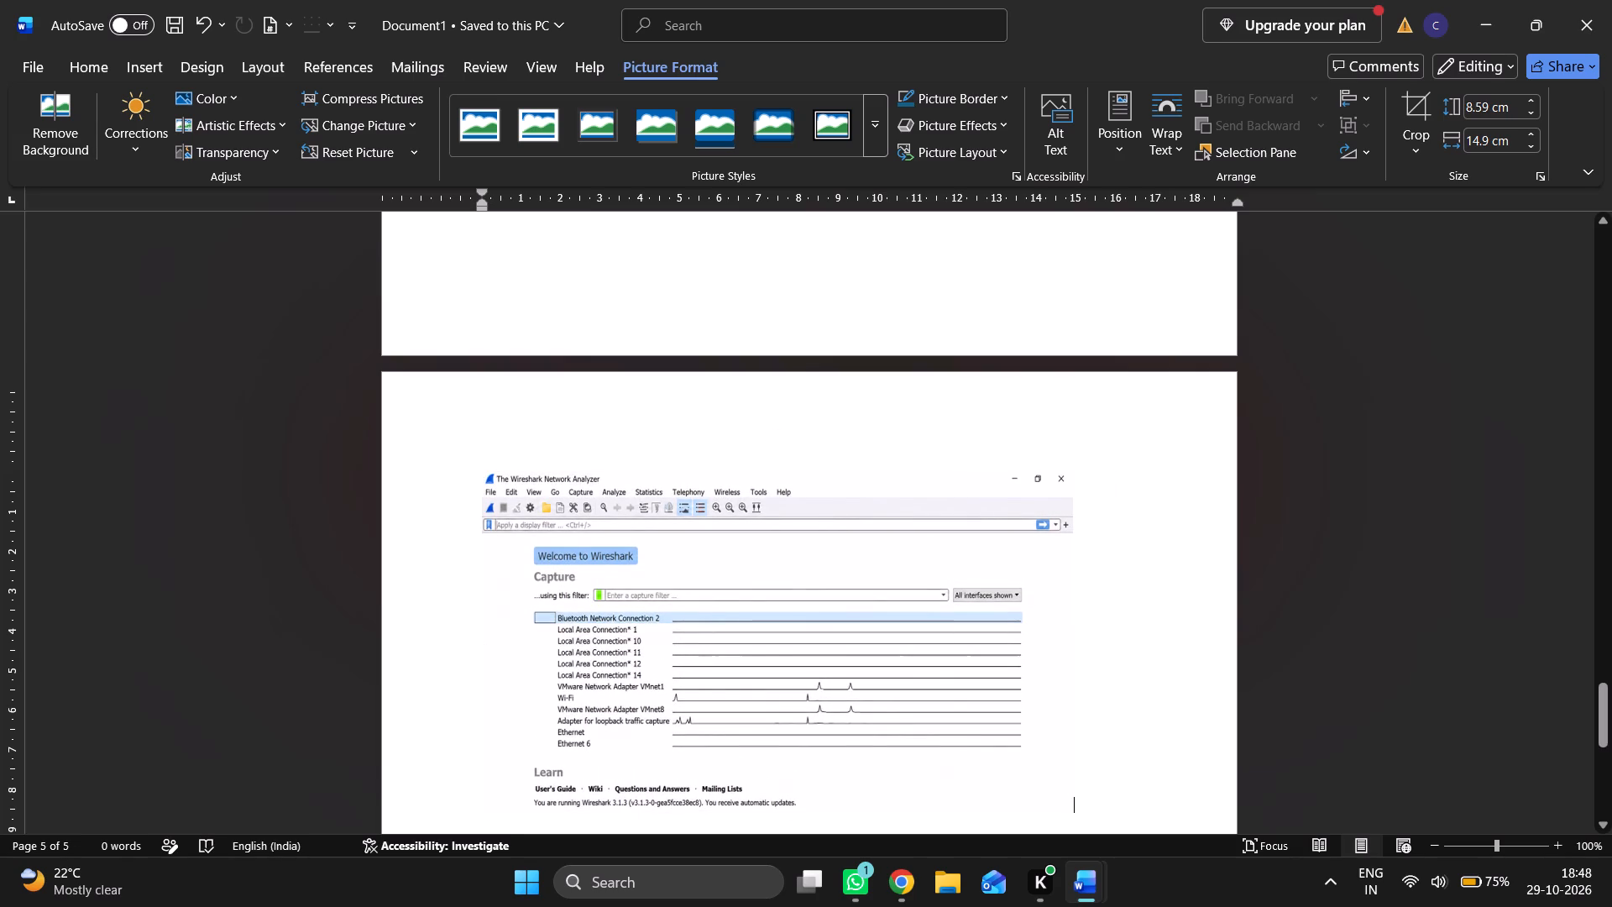
Adjust the Wireshark welcome picture's size to about 8.8 cm high by 17.1 cm wide.
left_click(625, 669)
scroll(693, 574, "down", 4)
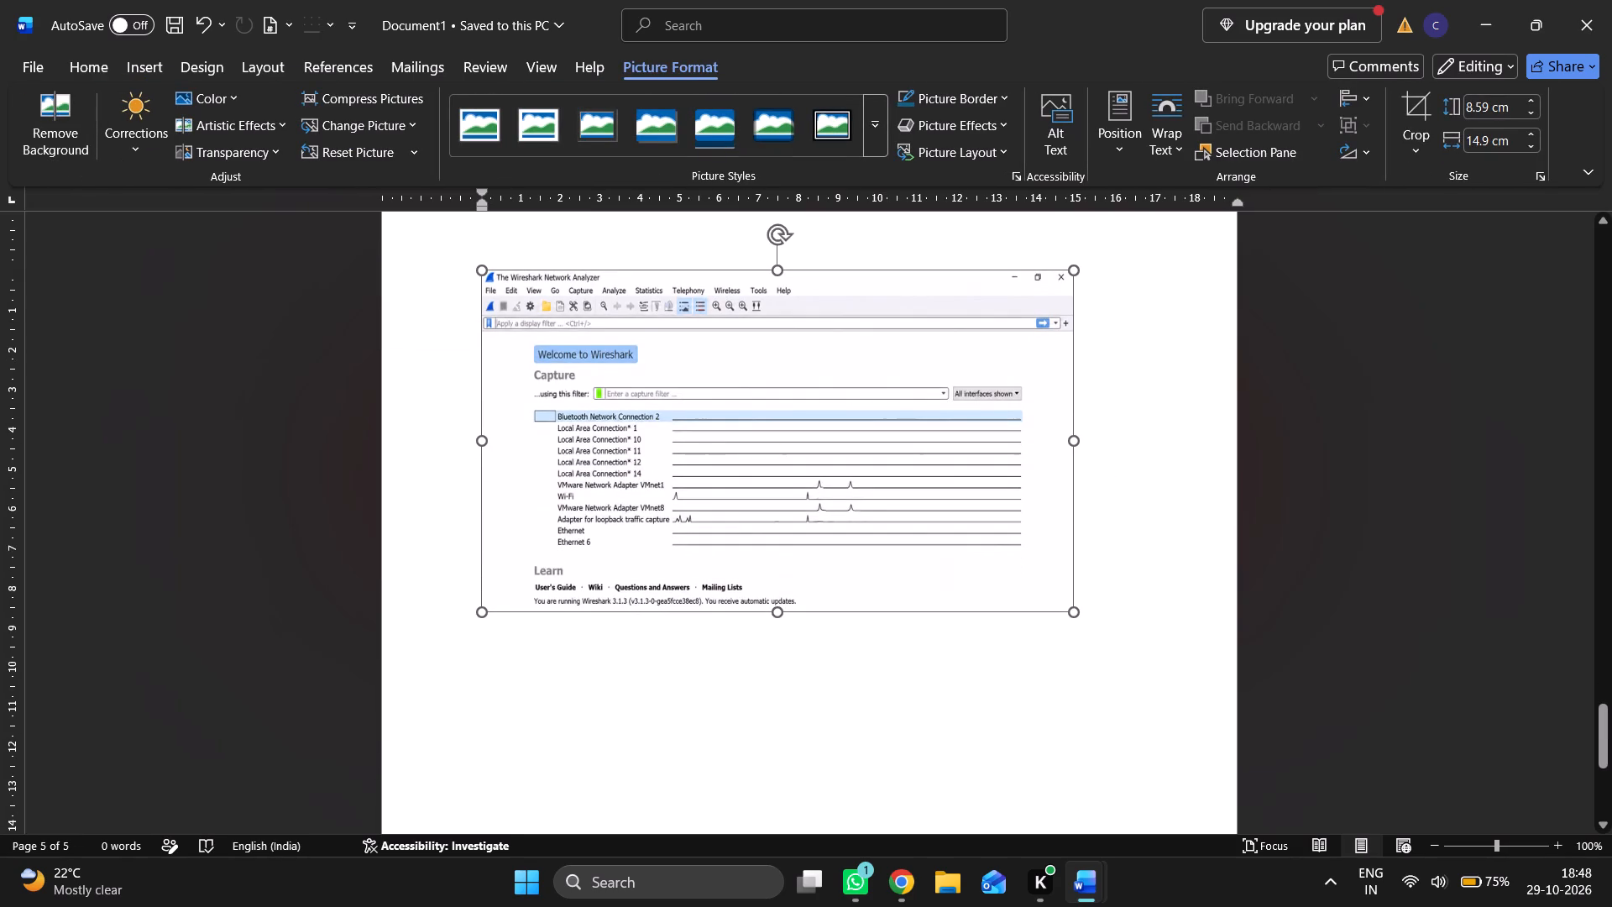
left_click_drag(778, 614, 780, 649)
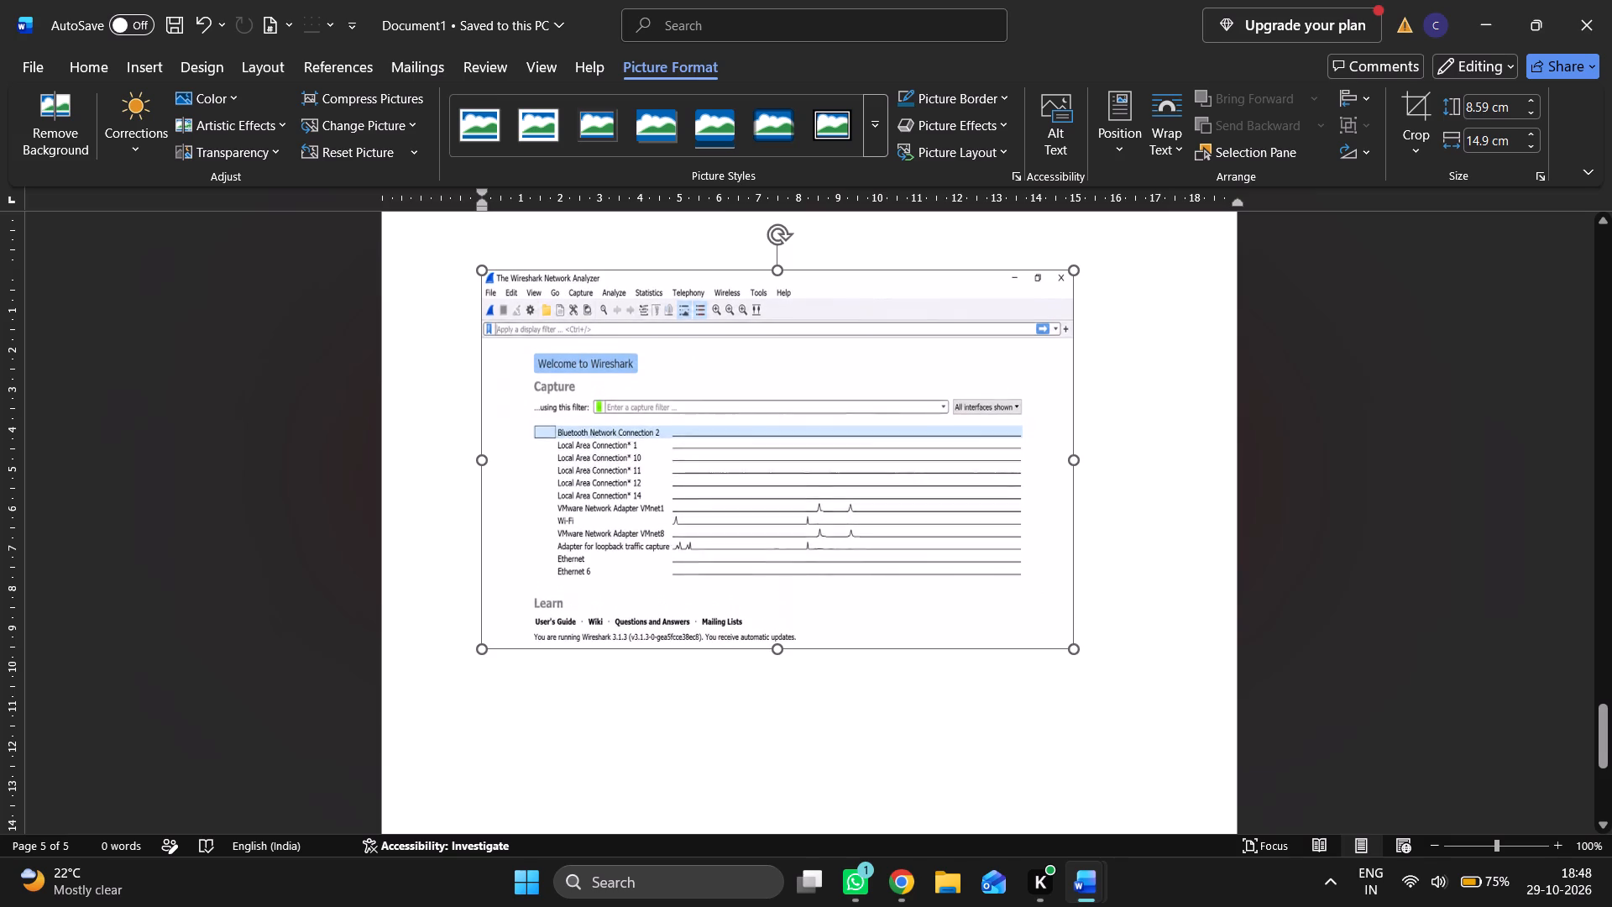
left_click_drag(780, 649, 782, 652)
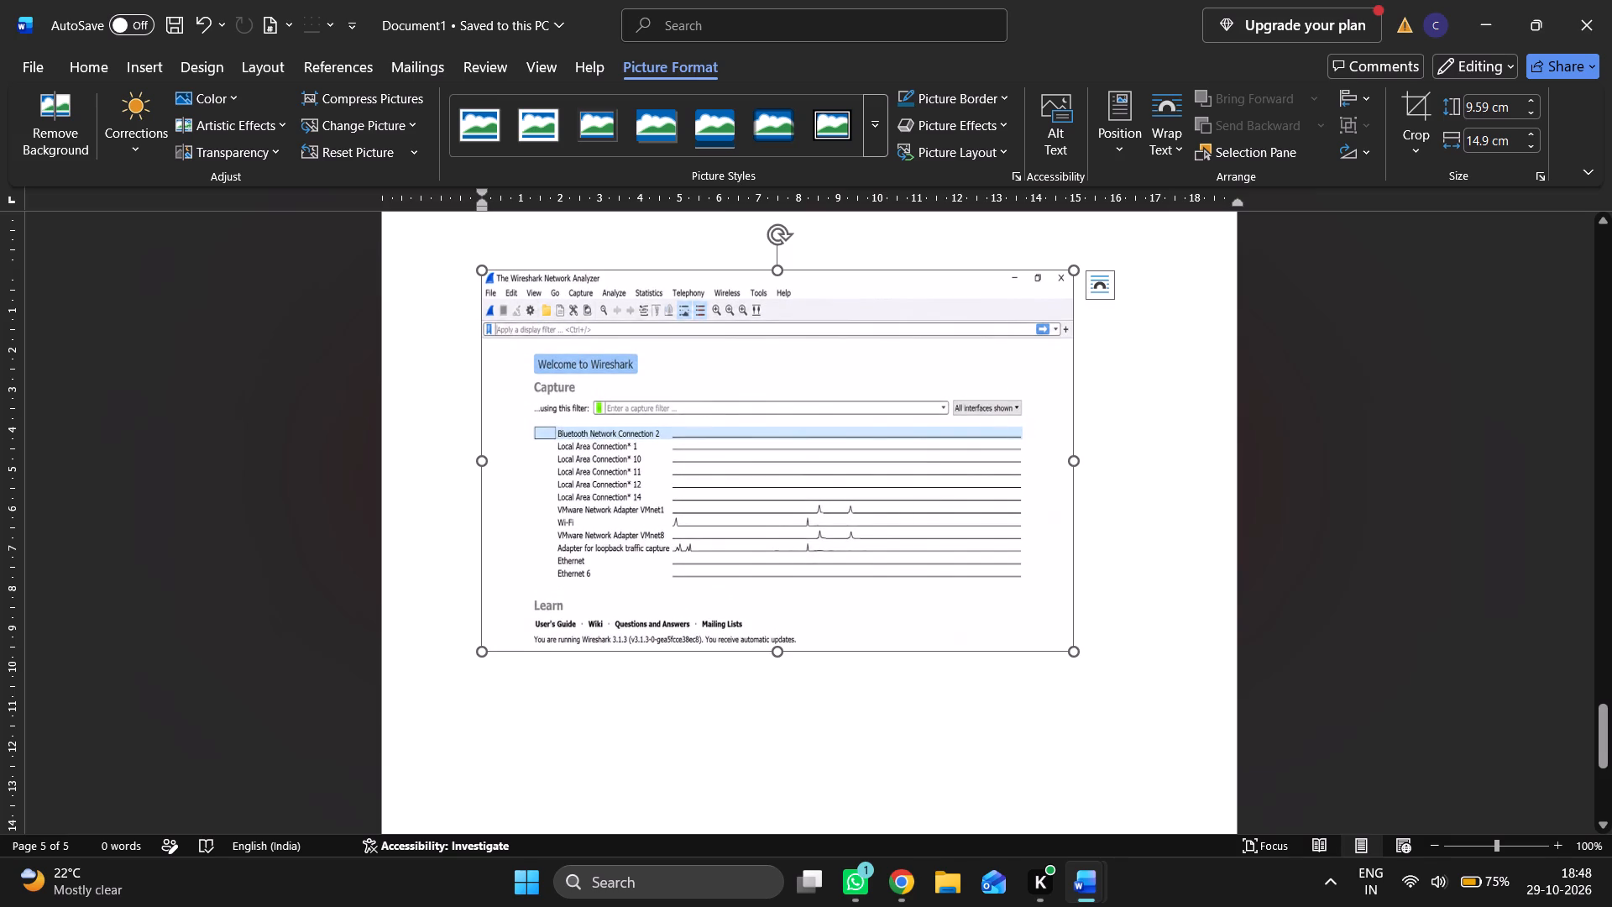
left_click_drag(777, 647, 792, 555)
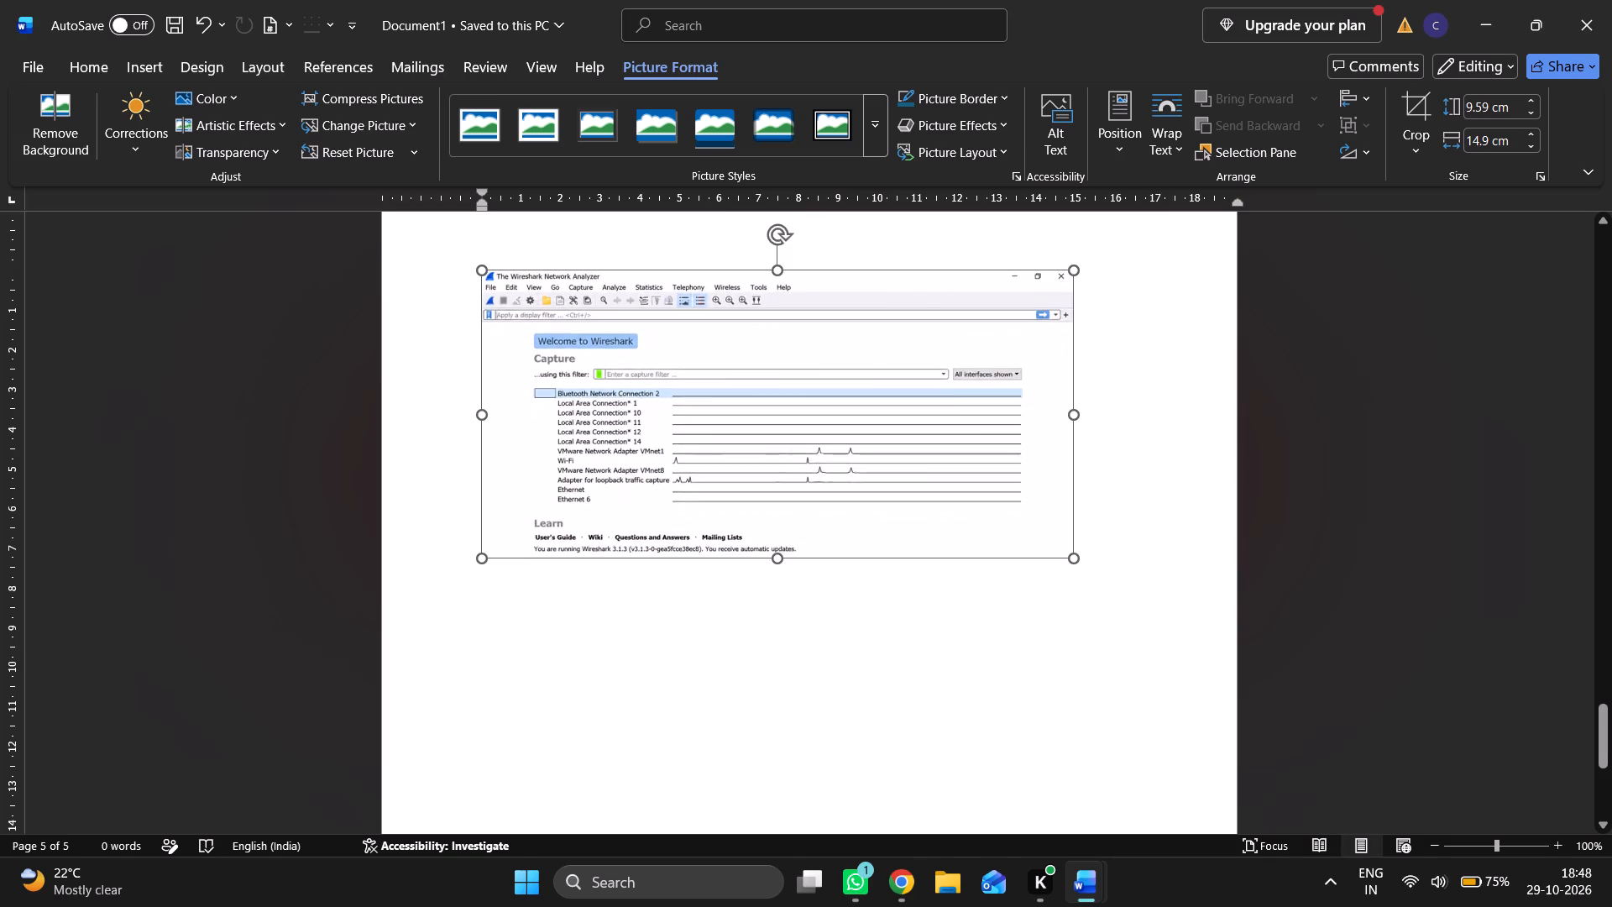
left_click_drag(792, 555, 793, 621)
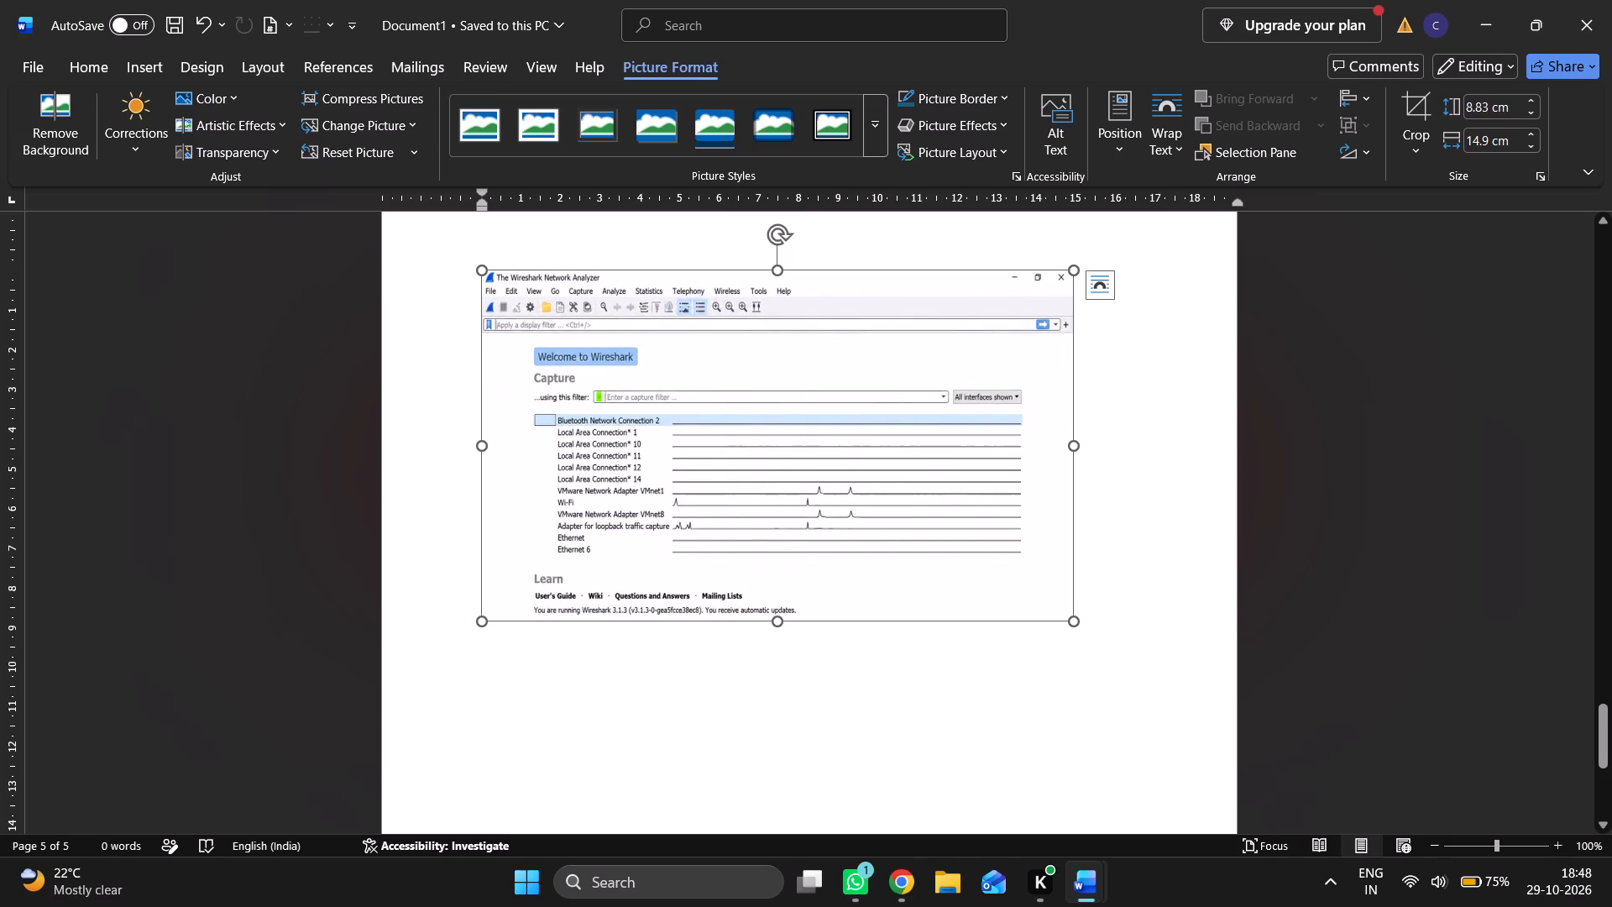
left_click_drag(1073, 444, 952, 454)
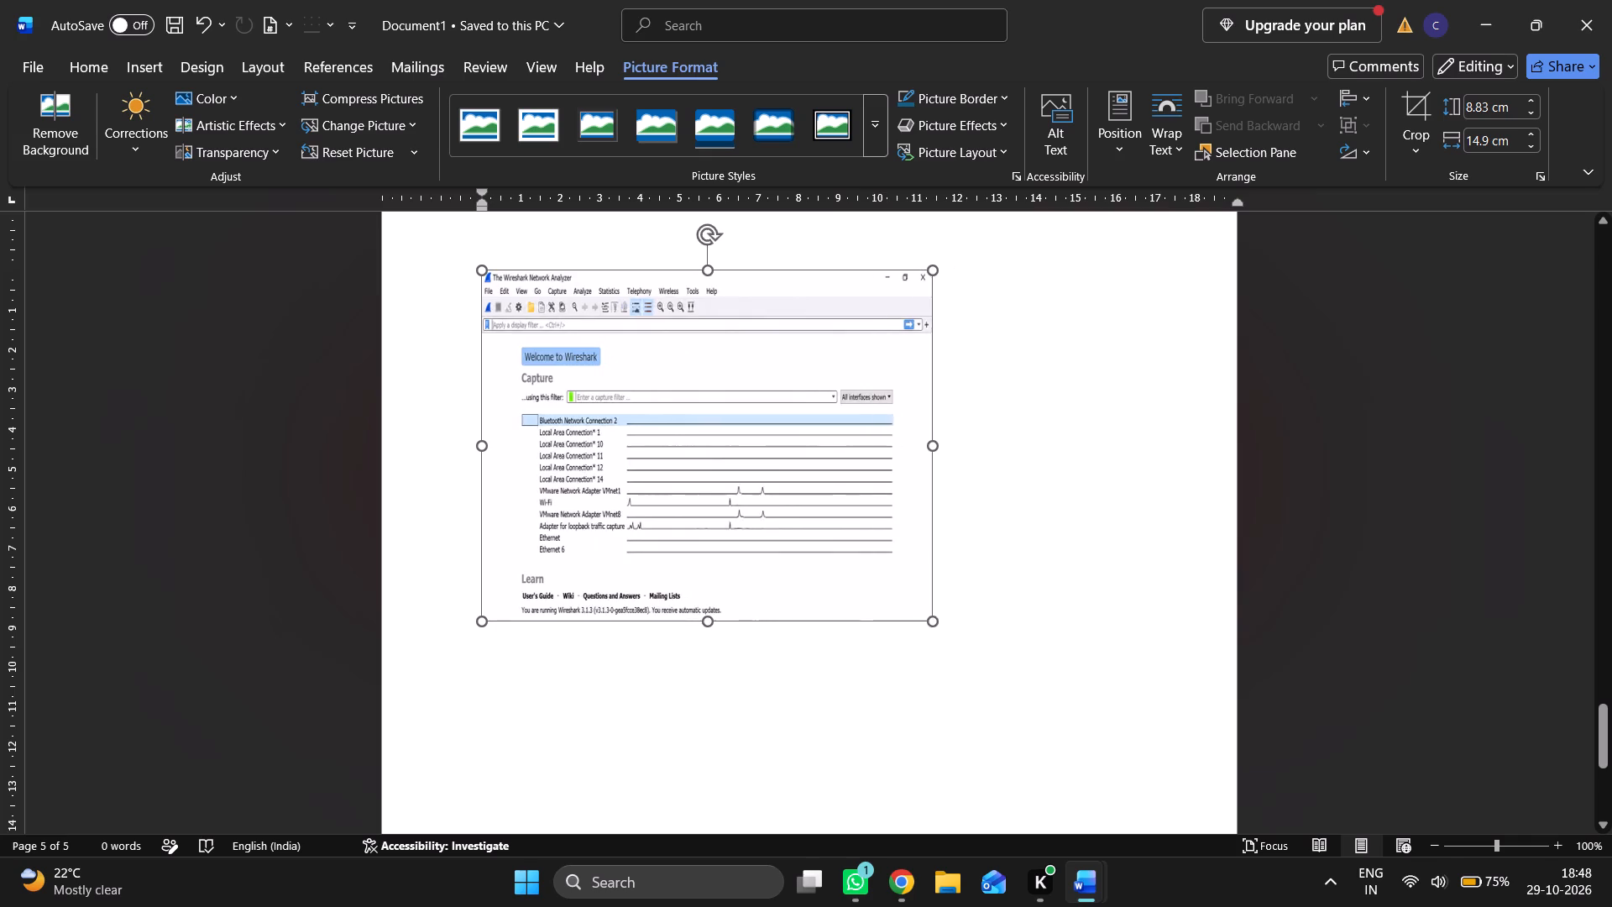
left_click_drag(952, 454, 1163, 451)
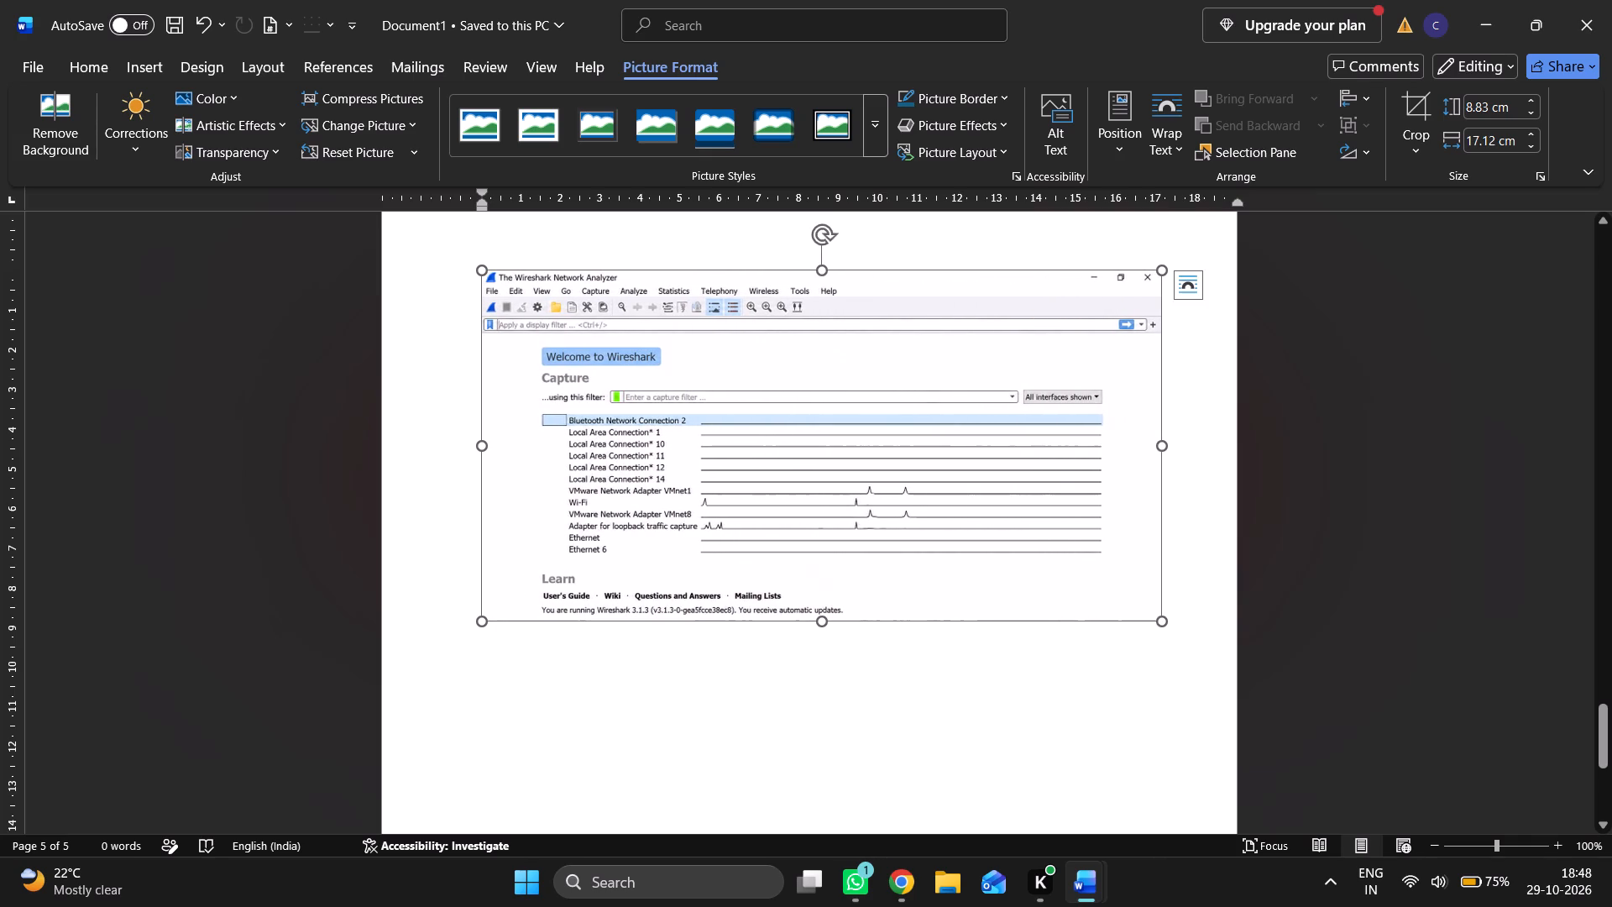
left_click(1405, 354)
left_click(821, 611)
Start a new line below the Wireshark welcome picture.
left_click(1180, 611)
key("Return")
key("alt+Tab")
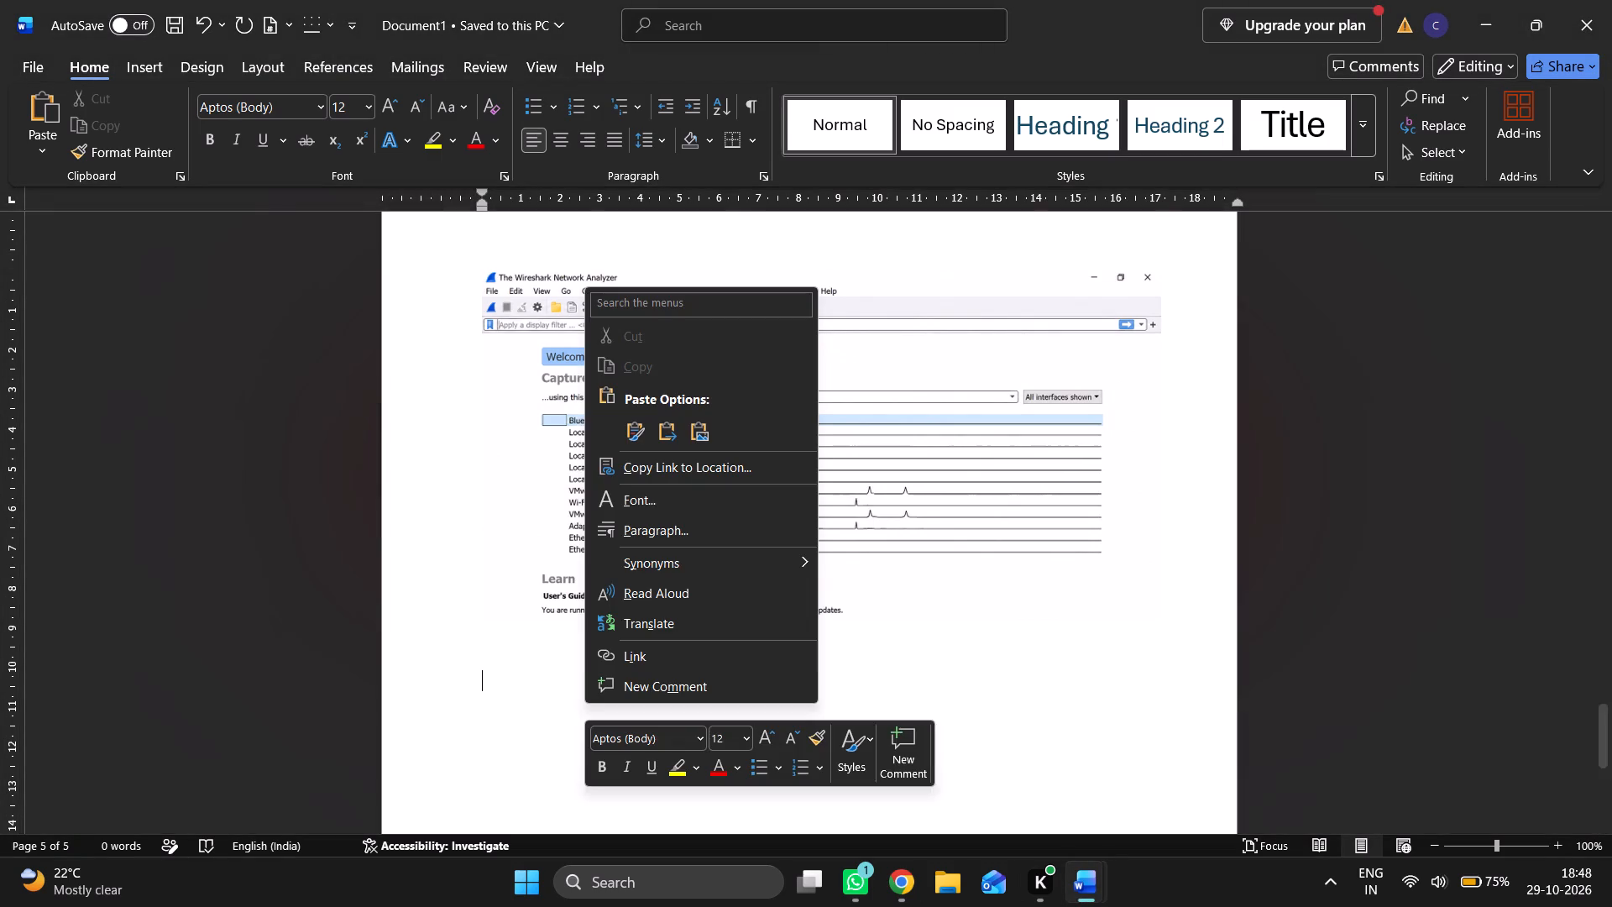
left_click(516, 684)
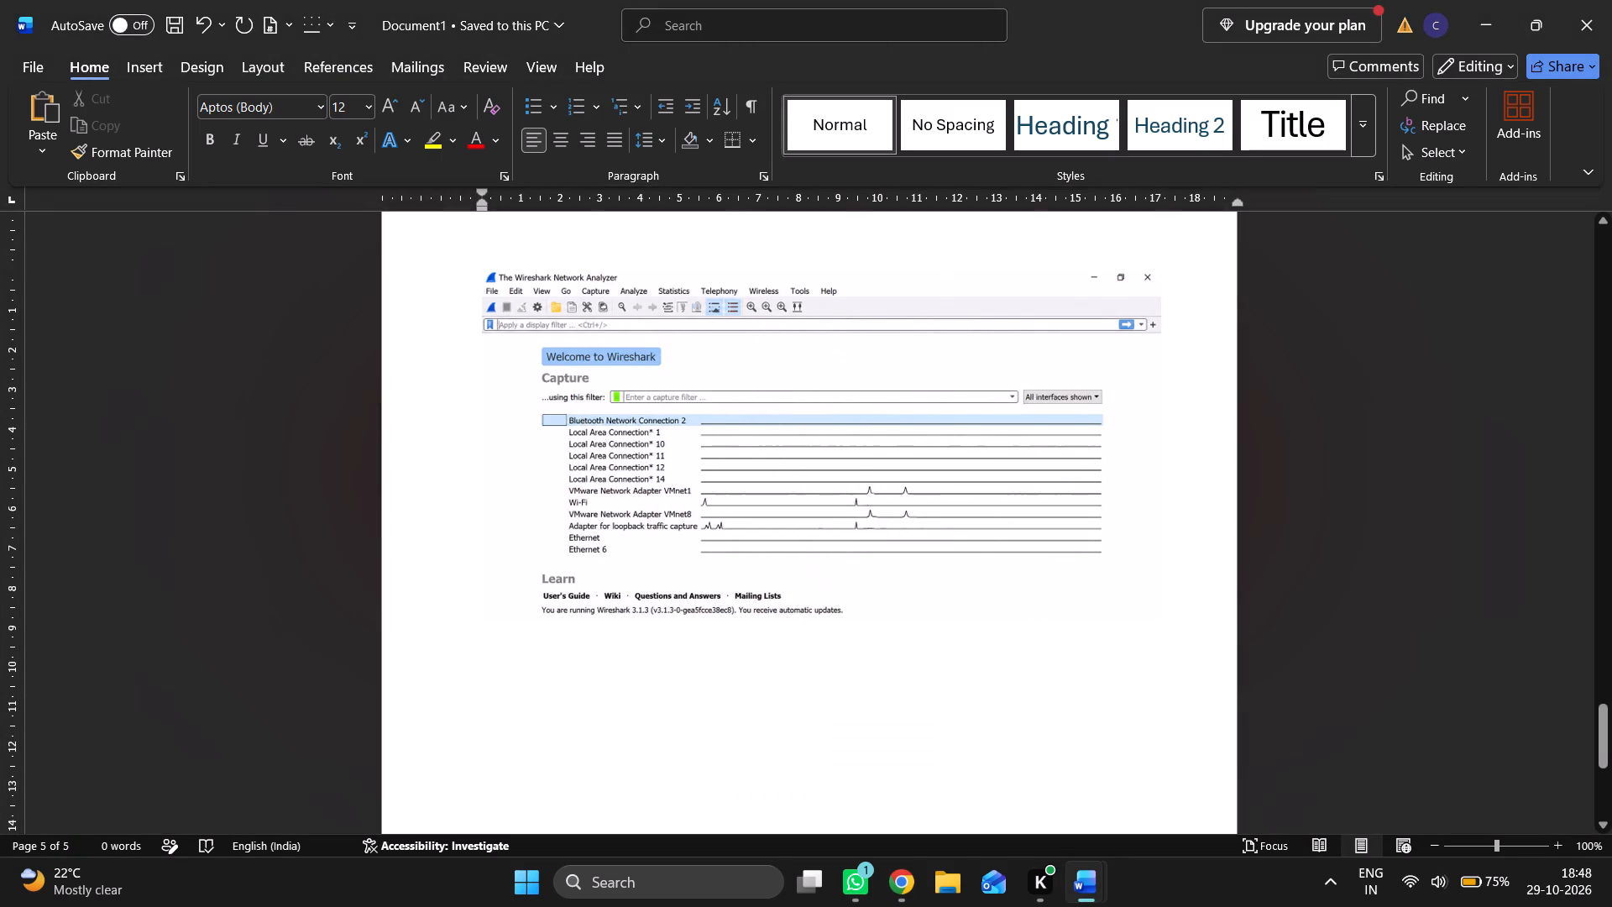
key("ctrl+v")
left_click(569, 717)
left_click(608, 773)
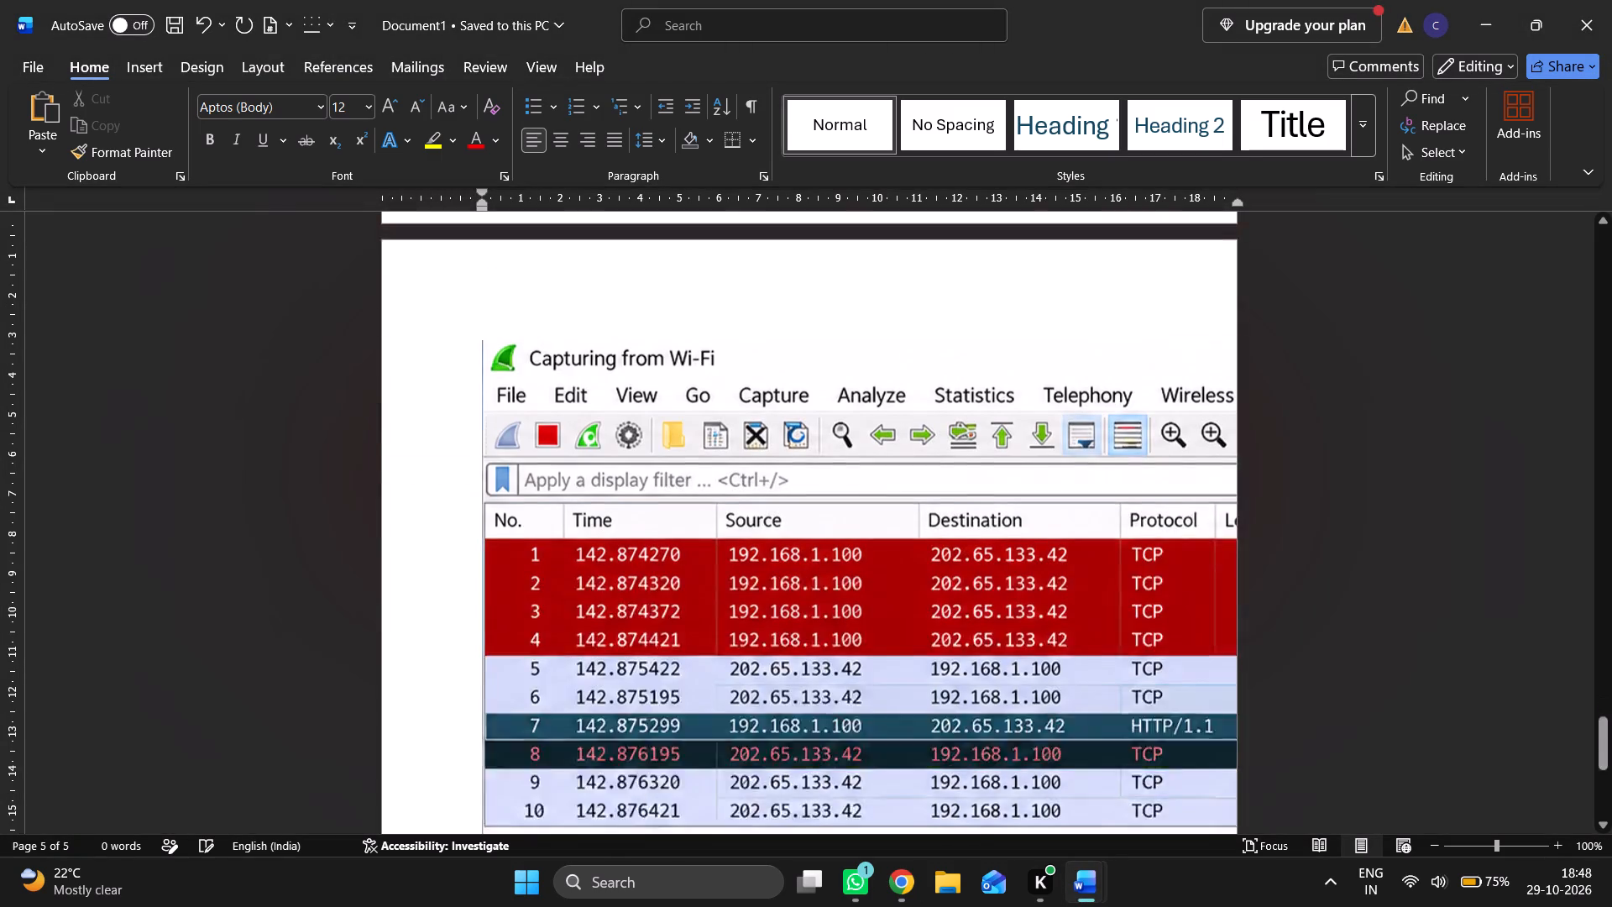
Shrink the pasted Wi-Fi capture picture to 10.22 cm wide and stretch it to about 10.1 cm high by 16.7 cm wide.
left_click(690, 623)
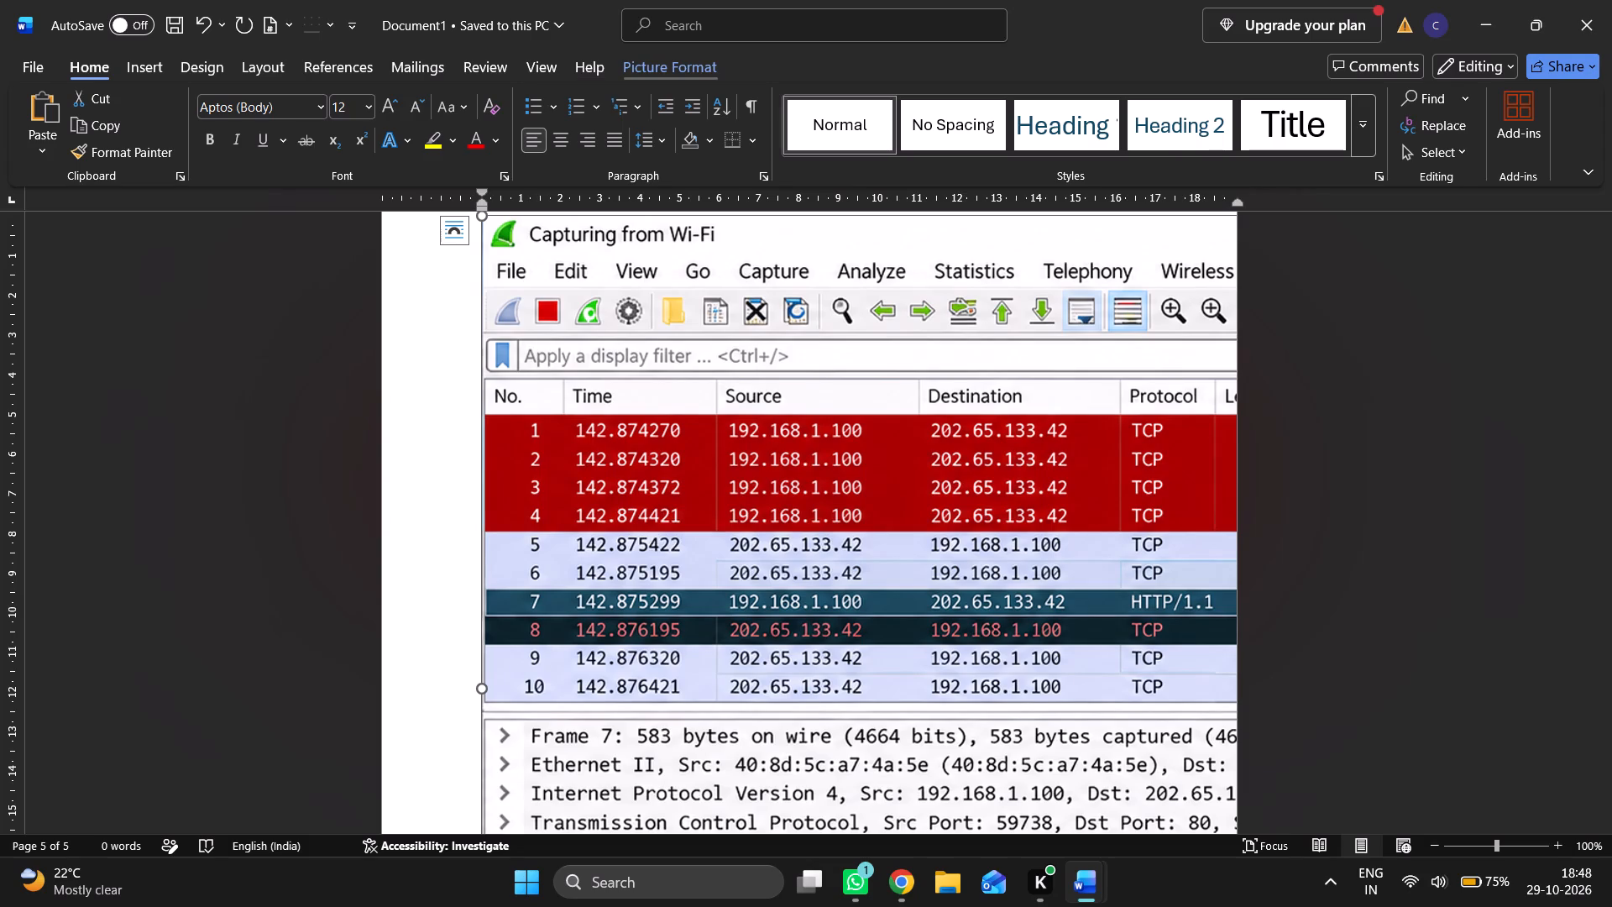
left_click(709, 70)
double_click(1477, 143)
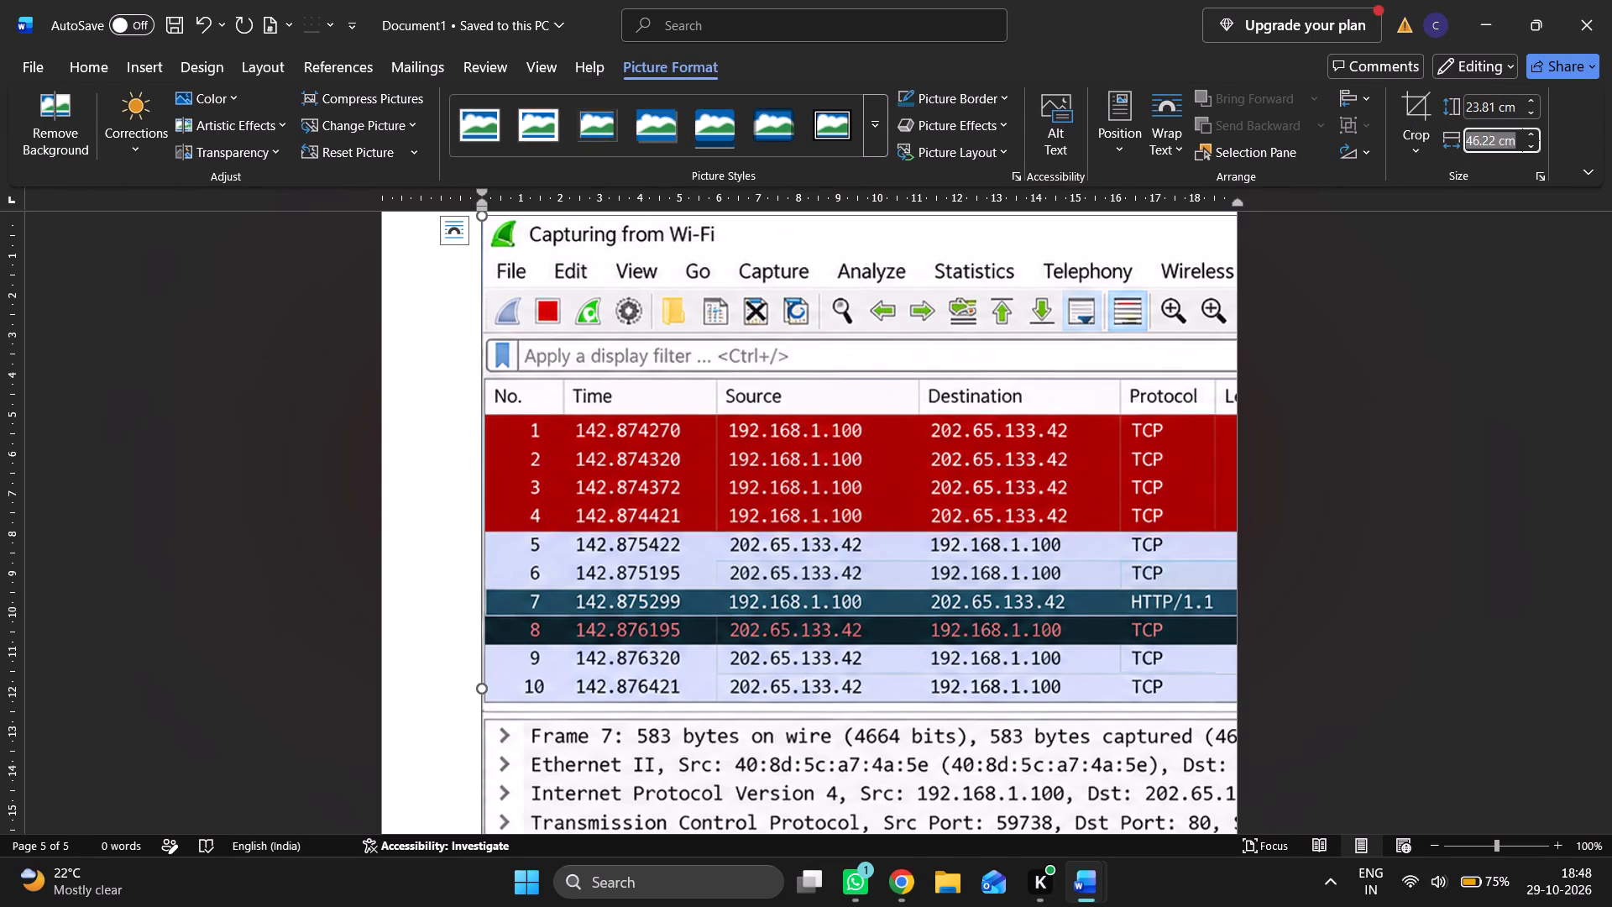
left_click(1475, 139)
double_click(1475, 139)
key("1")
key("0")
key("Return")
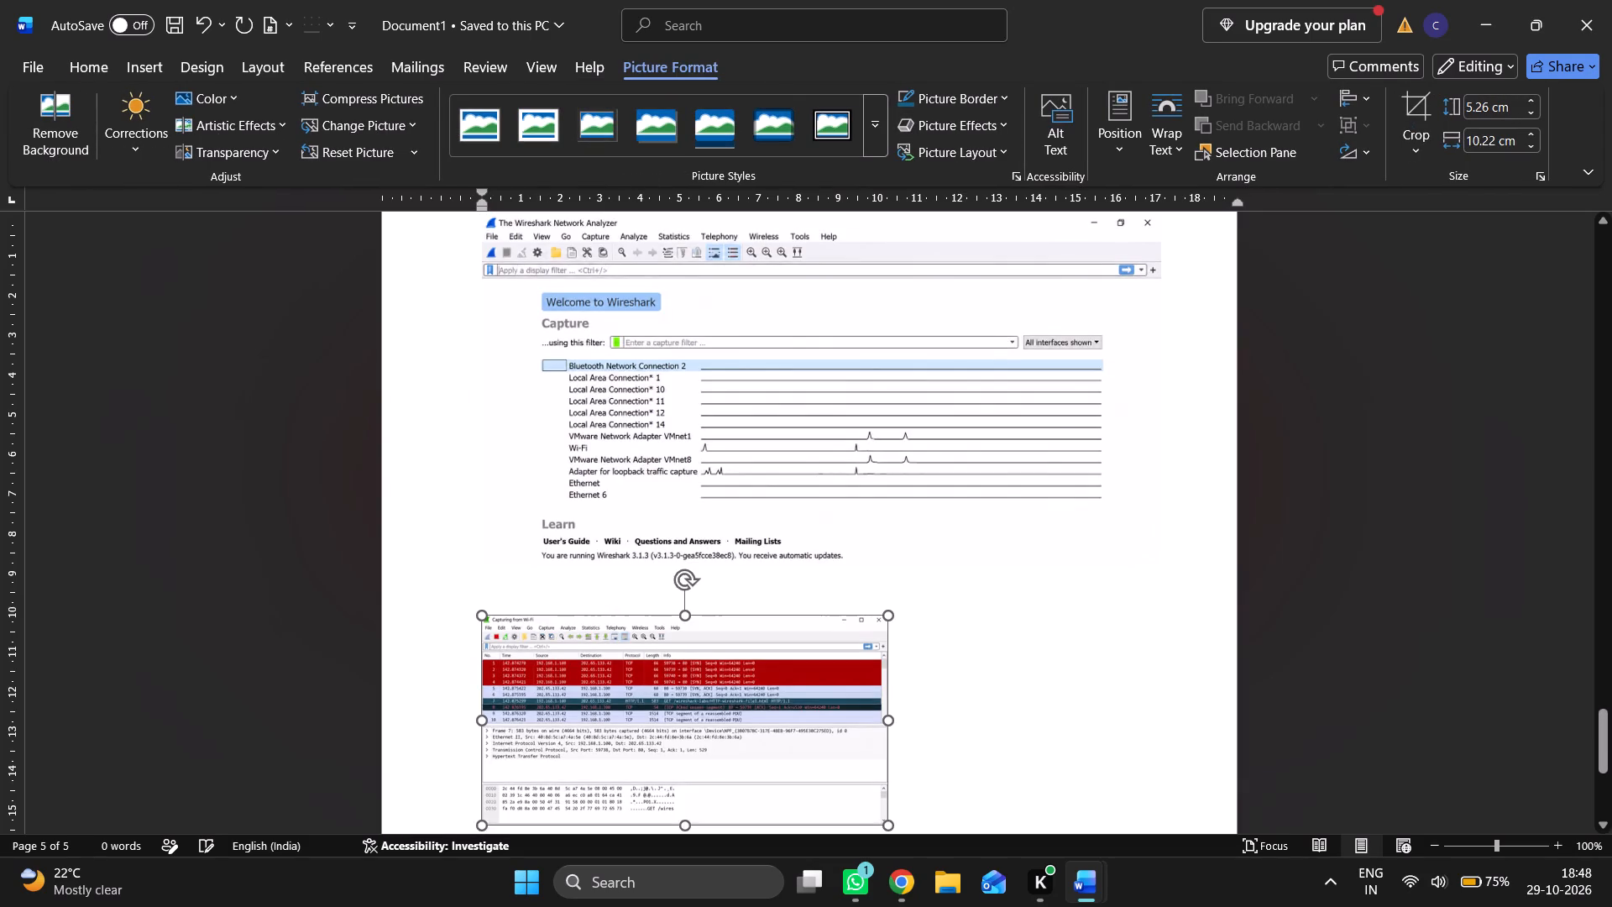
scroll(831, 549, "down", 8)
left_click_drag(684, 425, 684, 443)
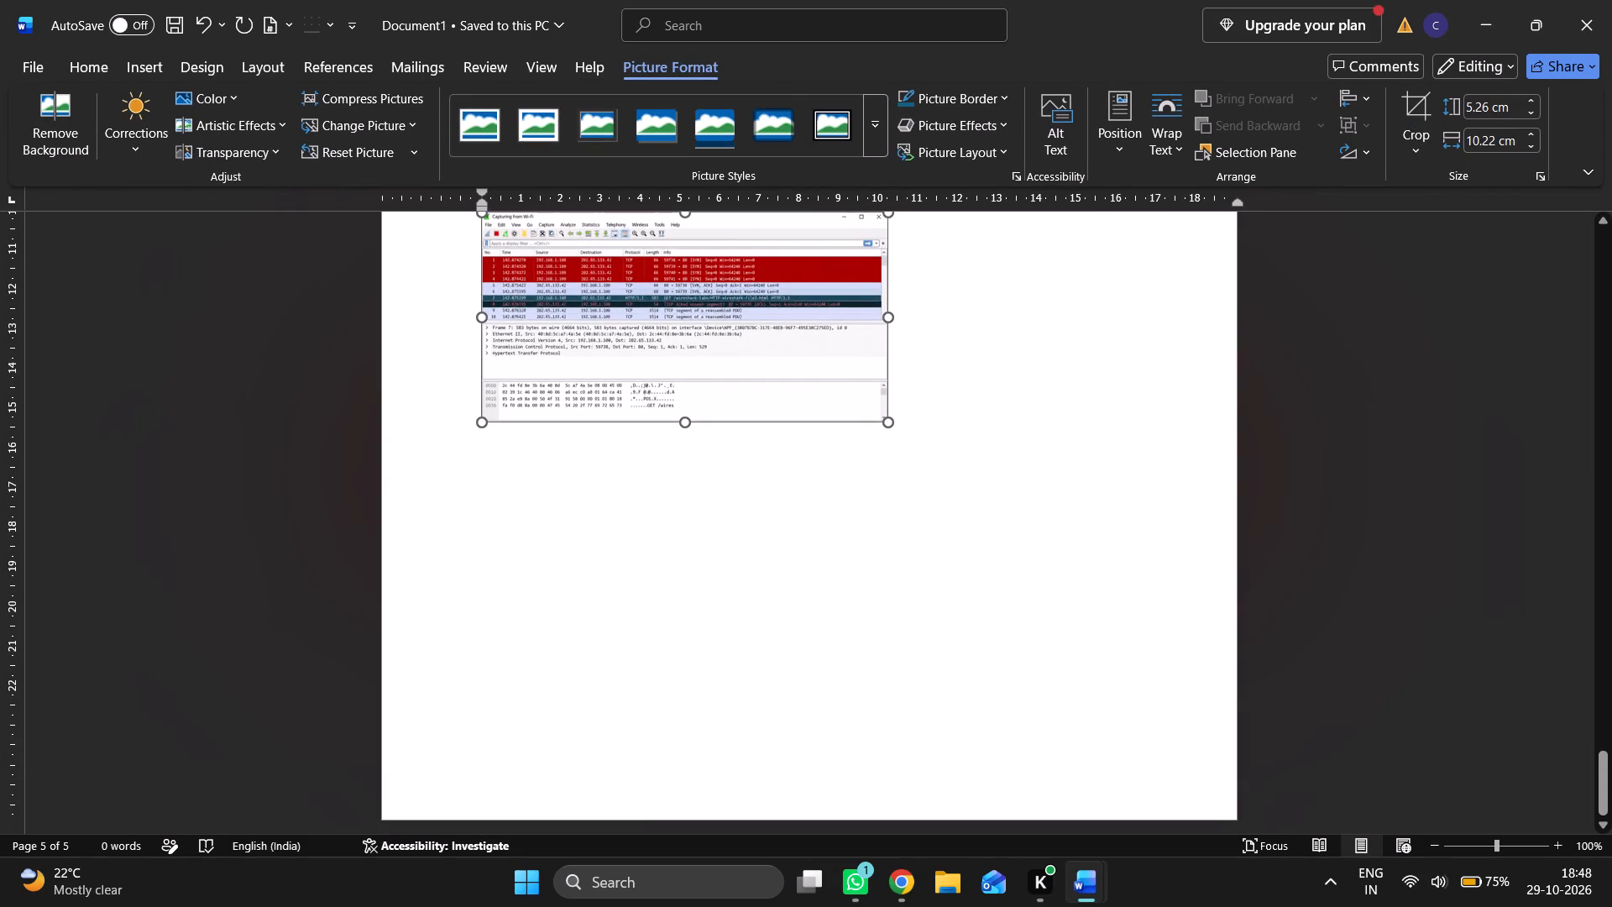
left_click_drag(684, 443, 693, 619)
left_click_drag(892, 416, 1101, 427)
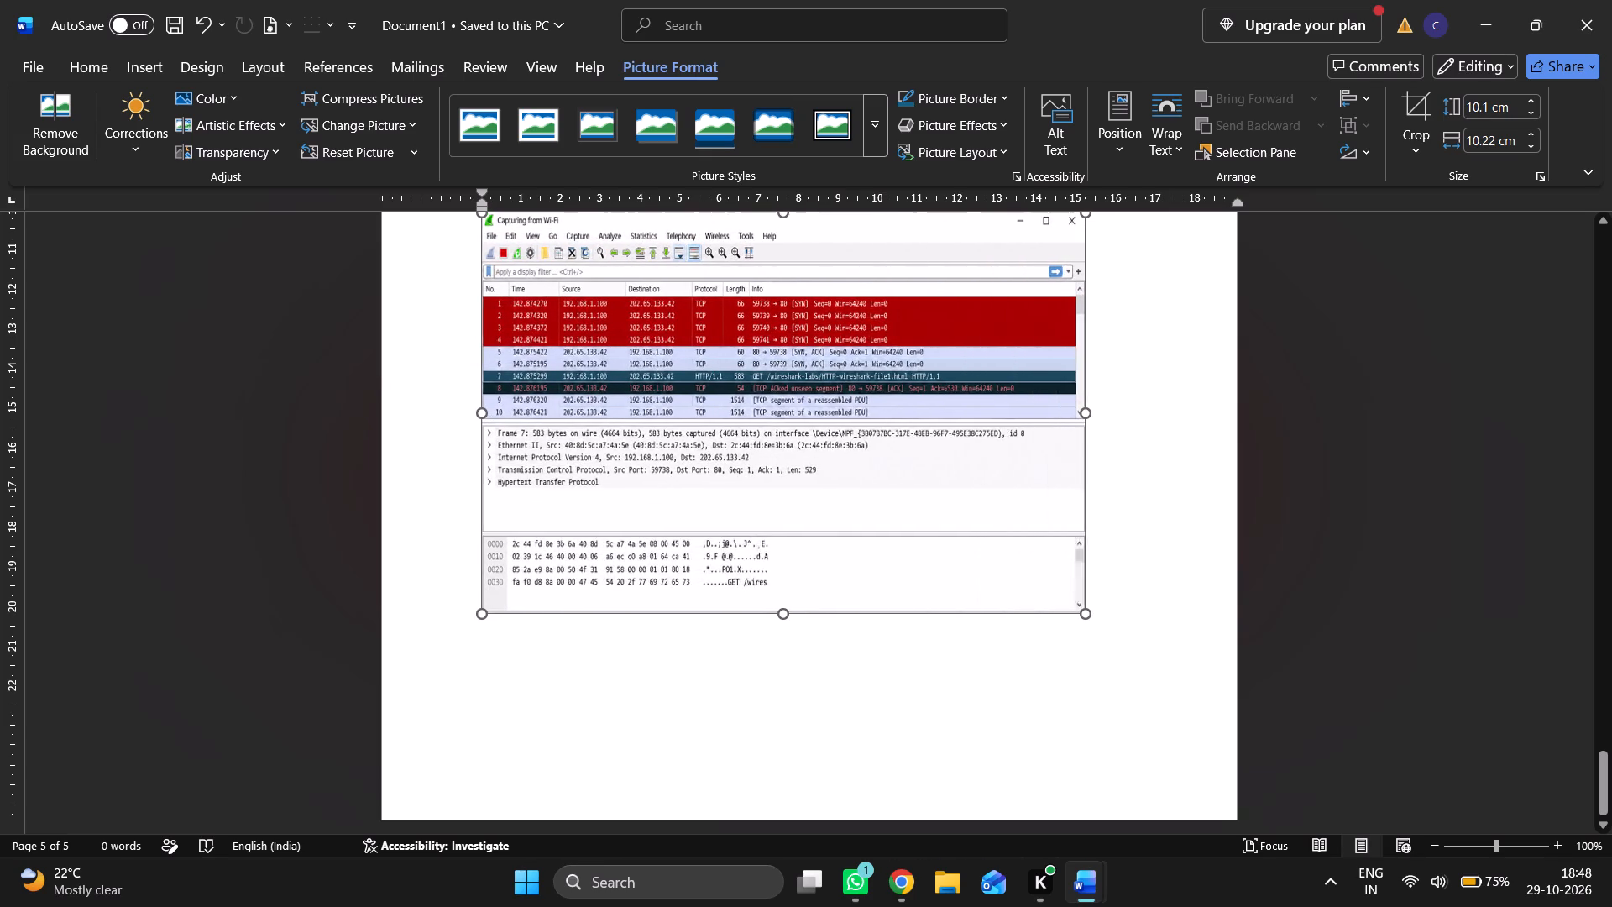
left_click_drag(1101, 427, 1146, 434)
left_click(625, 477)
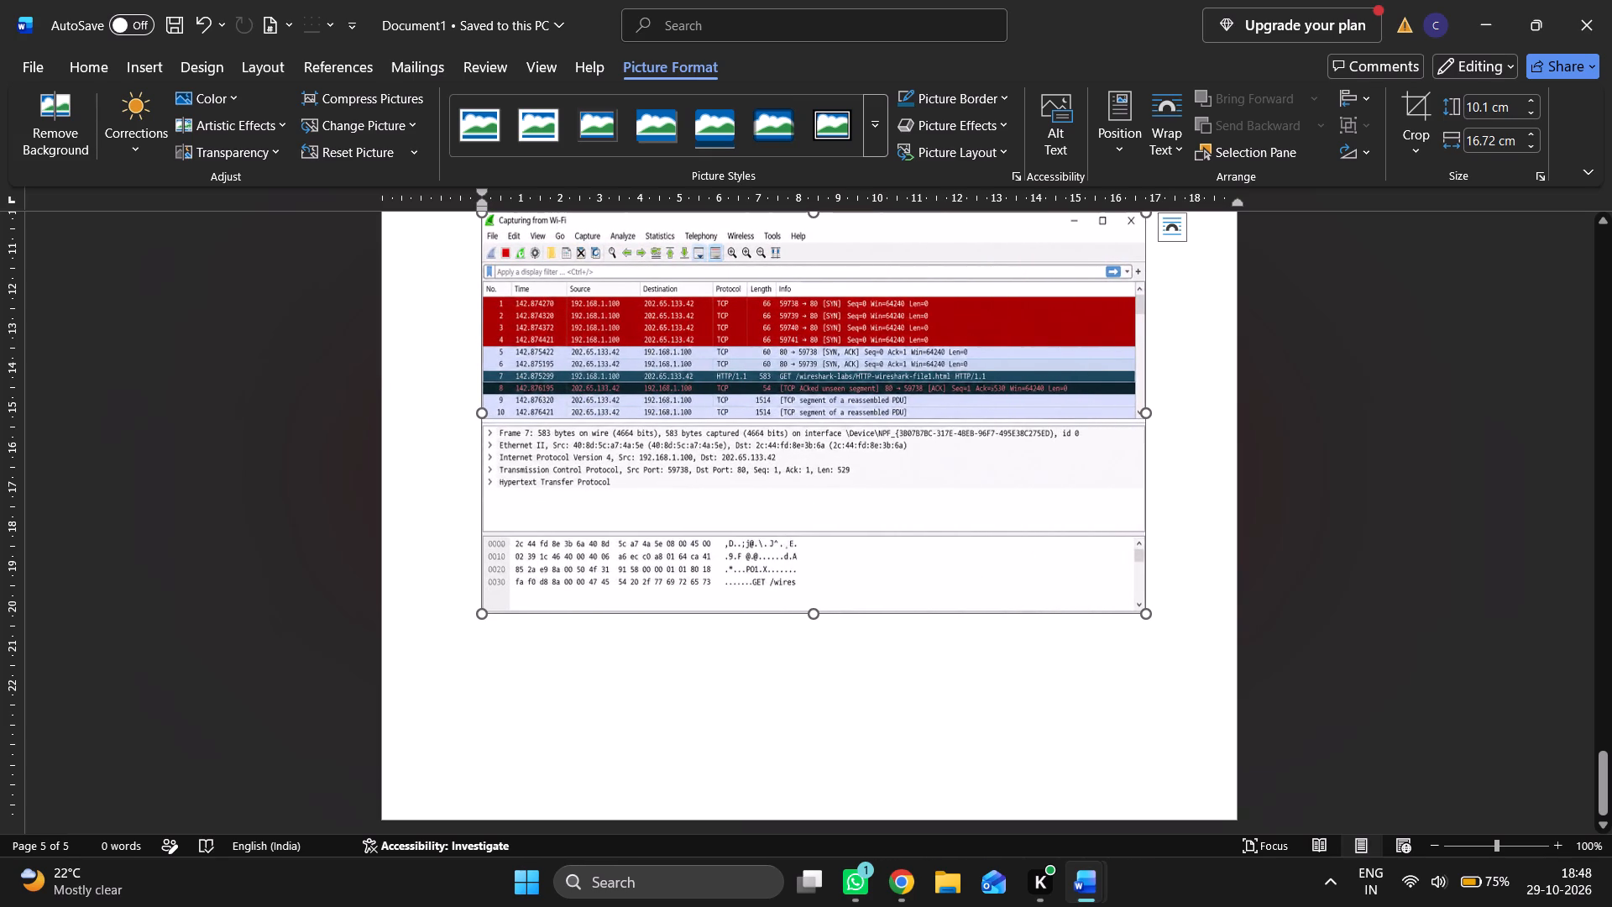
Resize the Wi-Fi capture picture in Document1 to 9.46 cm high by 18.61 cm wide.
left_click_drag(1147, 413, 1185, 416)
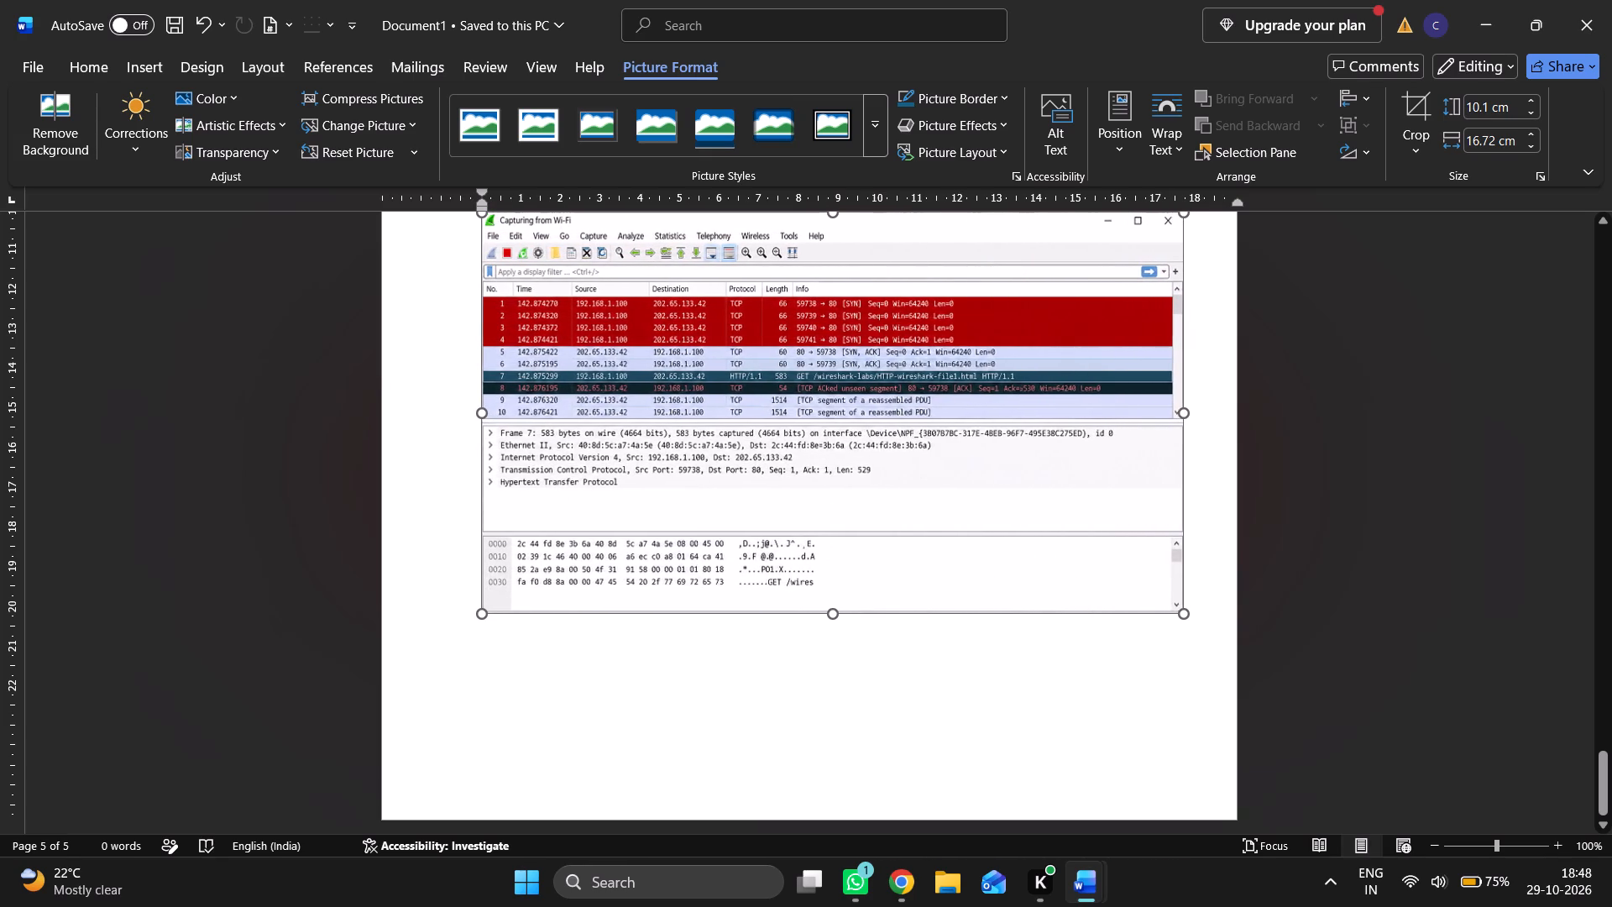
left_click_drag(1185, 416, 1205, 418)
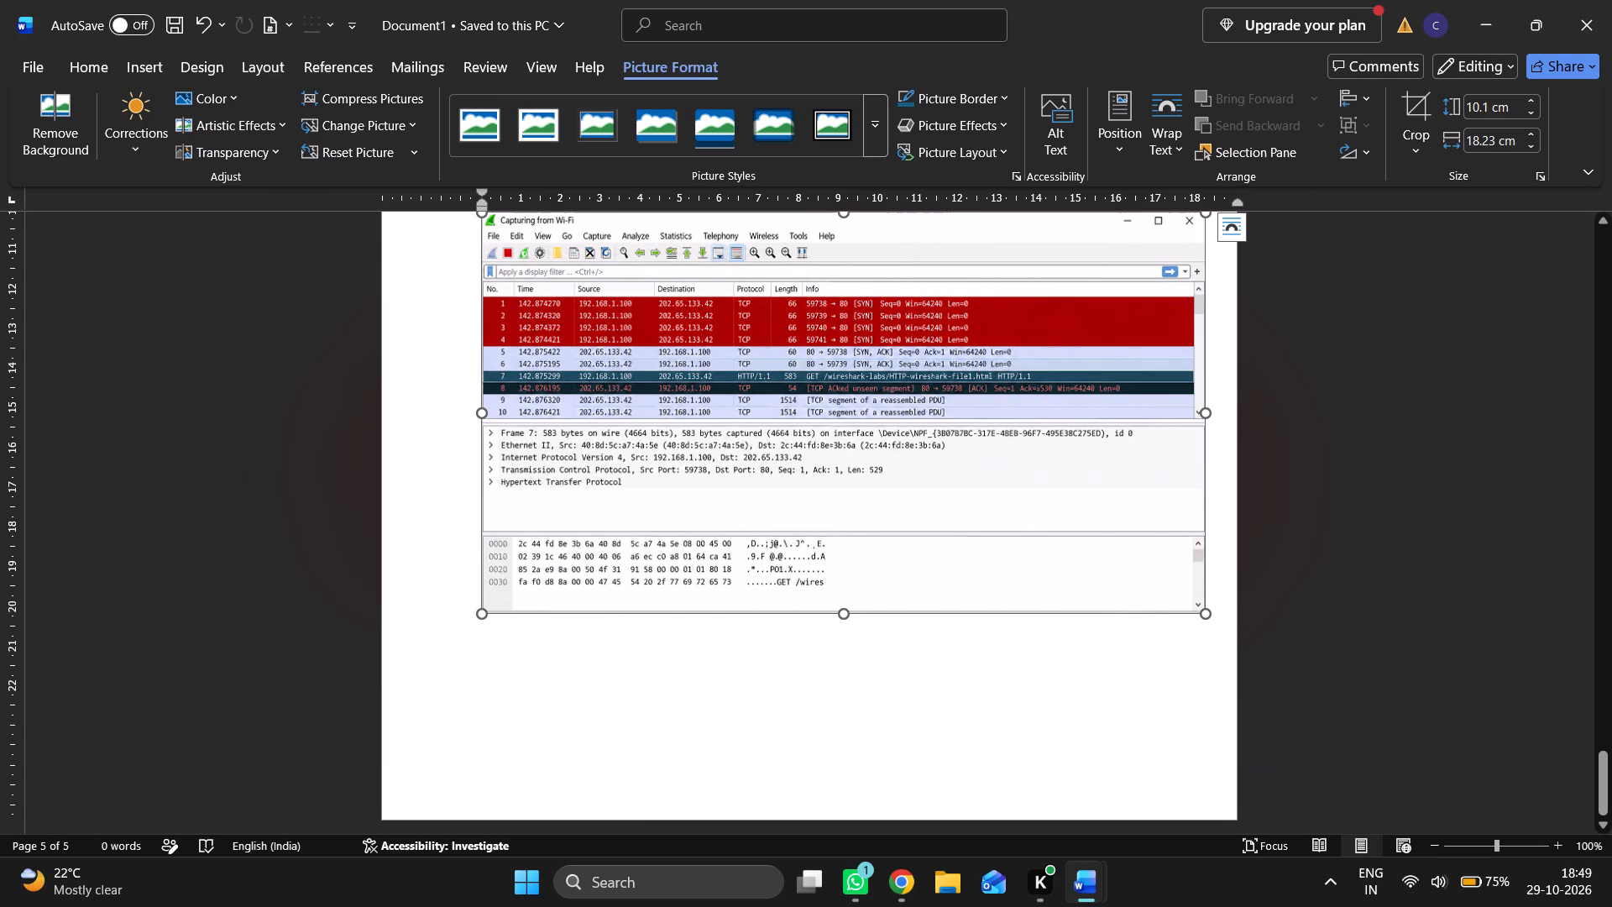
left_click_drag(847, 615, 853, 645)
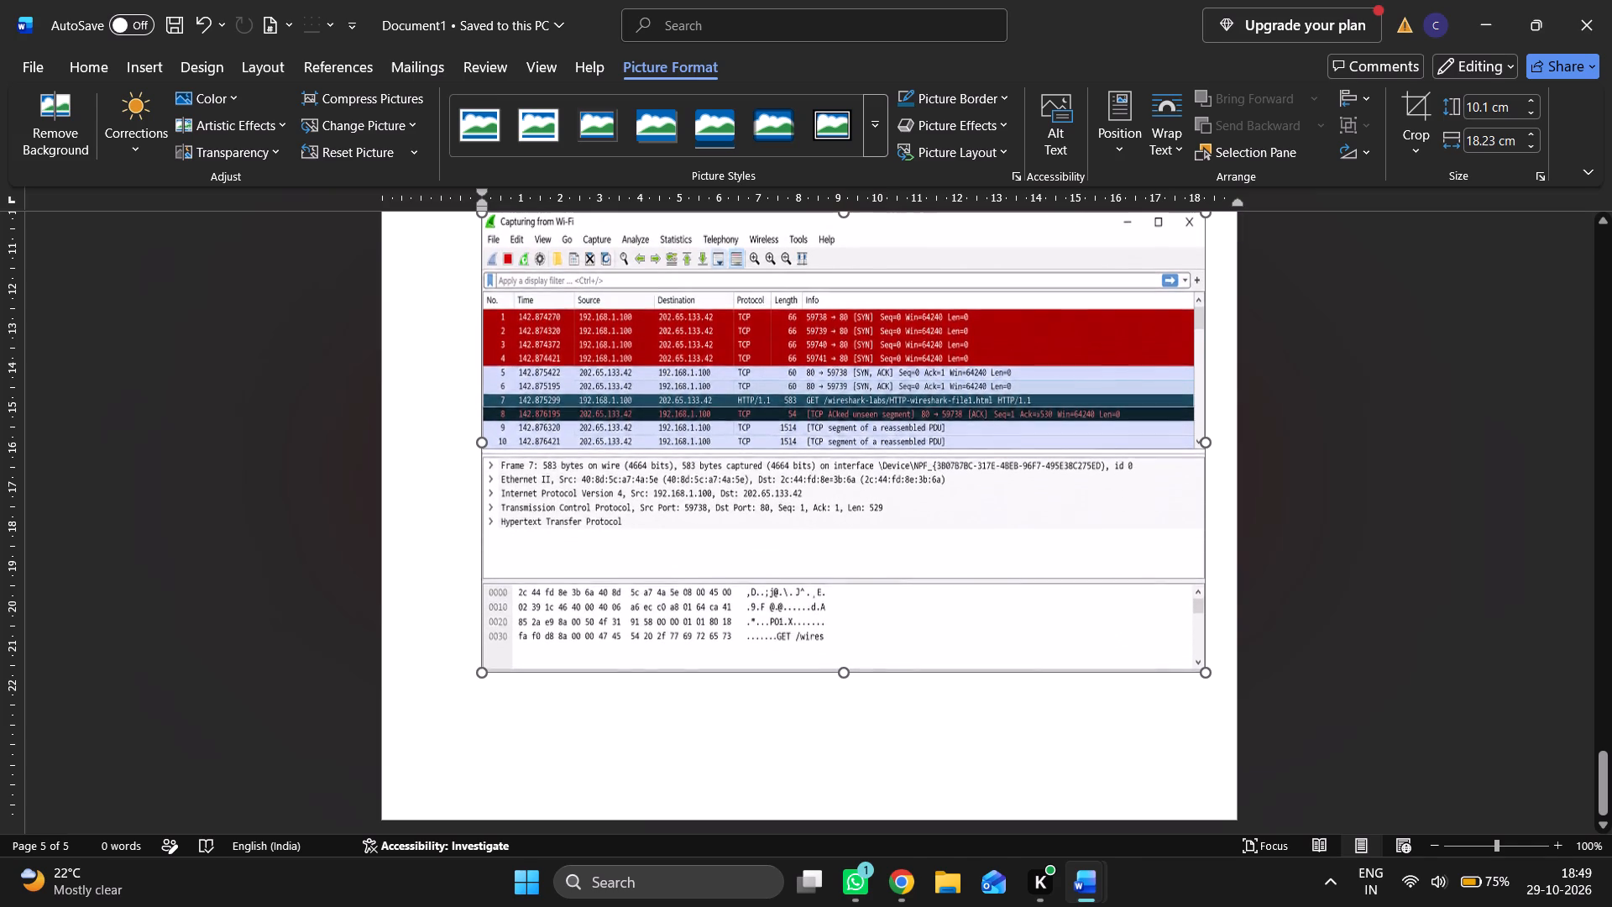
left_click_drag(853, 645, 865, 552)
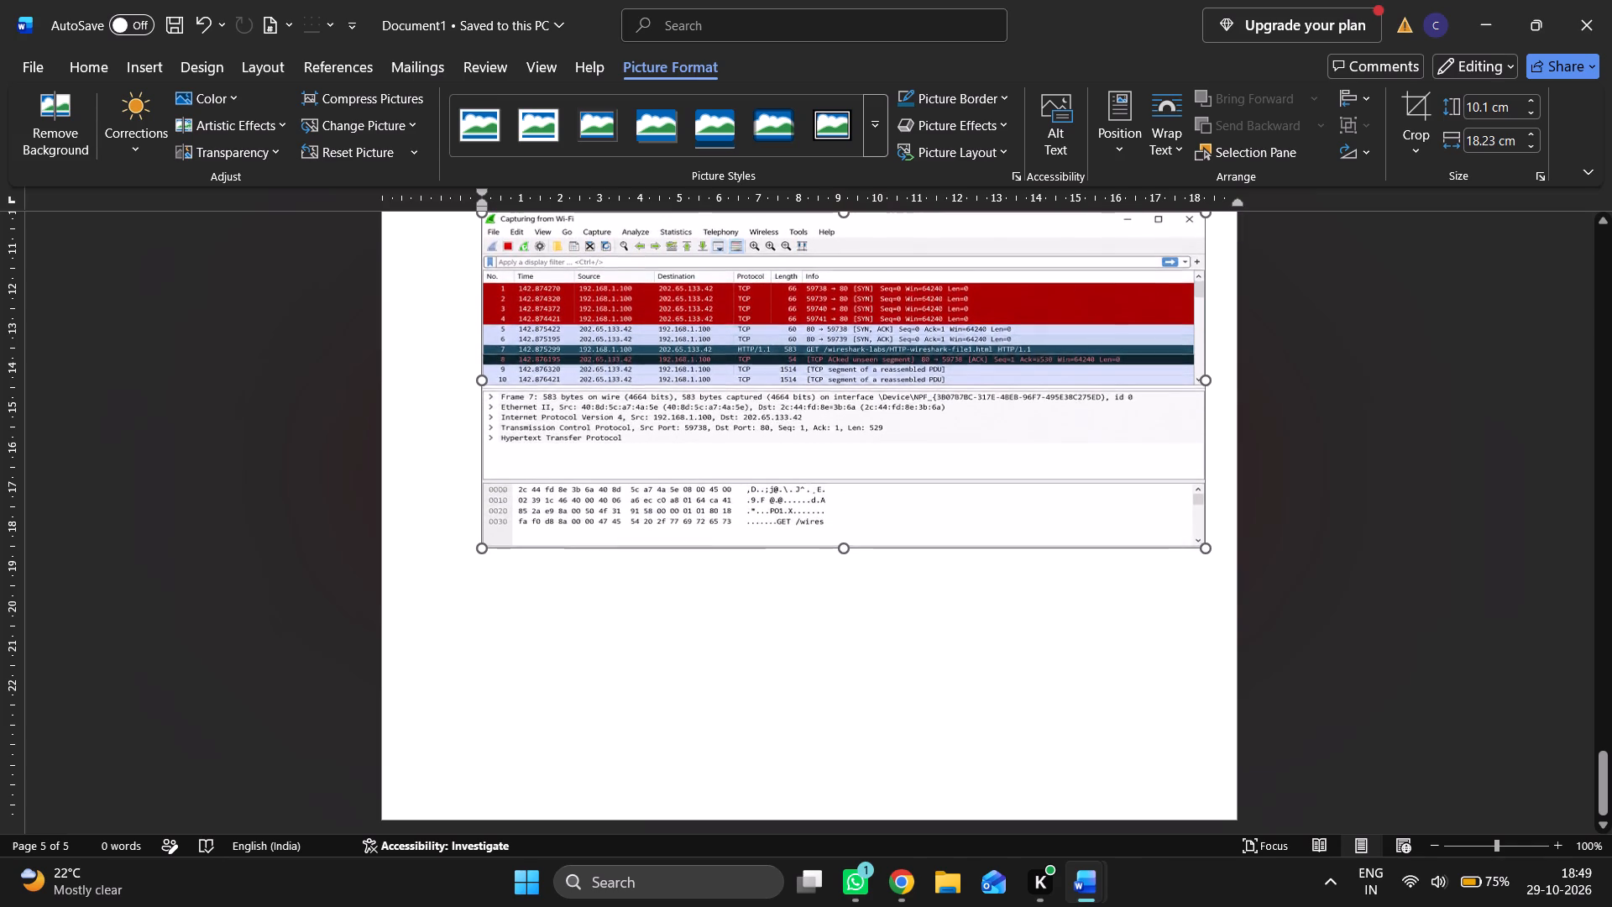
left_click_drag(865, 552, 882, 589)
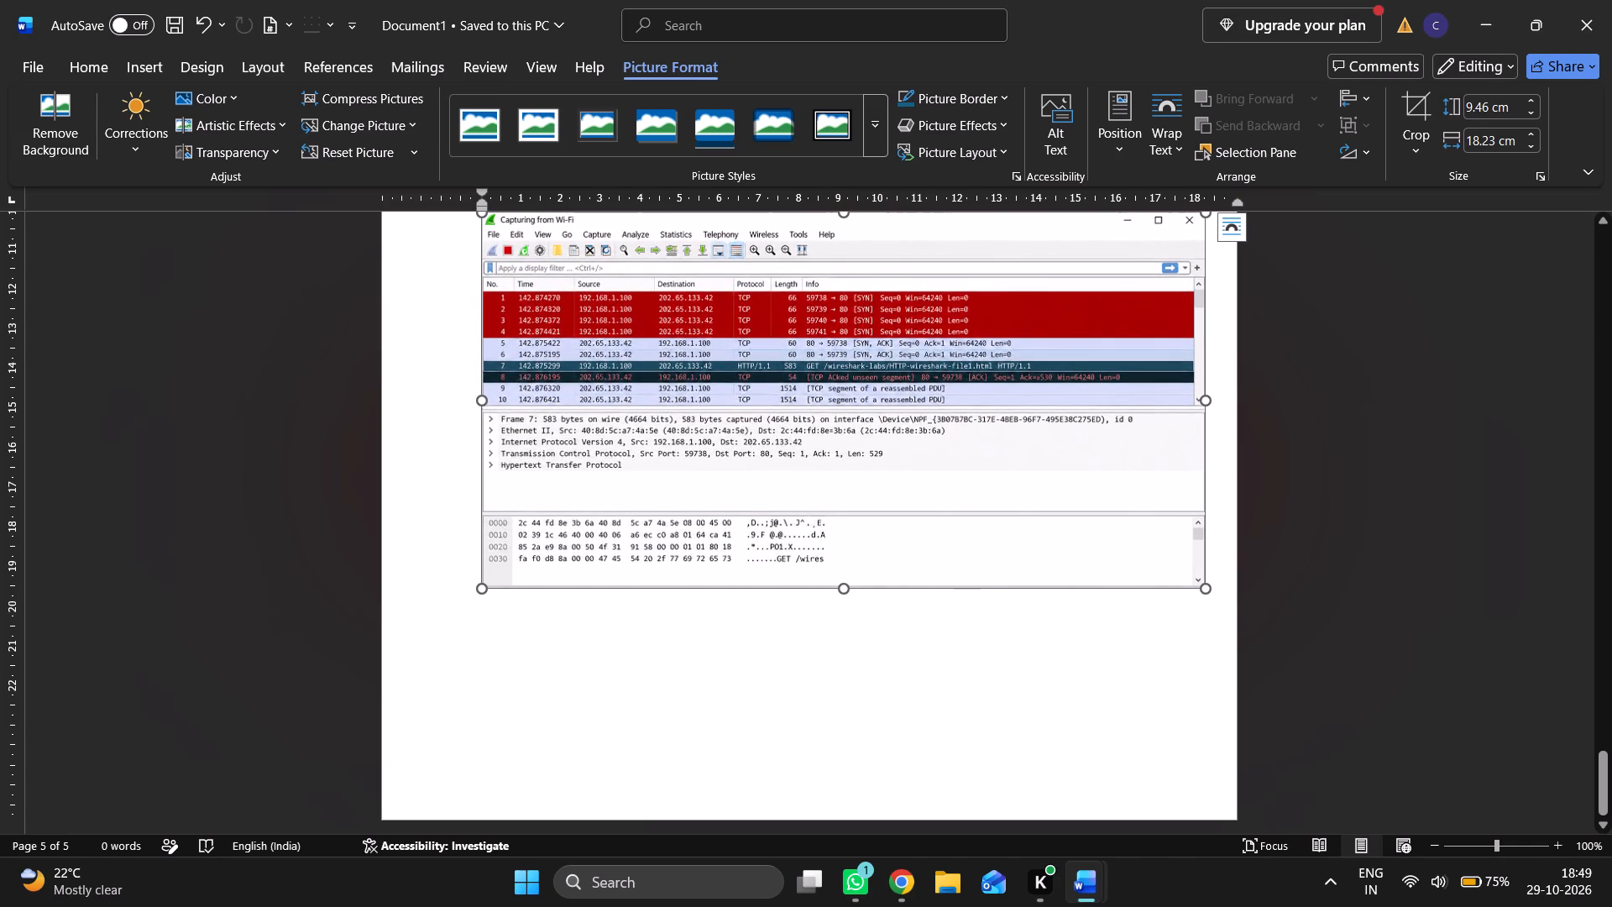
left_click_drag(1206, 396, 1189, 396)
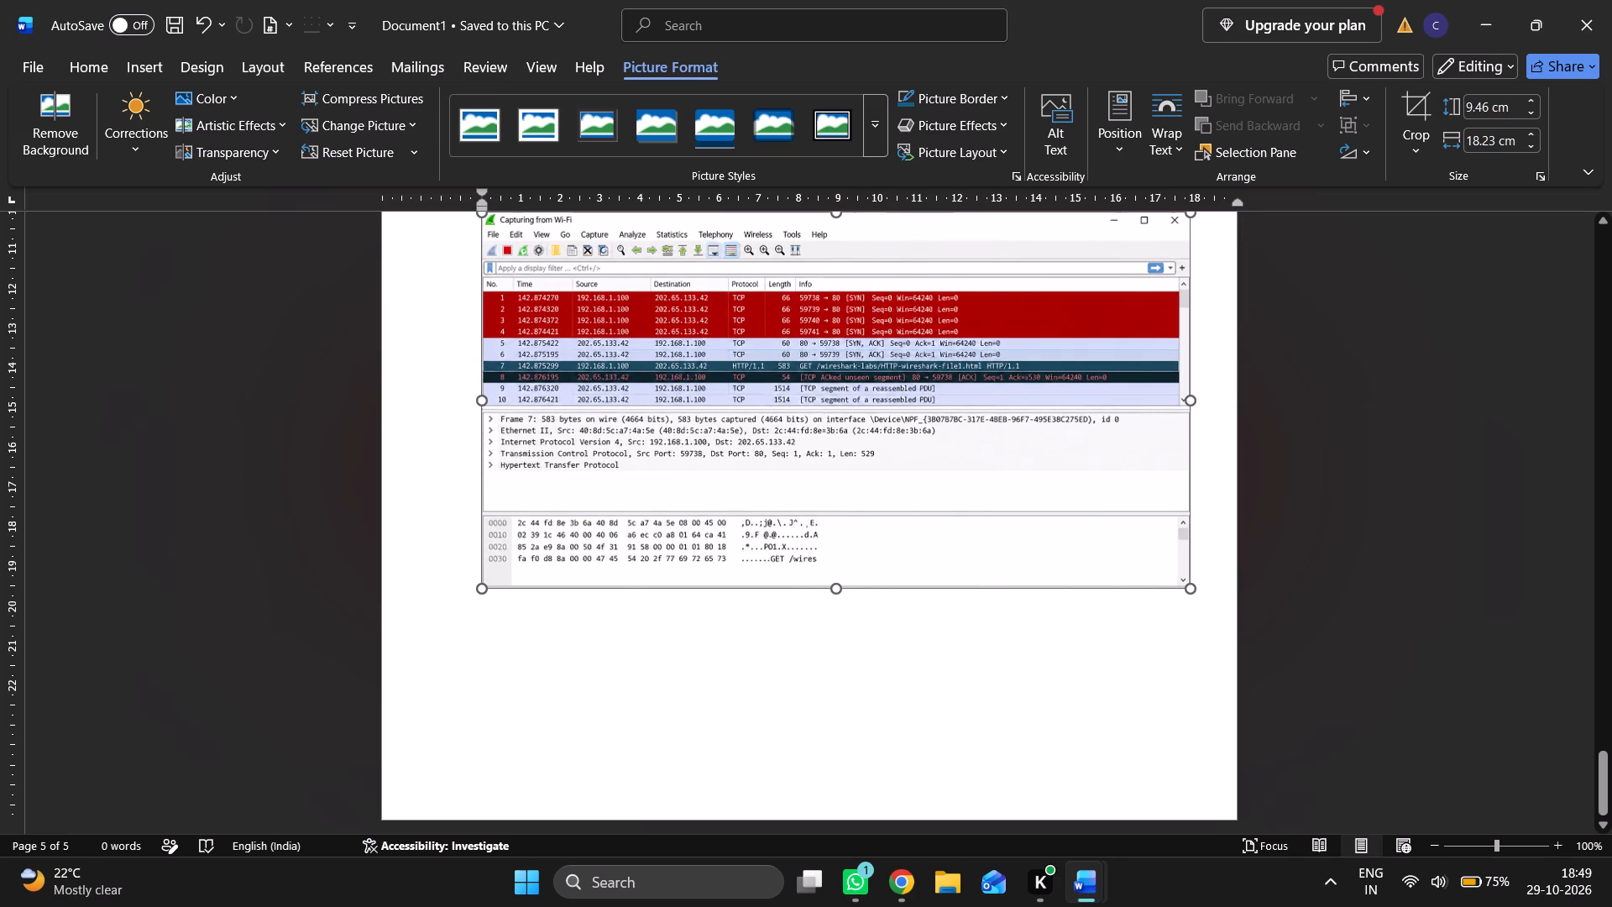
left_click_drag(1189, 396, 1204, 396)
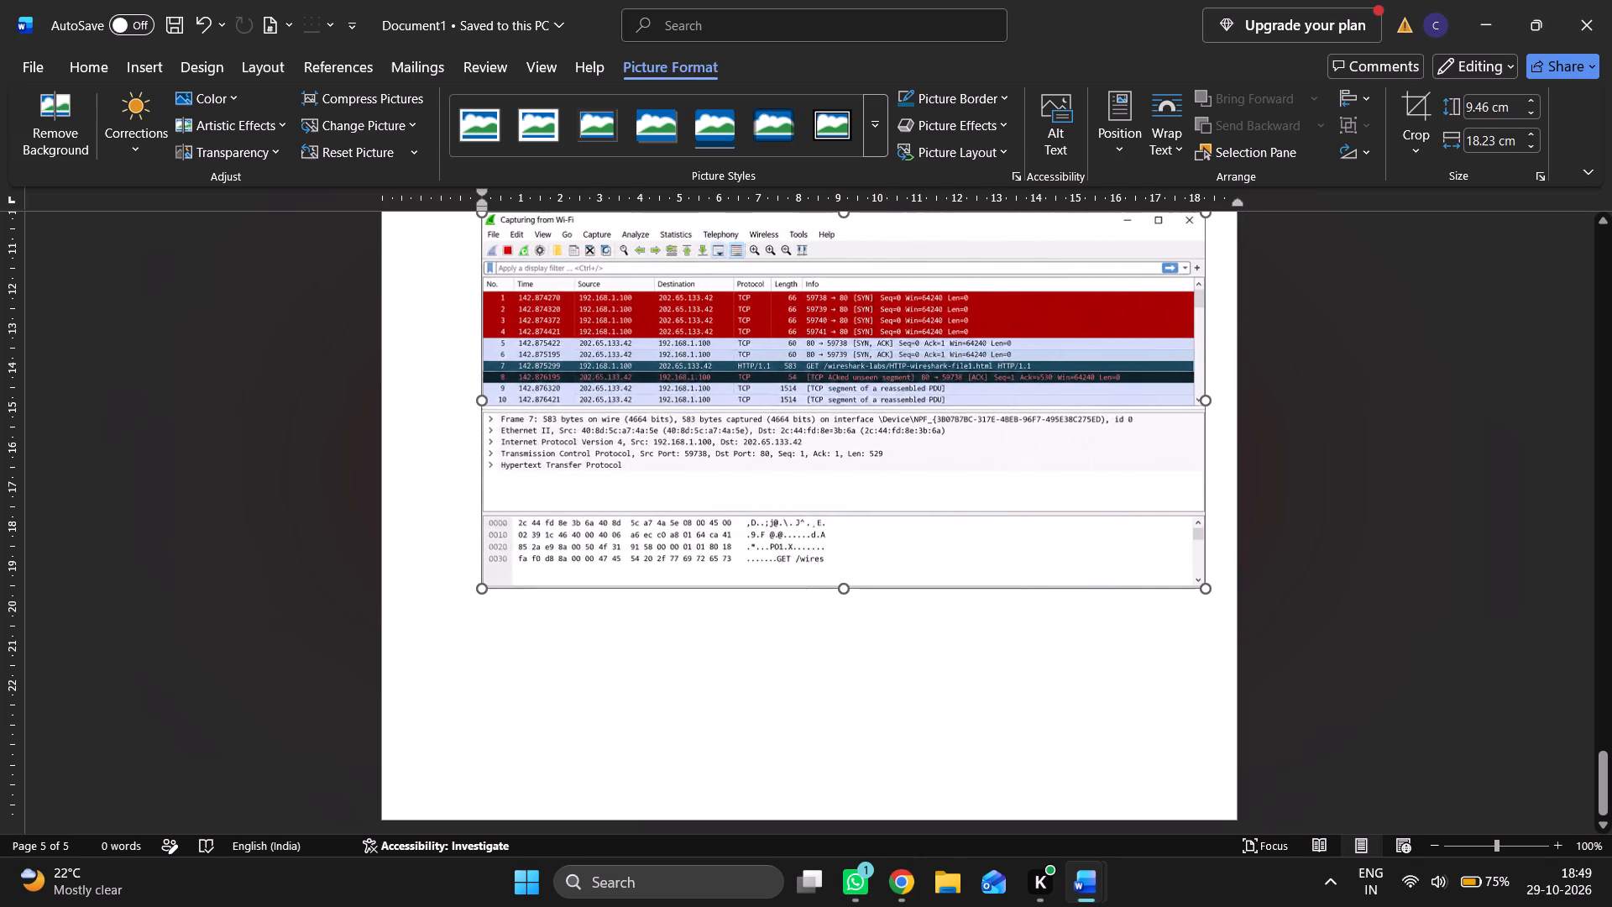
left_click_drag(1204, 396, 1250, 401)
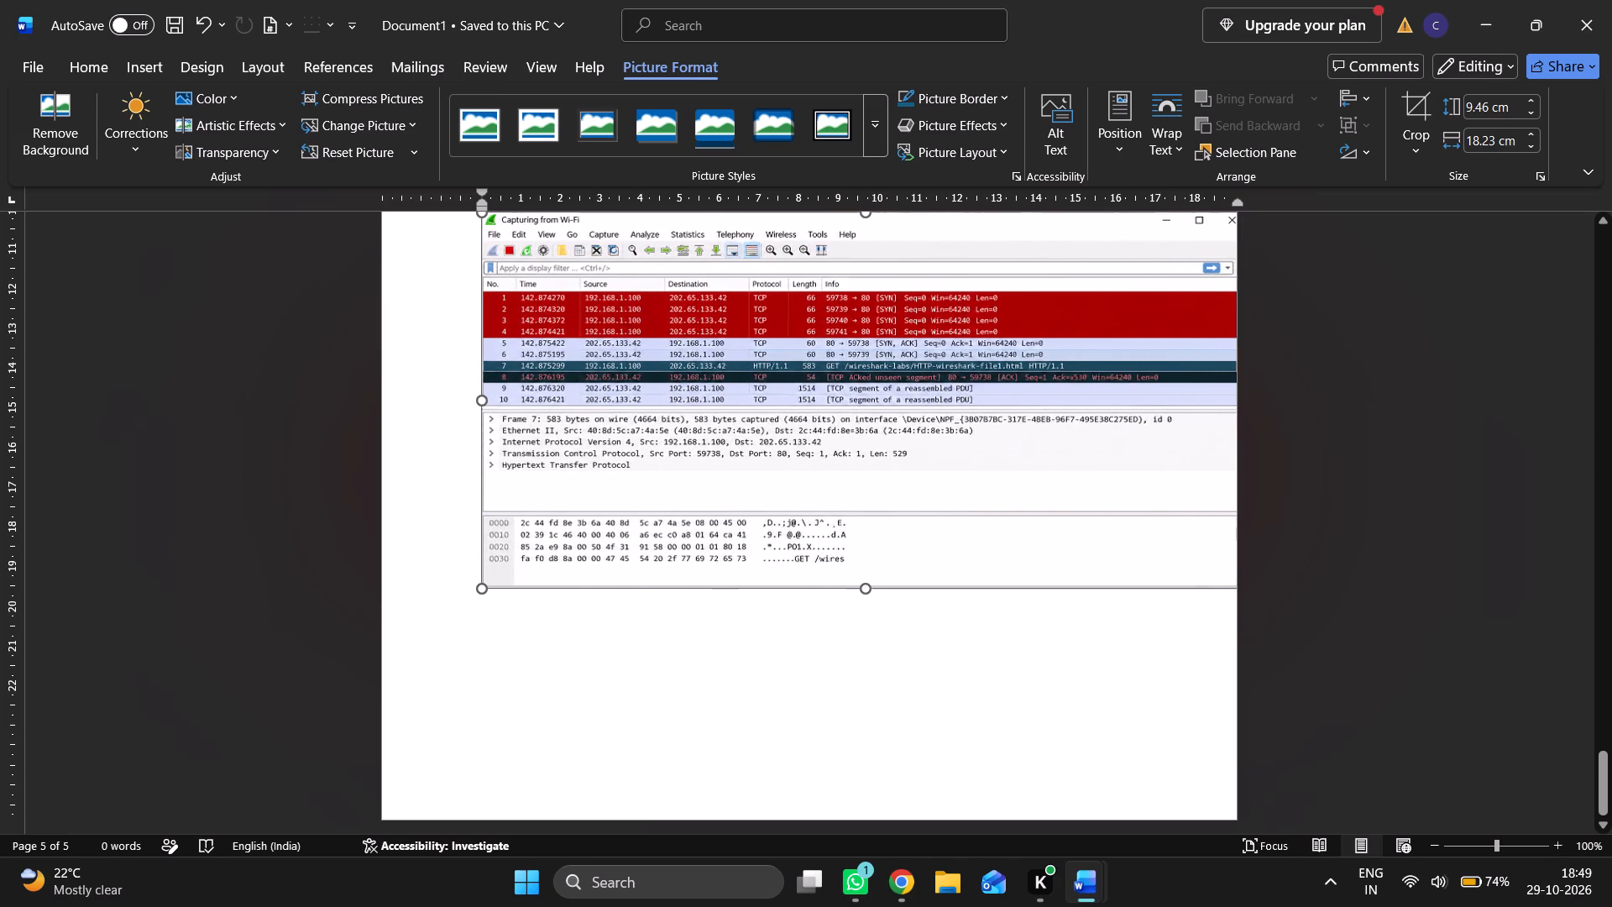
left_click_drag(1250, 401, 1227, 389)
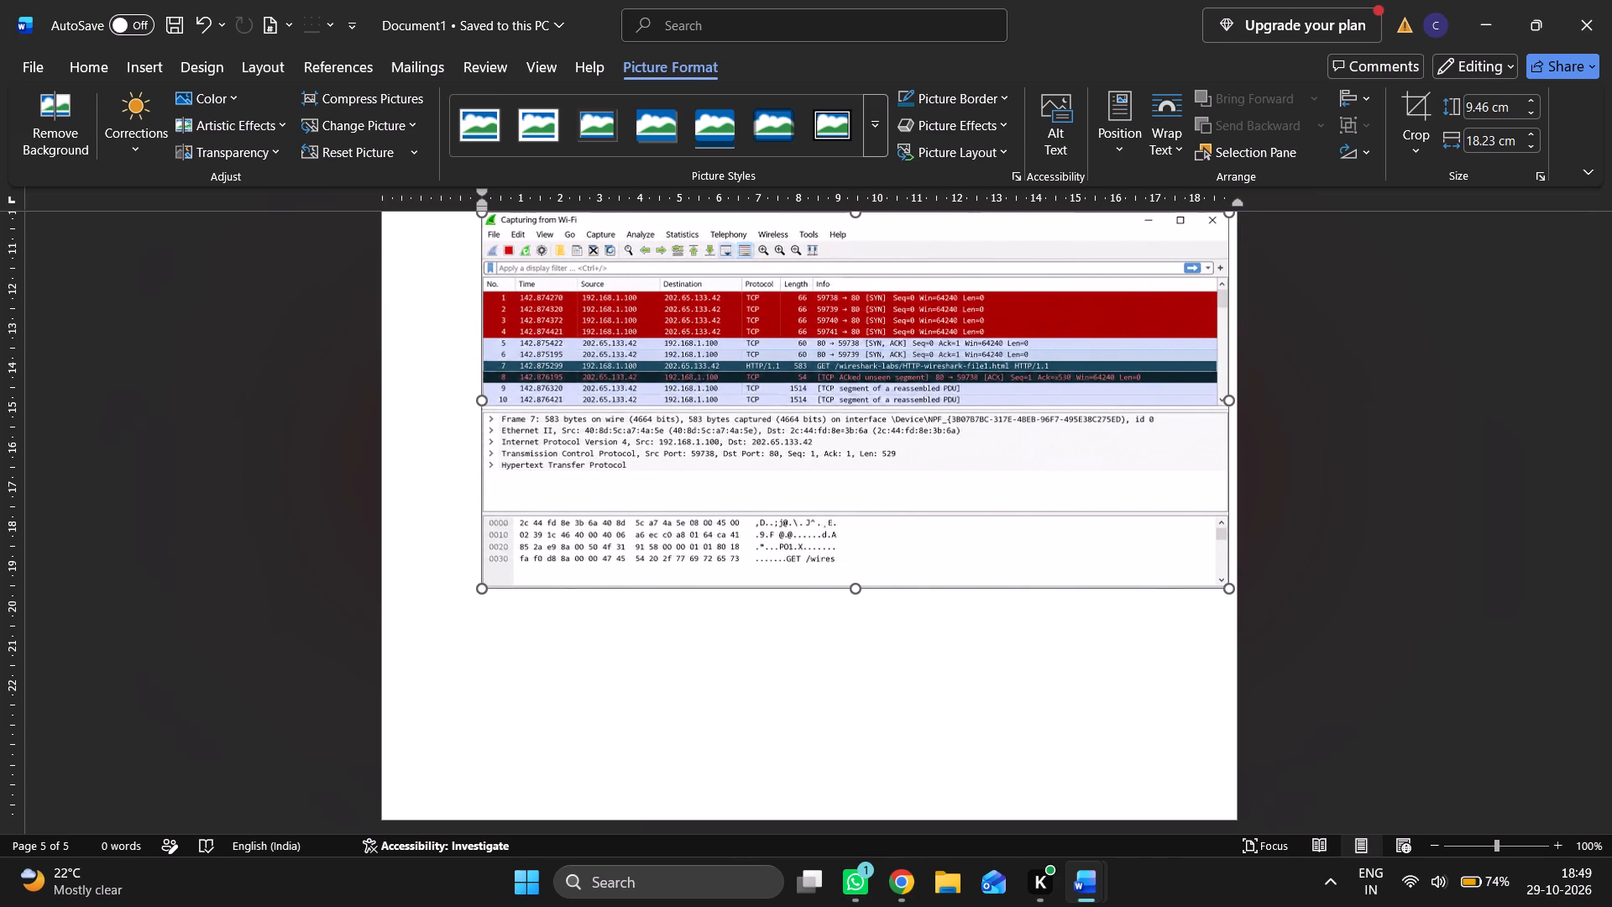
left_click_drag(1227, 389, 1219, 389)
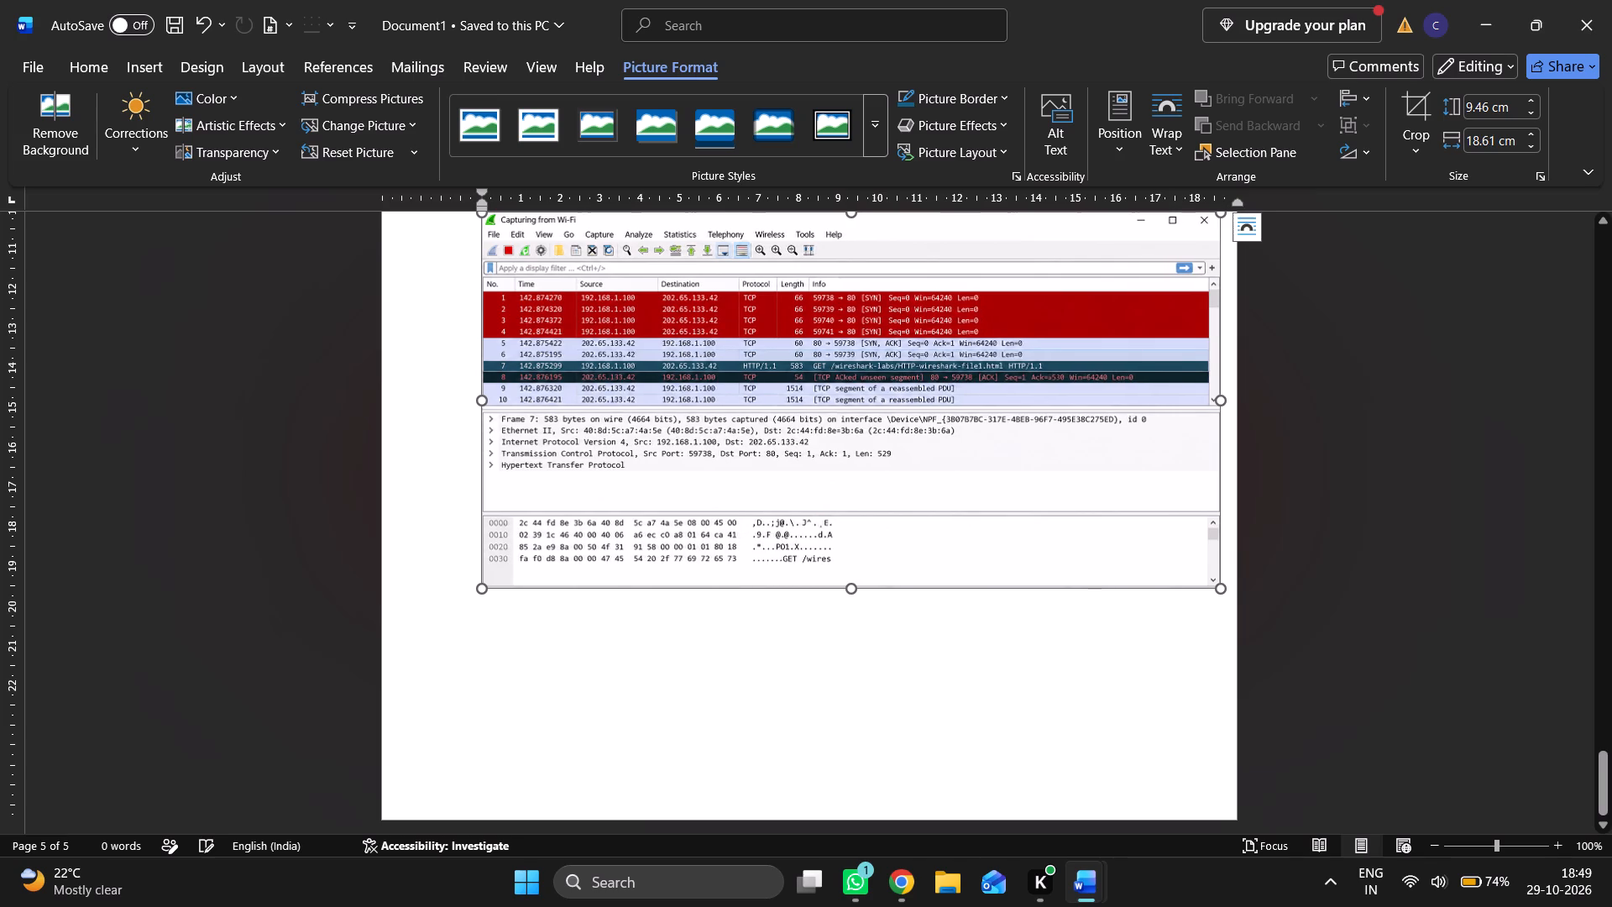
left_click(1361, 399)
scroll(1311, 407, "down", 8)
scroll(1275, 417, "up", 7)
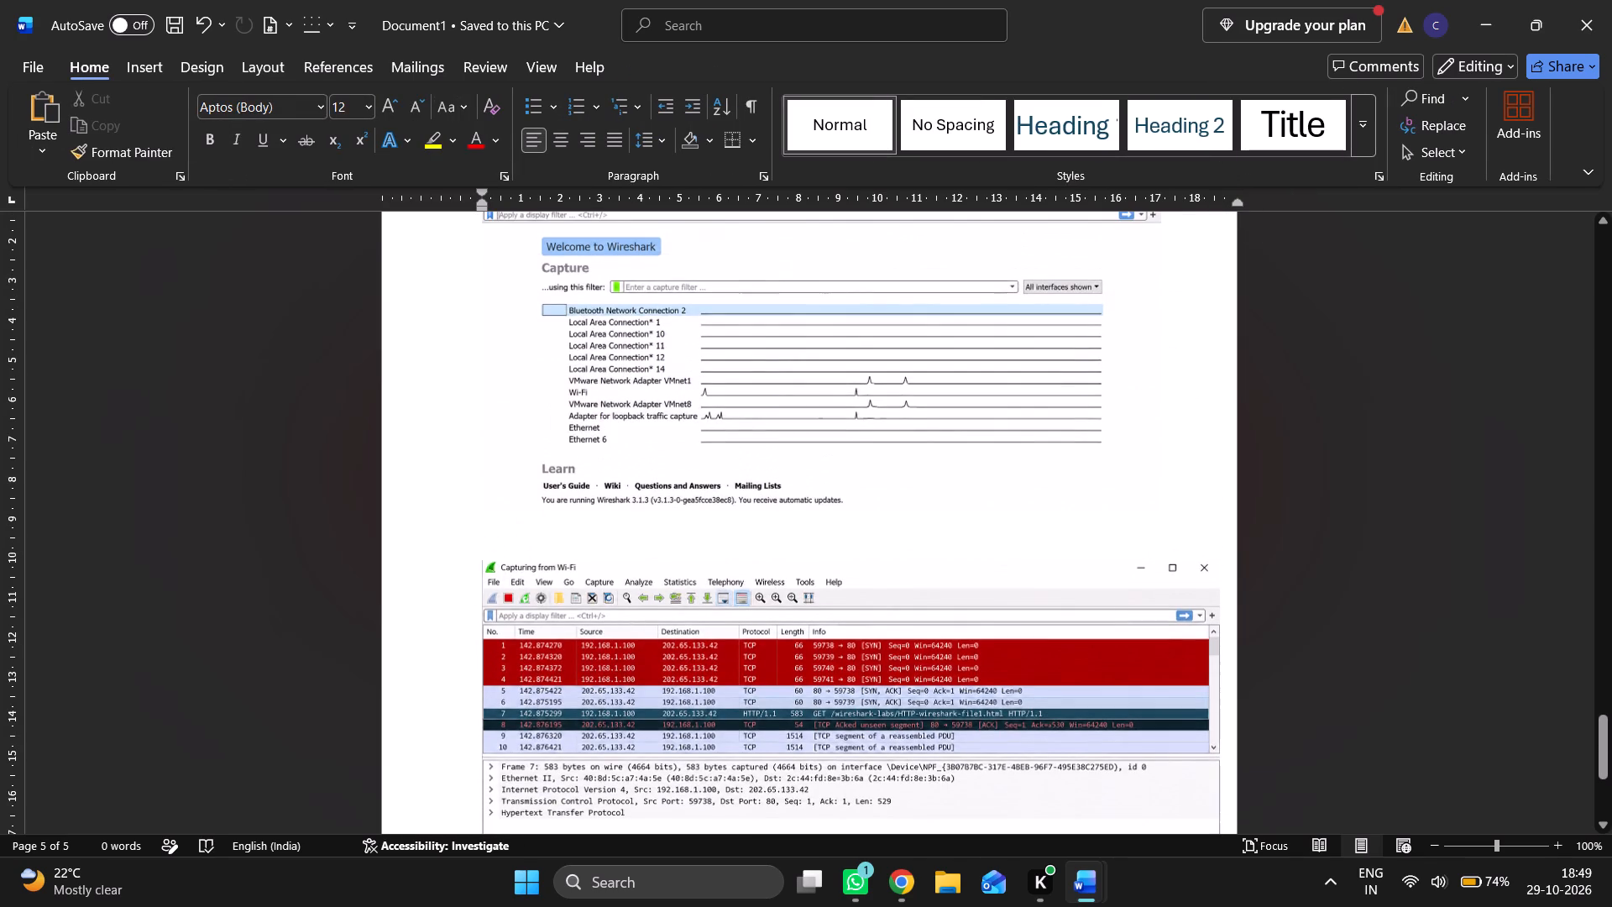
Narrow the Wi-Fi capture picture to about 17.5 cm wide and trim its height slightly by resizing.
left_click(908, 572)
scroll(1274, 511, "down", 6)
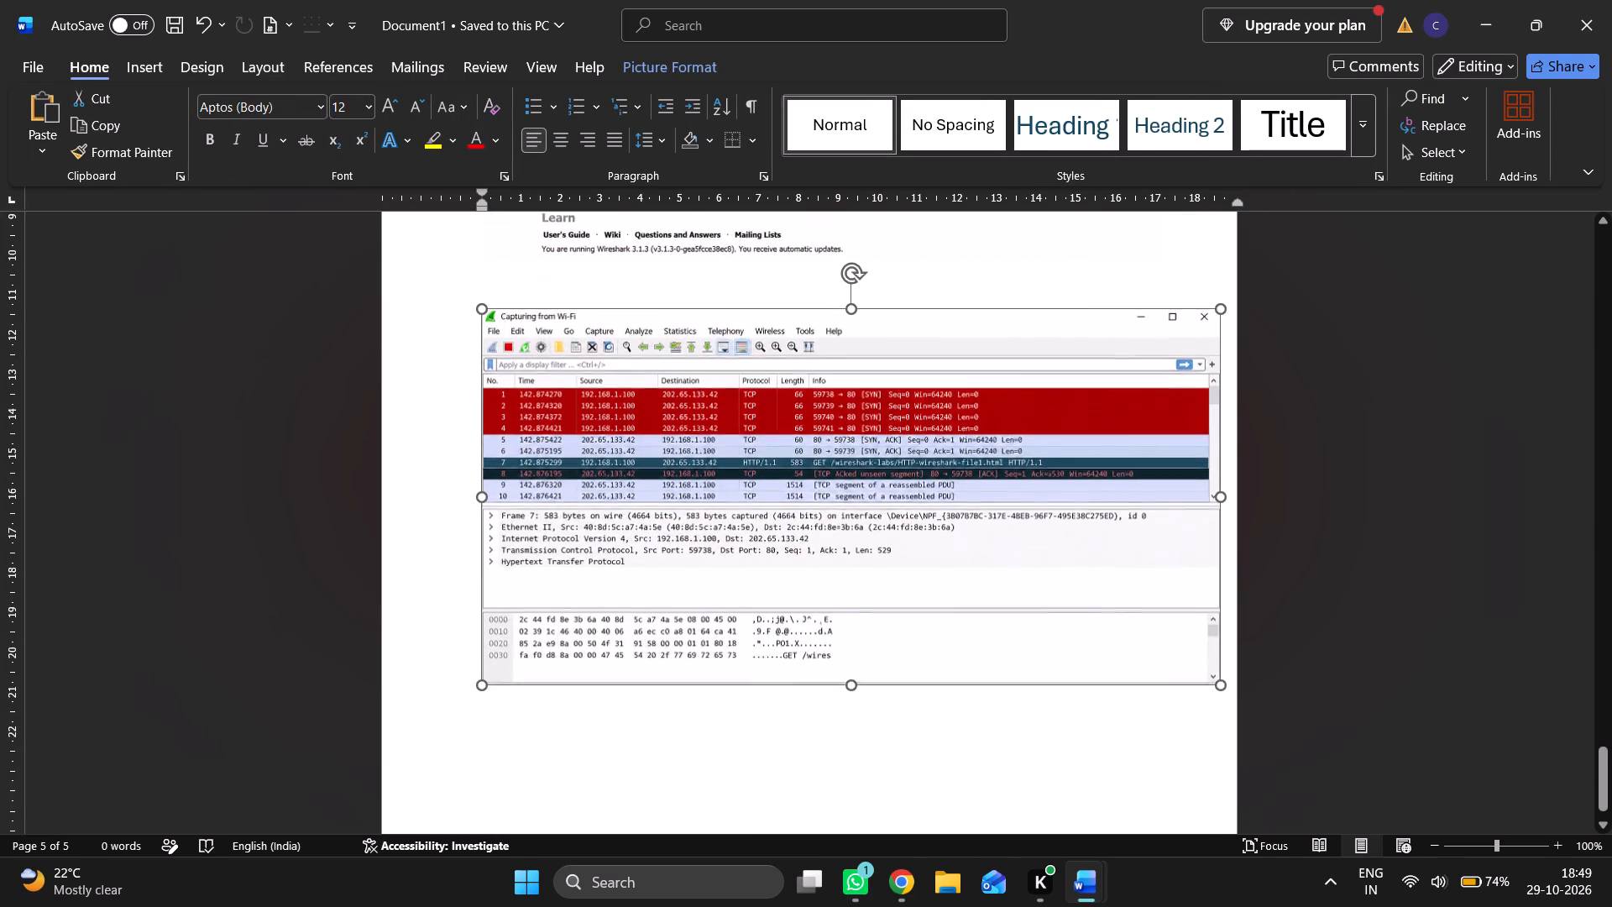
left_click_drag(1219, 451, 1159, 451)
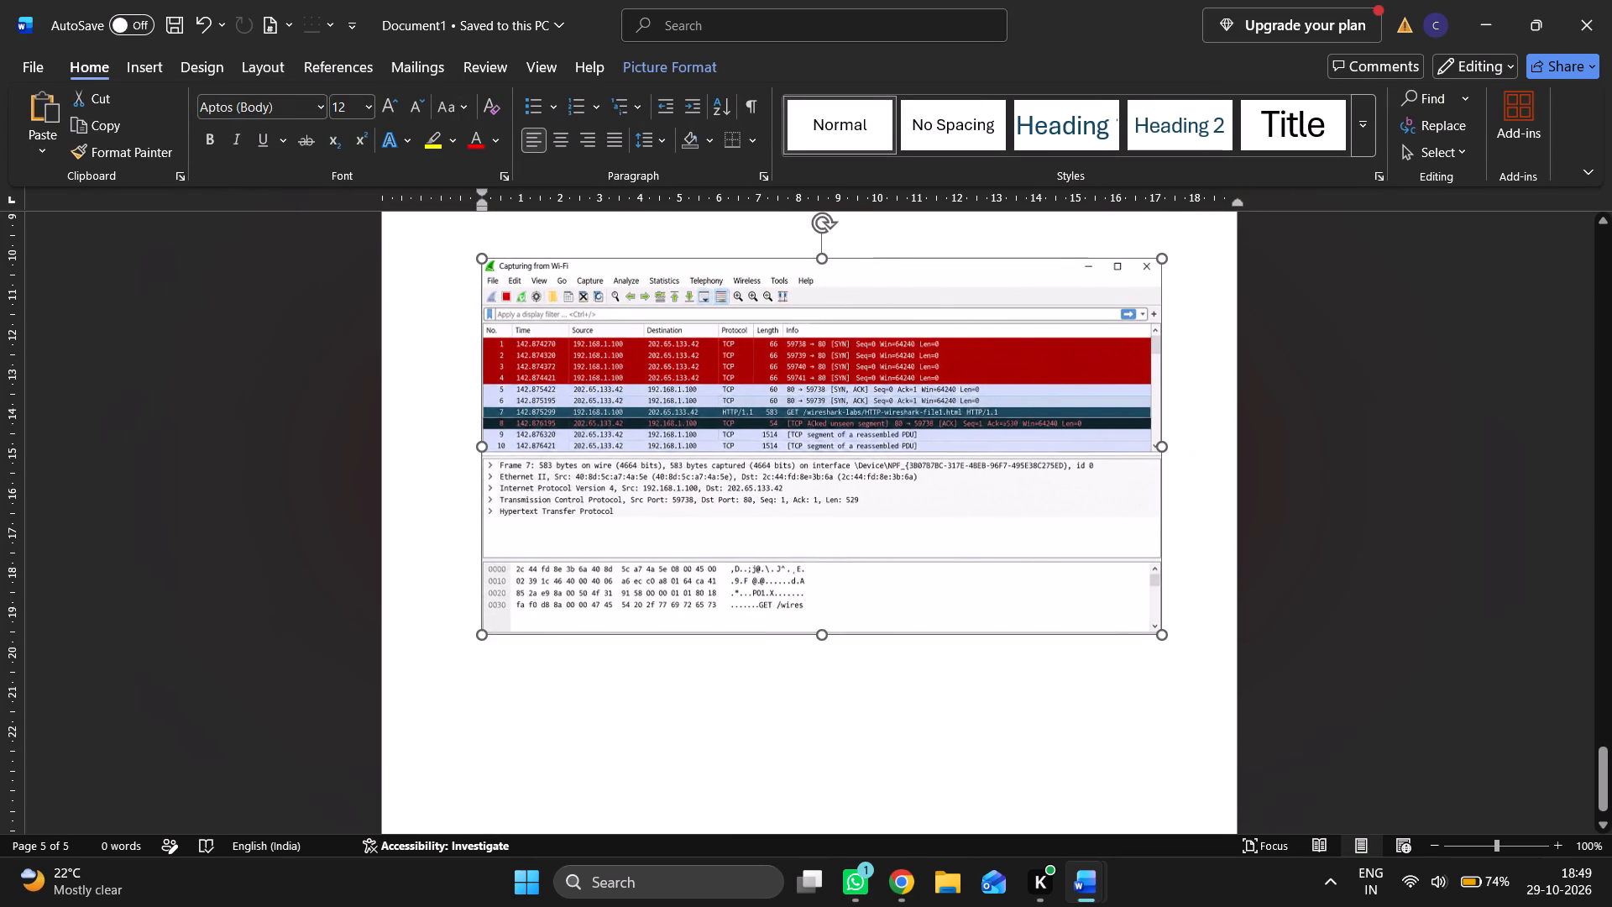
left_click_drag(1159, 451, 1180, 451)
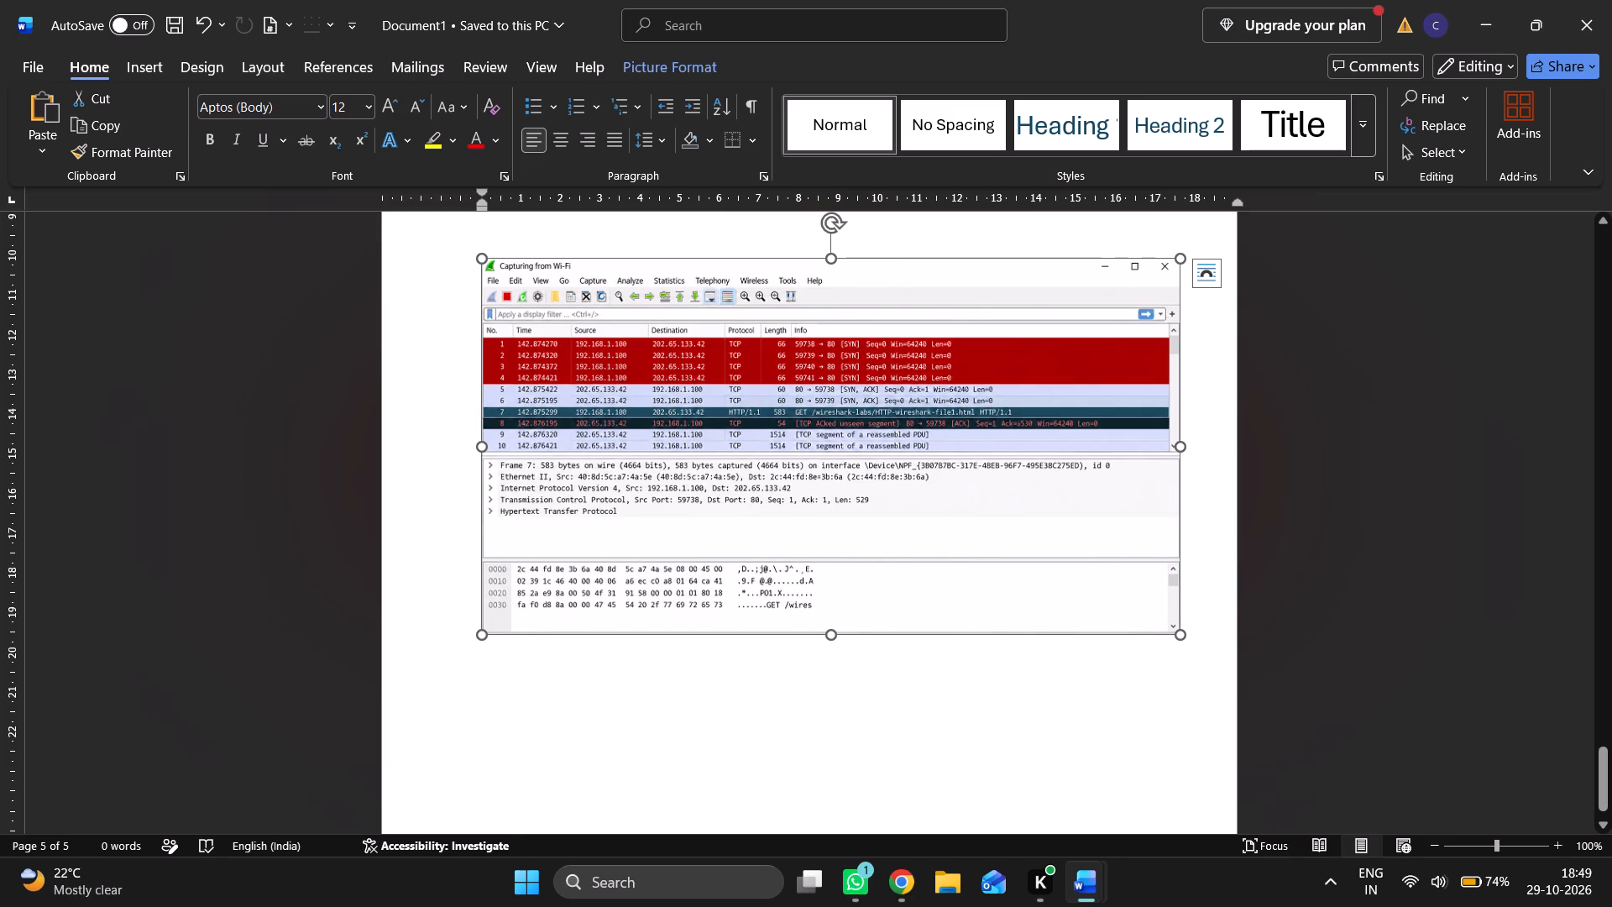
left_click_drag(832, 635, 842, 570)
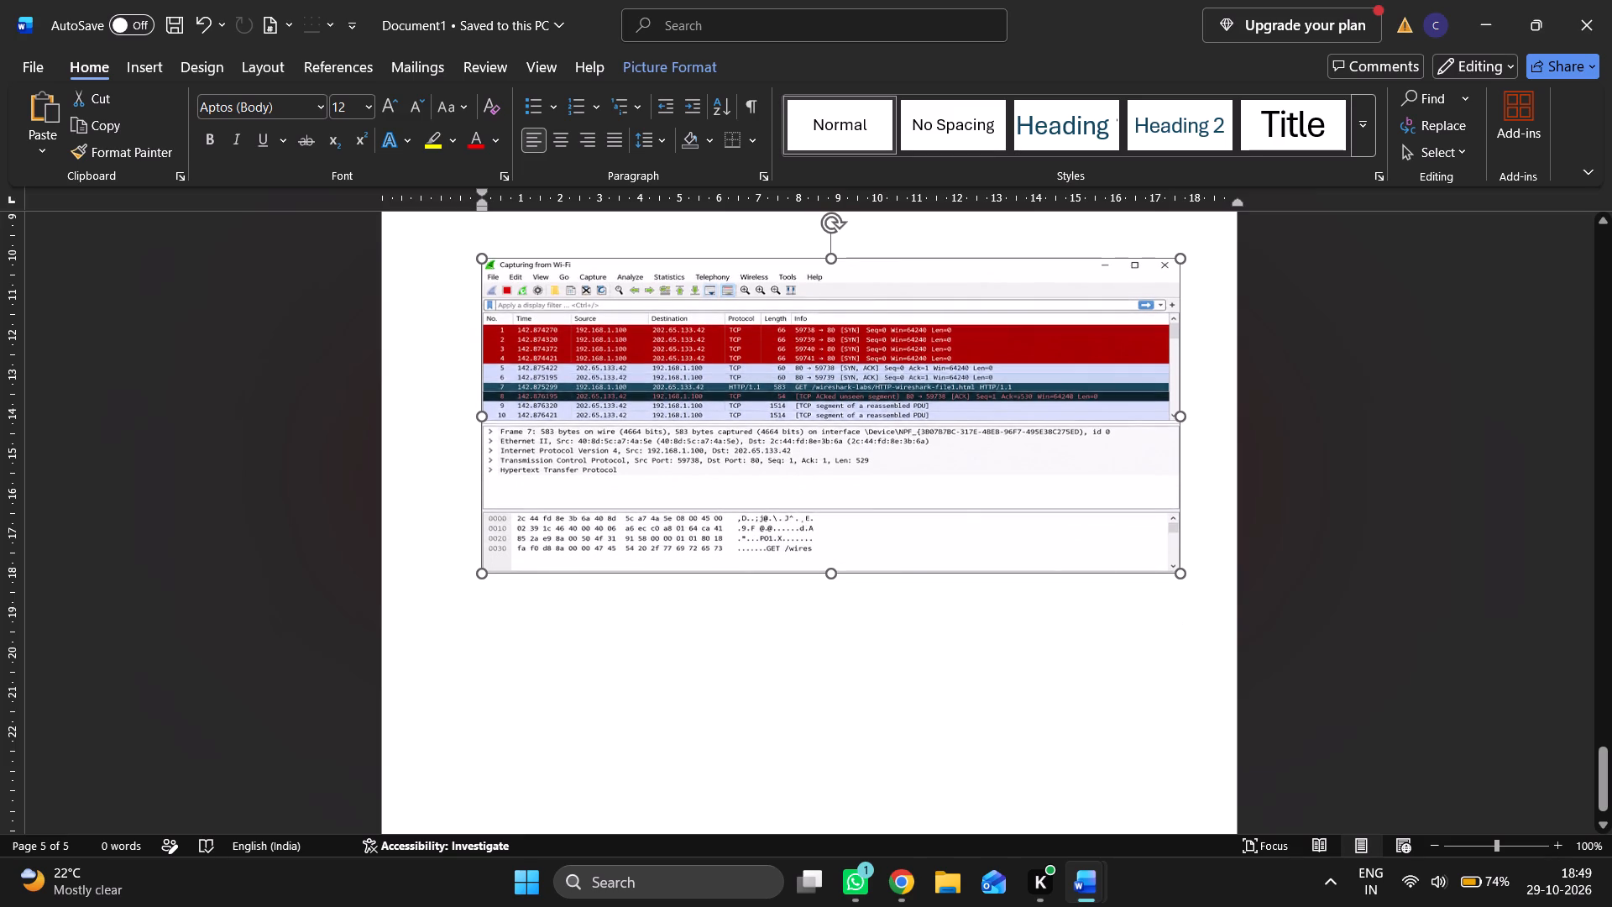
left_click_drag(842, 570, 845, 632)
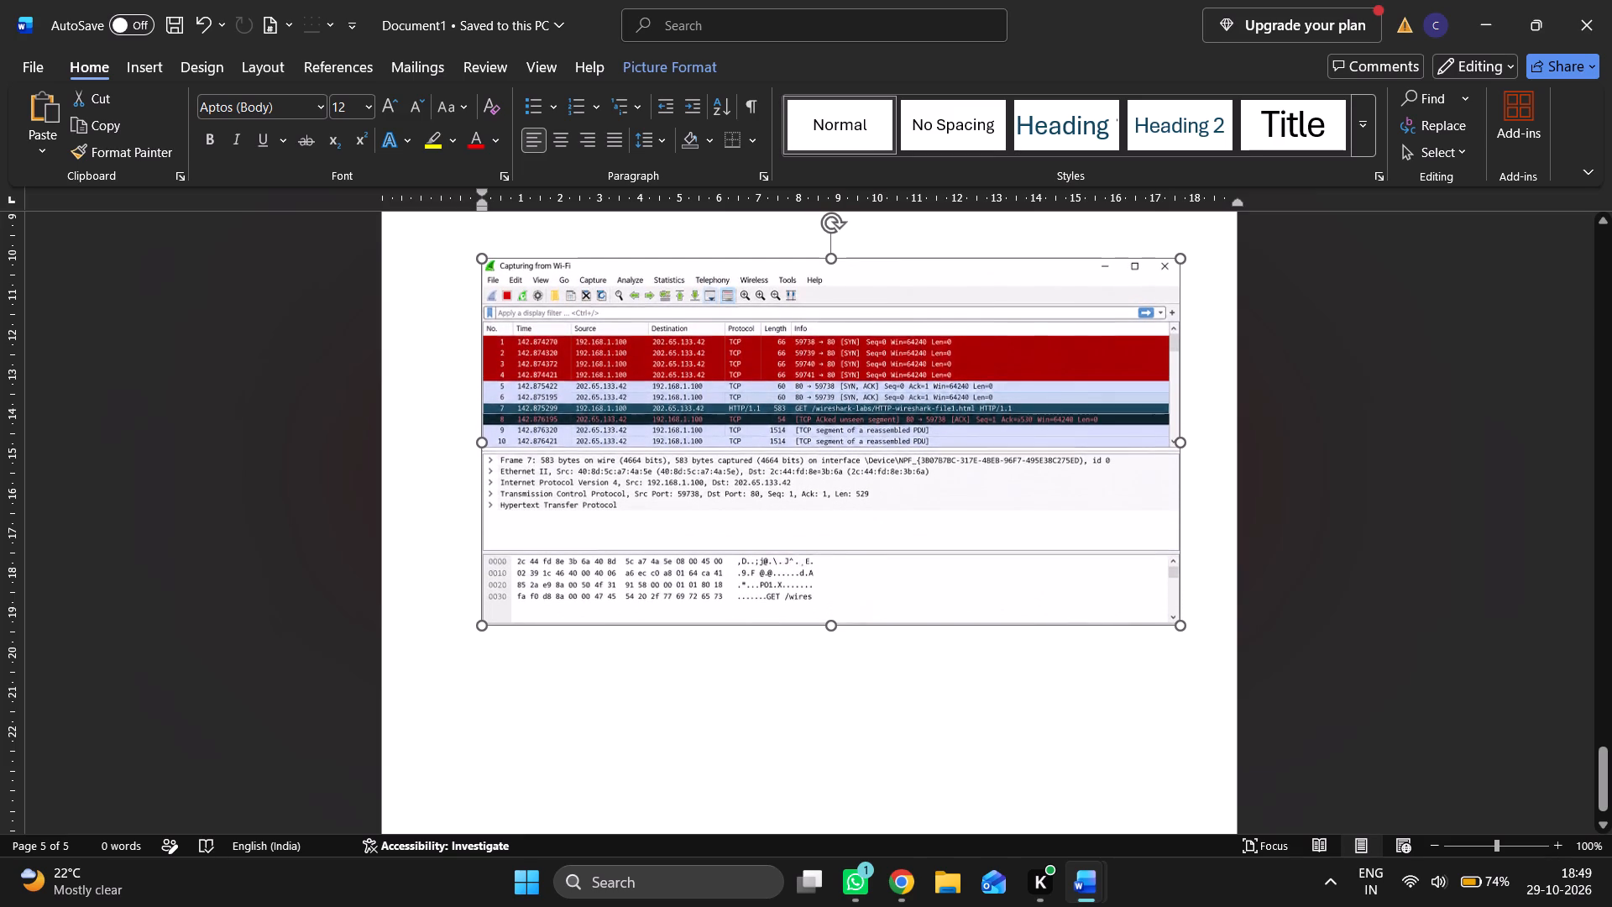
left_click_drag(845, 632, 845, 632)
left_click(1460, 527)
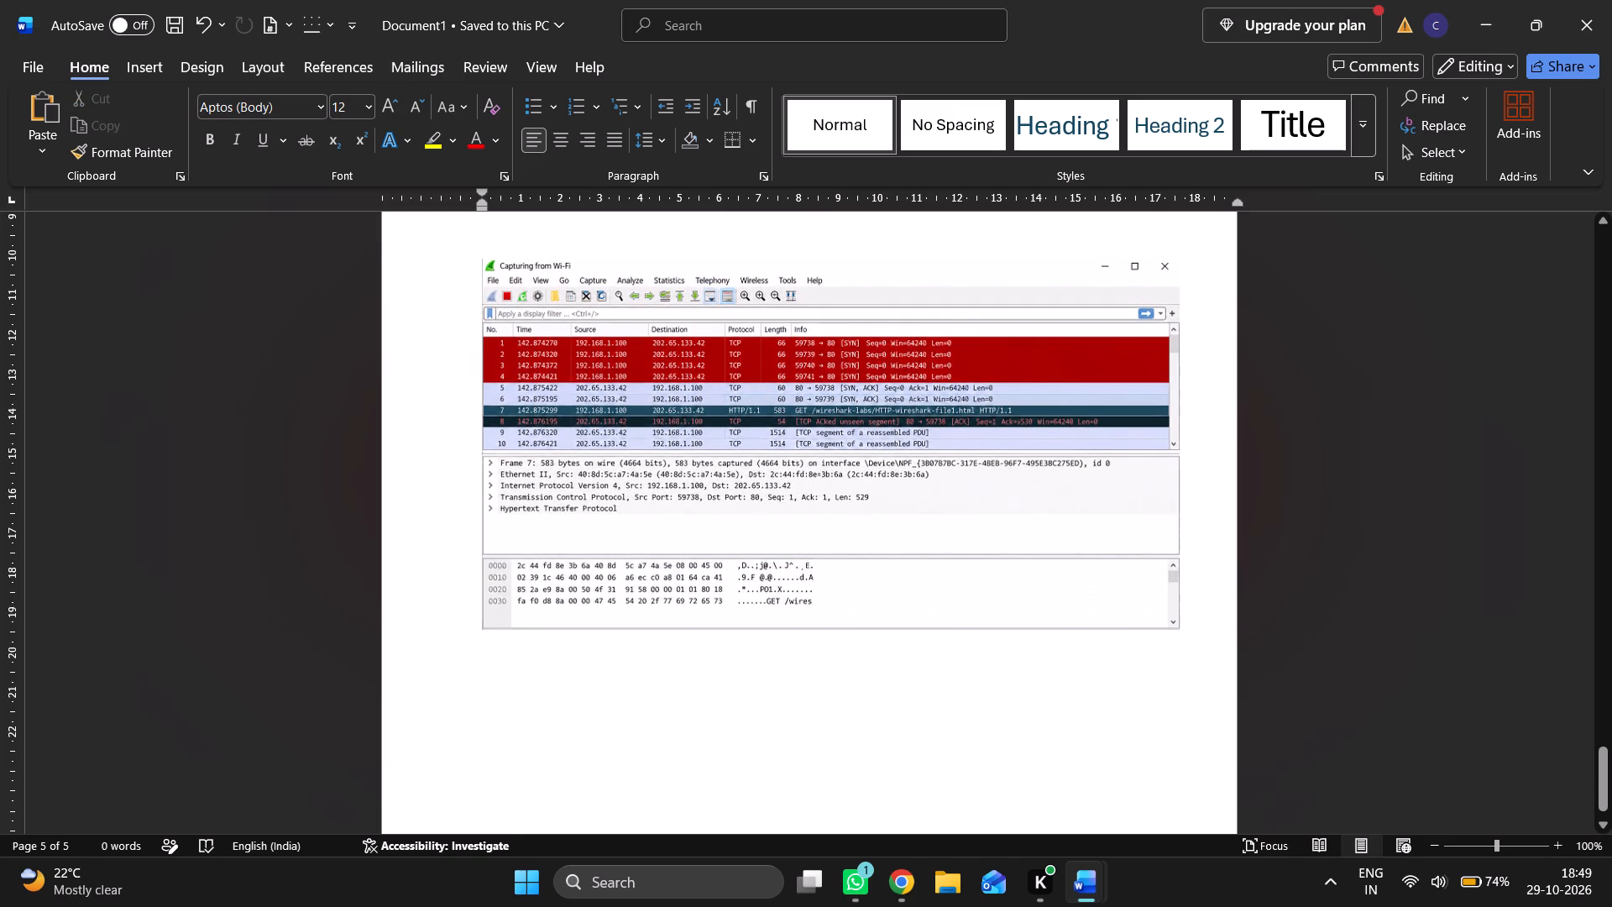
Switch to the CN document and save the Colorize Conversation picture below "Colorize With Filter" as a PNG in Downloads.
key("alt+Tab")
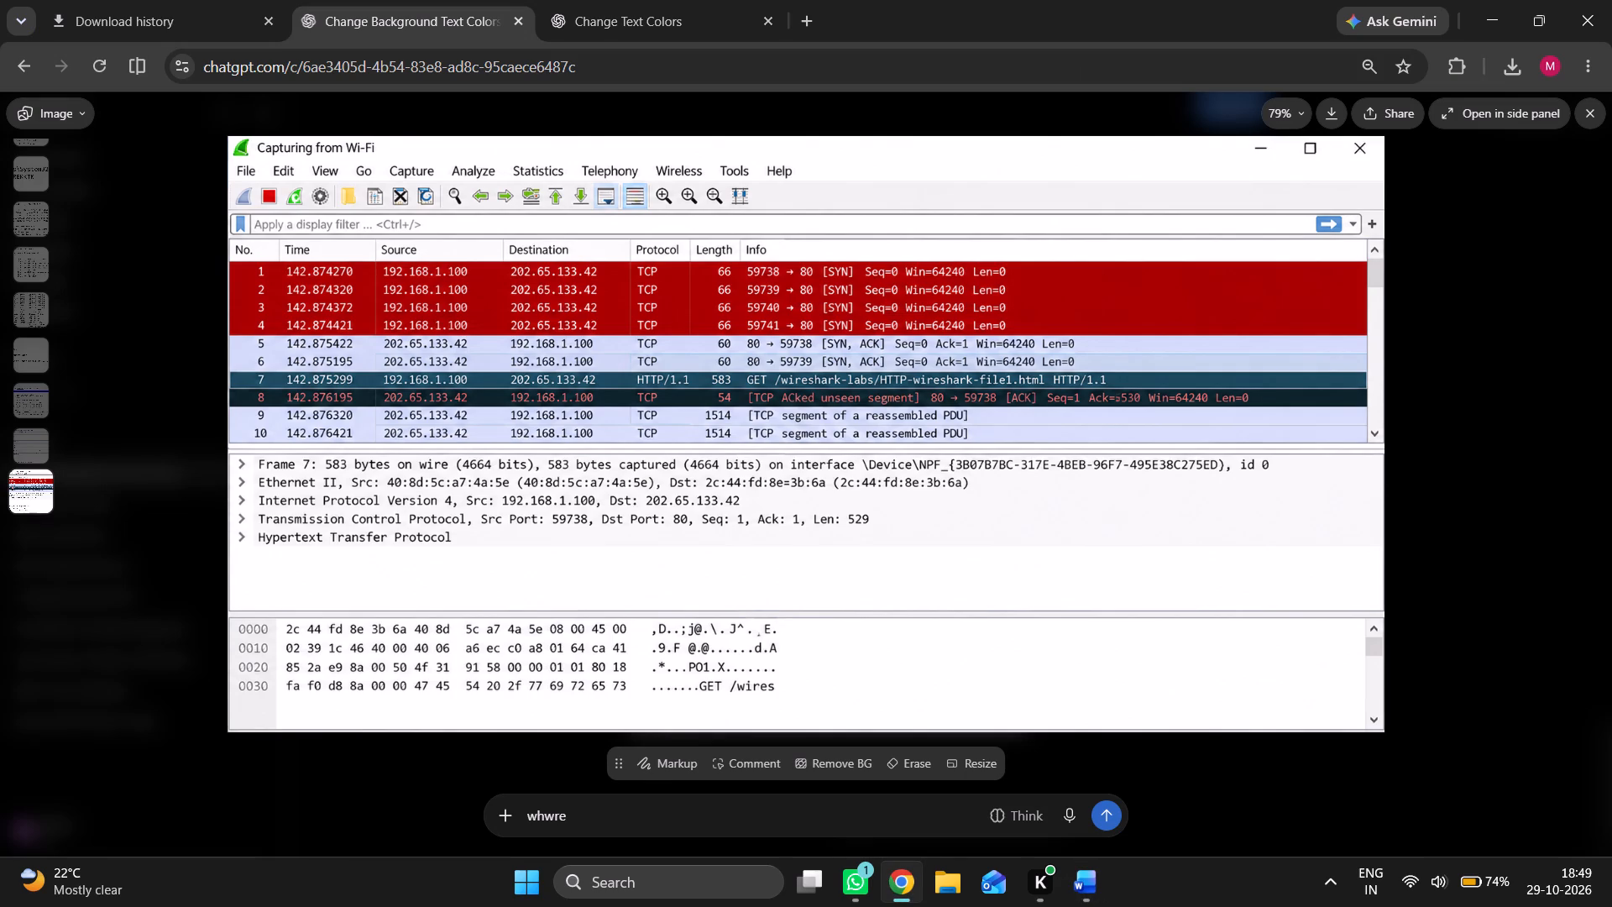
left_click(1102, 894)
left_click(987, 782)
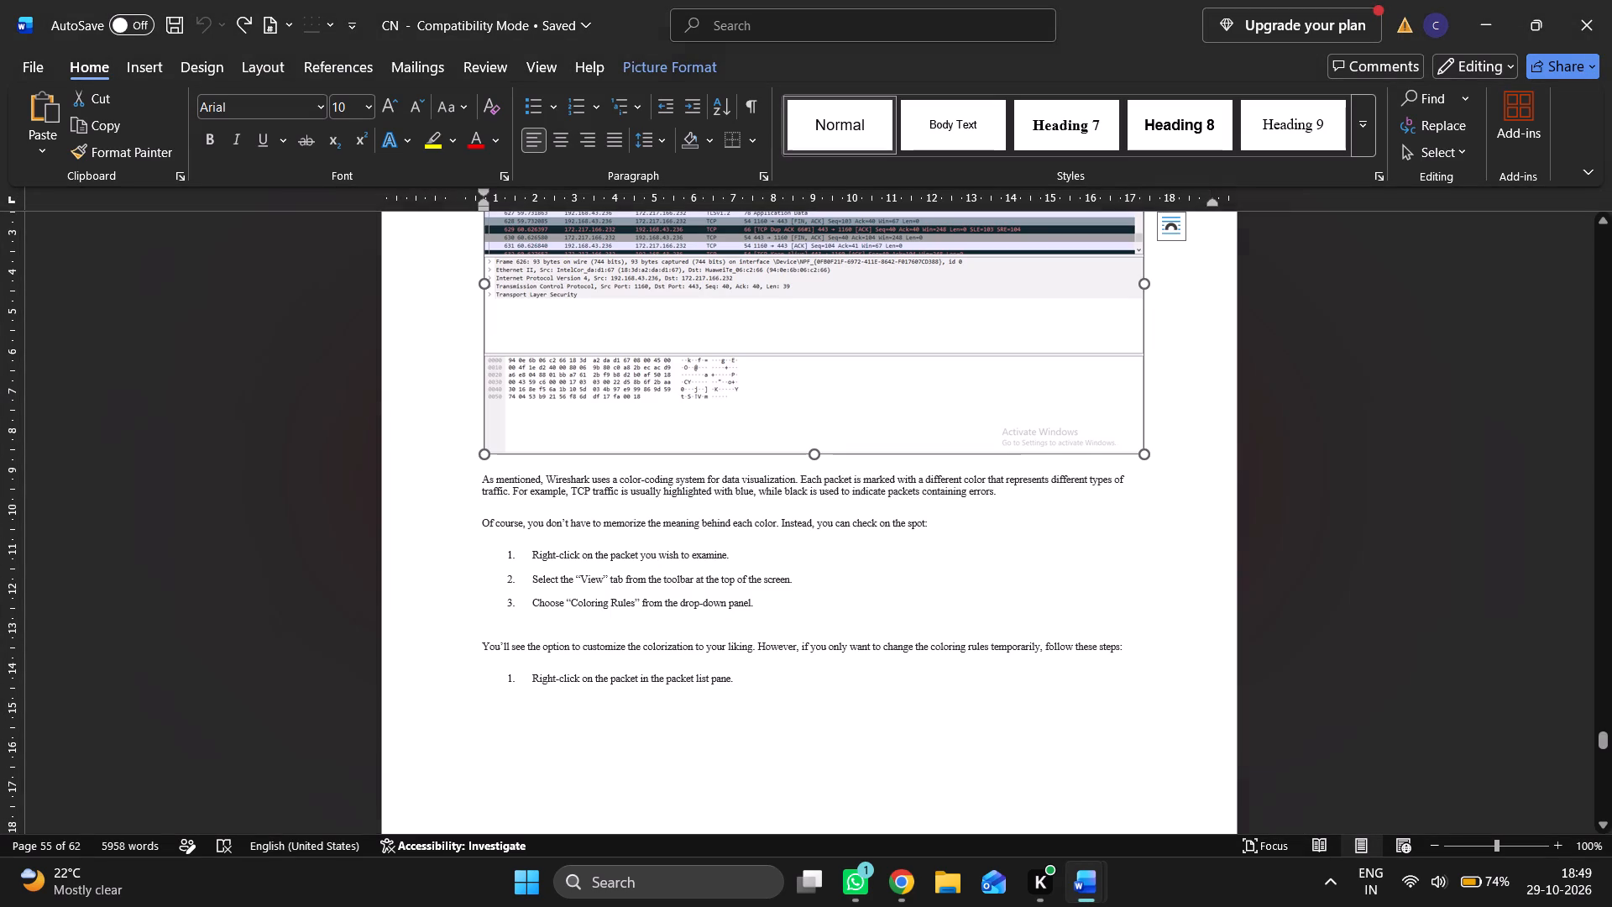
scroll(851, 524, "down", 17)
scroll(850, 524, "down", 4)
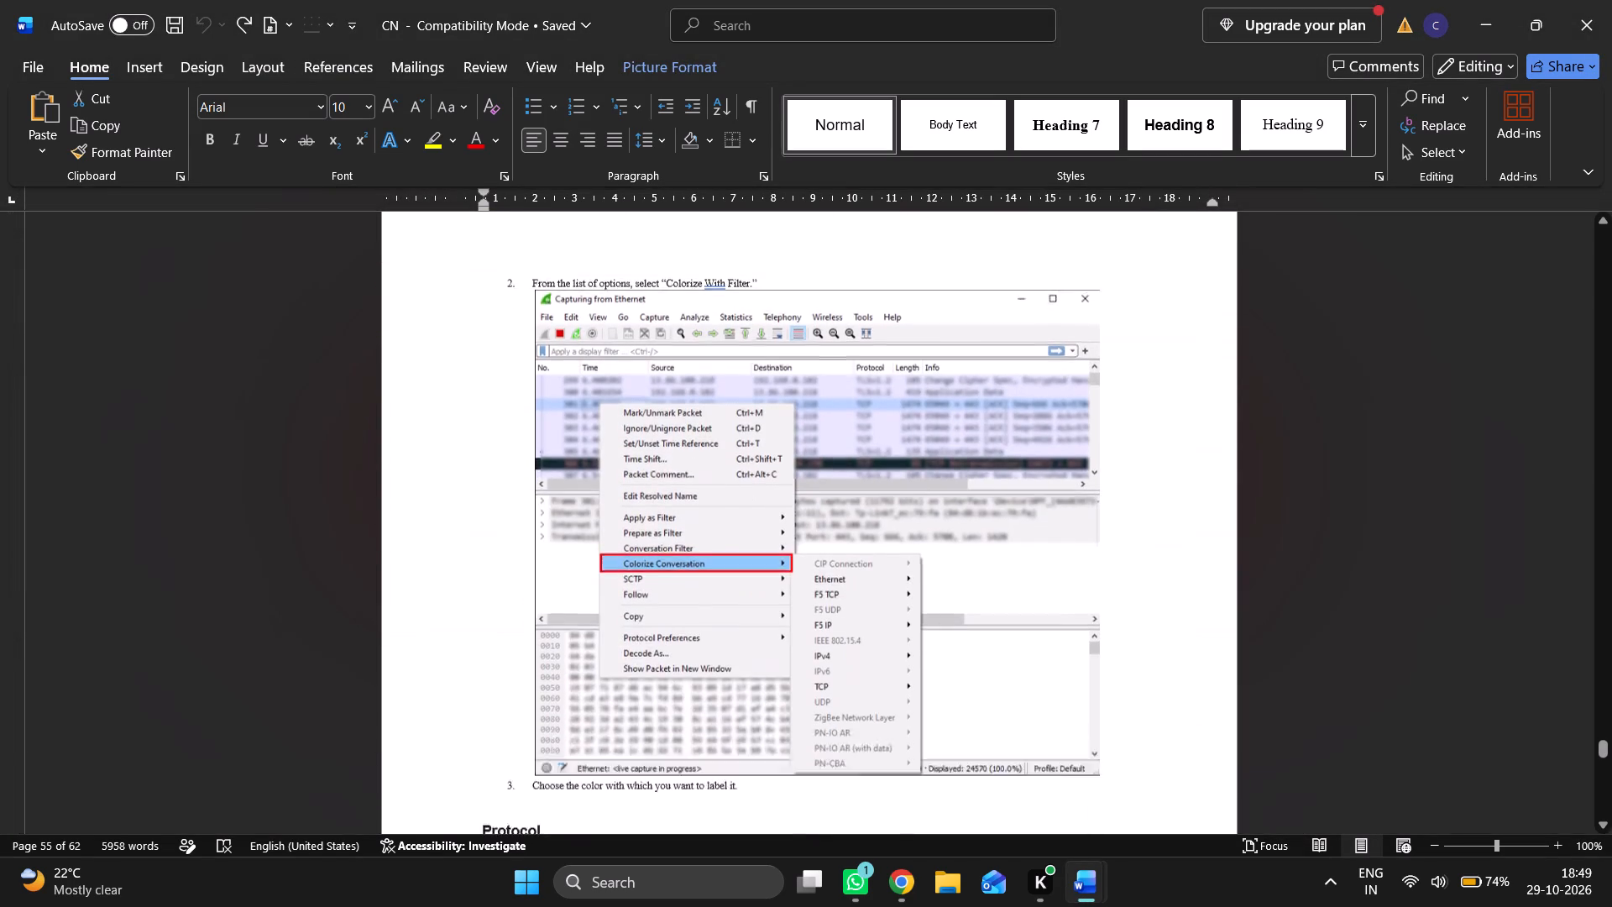
scroll(850, 524, "down", 3)
scroll(850, 522, "up", 4)
right_click(777, 528)
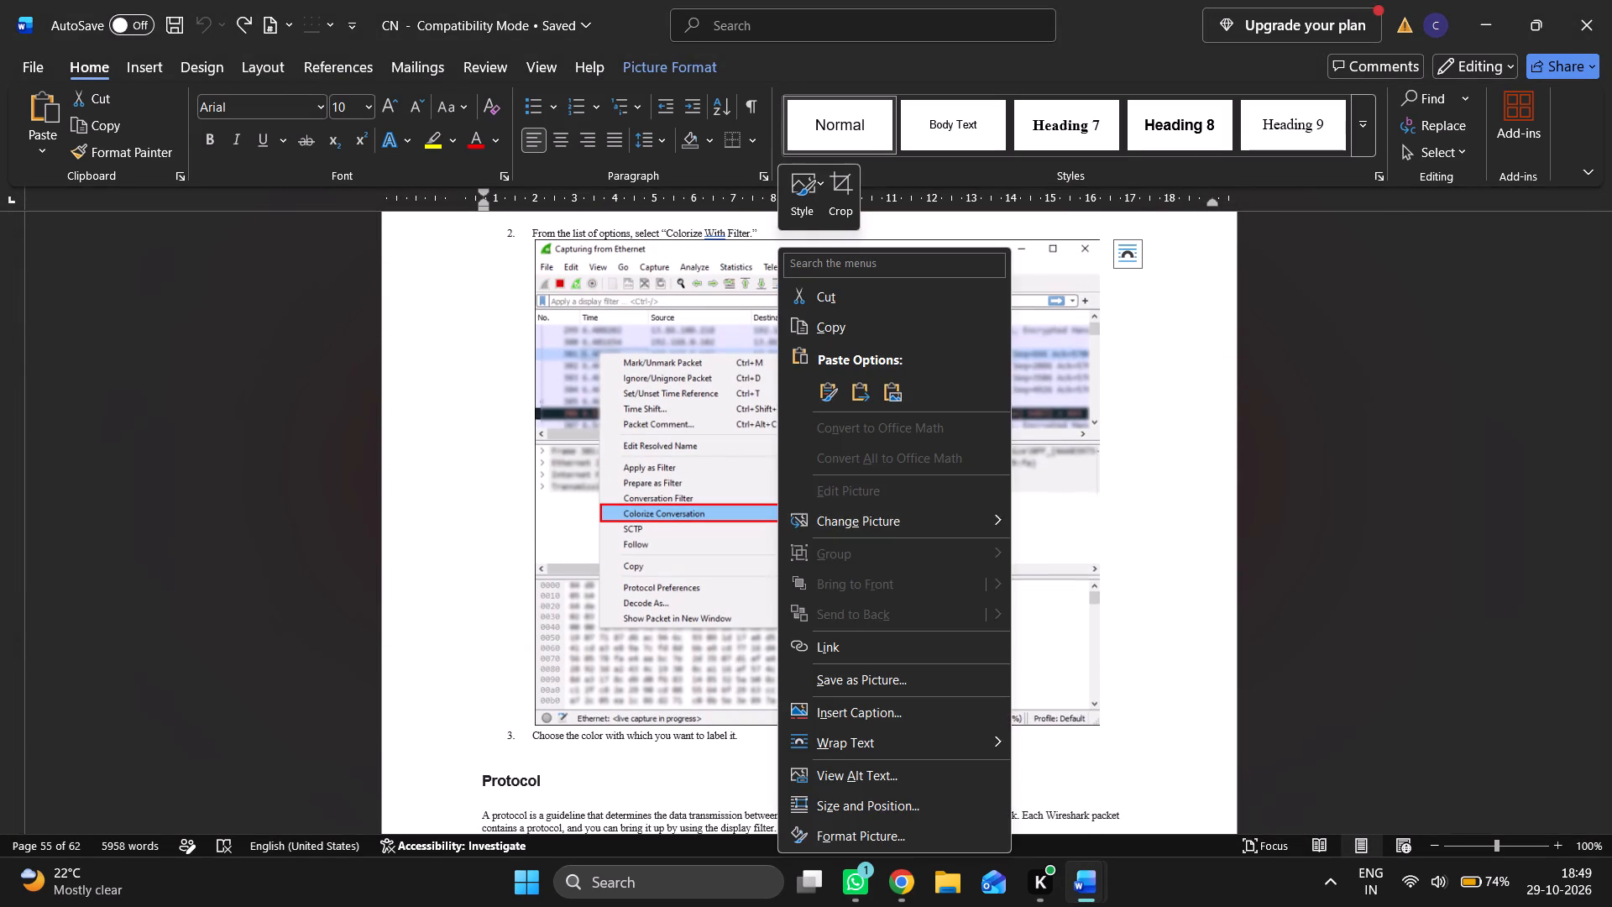
left_click(666, 515)
scroll(703, 500, "up", 5)
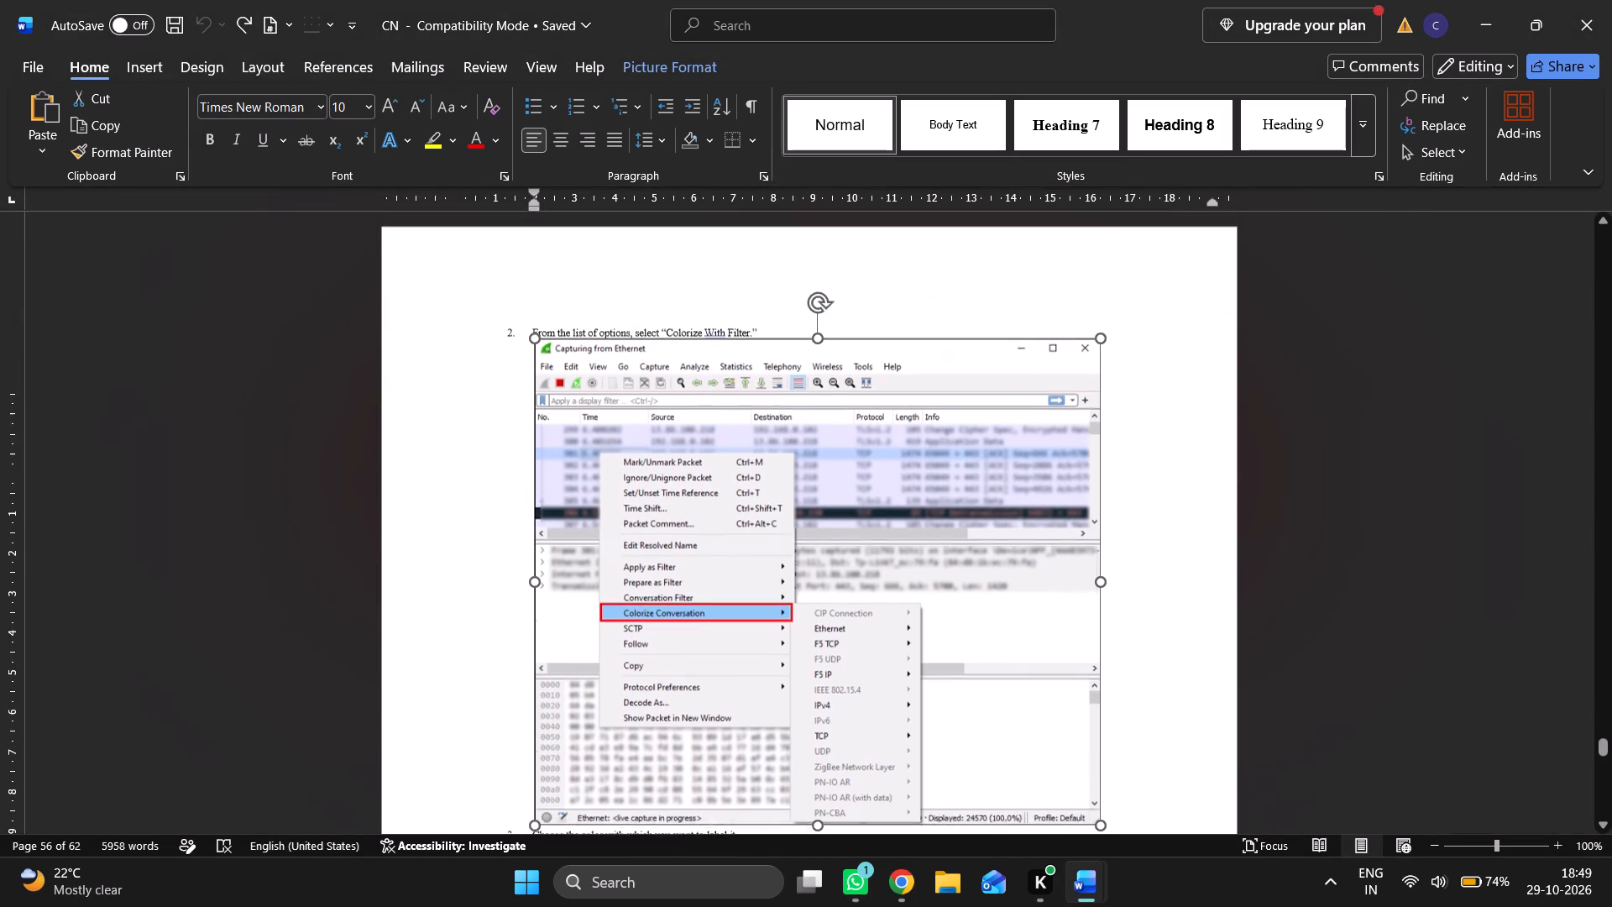
scroll(703, 498, "up", 7)
scroll(701, 498, "down", 8)
right_click(695, 527)
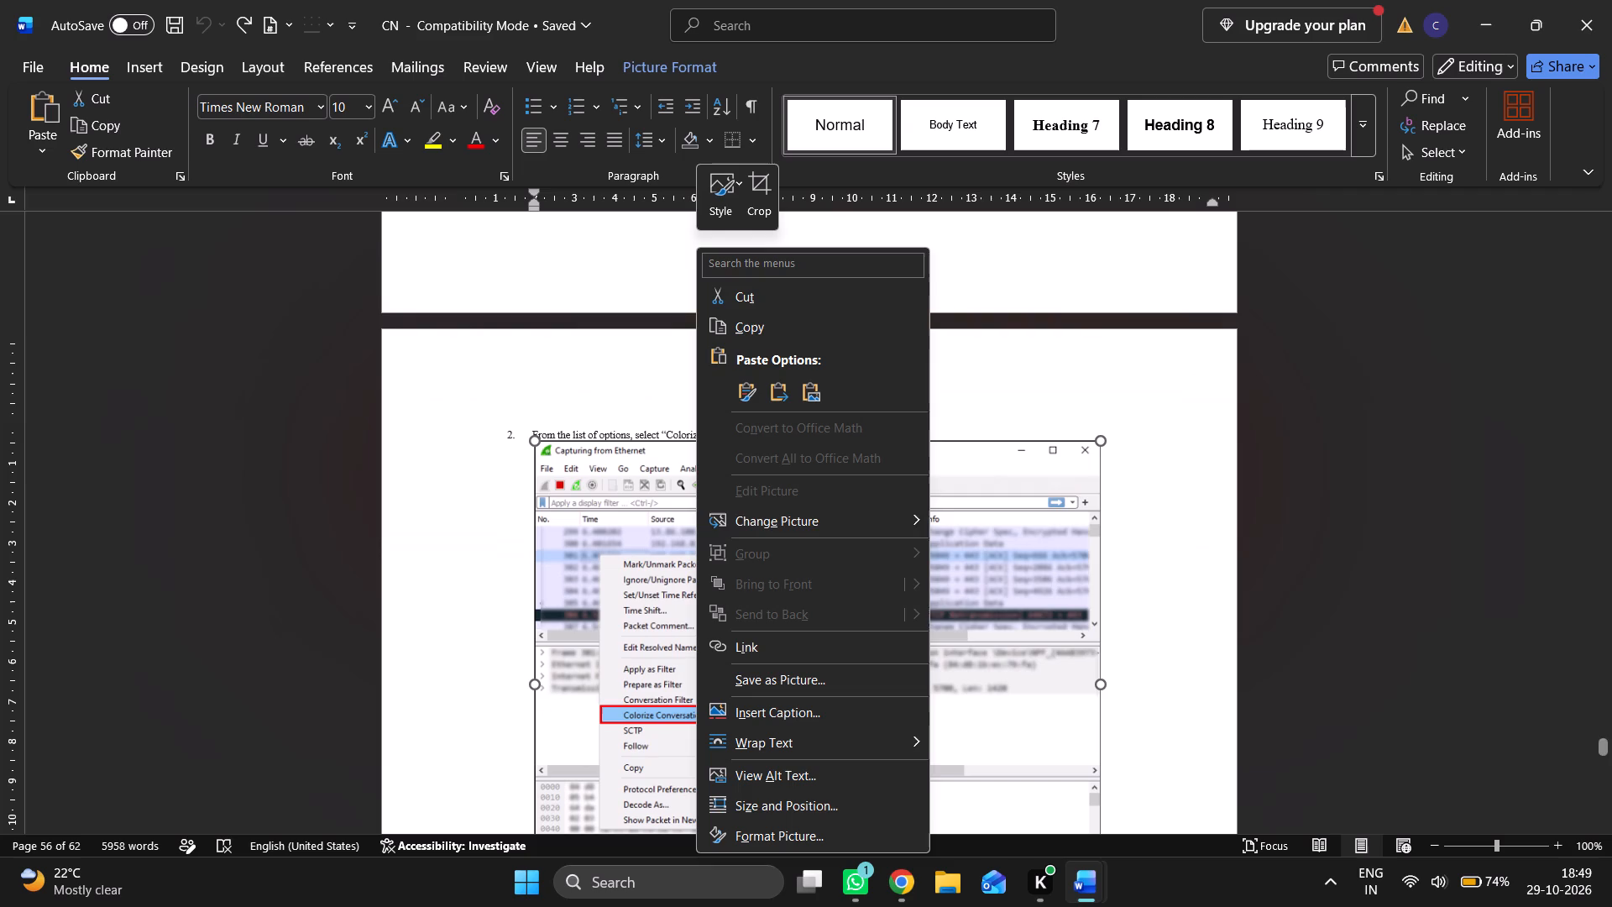
left_click(826, 674)
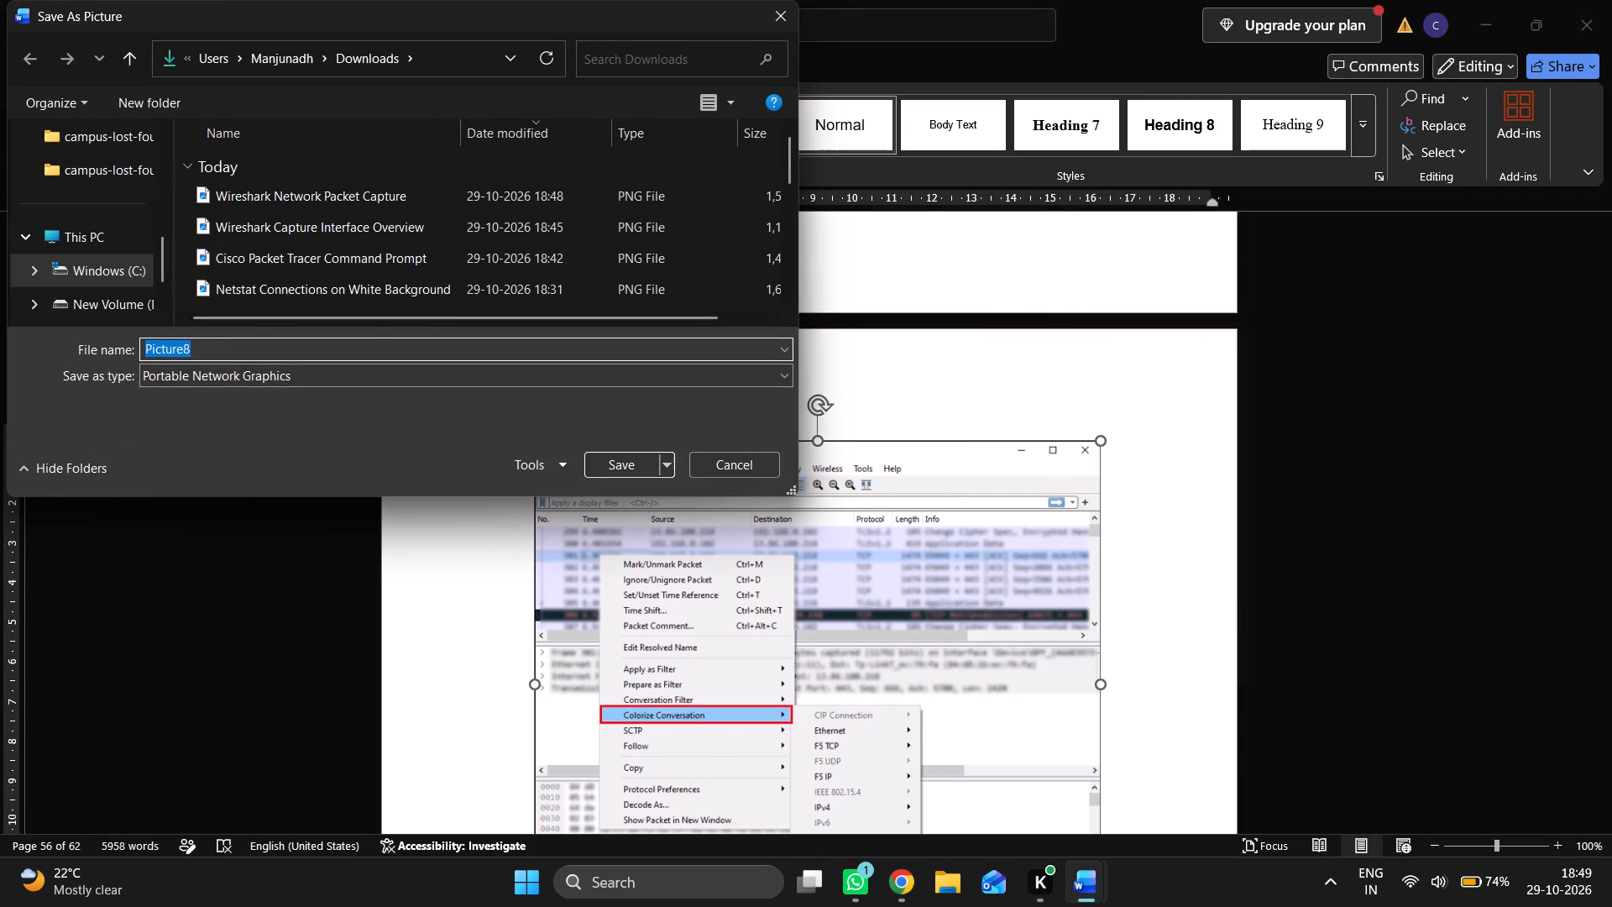
left_click(616, 452)
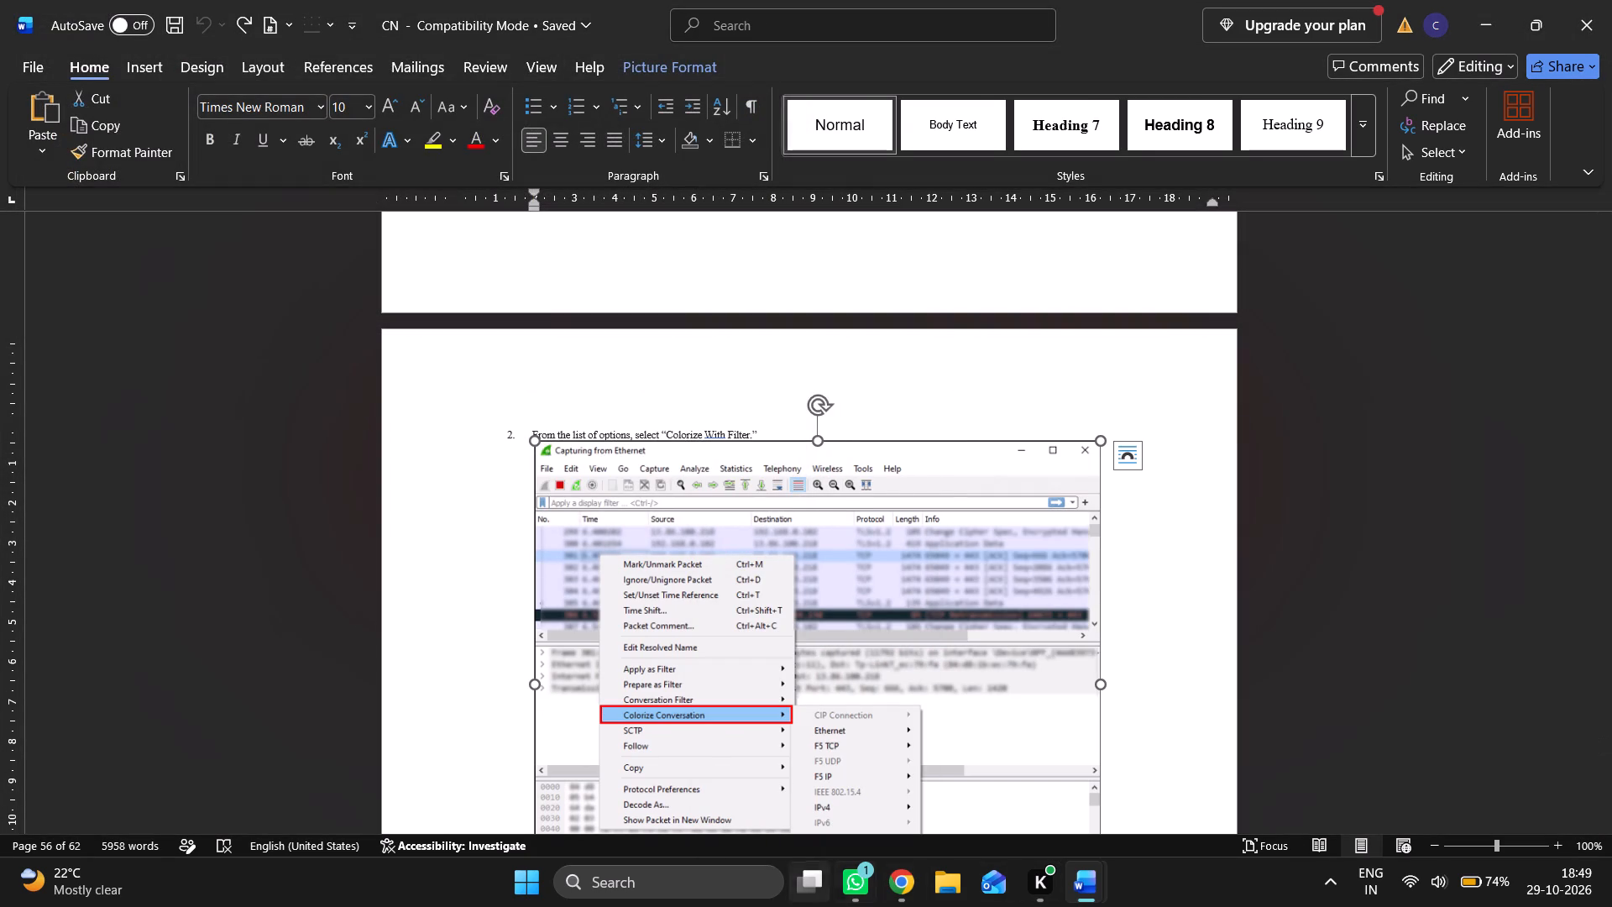
Switch to Document1 and insert Picture8 from Downloads on a new line below the Wi-Fi capture picture.
left_click(1090, 886)
left_click(1163, 763)
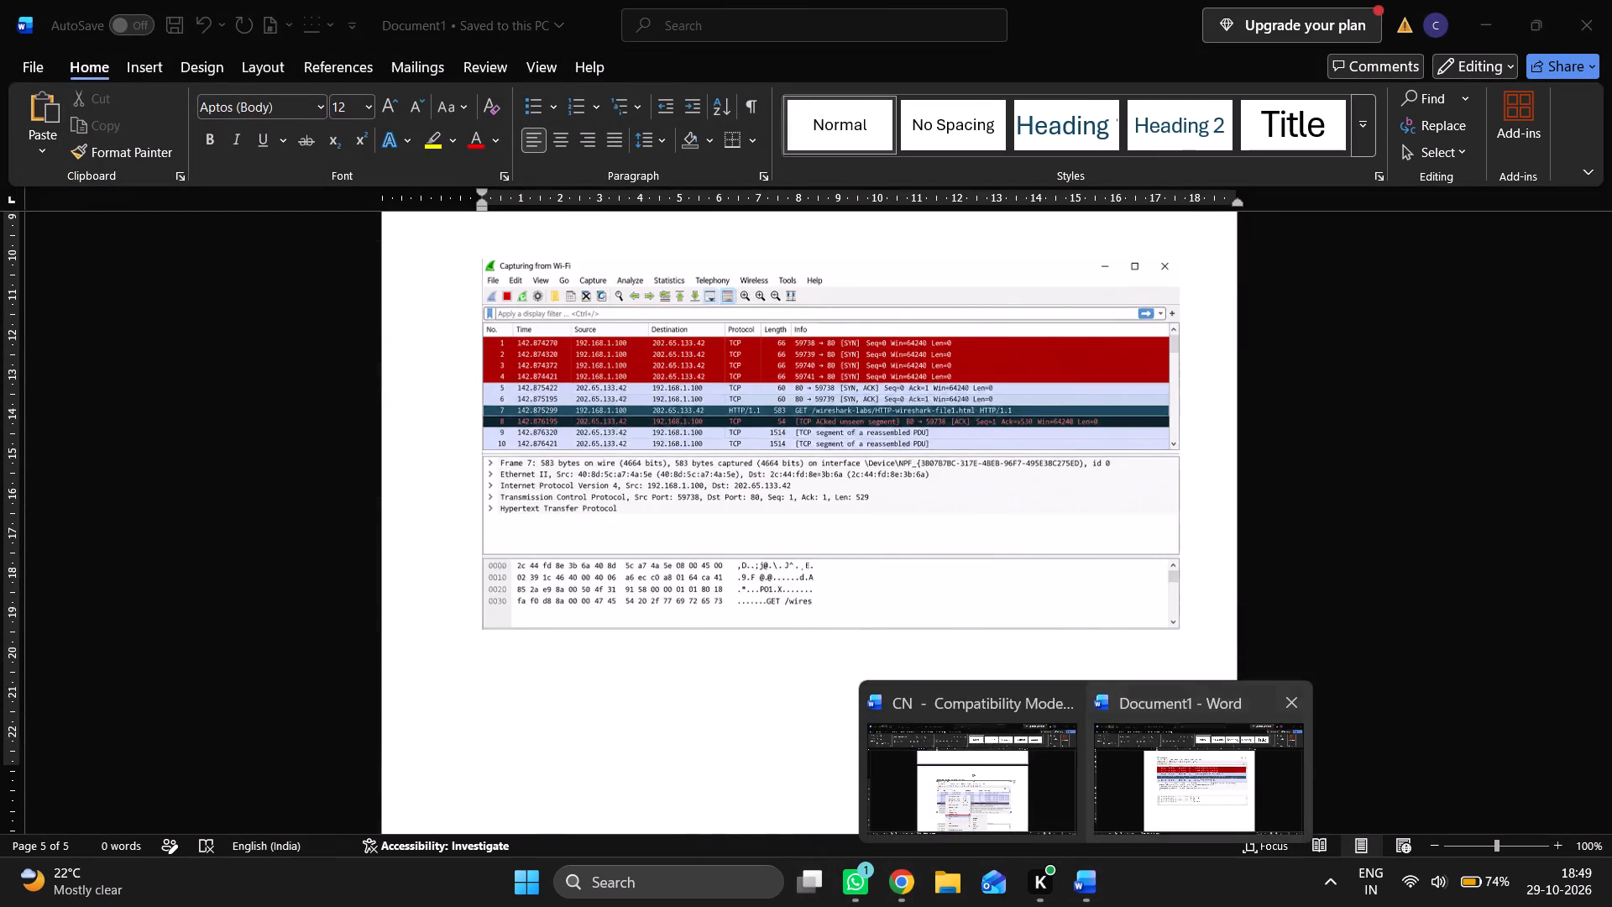
scroll(1005, 606, "down", 8)
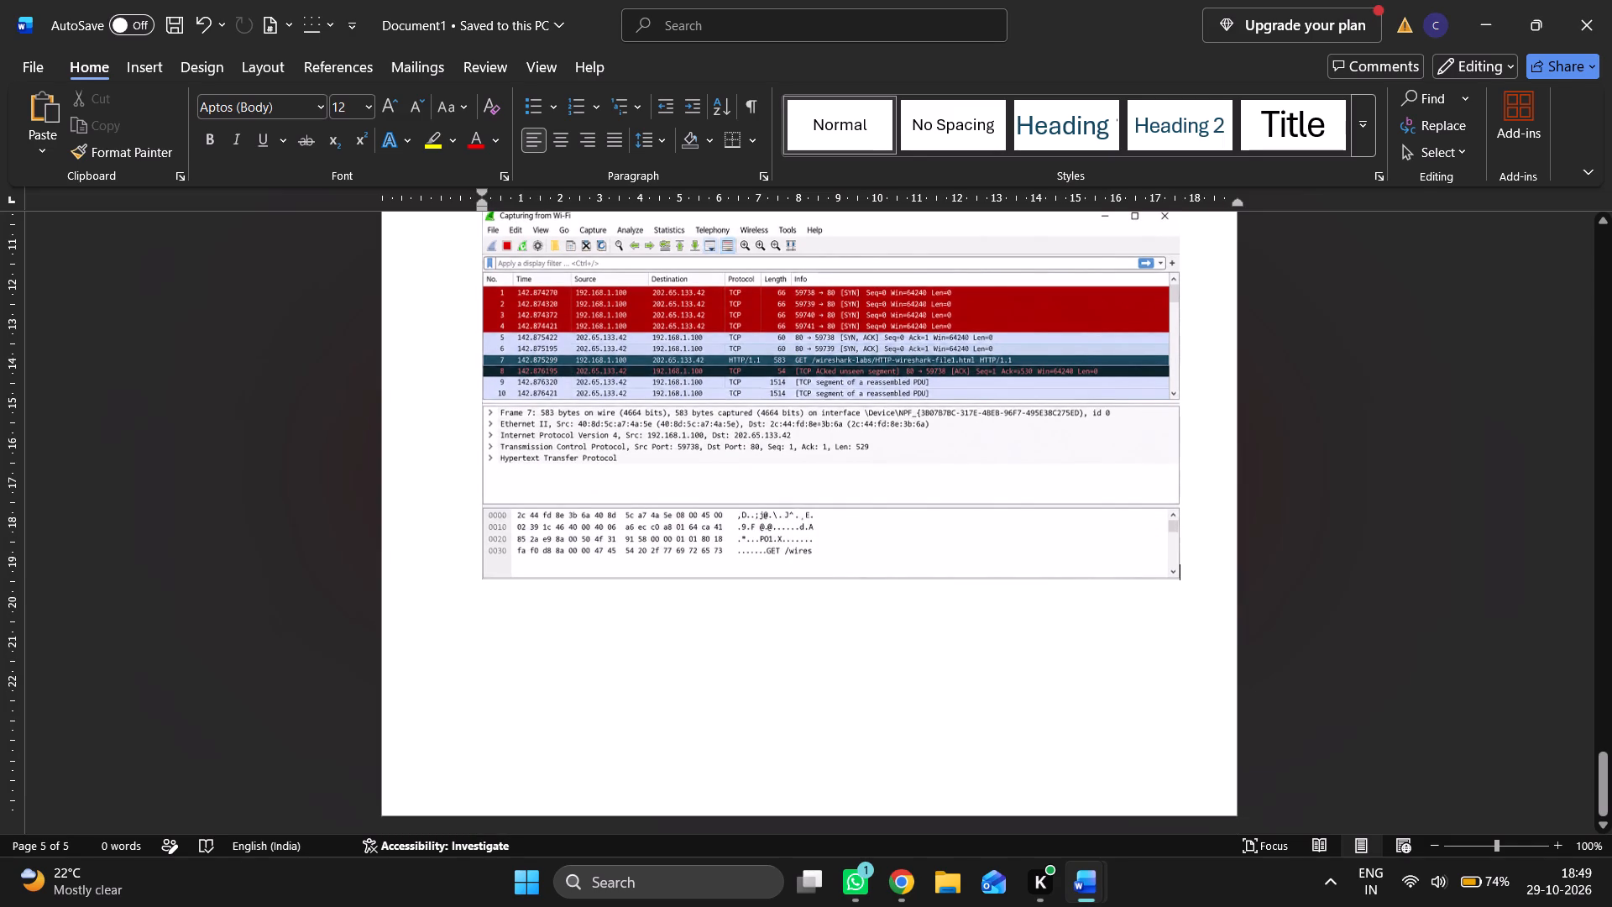
left_click(1194, 564)
key("Return")
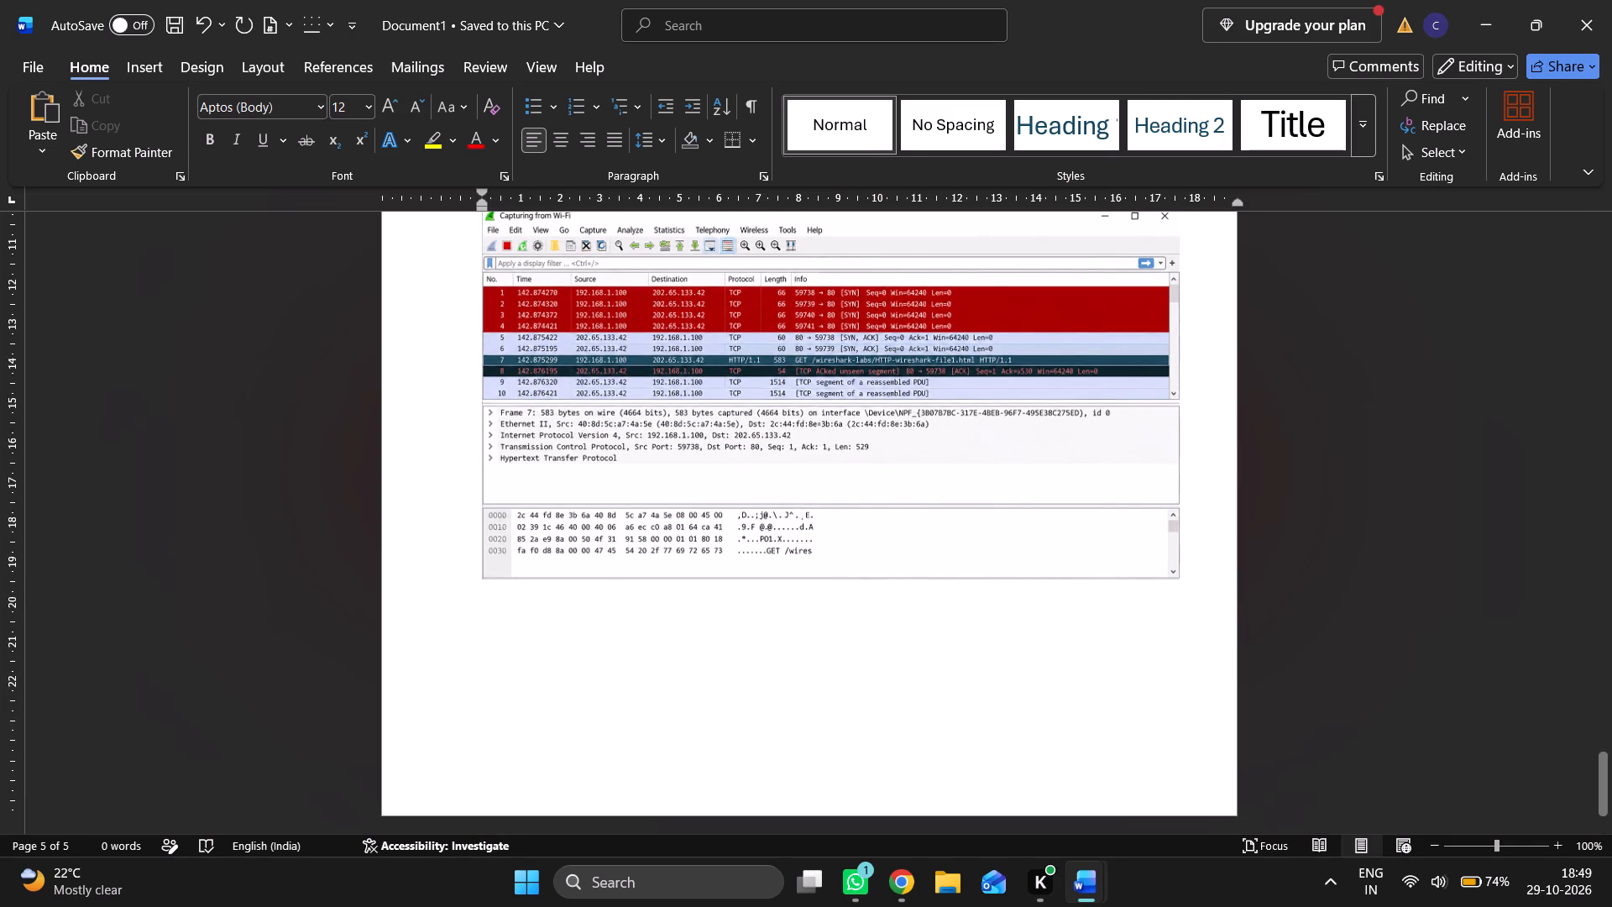
left_click(143, 62)
left_click(227, 149)
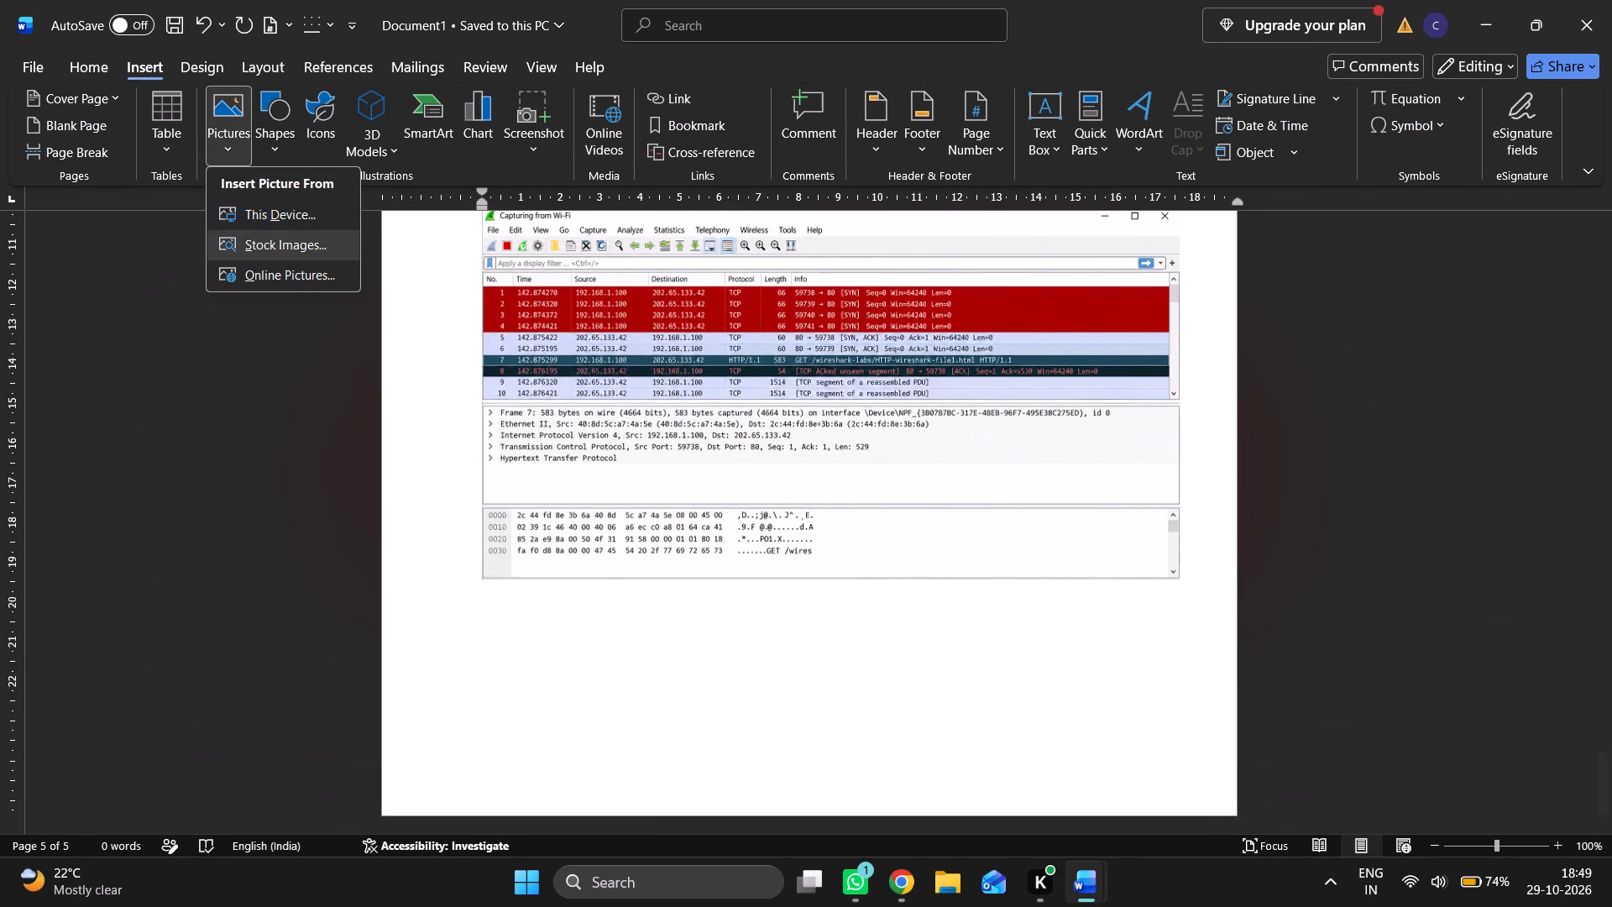
left_click(293, 207)
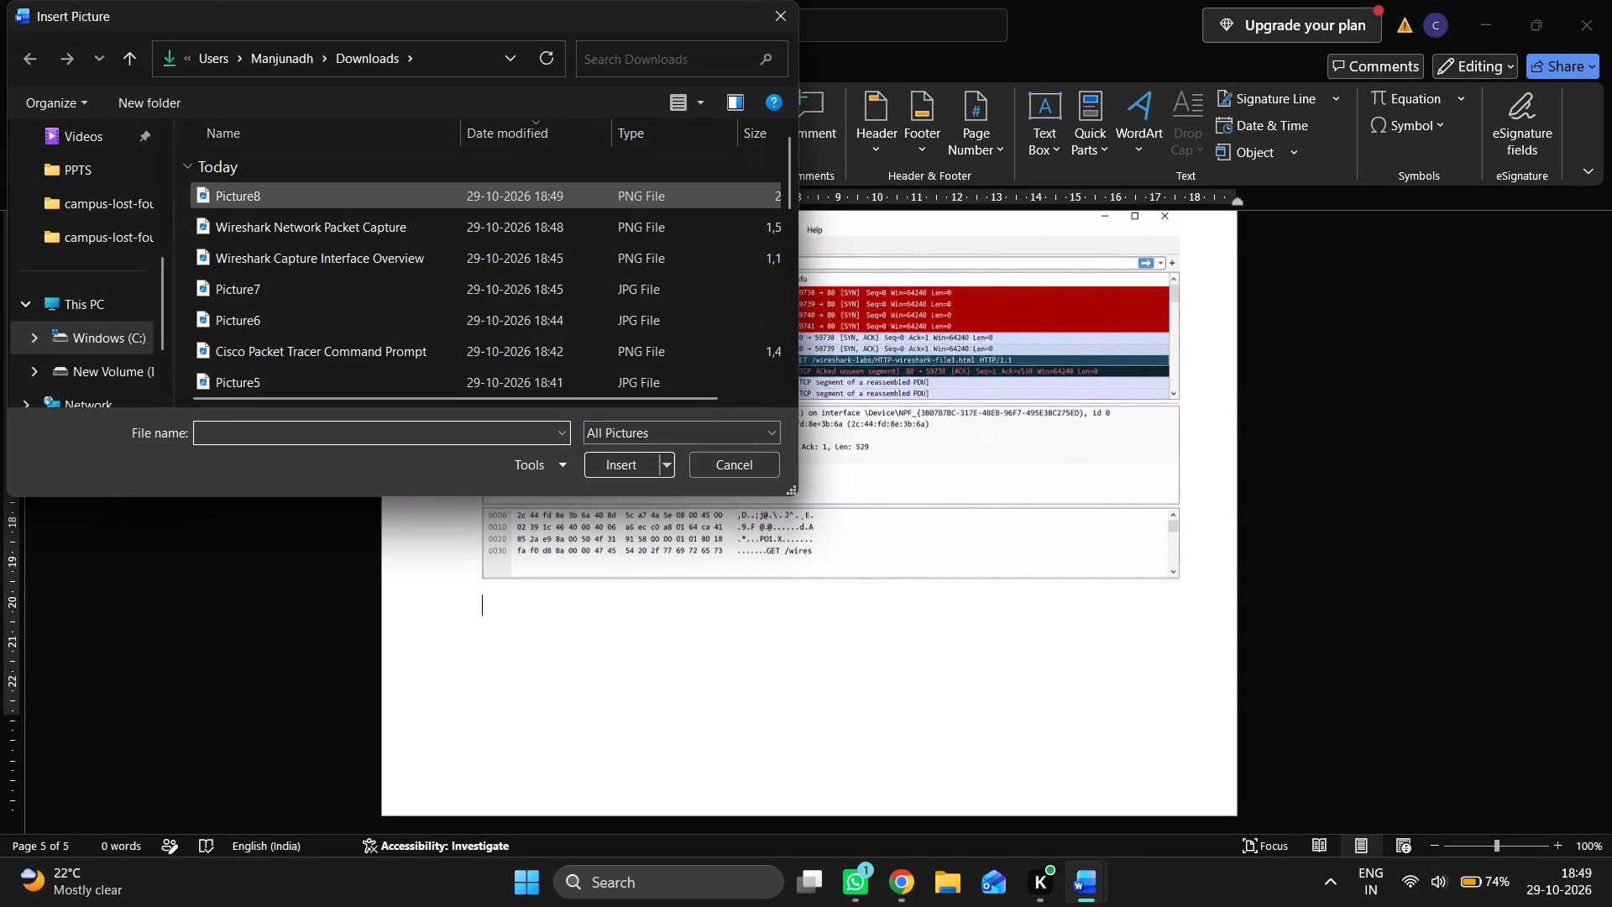
left_click(328, 199)
left_click(622, 465)
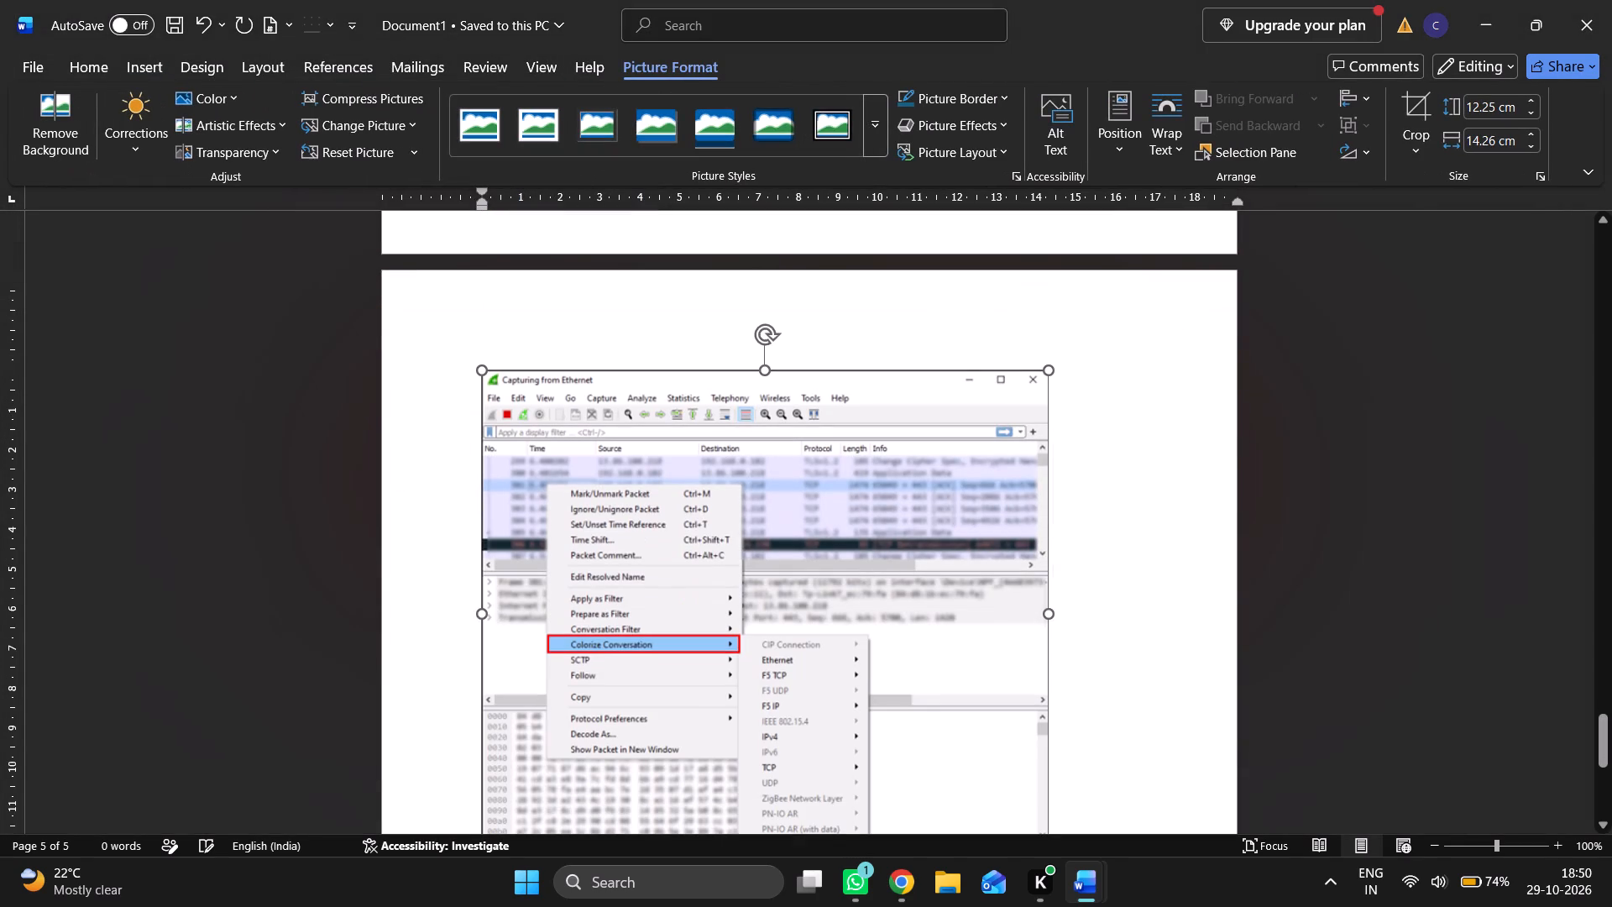
Resize the inserted Colorize Conversation picture to 9.46 cm high by 15.45 cm wide.
scroll(1005, 538, "down", 8)
left_click_drag(766, 450, 803, 303)
scroll(892, 472, "up", 4)
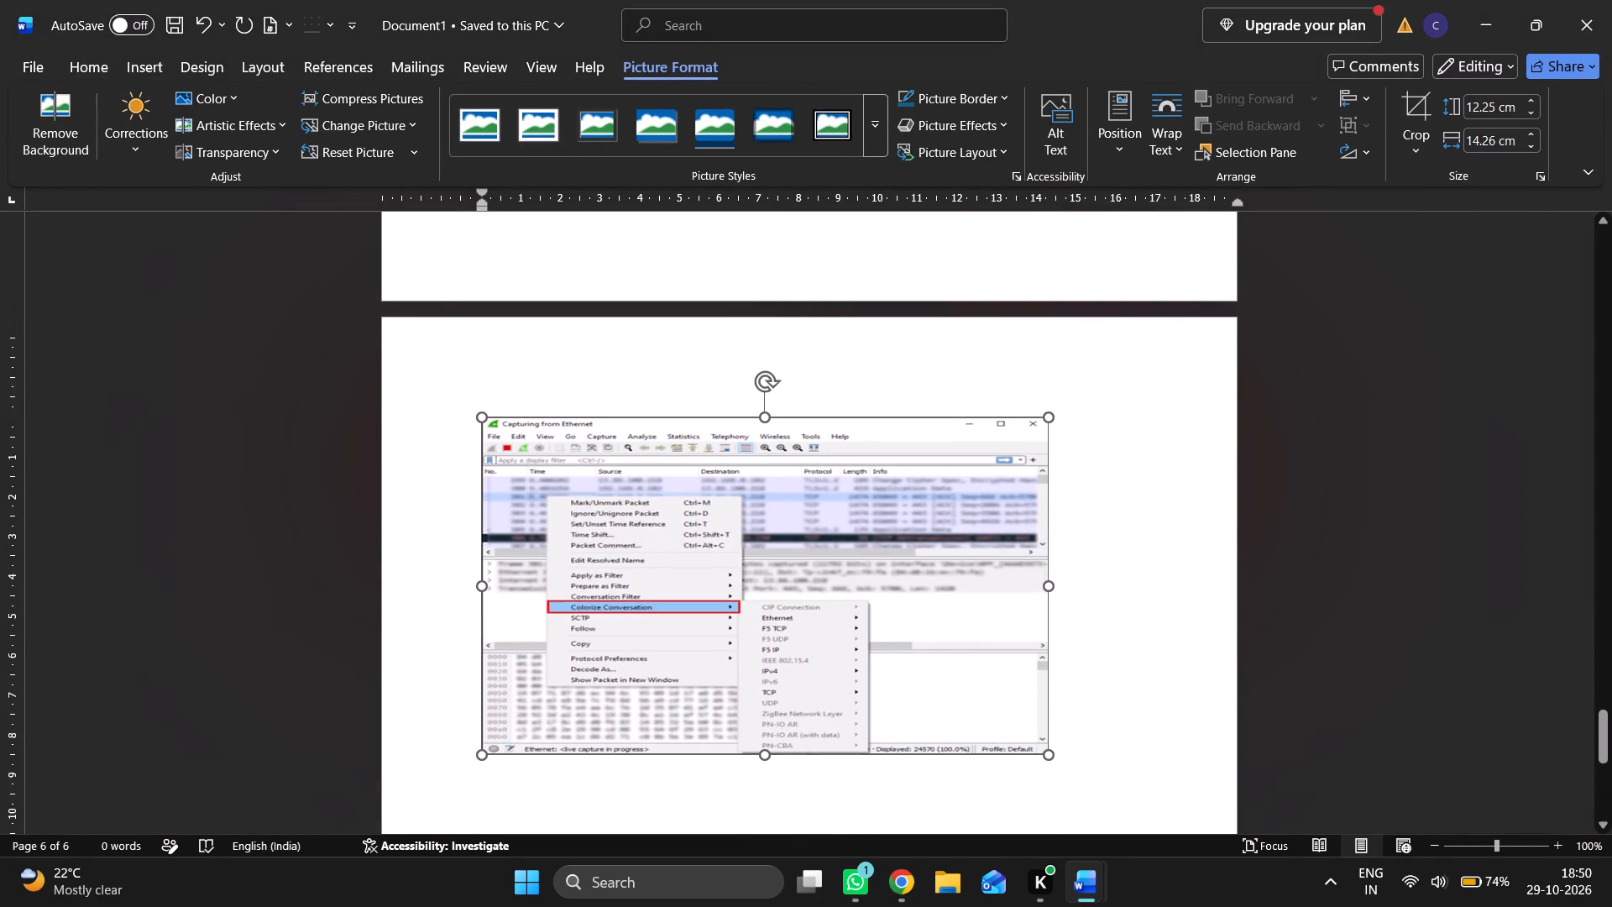
left_click_drag(1048, 588, 1096, 595)
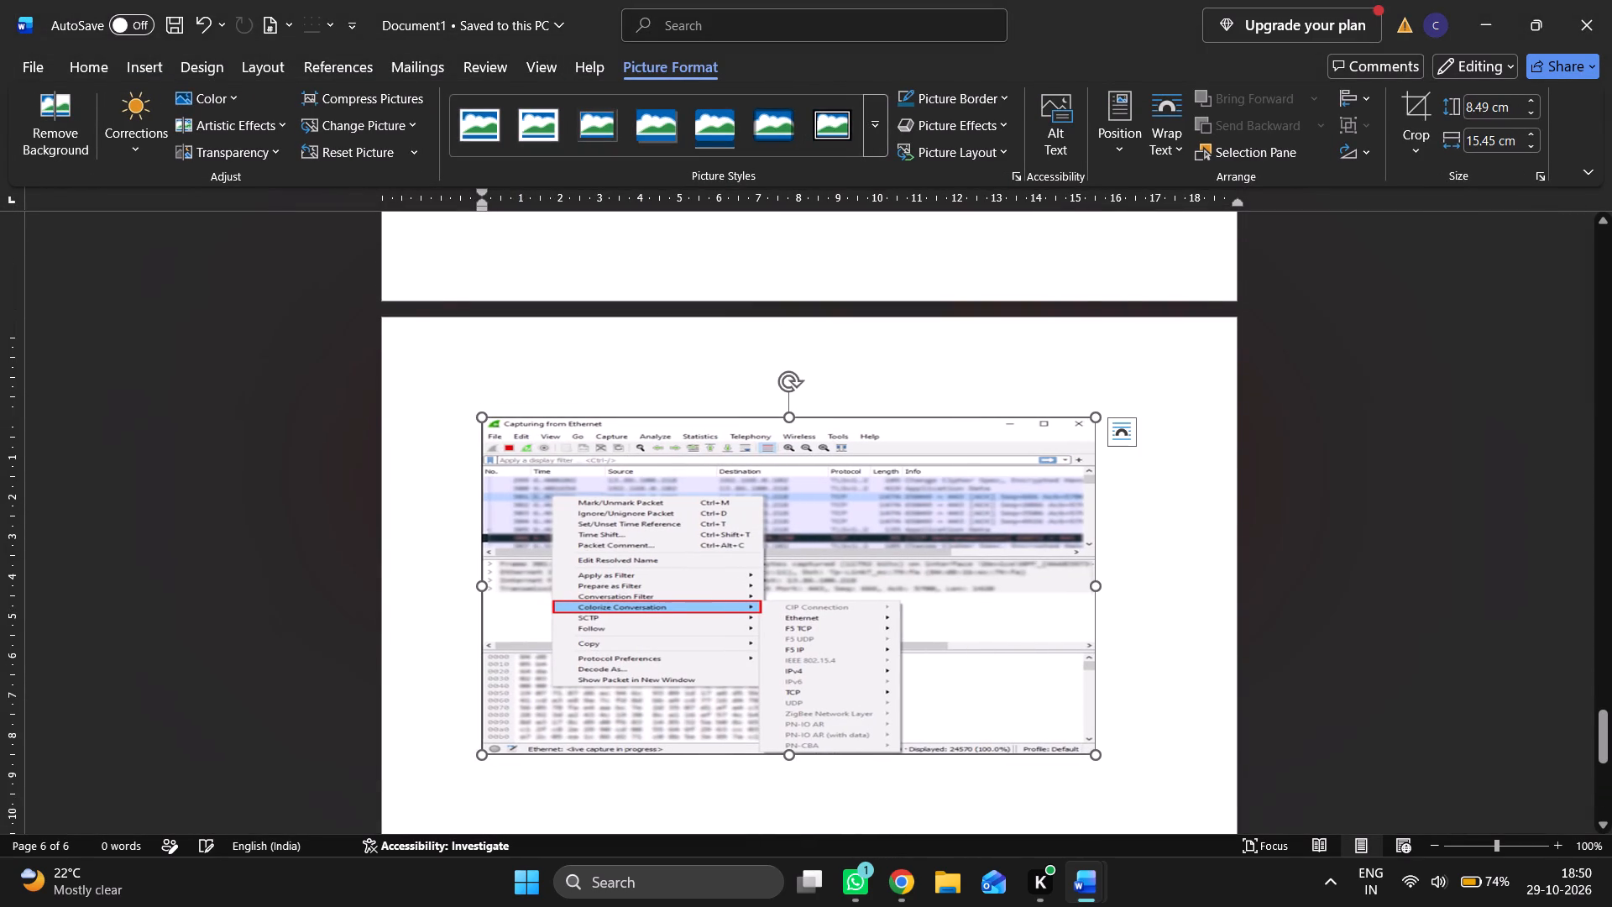
left_click_drag(792, 753, 808, 793)
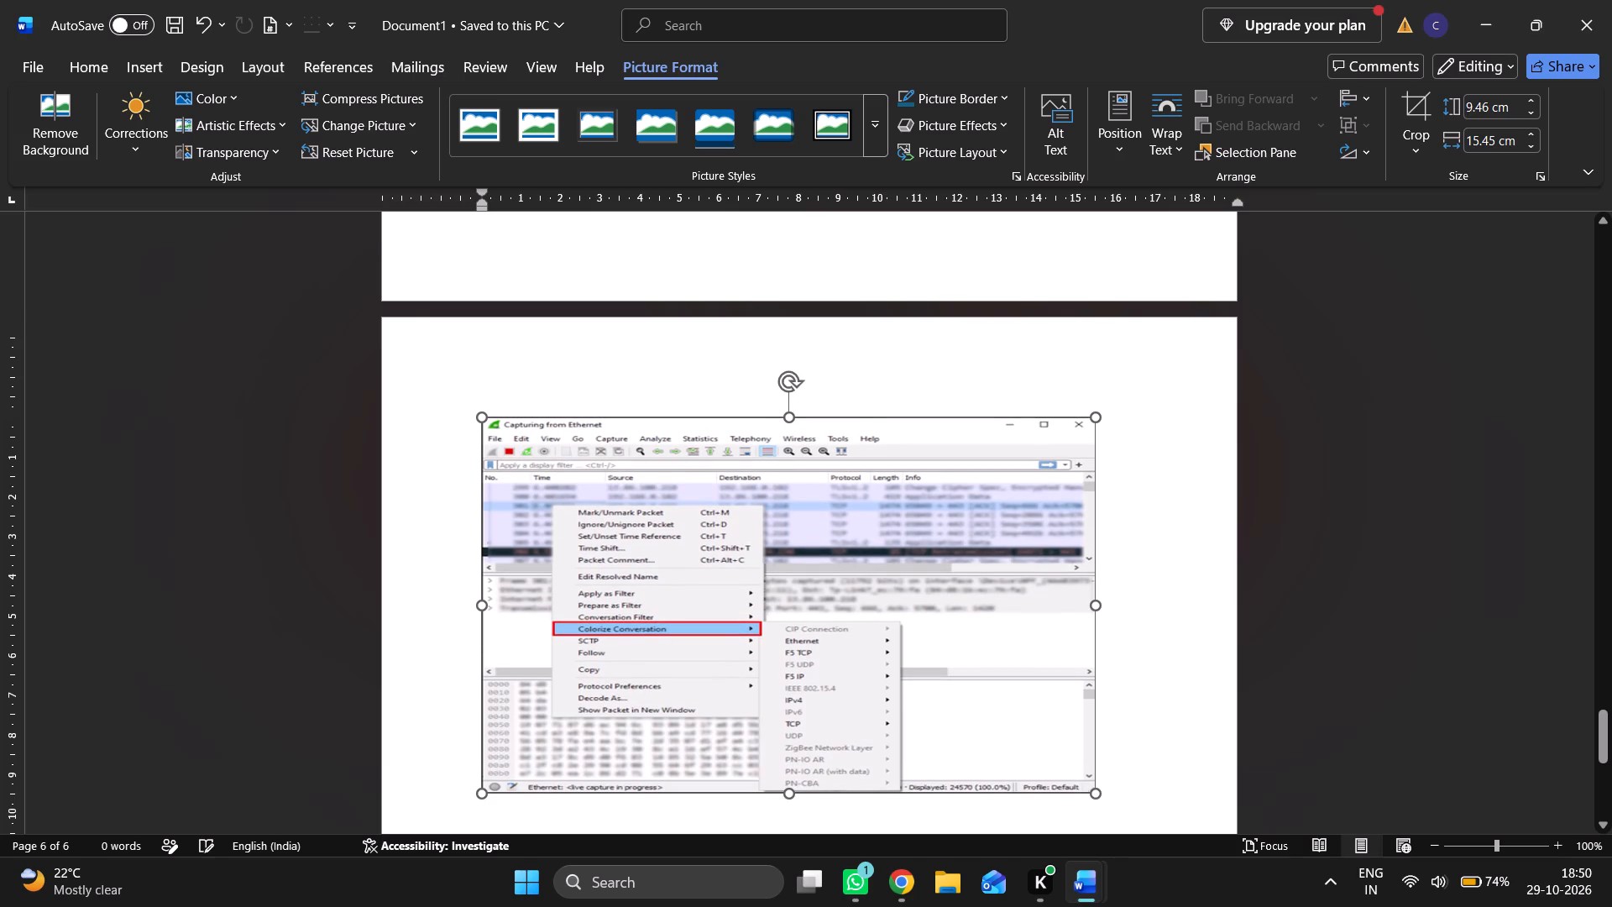
left_click(507, 373)
left_click(661, 583)
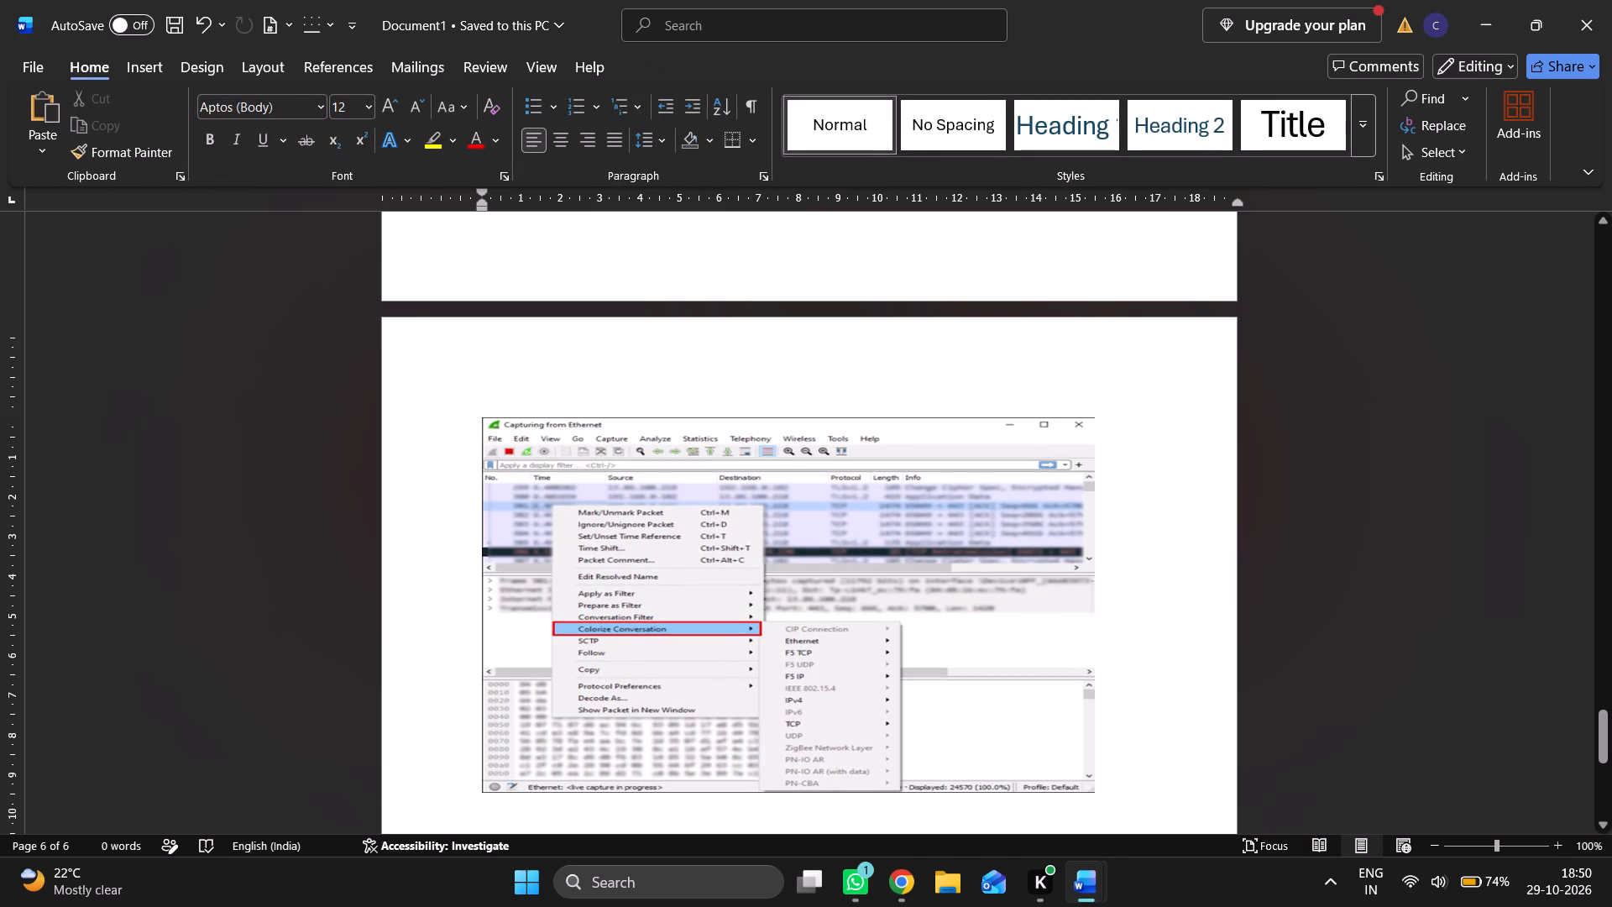
Switch to the CN document and look through the Wireshark pages from the Wi-Fi capture to the UDP section for the next picture.
left_click(1405, 505)
key("alt+Tab")
scroll(877, 625, "down", 12)
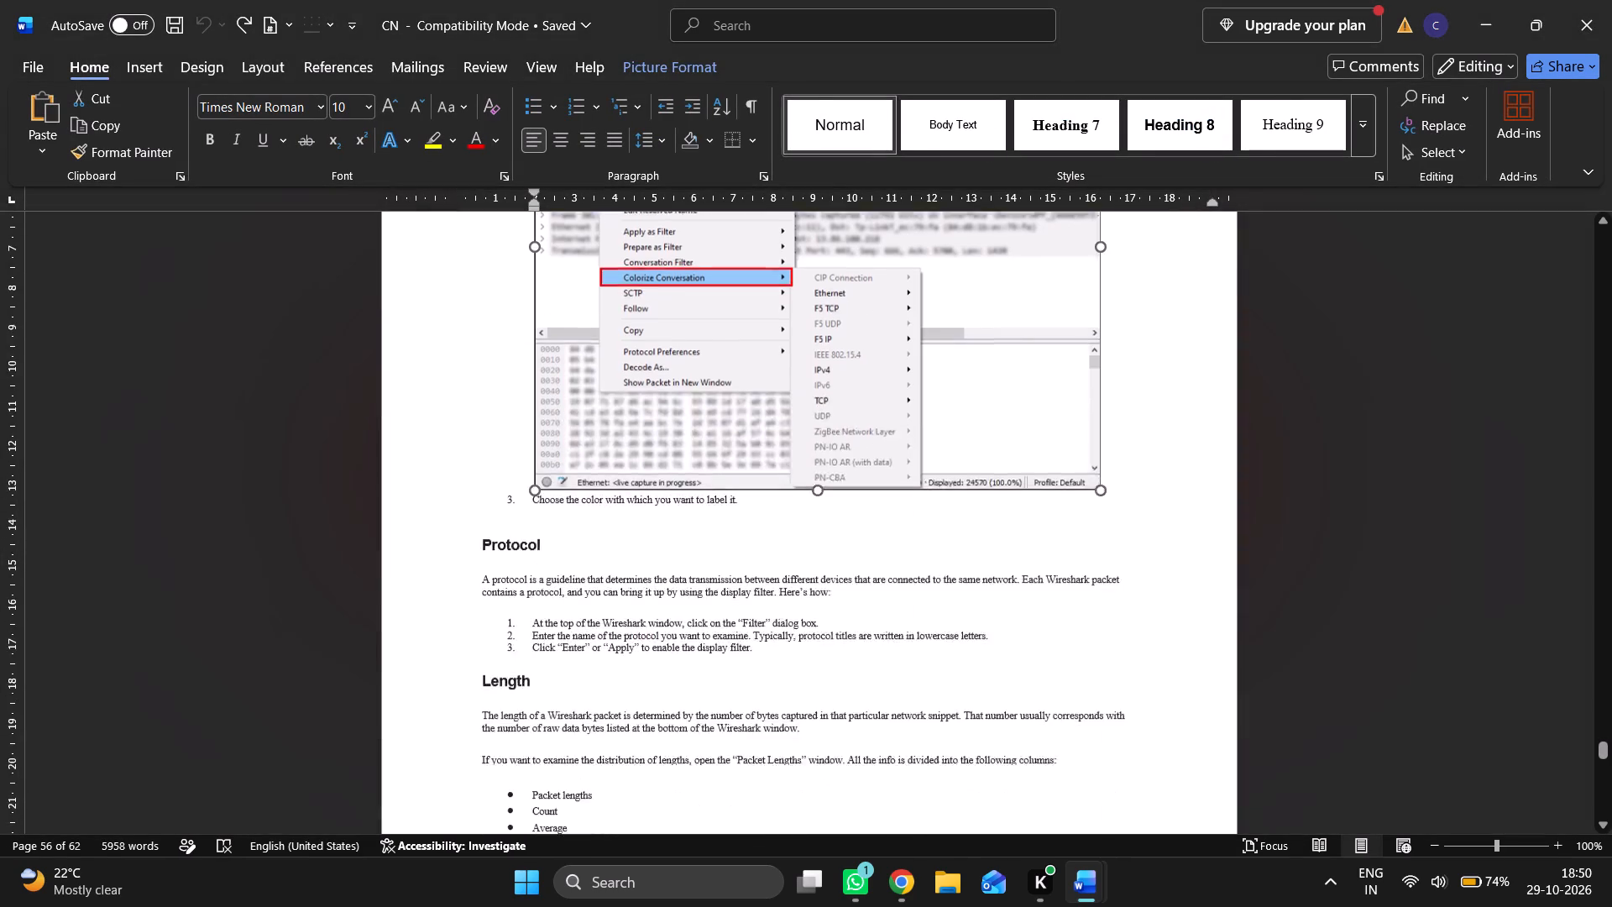
scroll(870, 627, "down", 5)
scroll(866, 622, "down", 20)
scroll(866, 622, "down", 19)
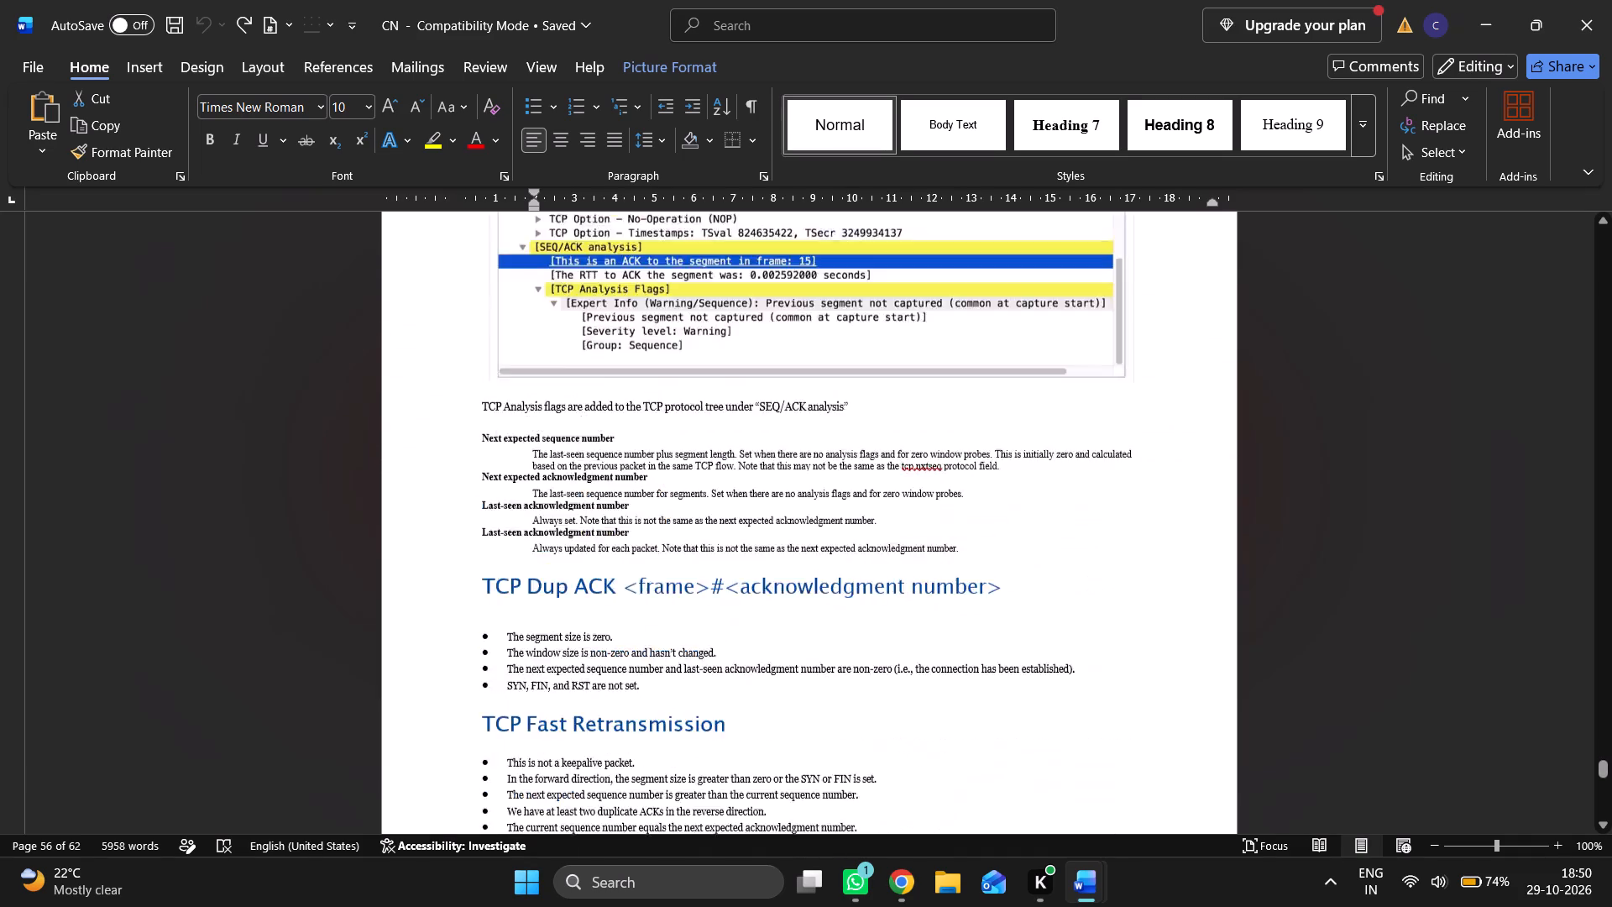
scroll(866, 603, "up", 20)
scroll(866, 603, "up", 12)
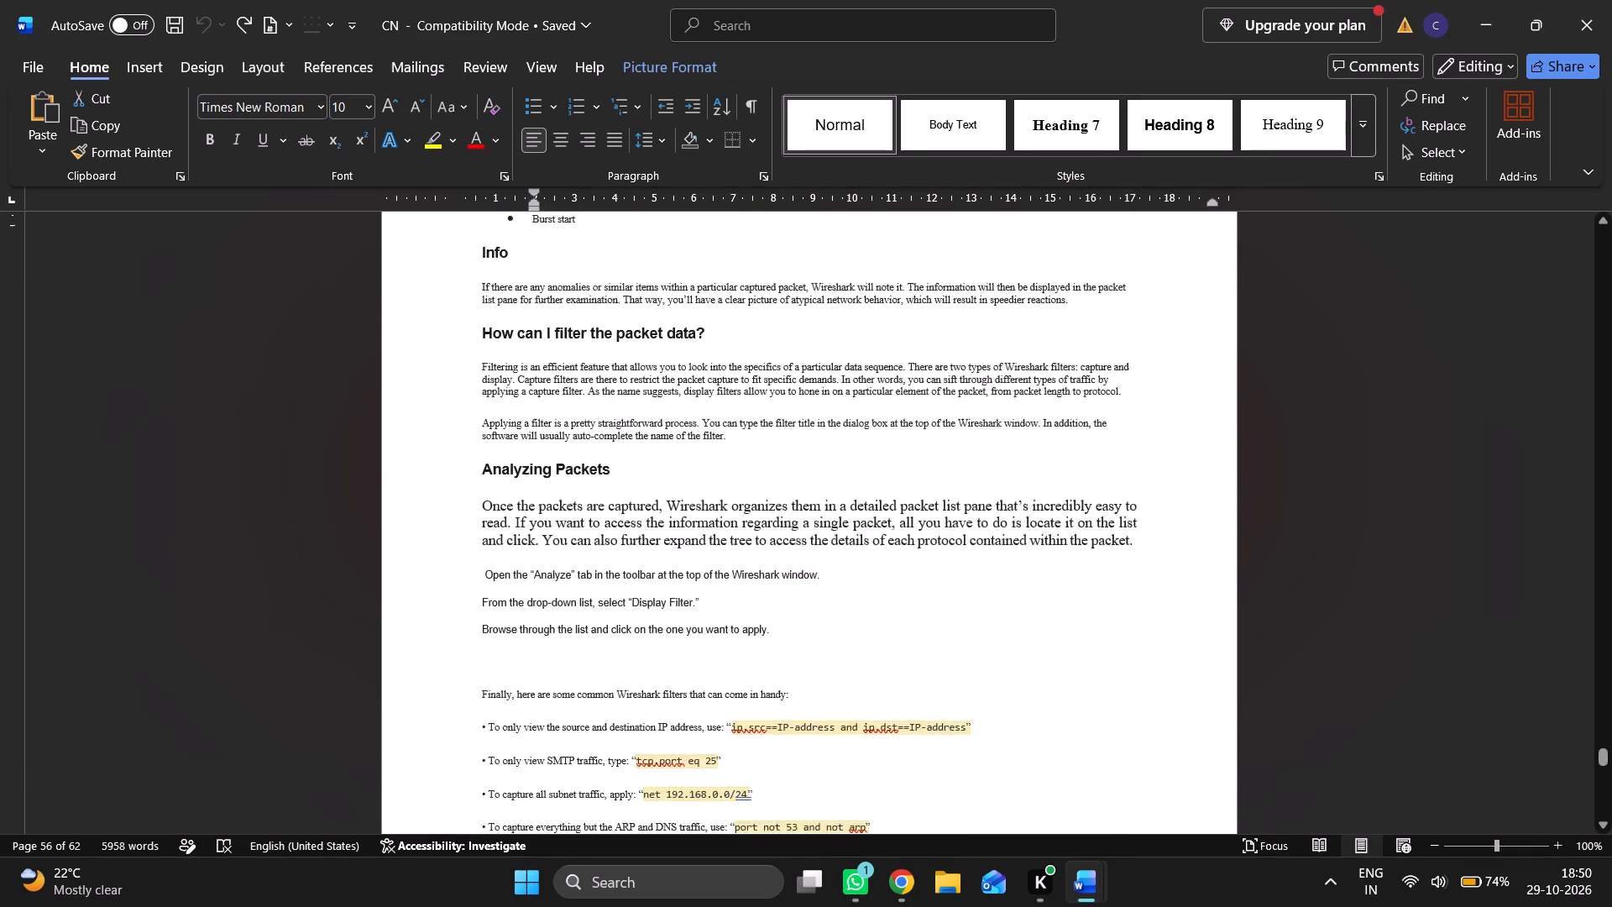
scroll(861, 597, "up", 20)
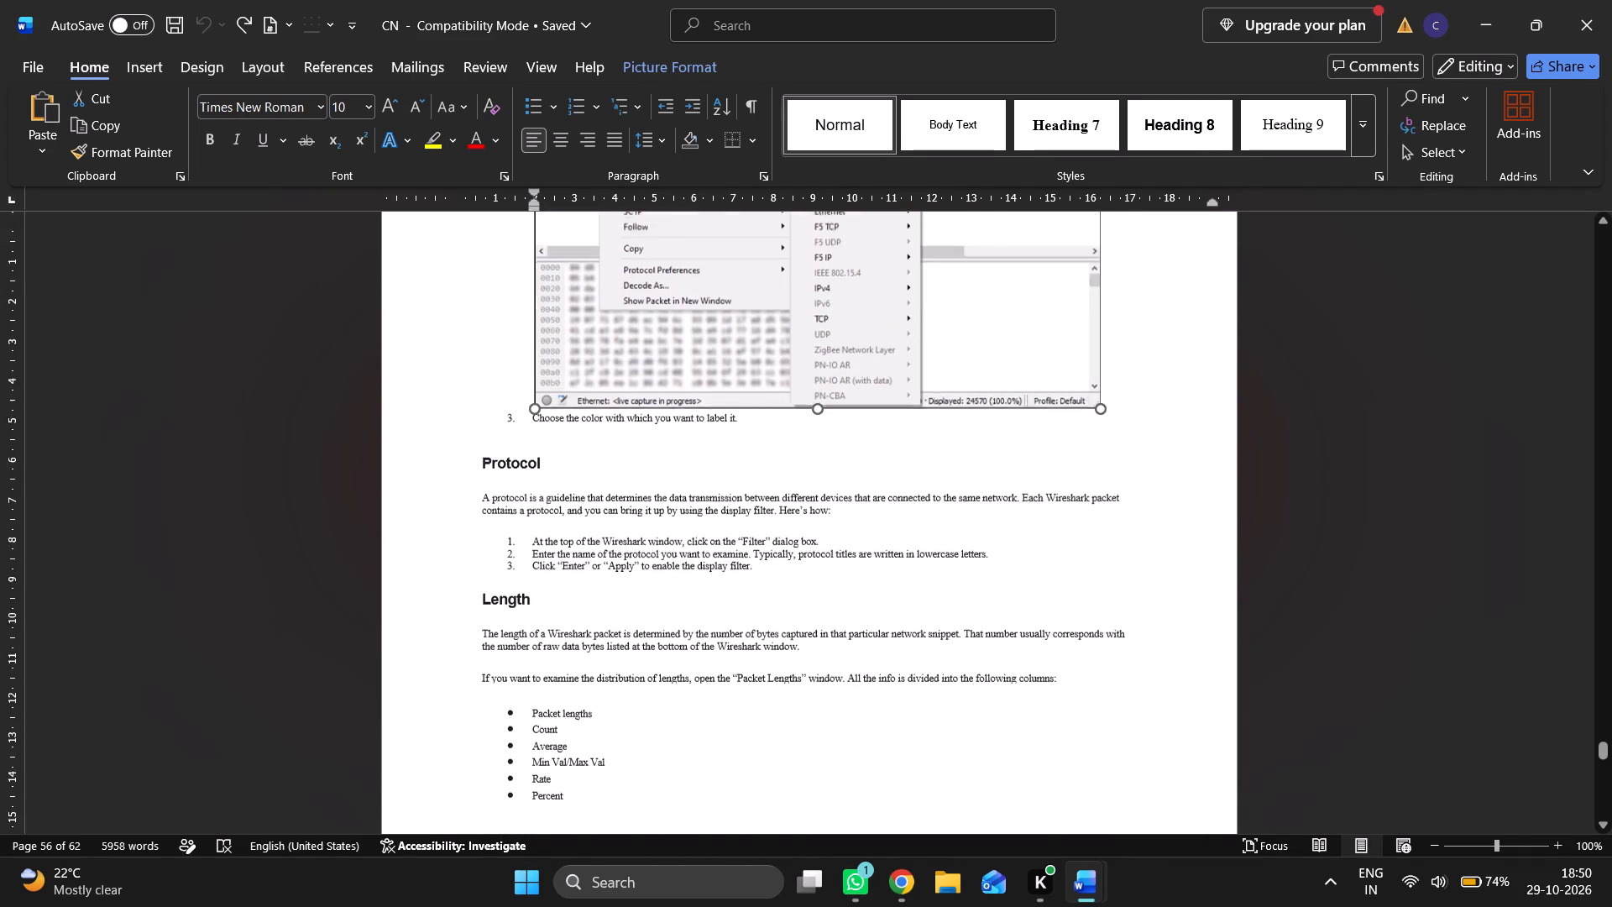
scroll(861, 597, "down", 20)
scroll(861, 597, "down", 20)
scroll(861, 597, "down", 5)
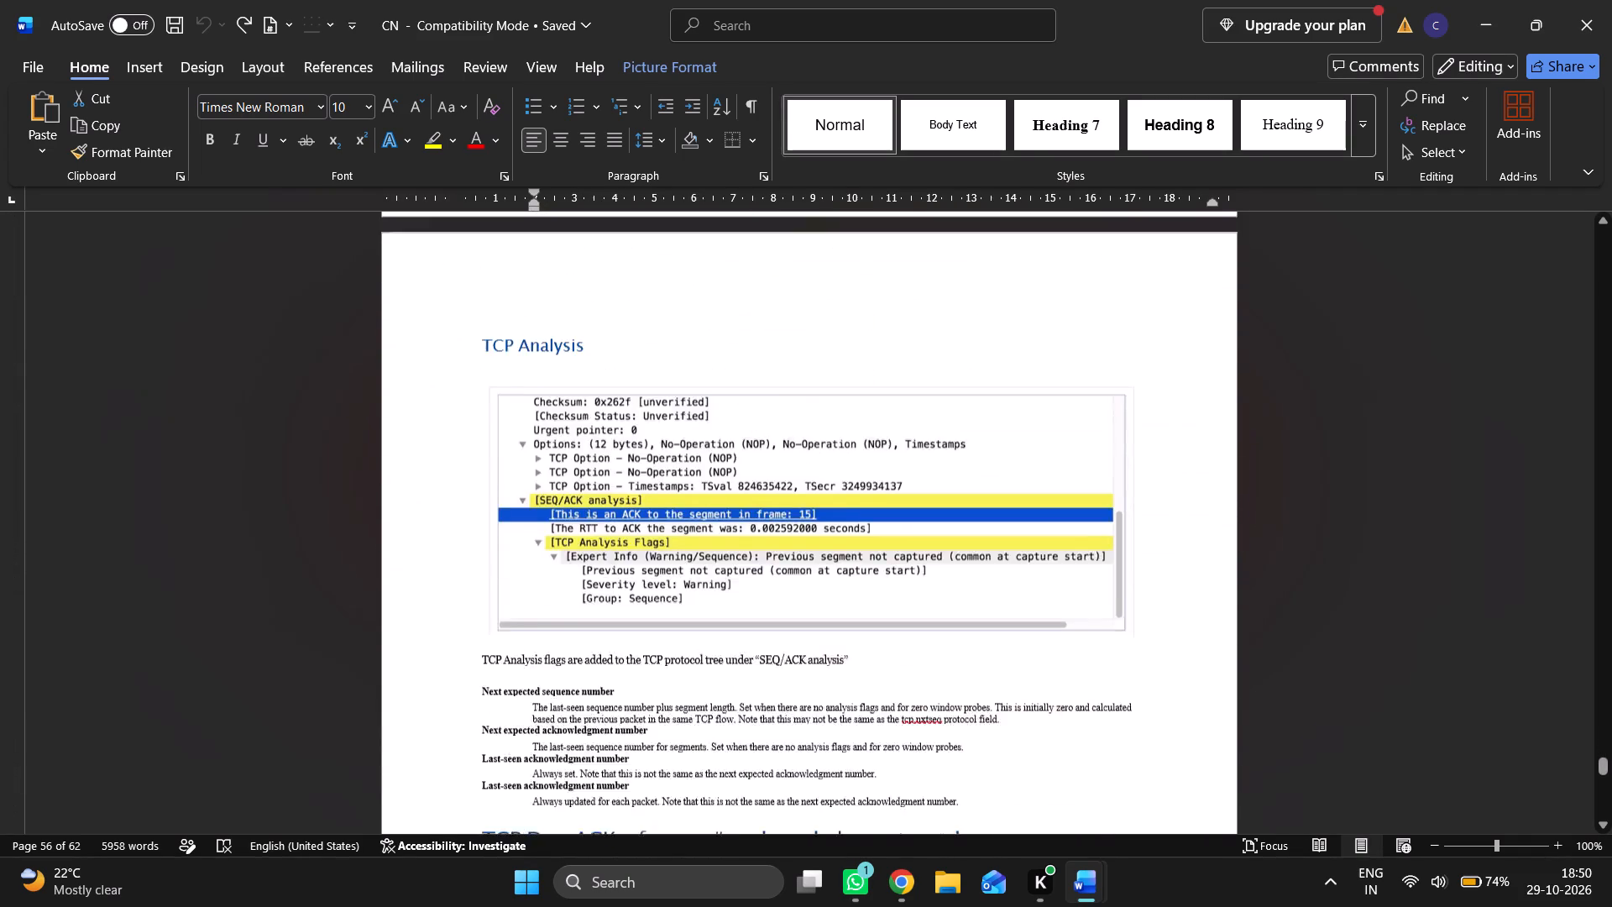
scroll(861, 592, "down", 13)
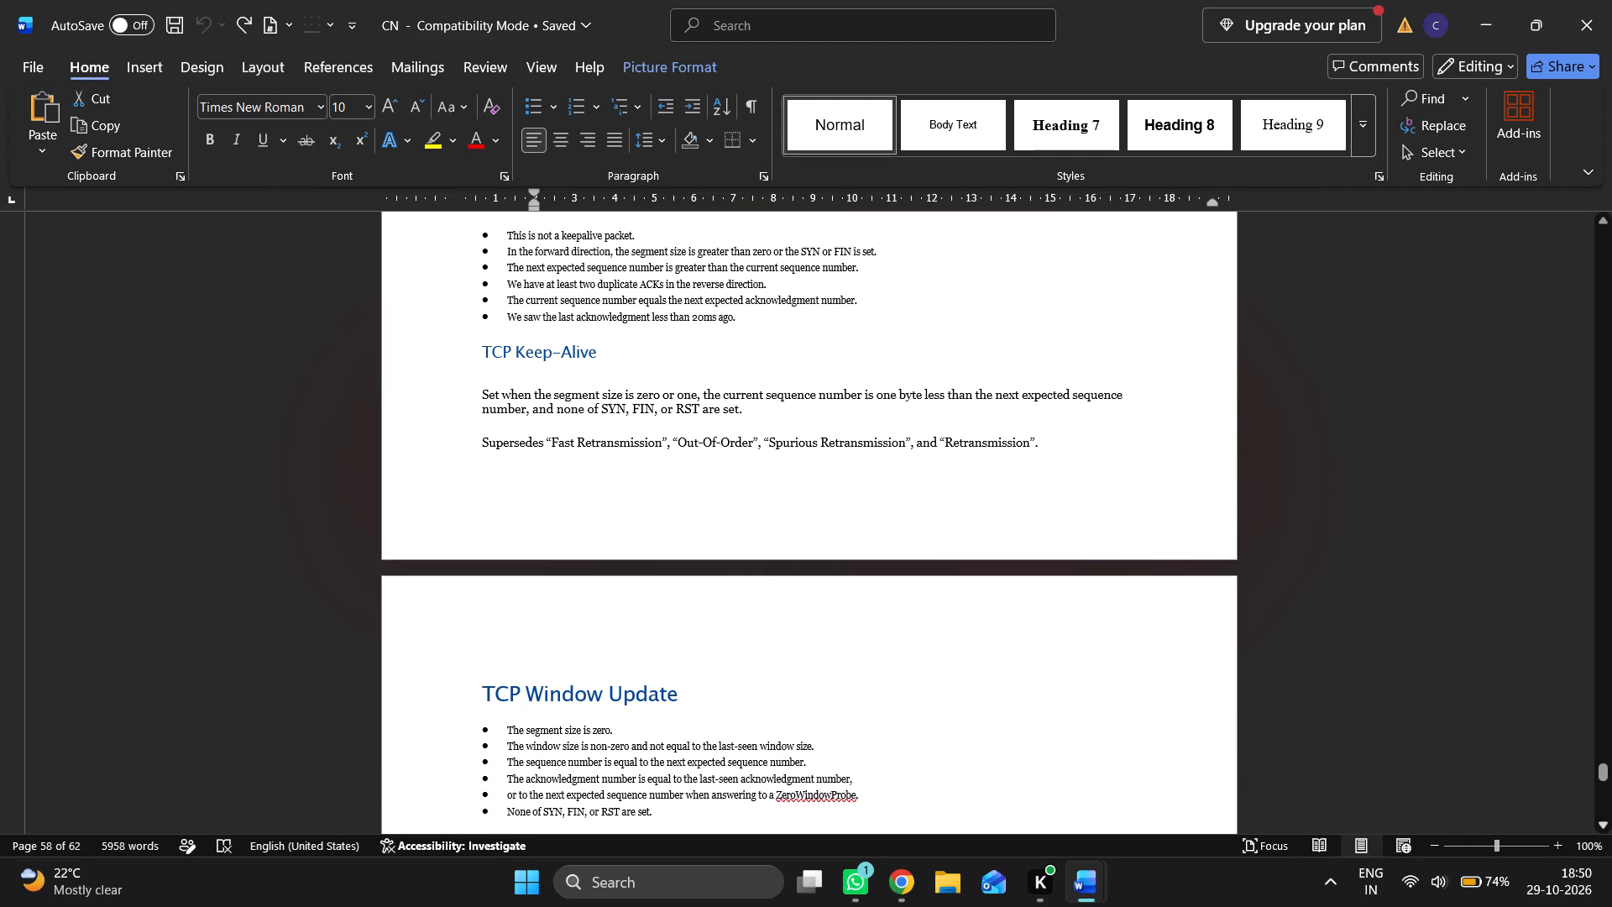
scroll(1609, 789, "up", 20)
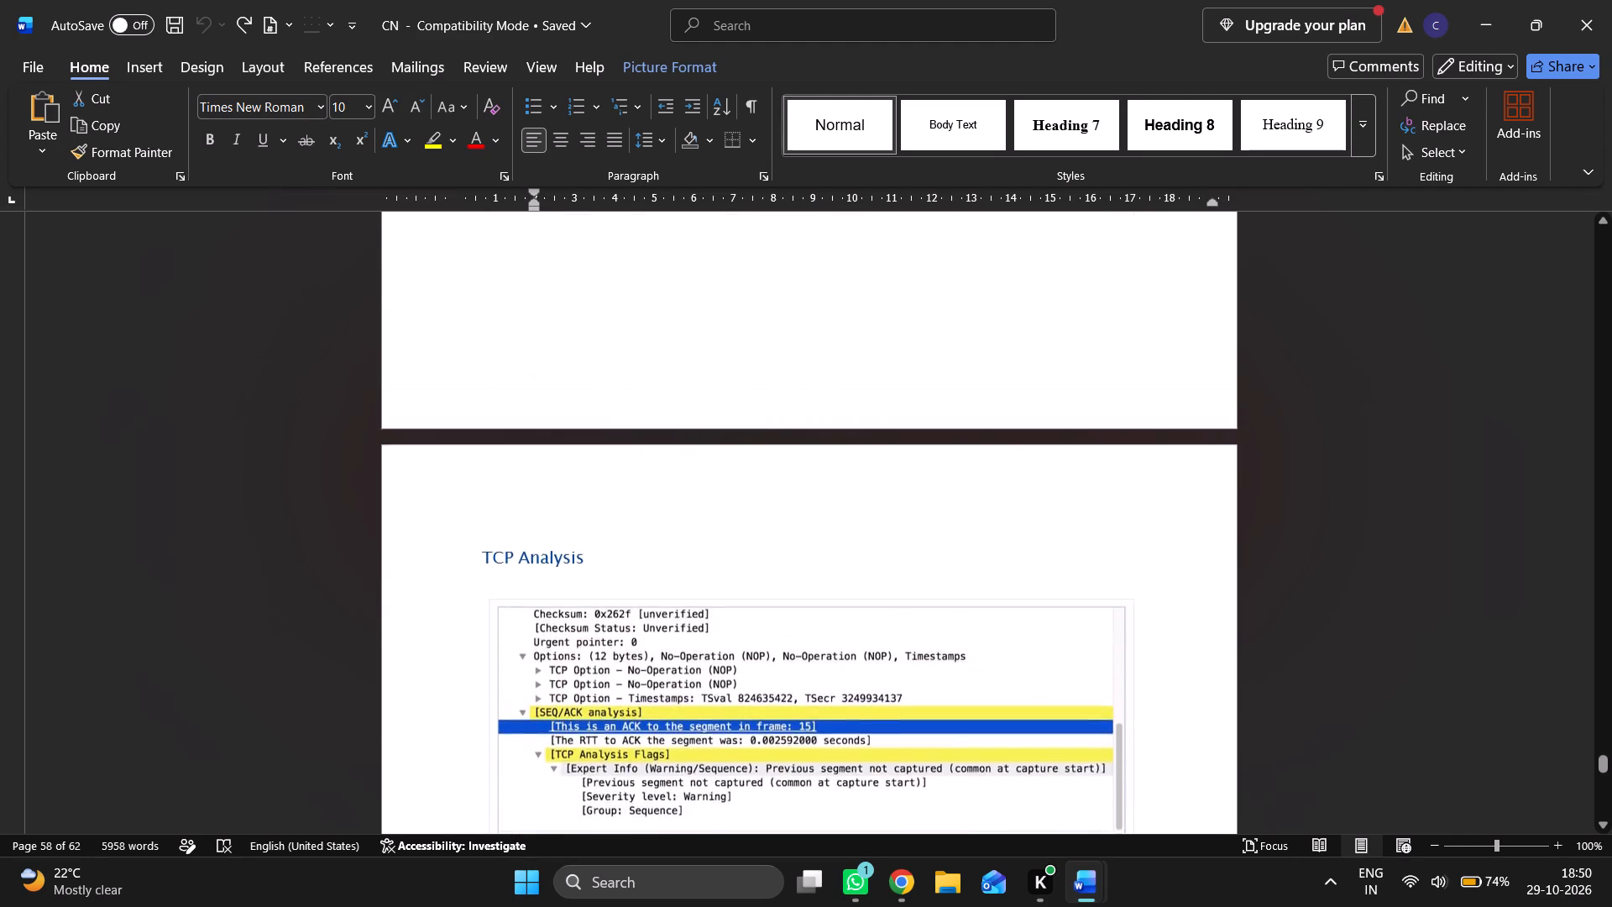
scroll(1576, 774, "up", 20)
scroll(1567, 753, "up", 14)
scroll(1565, 747, "up", 20)
scroll(1565, 747, "up", 1)
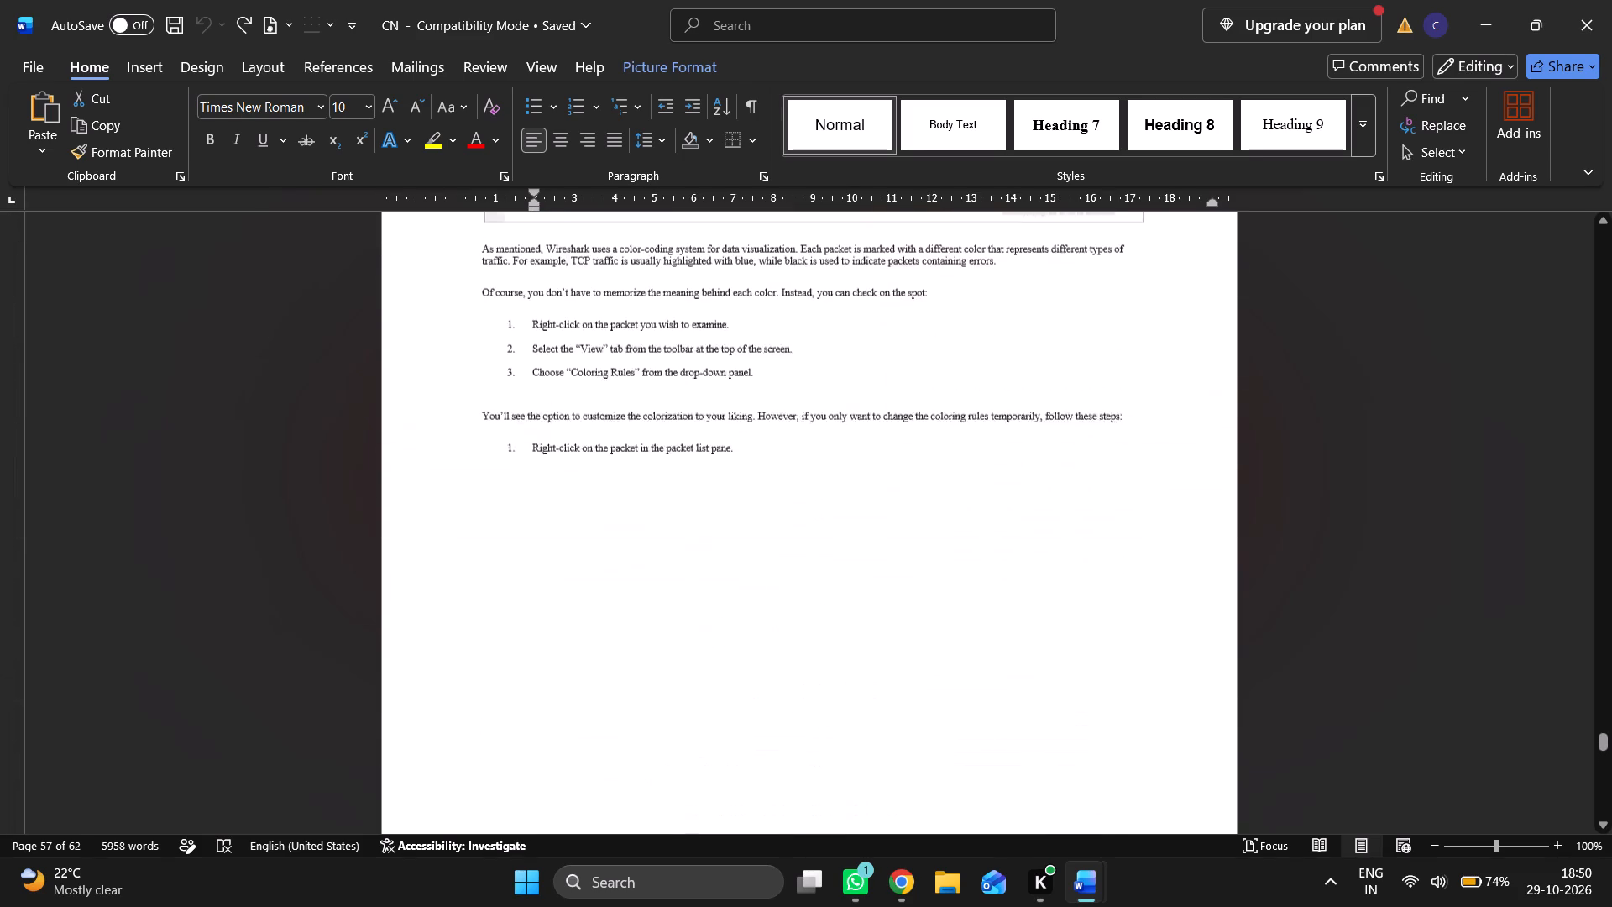
scroll(1568, 727, "up", 16)
scroll(1567, 723, "down", 9)
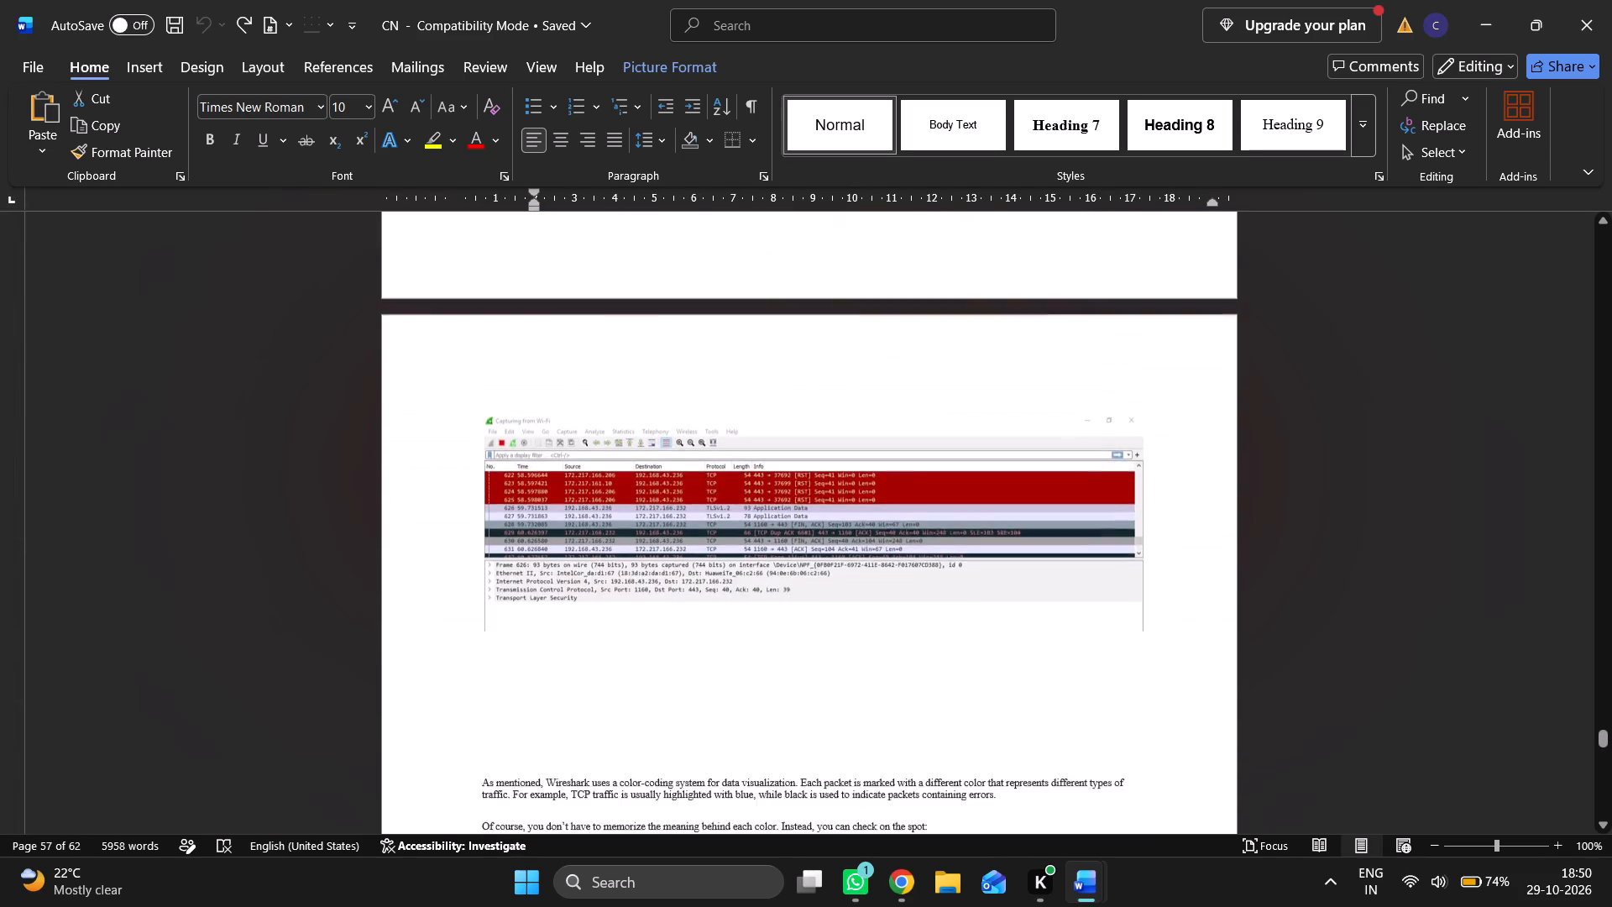
scroll(1564, 709, "down", 20)
scroll(1564, 709, "down", 8)
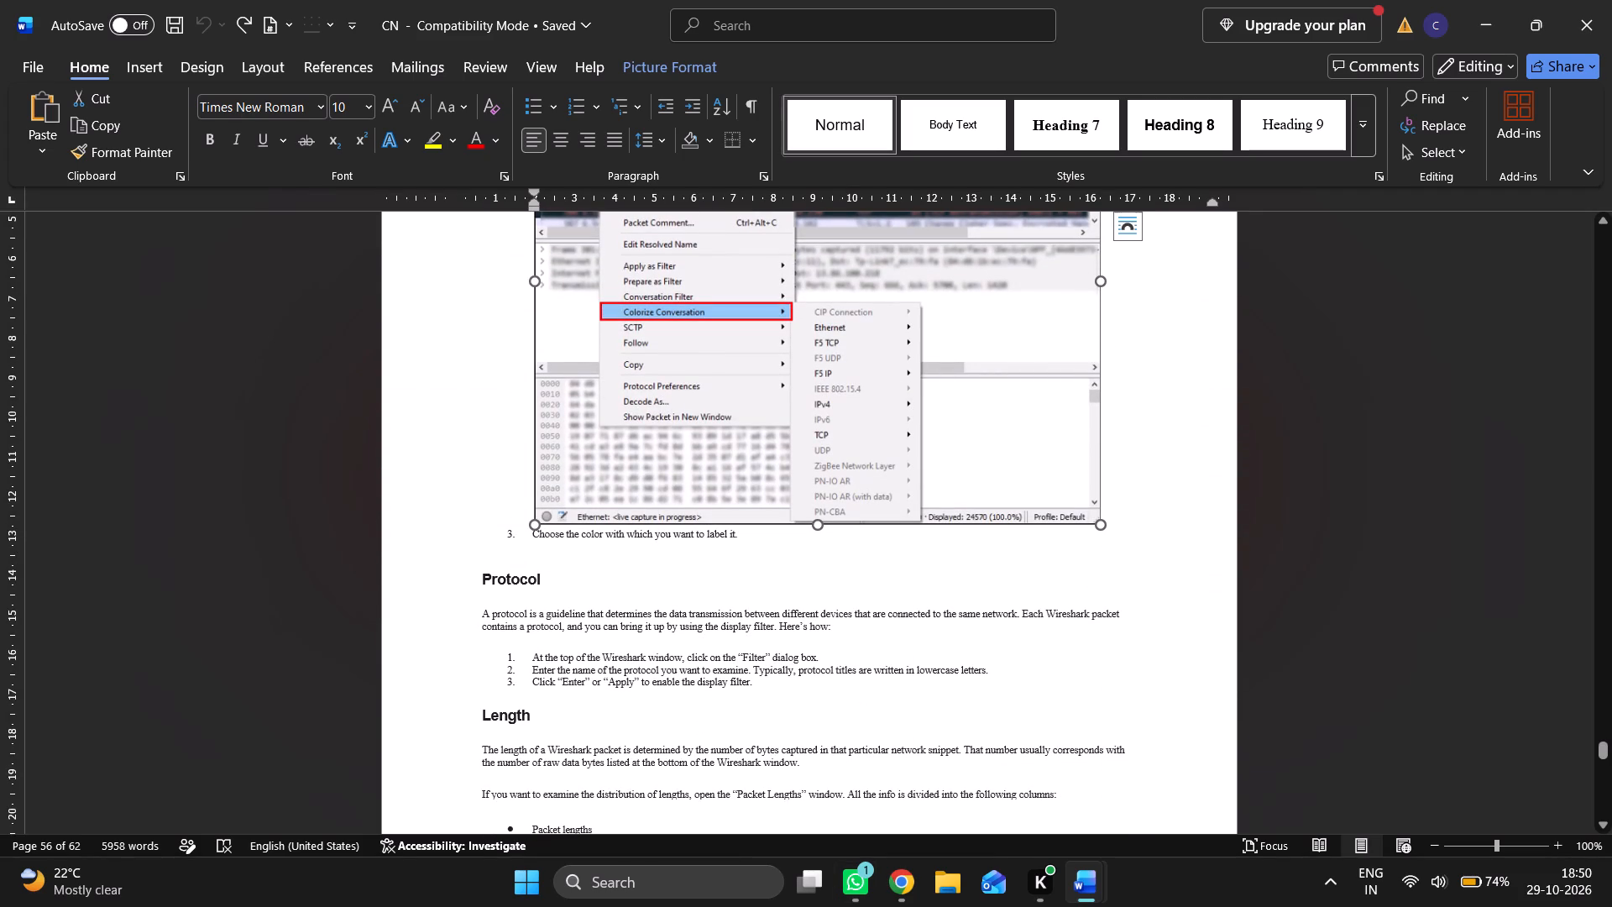
scroll(817, 437, "up", 20)
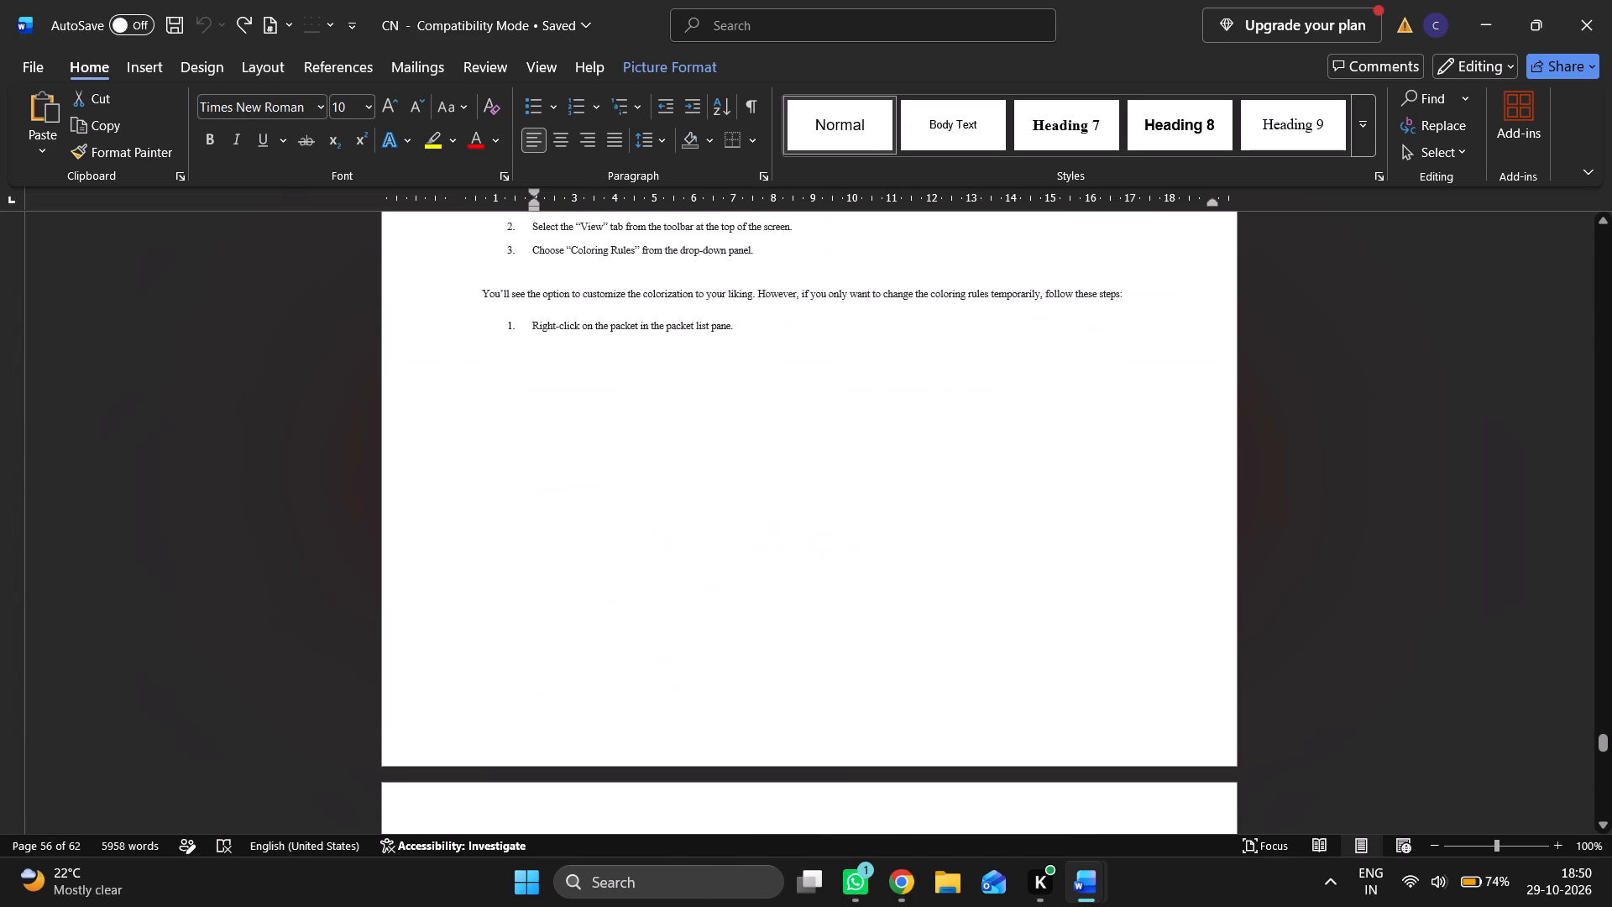
scroll(814, 431, "up", 3)
scroll(814, 429, "down", 20)
scroll(814, 429, "down", 1)
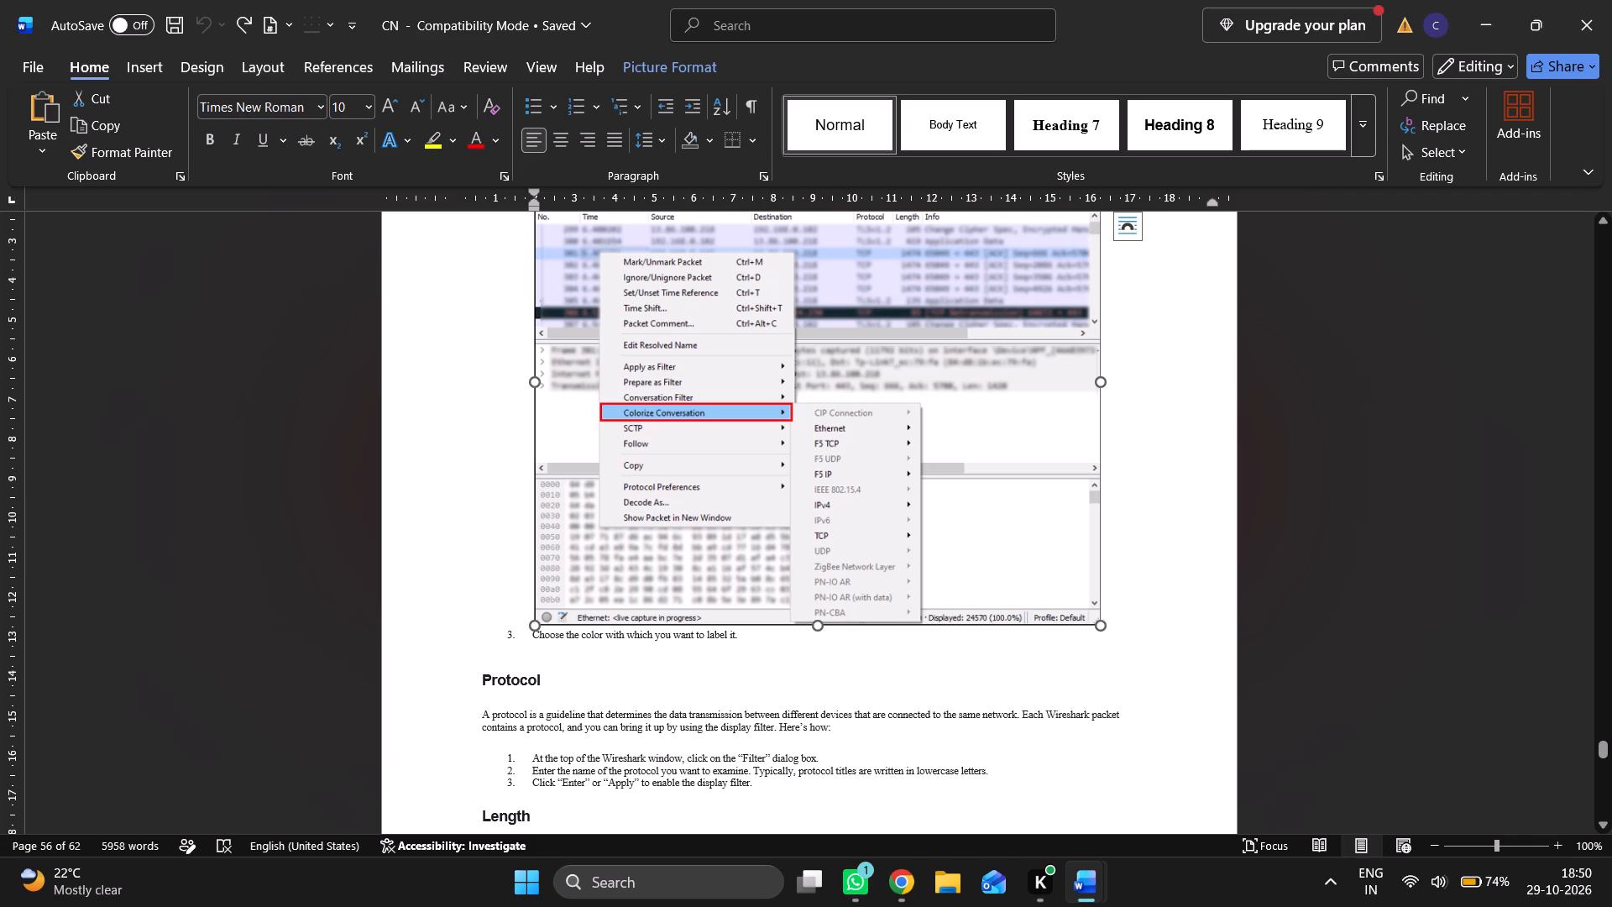
scroll(904, 579, "down", 6)
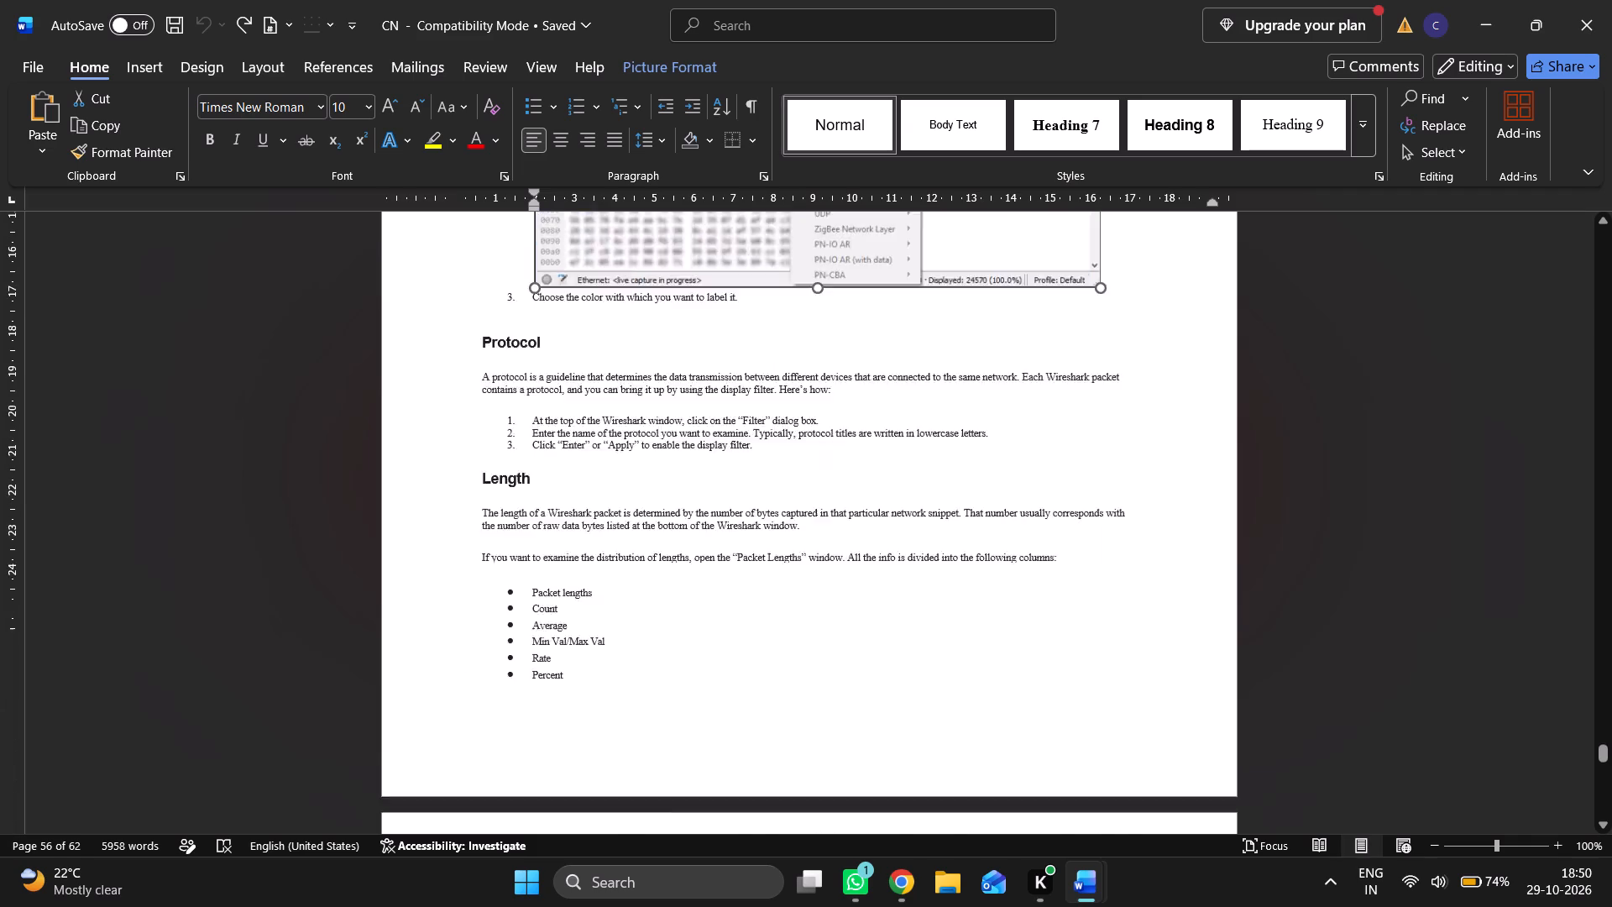
scroll(893, 564, "down", 20)
scroll(893, 564, "down", 10)
scroll(854, 461, "down", 9)
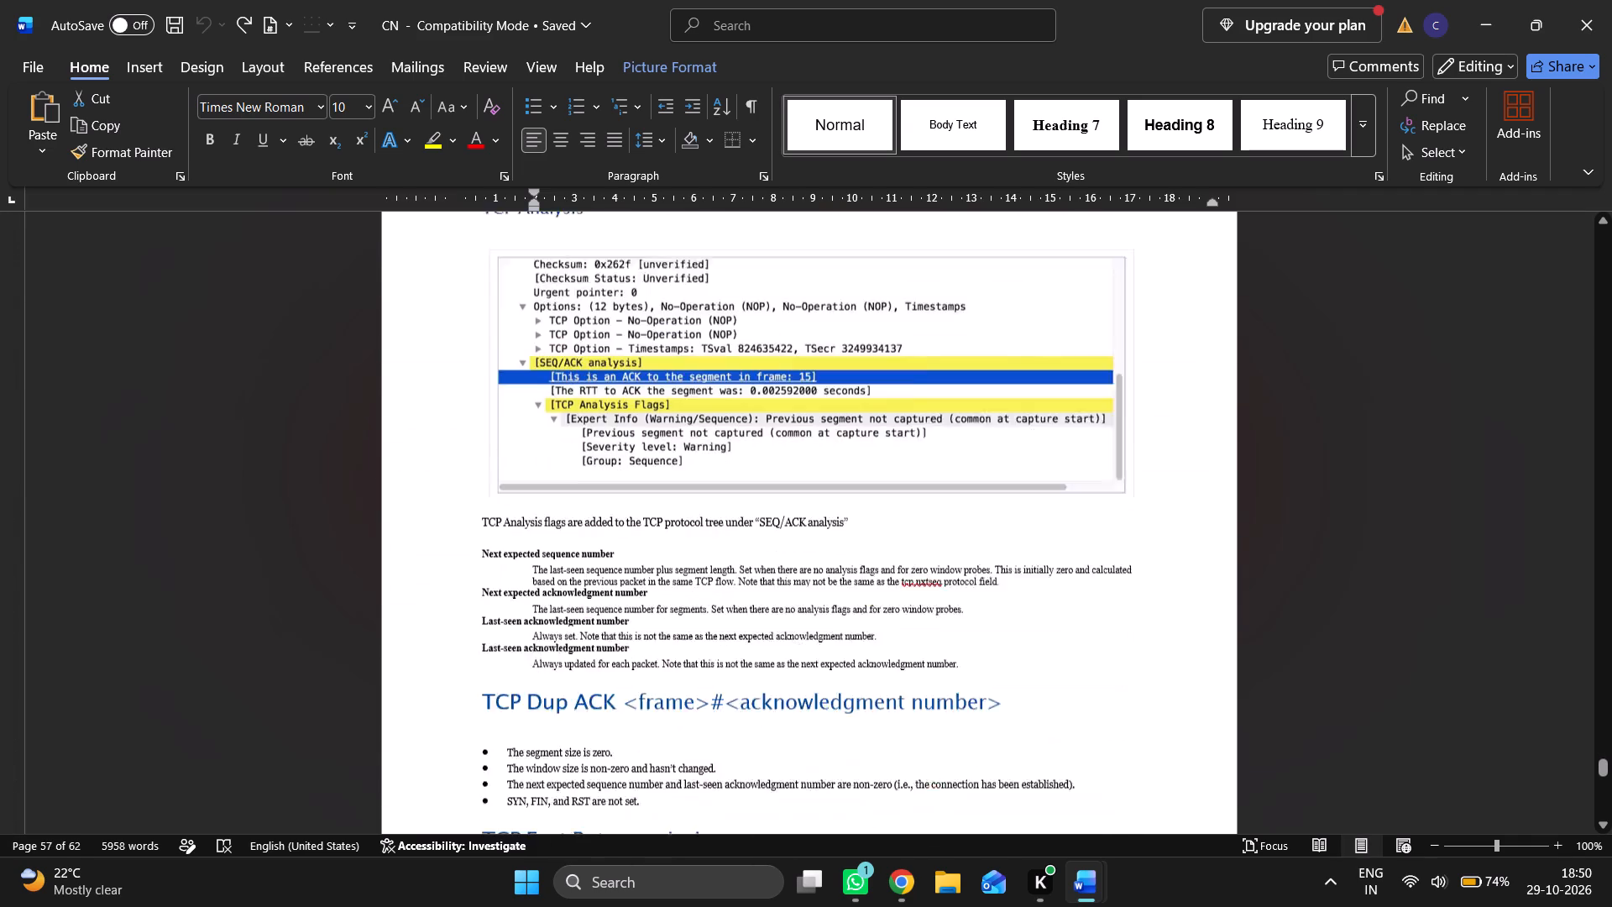
scroll(854, 458, "down", 20)
scroll(854, 458, "down", 4)
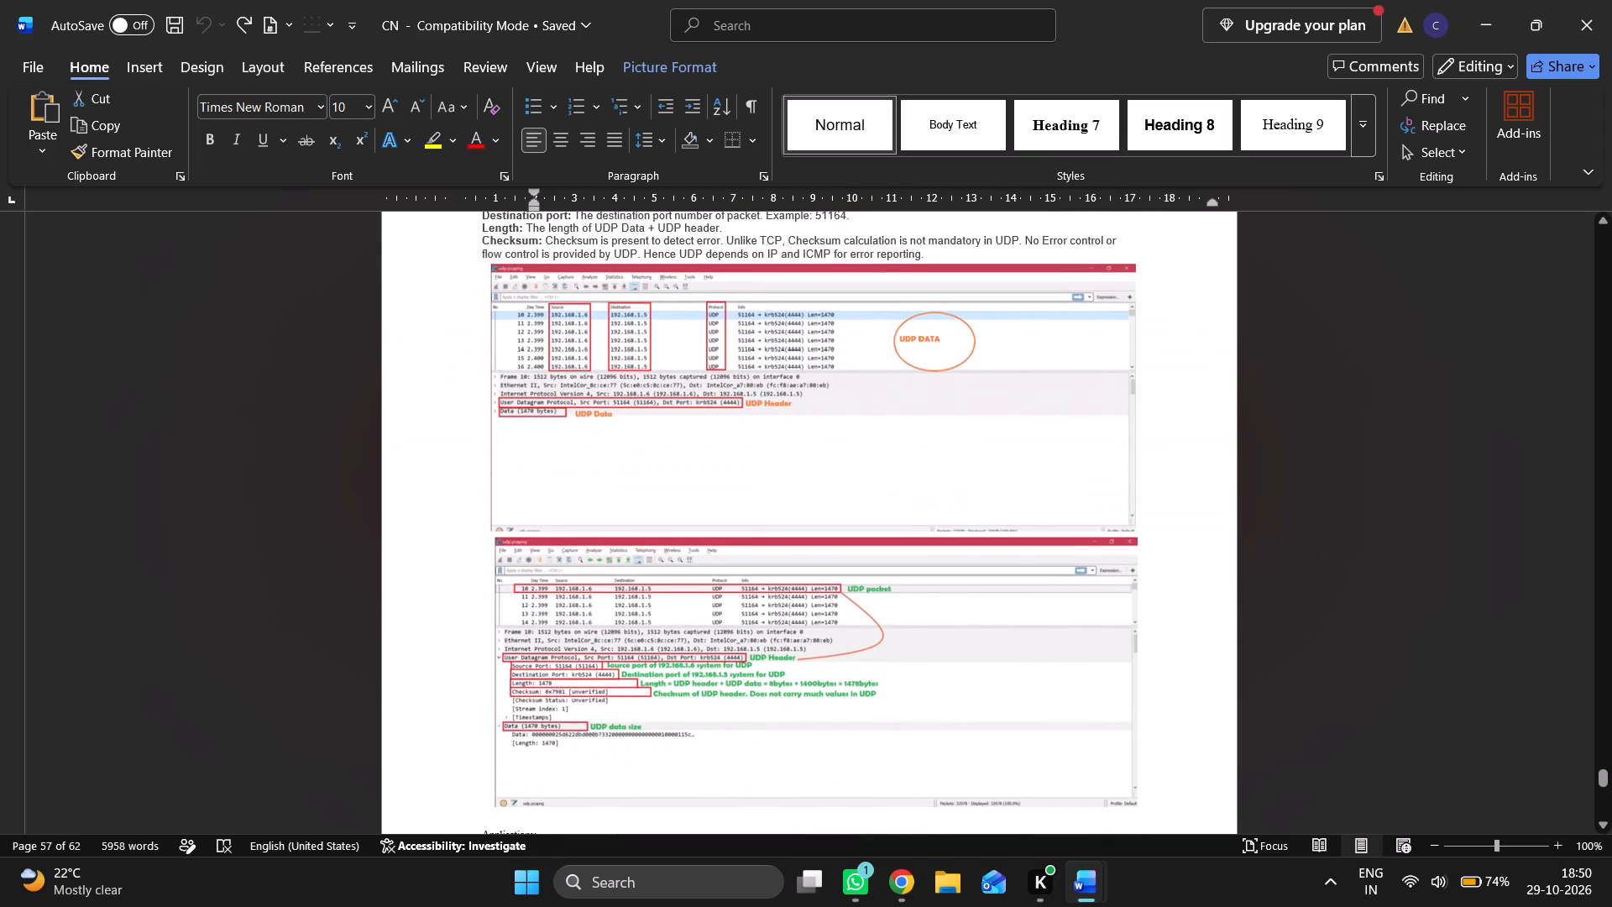
Copy the annotated UDP capture picture above the Applications list in the CN document.
left_click(819, 456)
scroll(793, 471, "down", 9)
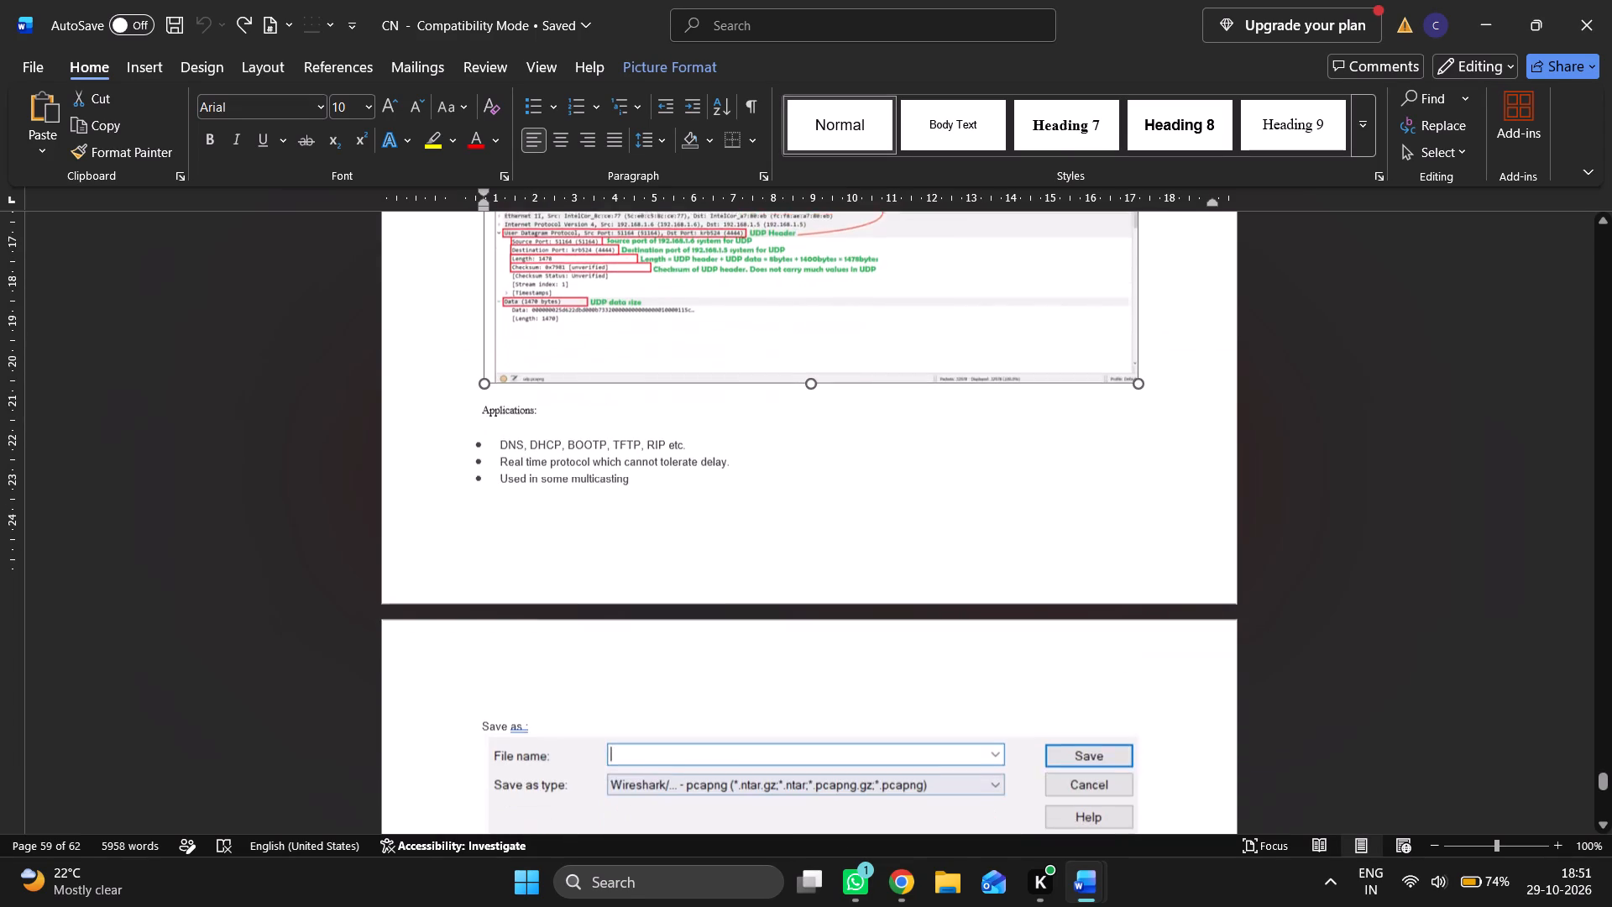
scroll(796, 461, "down", 9)
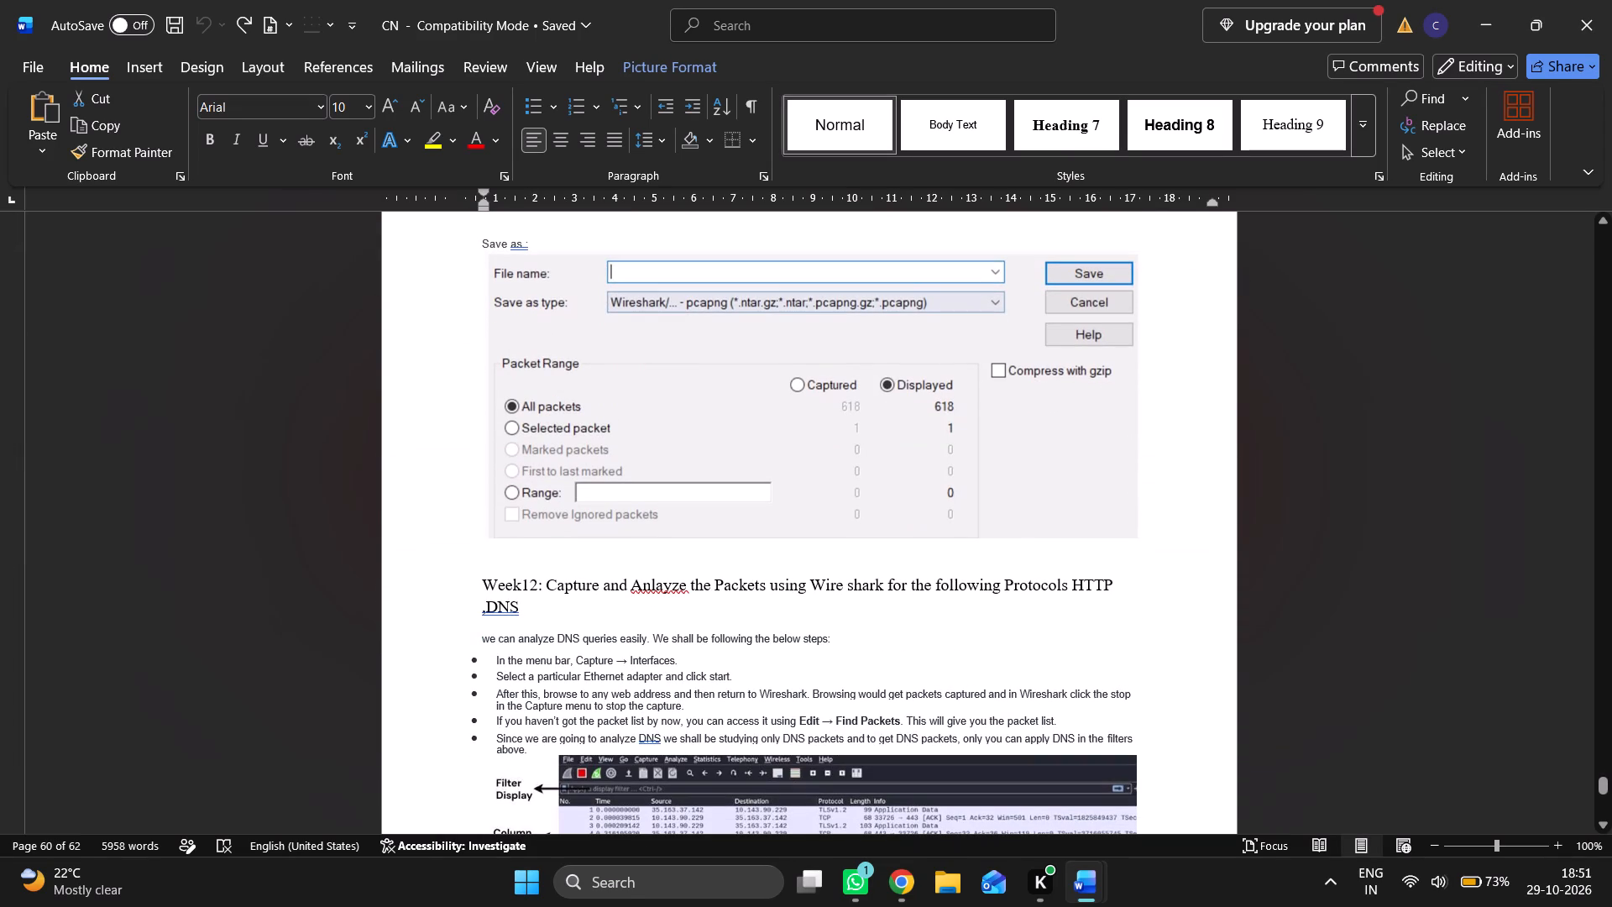
scroll(795, 460, "up", 17)
scroll(794, 459, "up", 7)
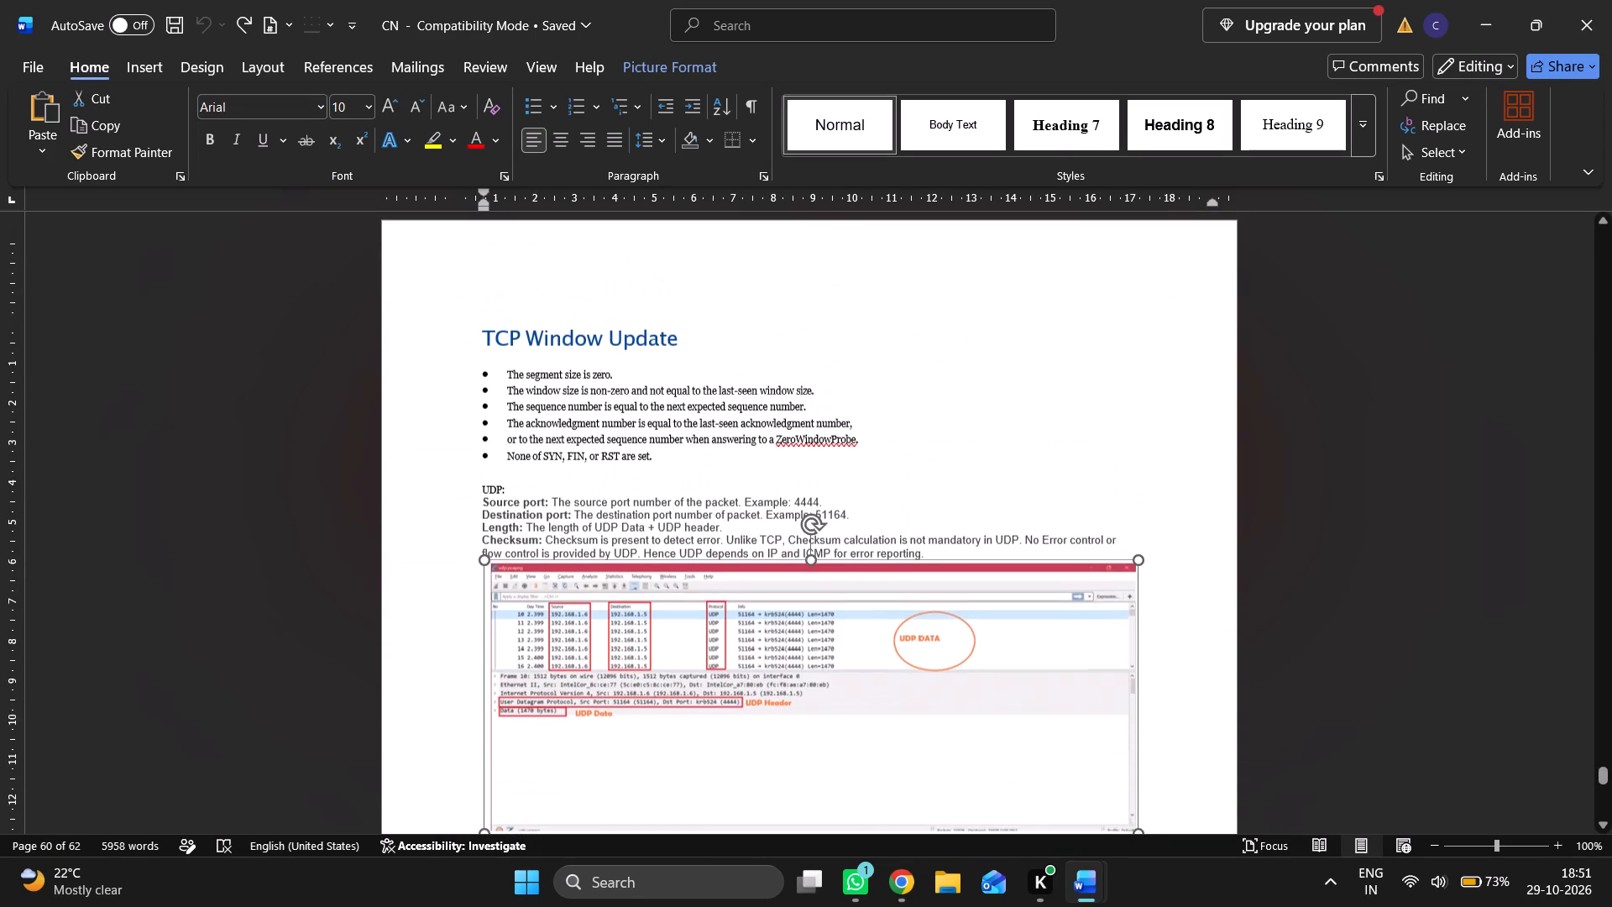
right_click(809, 675)
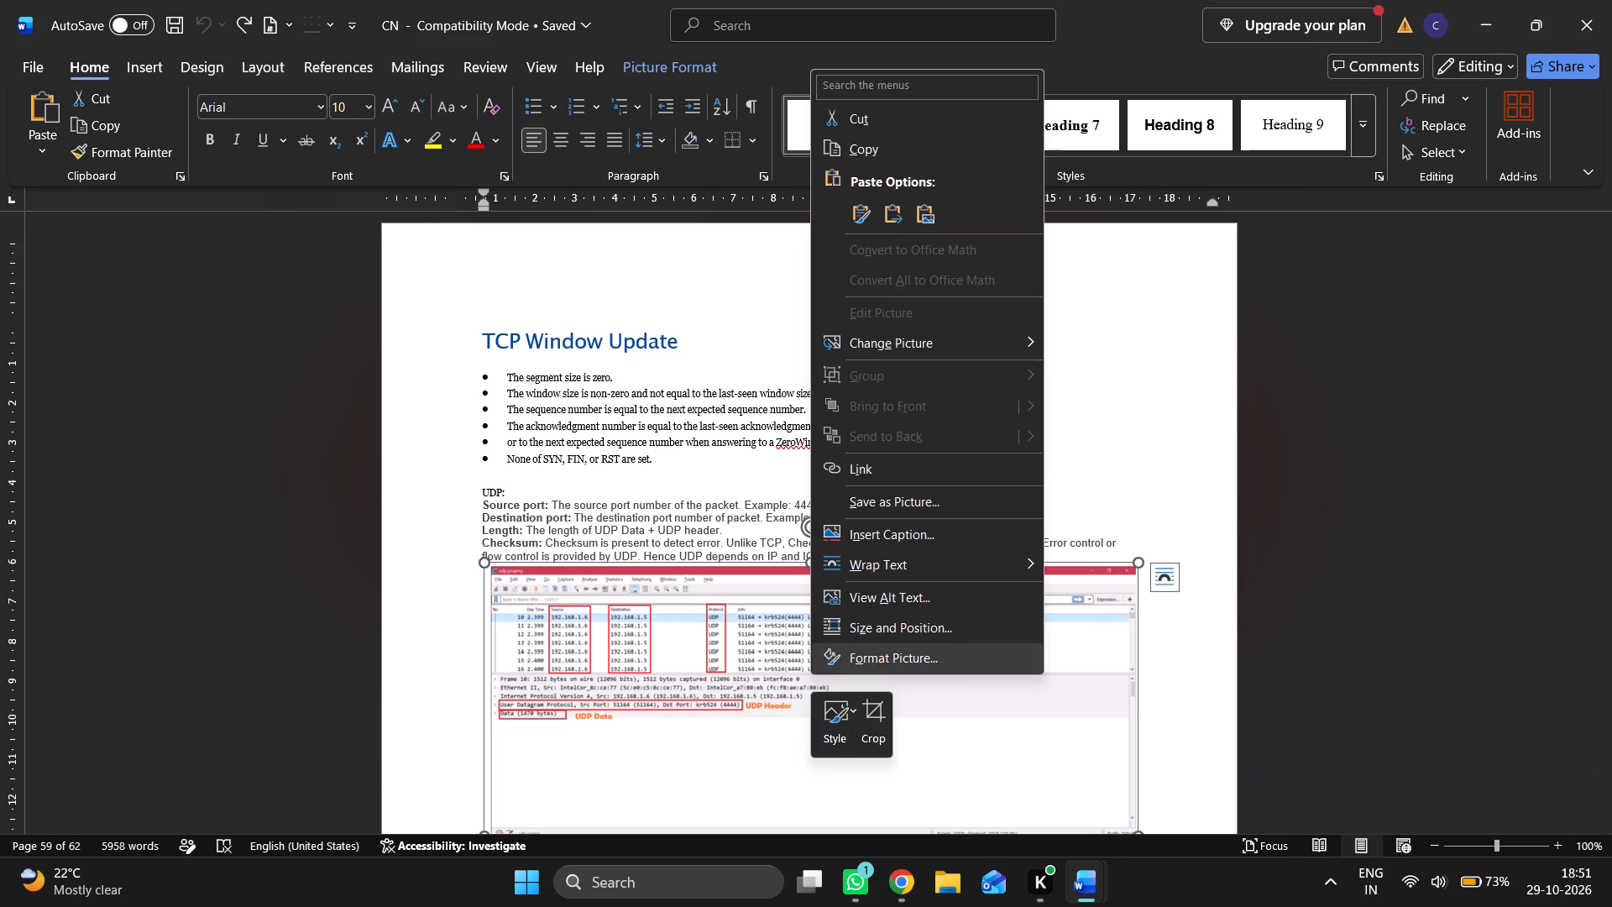
left_click(676, 647)
scroll(671, 616, "down", 7)
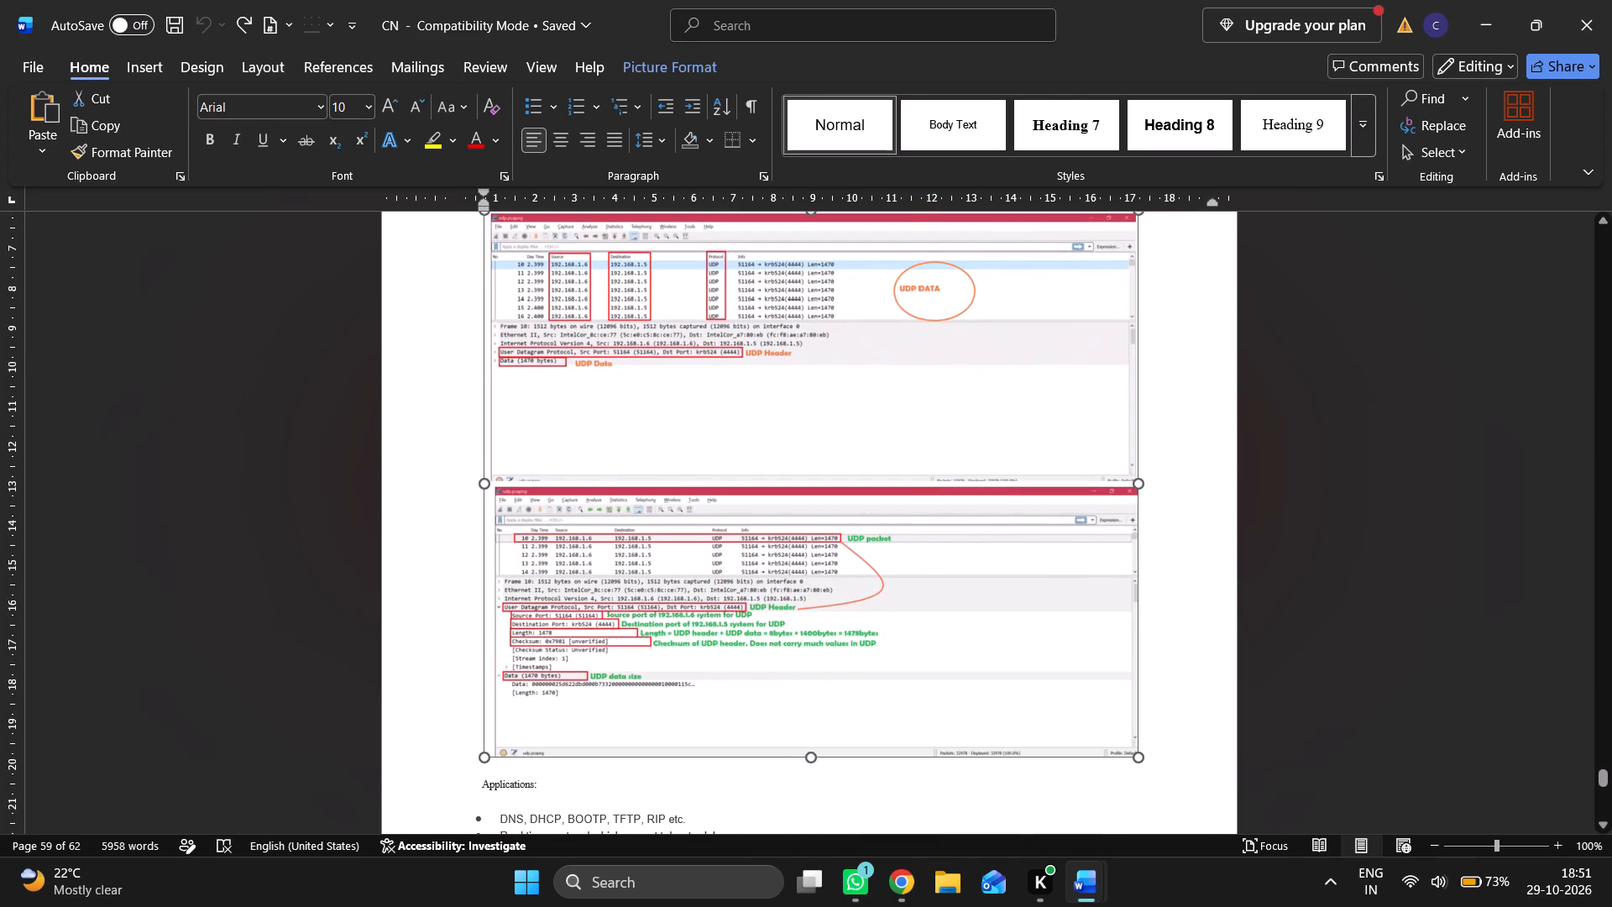
right_click(682, 628)
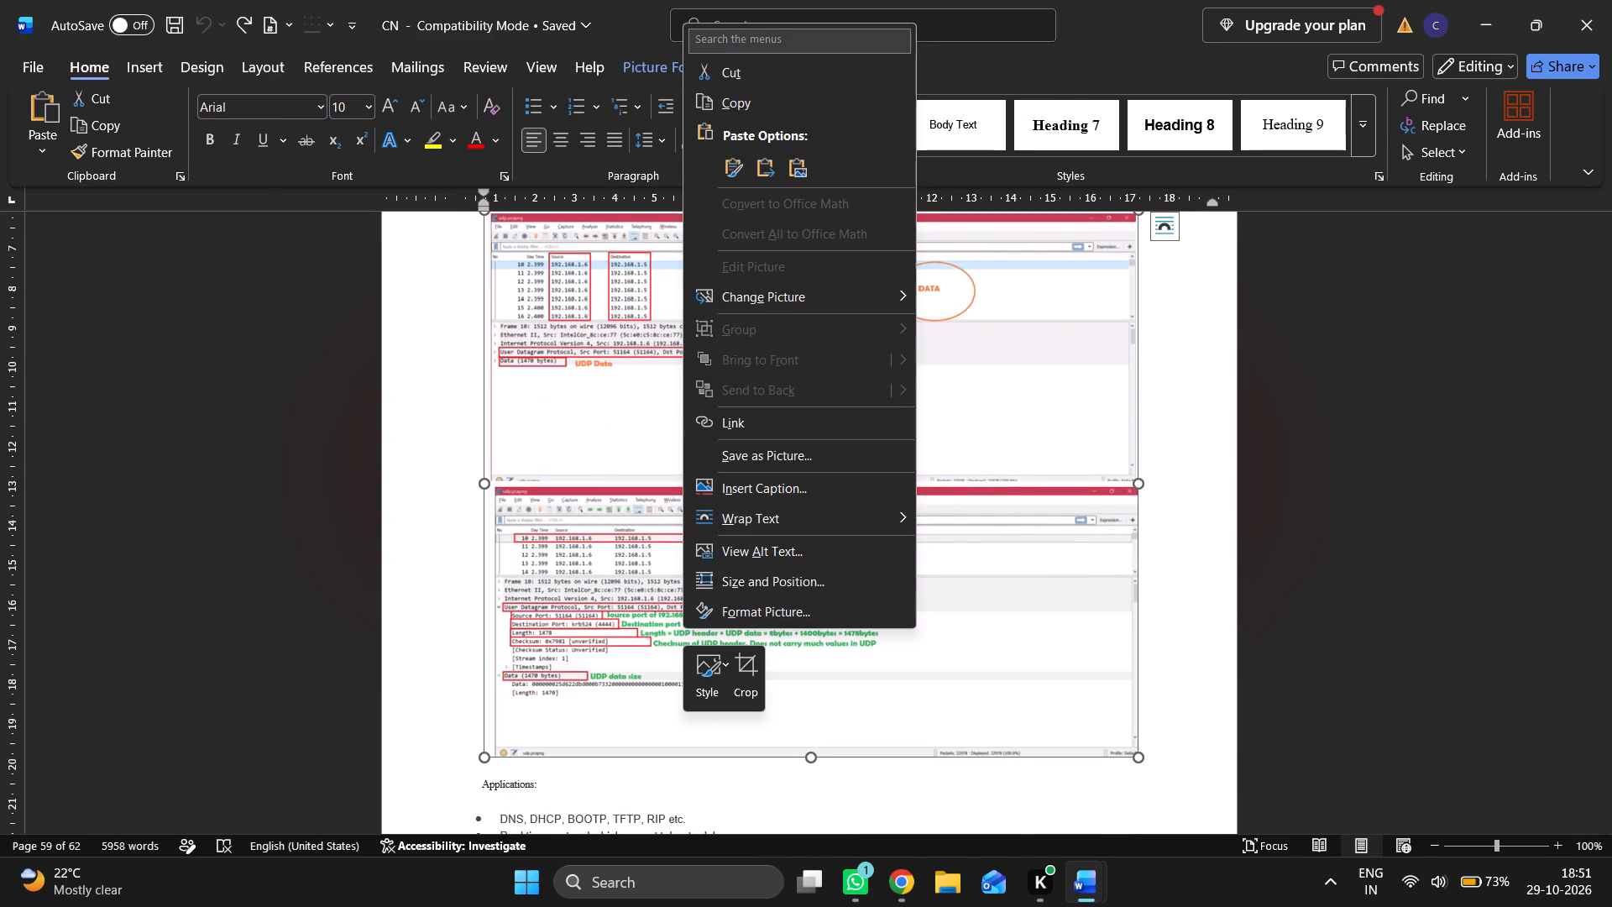
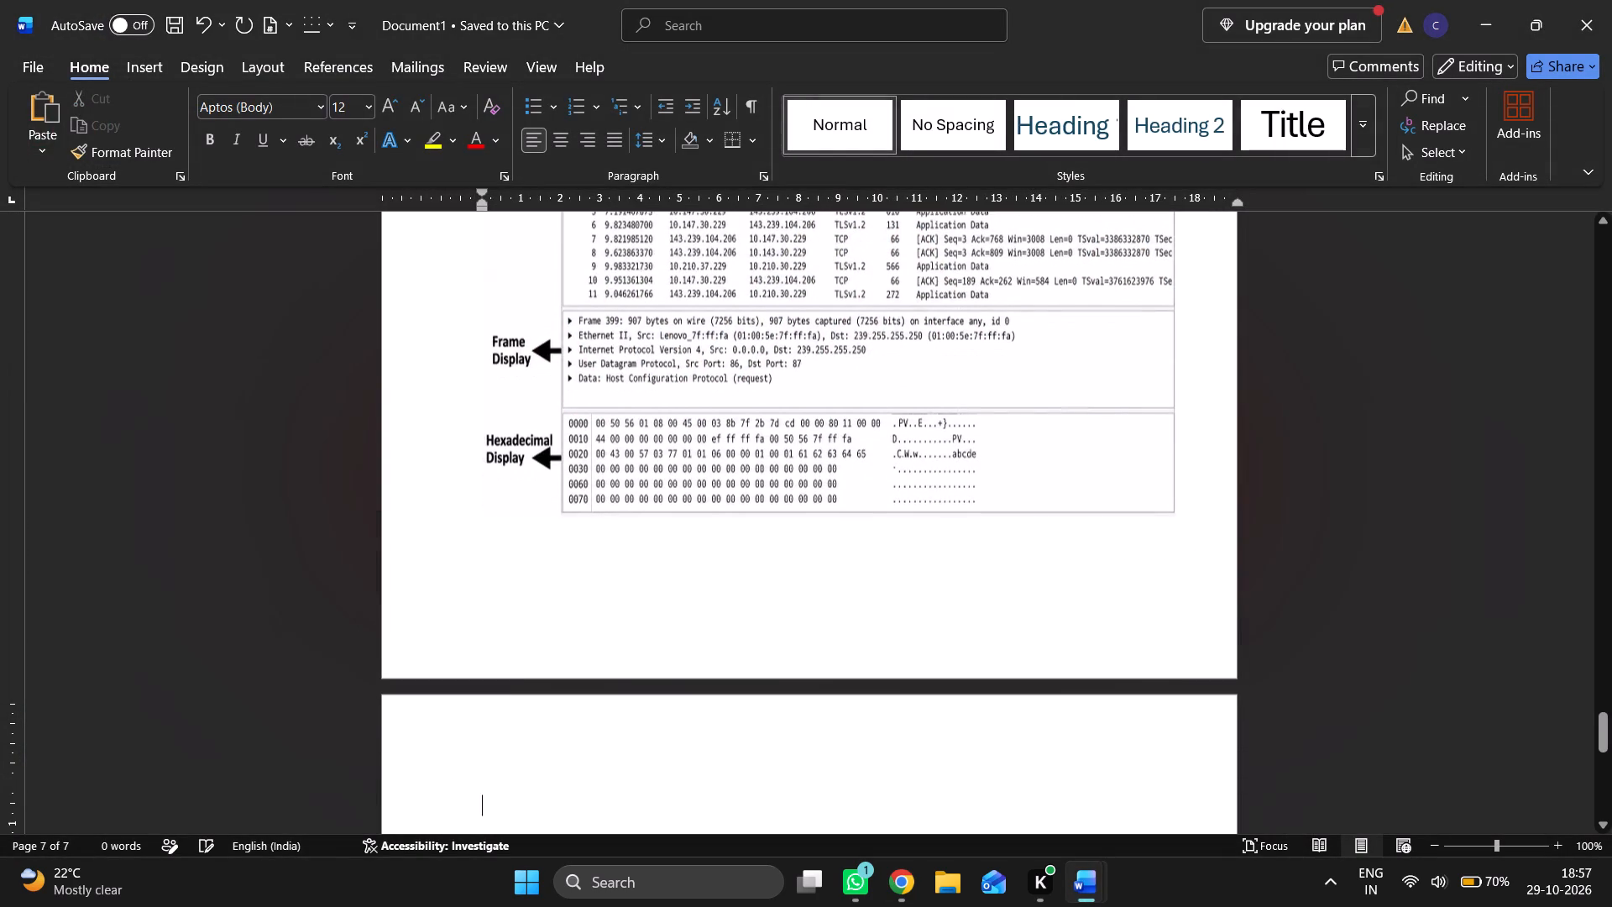
Stretch the Wireshark interface picture slightly taller.
left_click(635, 390)
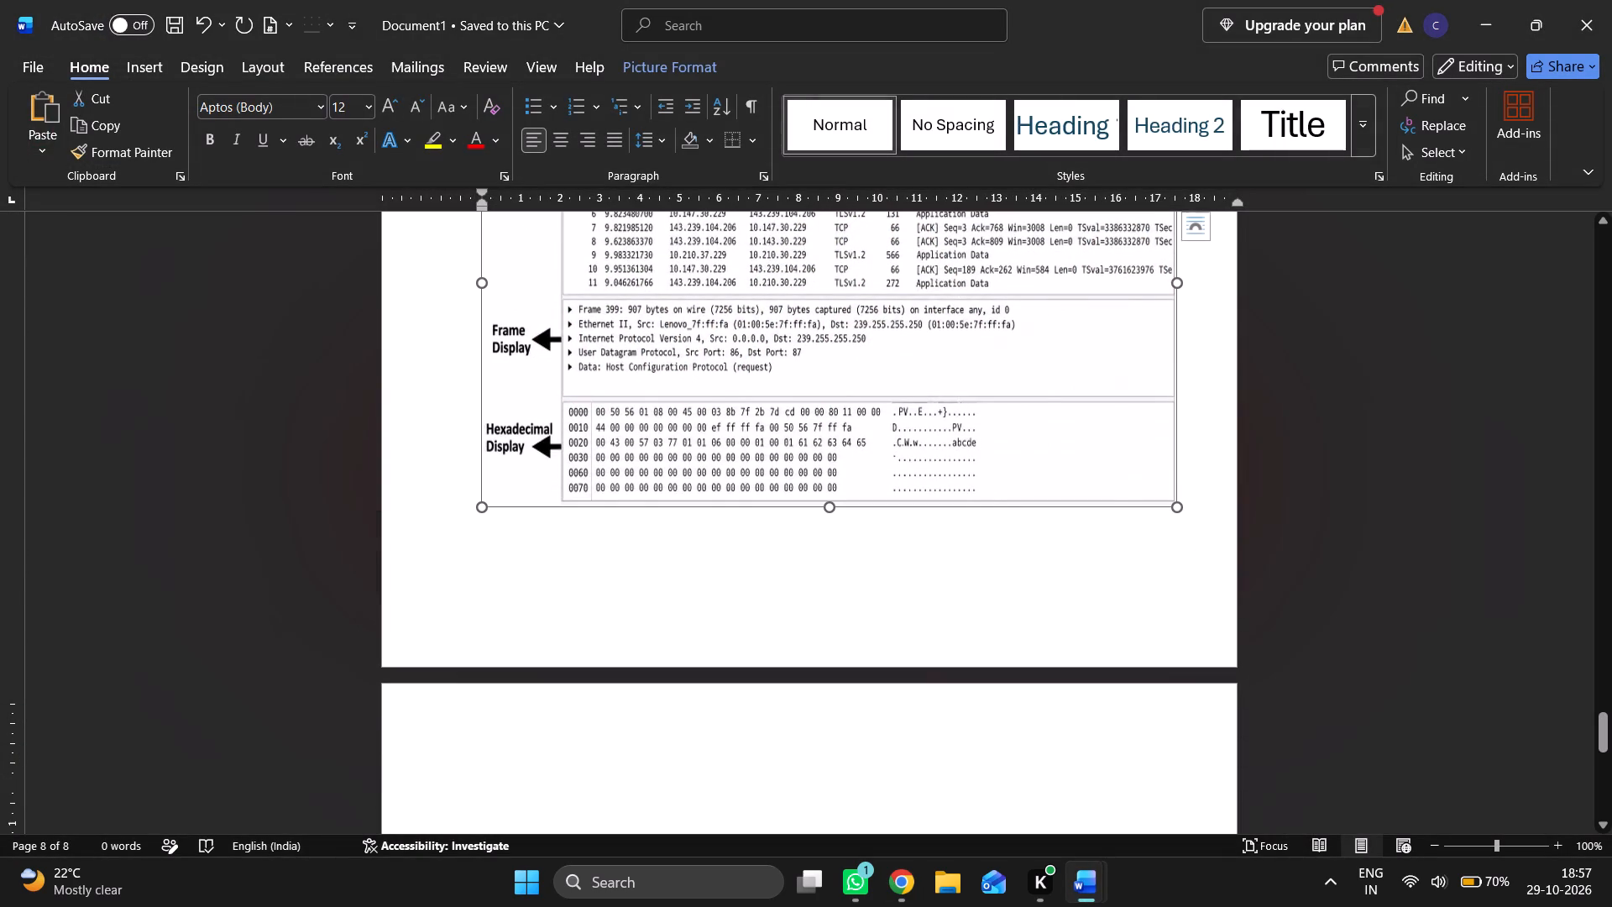
left_click_drag(831, 508, 832, 537)
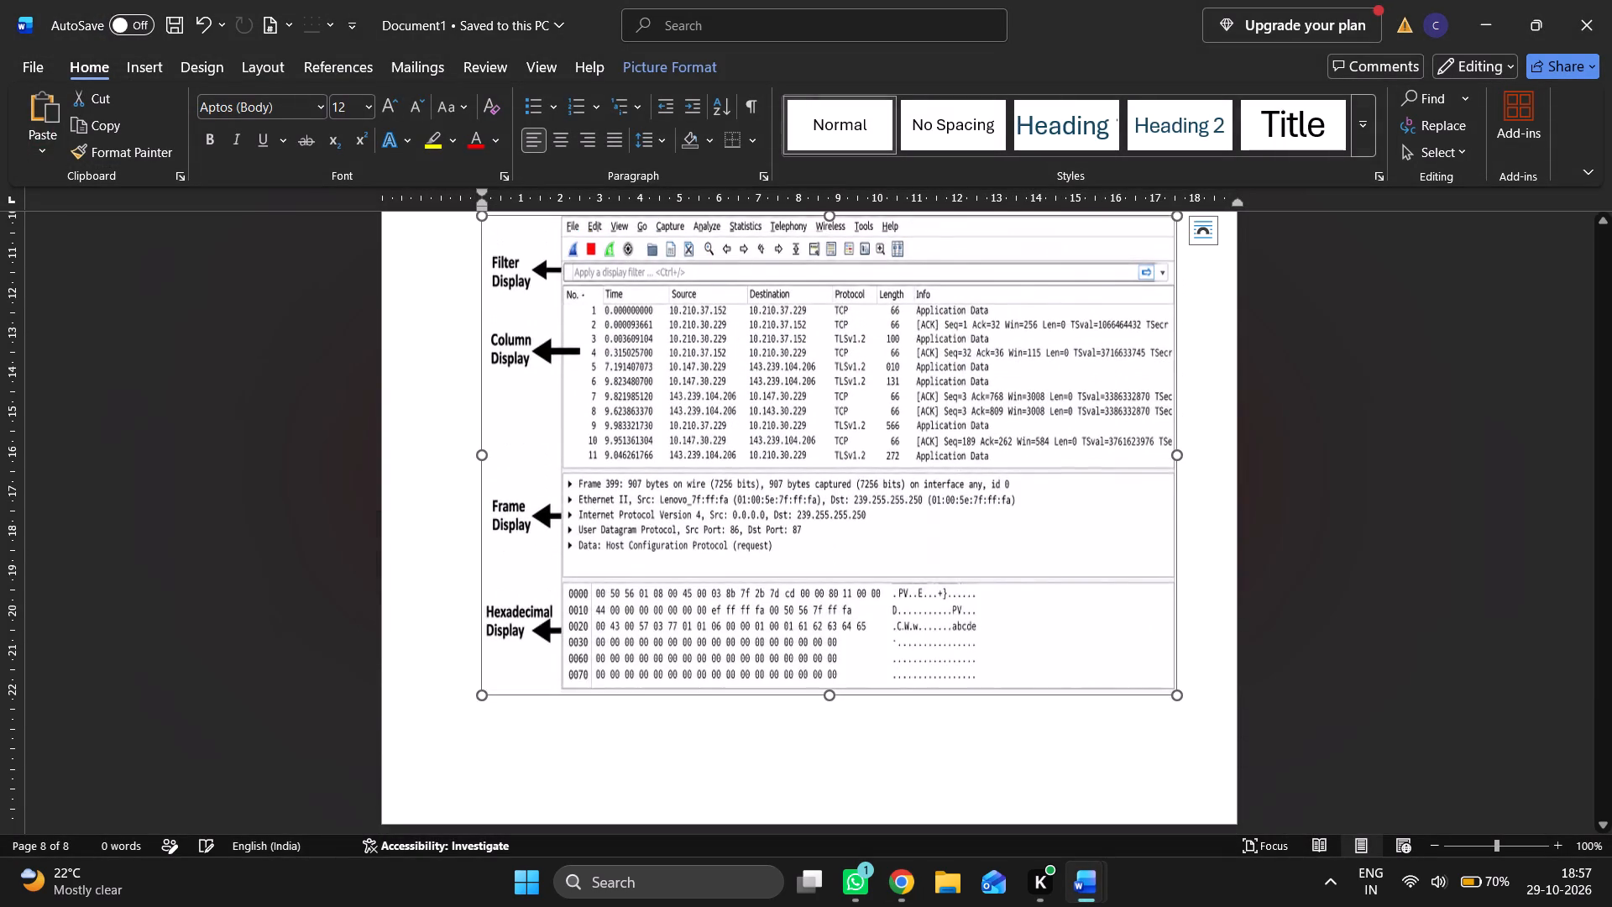
Insert the Wireshark DNS Response Analysis picture from Downloads on a new line after the annotated Wireshark interface picture.
scroll(674, 562, "down", 8)
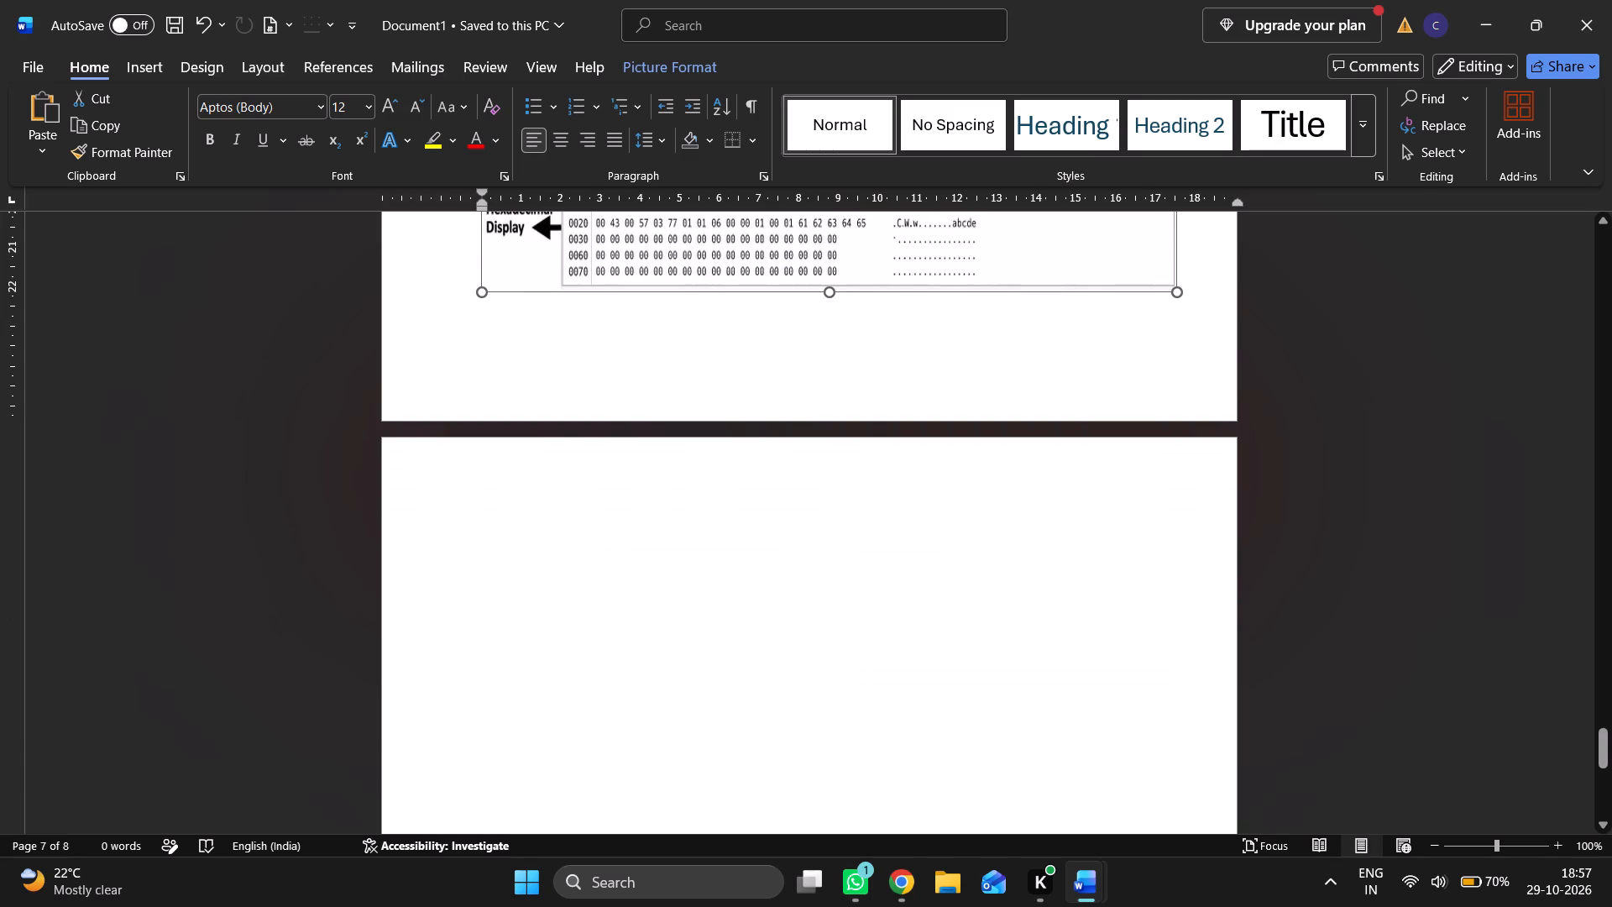
left_click(1198, 286)
key("Return")
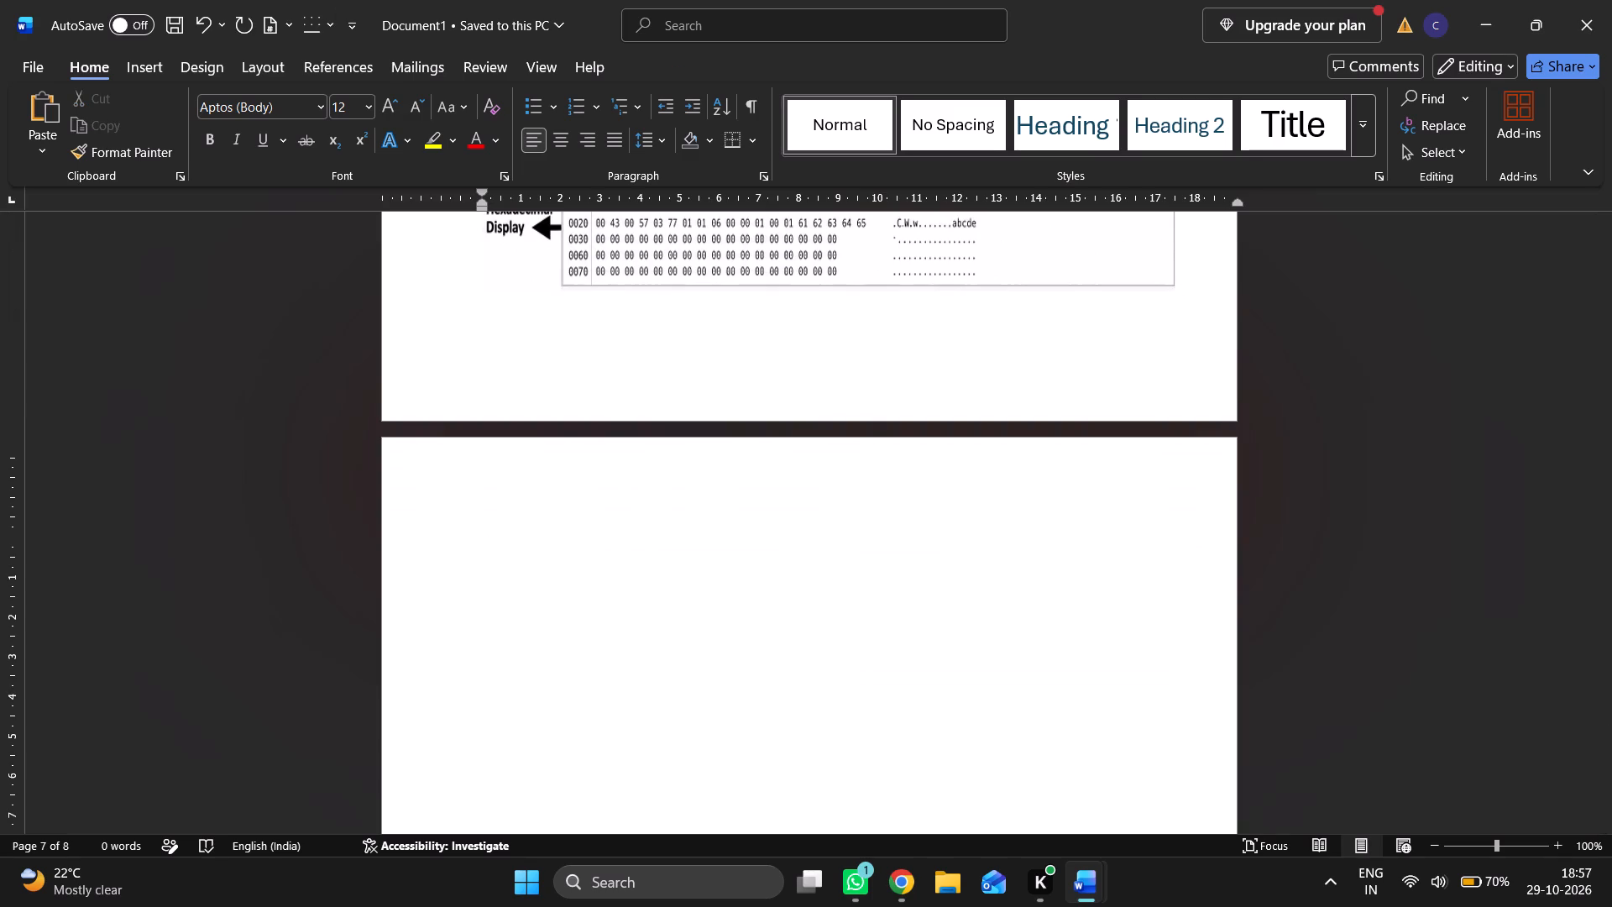
key("BackSpace")
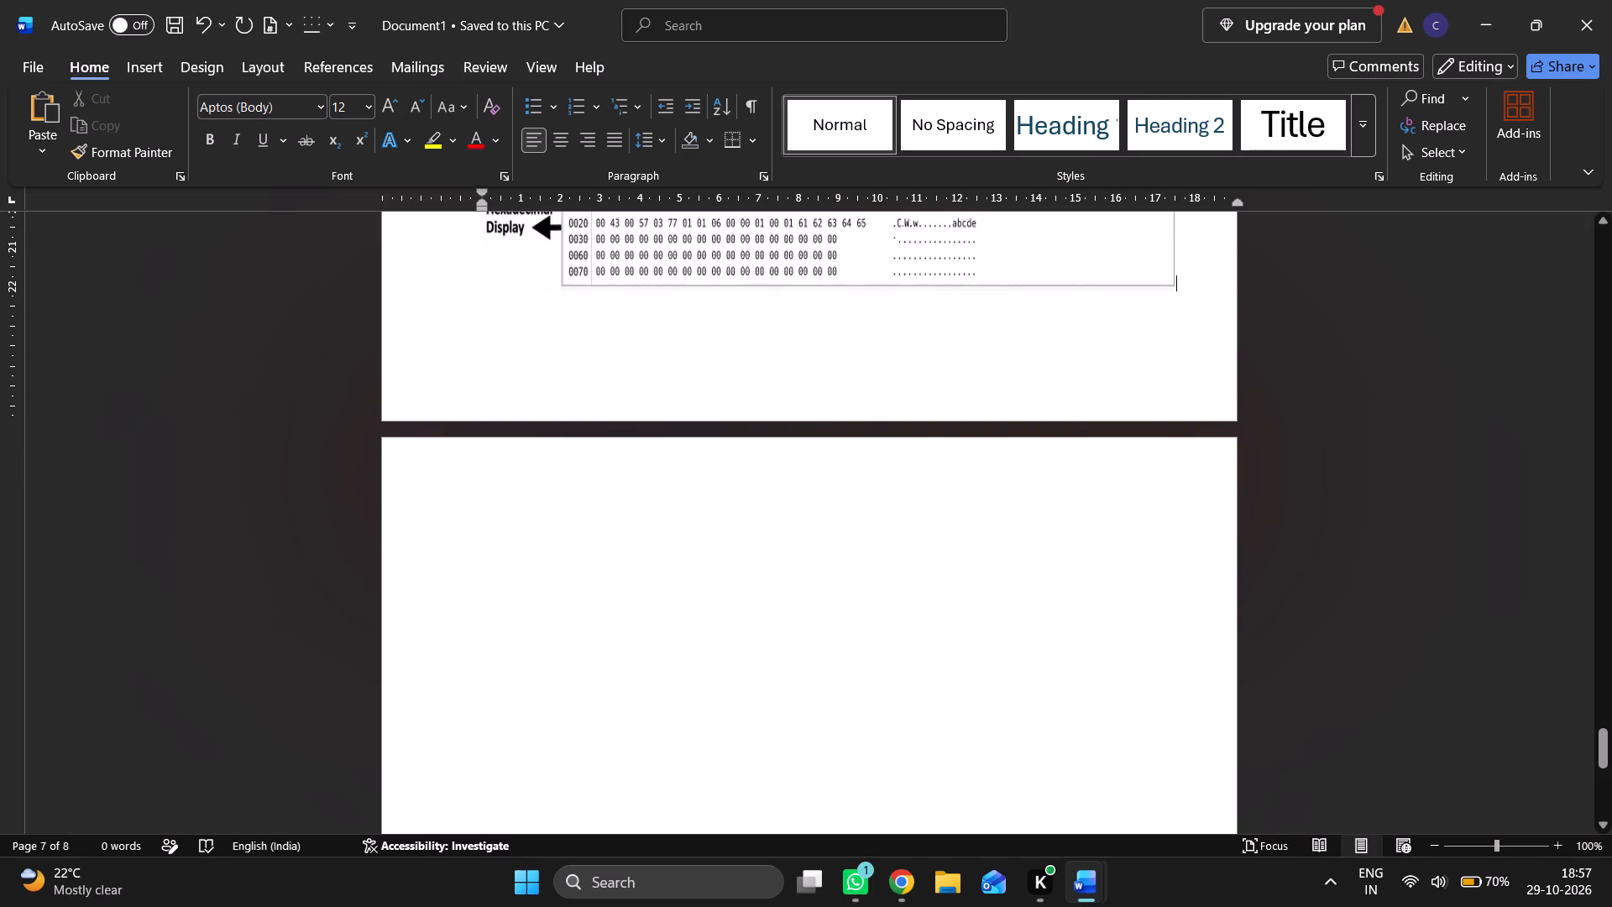
key("Return")
left_click(142, 76)
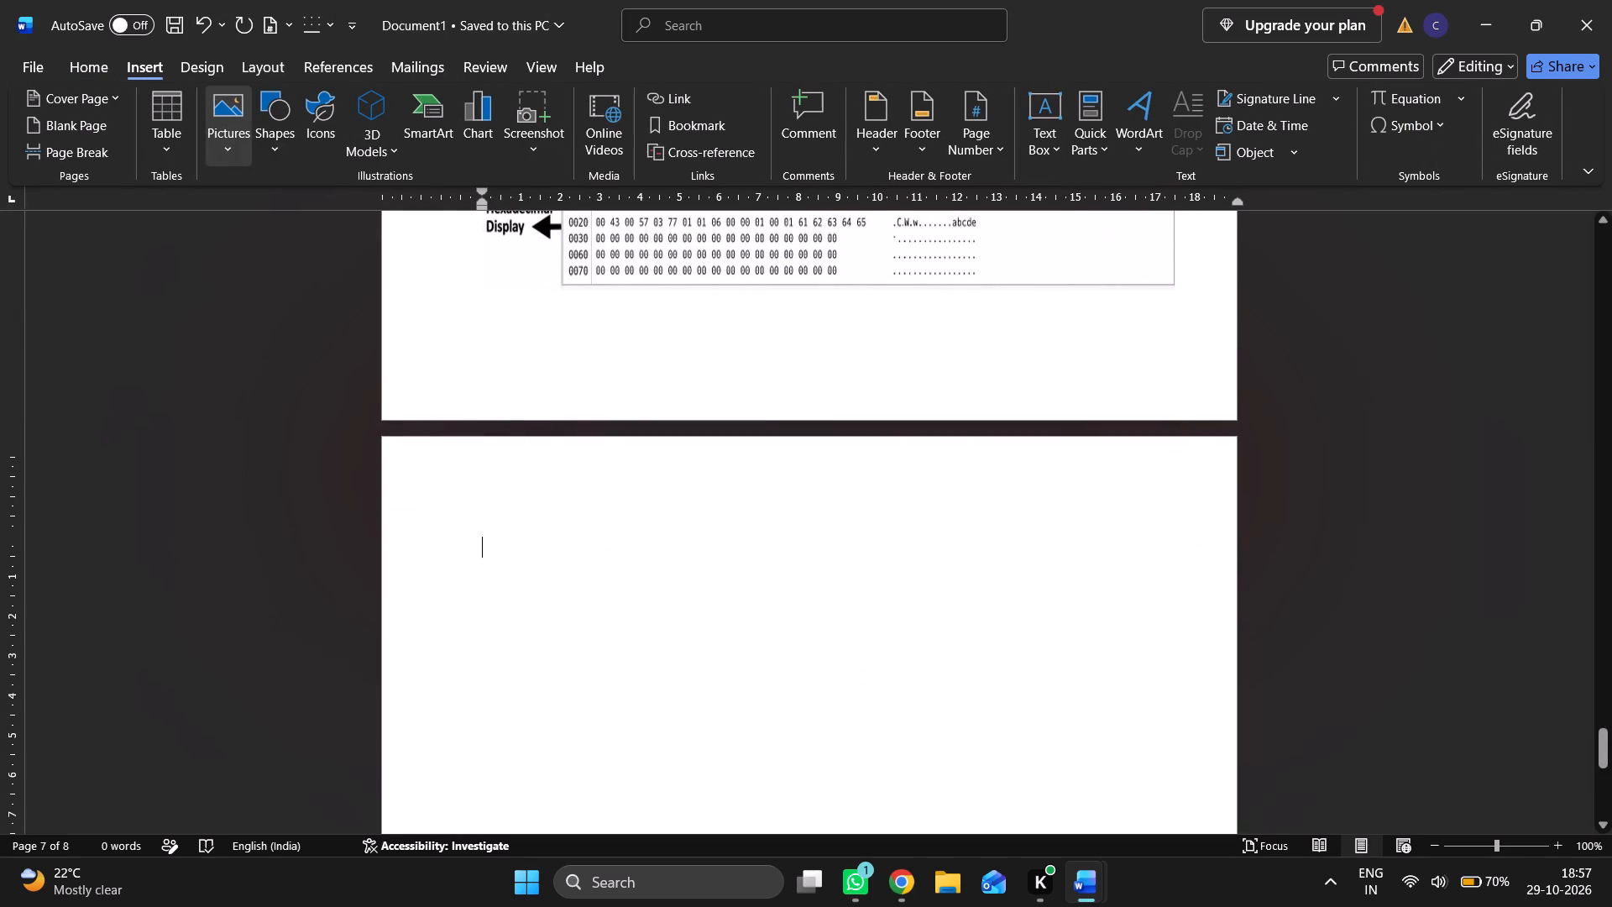
left_click(244, 149)
left_click(281, 217)
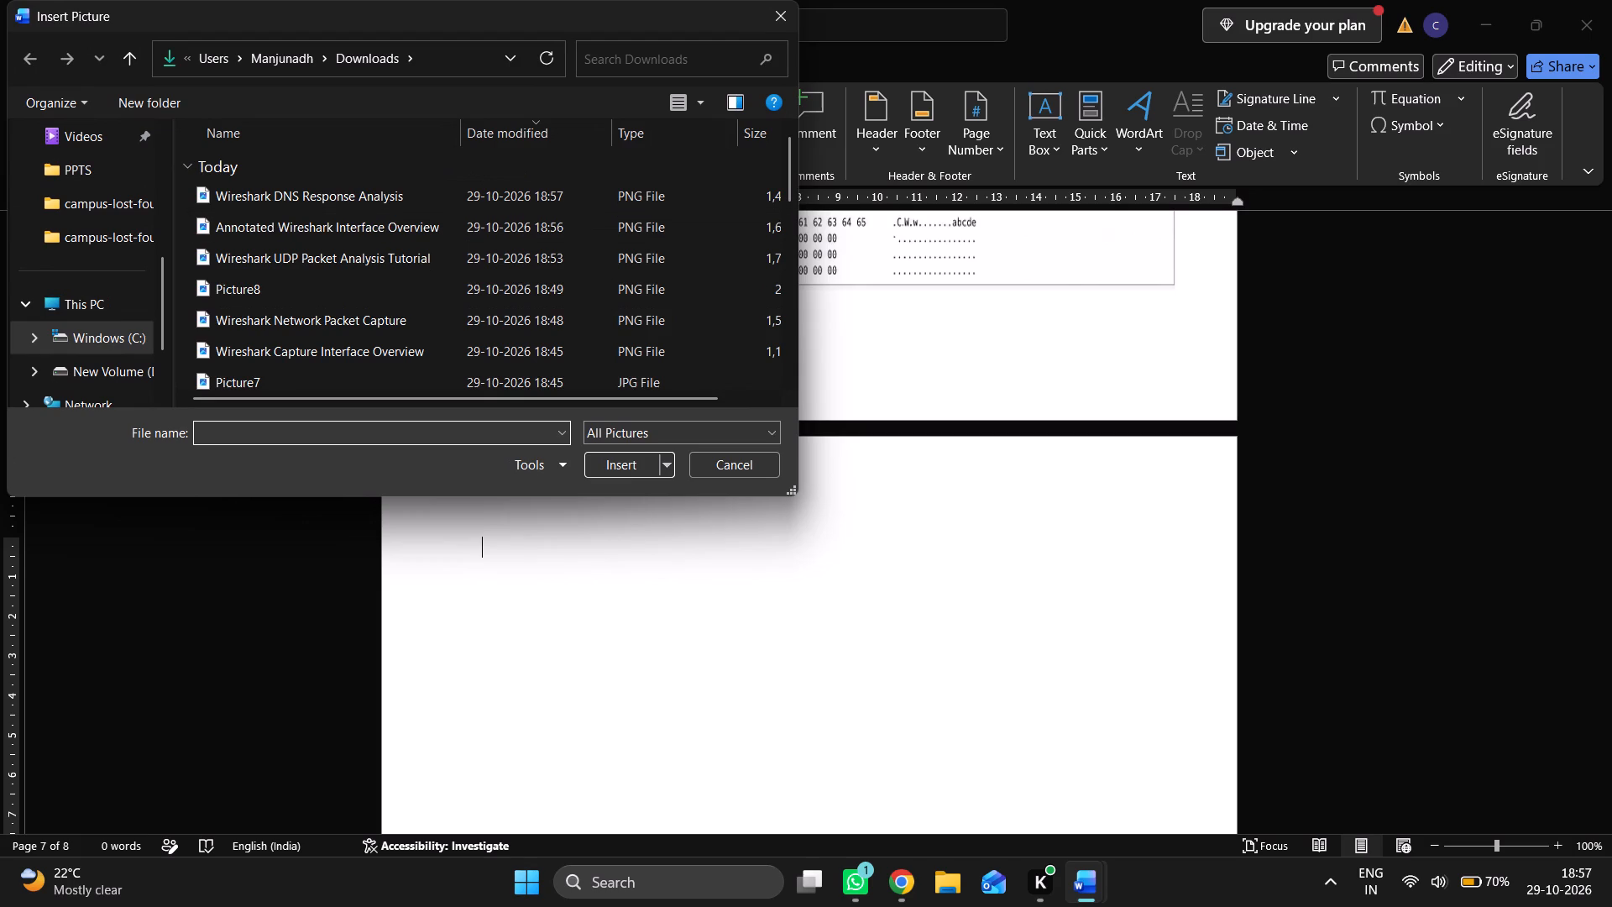
left_click(273, 202)
left_click(616, 469)
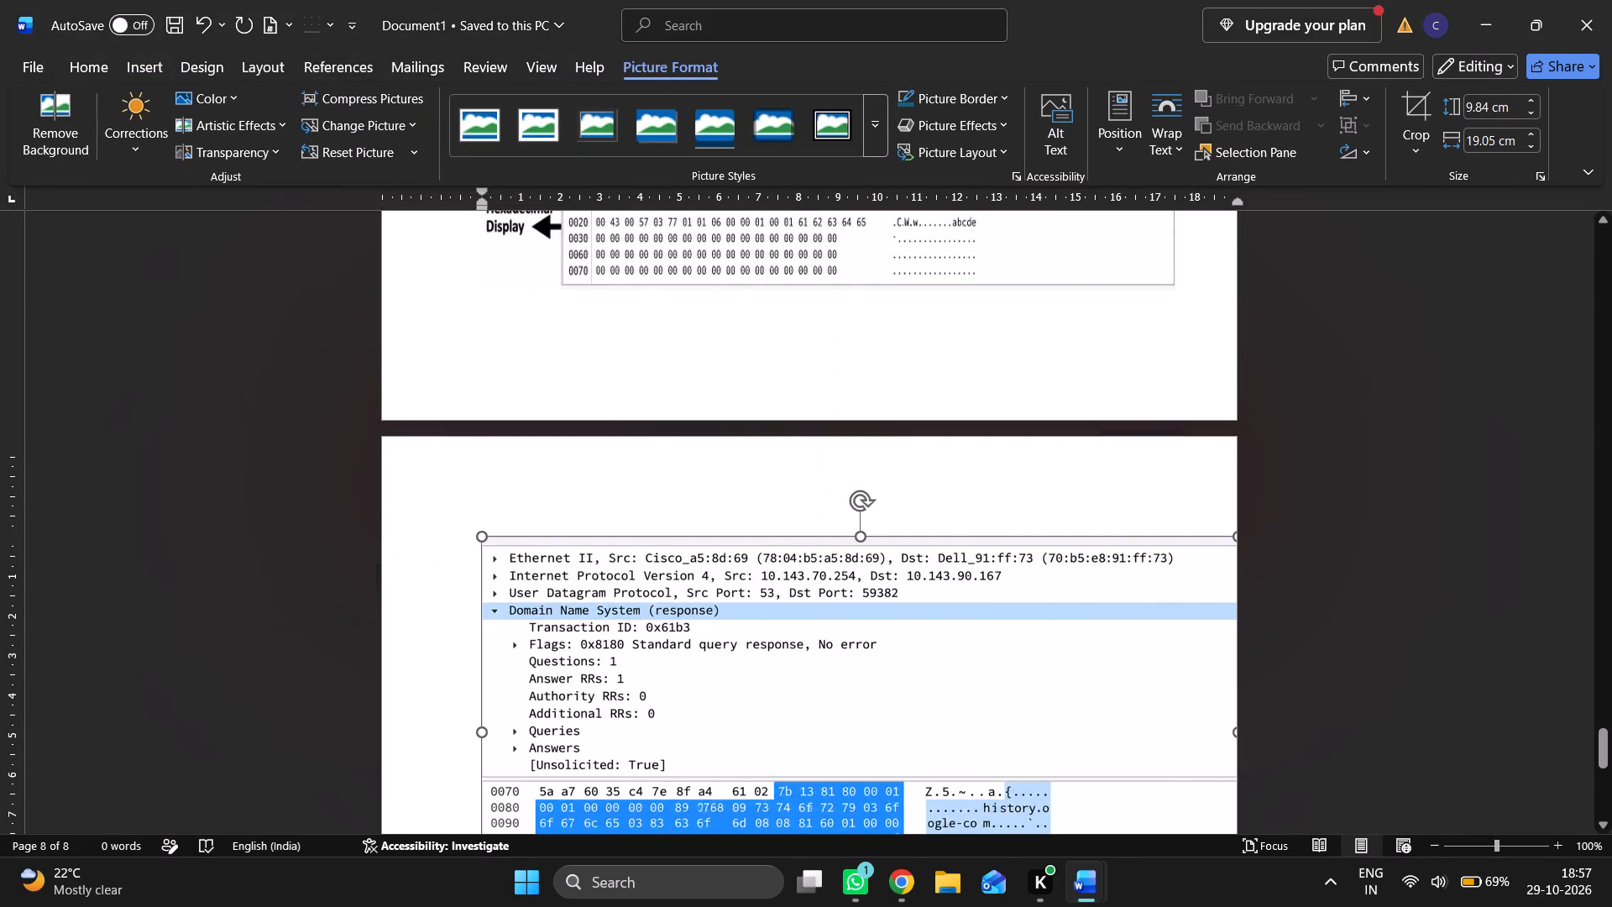
Set the DNS response picture's width to 10.05 cm.
triple_click(1470, 137)
left_click(1470, 140)
left_click(1474, 142)
left_click(1474, 142)
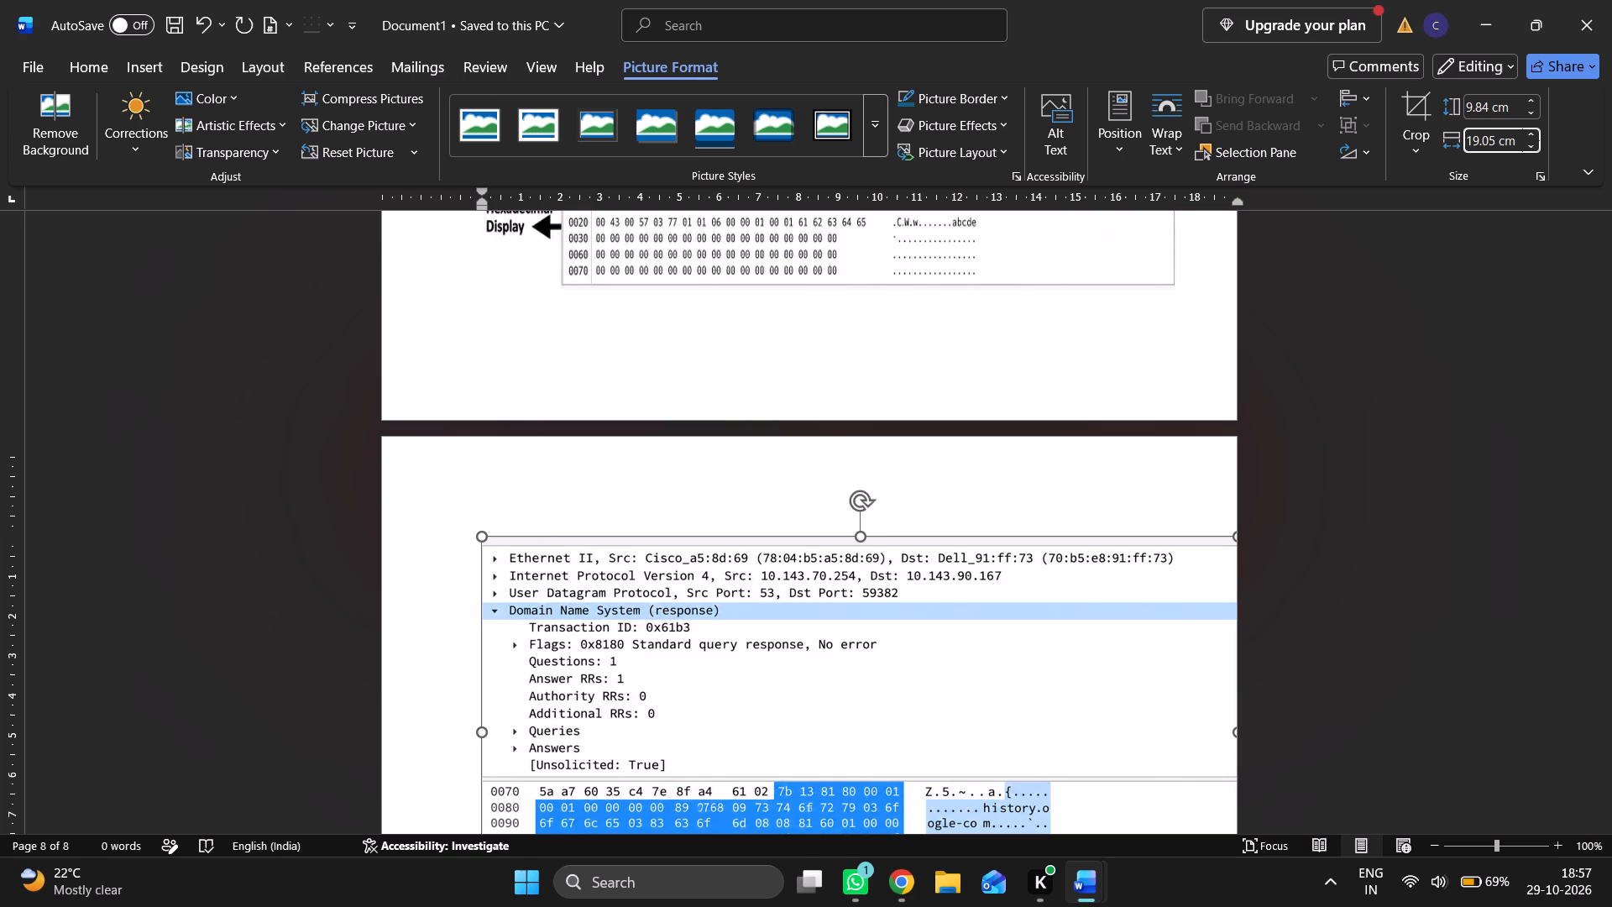
key("1")
key("0")
key("Return")
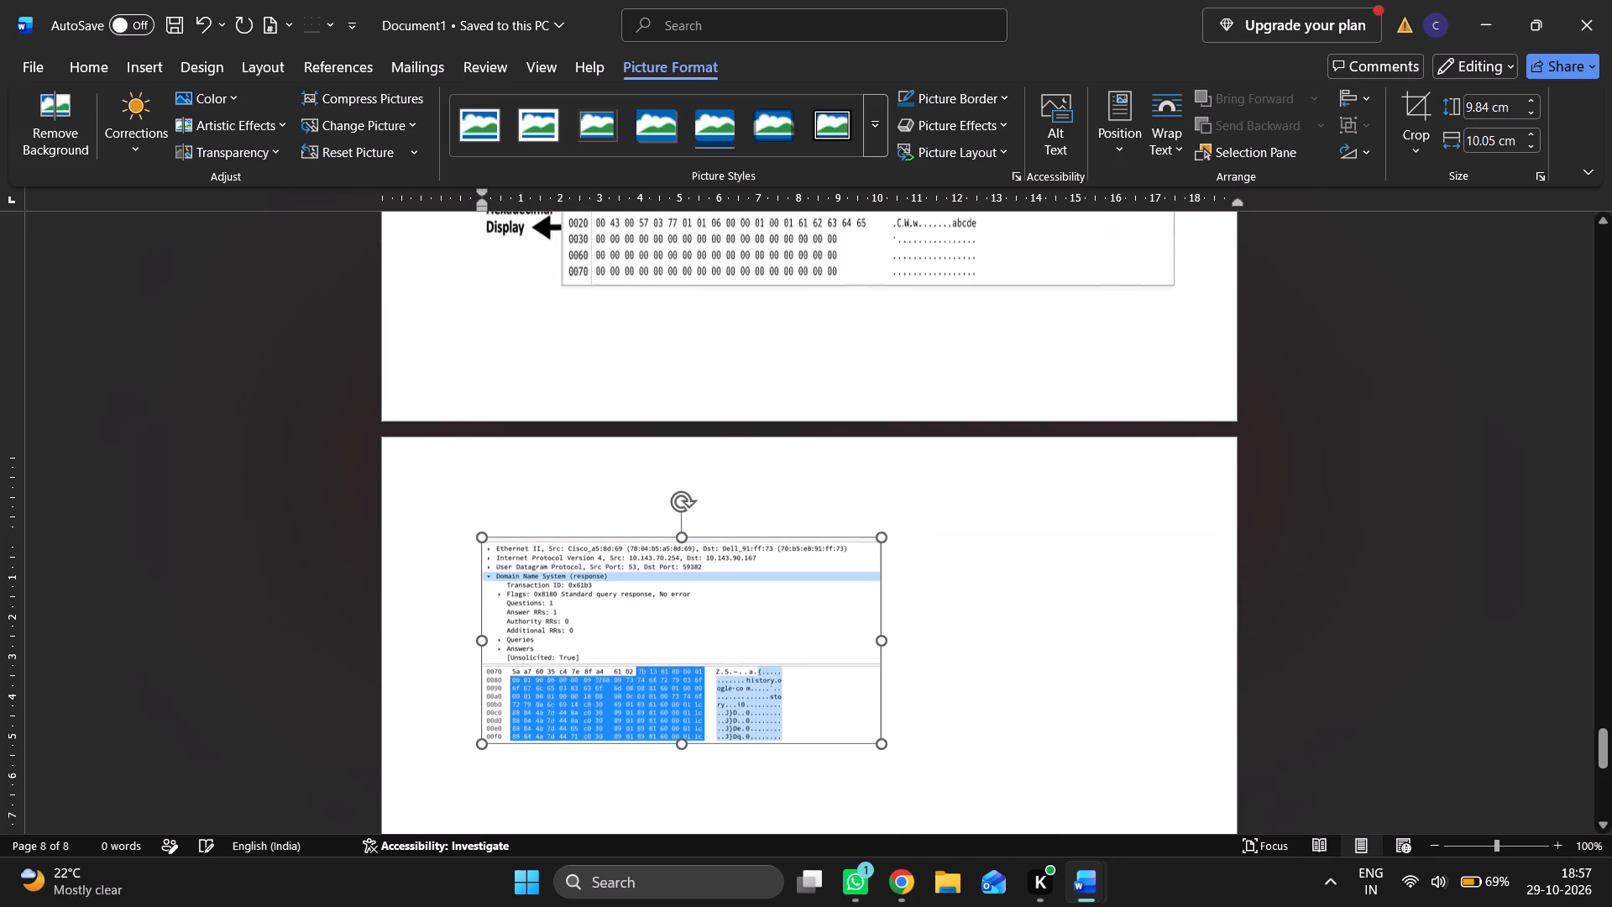
Stretch the DNS response picture to about 6.9 cm tall and about 17 cm wide.
left_click_drag(679, 745, 683, 791)
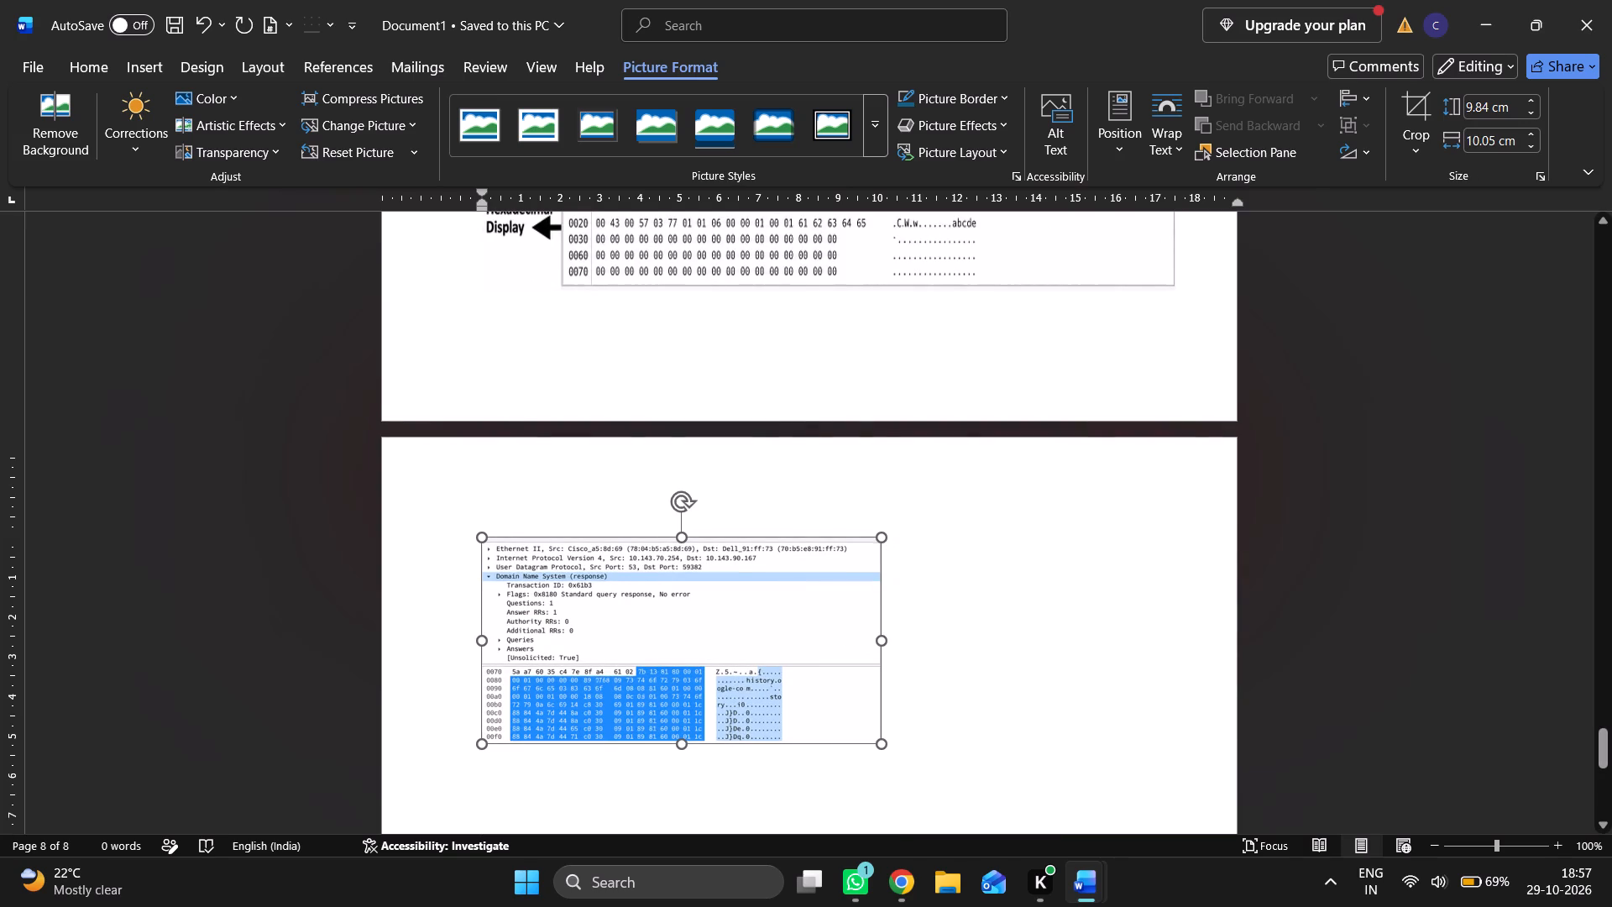
left_click_drag(683, 791, 687, 812)
left_click_drag(883, 676, 1128, 691)
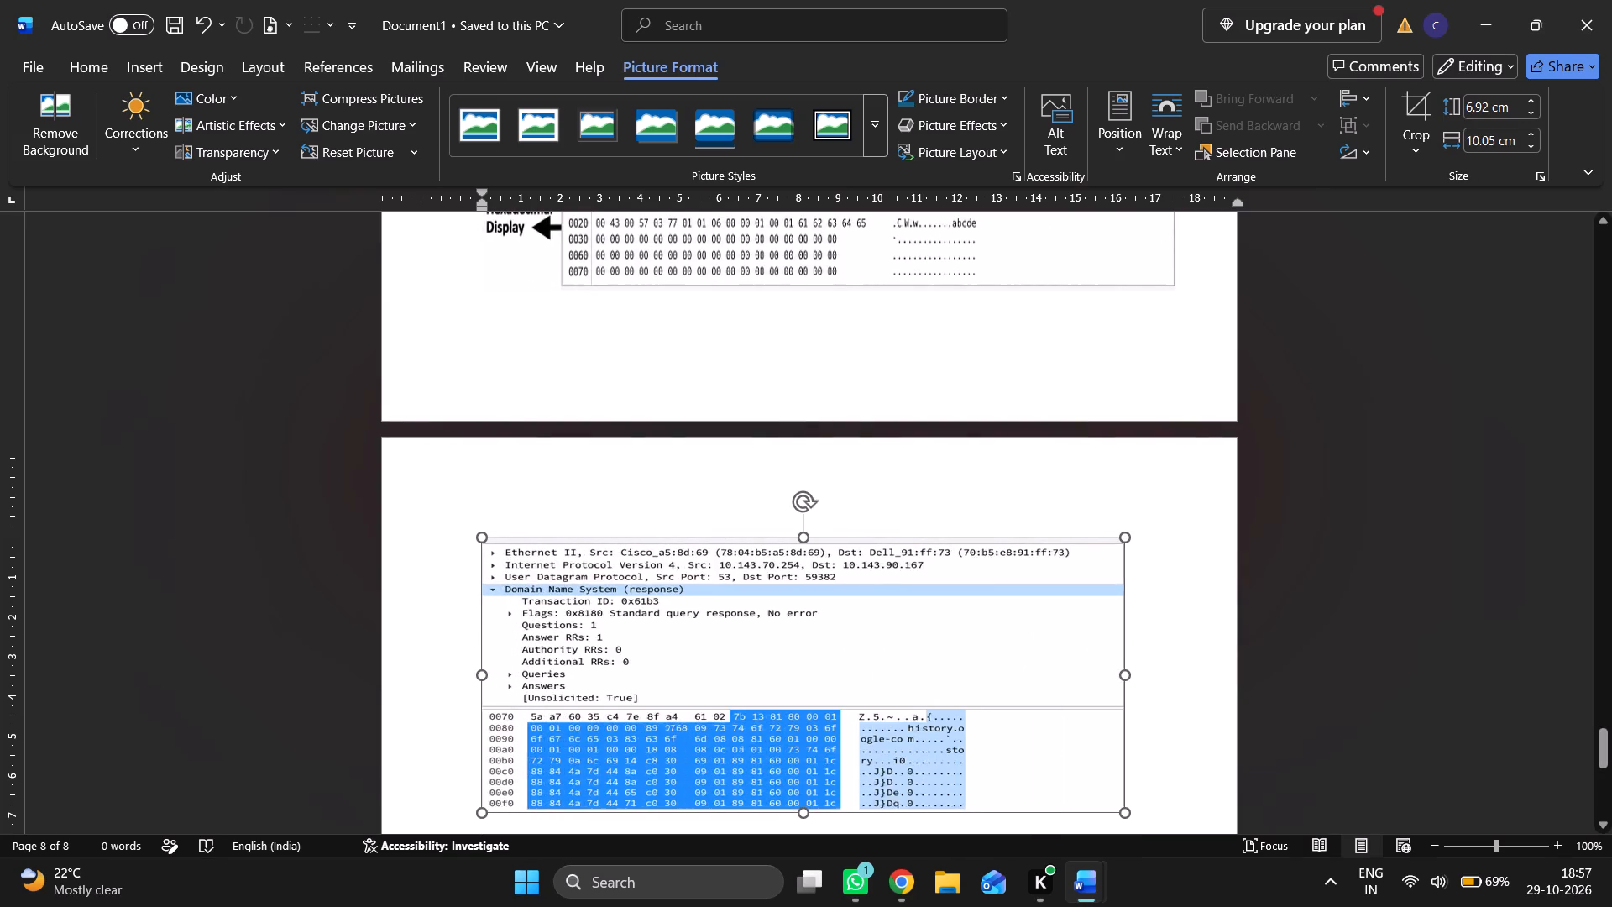
left_click_drag(1128, 691, 1166, 692)
left_click(1377, 527)
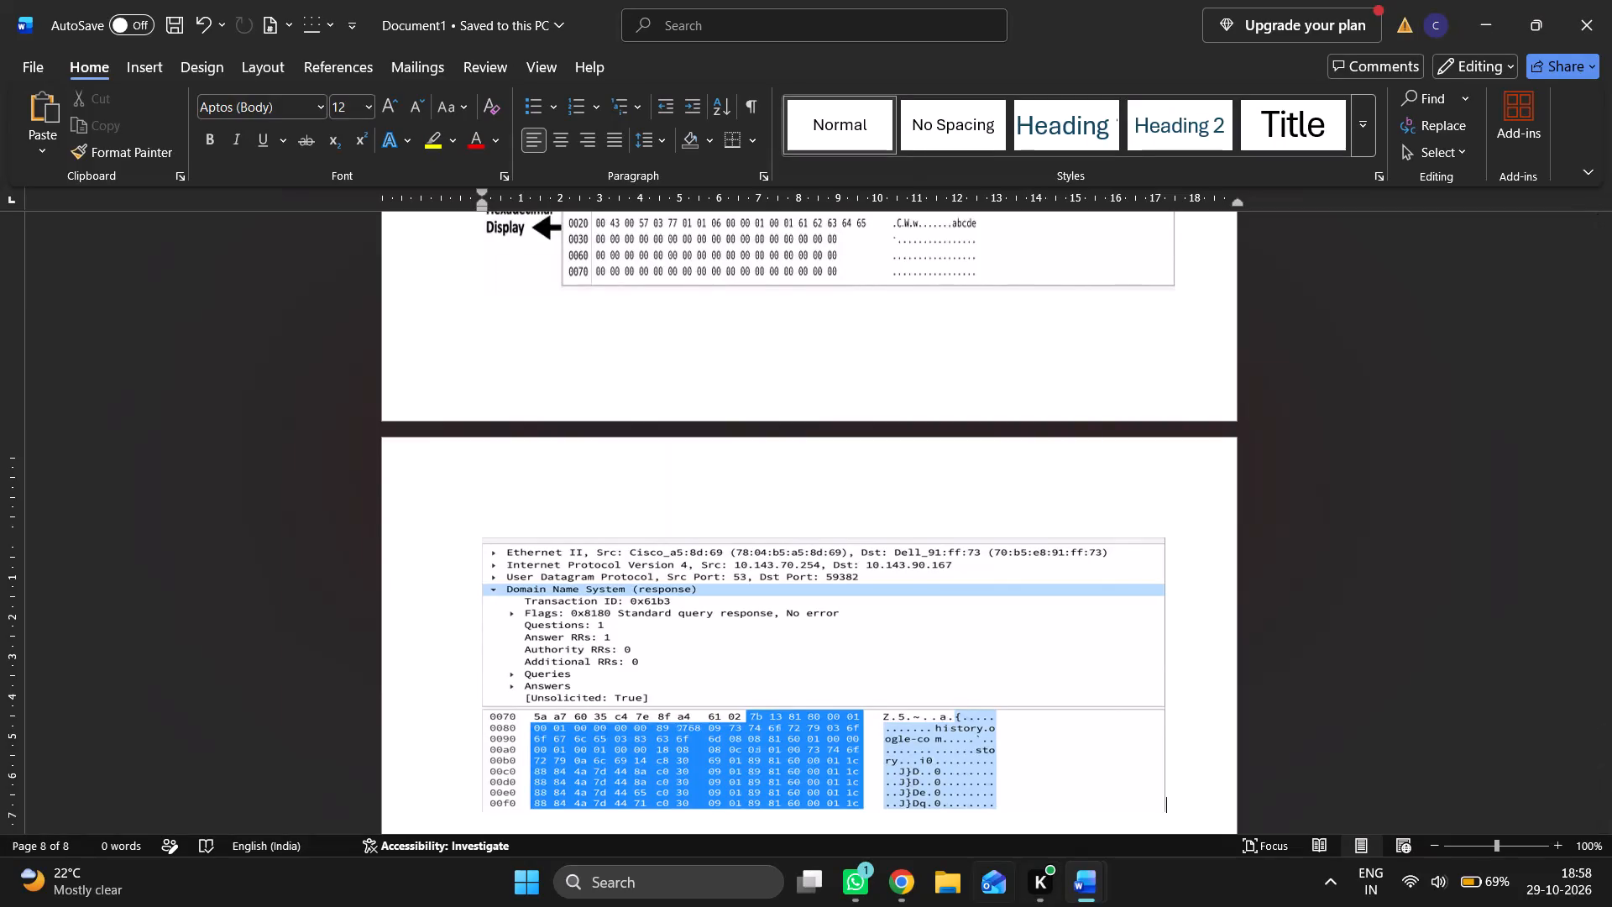
Switch to the CN document, find the two-router network topology picture under Week 6, and save it as a JPEG in Downloads.
scroll(572, 575, "up", 8)
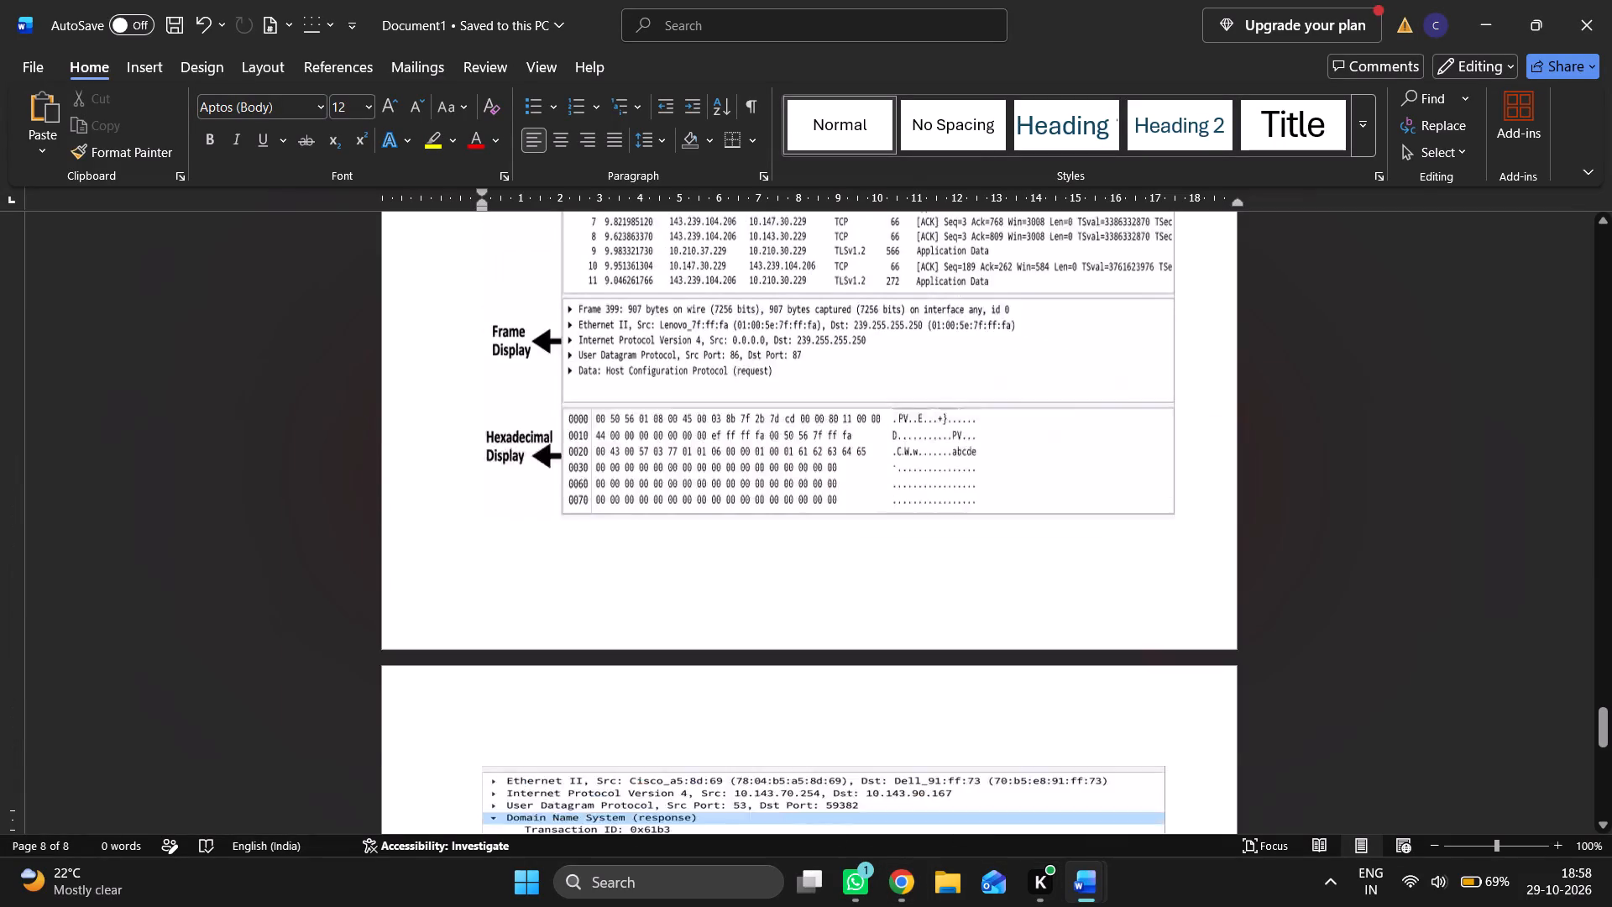
scroll(574, 574, "up", 3)
scroll(578, 567, "down", 1)
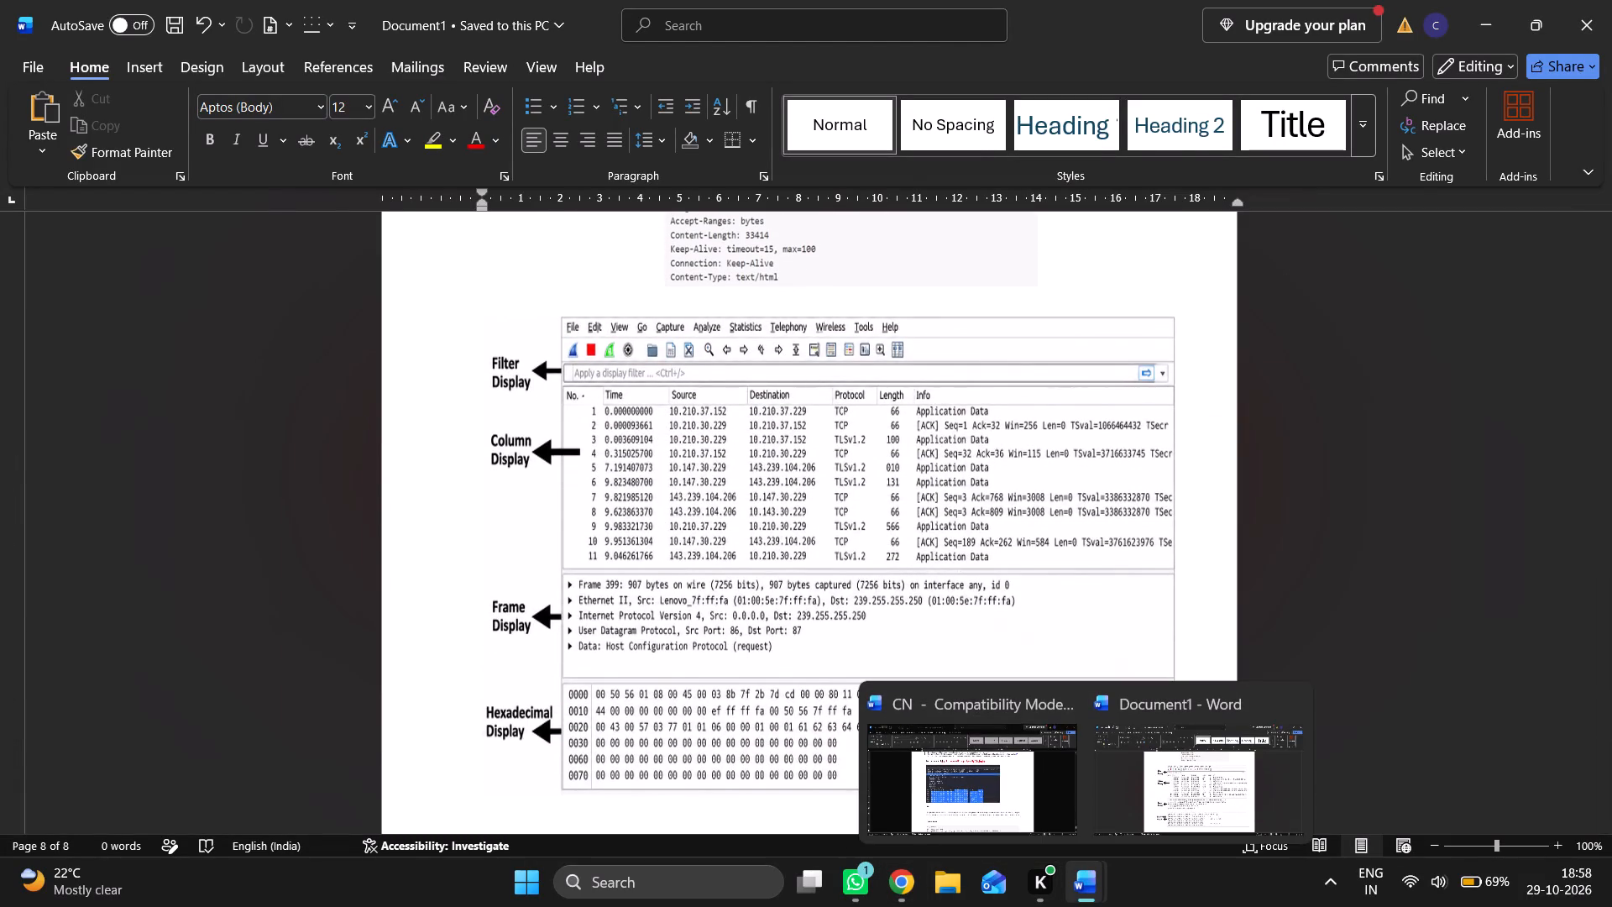
left_click(1002, 820)
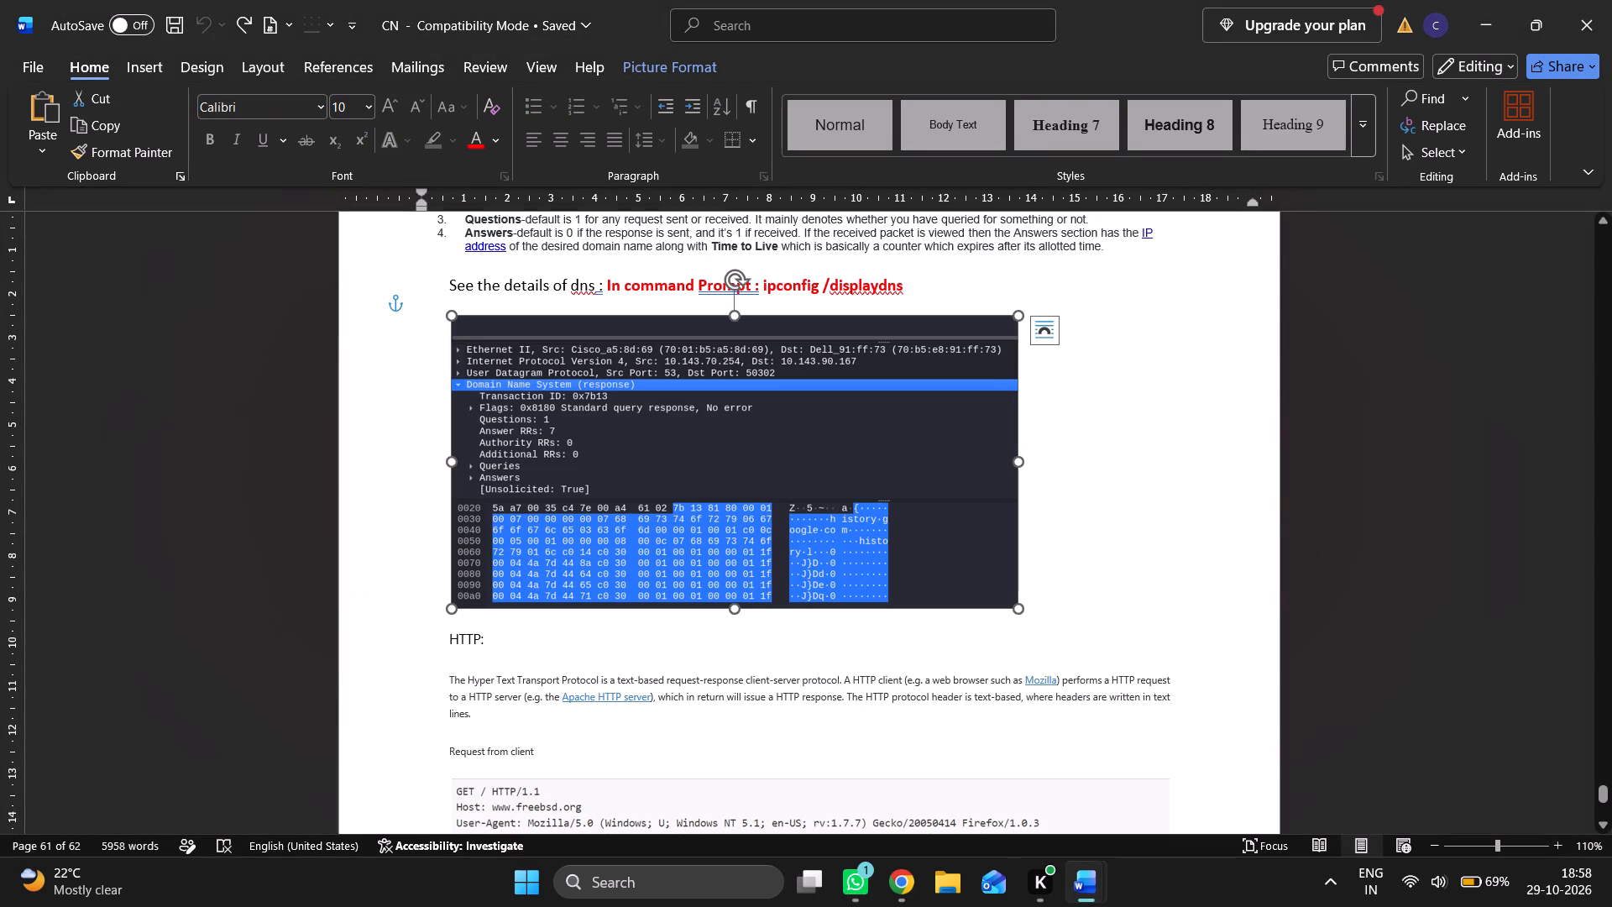
left_click_drag(1599, 795, 1585, 699)
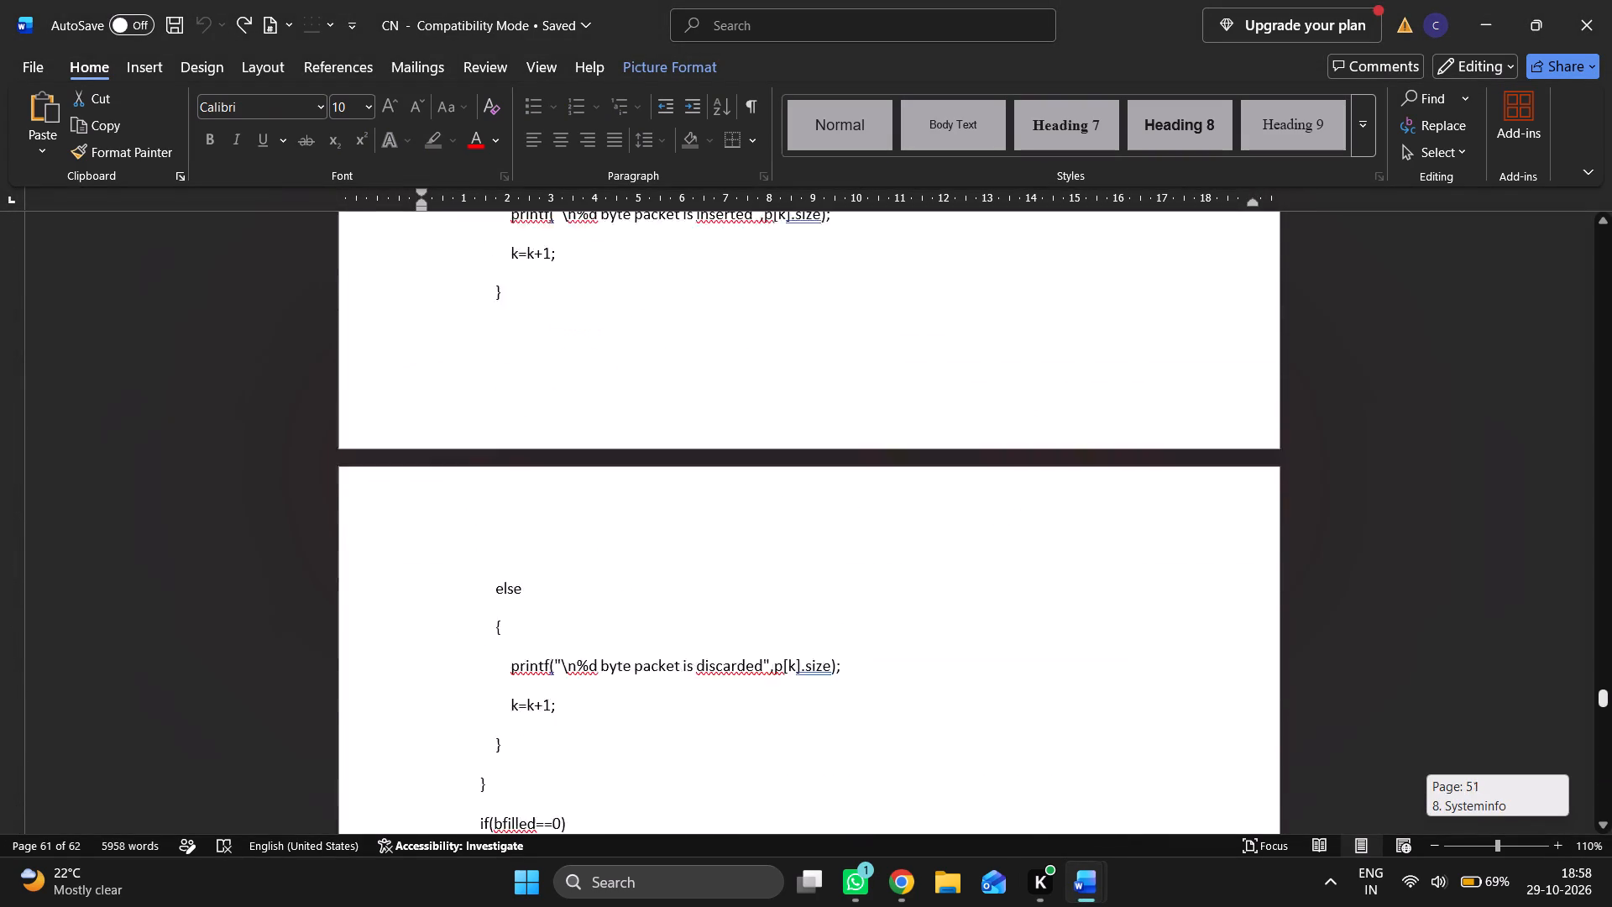
left_click_drag(1585, 699, 1579, 439)
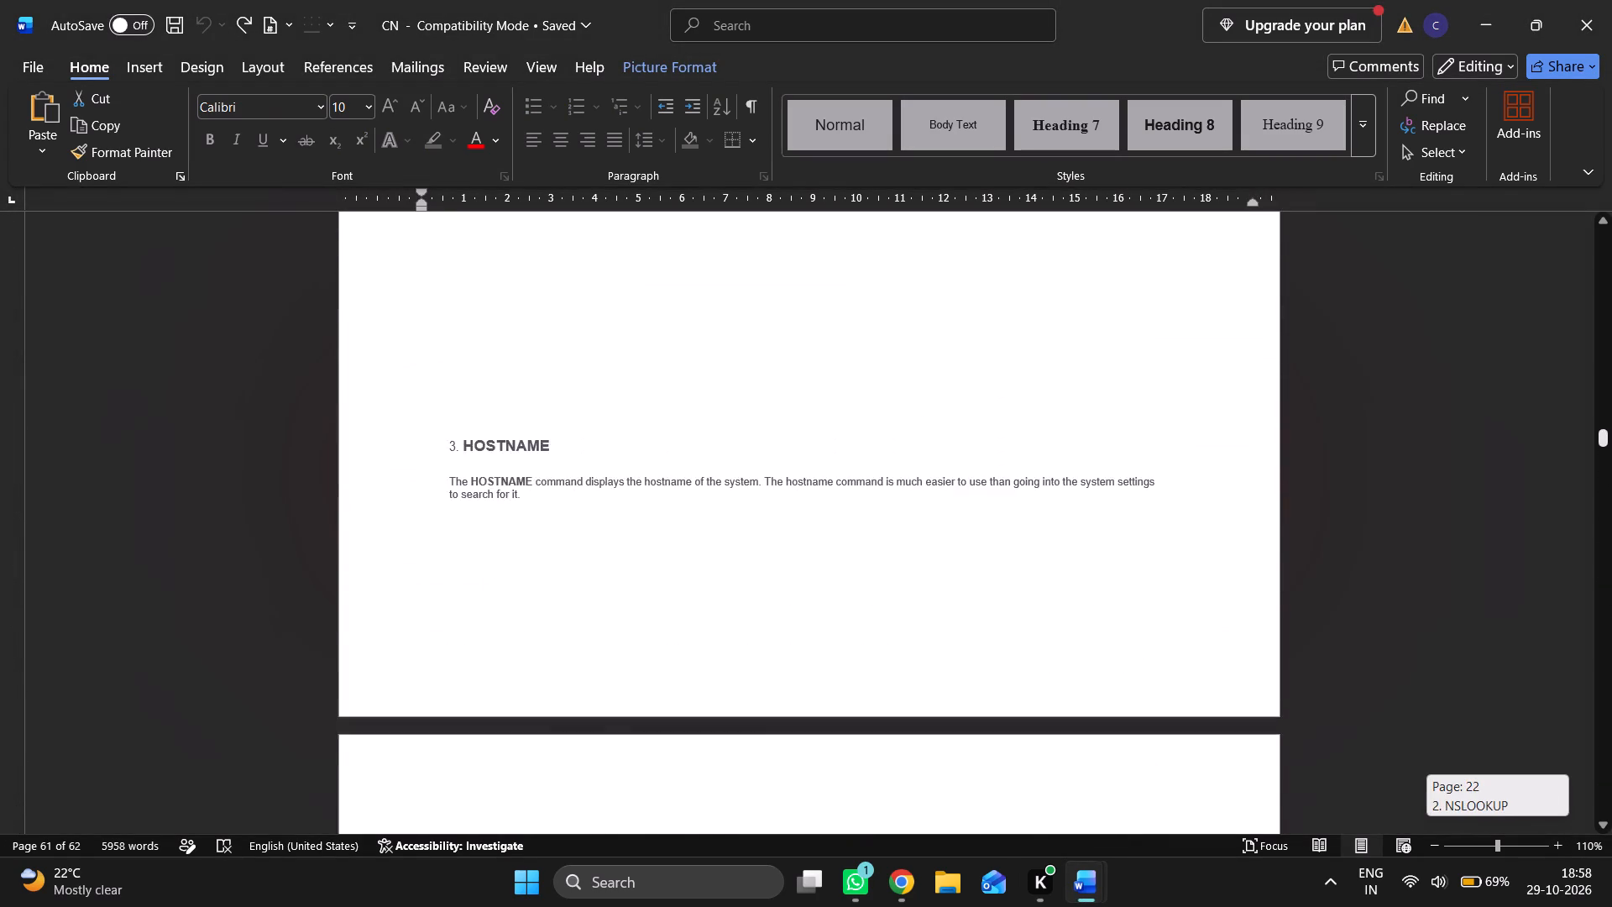
left_click_drag(1579, 439, 1605, 550)
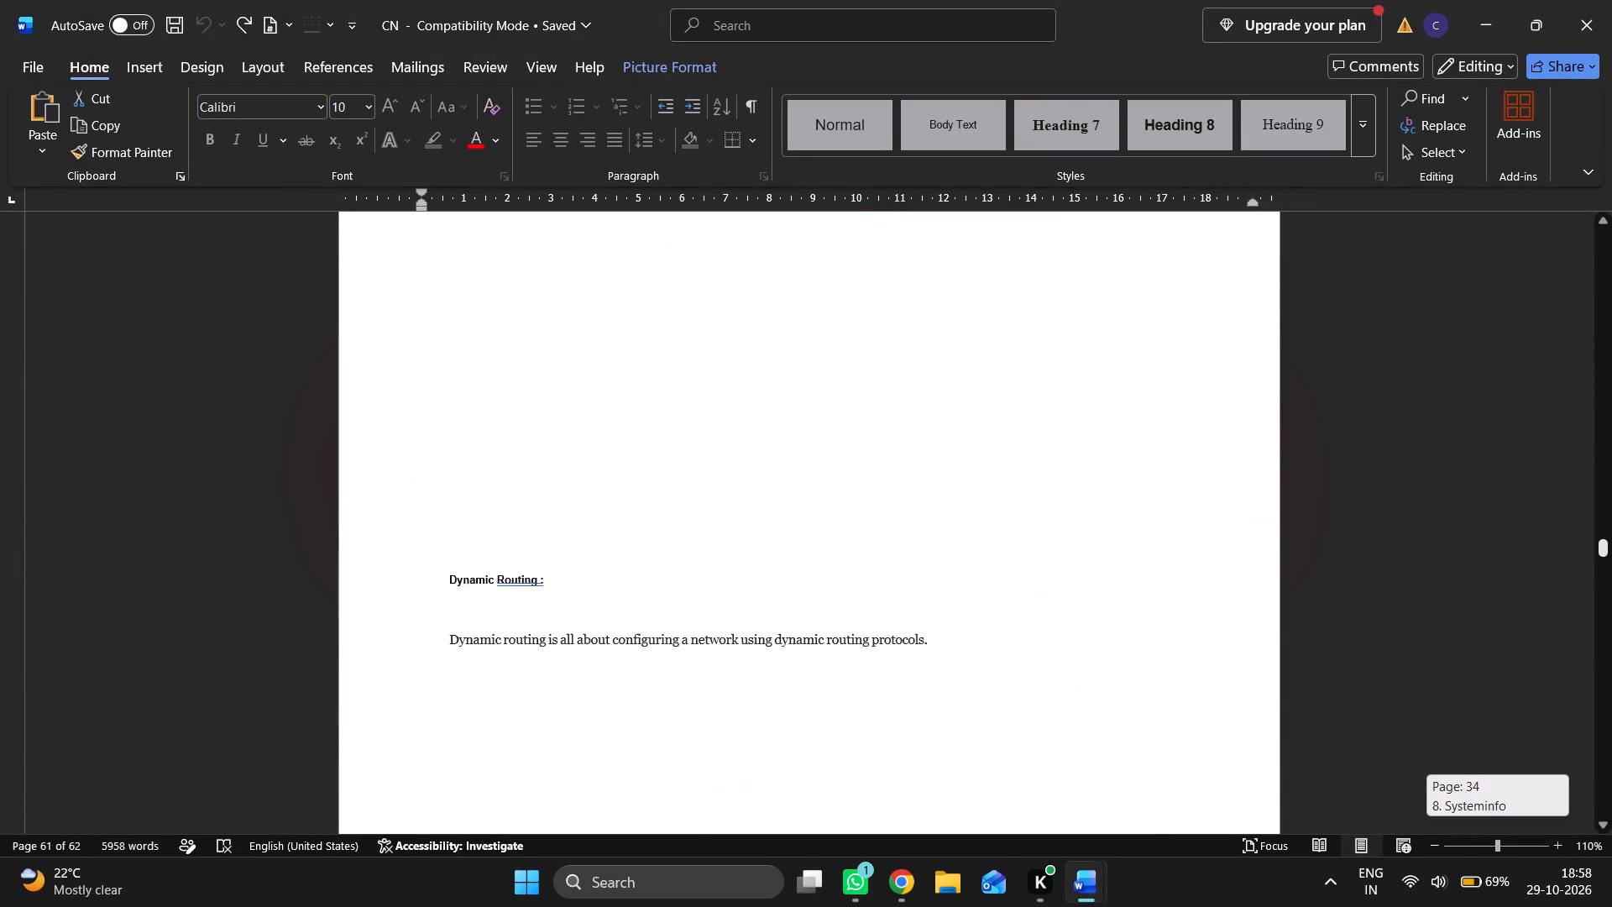
left_click_drag(1605, 550, 1597, 533)
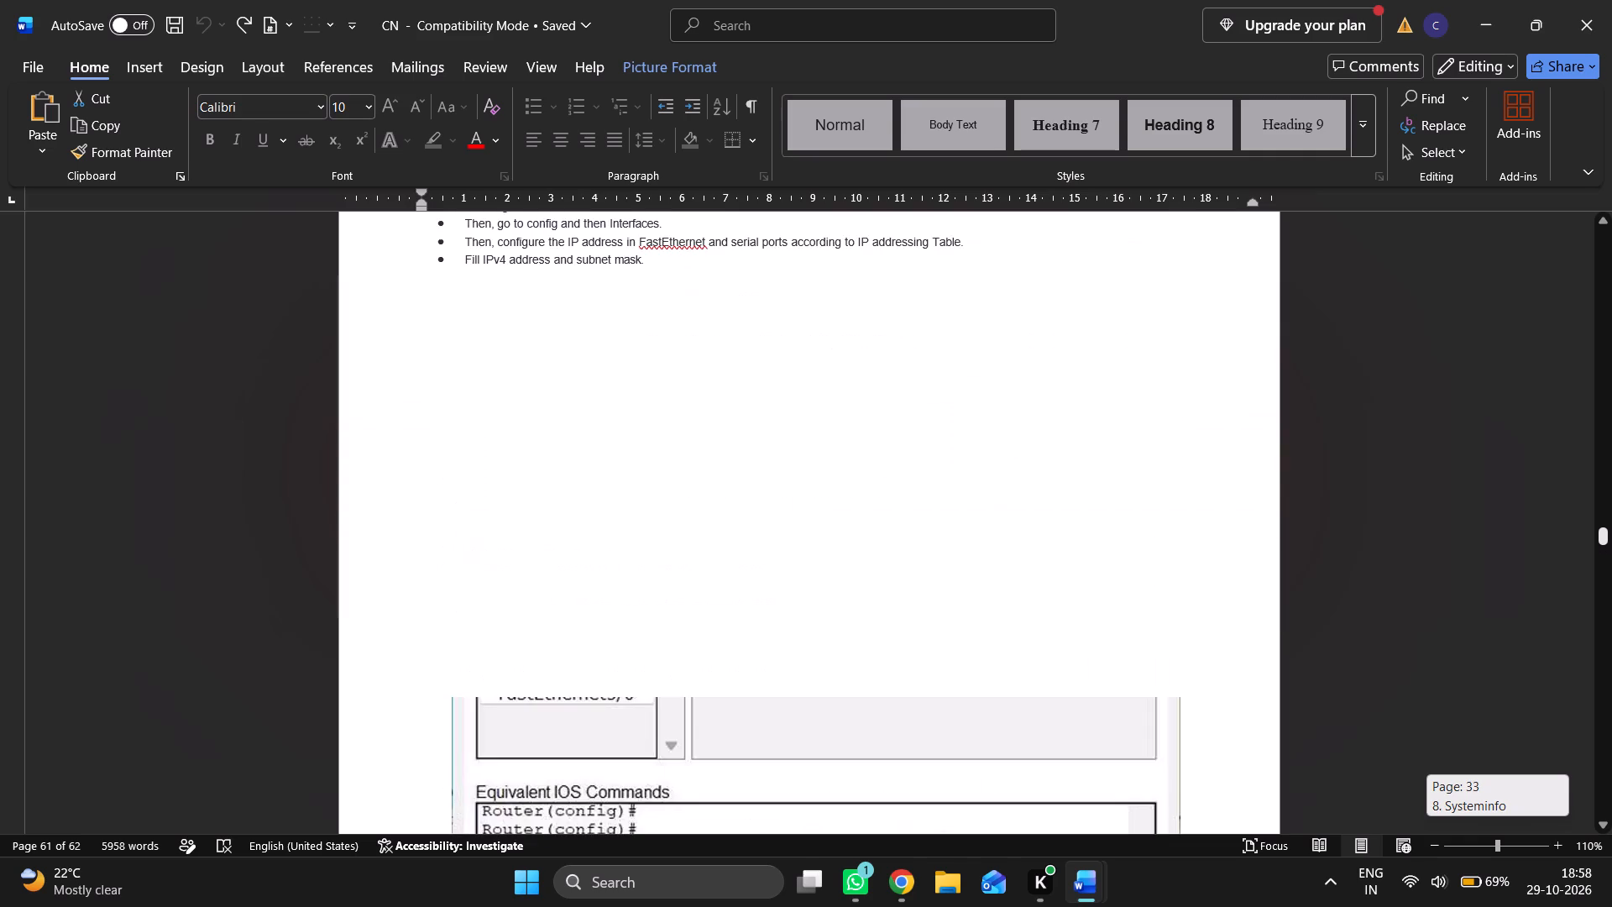
left_click_drag(1597, 533, 1591, 513)
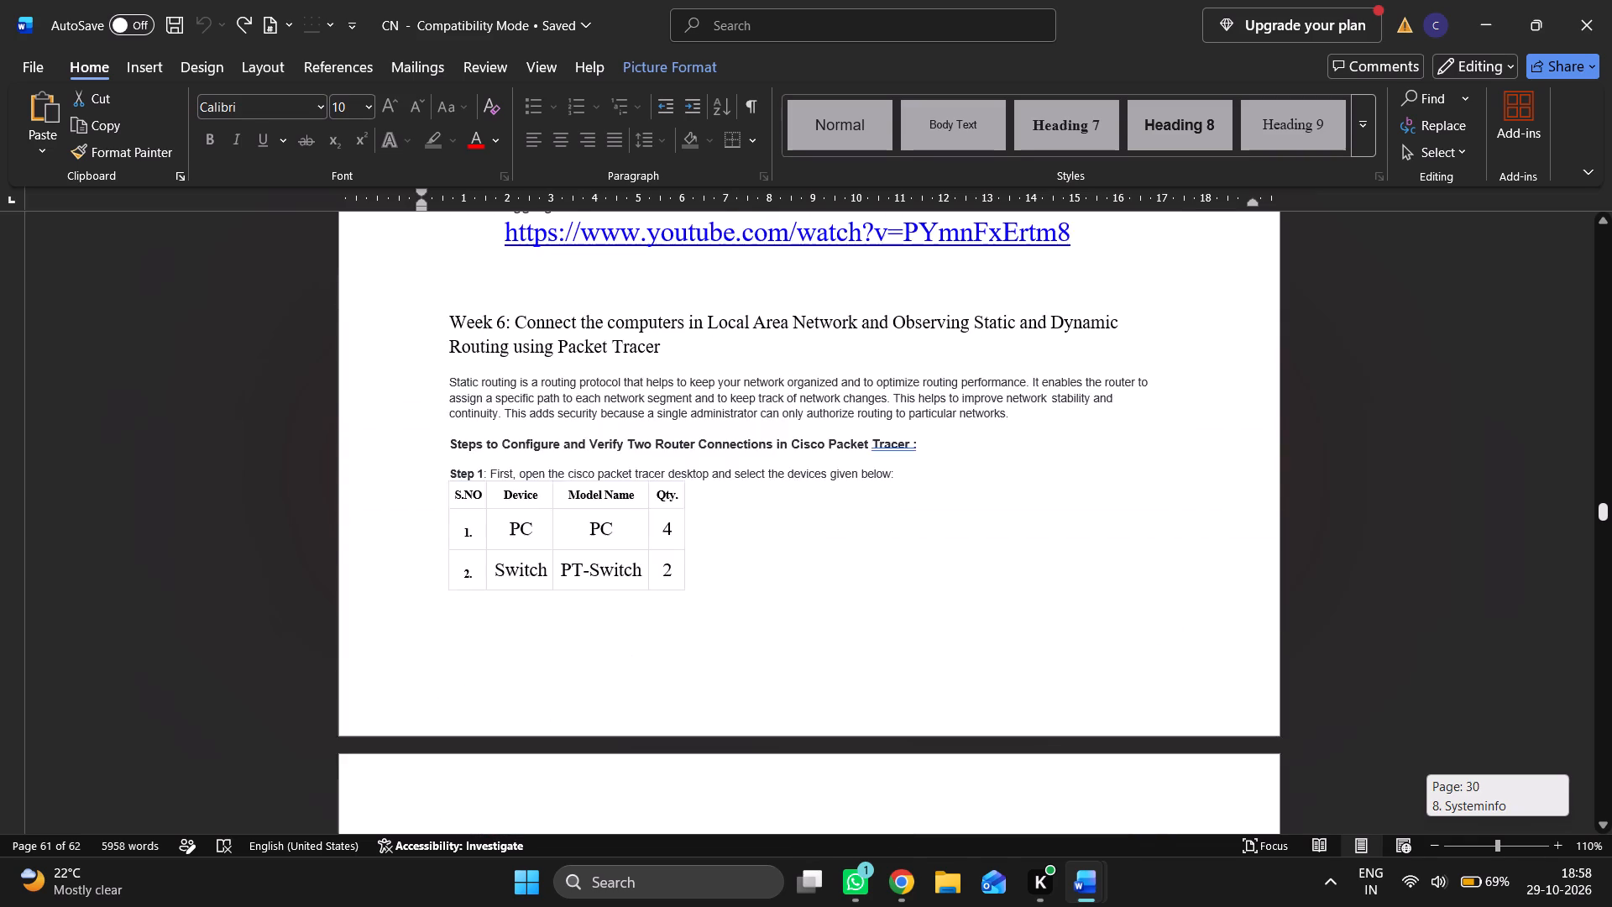
left_click_drag(1591, 513, 1591, 519)
right_click(805, 631)
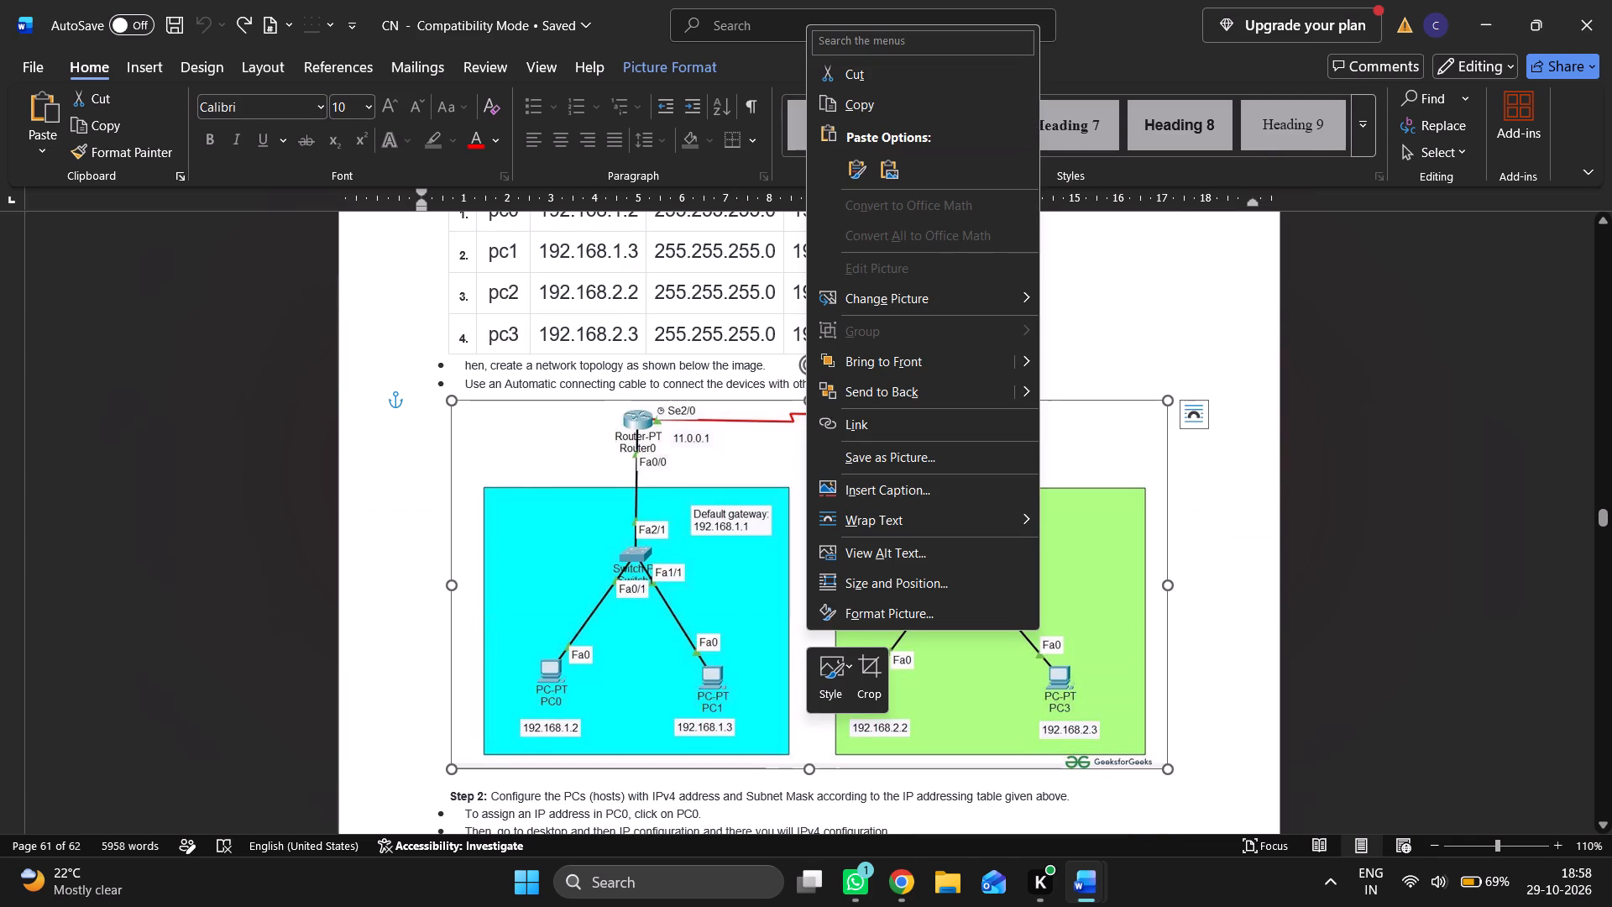
right_click(638, 621)
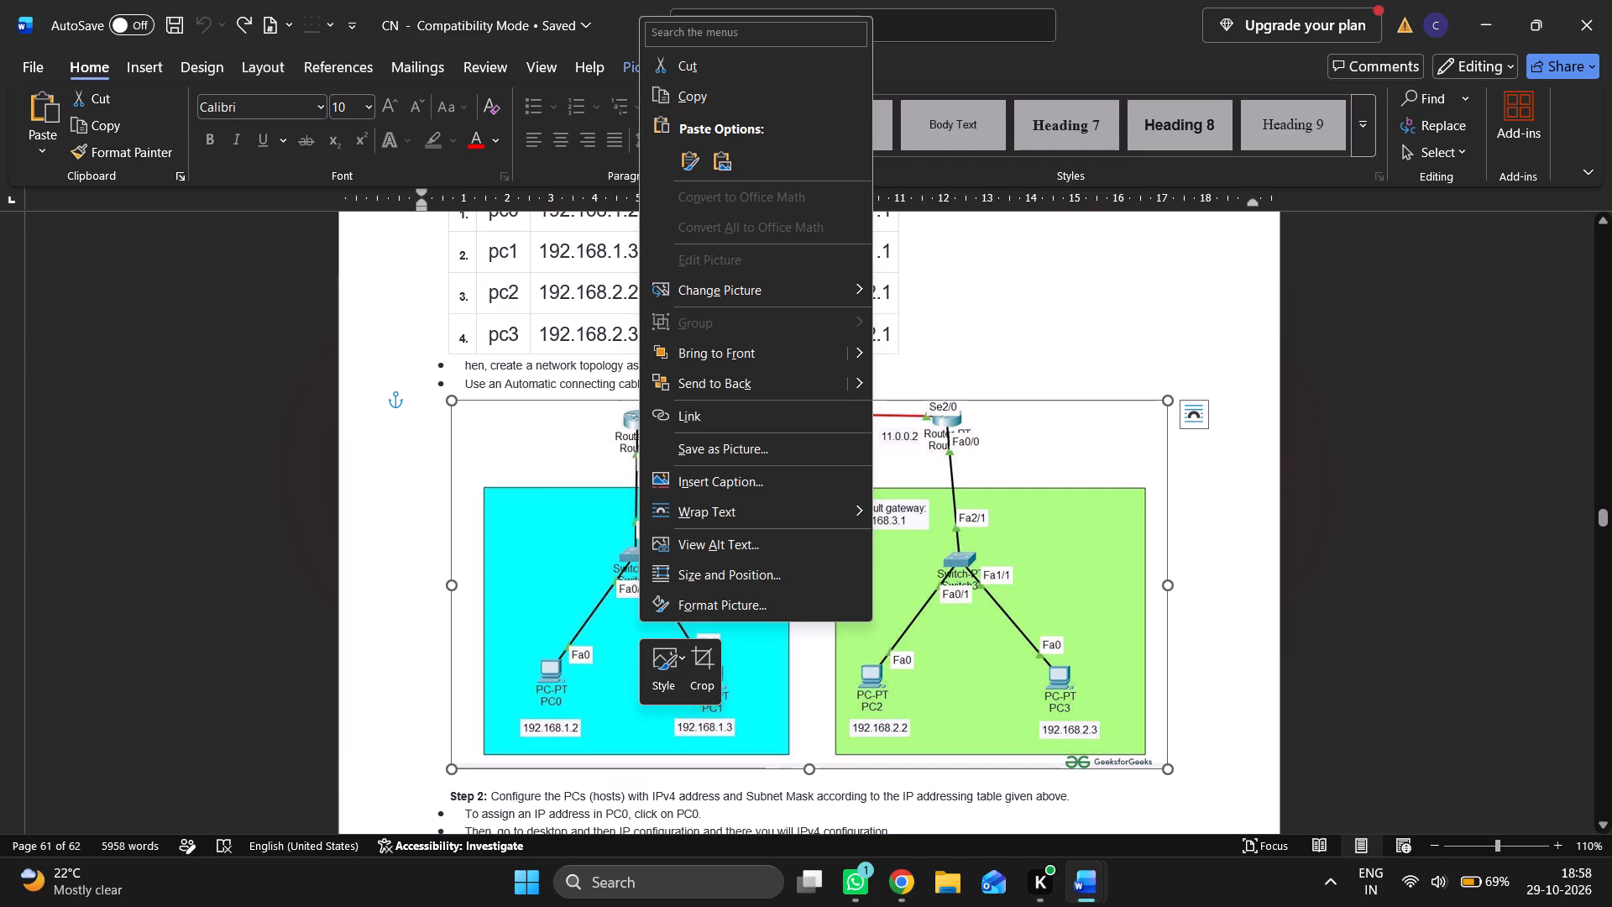
left_click(730, 447)
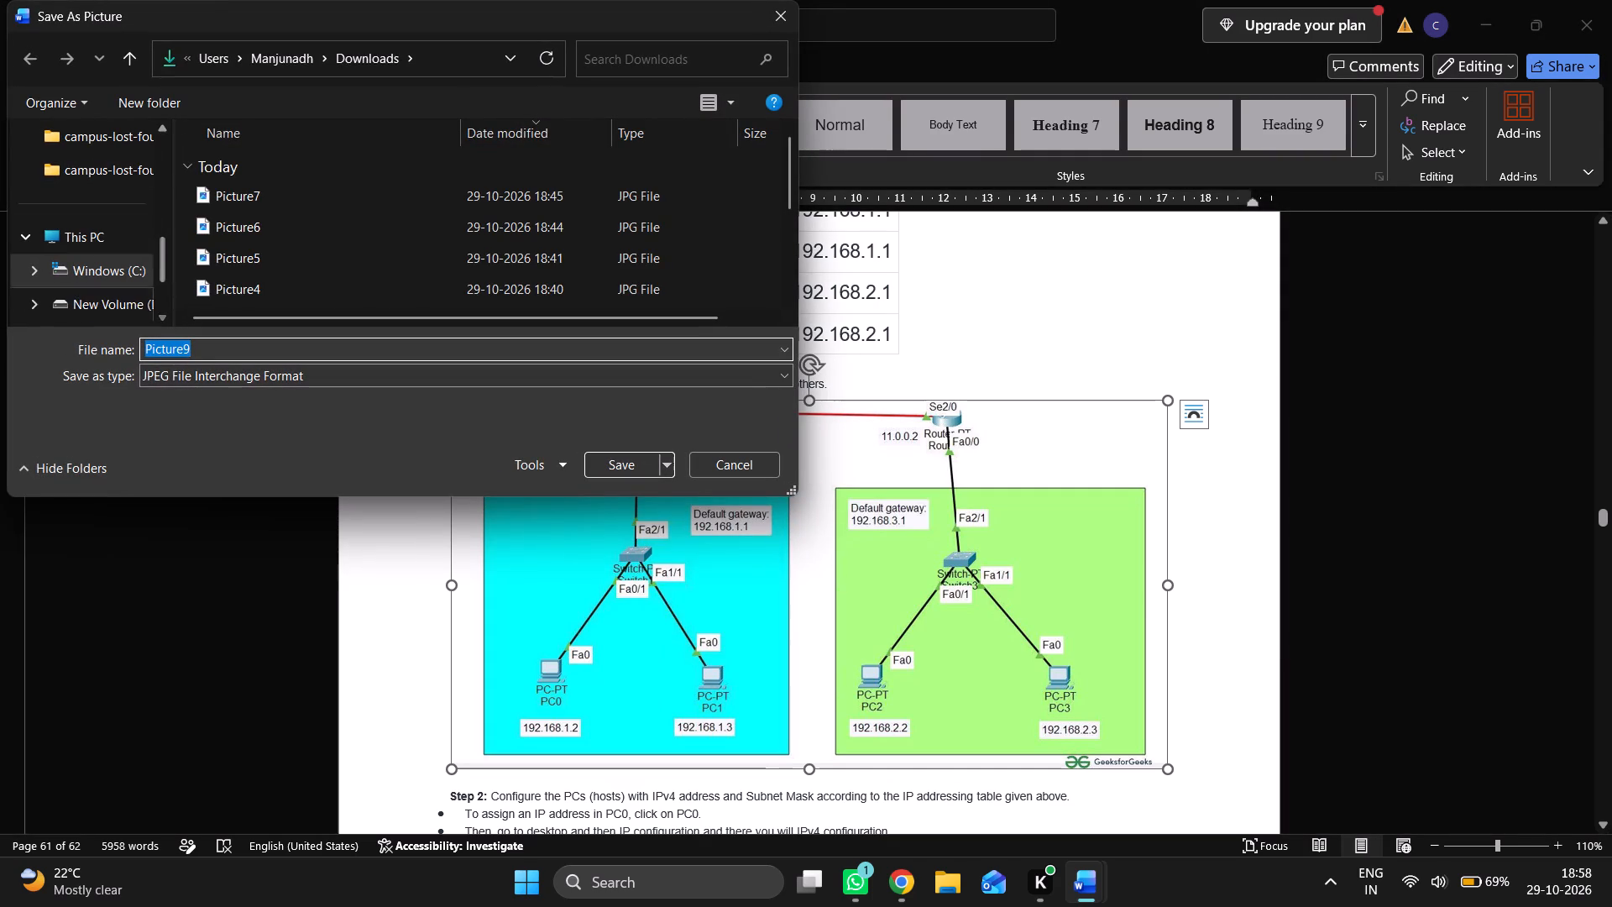
left_click(627, 464)
Switch back to Document1 and insert Picture9 from Downloads on a new line below the DNS response picture.
left_click(1079, 887)
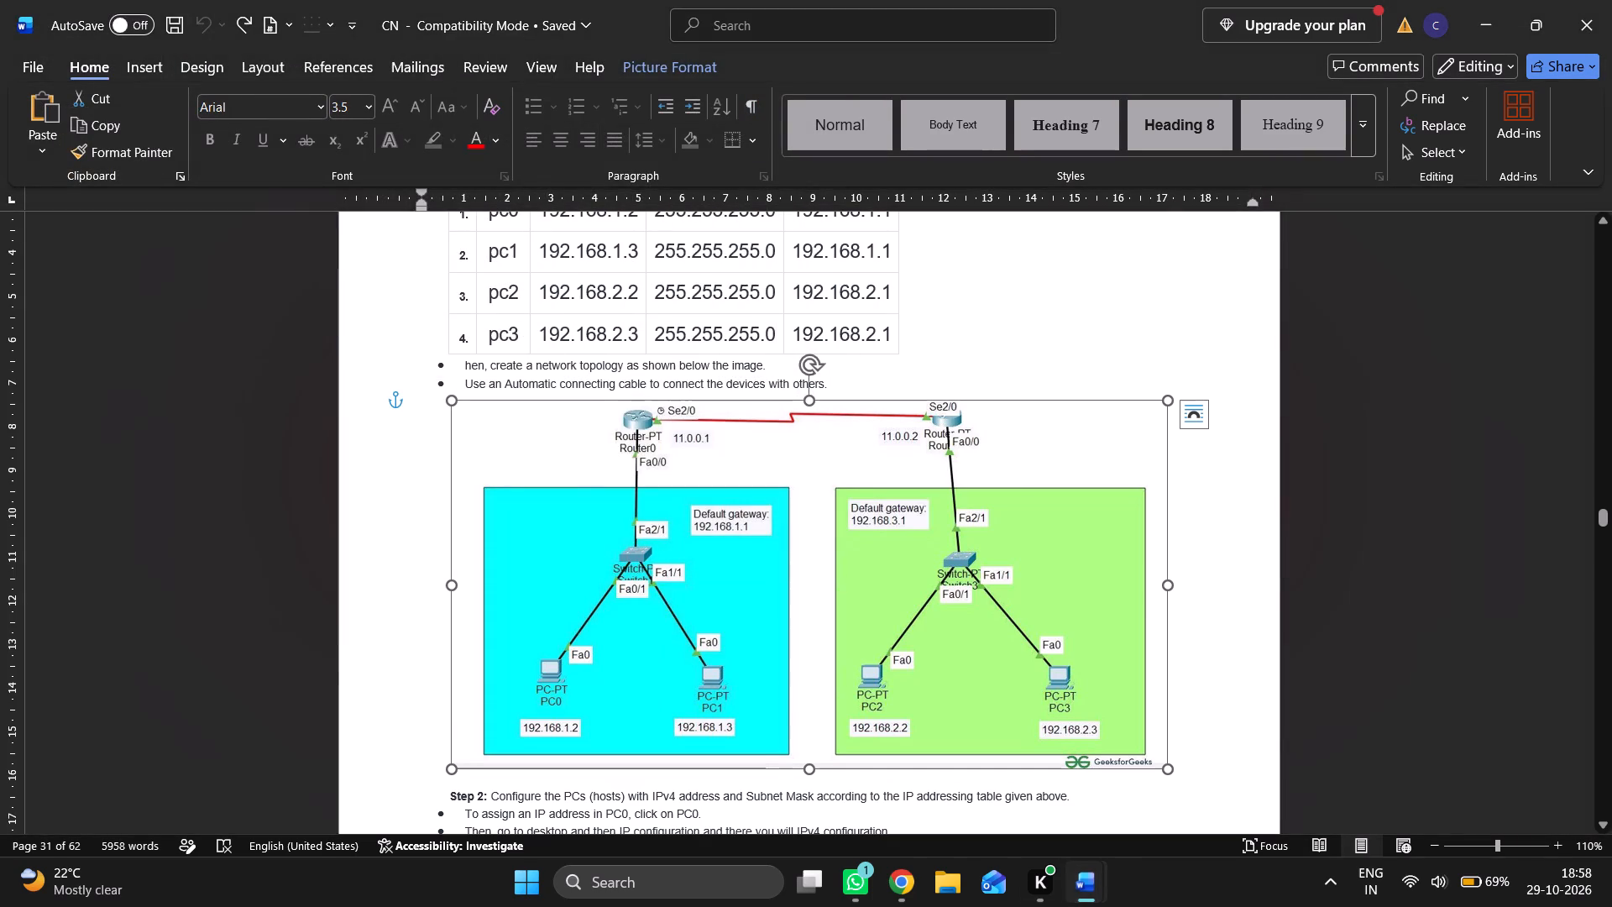
left_click(1184, 760)
scroll(894, 650, "down", 15)
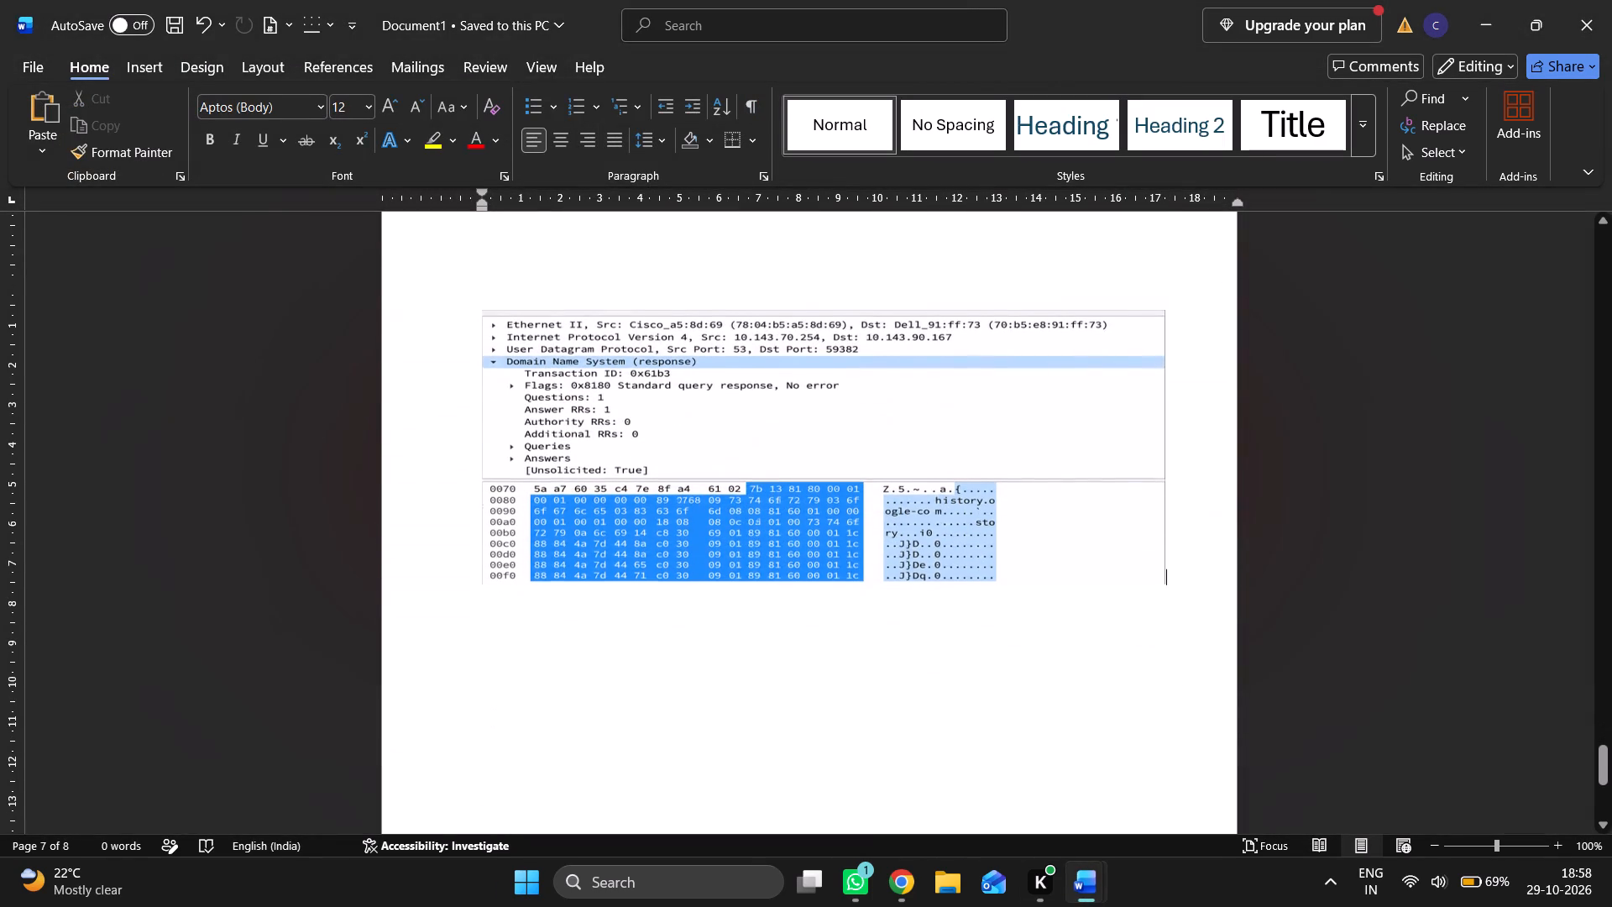
key("Return")
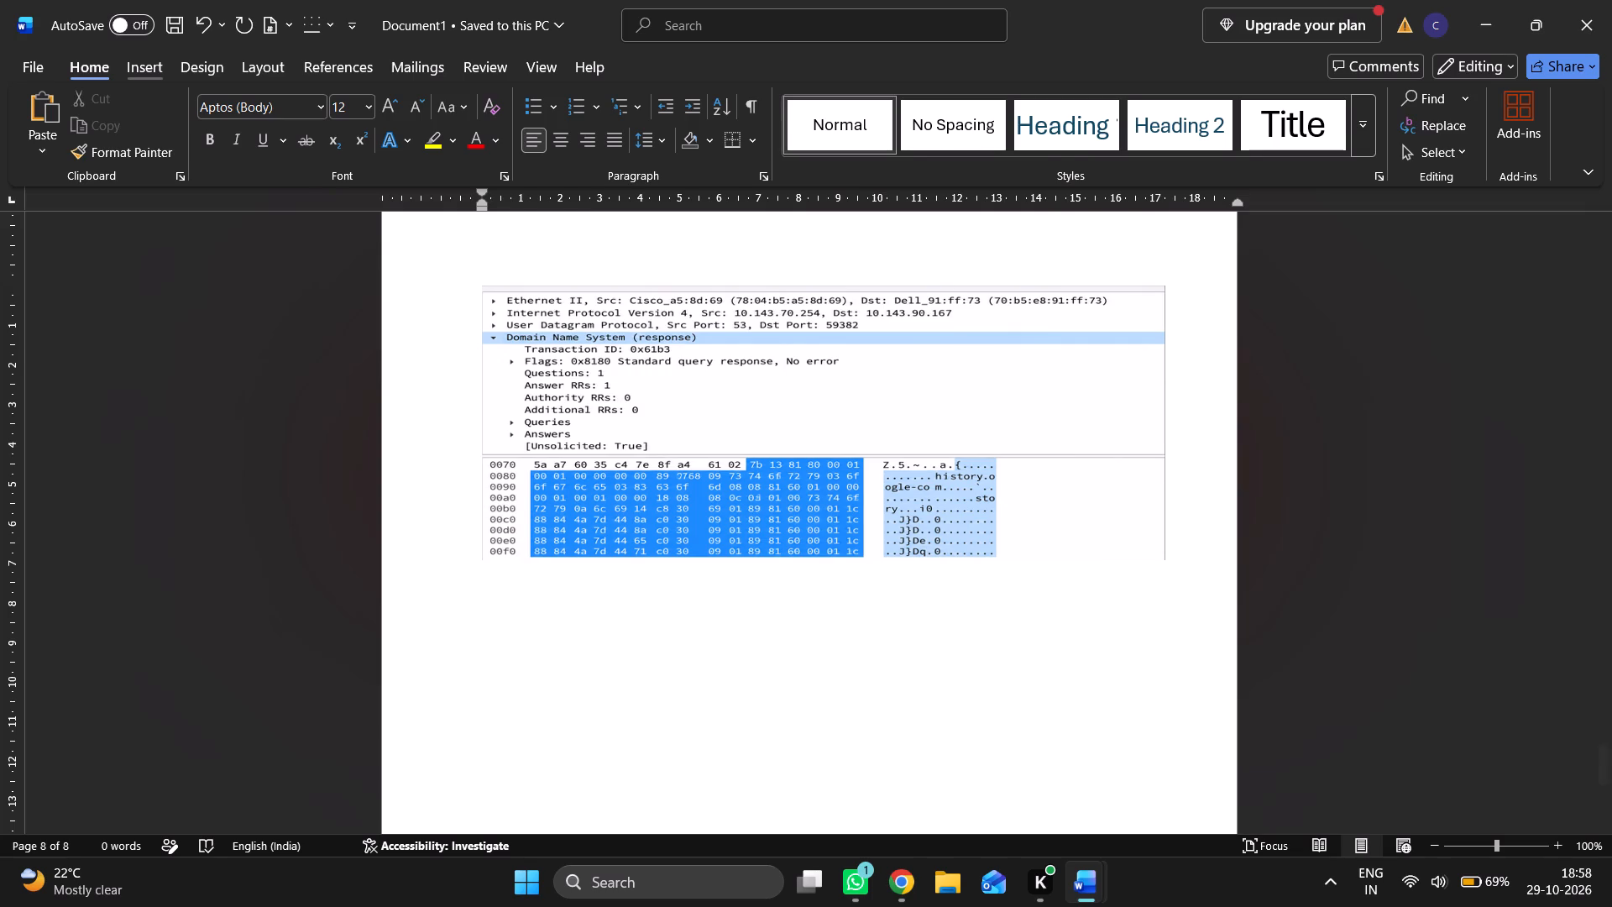
left_click(144, 62)
left_click(218, 142)
left_click(273, 211)
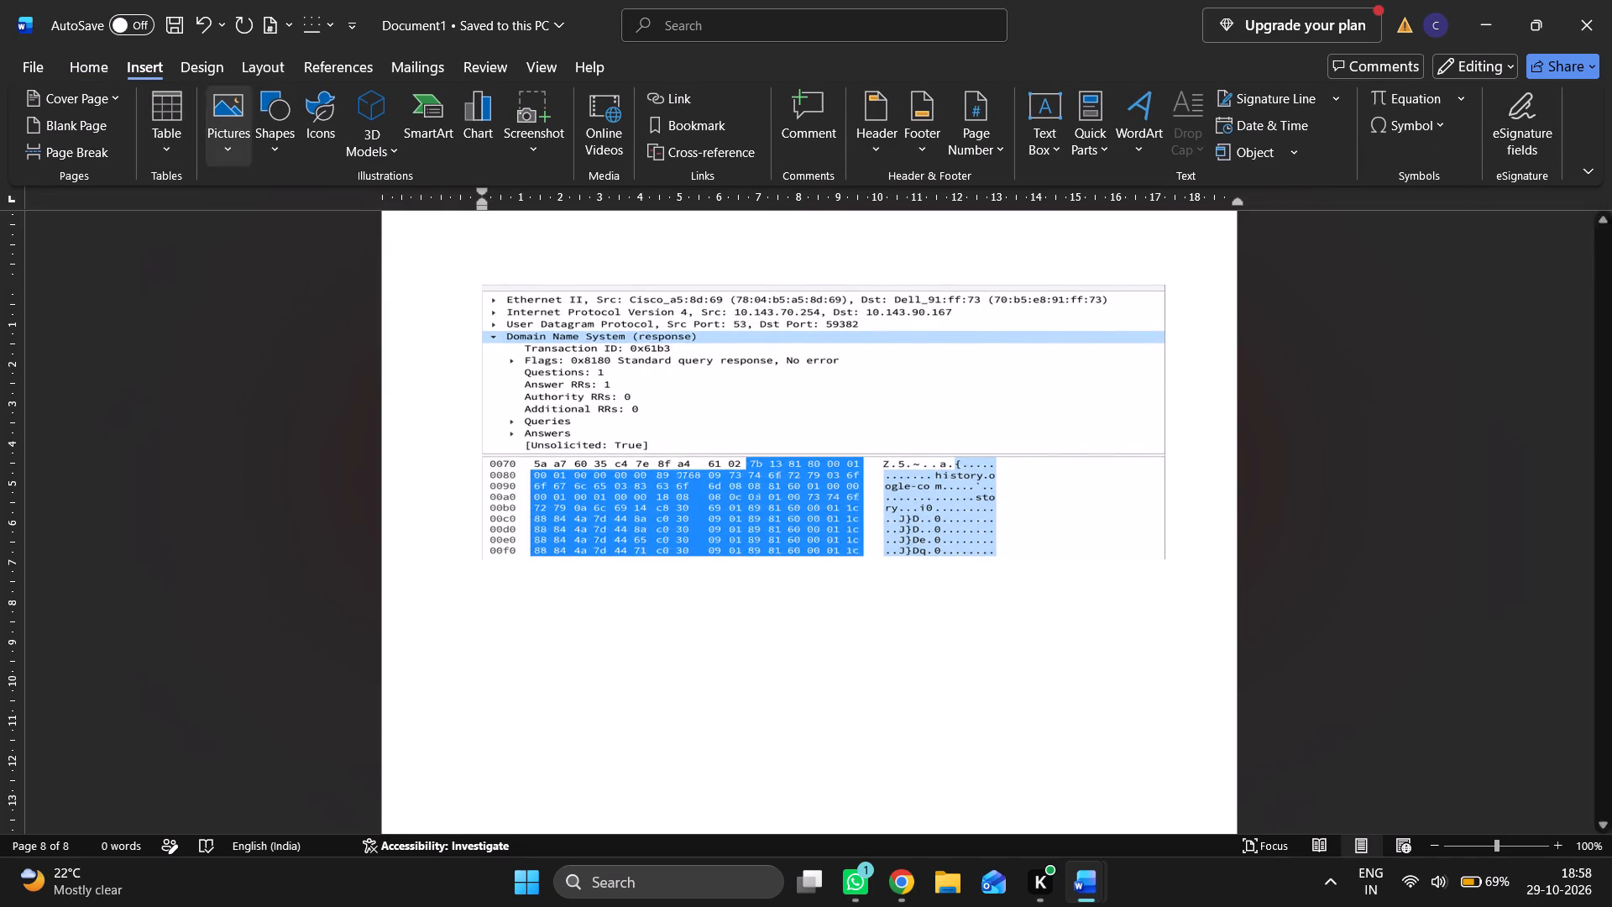
left_click(276, 194)
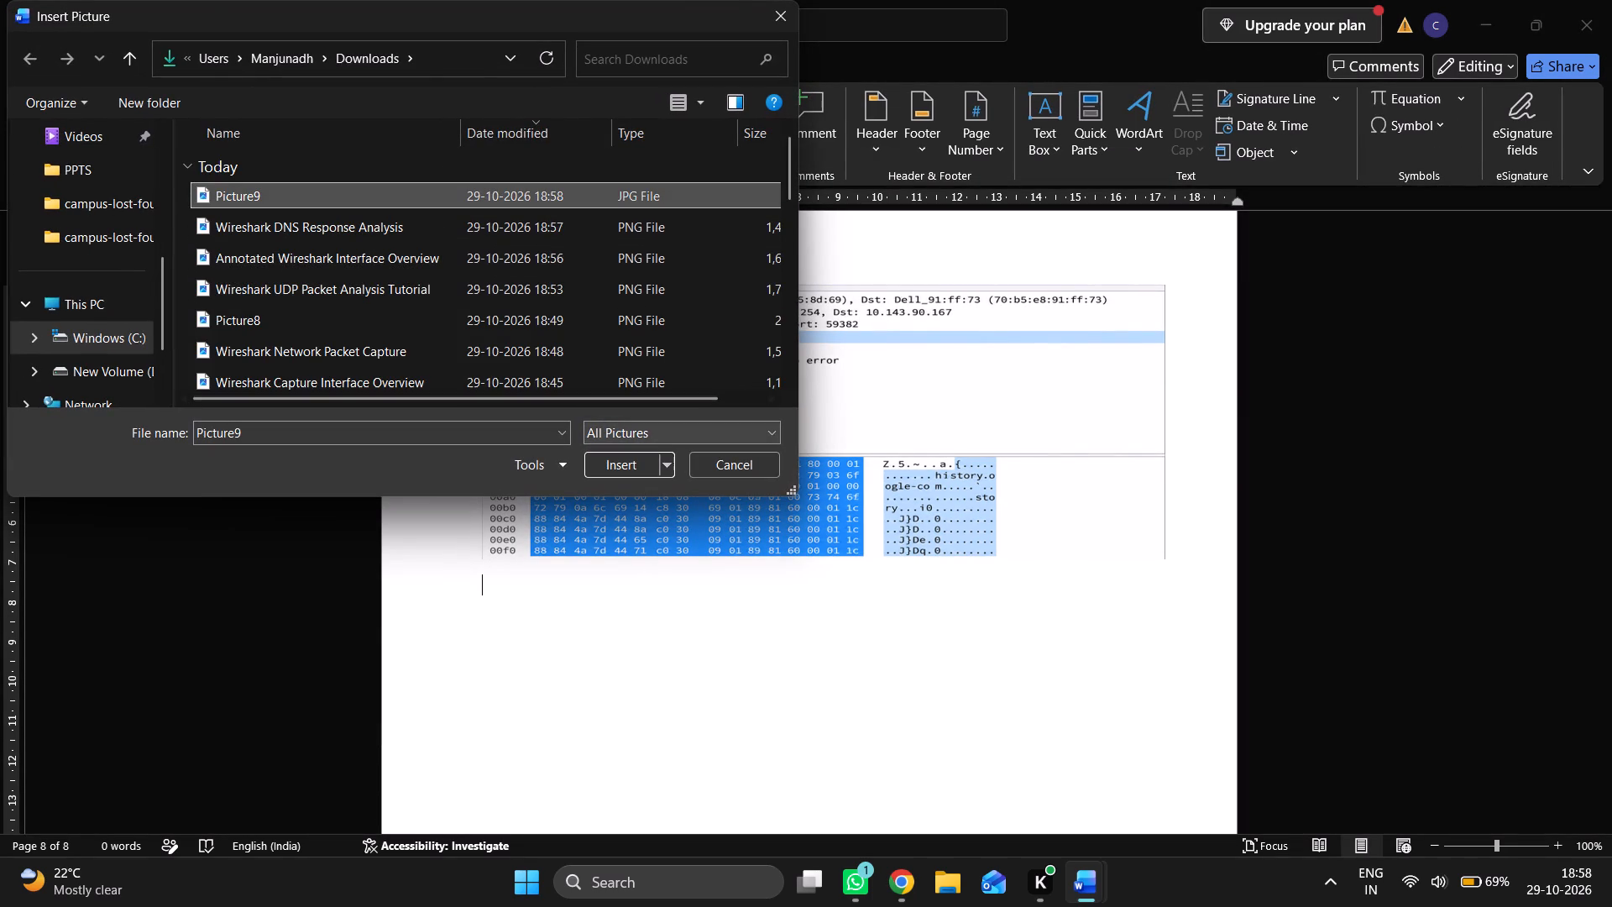
left_click(620, 464)
Crop the bottom strip with the GeeksforGeeks logo off the network topology picture.
scroll(866, 603, "down", 7)
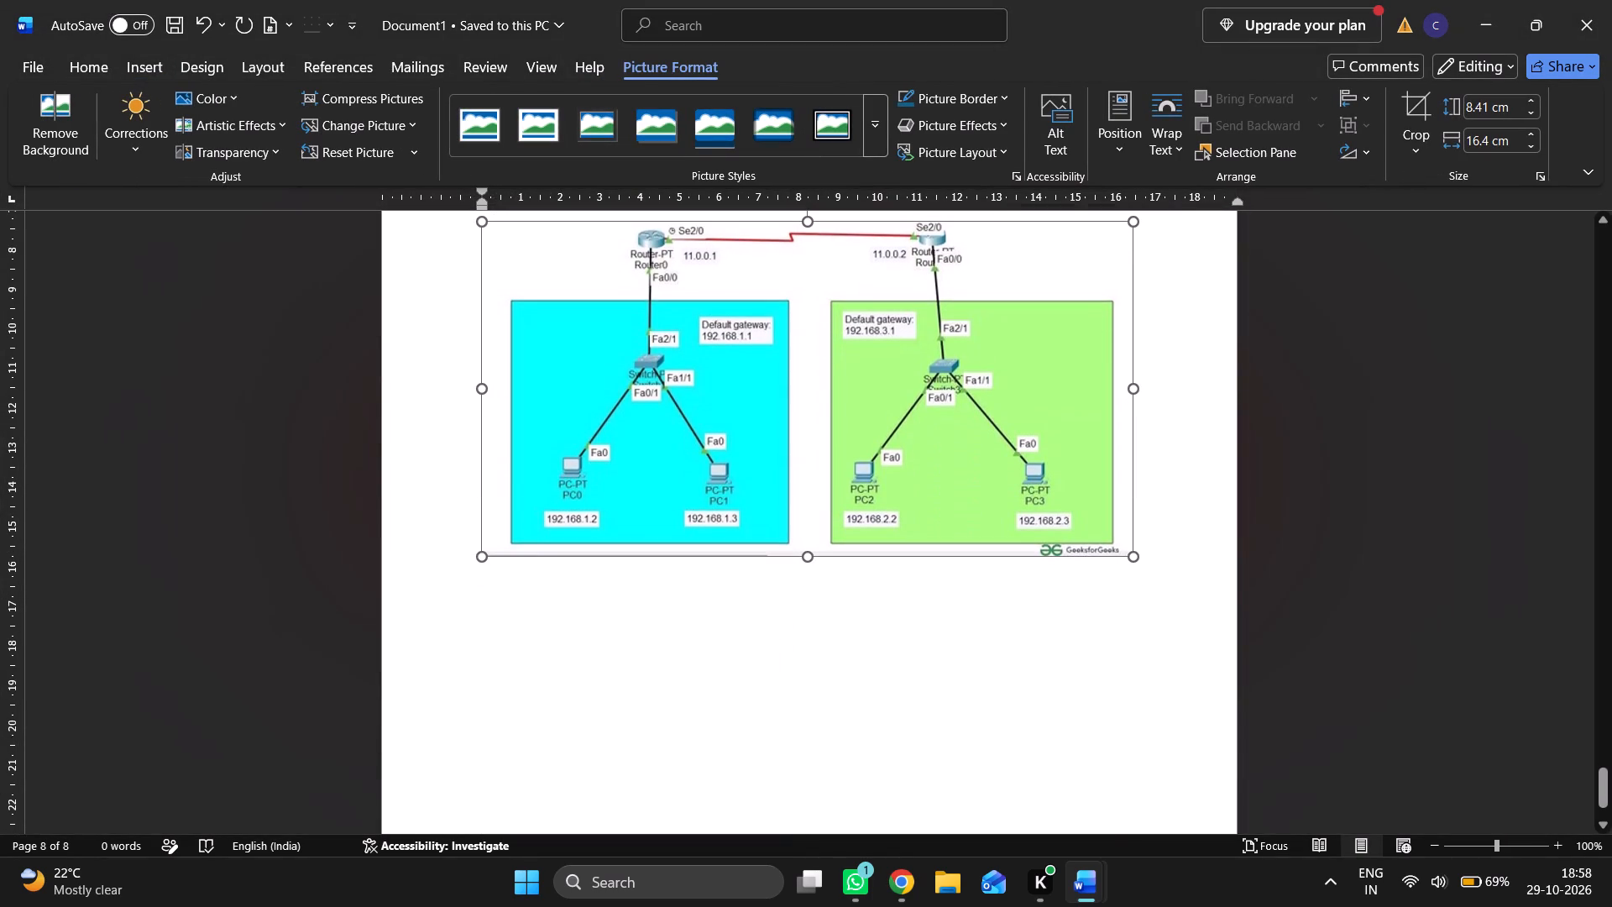
left_click(1420, 144)
left_click(1440, 171)
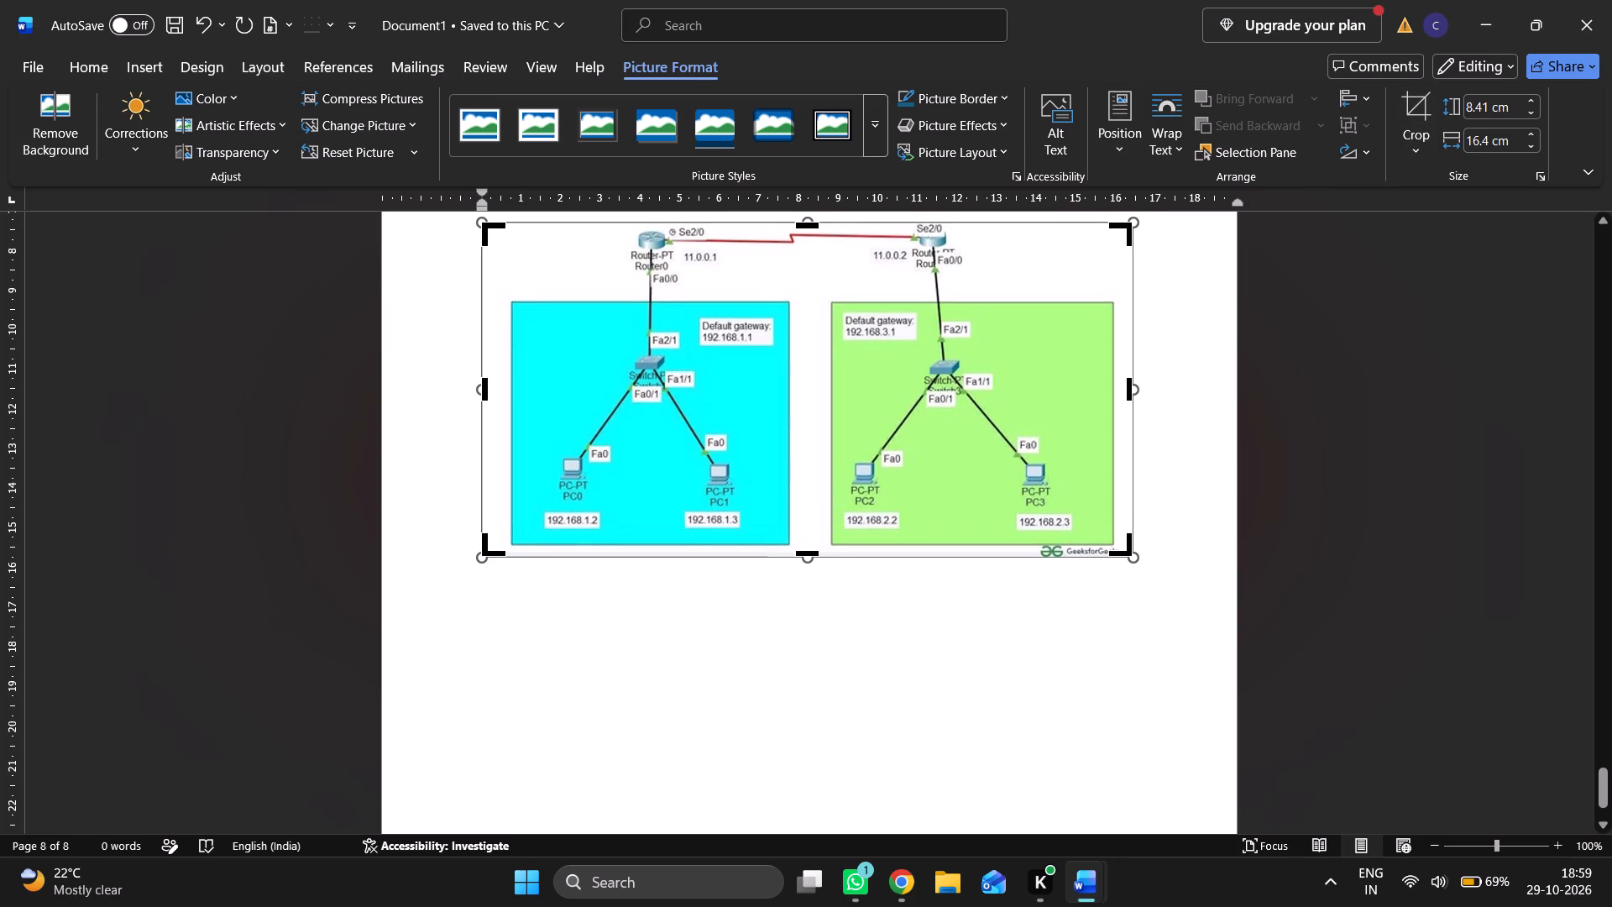
left_click_drag(809, 553, 810, 540)
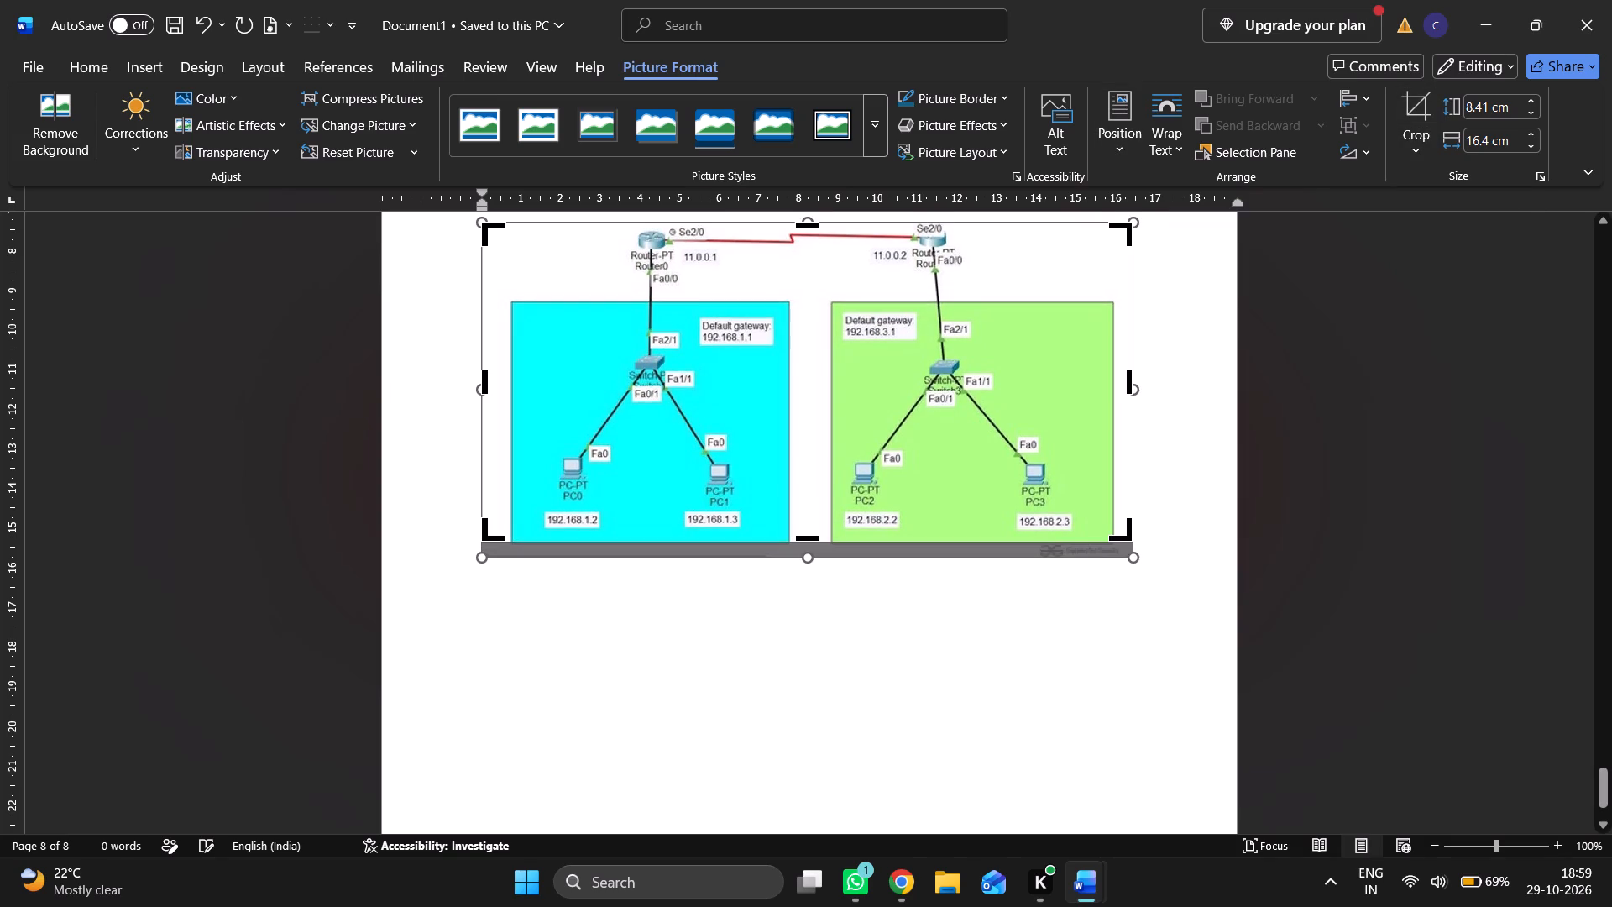
left_click(1374, 459)
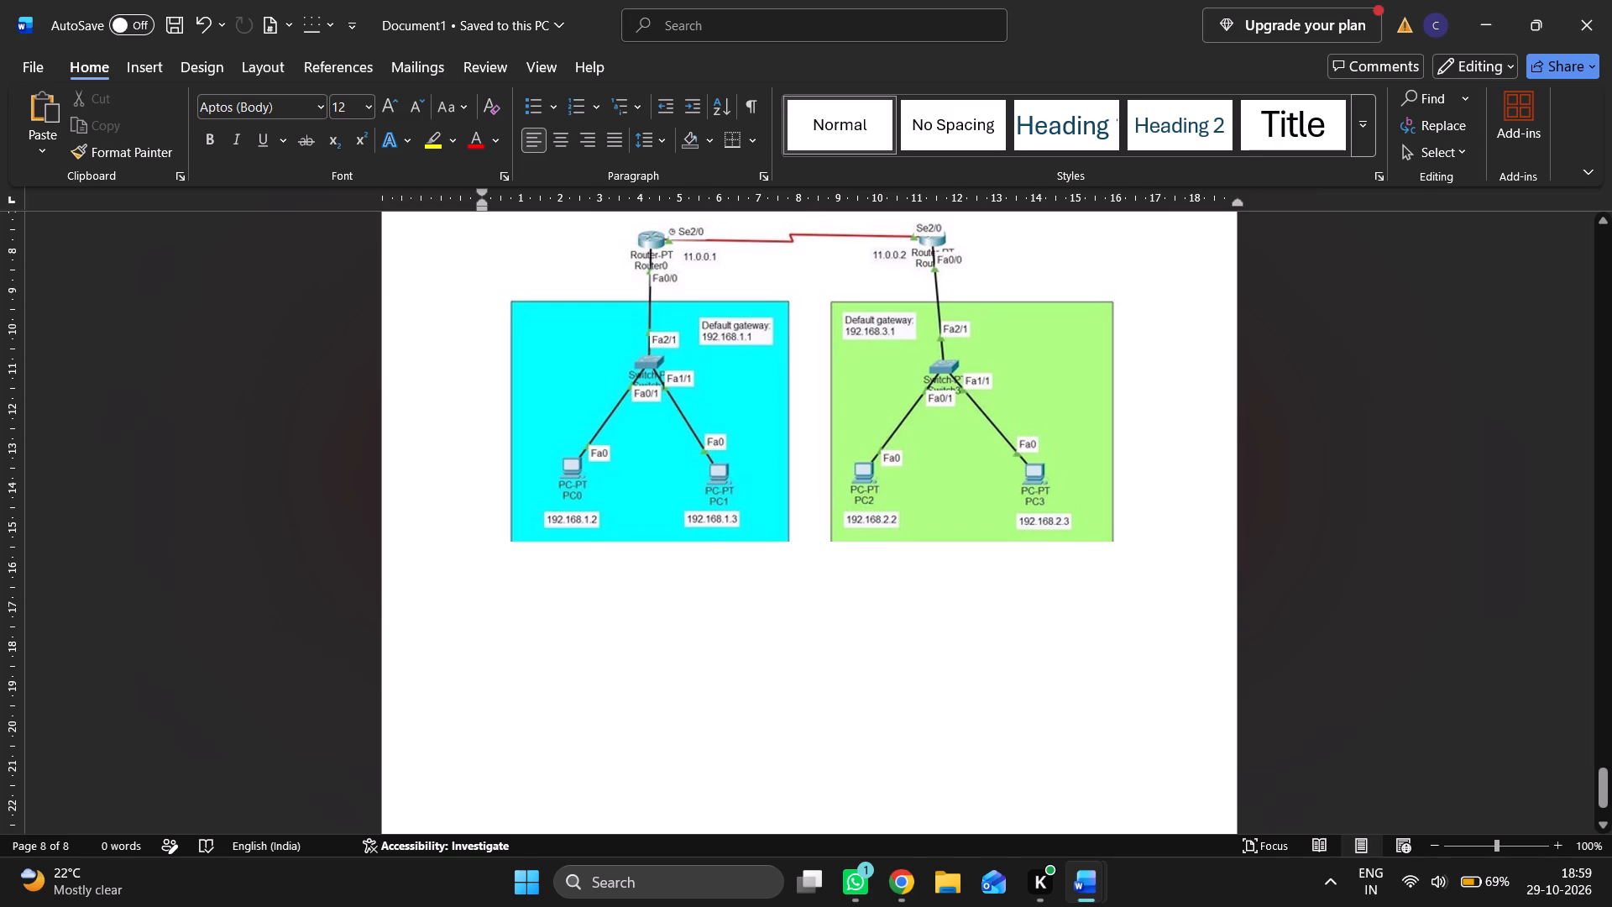
Look through the pages of Document1 to review all the inserted pictures from the last page back to the first.
scroll(1174, 579, "up", 20)
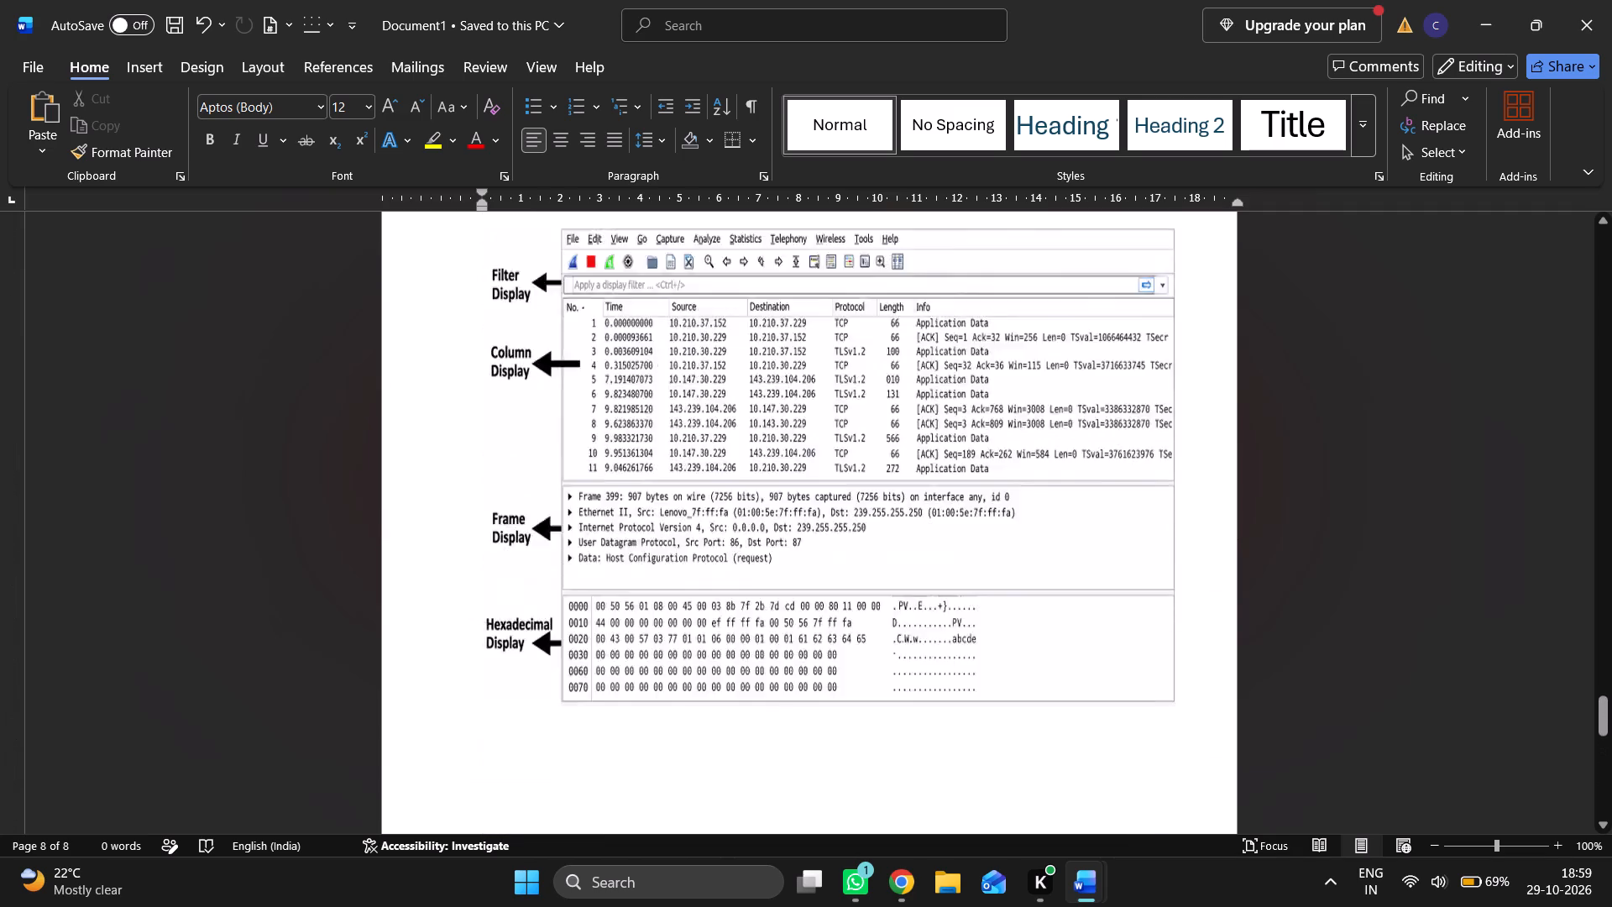
scroll(1149, 578, "up", 20)
scroll(1149, 578, "up", 20)
scroll(1149, 578, "up", 4)
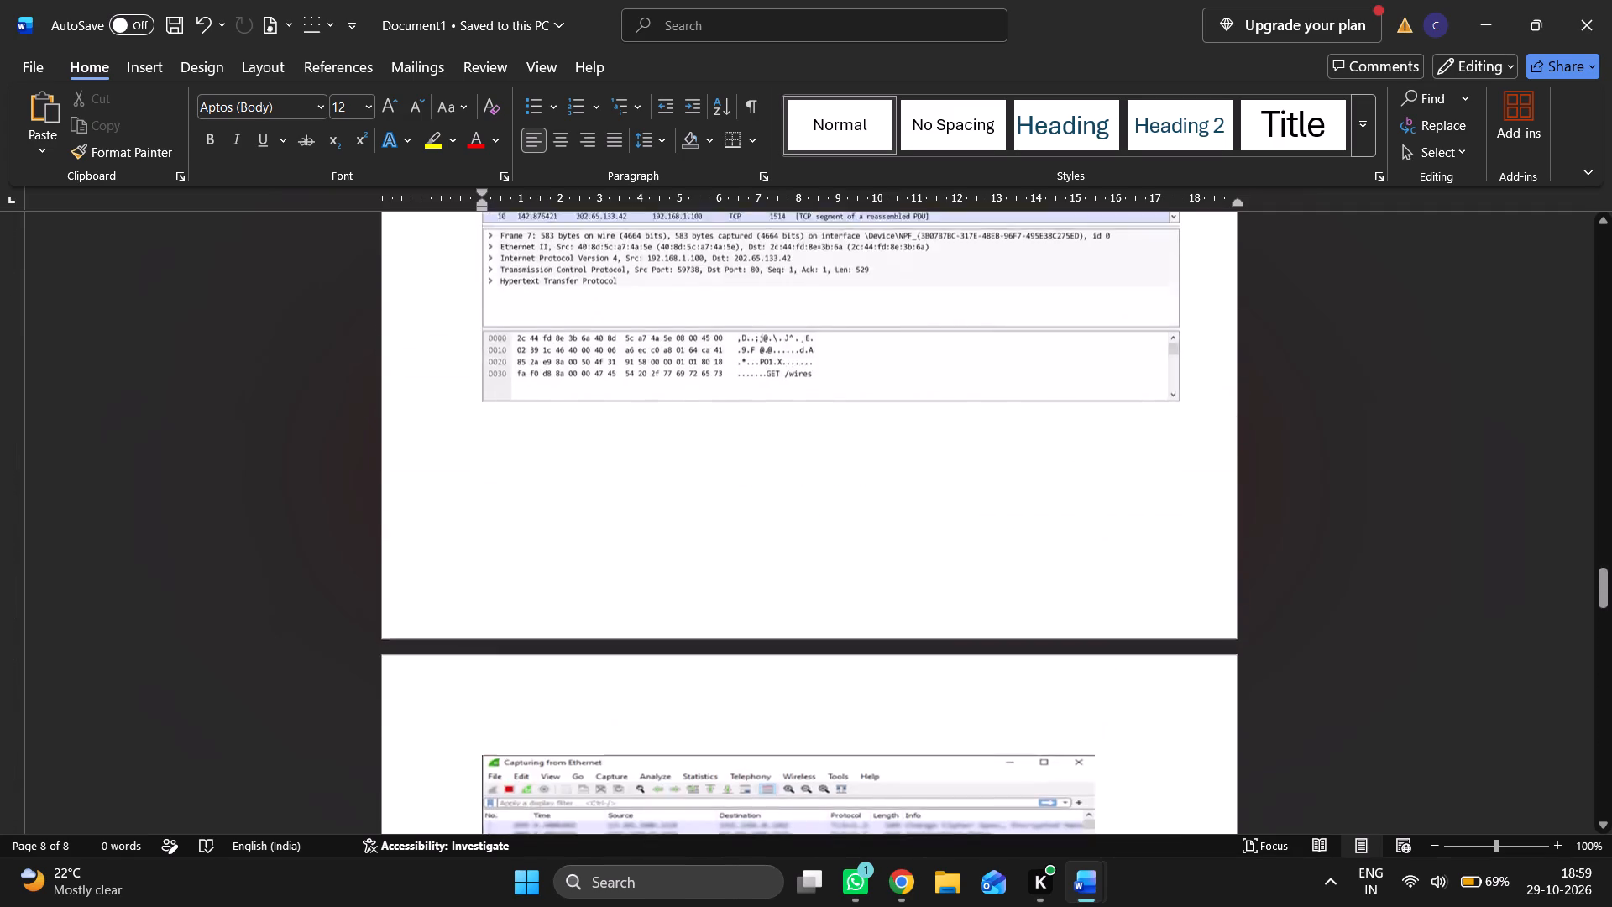
scroll(1150, 539, "up", 10)
scroll(1150, 531, "up", 20)
scroll(1150, 531, "up", 1)
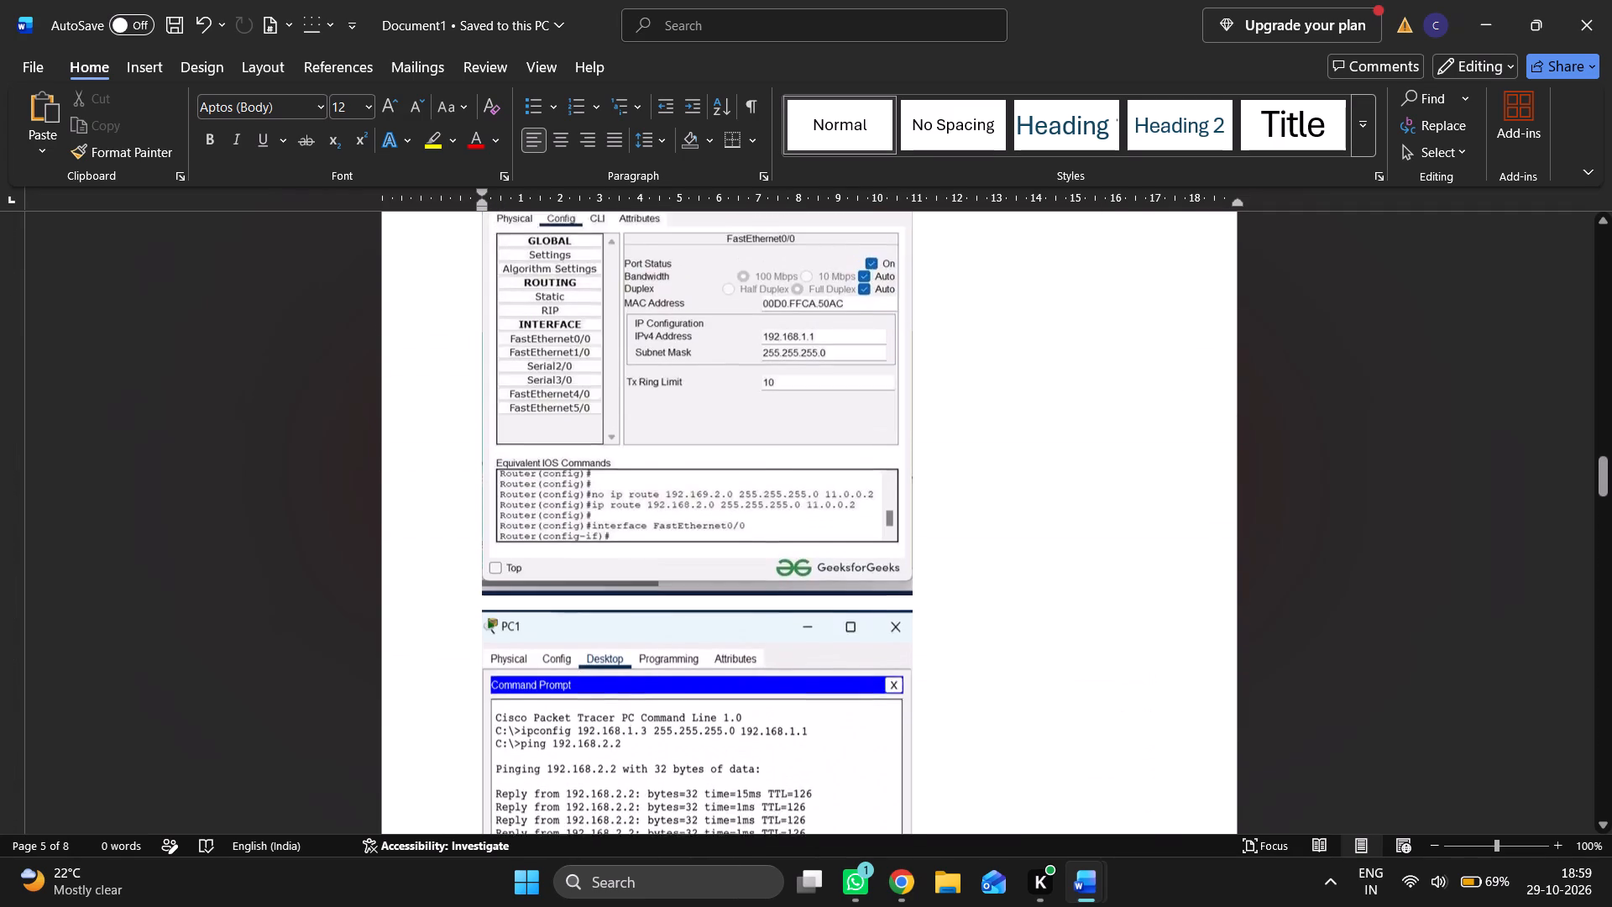
scroll(1149, 527, "up", 19)
scroll(1147, 522, "up", 20)
scroll(1147, 522, "up", 3)
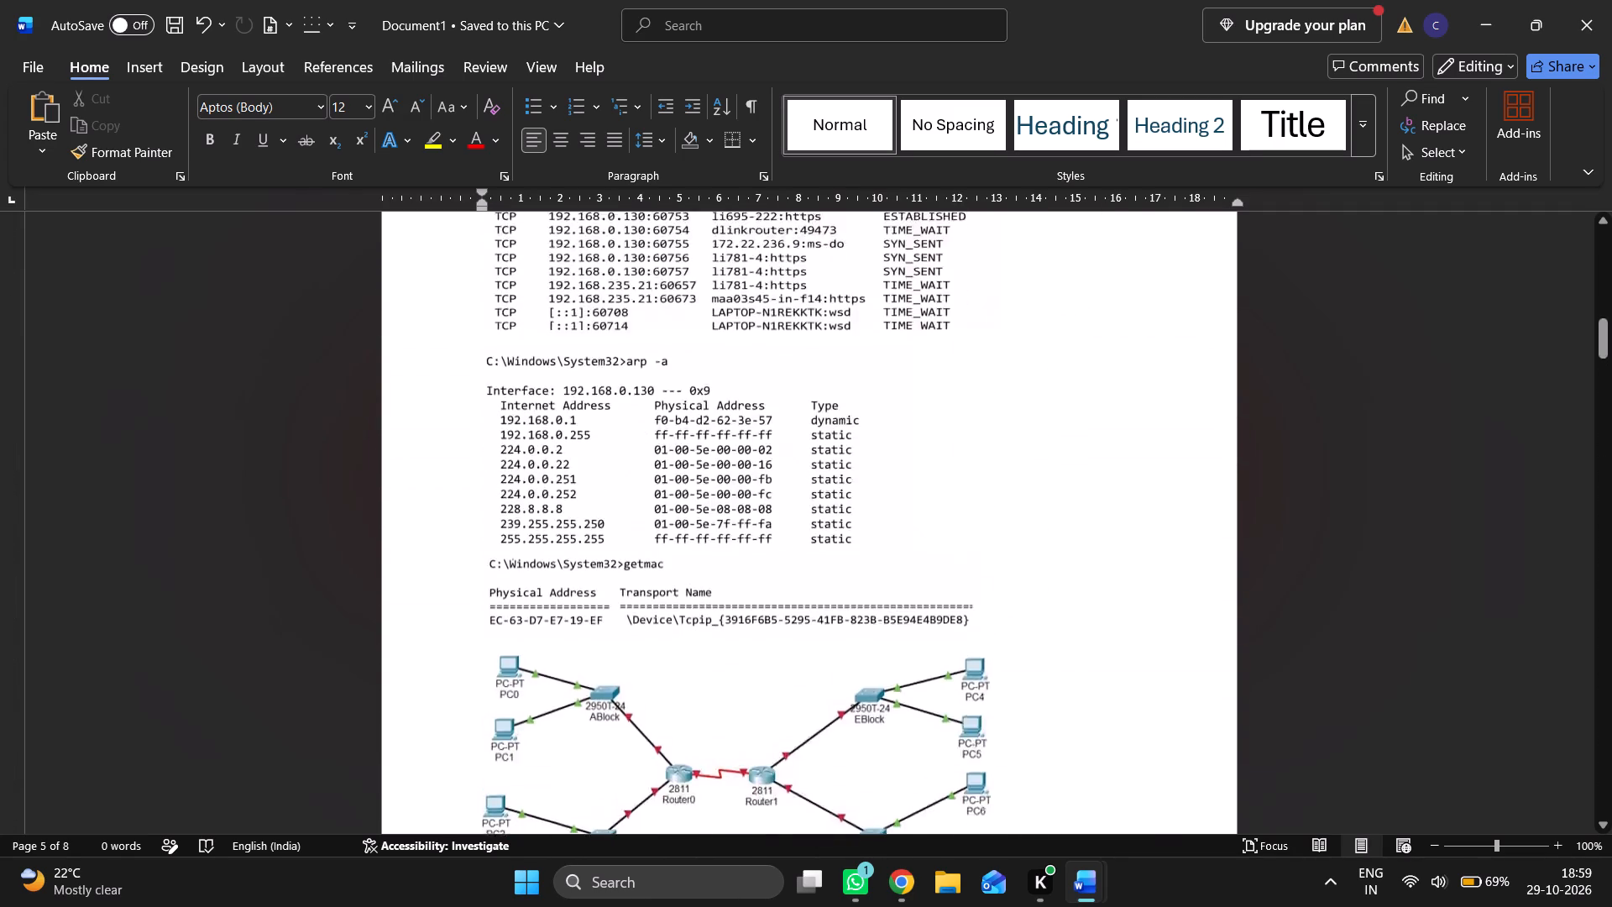
scroll(1146, 522, "up", 20)
scroll(1146, 522, "up", 13)
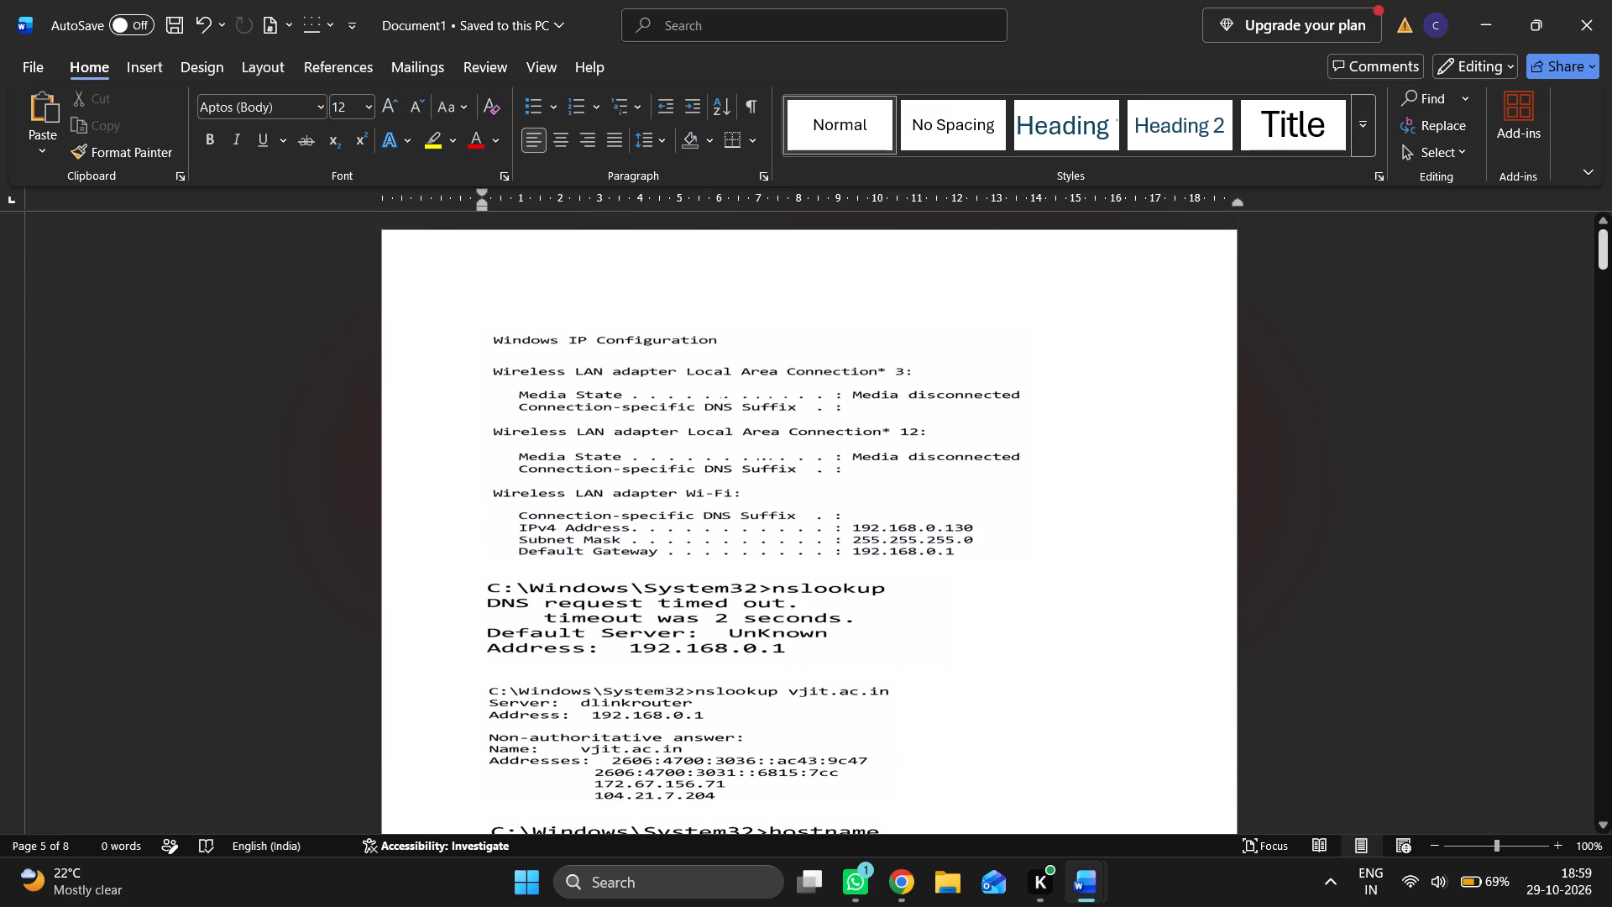
left_click_drag(1599, 252, 1528, 853)
scroll(892, 574, "up", 2)
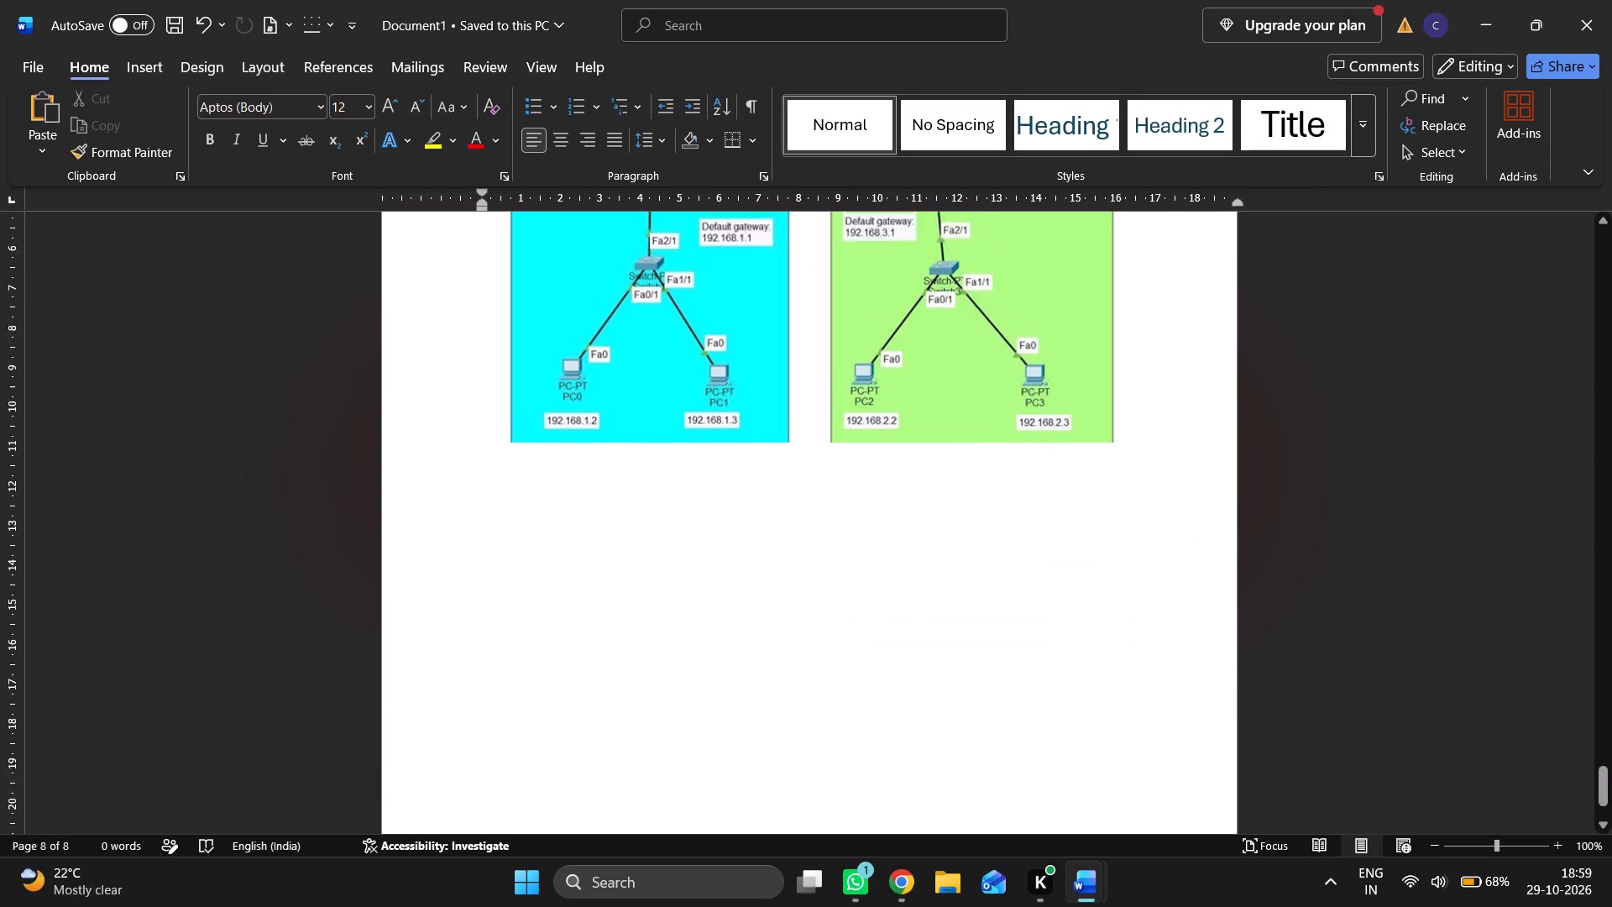
scroll(892, 572, "up", 11)
scroll(788, 391, "down", 7)
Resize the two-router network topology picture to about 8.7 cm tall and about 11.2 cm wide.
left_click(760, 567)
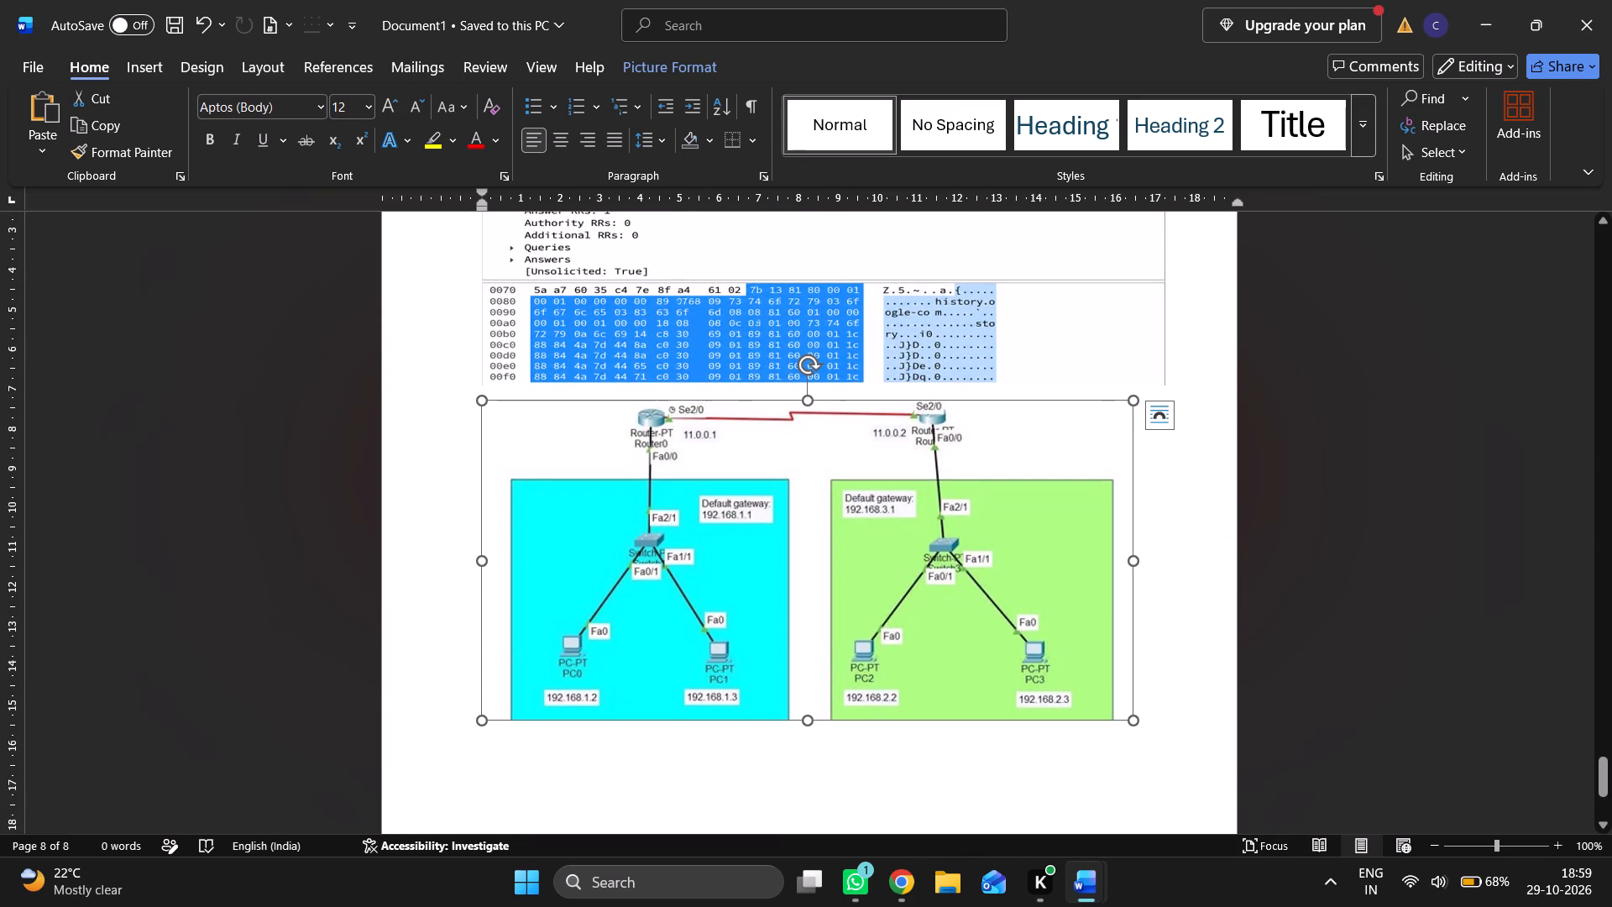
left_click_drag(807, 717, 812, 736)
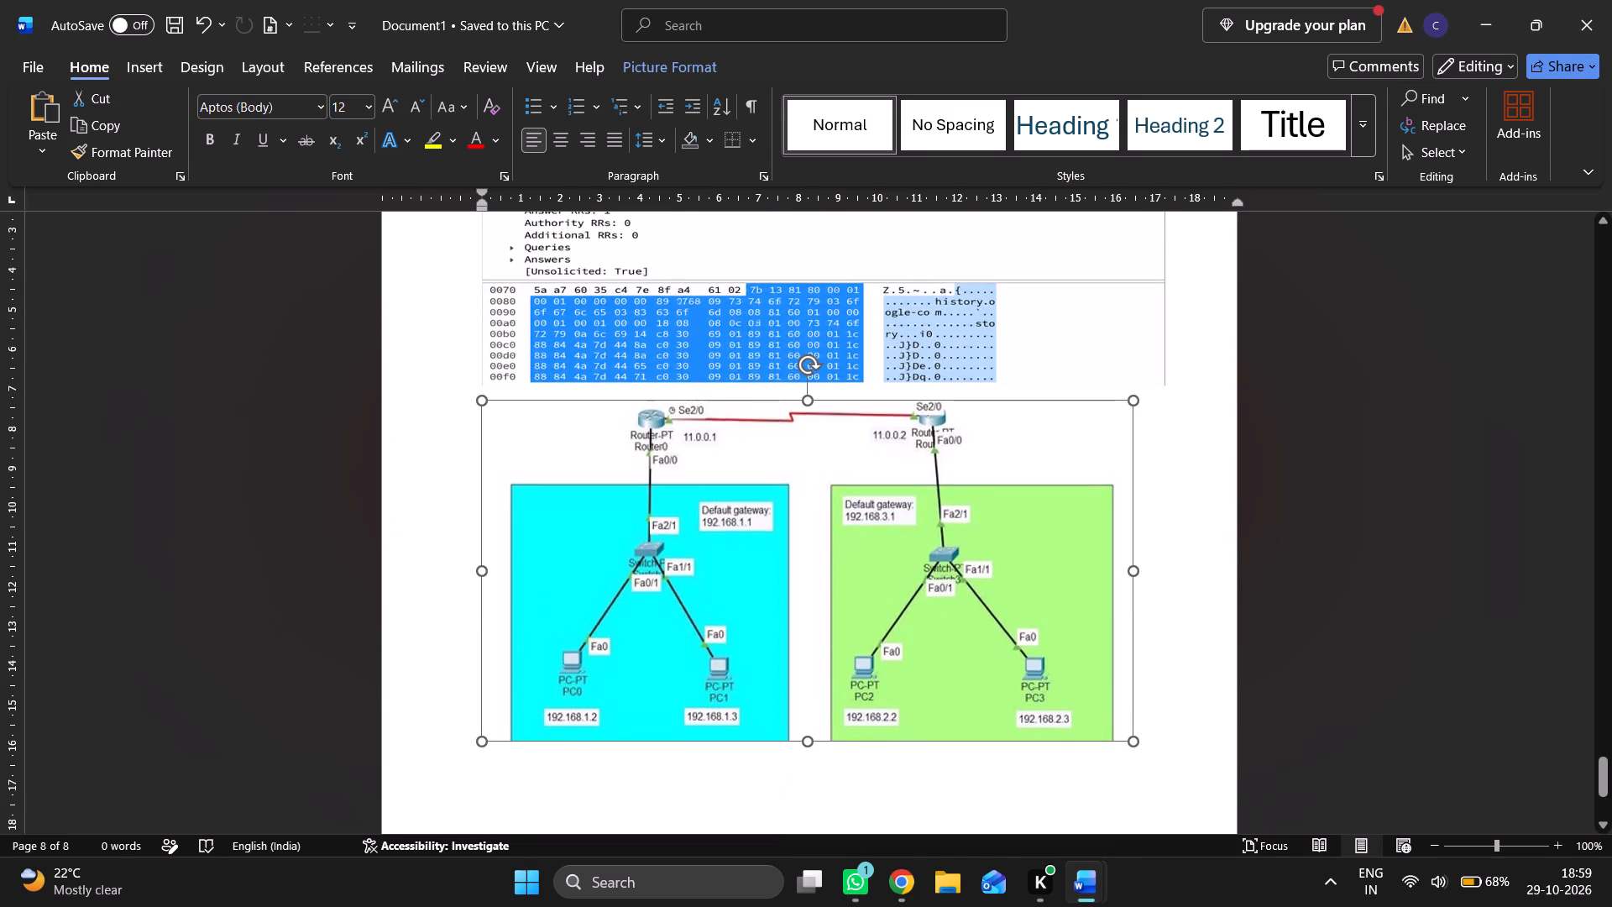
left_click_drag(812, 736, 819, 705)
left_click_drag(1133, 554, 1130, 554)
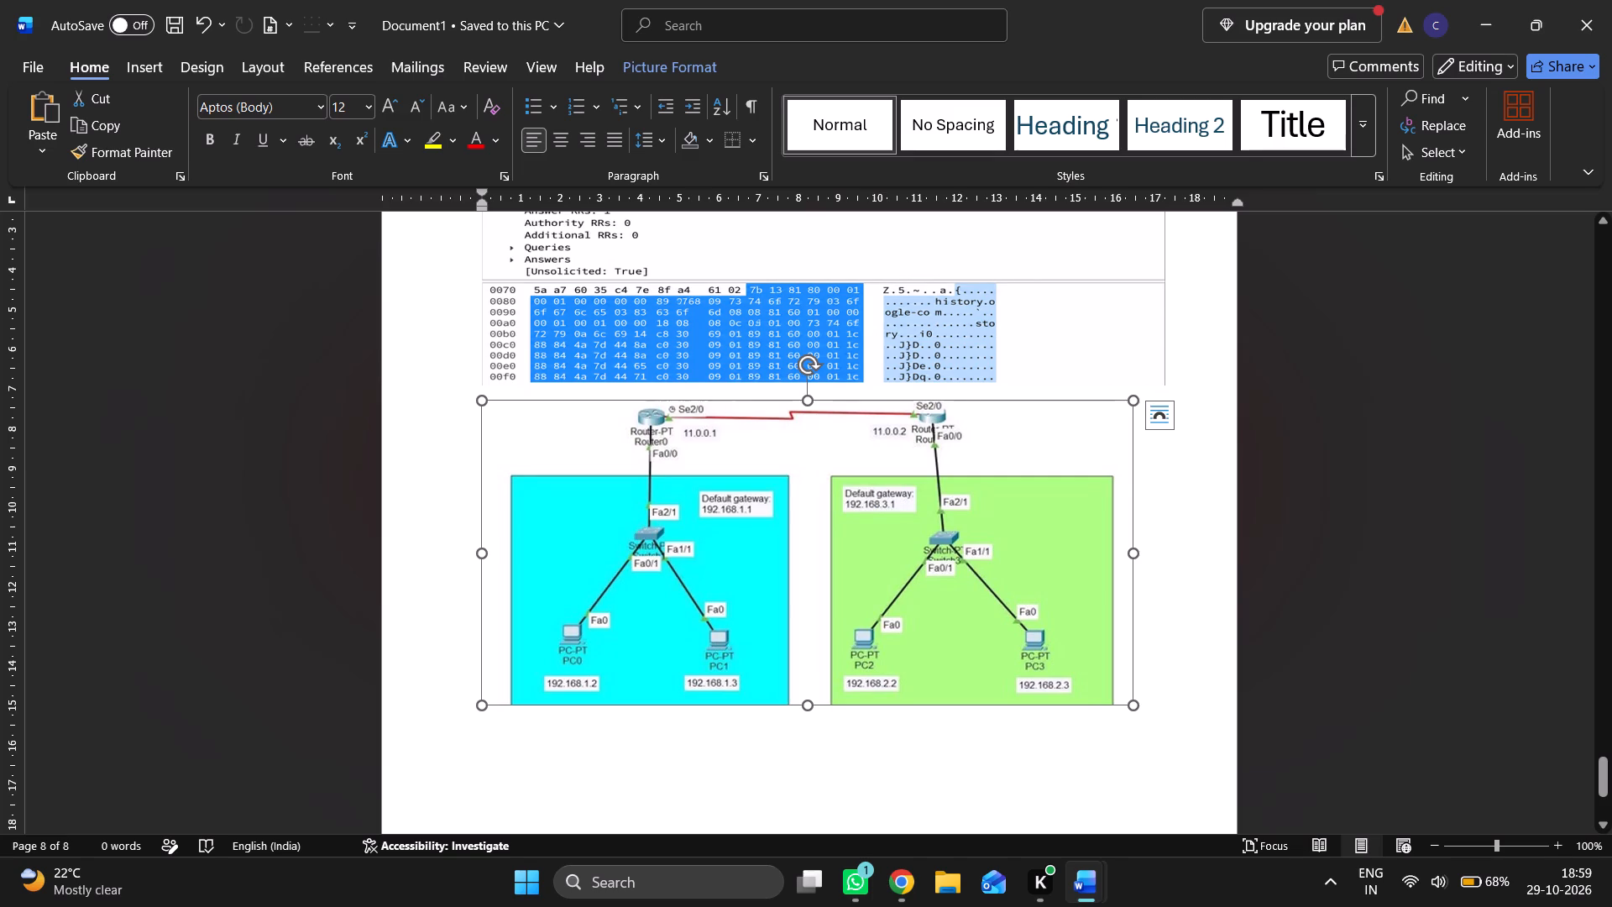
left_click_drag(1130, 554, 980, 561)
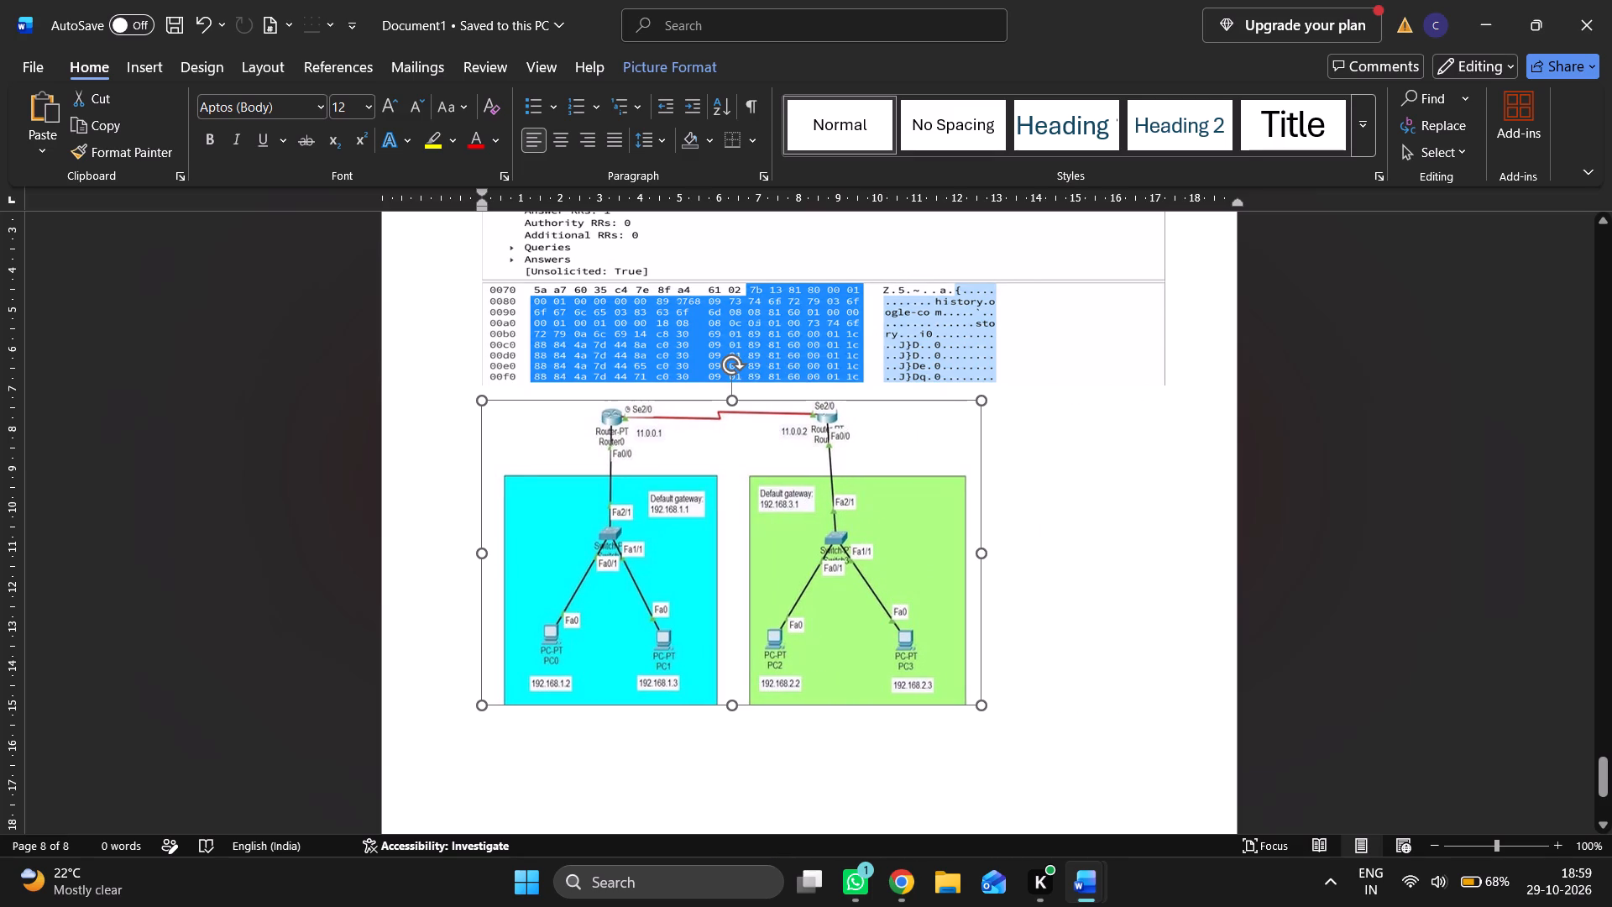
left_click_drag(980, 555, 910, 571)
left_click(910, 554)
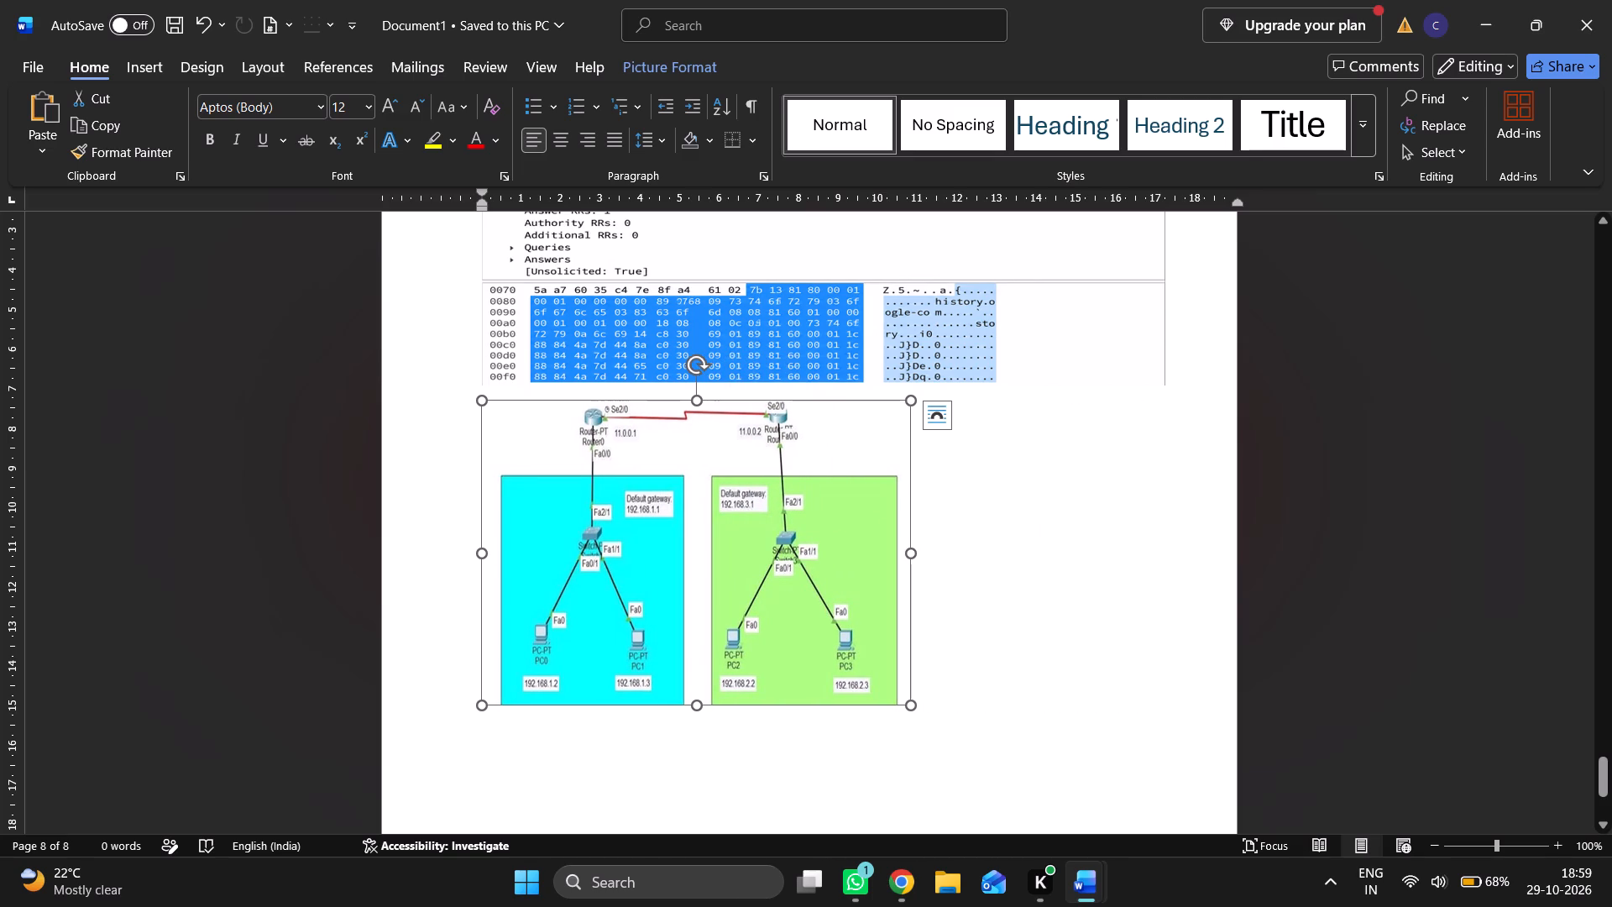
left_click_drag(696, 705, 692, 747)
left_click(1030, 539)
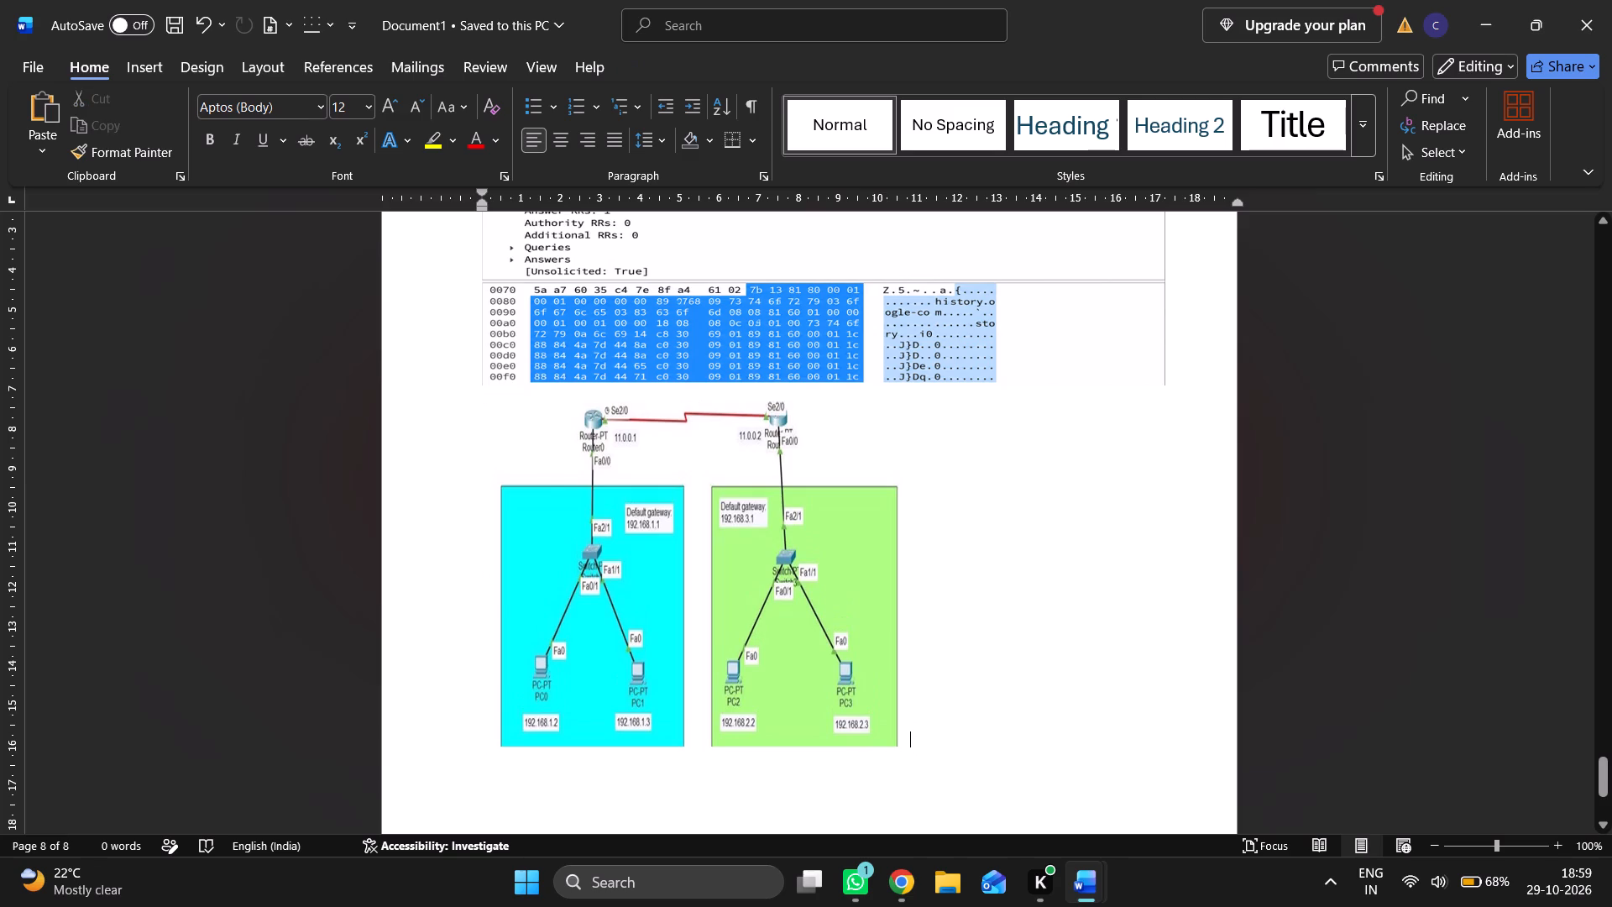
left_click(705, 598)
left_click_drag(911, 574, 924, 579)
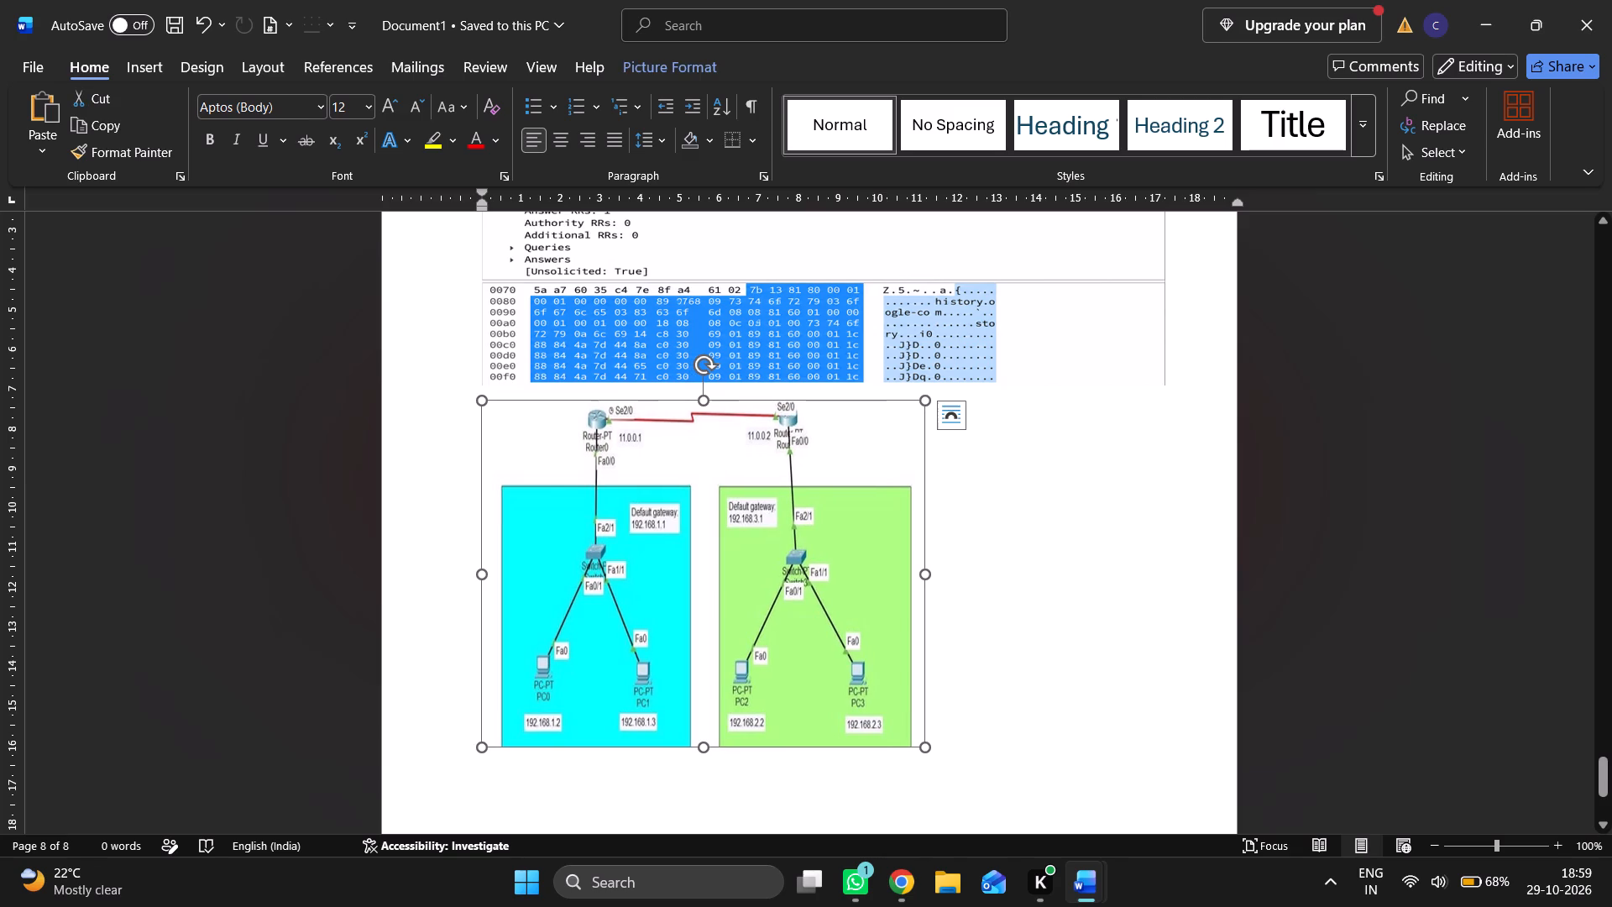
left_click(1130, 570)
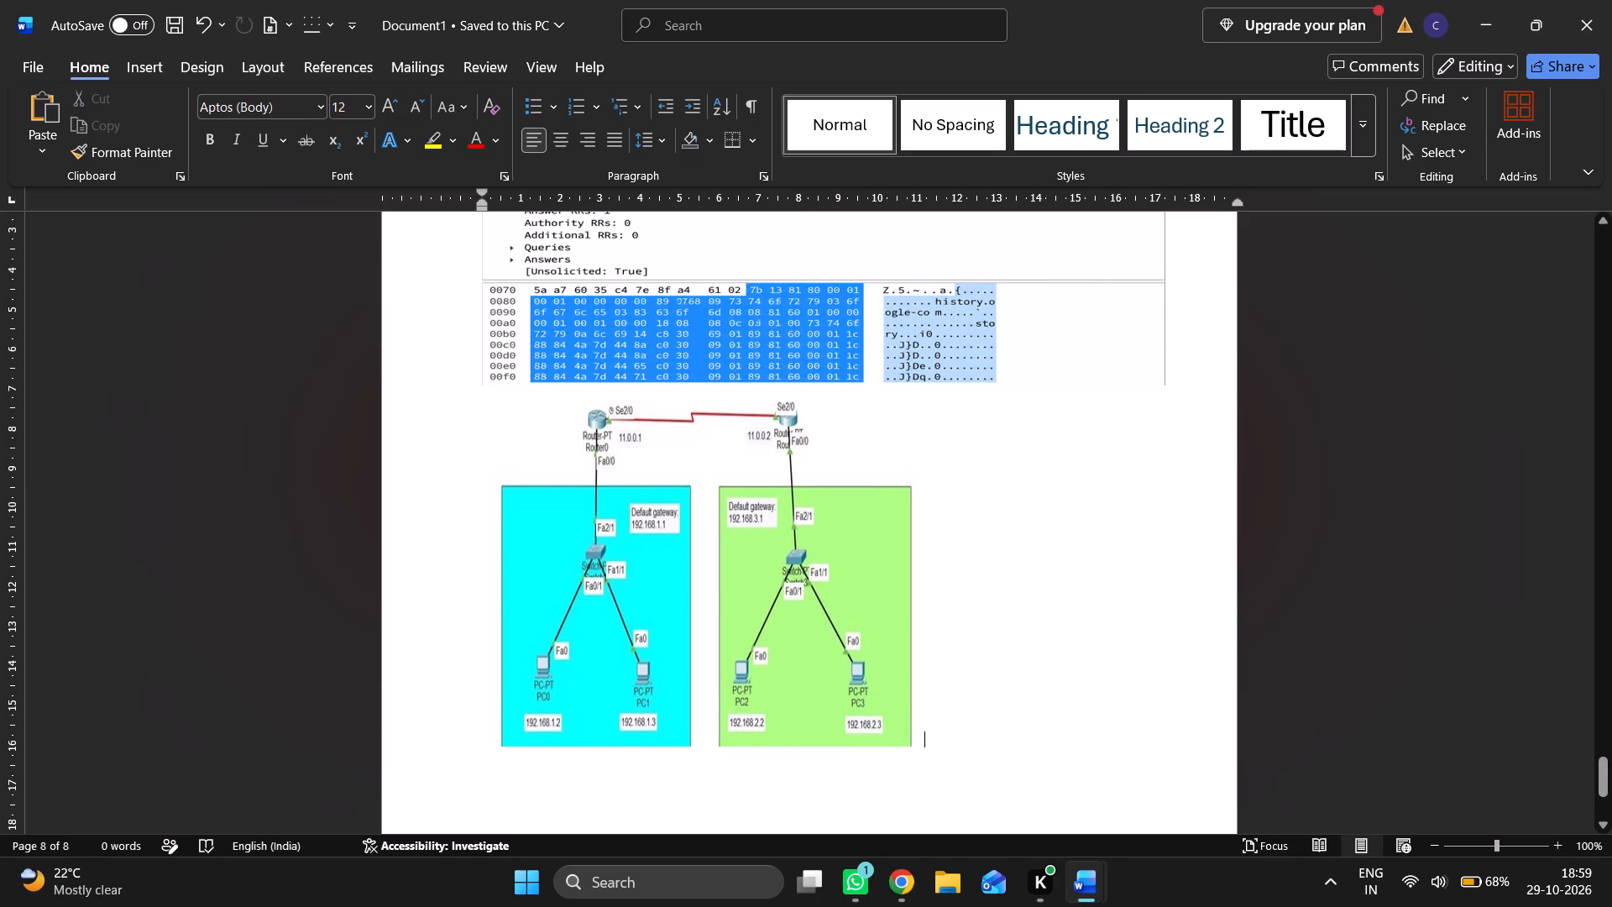
Open the print preview of Document1 and review the picture layout across all pages, then return to the document.
key("ctrl+p")
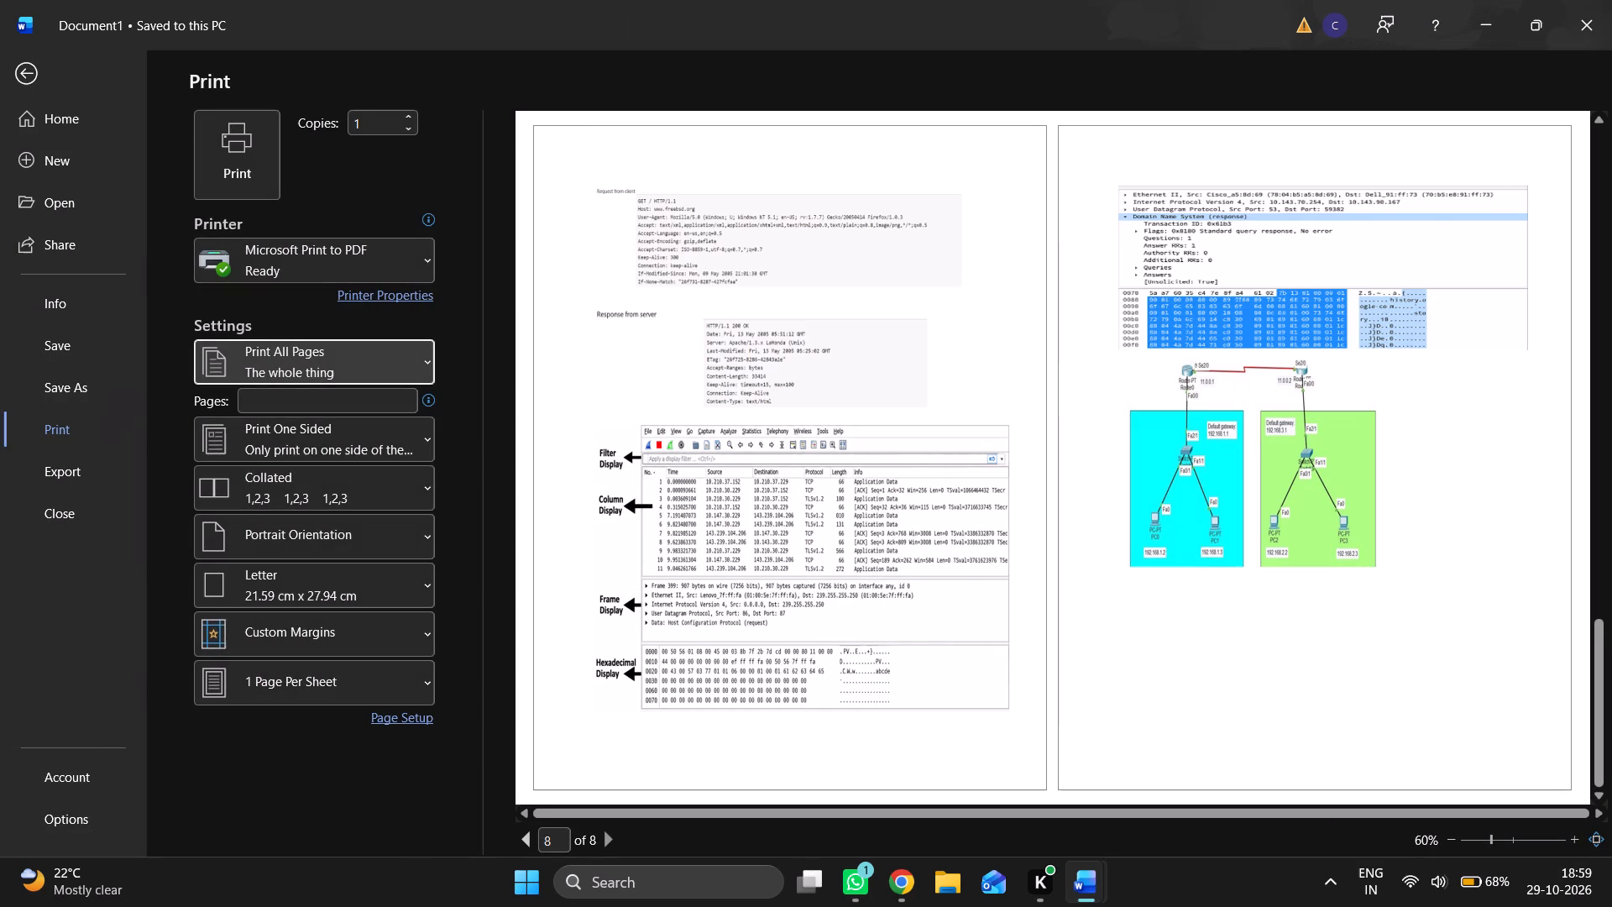
scroll(1140, 579, "up", 7)
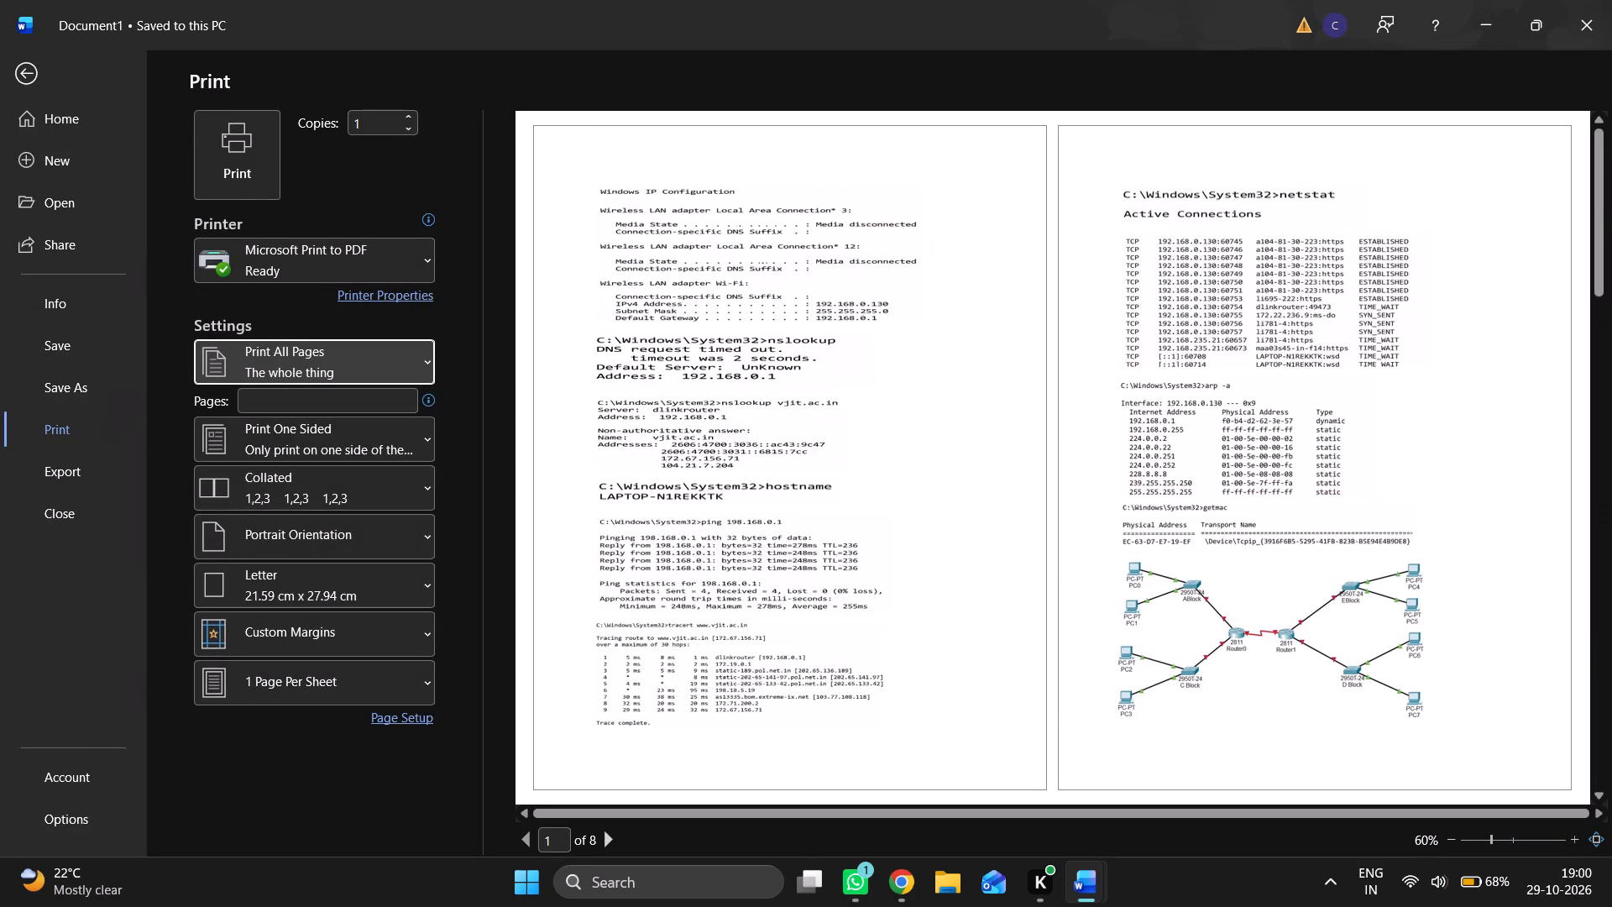
scroll(1140, 579, "up", 3)
scroll(1131, 558, "down", 1)
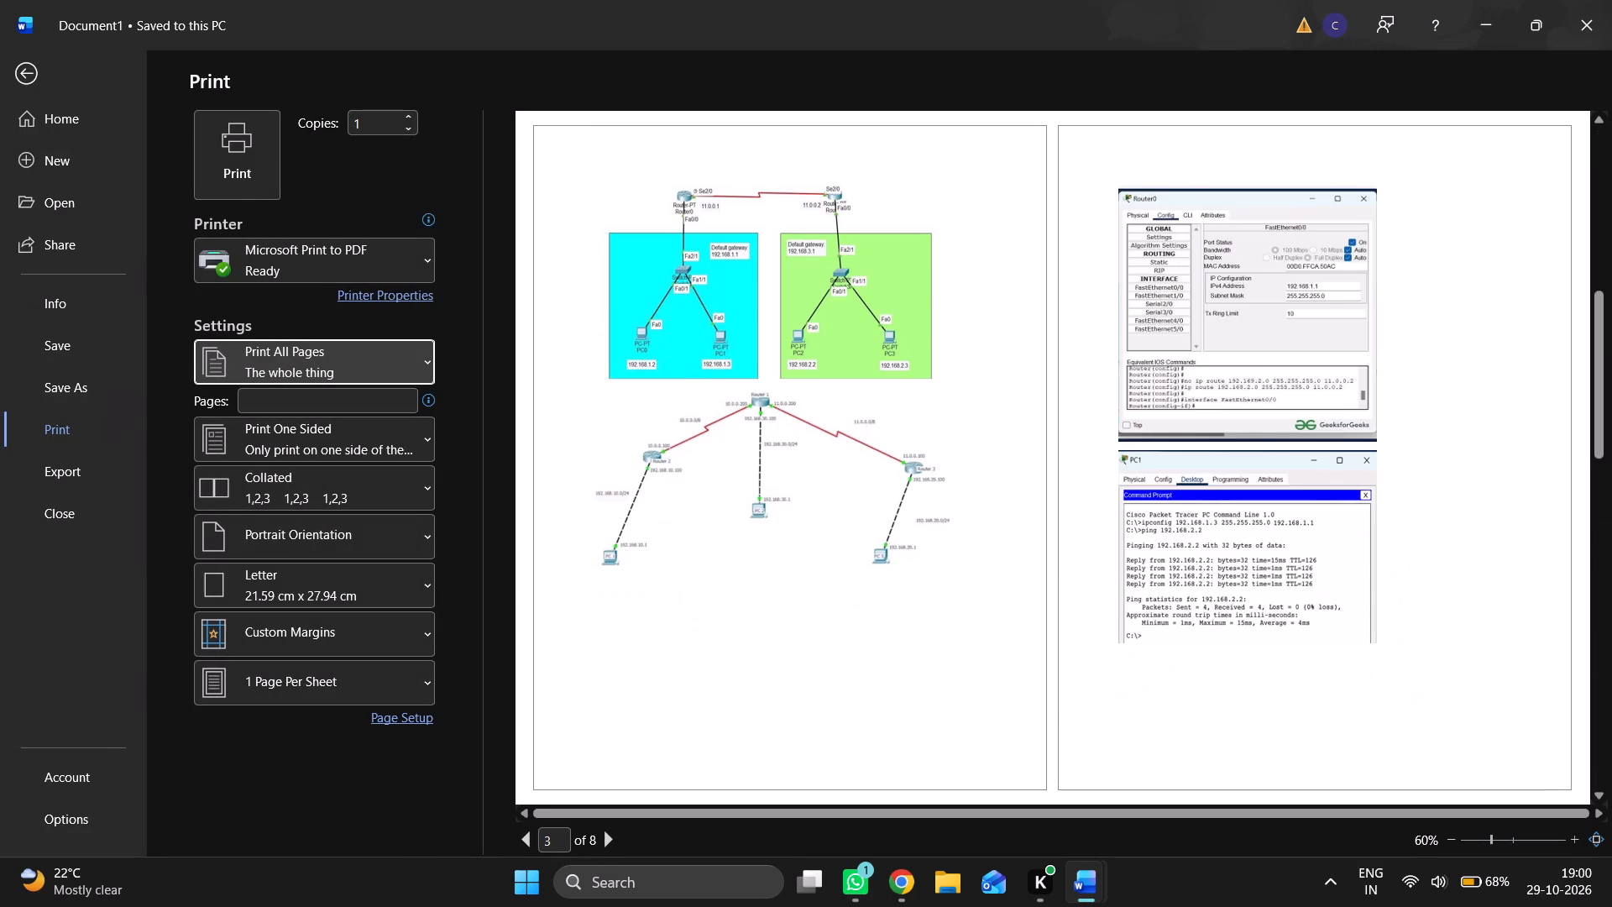
scroll(1128, 548, "up", 2)
scroll(1128, 548, "down", 2)
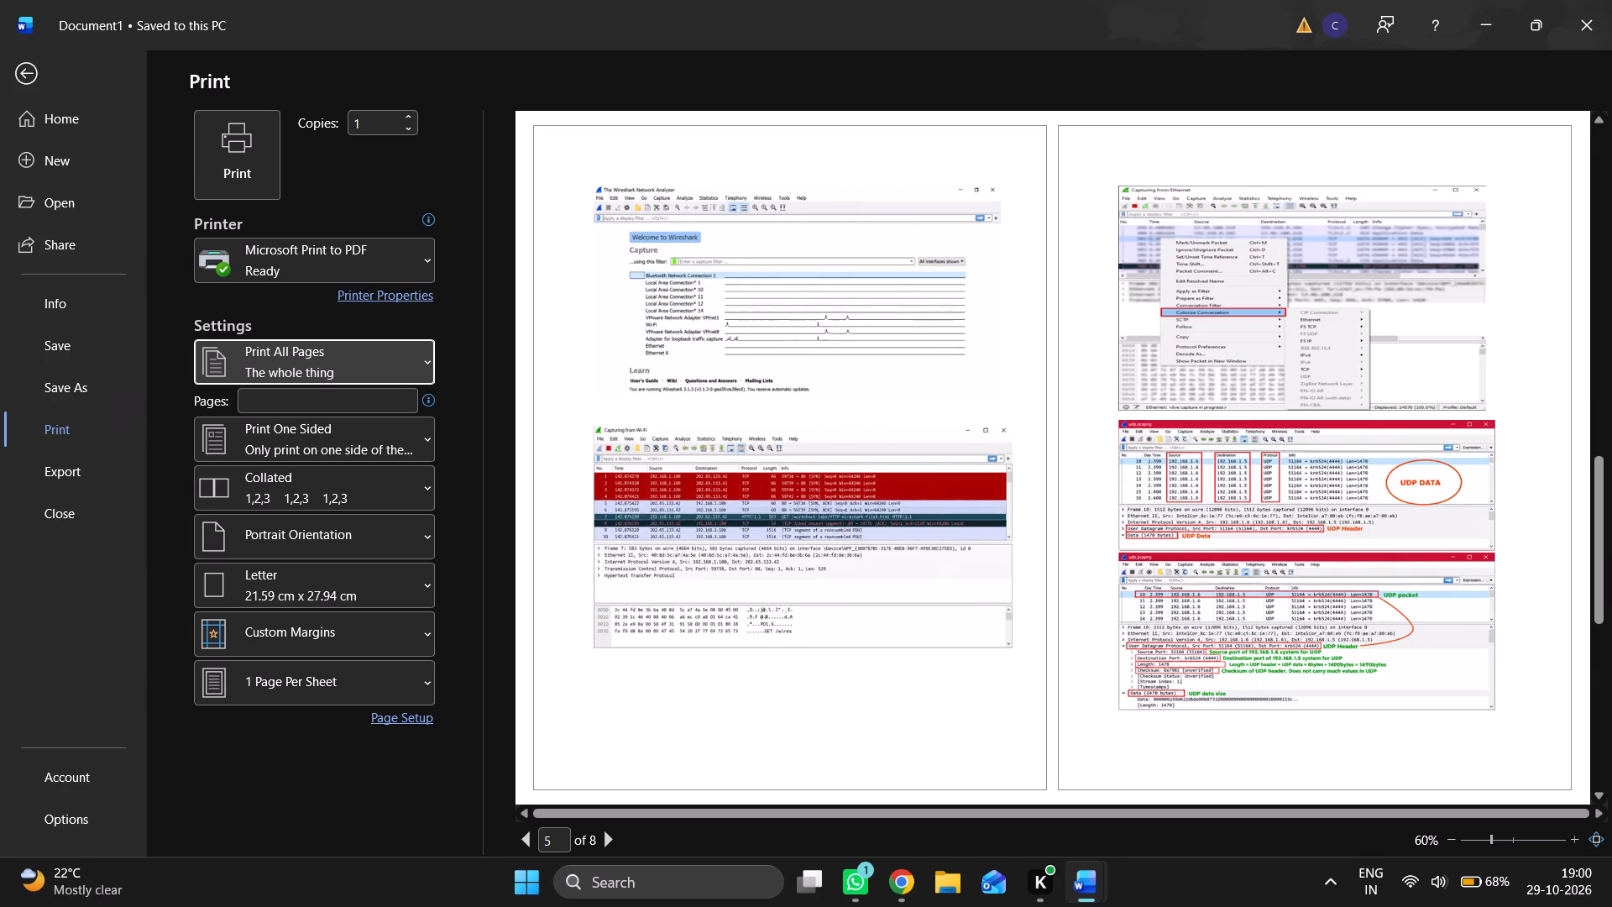
scroll(1127, 538, "down", 2)
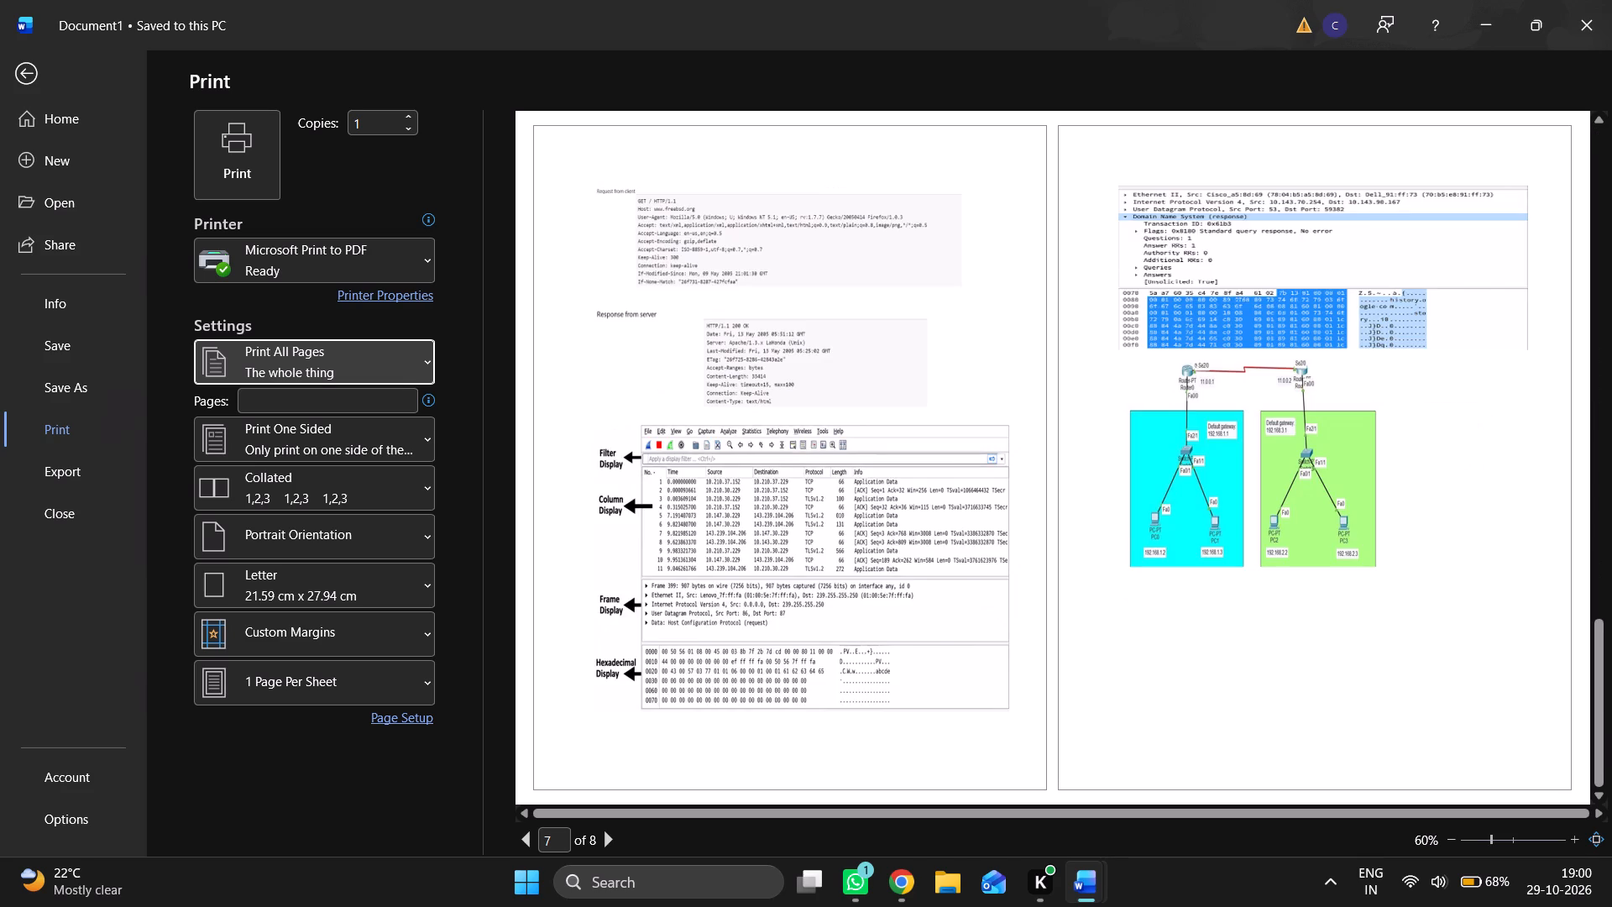
scroll(1125, 535, "down", 1)
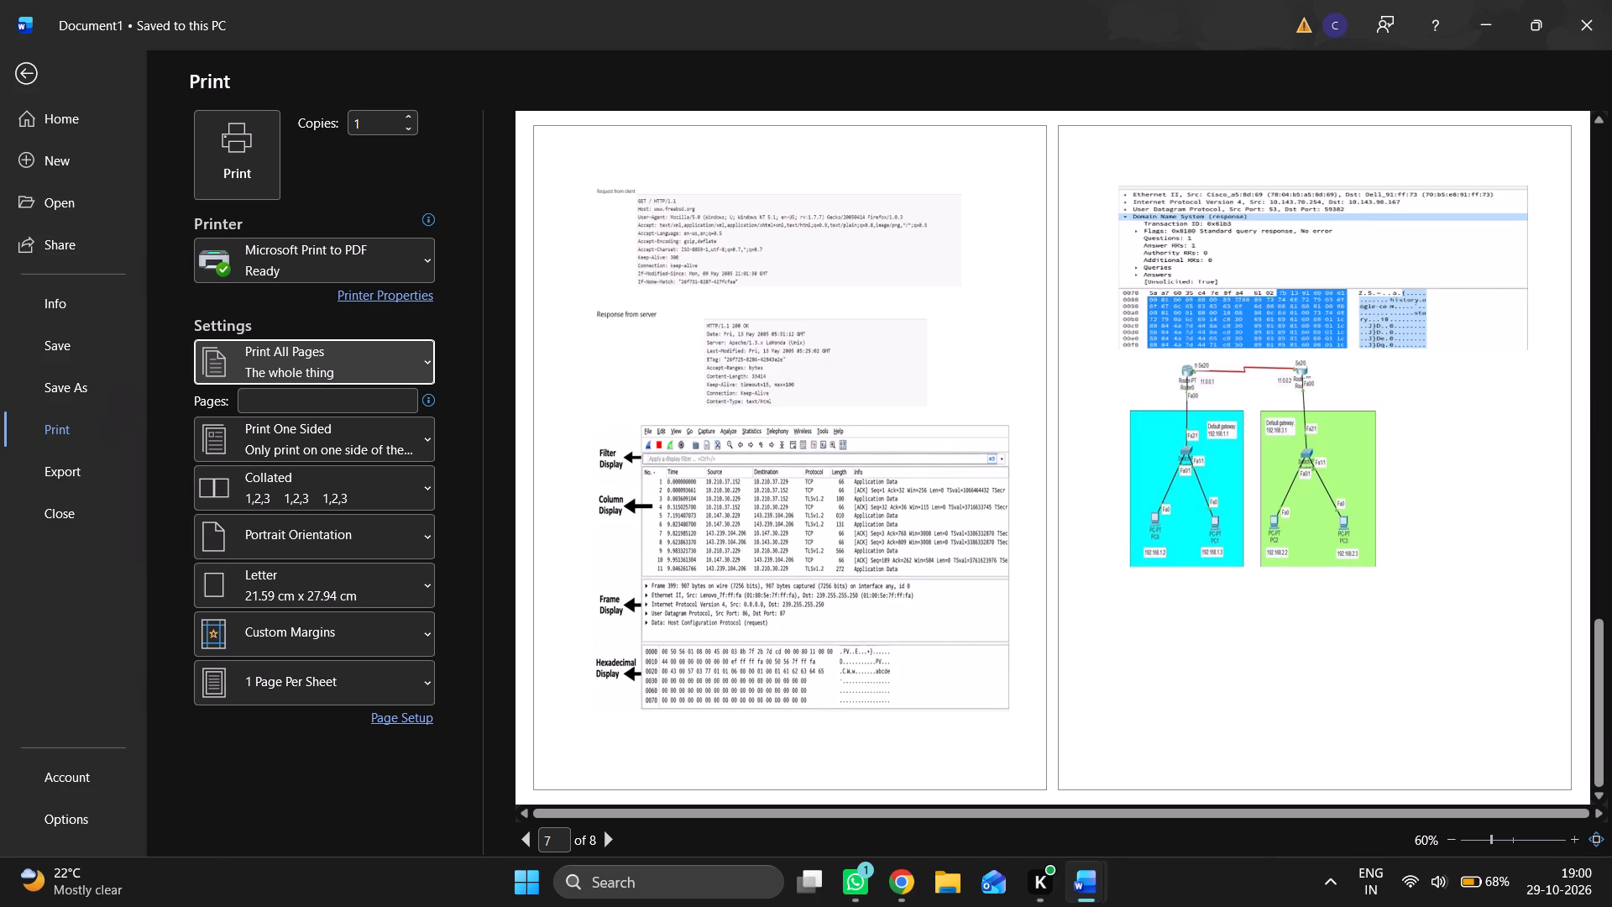
left_click(26, 68)
Enlarge the network topology picture to about 9.8 cm tall and about 12 cm wide.
left_click(785, 565)
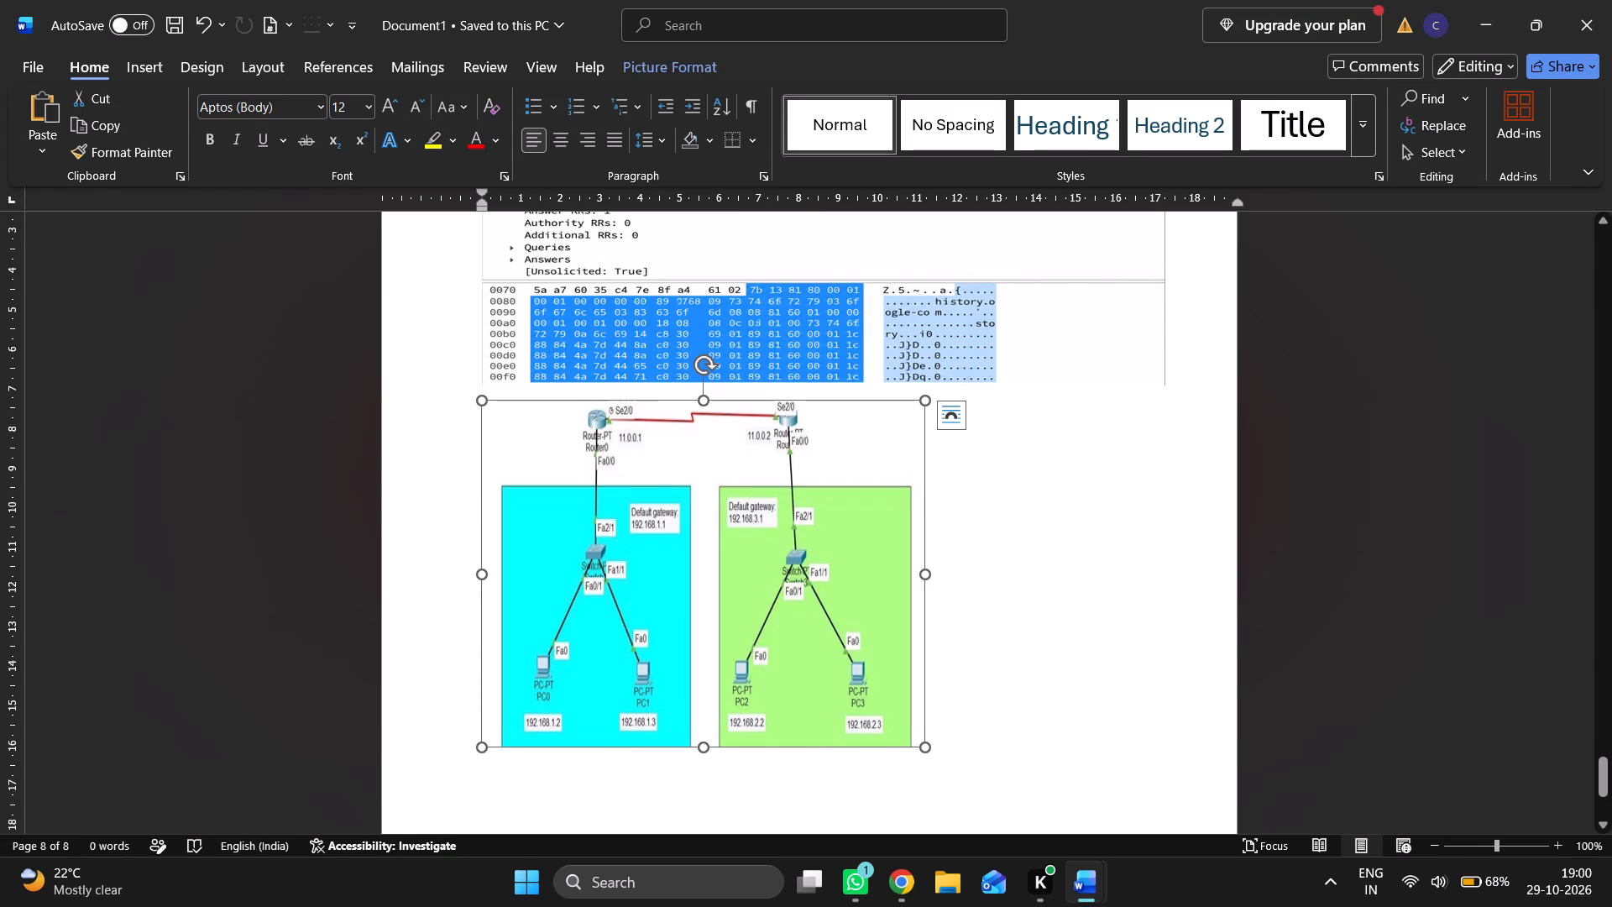
left_click_drag(699, 747, 718, 789)
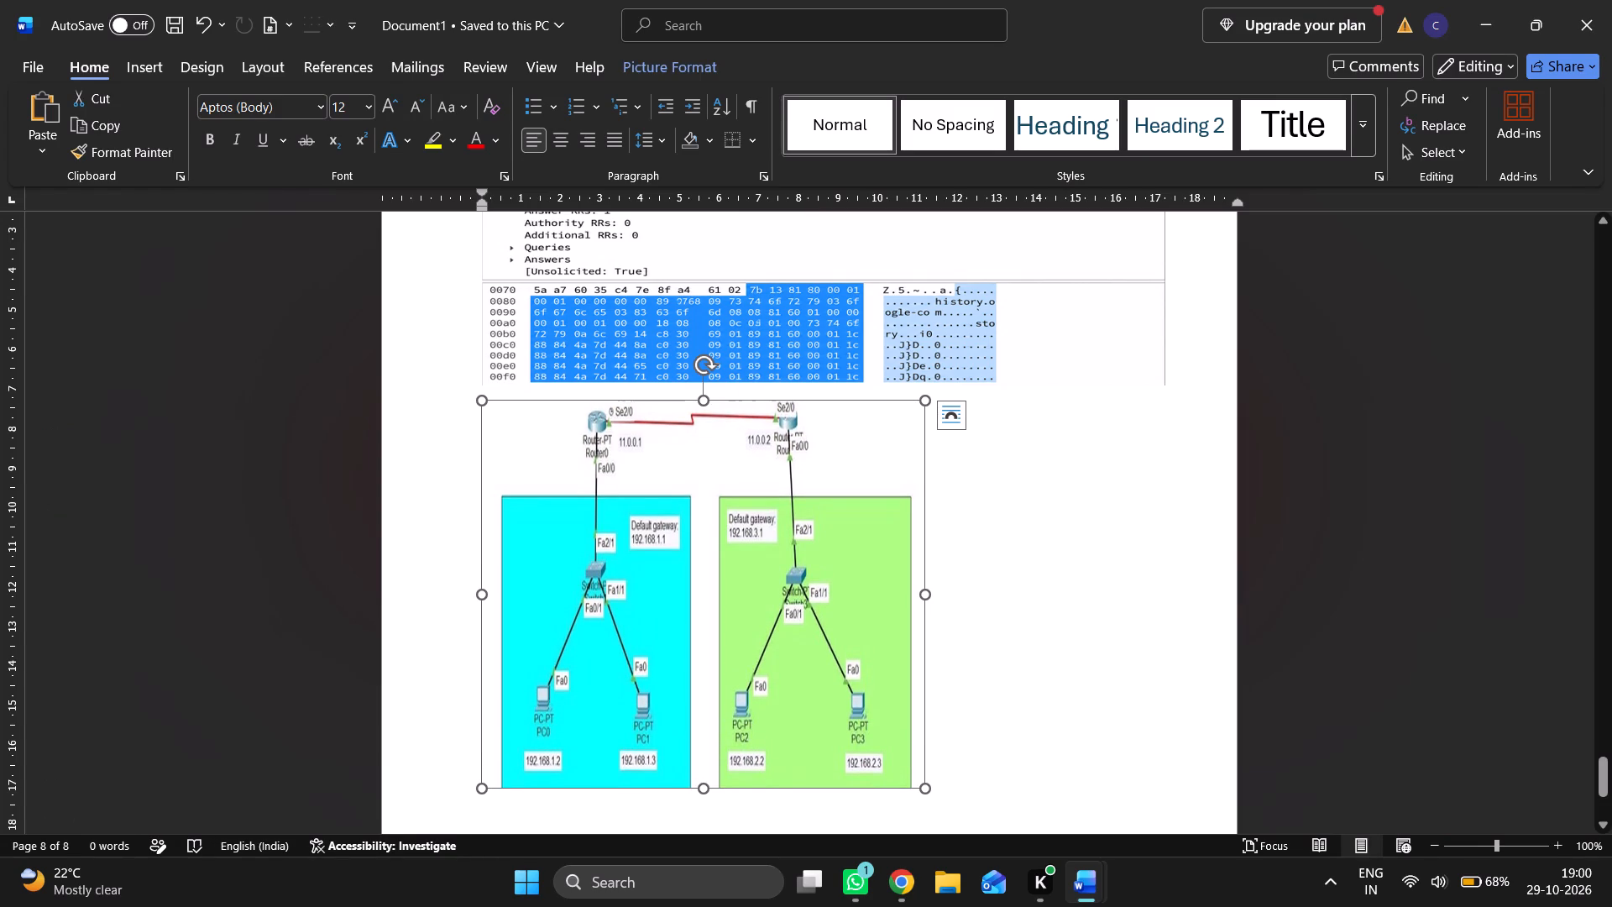
left_click_drag(924, 599, 957, 608)
left_click(1381, 478)
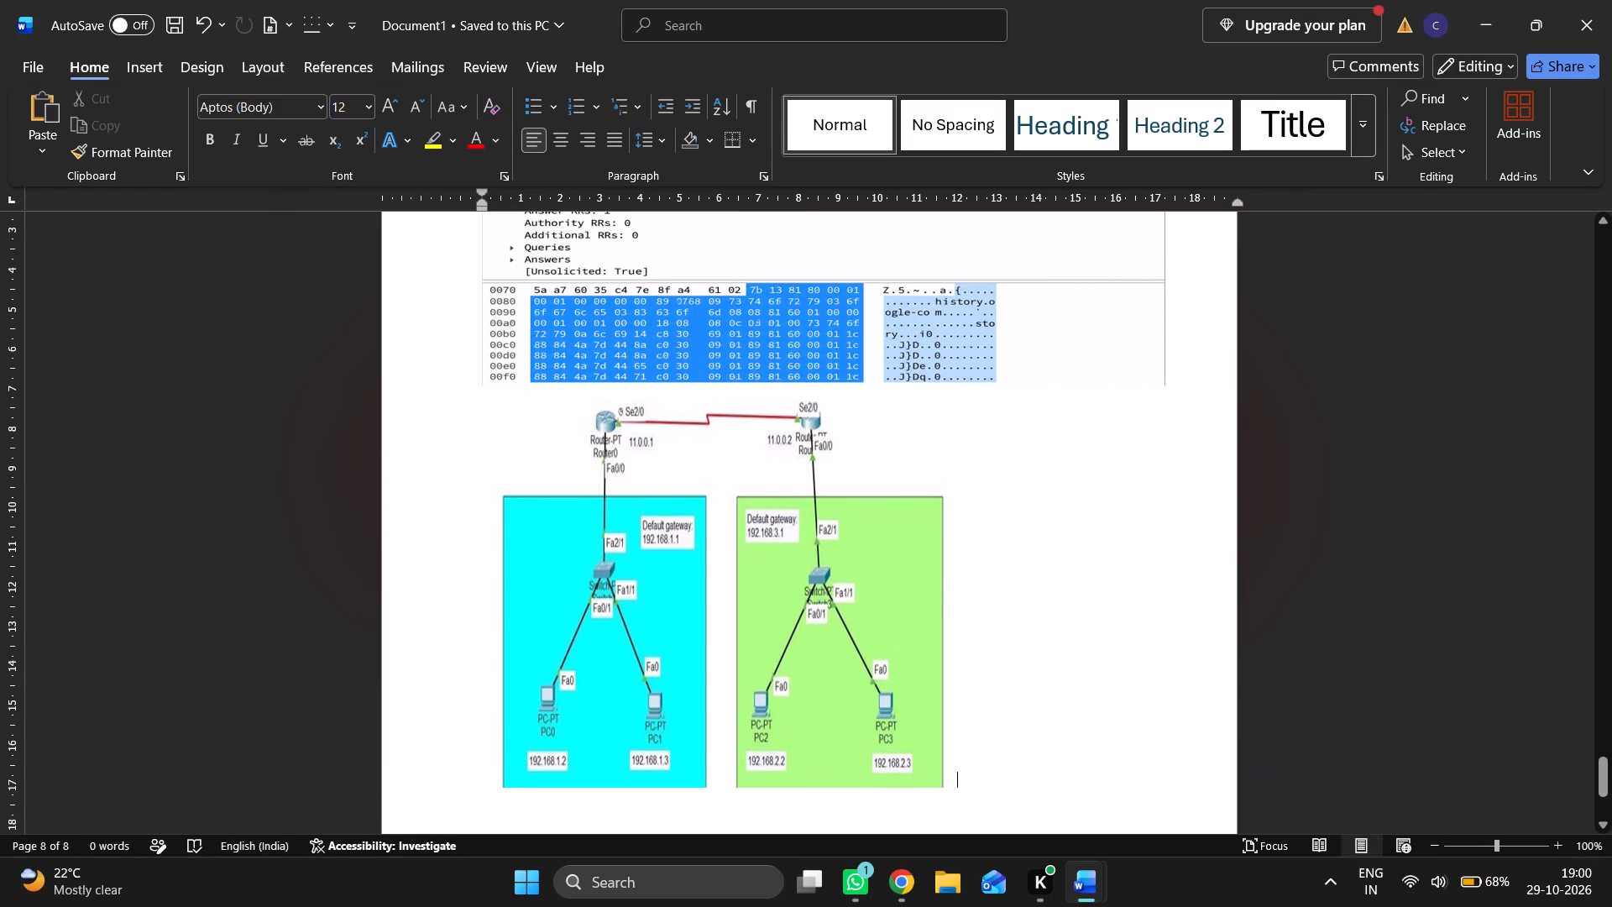
Print all pages of Document1 with Microsoft Print to PDF, saving the output on the Desktop as CN.
key("ctrl+p")
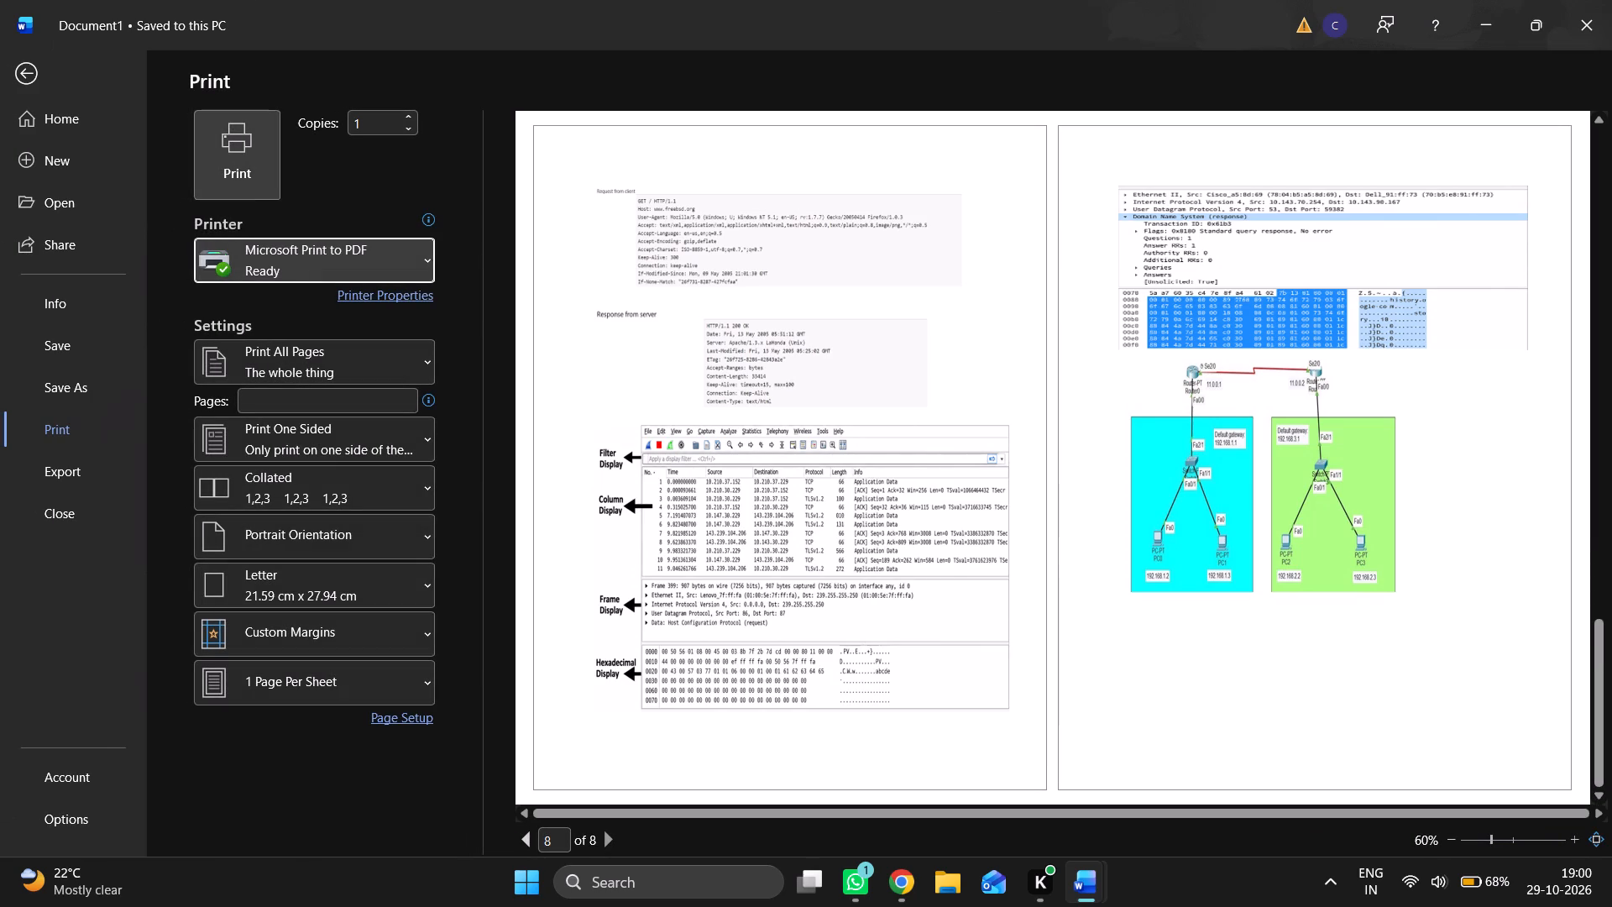
left_click(255, 161)
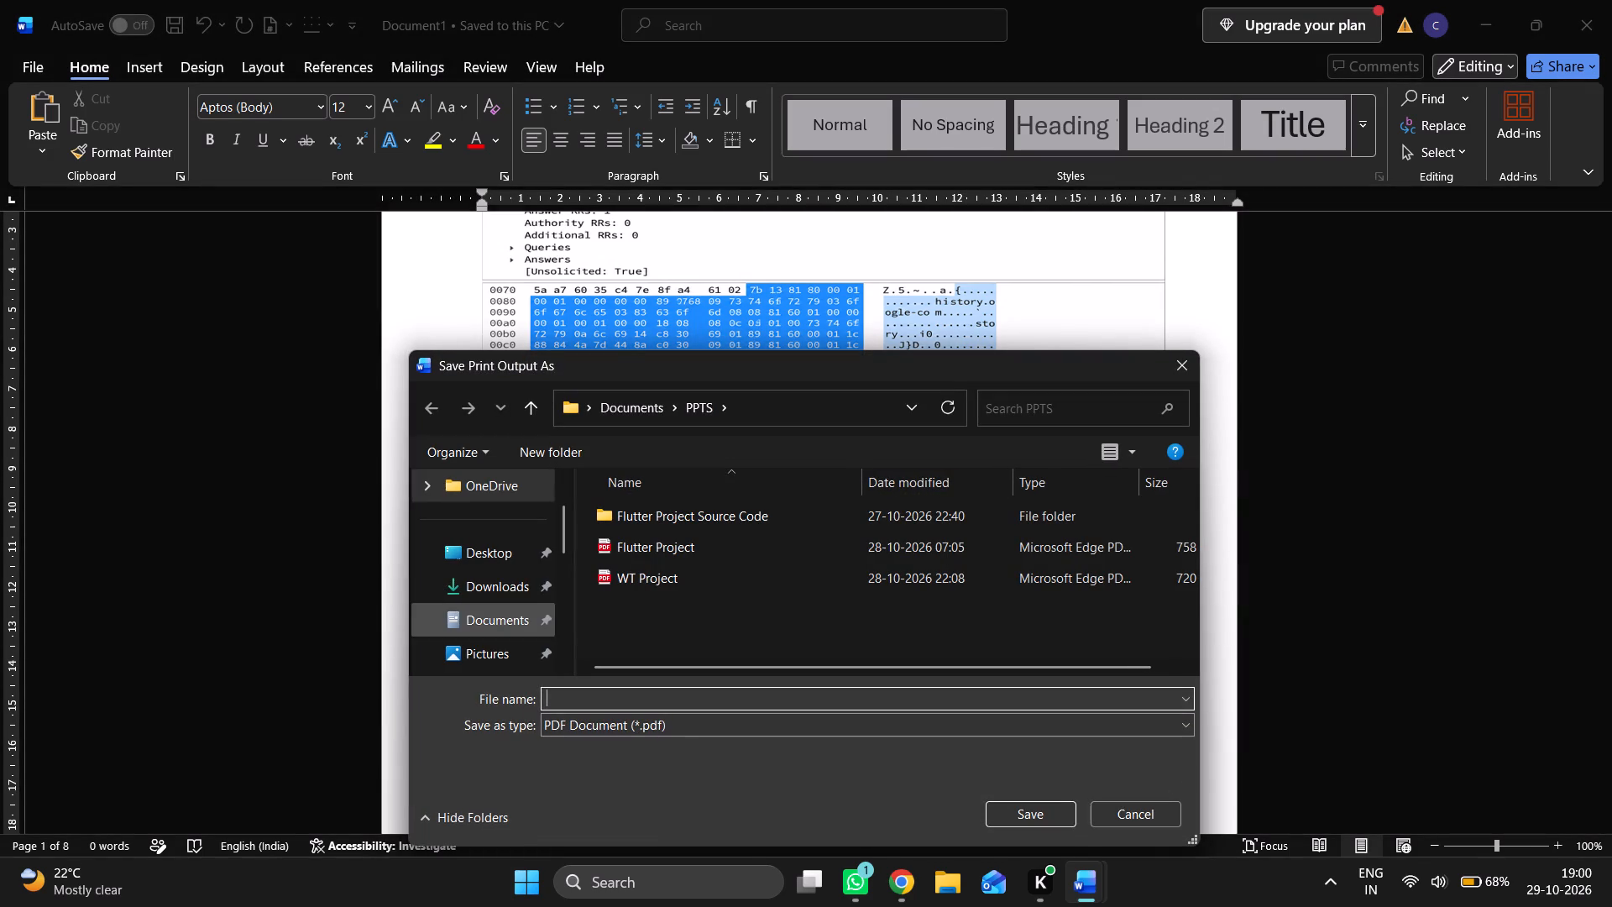
left_click(507, 556)
left_click(583, 690)
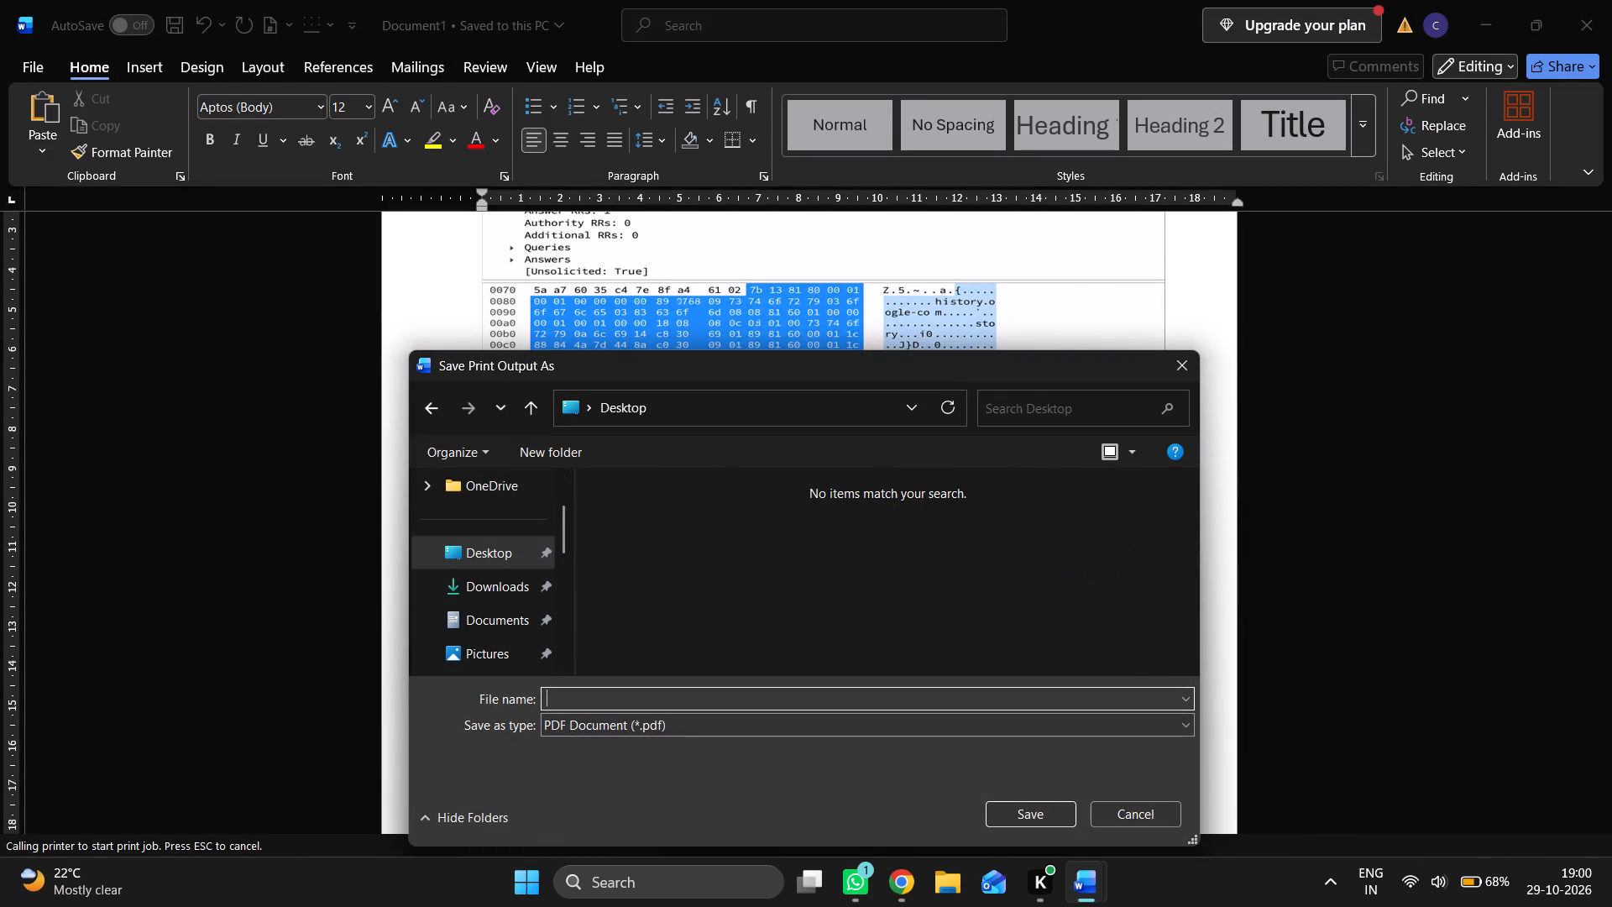
type("CN")
key("Return")
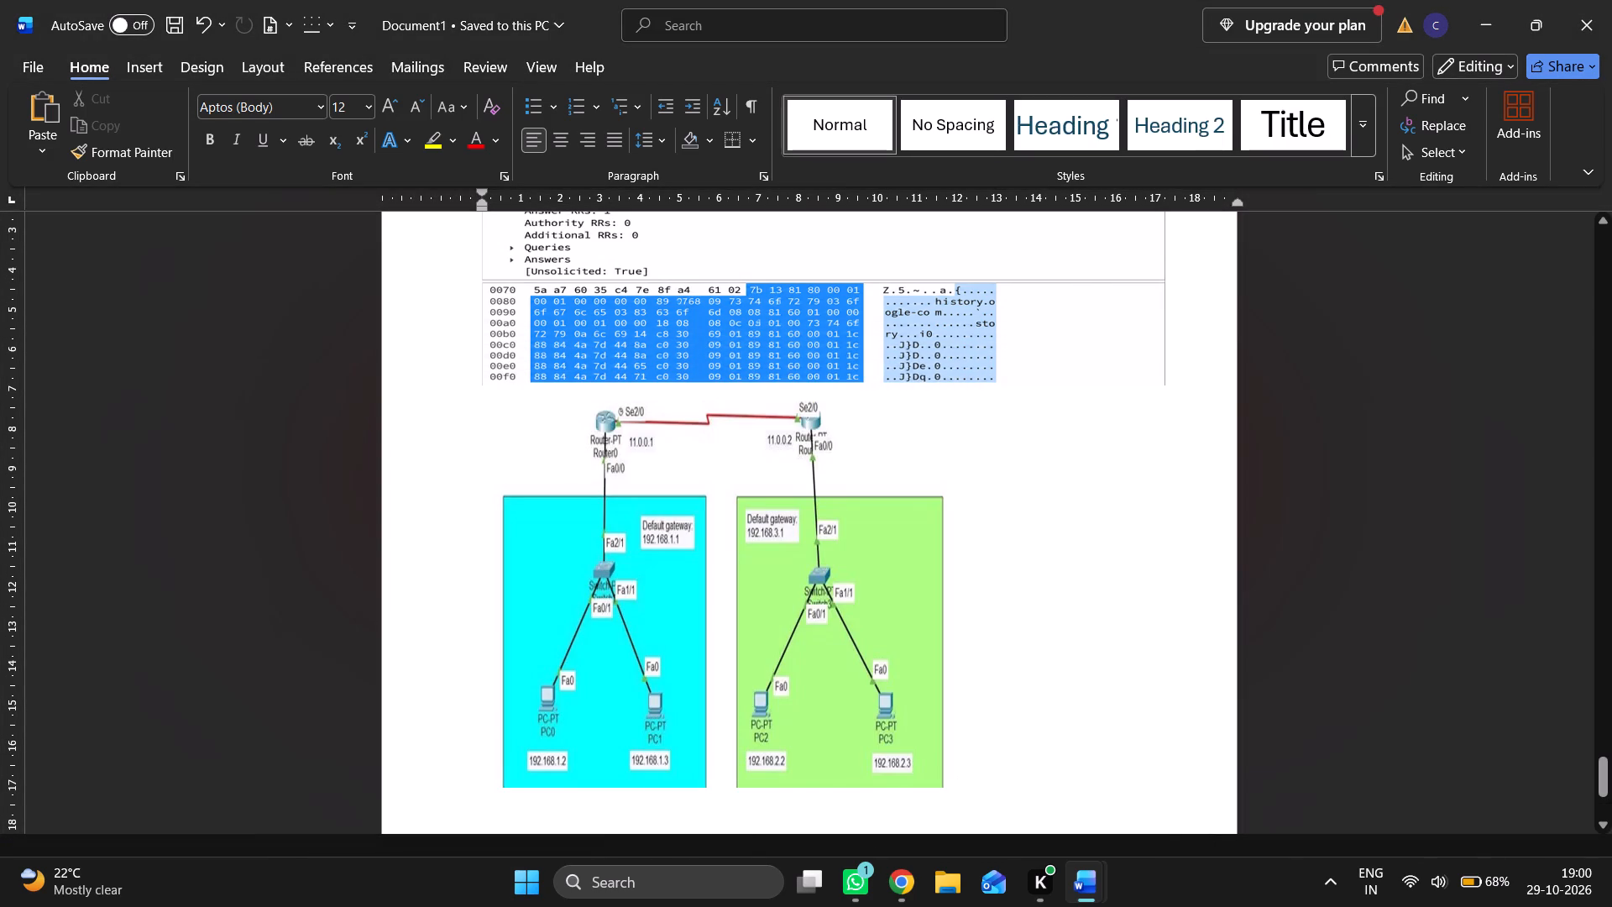
Save Document1 to the Desktop as a Word document named CN.
key("ctrl+s")
left_click(699, 473)
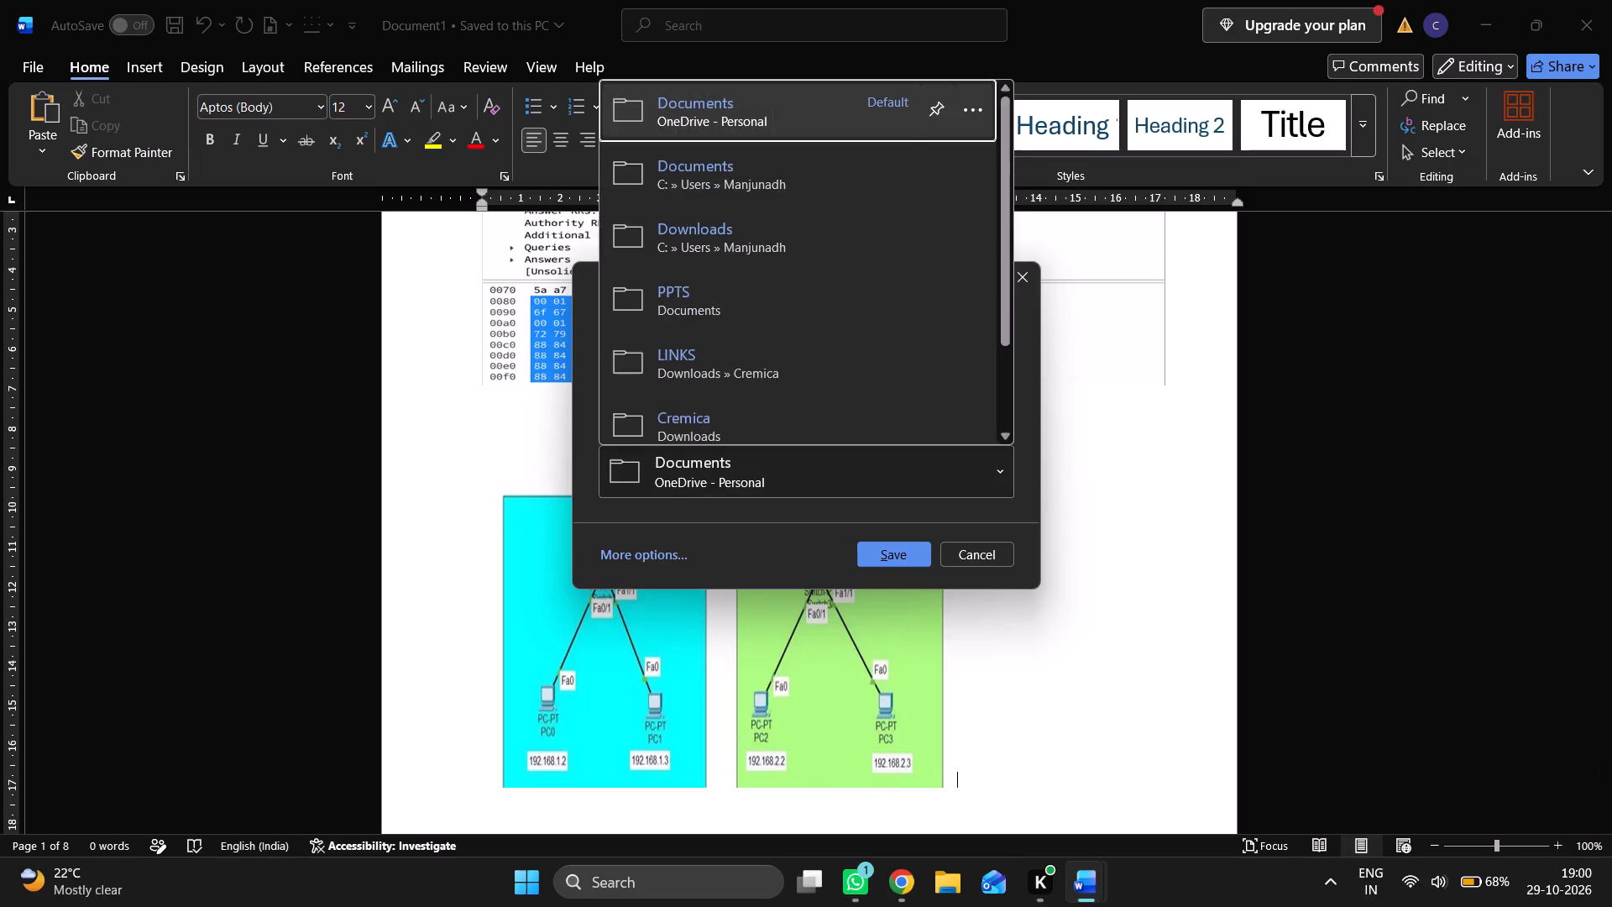
scroll(712, 221, "down", 6)
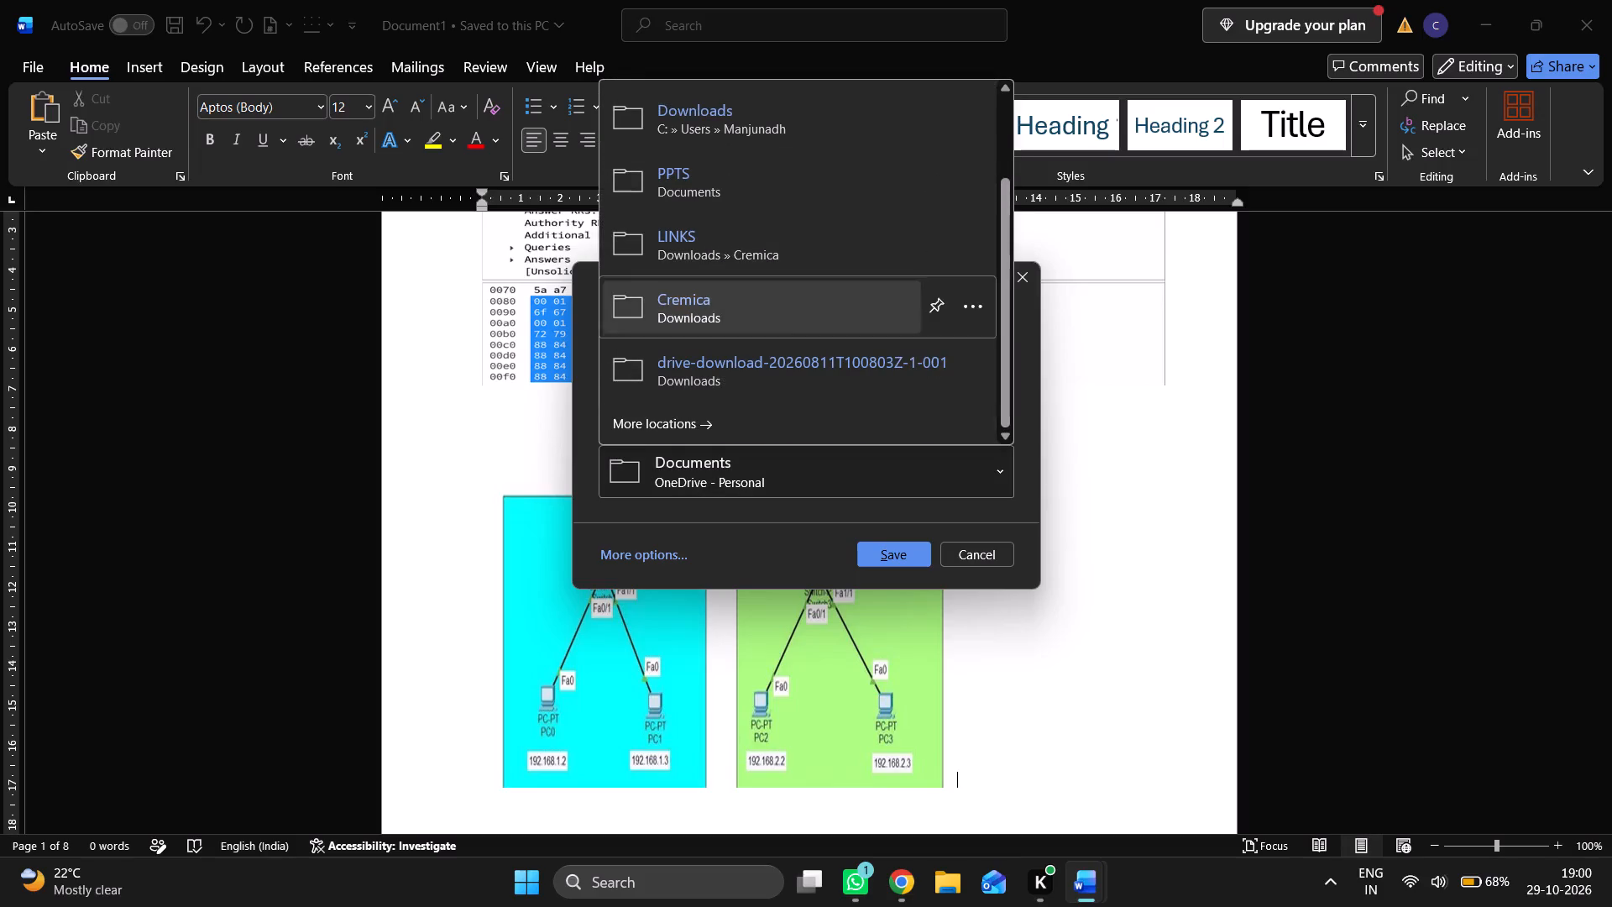
scroll(709, 229, "up", 5)
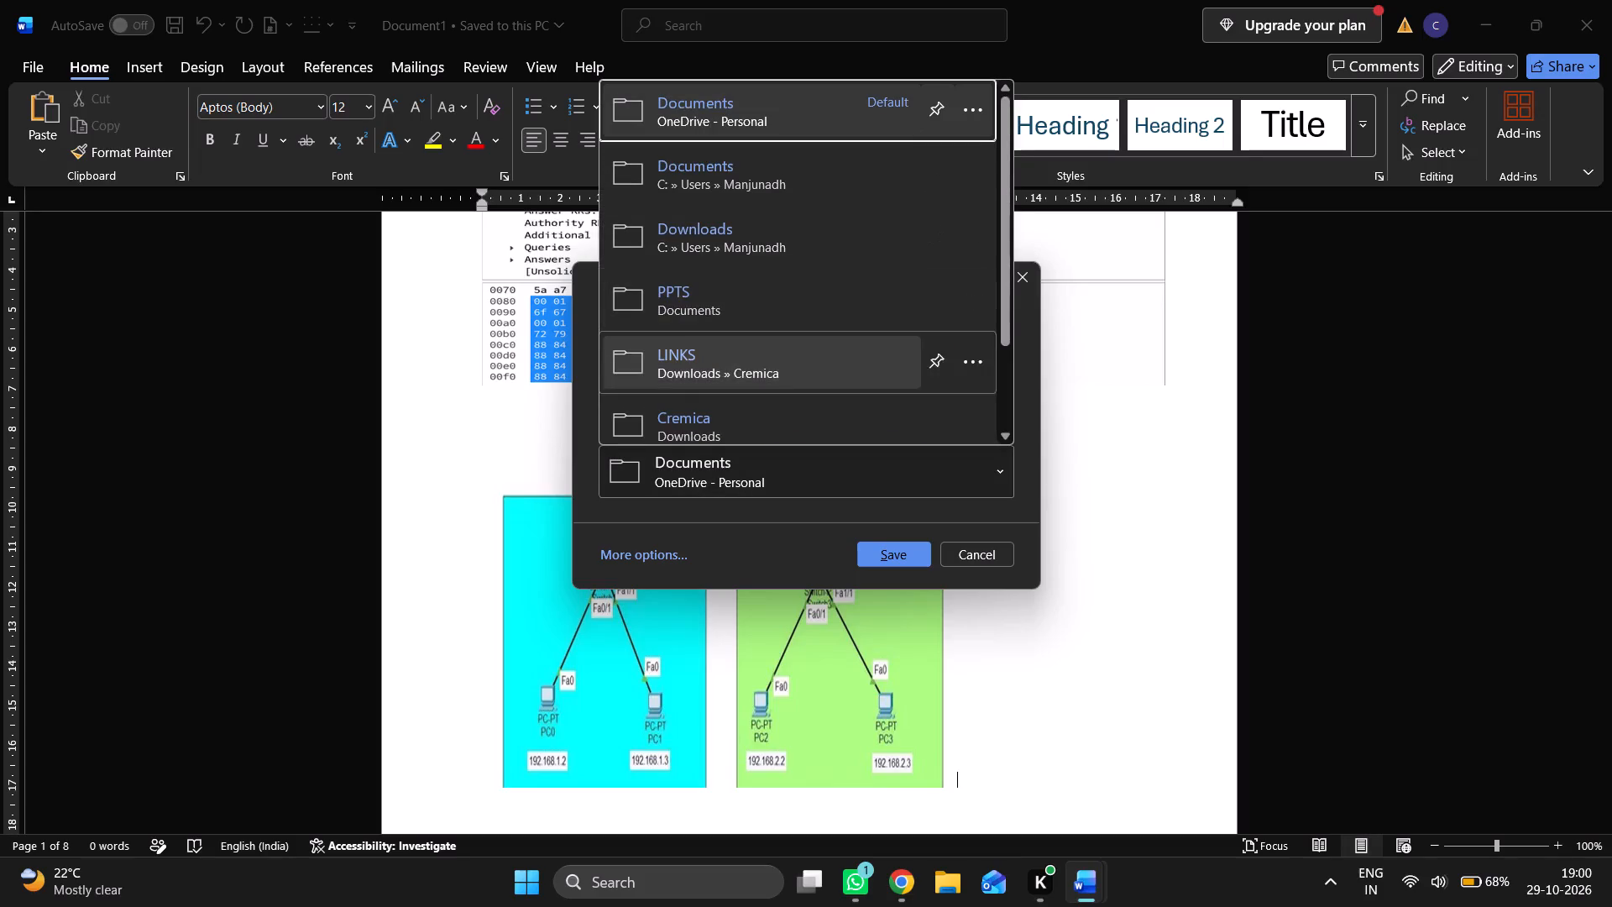
scroll(714, 369, "down", 7)
left_click(686, 425)
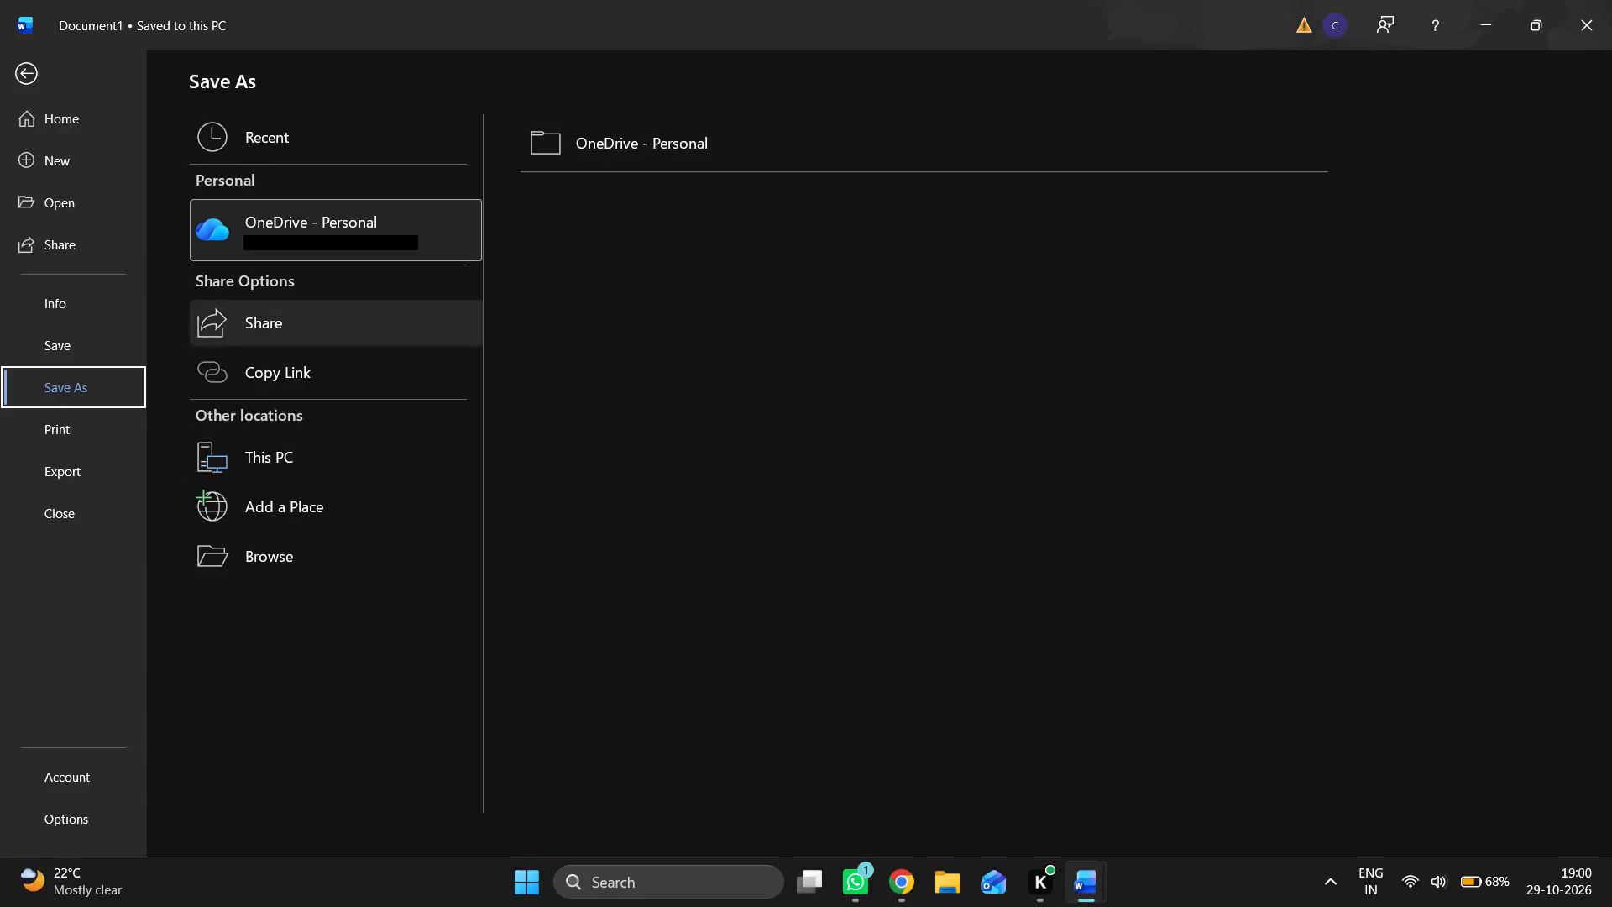
left_click(272, 460)
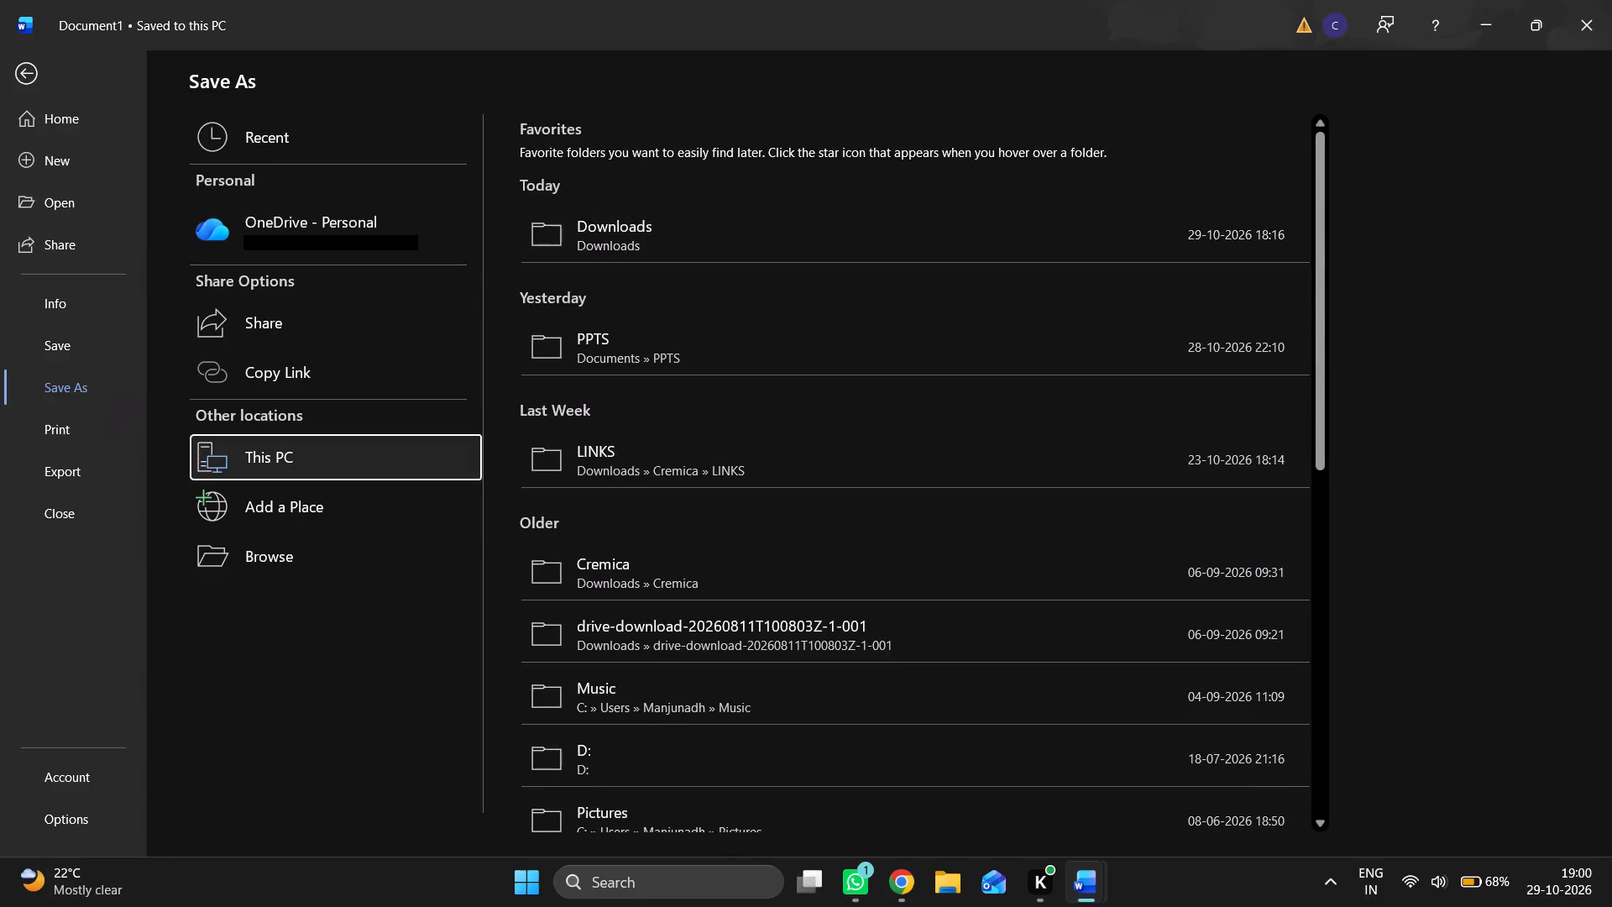
scroll(663, 545, "down", 8)
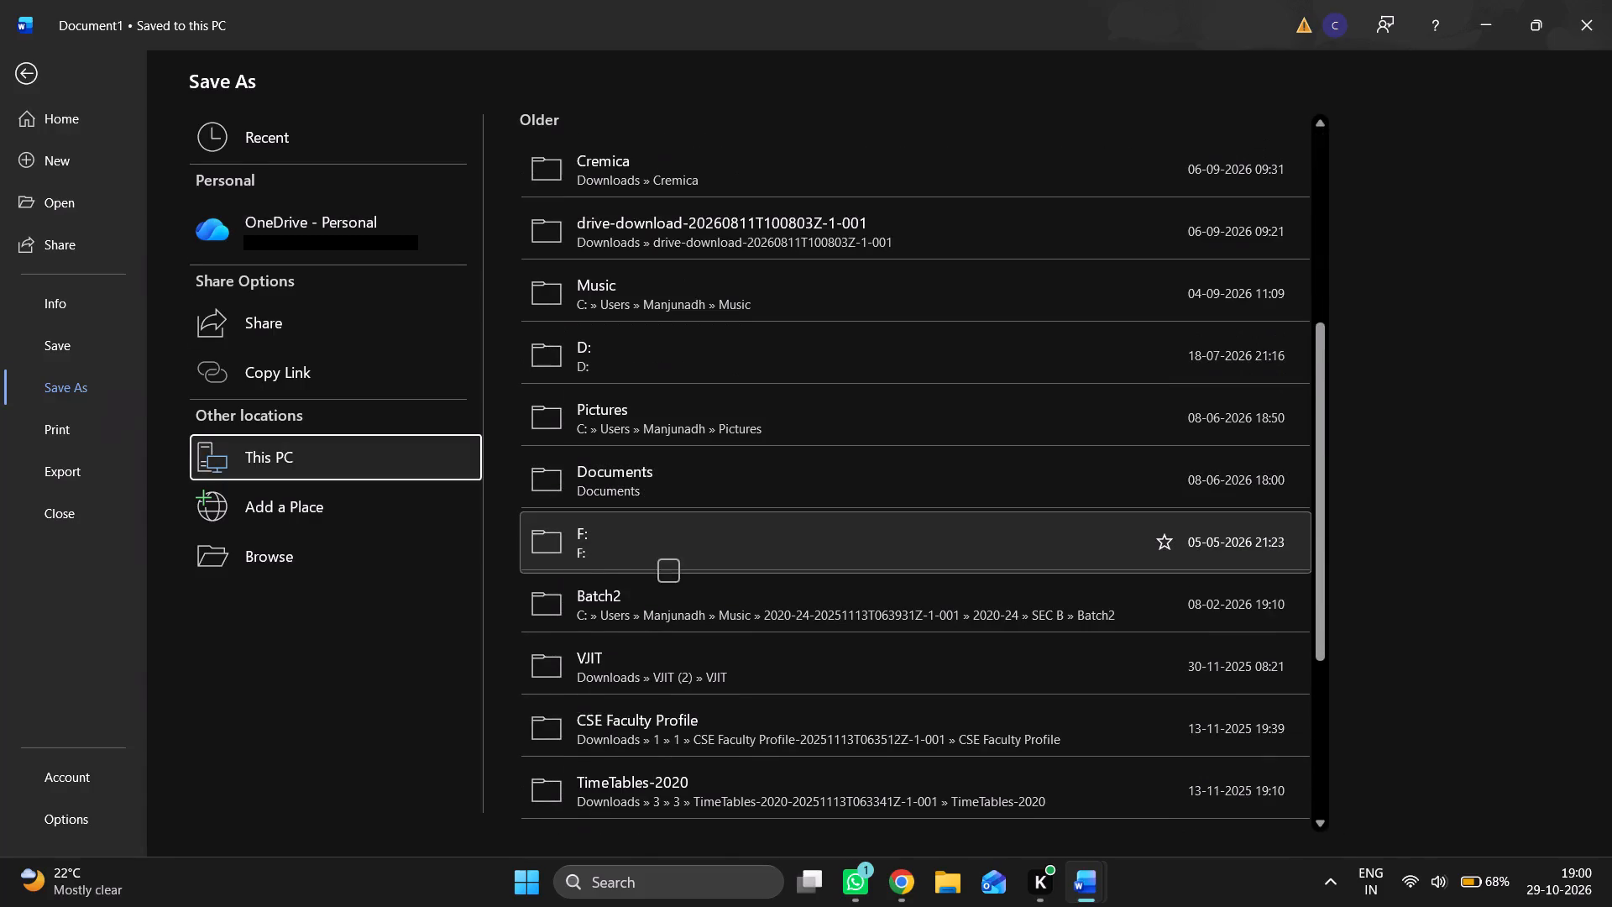
double_click(614, 370)
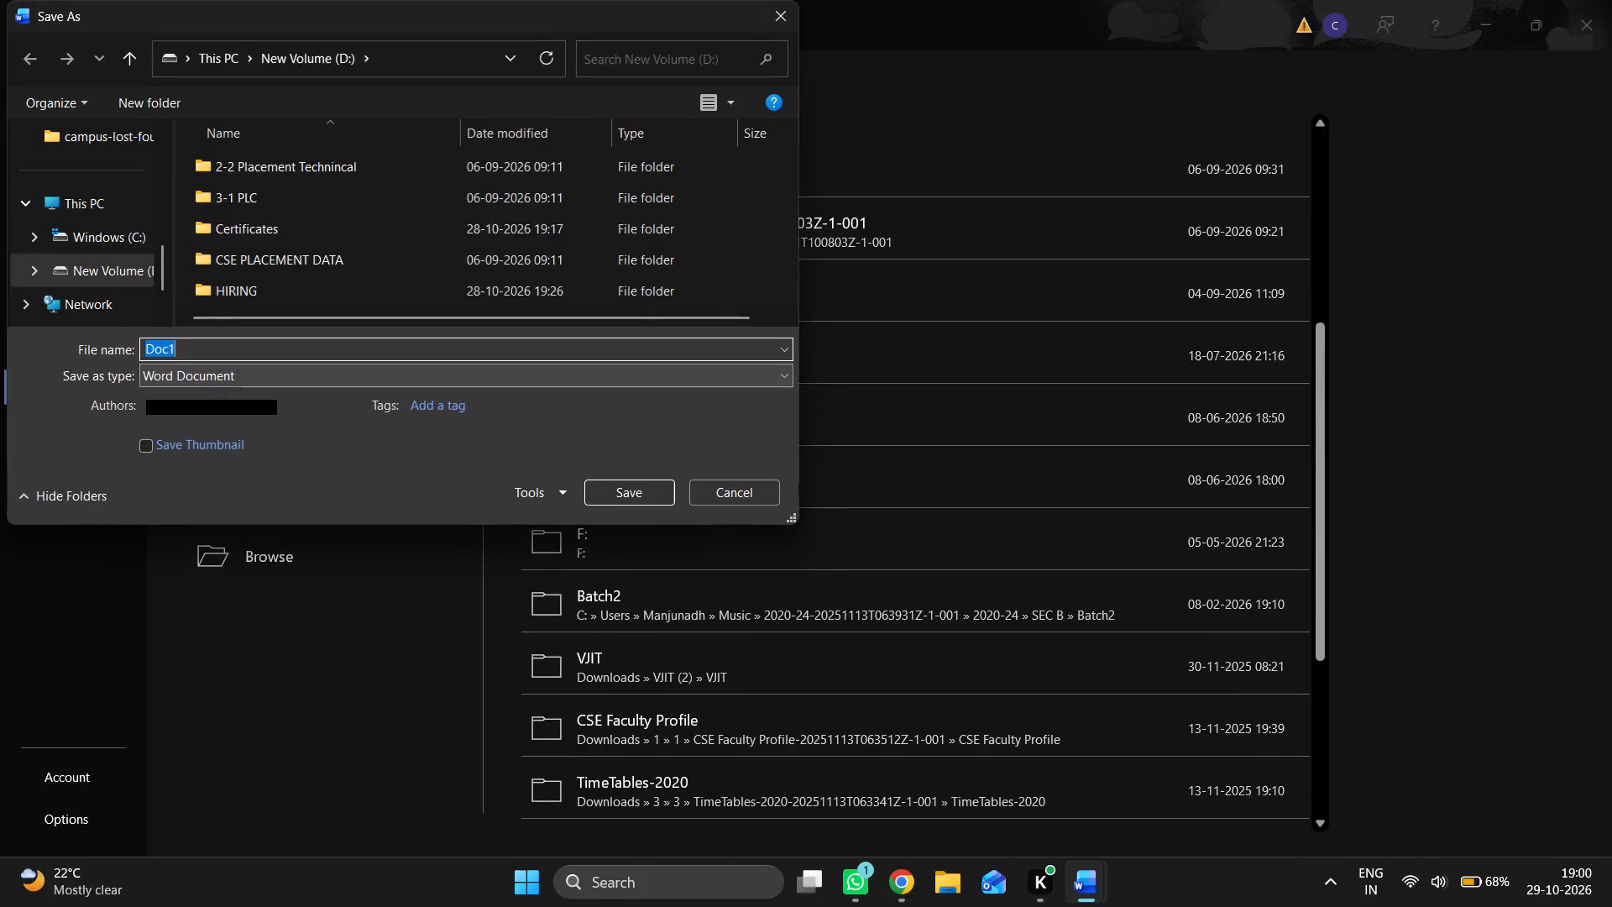
scroll(69, 248, "down", 7)
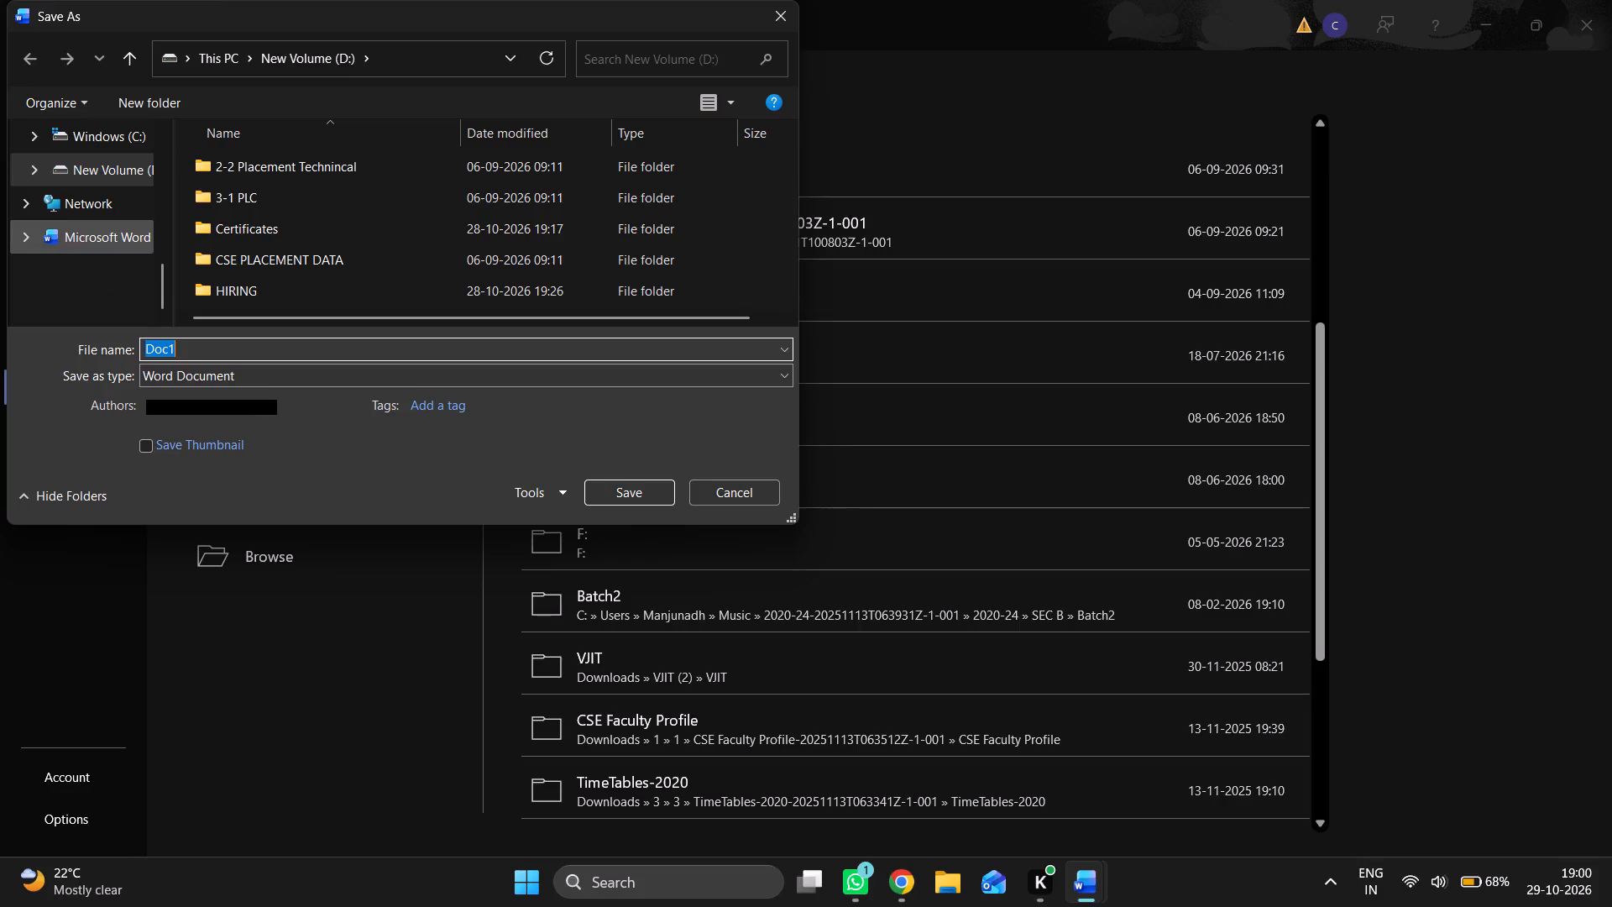
scroll(101, 226, "up", 5)
left_click(100, 275)
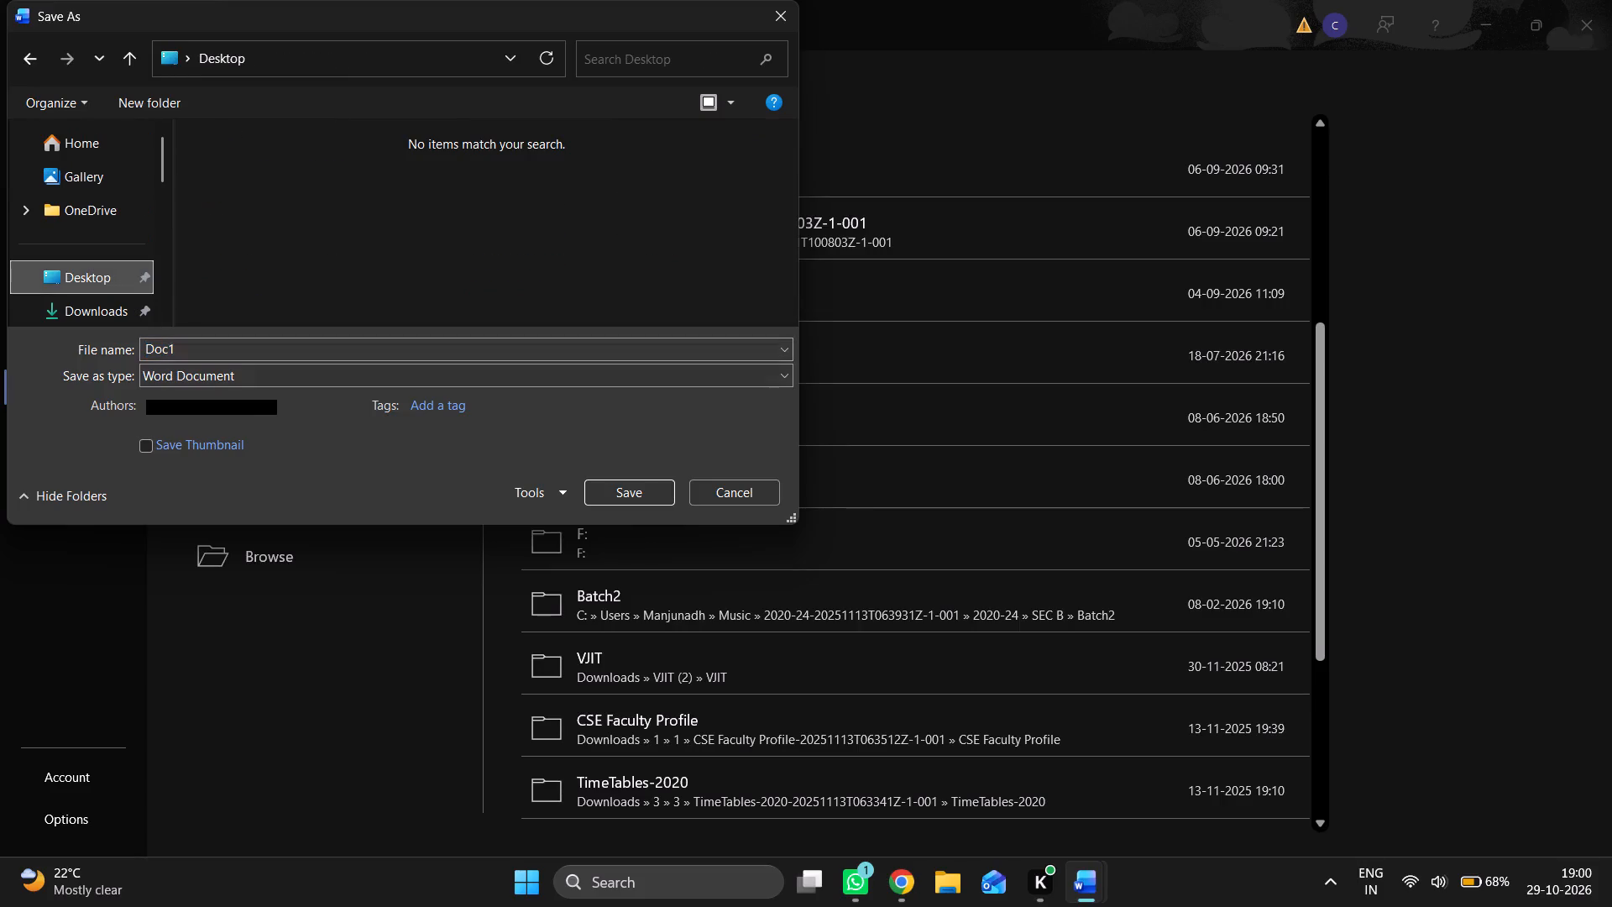
left_click(233, 333)
double_click(228, 344)
key("BackSpace")
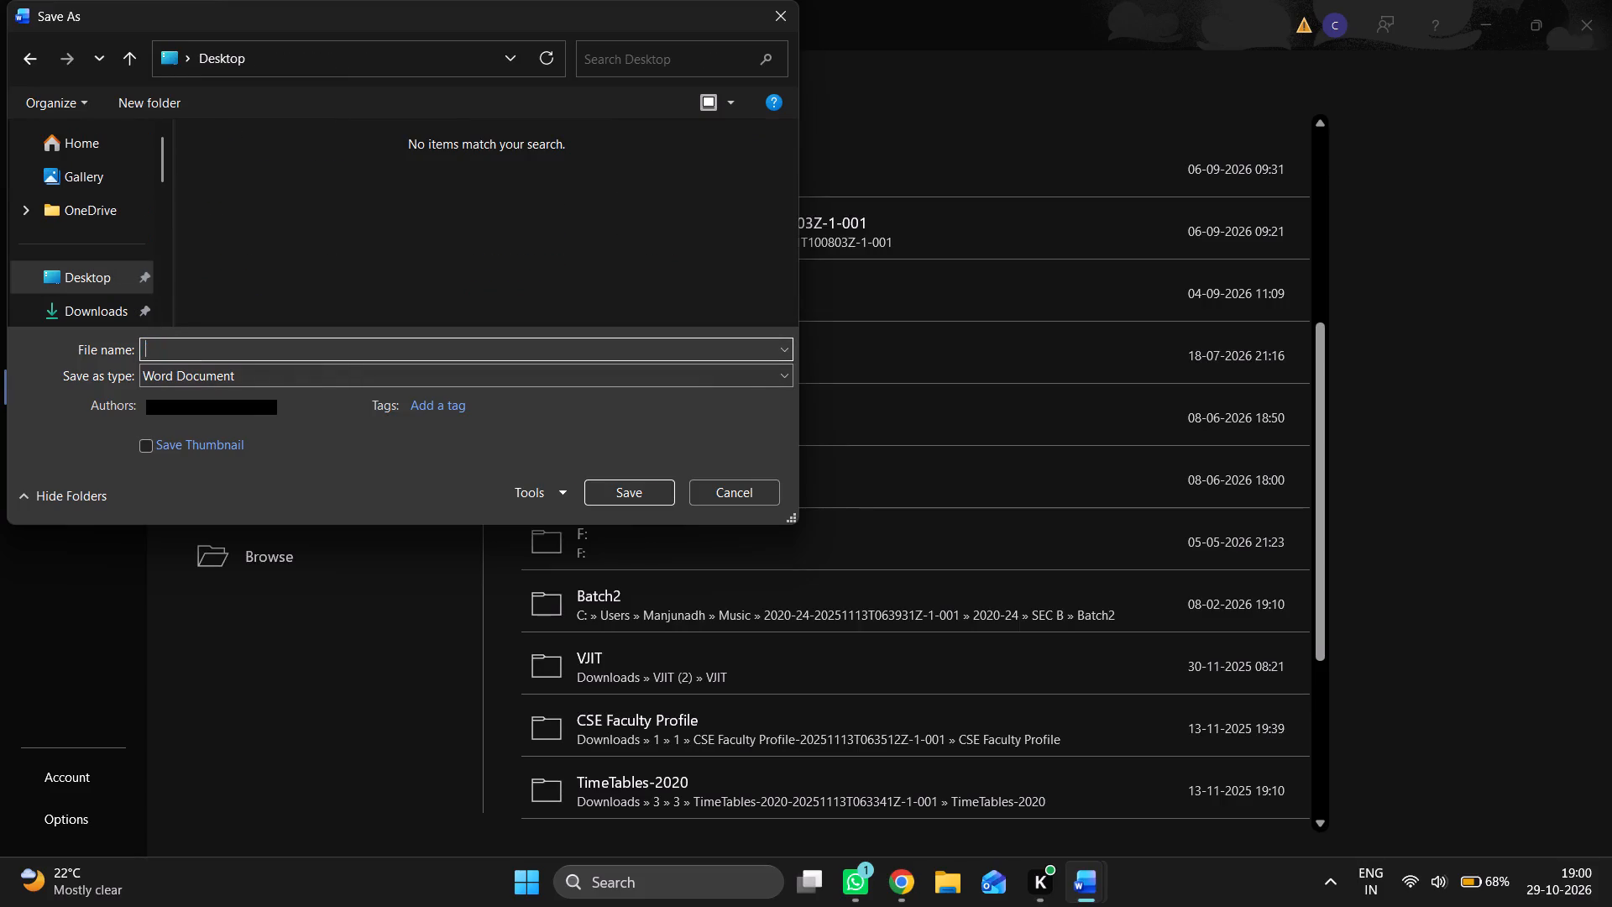
type("CN")
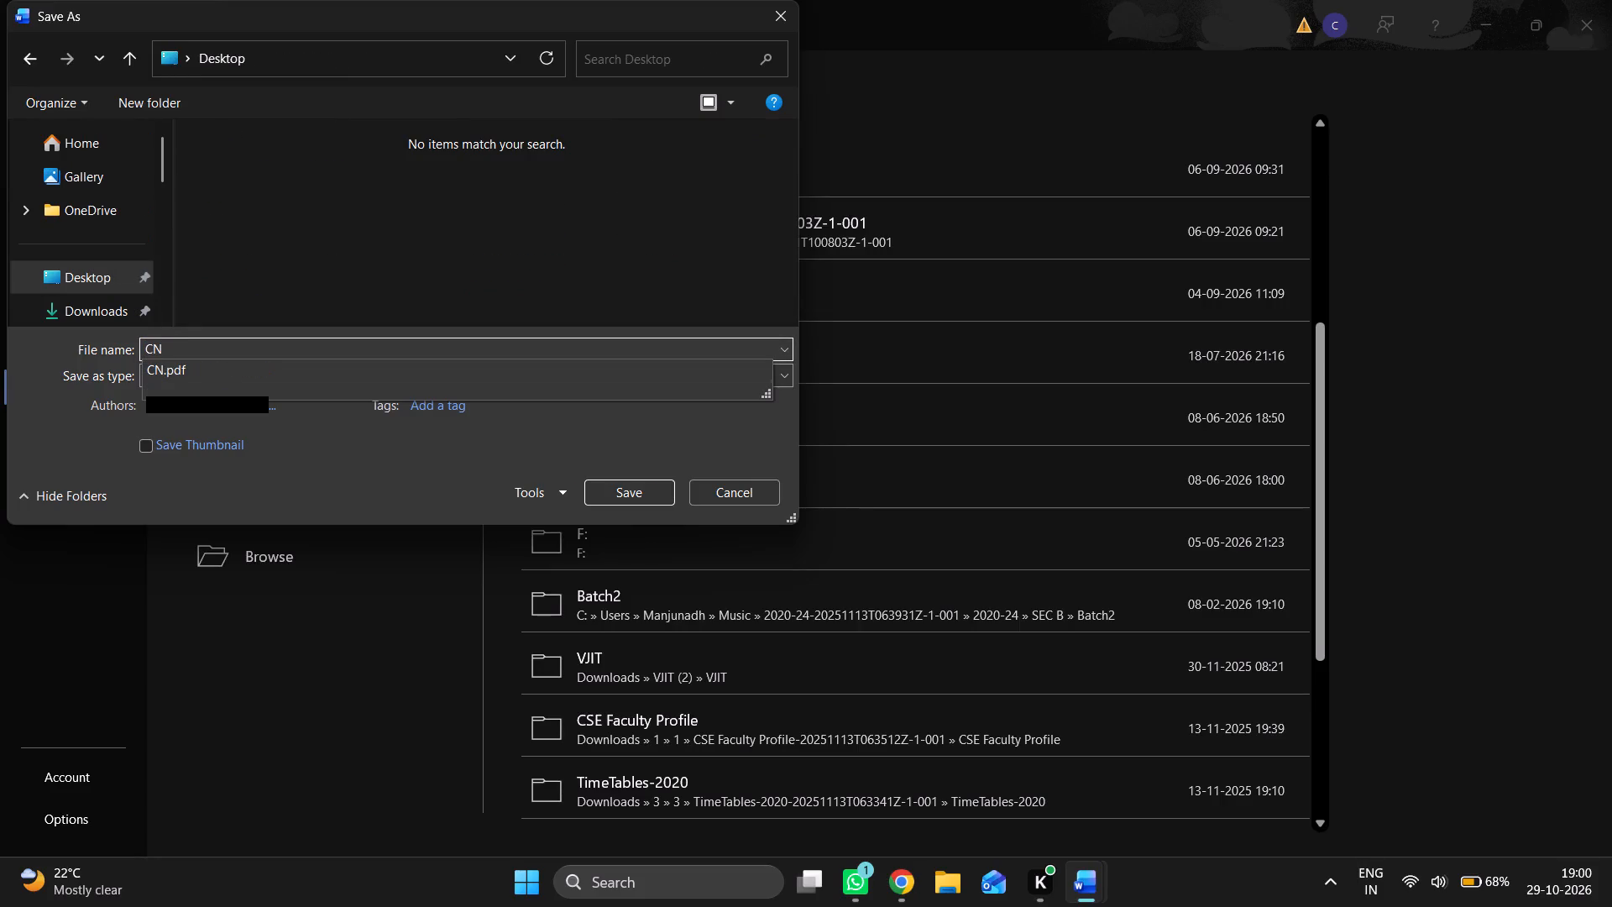
left_click(653, 496)
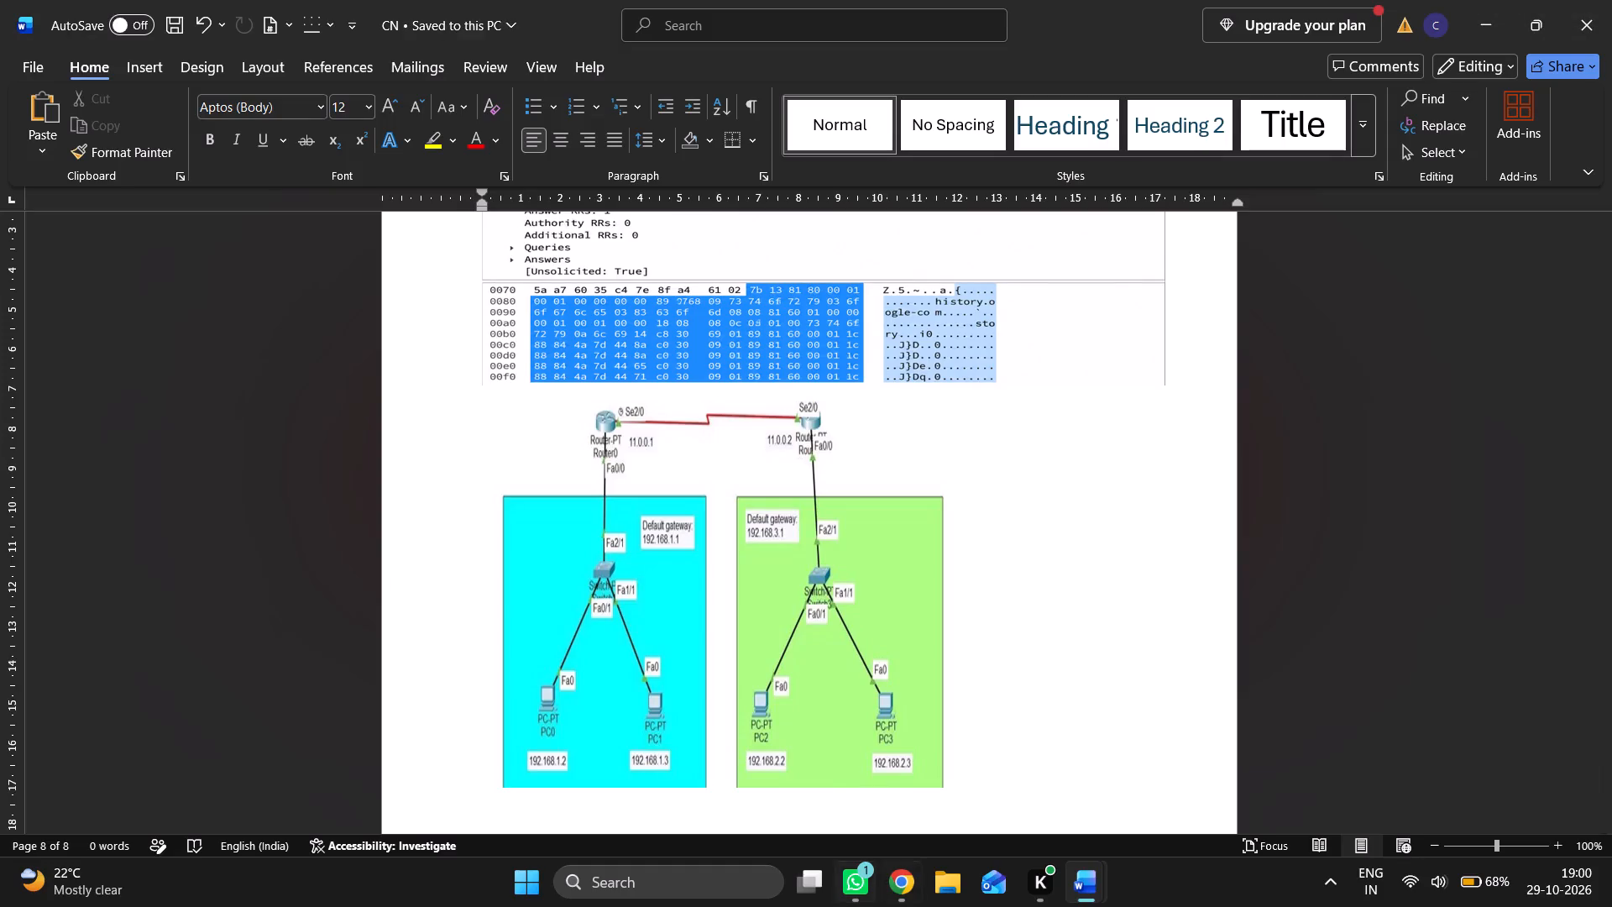
Switch to the Chrome window showing the ChatGPT image conversation.
left_click(884, 886)
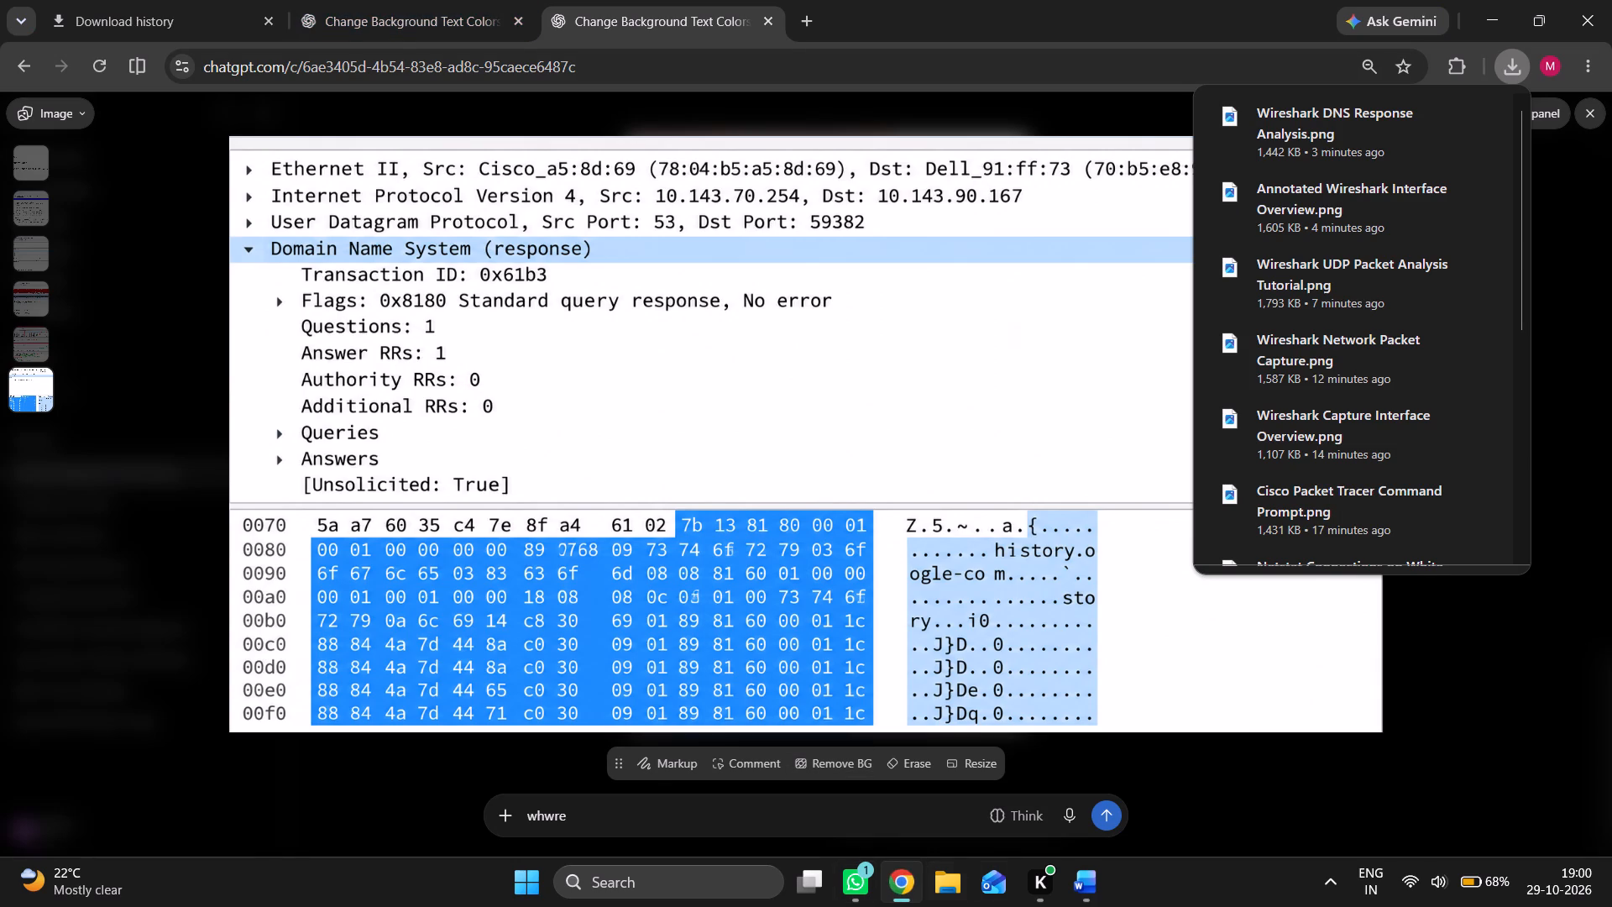
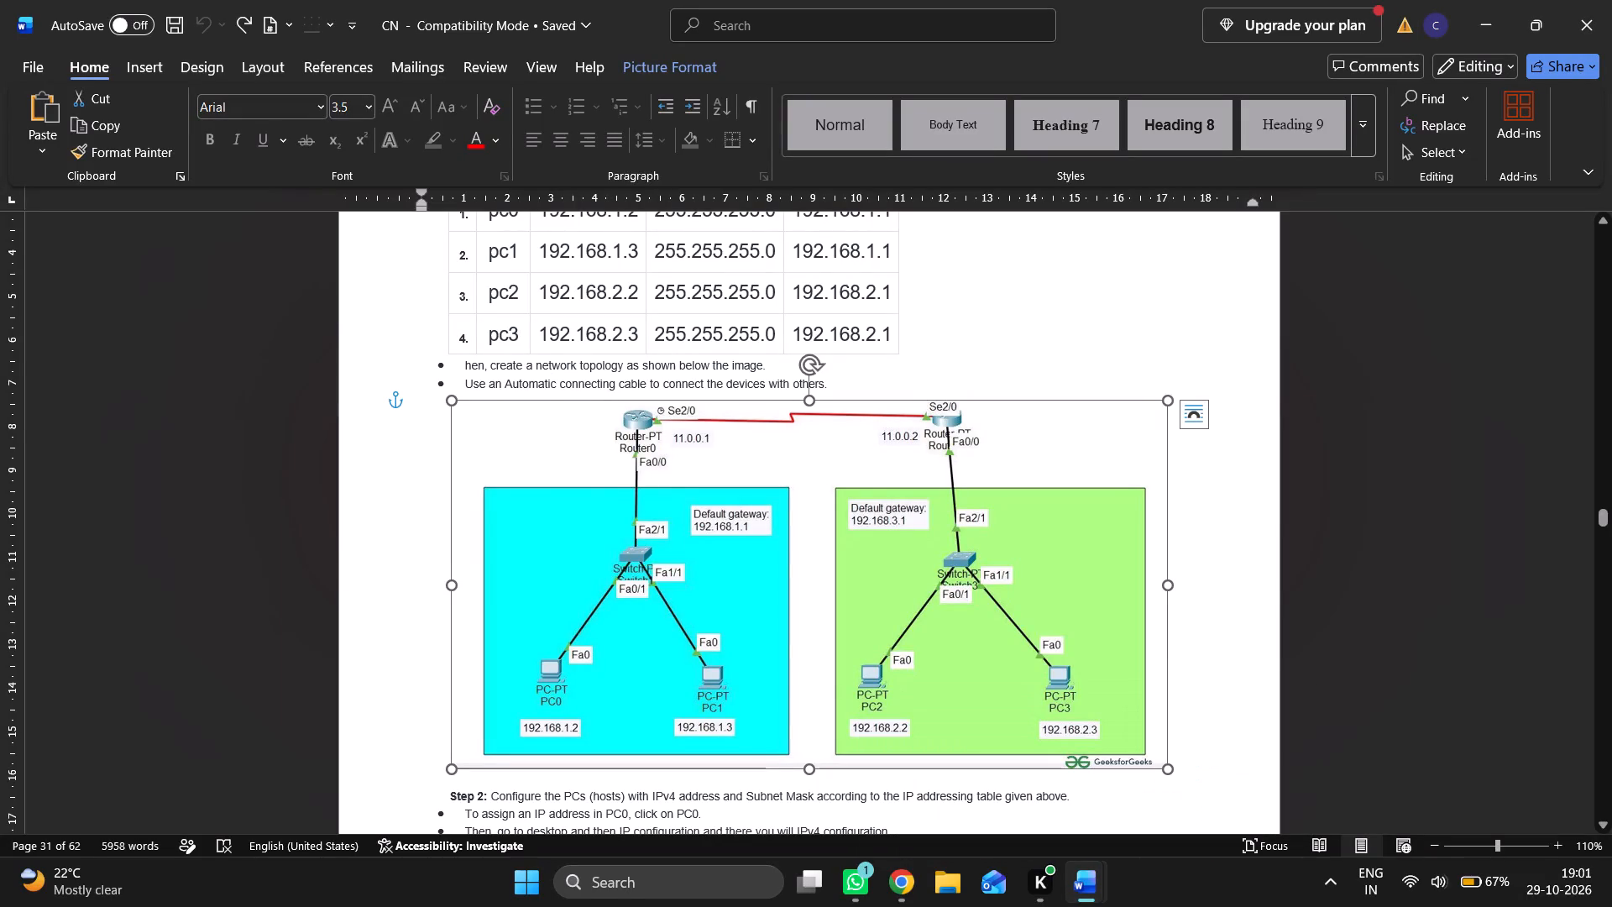
Capture a rectangular screenshot of the taskbar area containing the Outlook and K app icons.
key("Print")
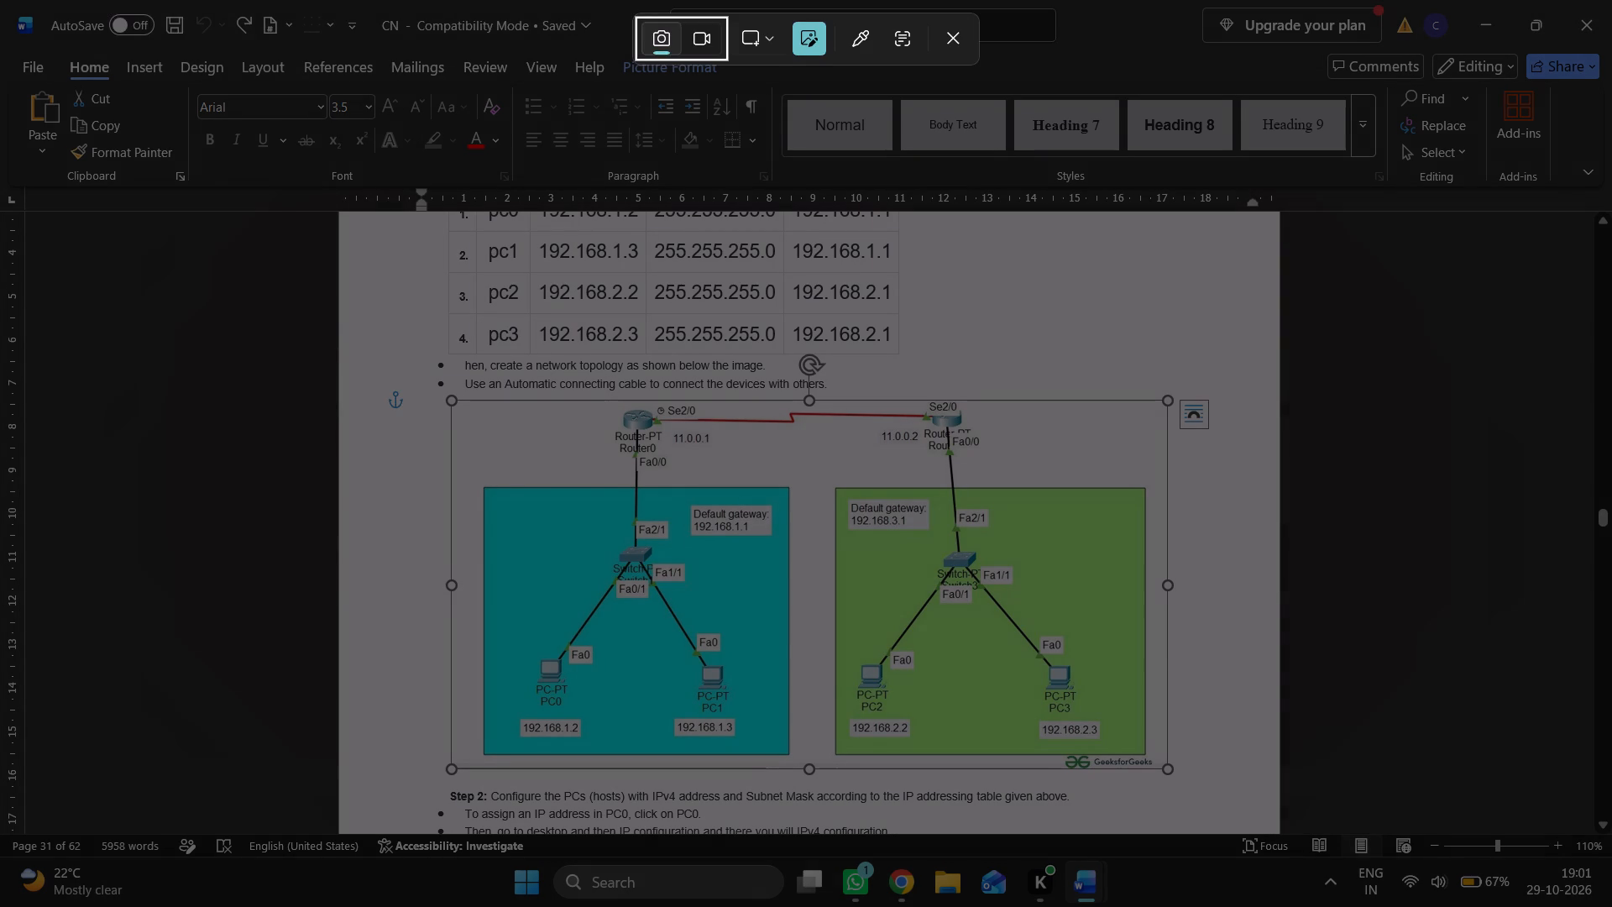
left_click(750, 45)
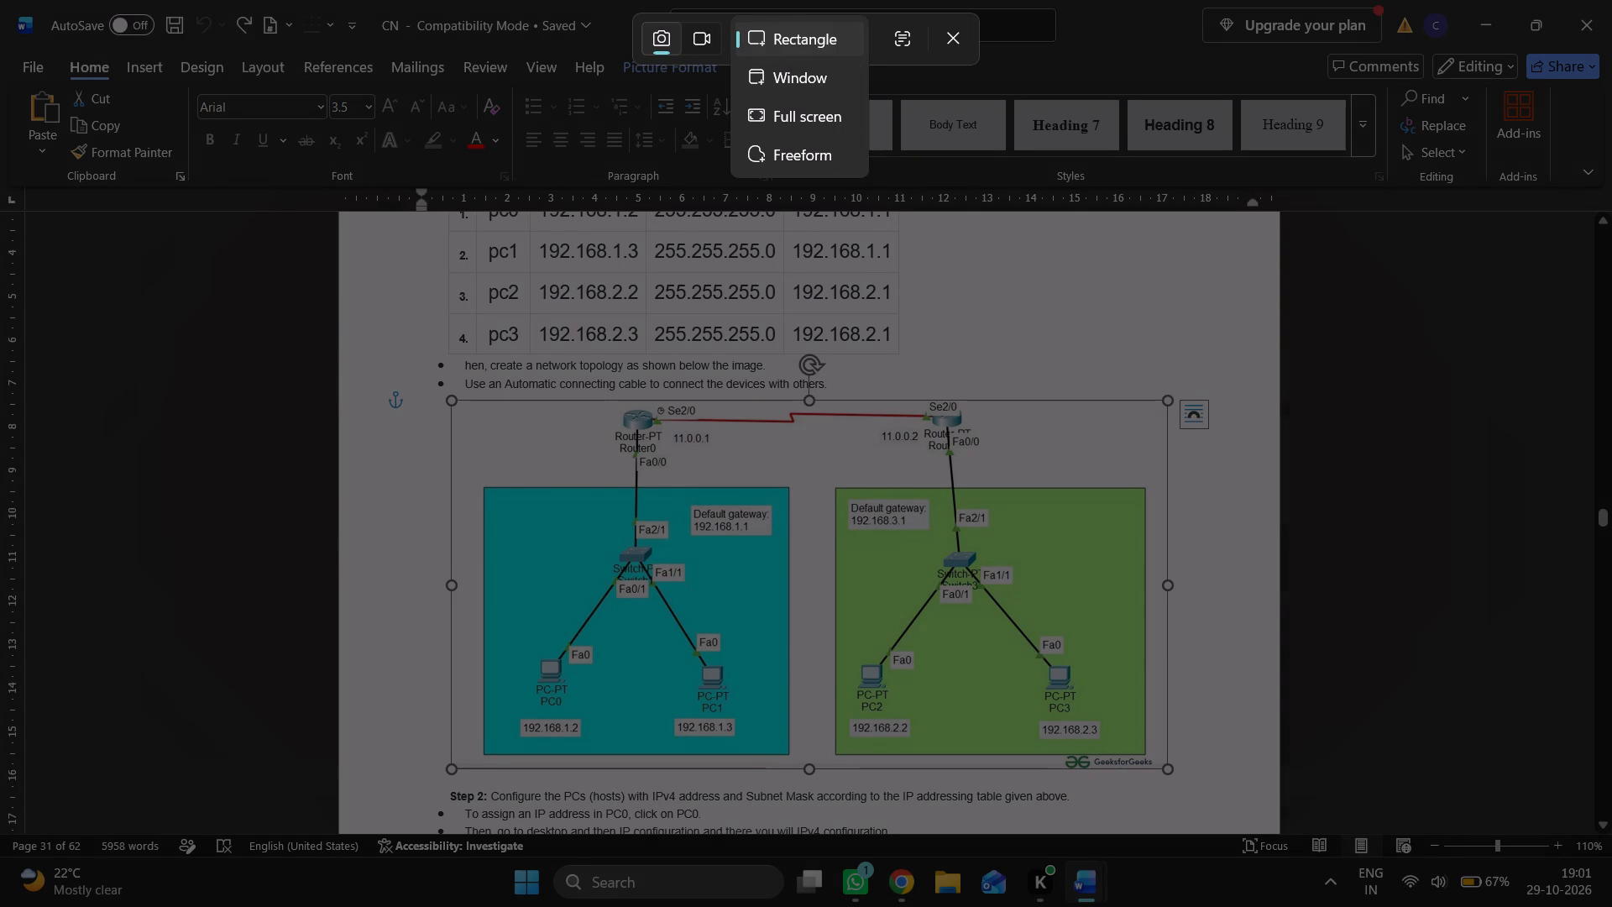
left_click(803, 42)
left_click_drag(971, 853, 1033, 906)
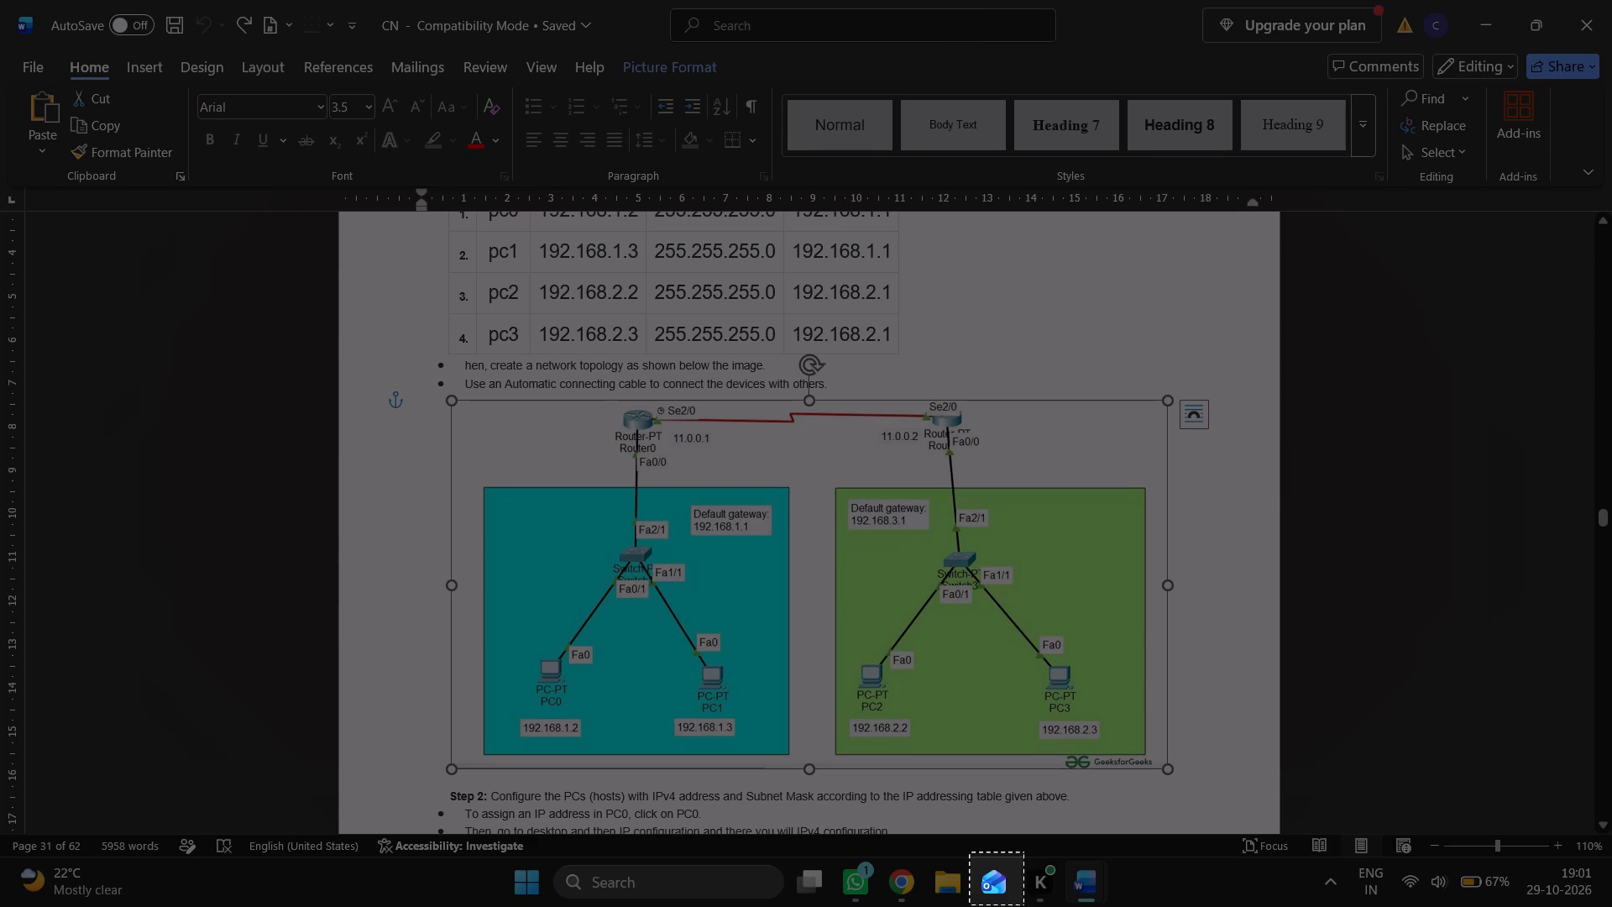
left_click_drag(1033, 906, 1065, 906)
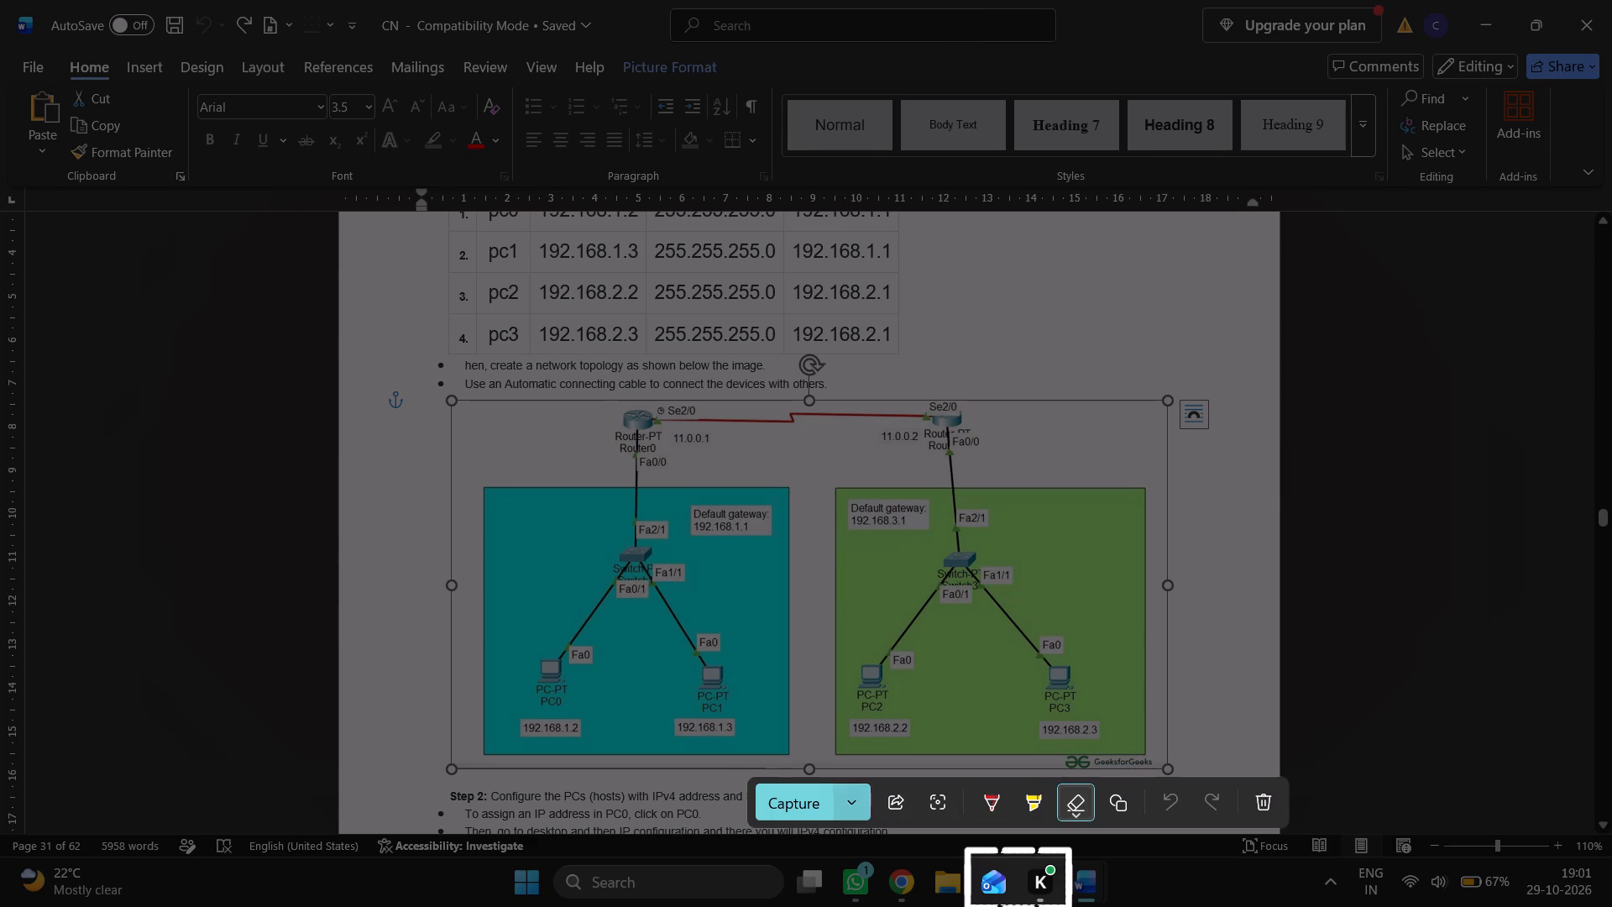
left_click(803, 798)
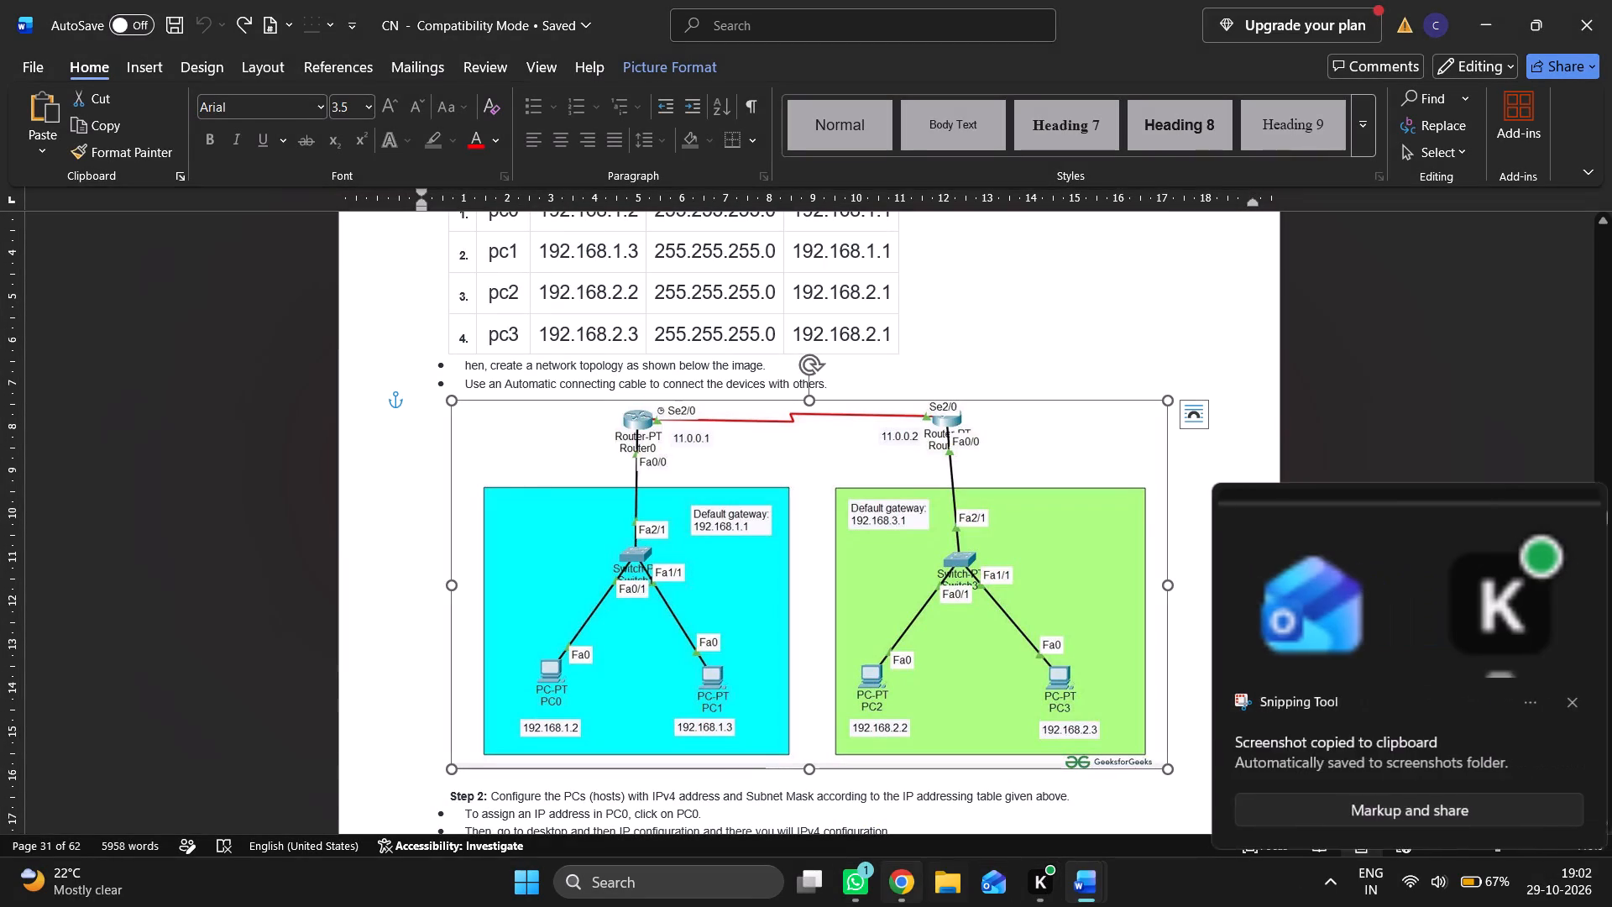
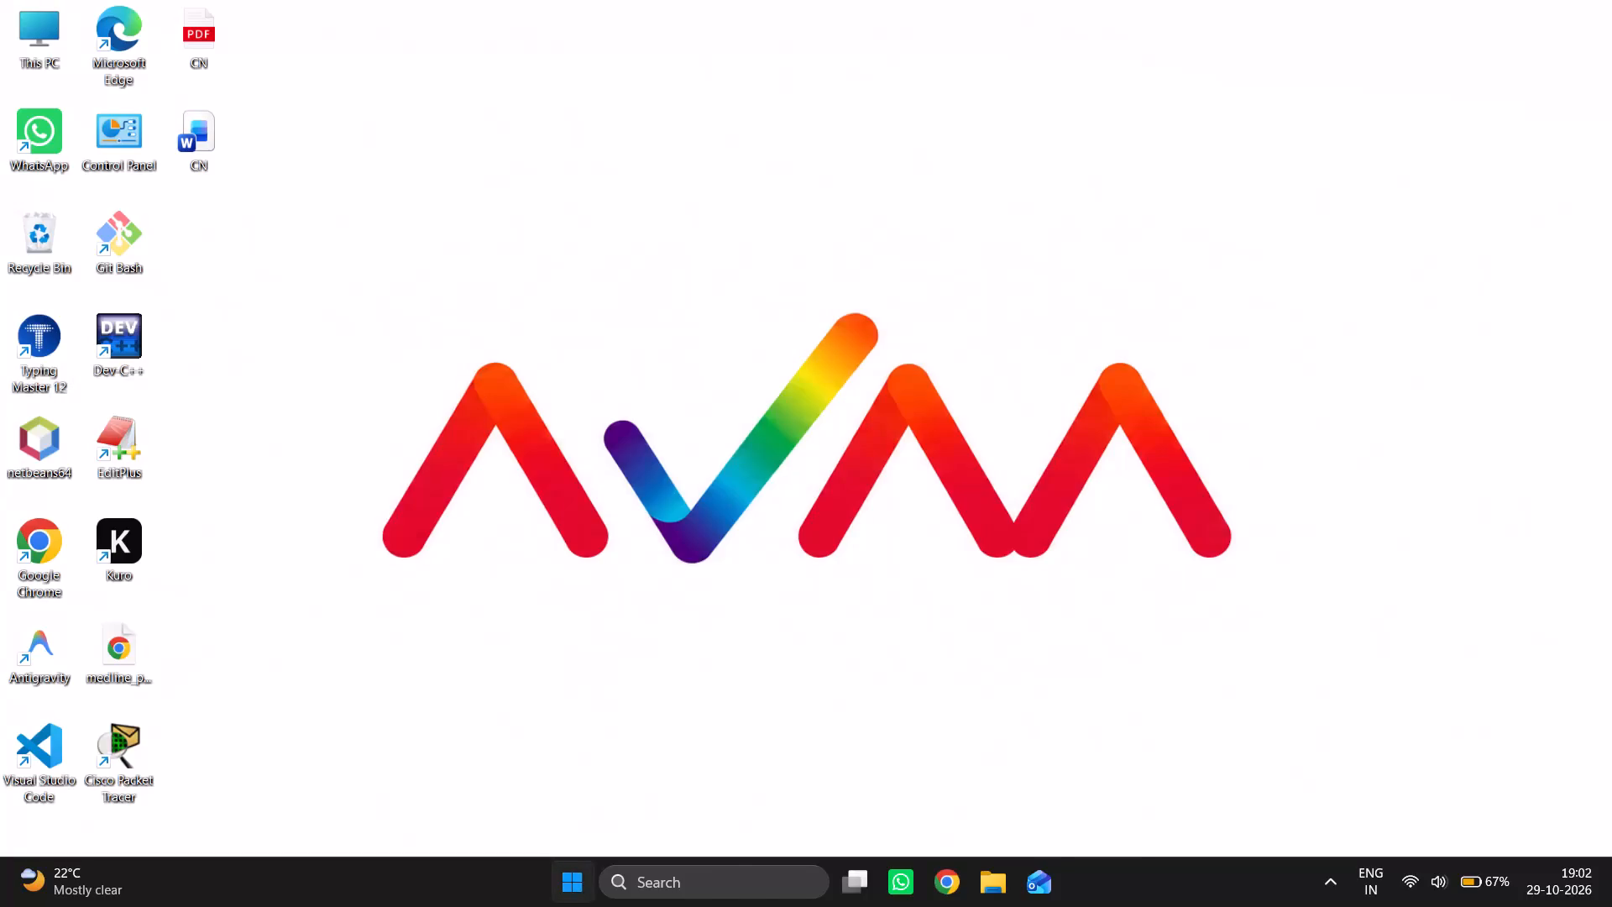
Open the computer's power options to choose between locking, sleeping, shutting down and restarting.
left_click(1065, 801)
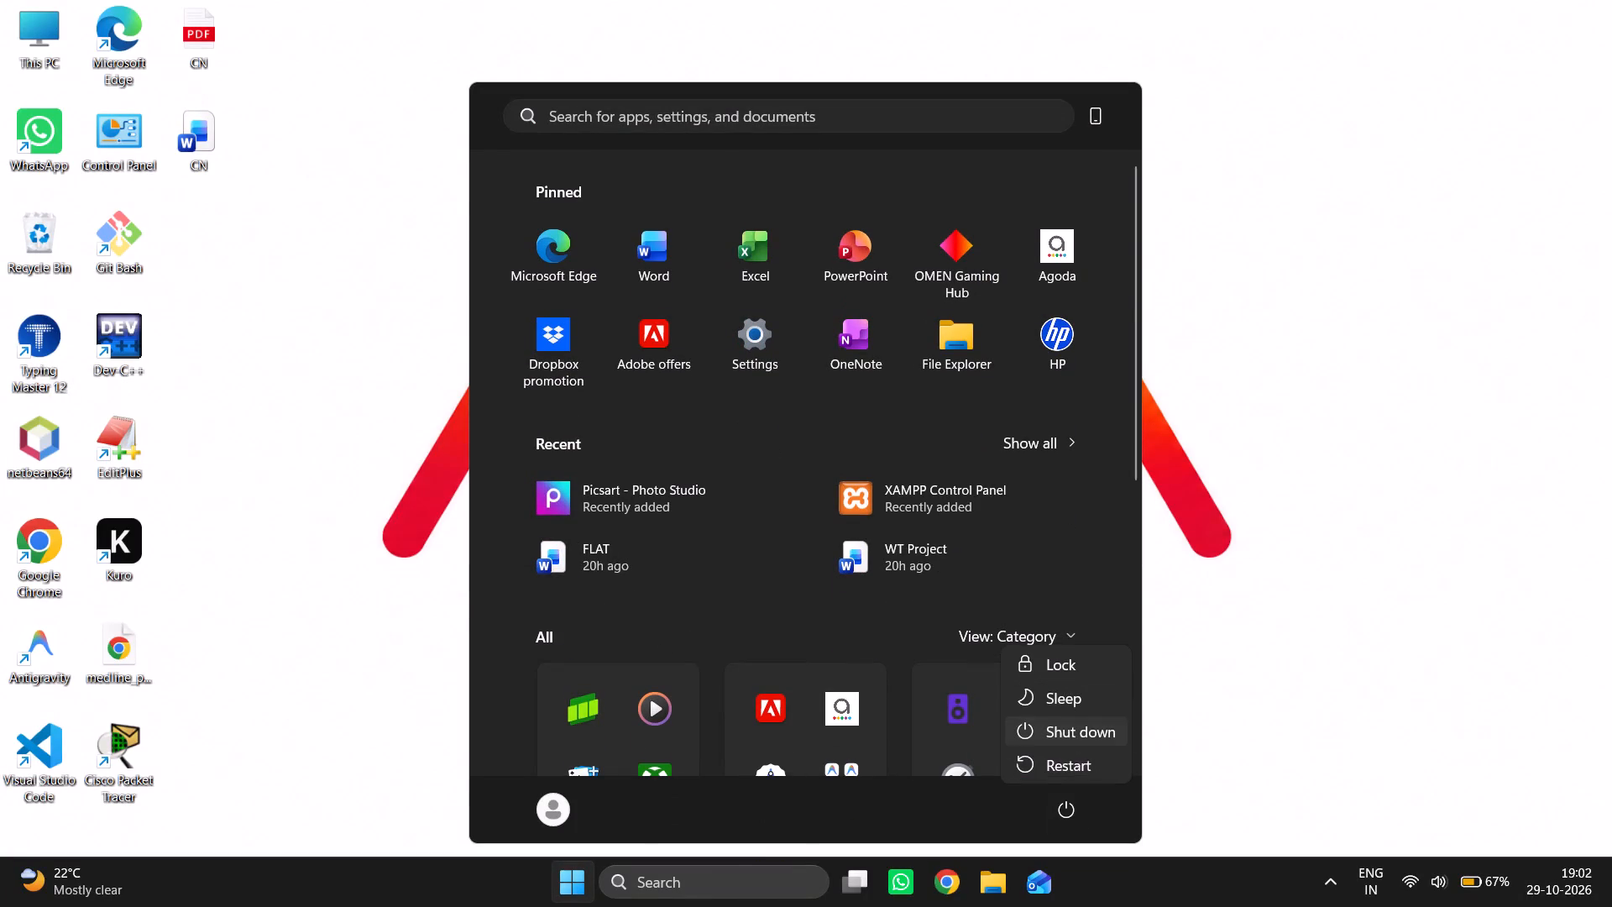